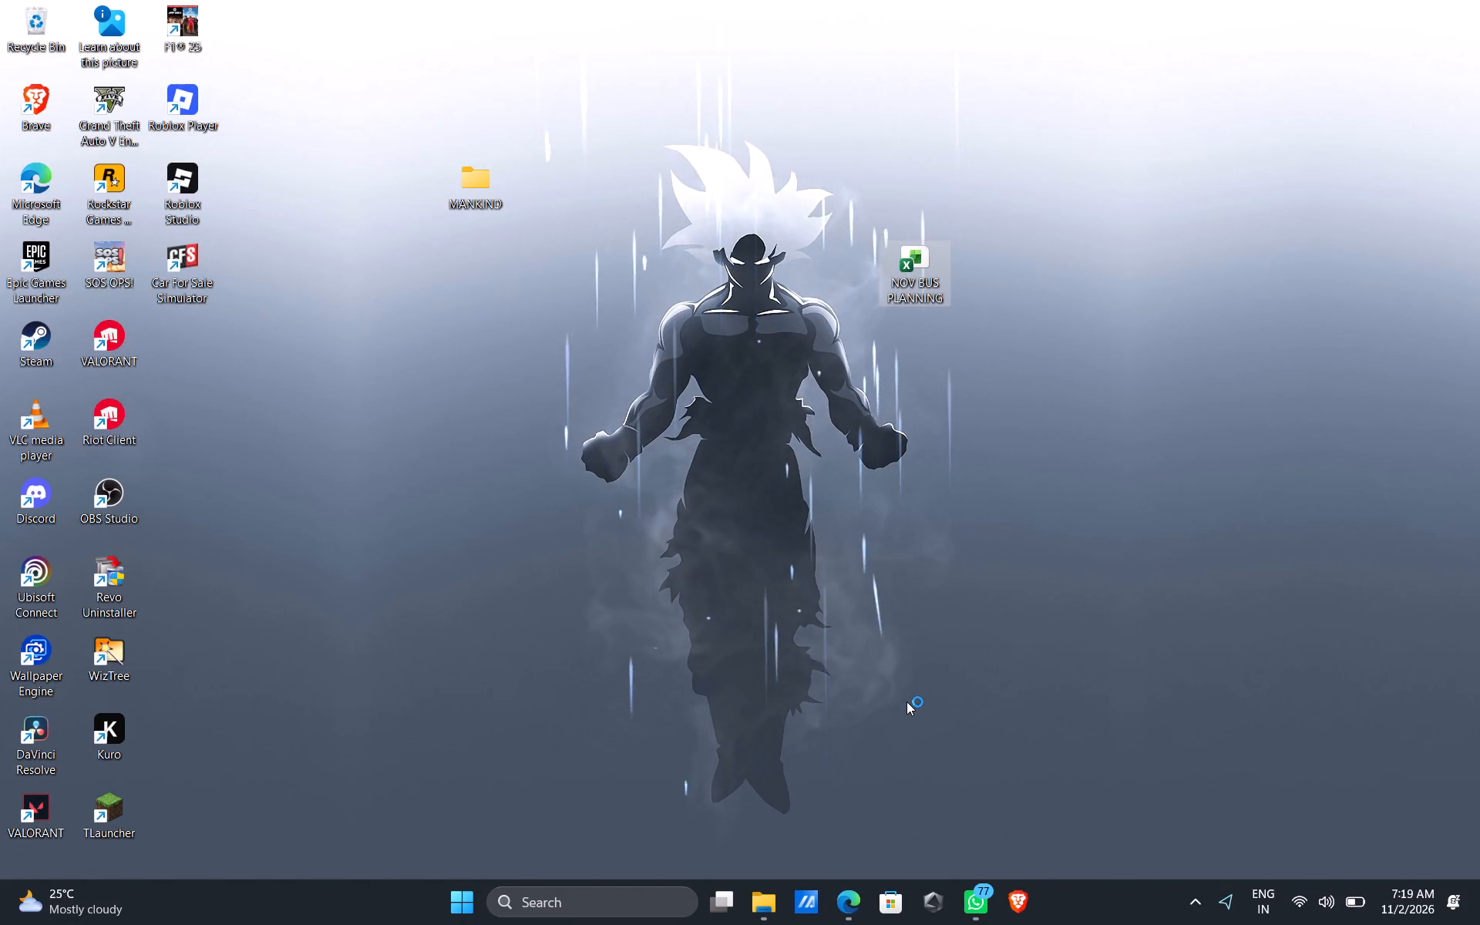
Create a new Microsoft Excel worksheet on the desktop and name it BANGALORE TEAM.
right_click(1038, 220)
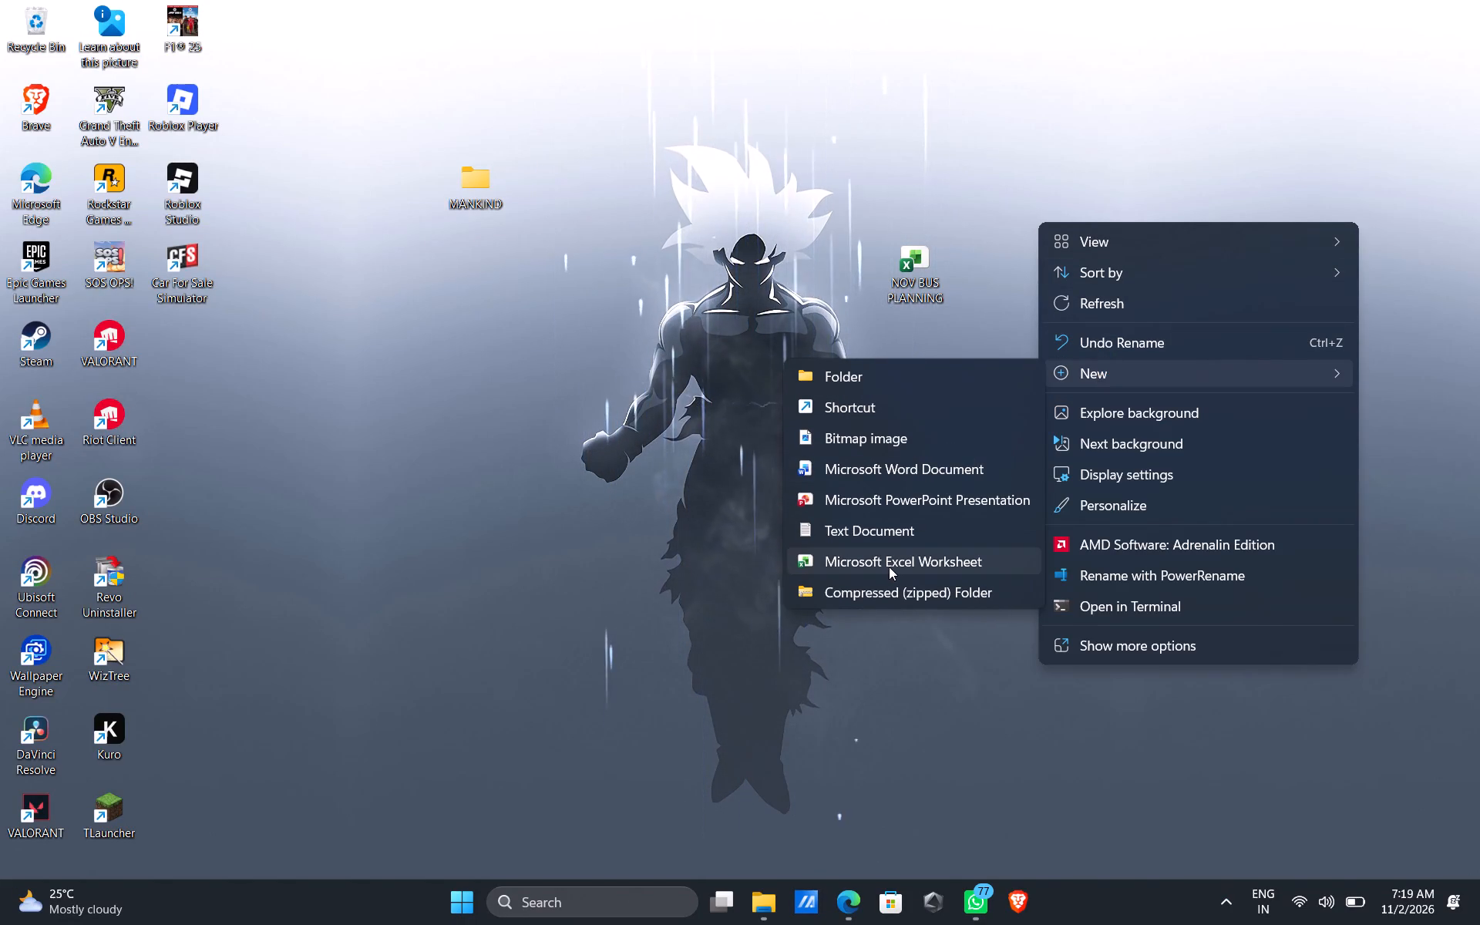
click(889, 566)
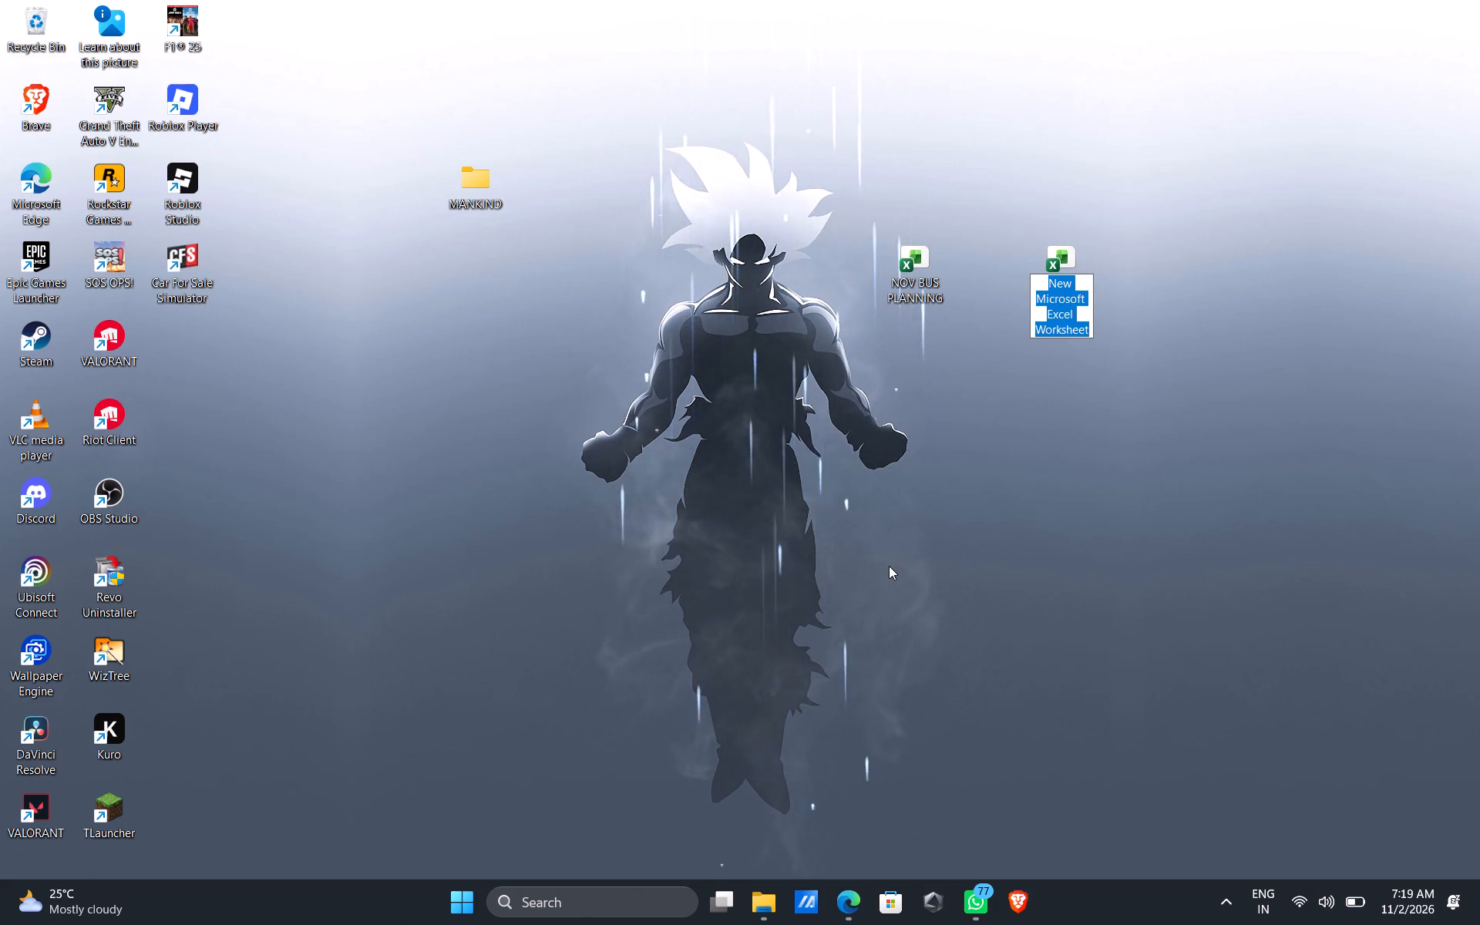
text(BA)
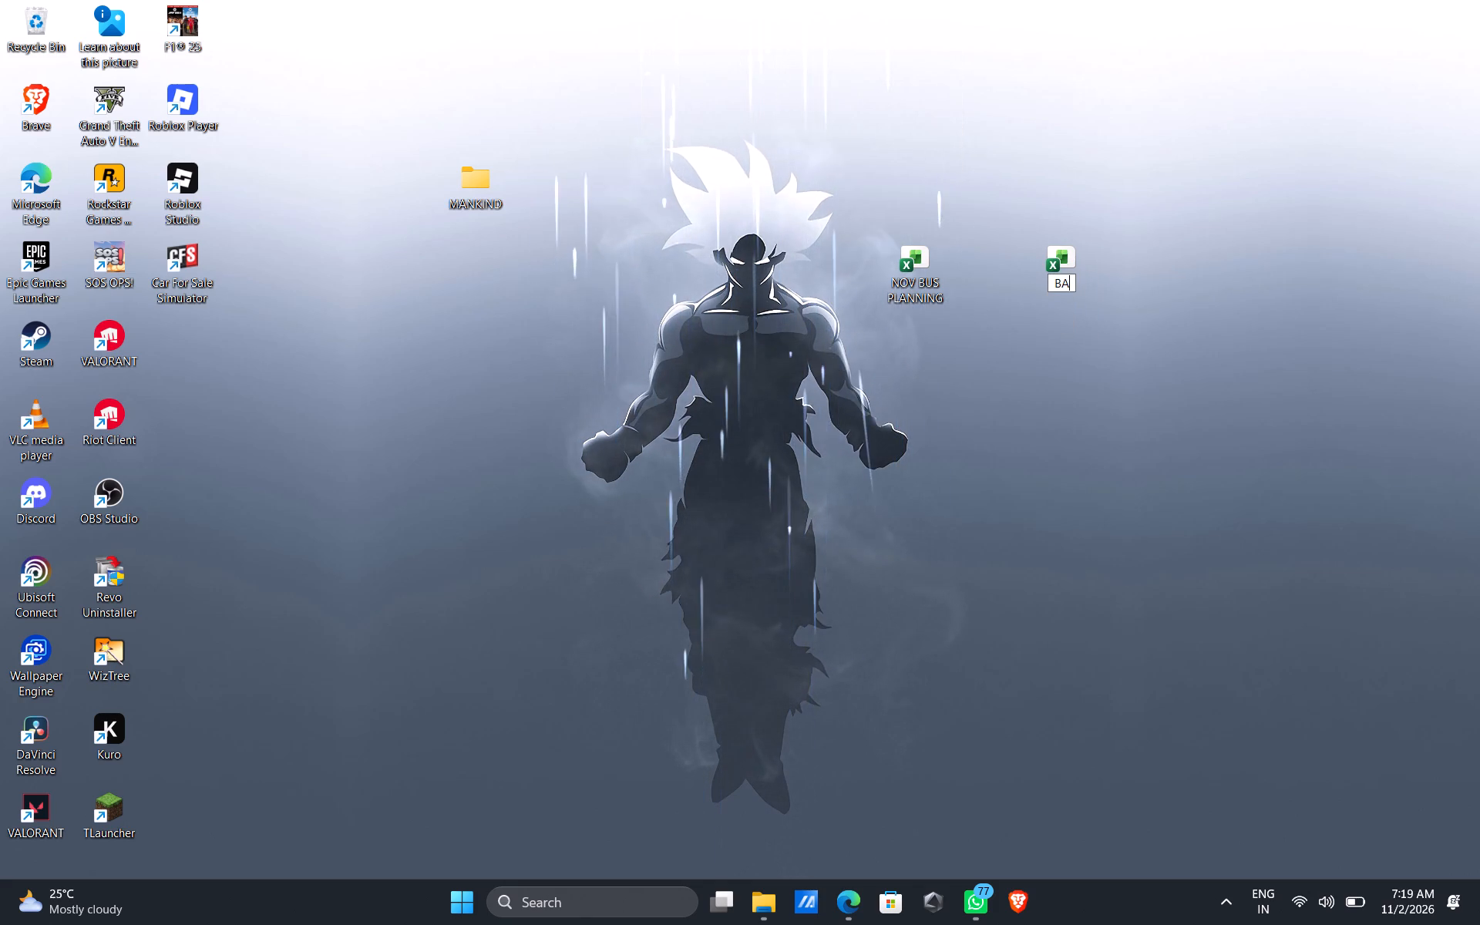
text(NGALORE TEAM)
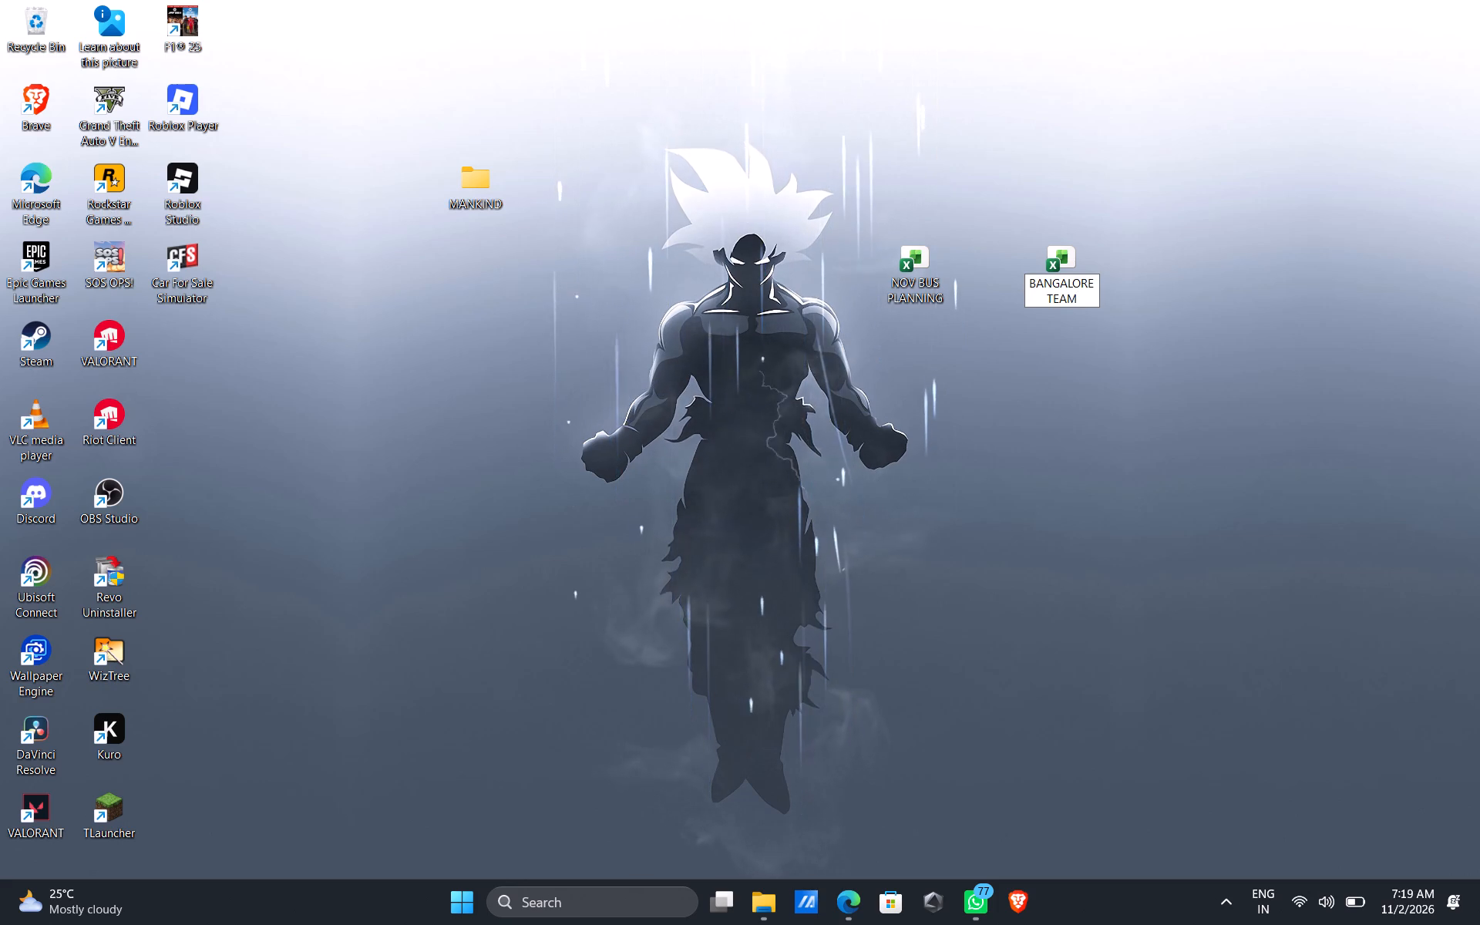
key(Return)
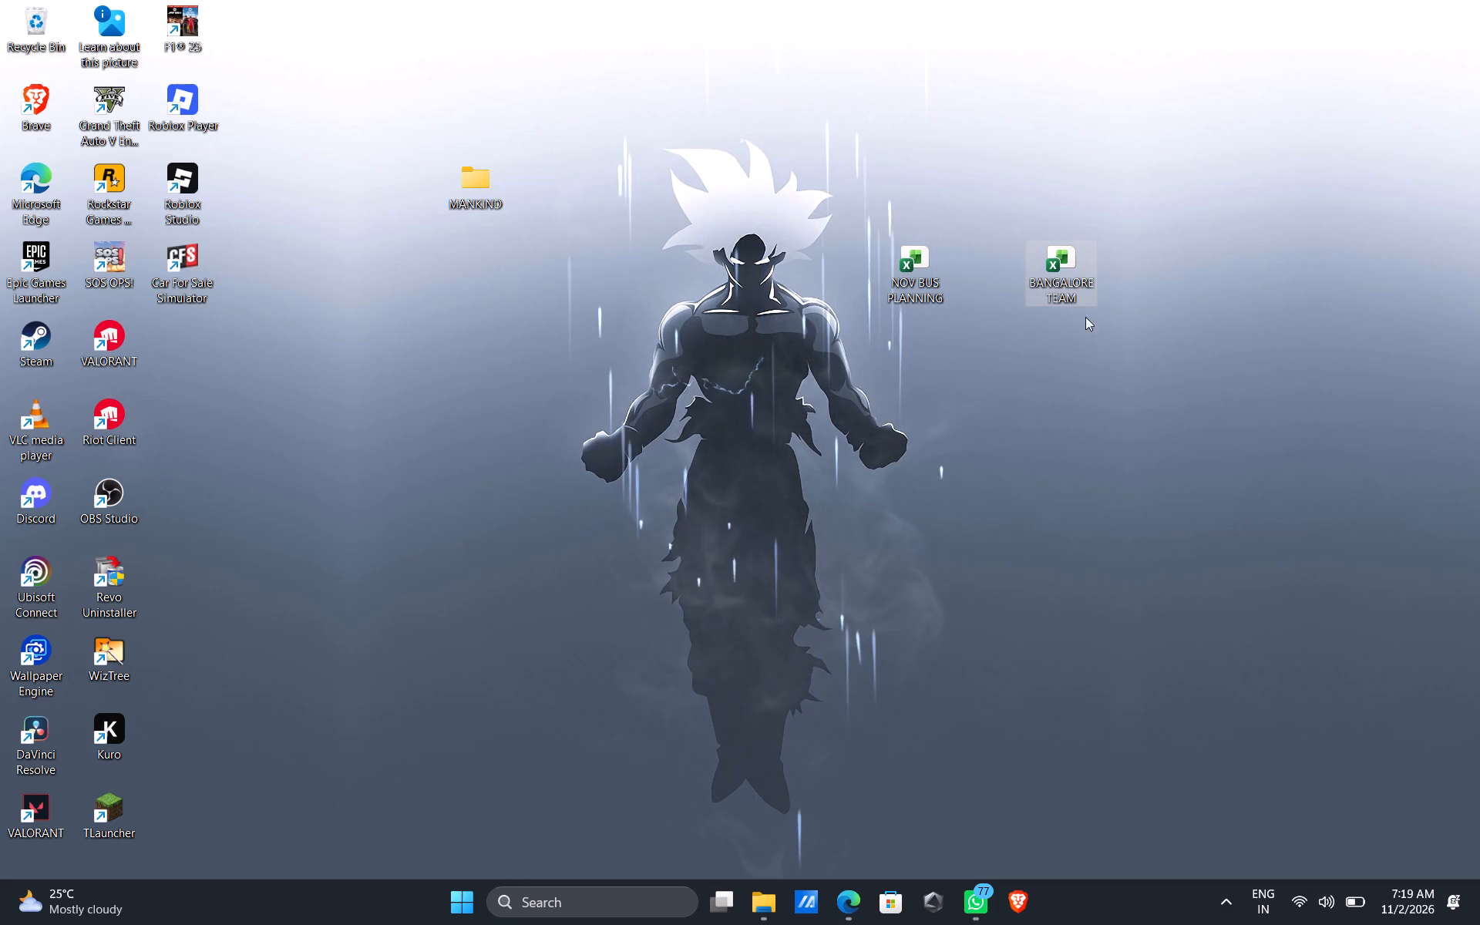
Open the BANGALORE TEAM file in Excel.
right_click(1068, 268)
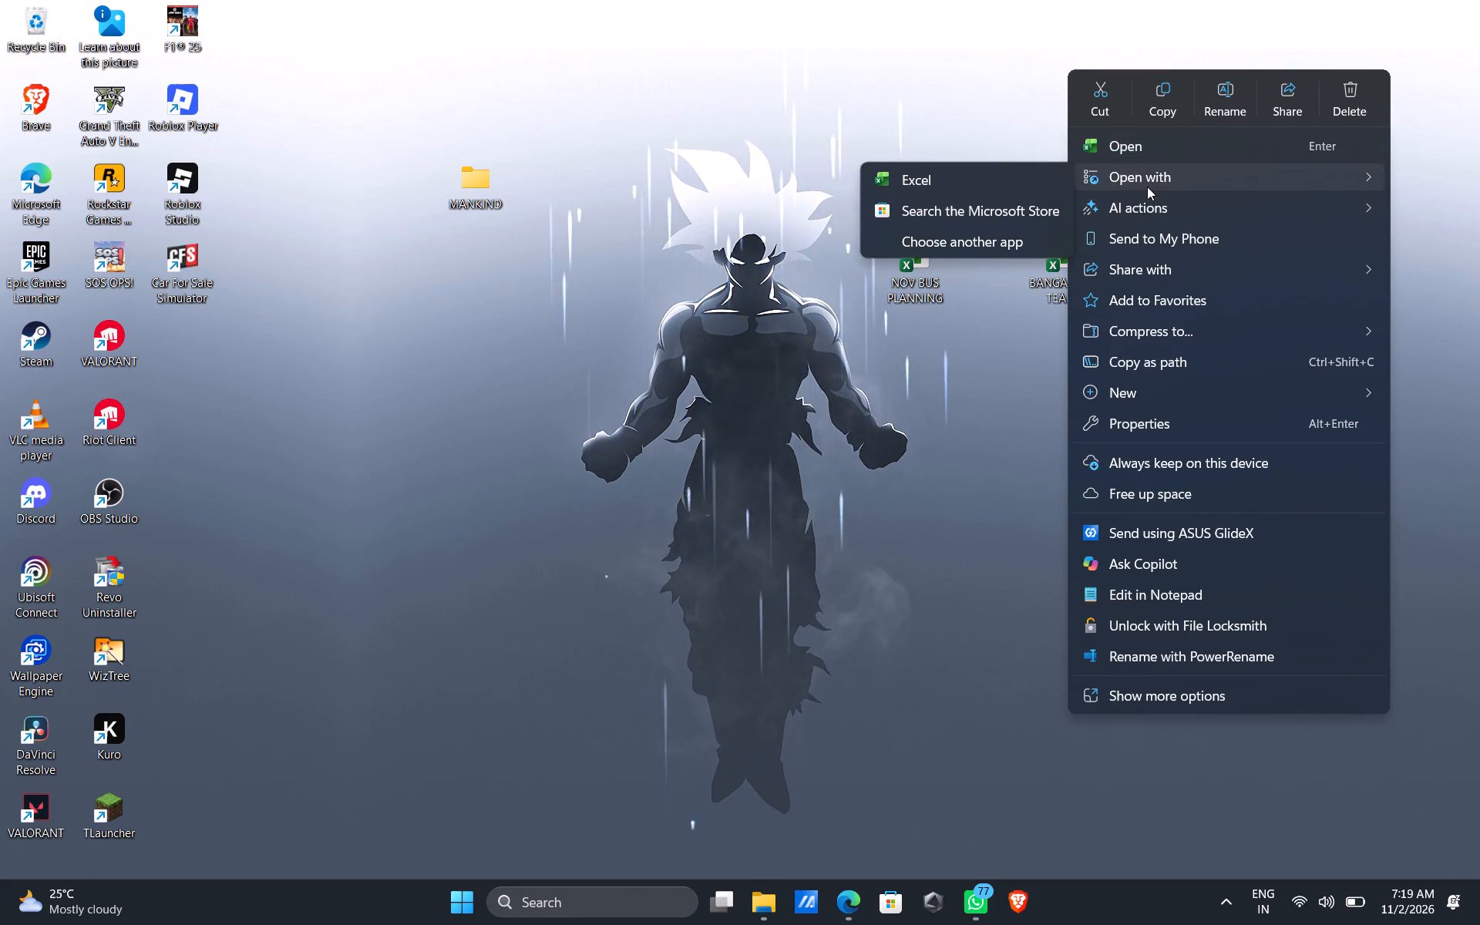
click(963, 183)
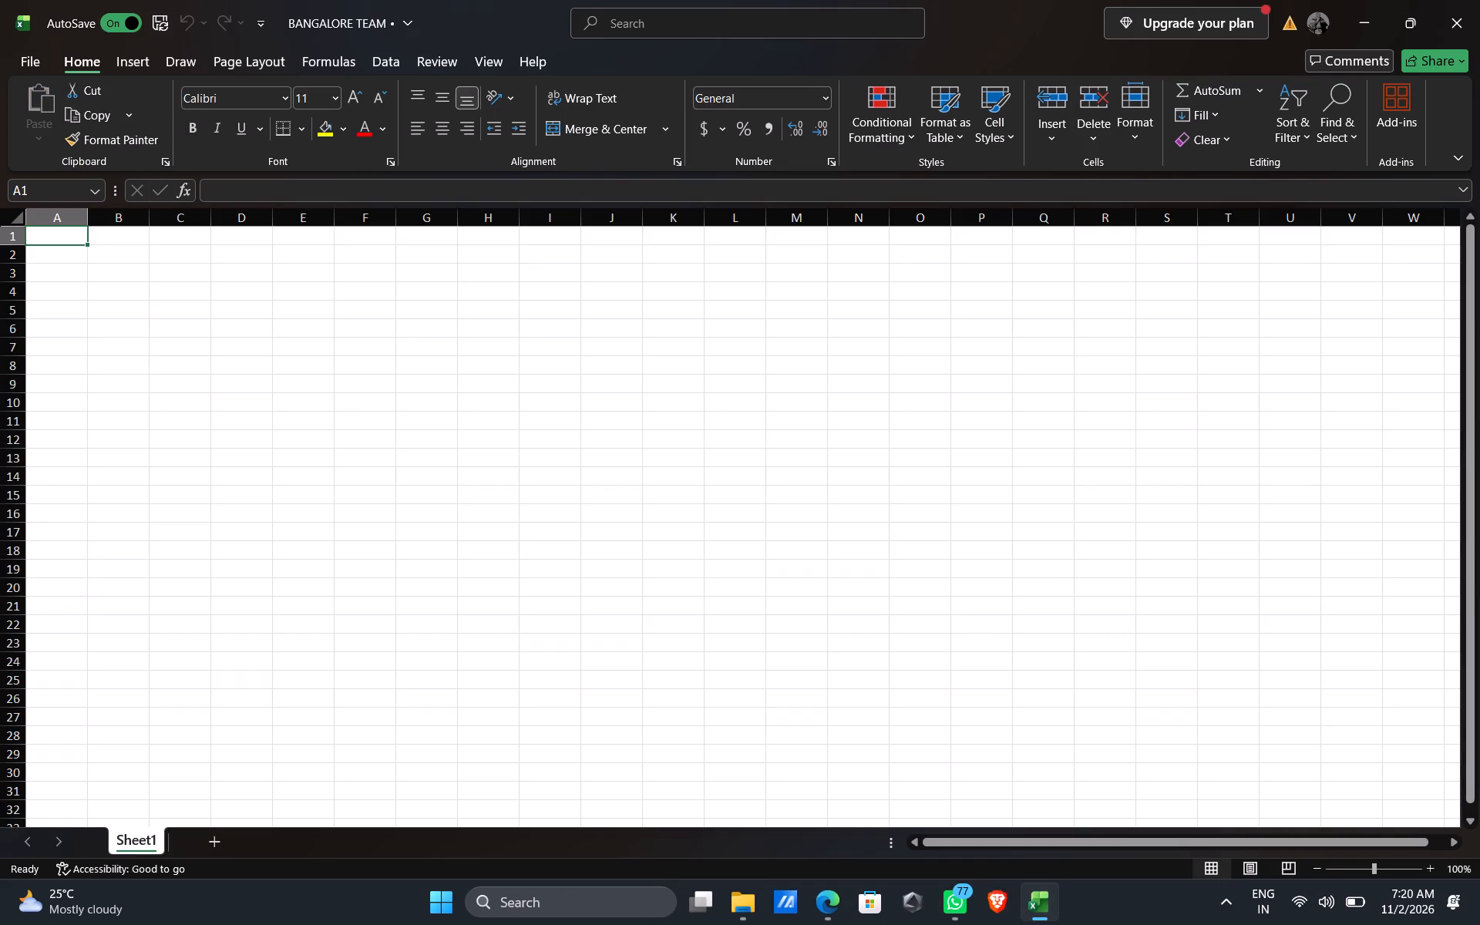
Enter the headers FLM NAME, NAME OF MR and HQ PATCH in cells A2 to C2.
click(72, 260)
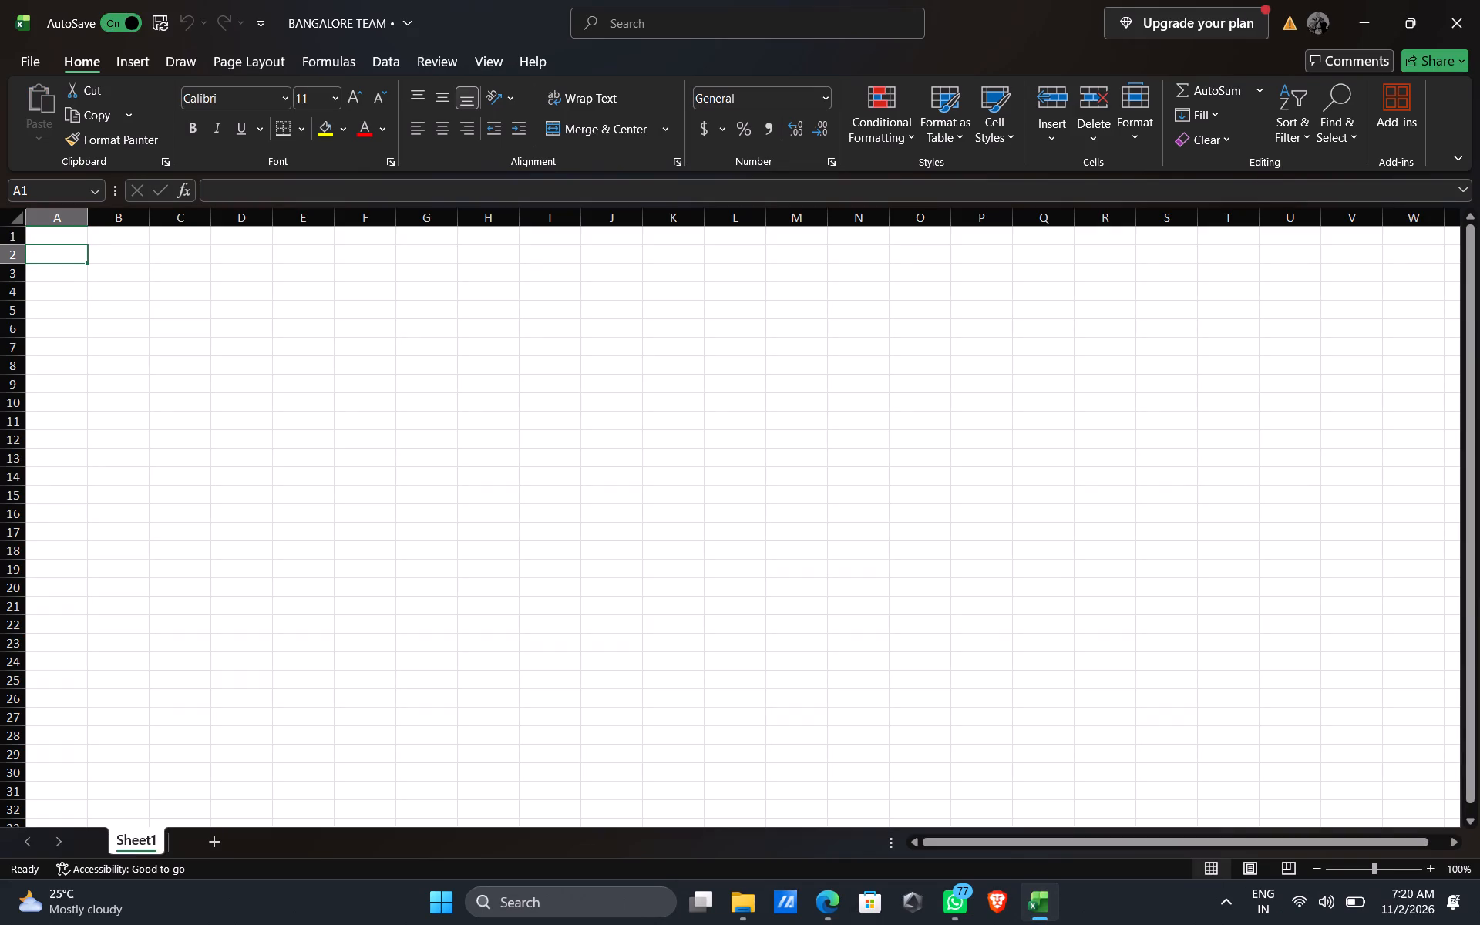
text(SLM)
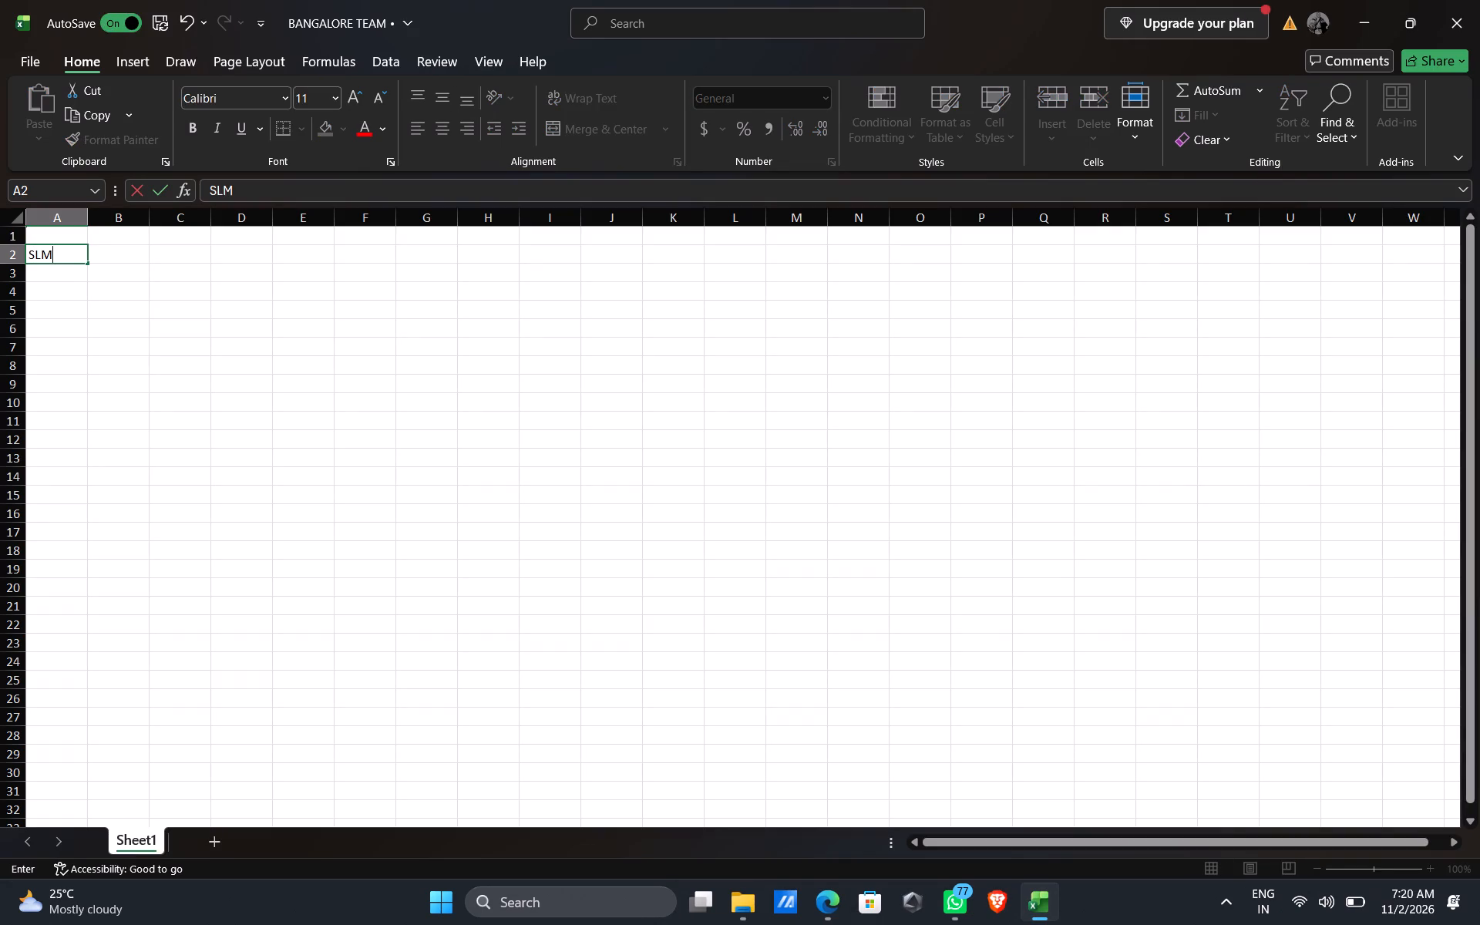
key(BackSpace)
key(BackSpace)
key(BackSpace)
text(FLM)
key(space)
text(NAME)
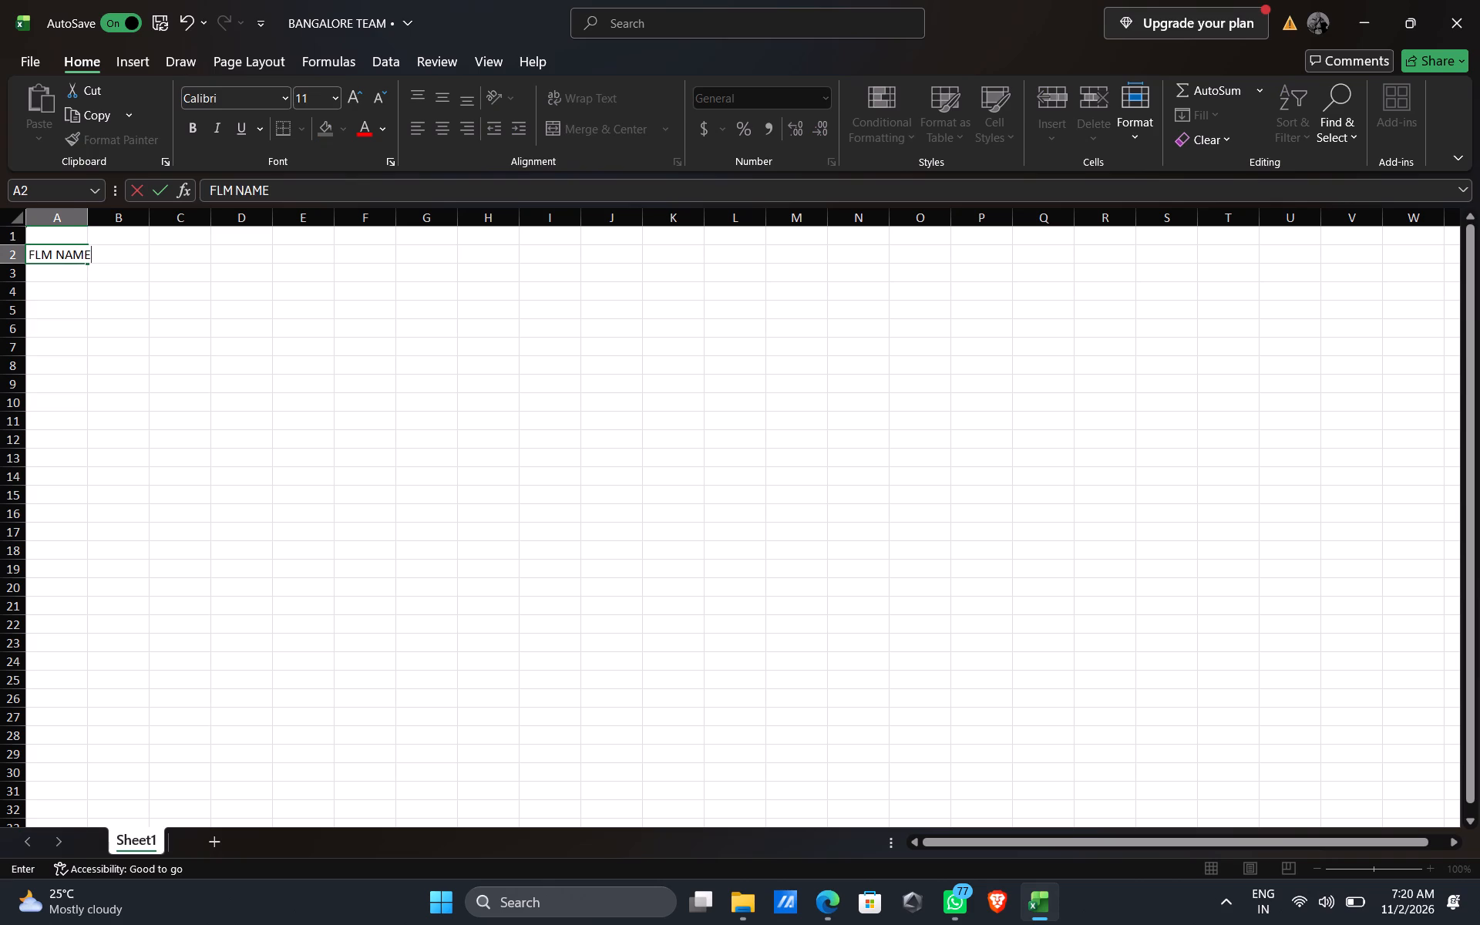
key(Right)
text(NAME OF ME)
key(BackSpace)
key(r)
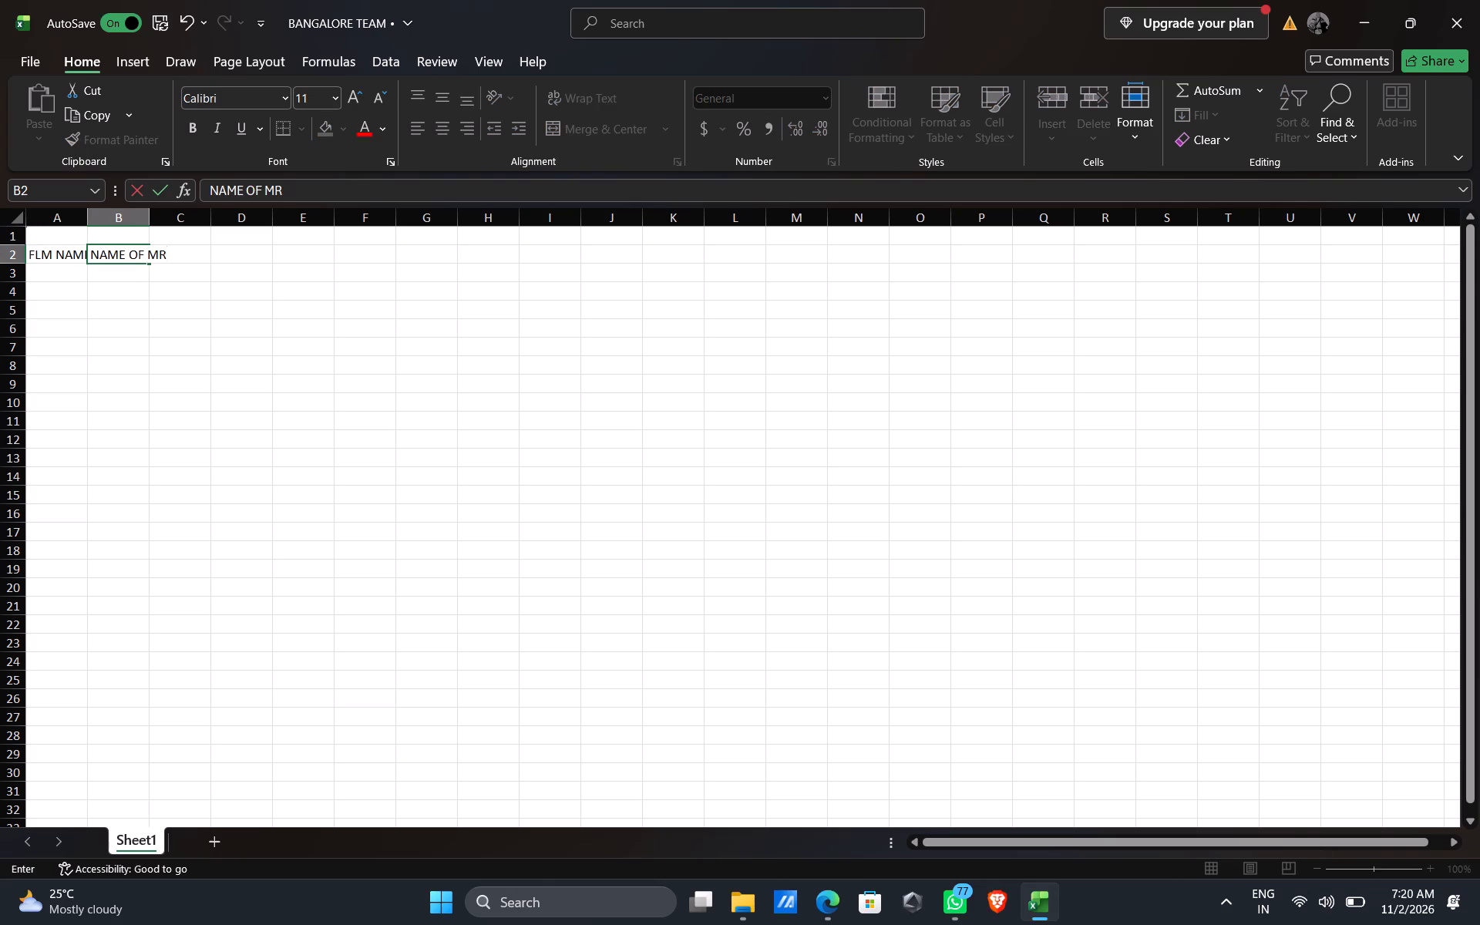
key(Right)
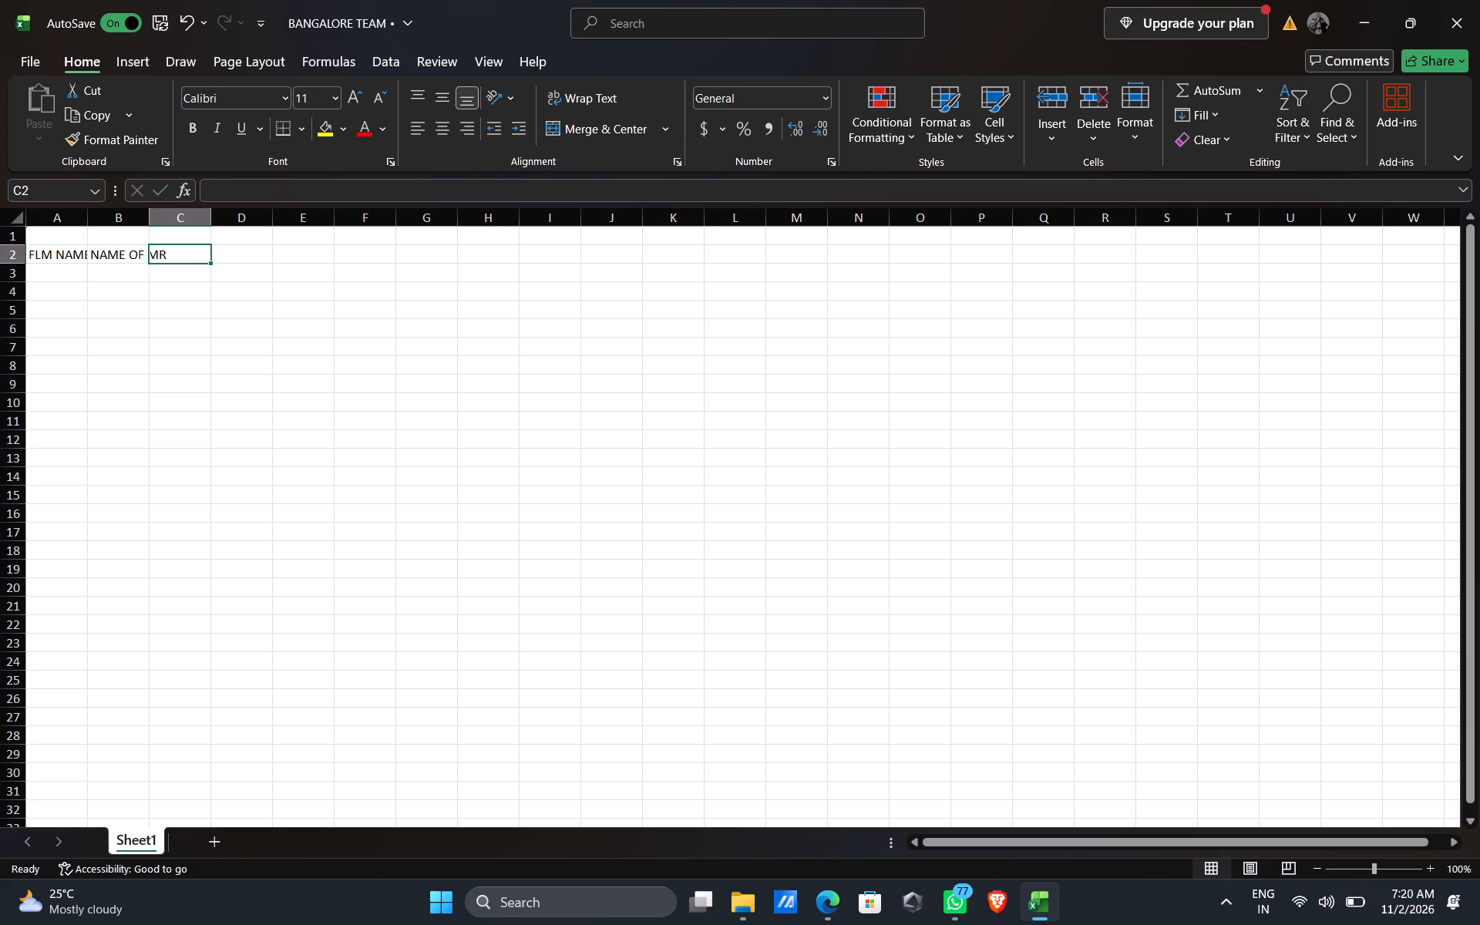
text(HQ)
key(space)
text(PATCH)
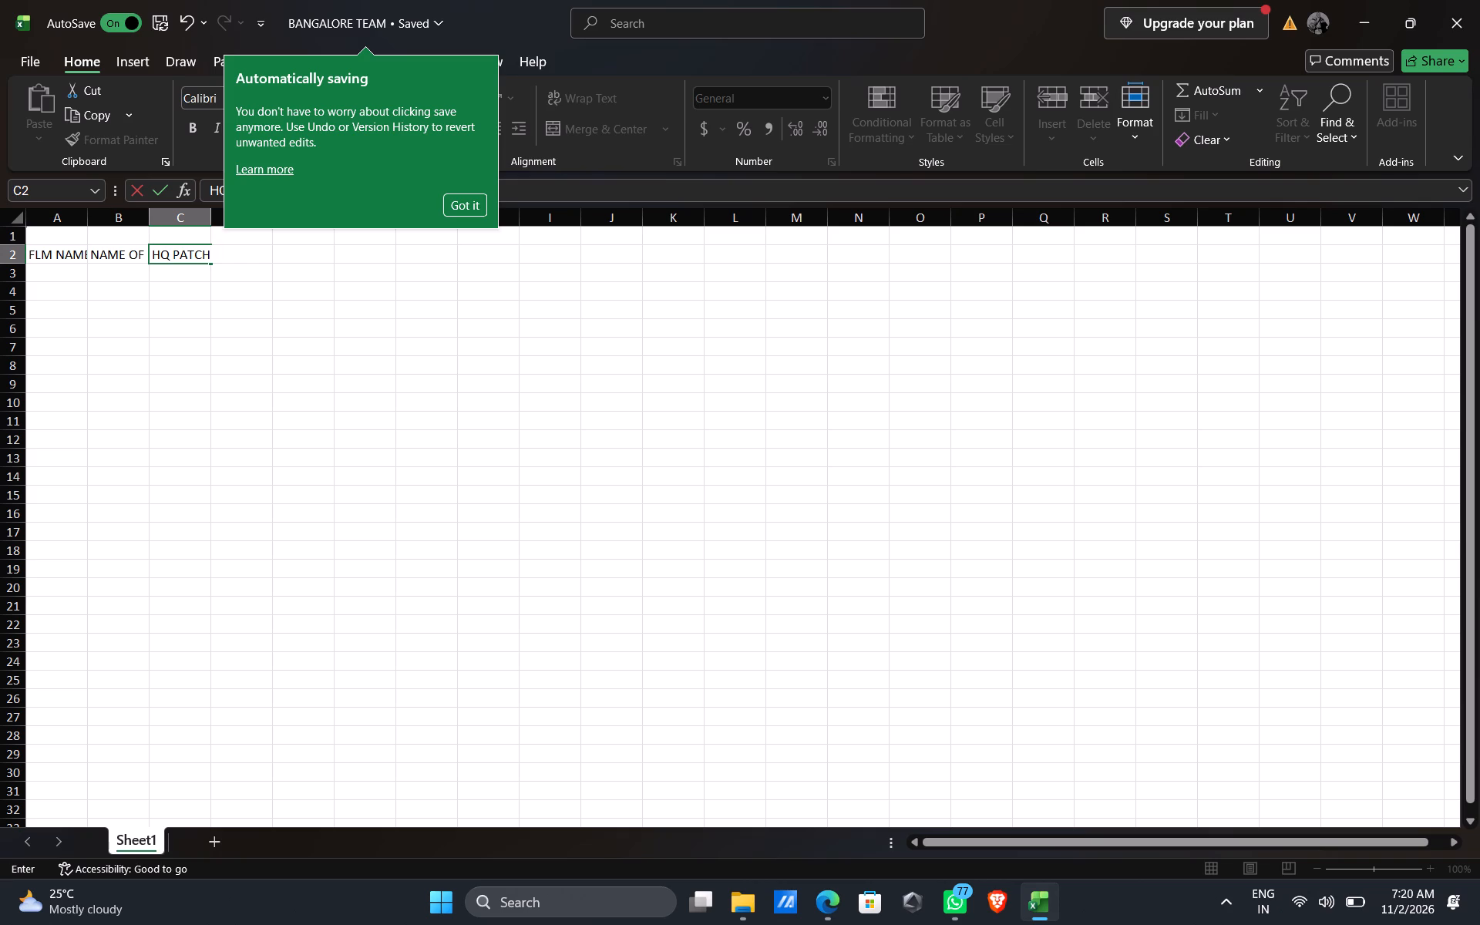
key(Down)
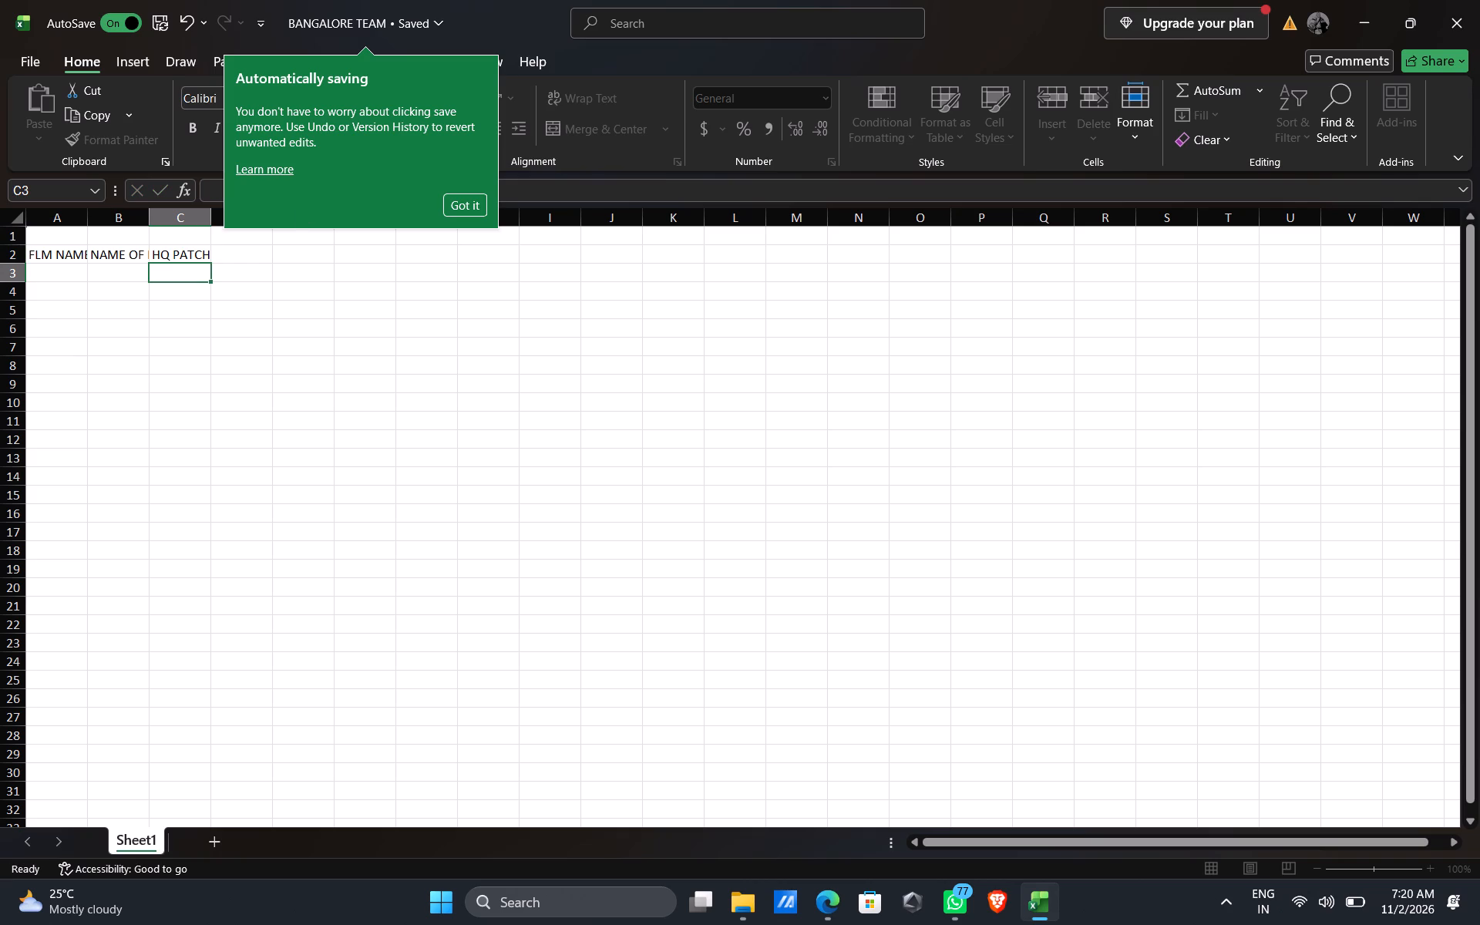
Widen columns A, B and C so that their headers fit fully.
drag(89, 217, 106, 220)
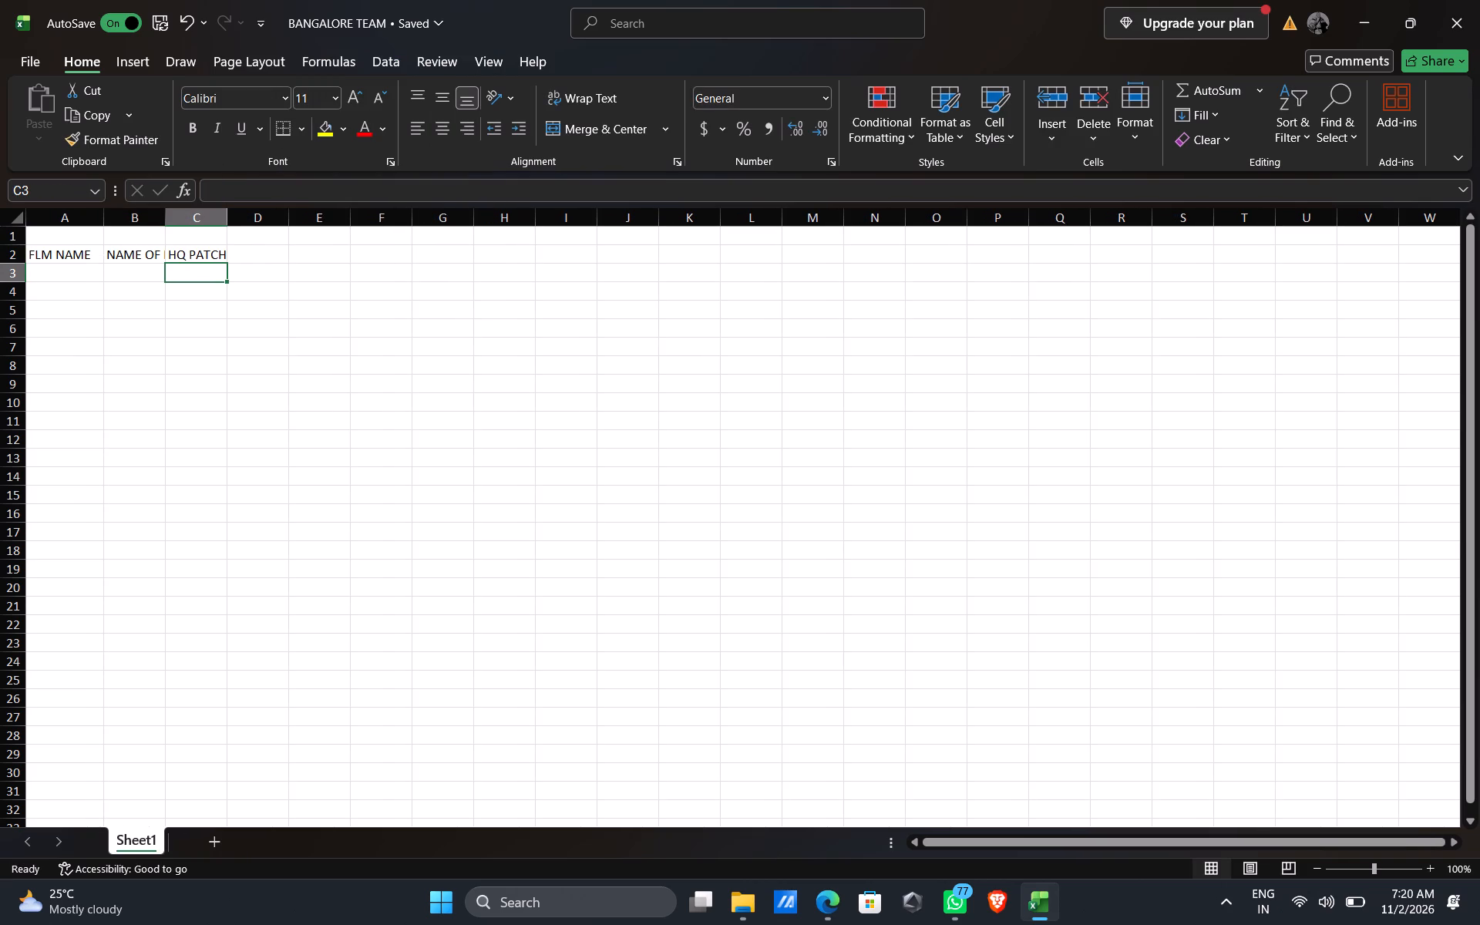
drag(165, 220, 190, 218)
drag(253, 219, 254, 219)
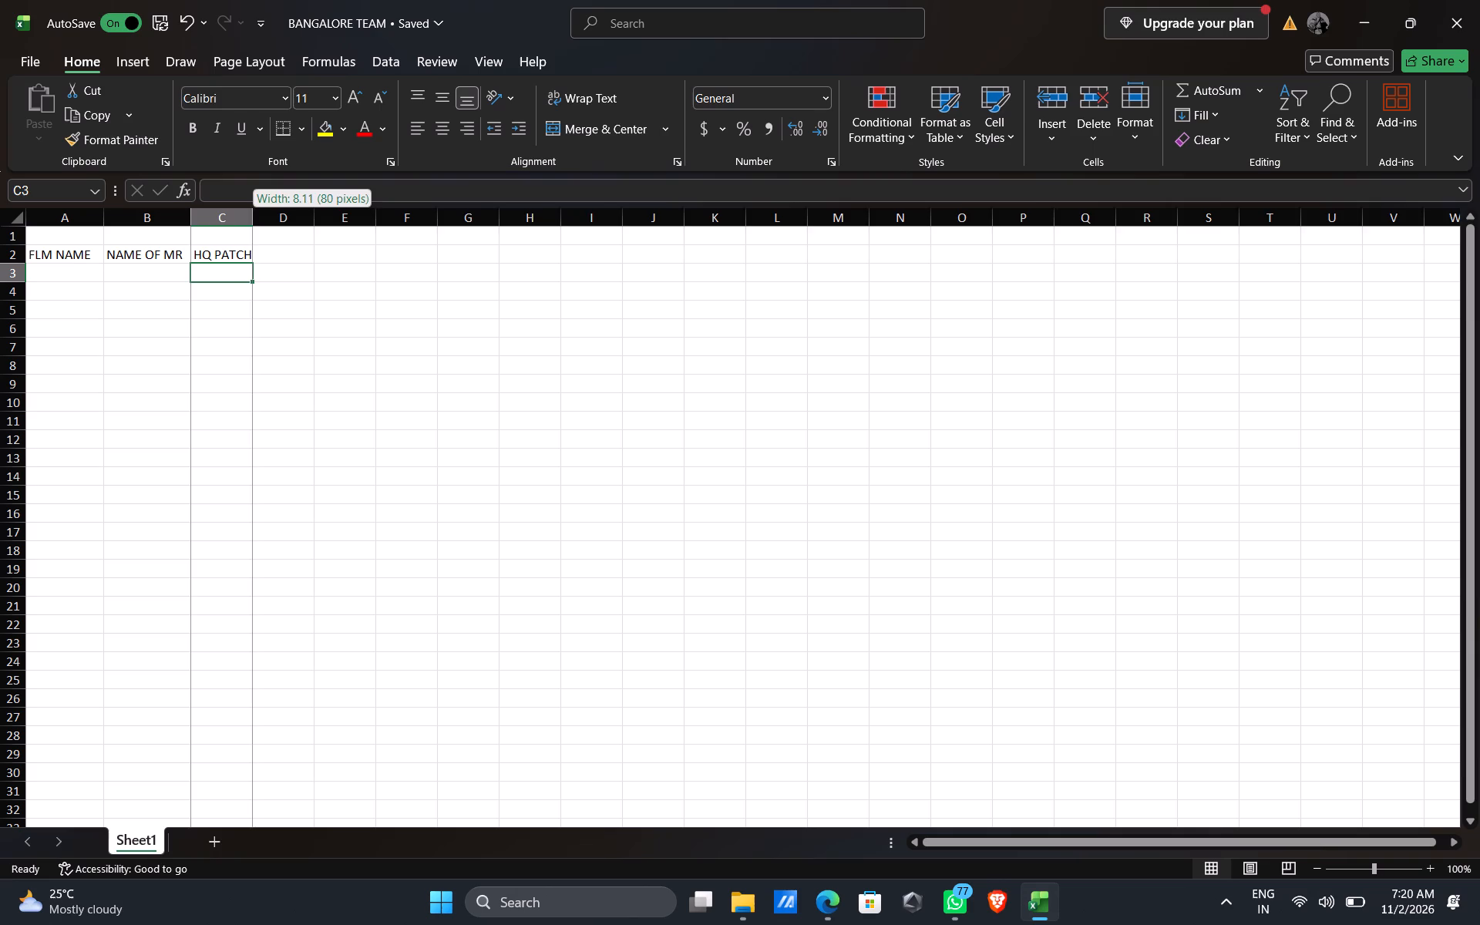
drag(254, 219, 260, 219)
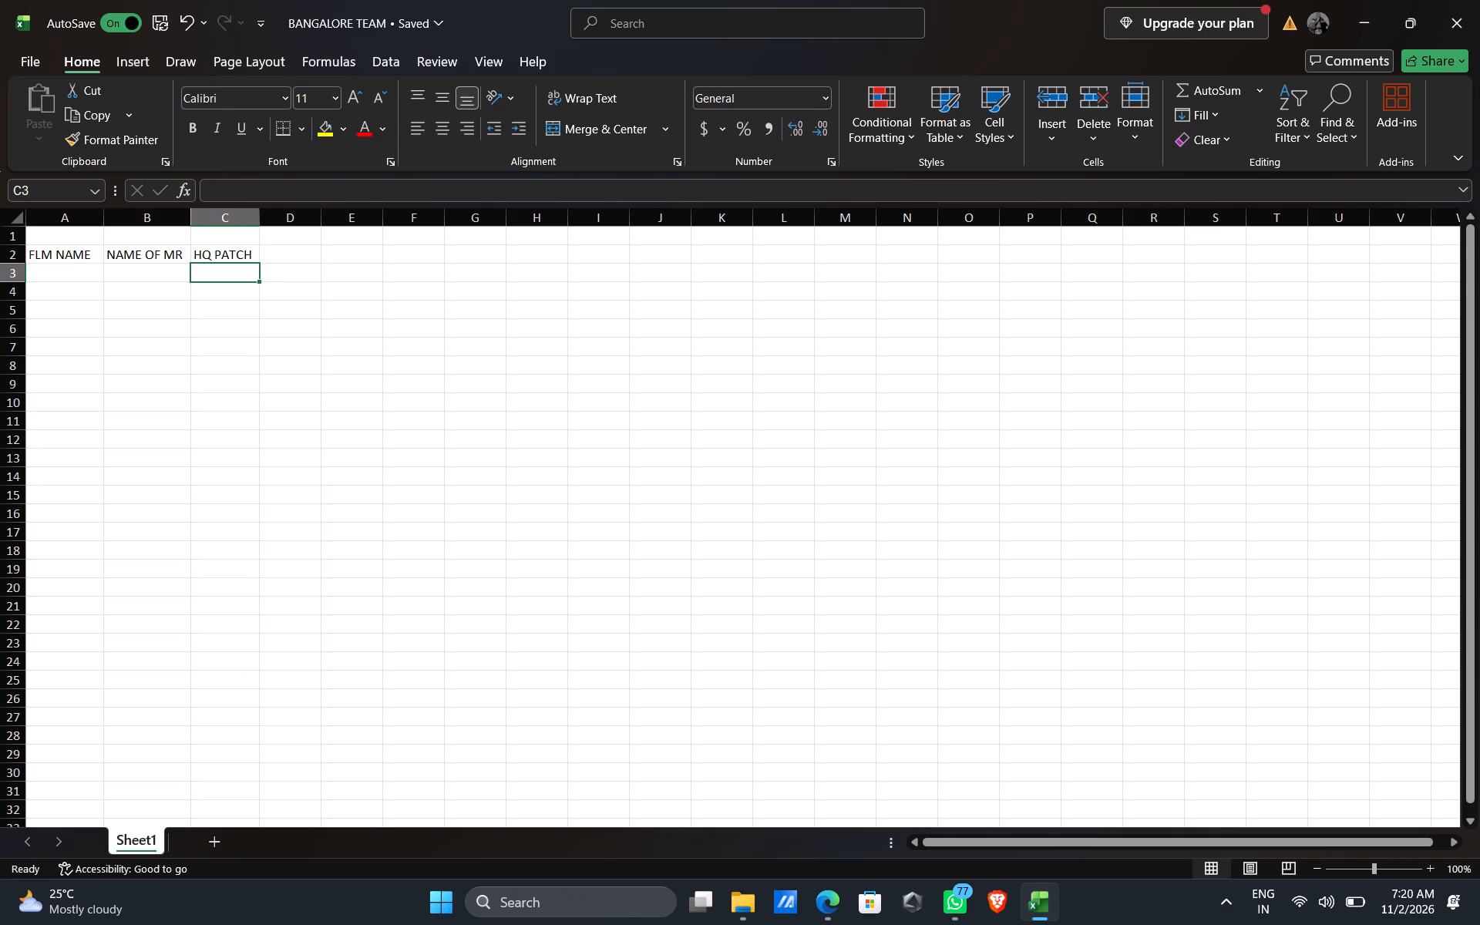
Insert a blank row above the header row 2.
click(18, 254)
right_click(18, 254)
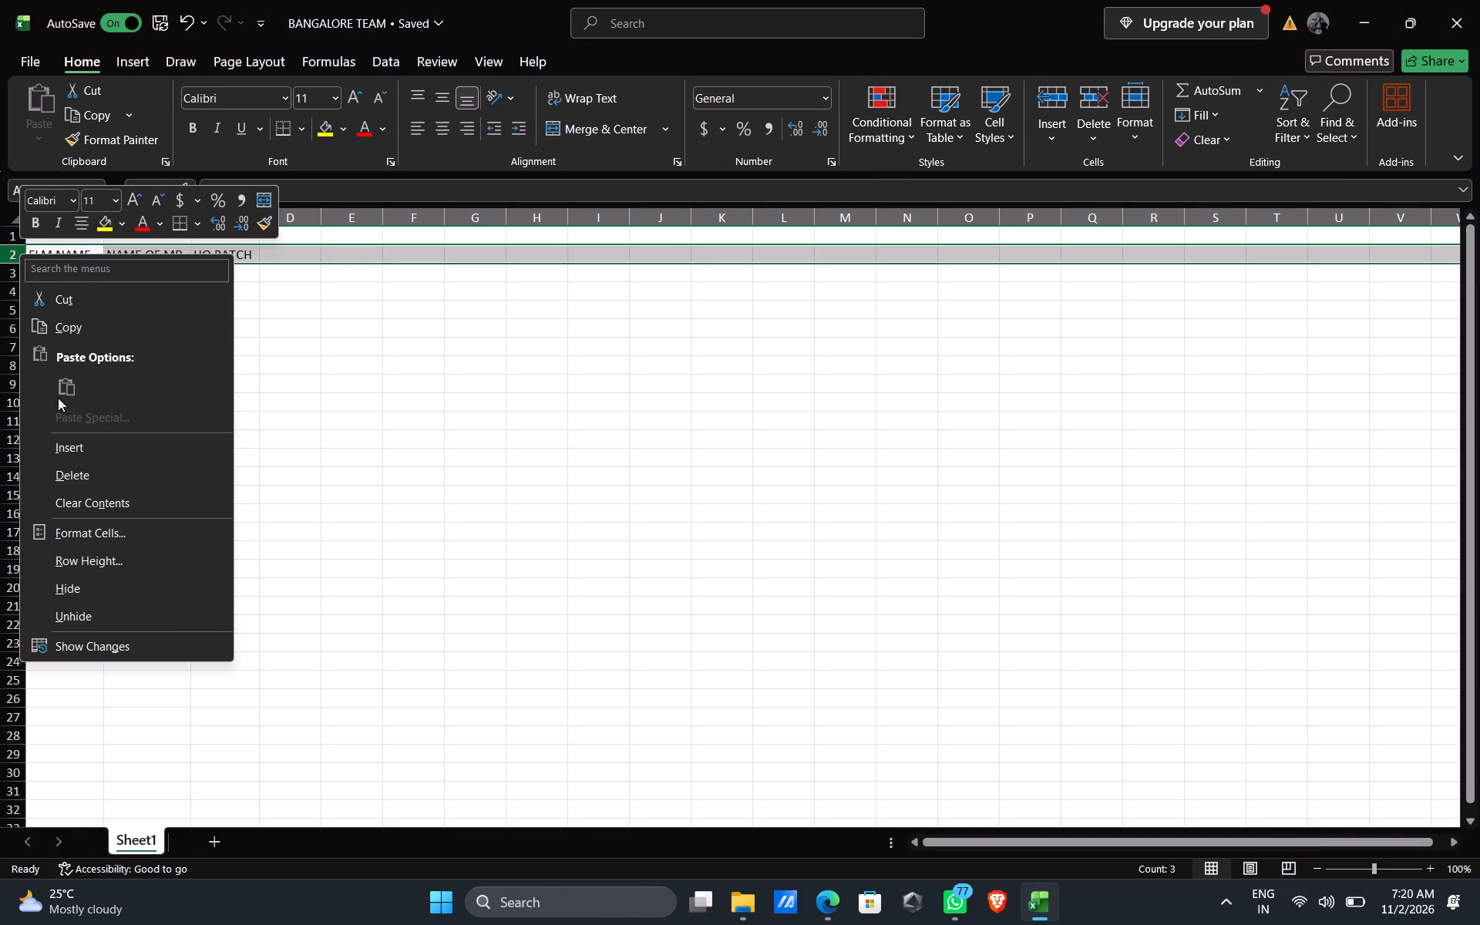
click(59, 455)
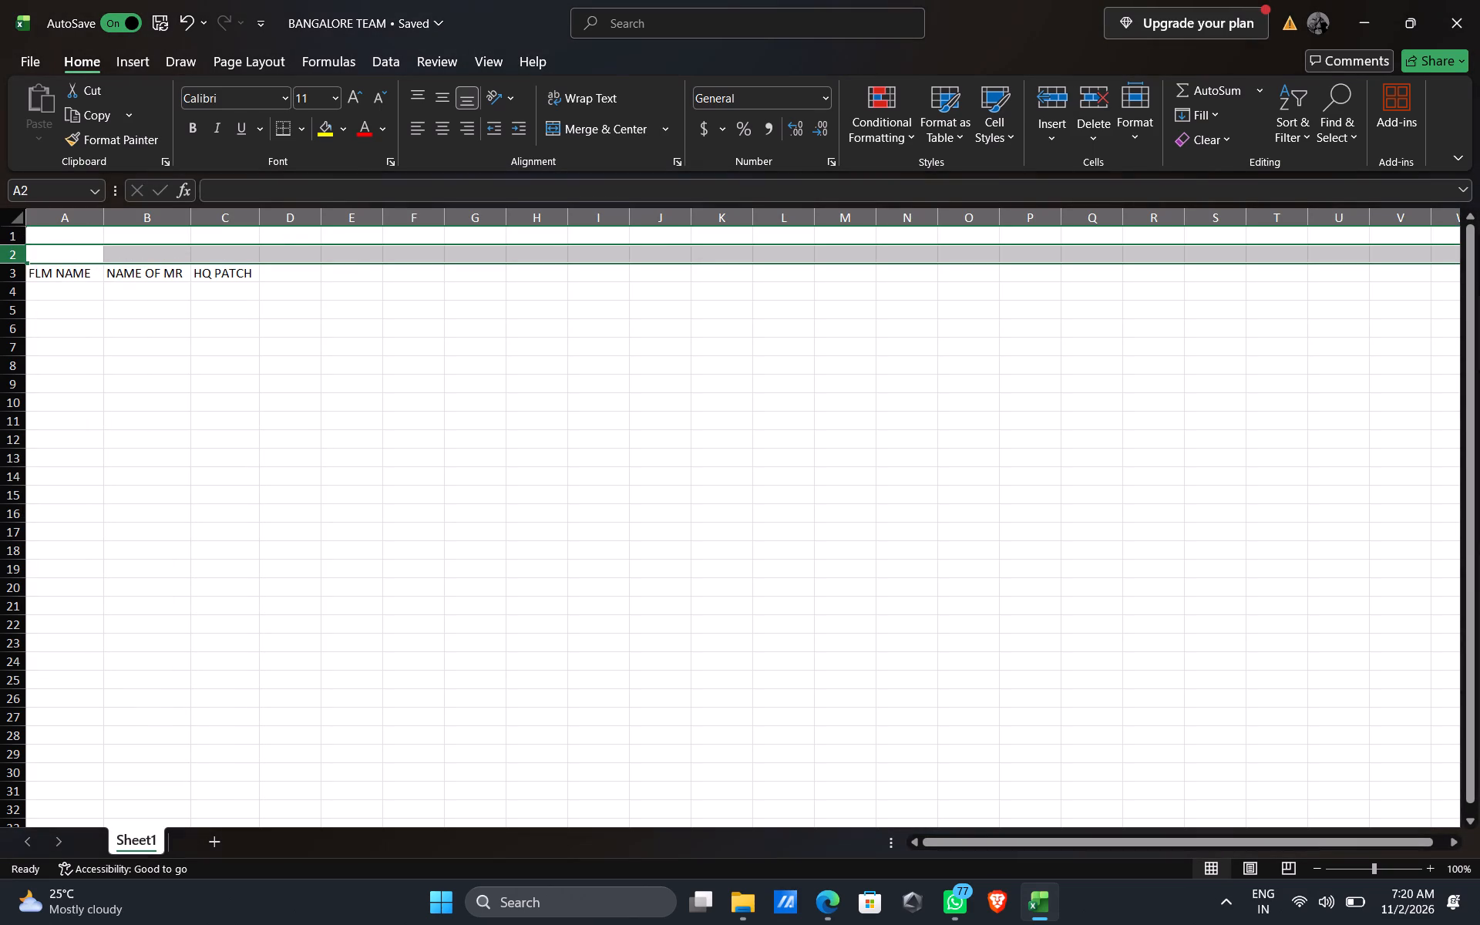
Insert a blank column before the FLM NAME column.
click(55, 219)
right_click(55, 219)
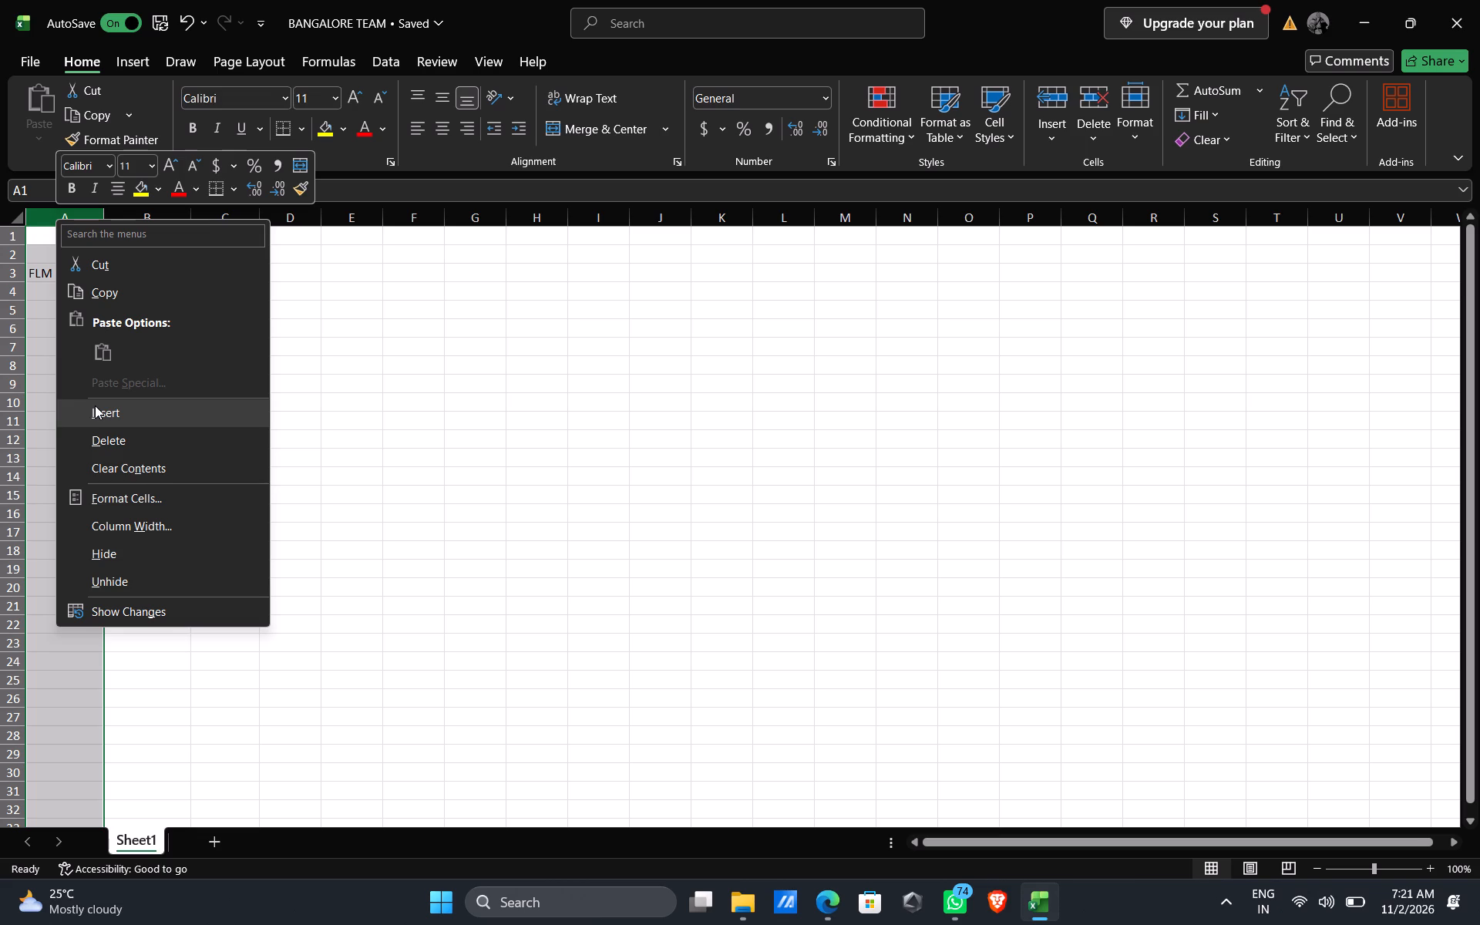
key(Return)
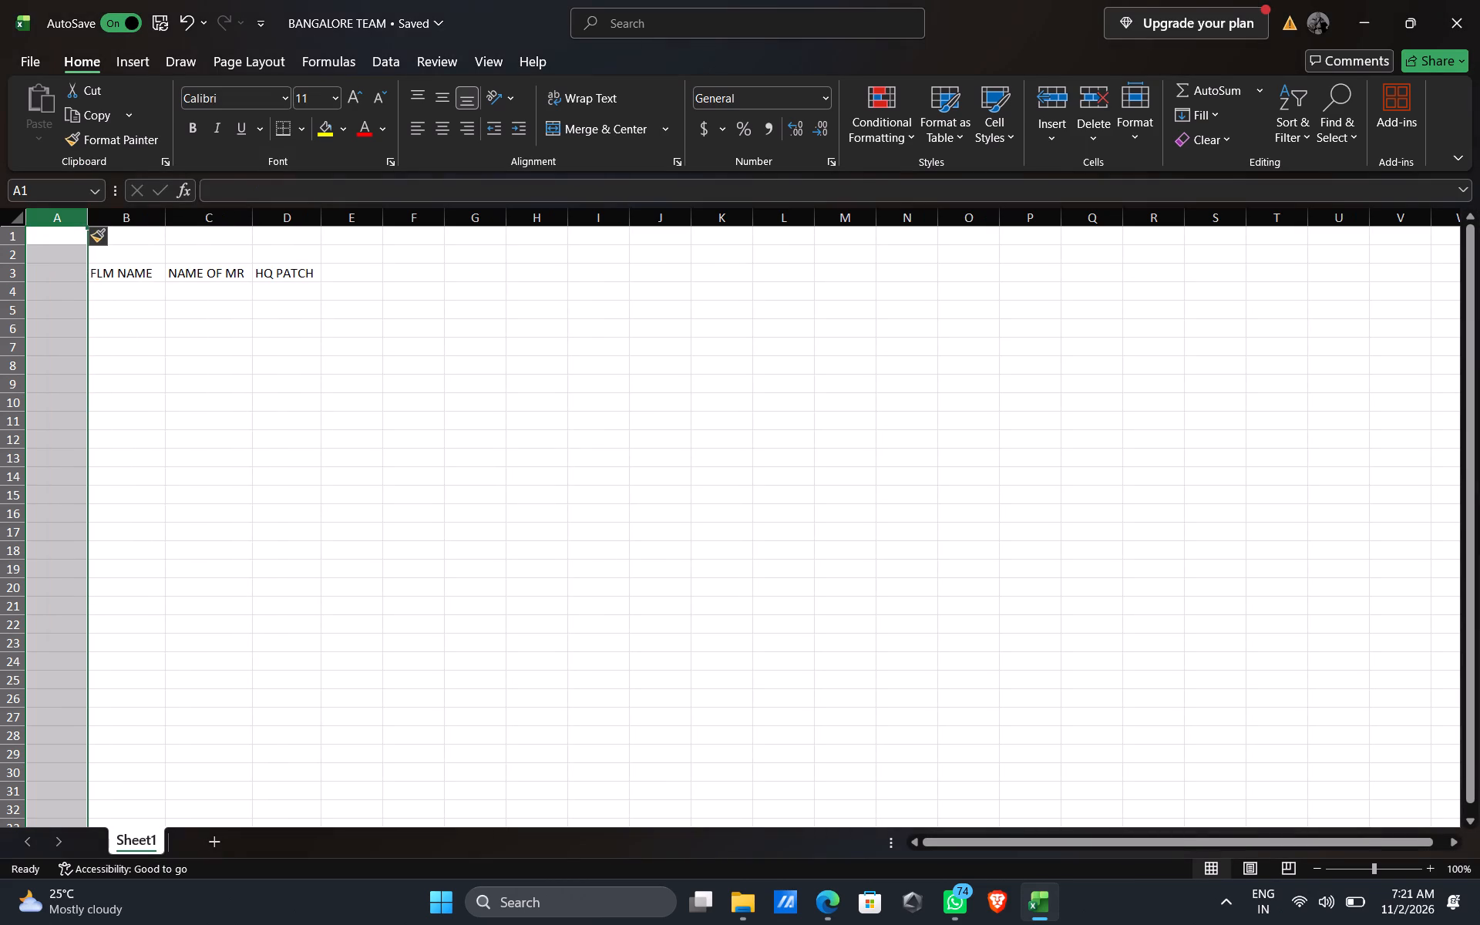
Enter the row label EXAMPLE in cell A4, just below the header row.
key(Return)
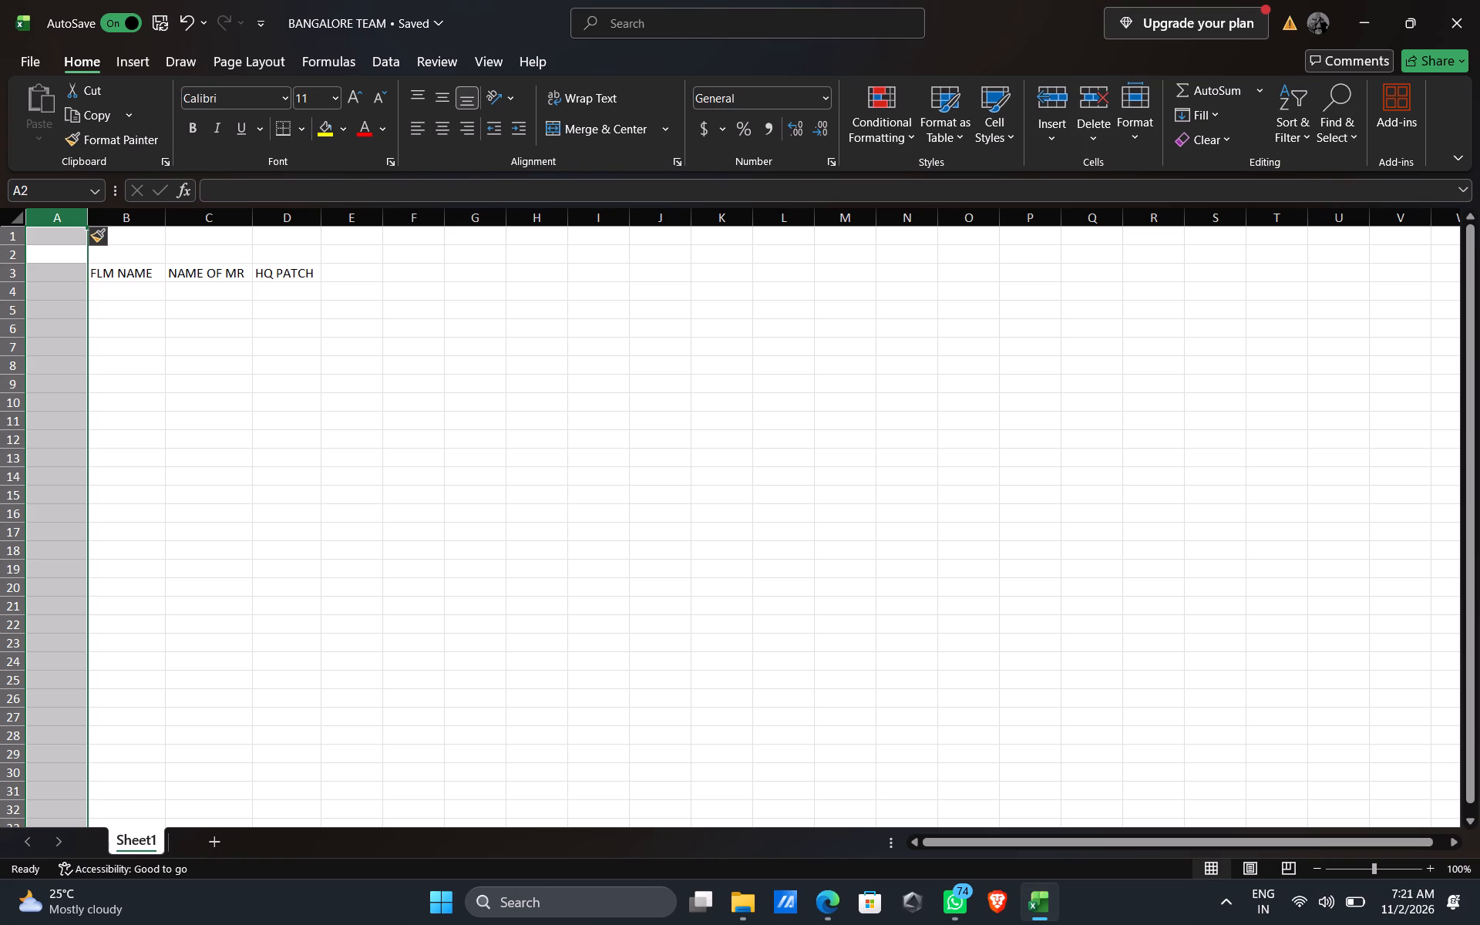
key(Return)
key(Return)
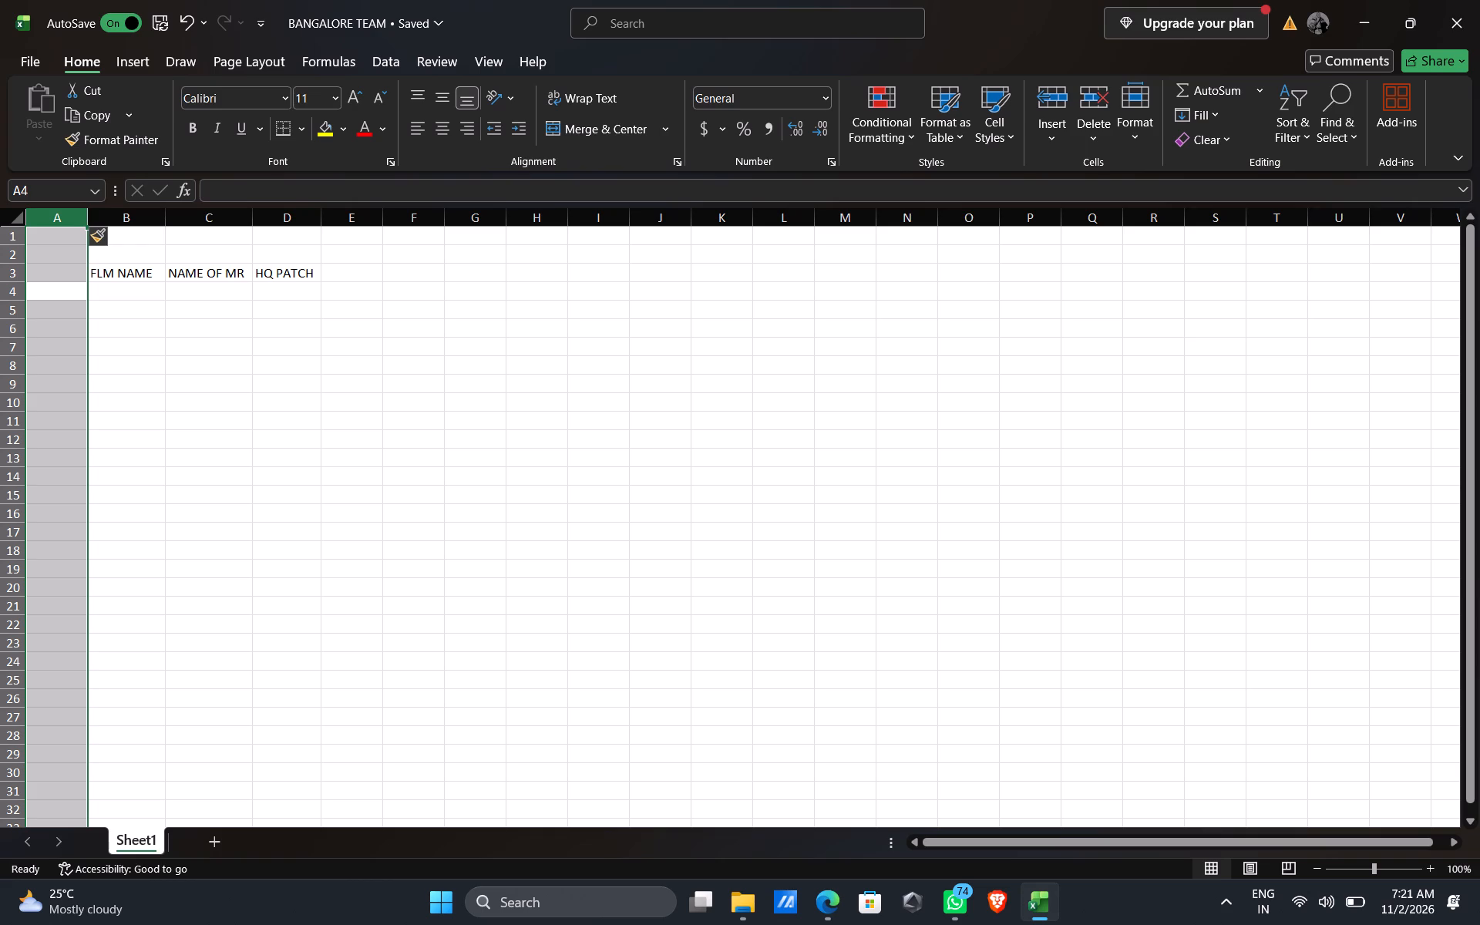
click(60, 292)
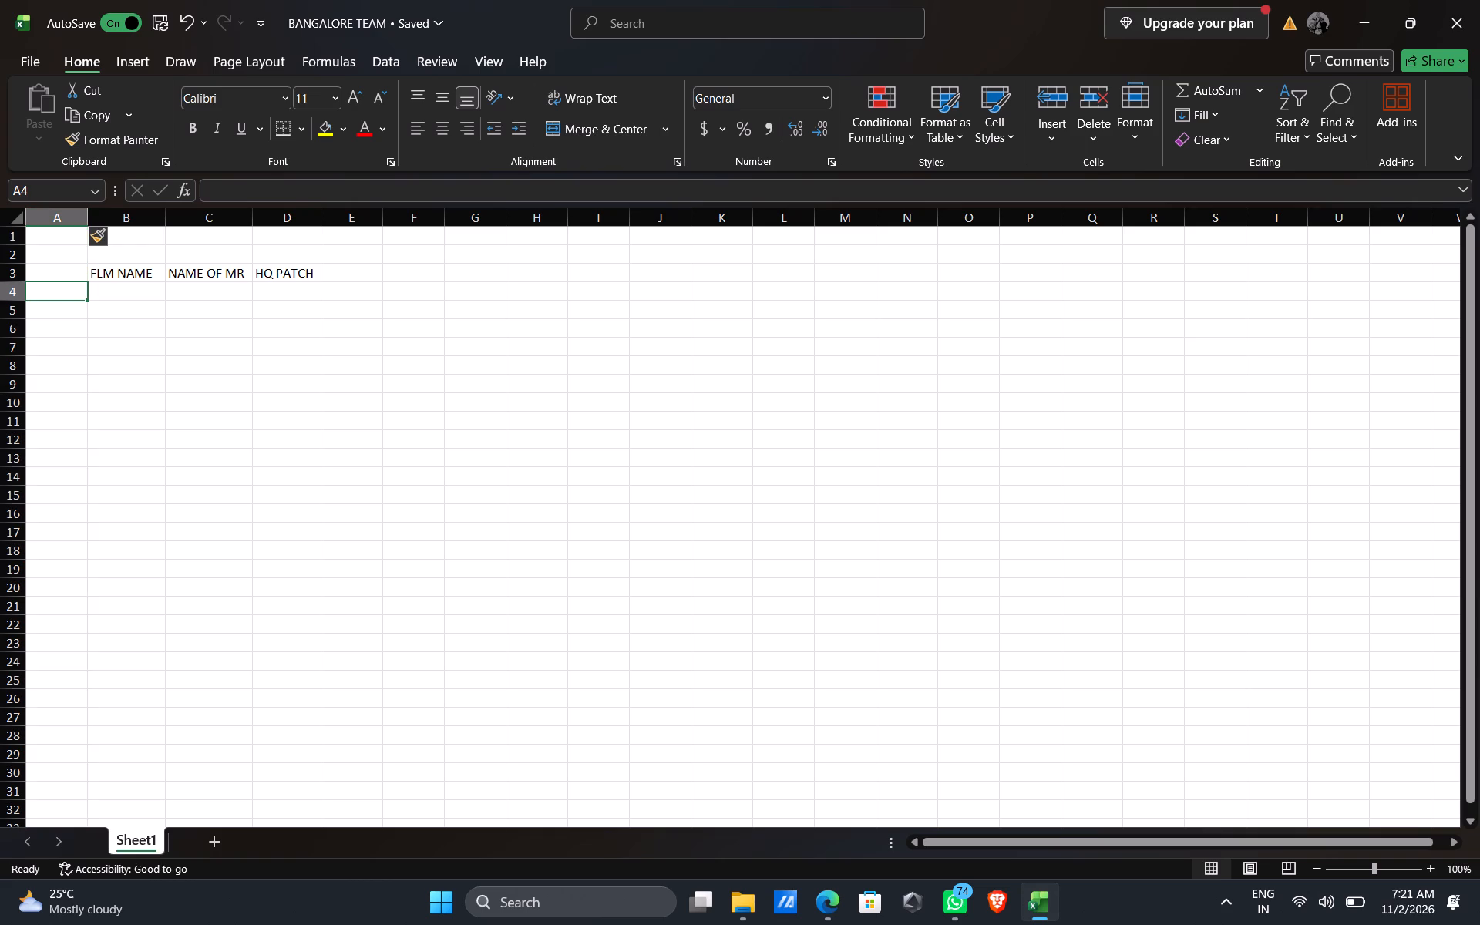
text(EX)
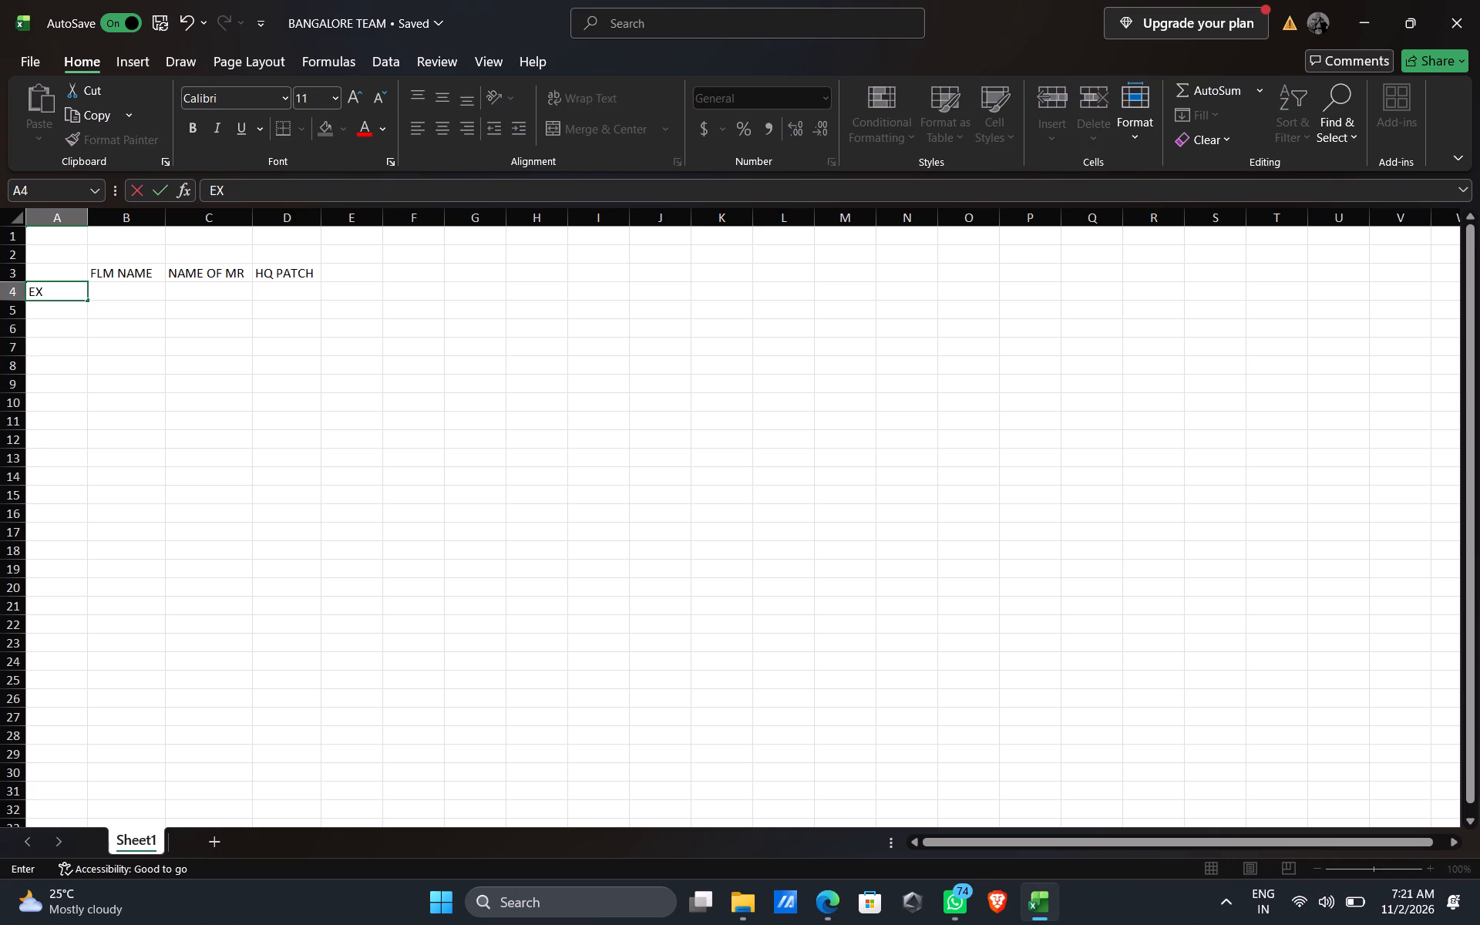
text(AMPLE)
Add the header TOTAL DRS in cell E3, after HQ PATCH.
key(Right)
key(Right)
key(Right)
key(Right)
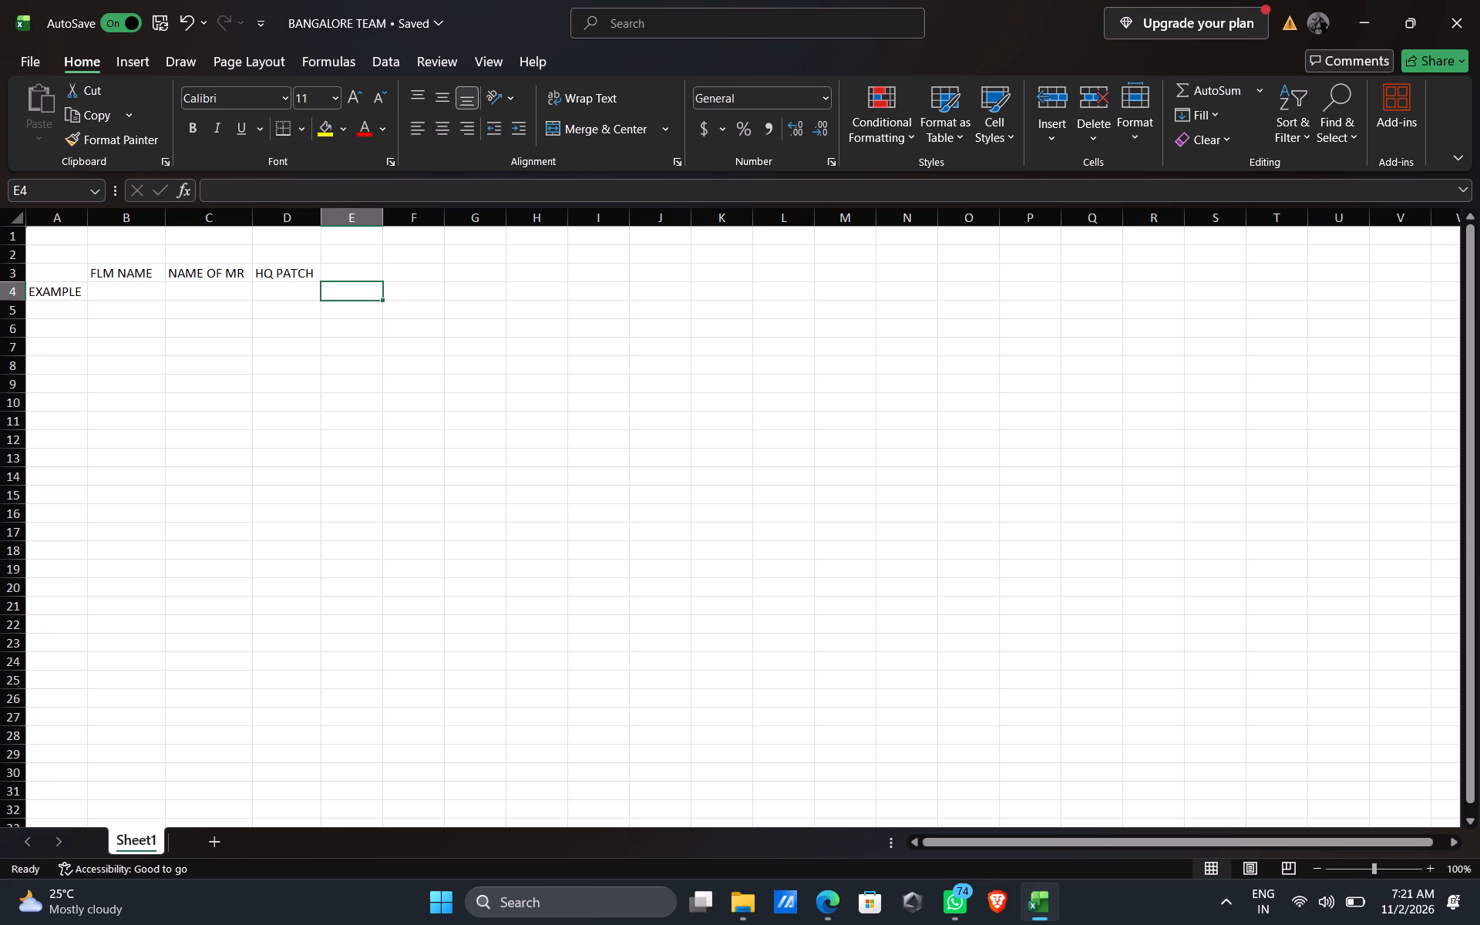
key(Up)
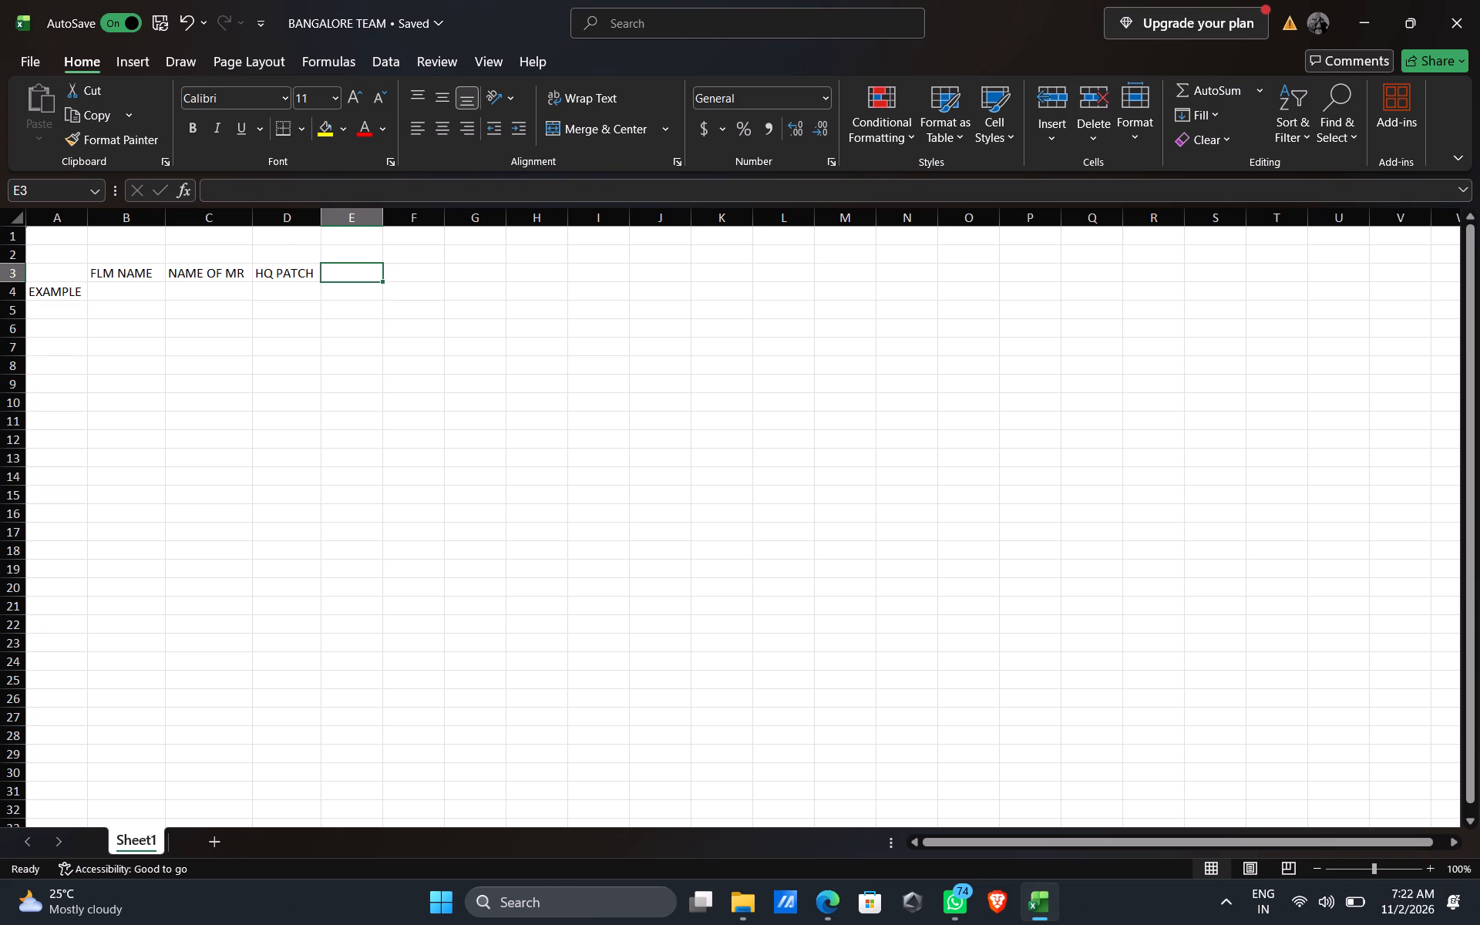
text(TOTALD)
key(space)
key(BackSpace)
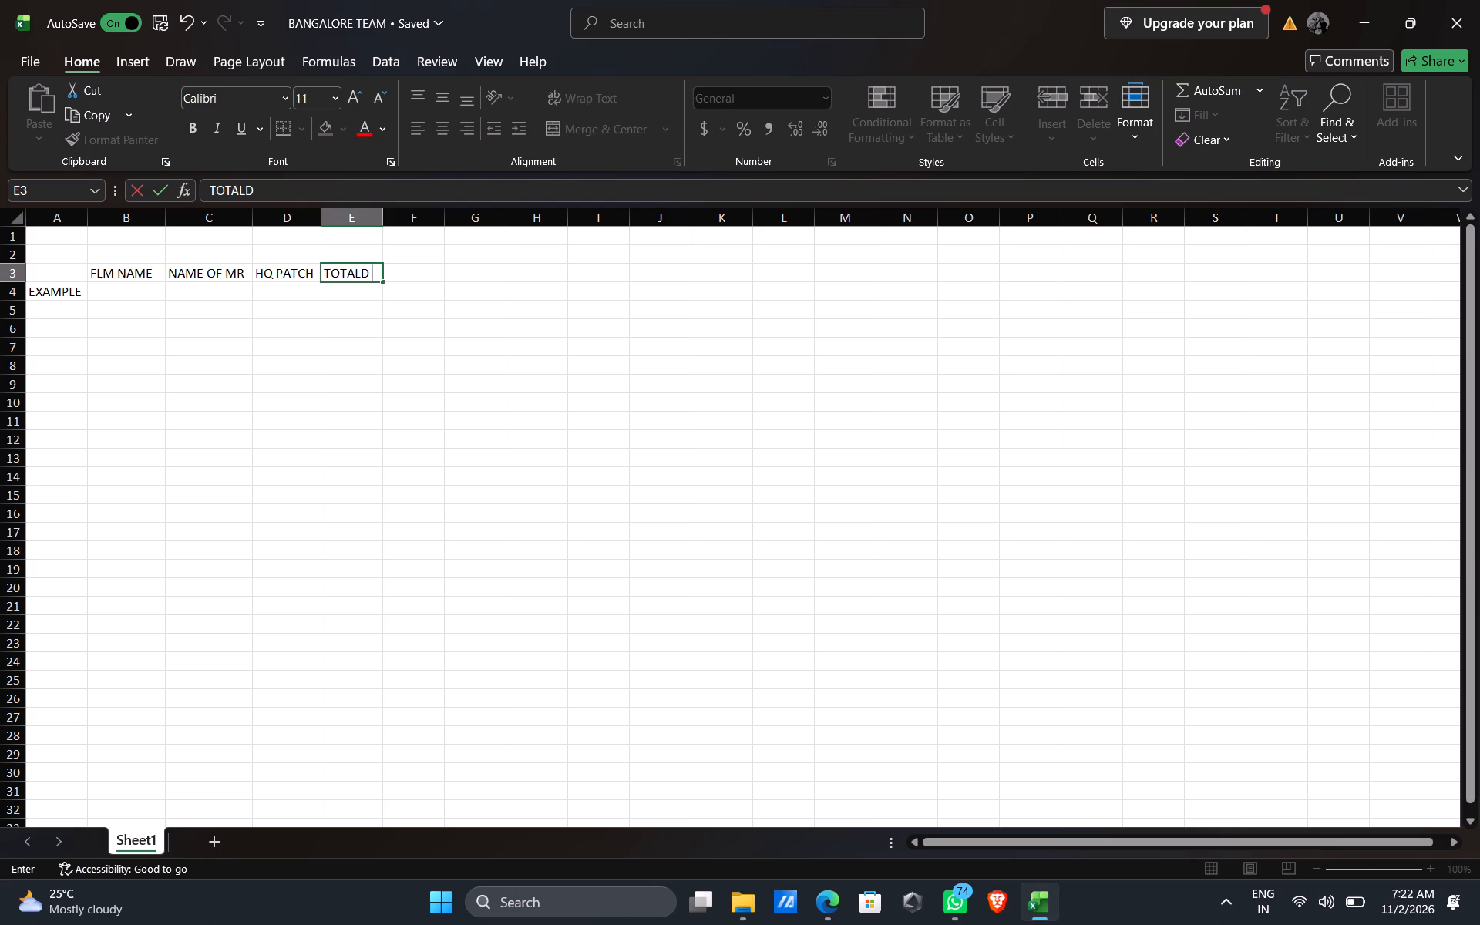
key(BackSpace)
key(space)
text(DRS)
key(Right)
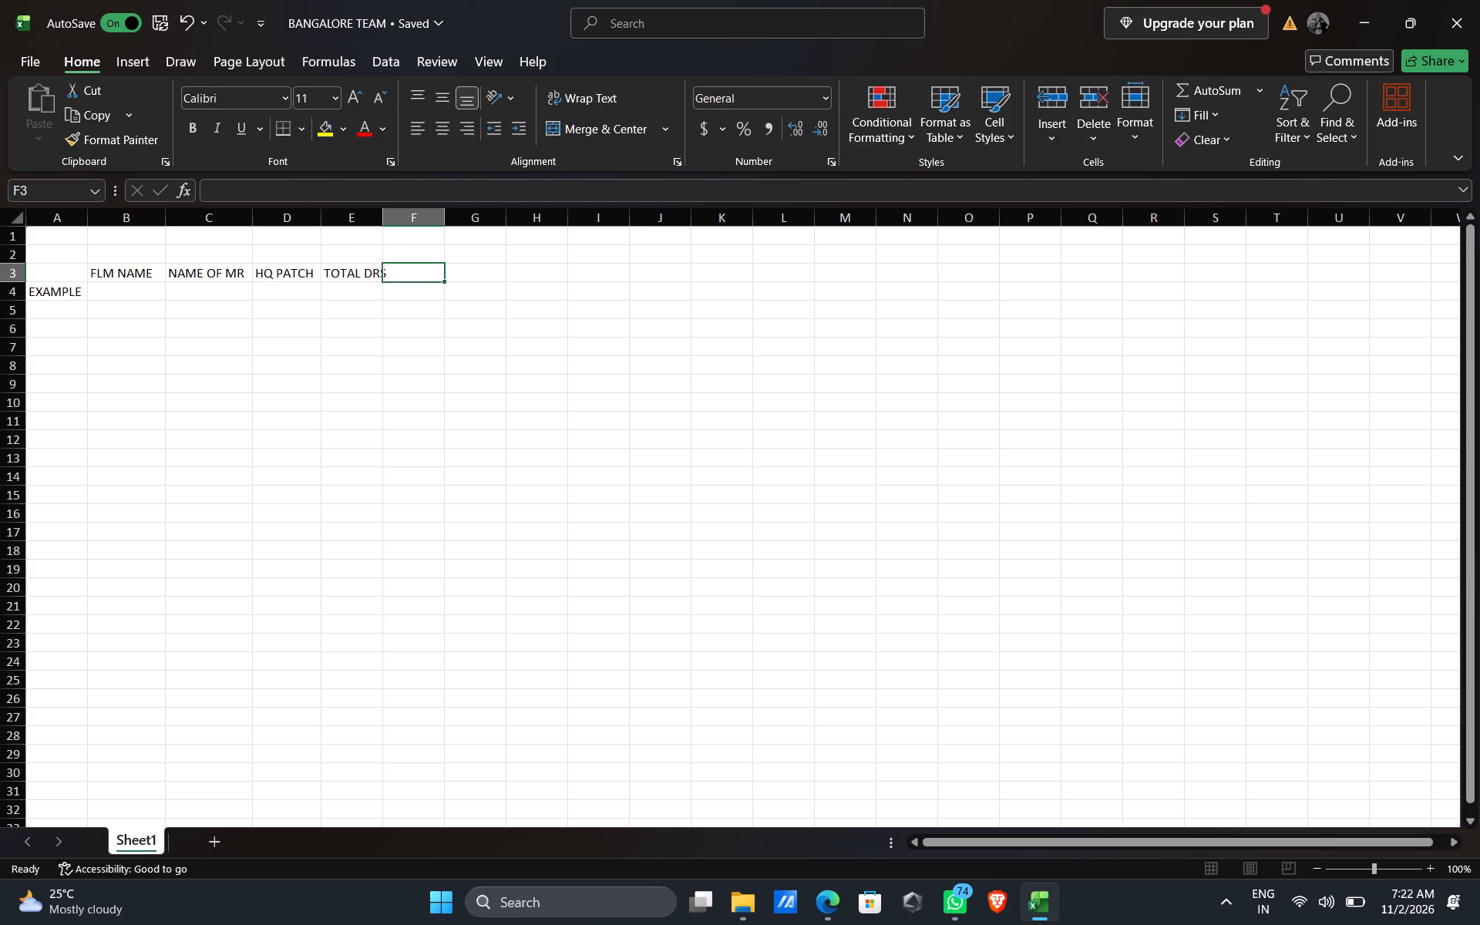
Add the headers PATCH 1, PATCH 2, PATCH 3 and PATCH 4 in cells F3 to I3, after TOTAL DRS.
text(PATCH)
key(space)
text(1)
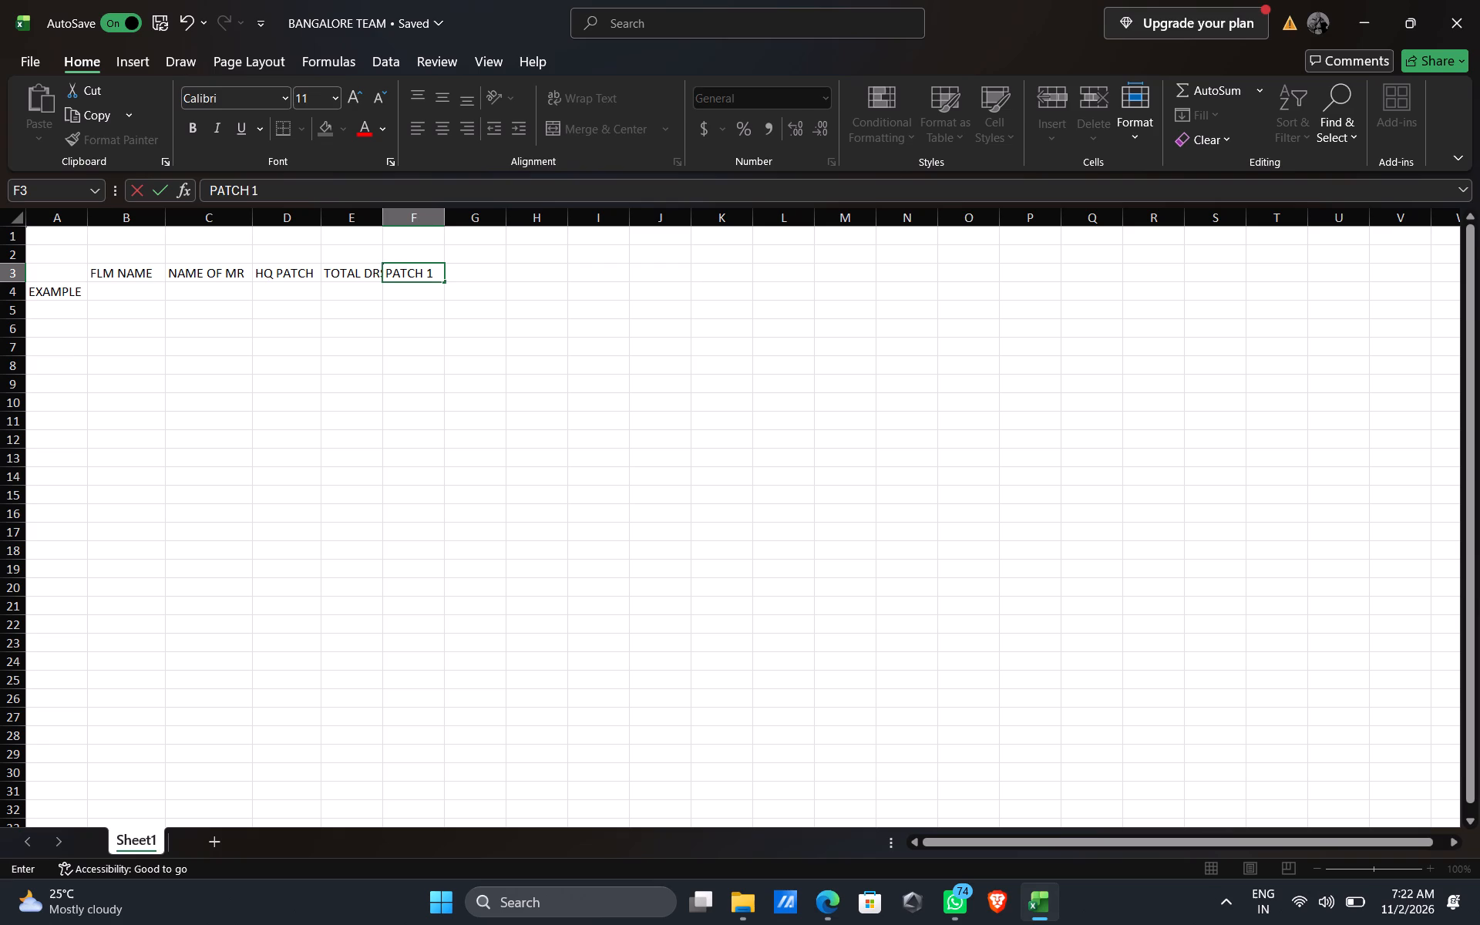
key(Right)
text(PATCH)
key(space)
text(2)
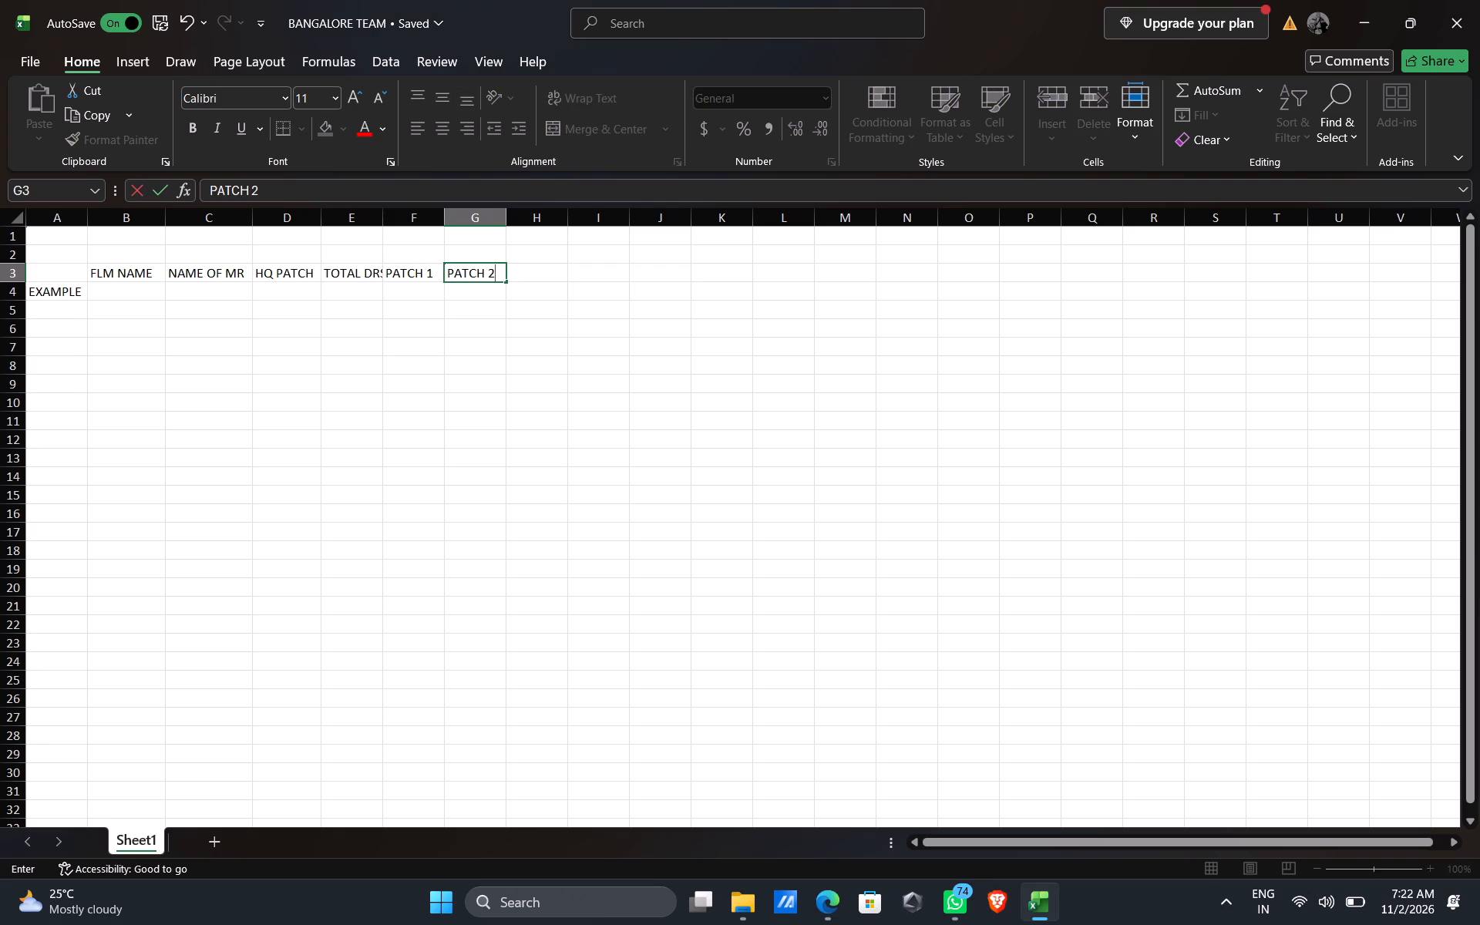
key(Right)
text(PATCH 3)
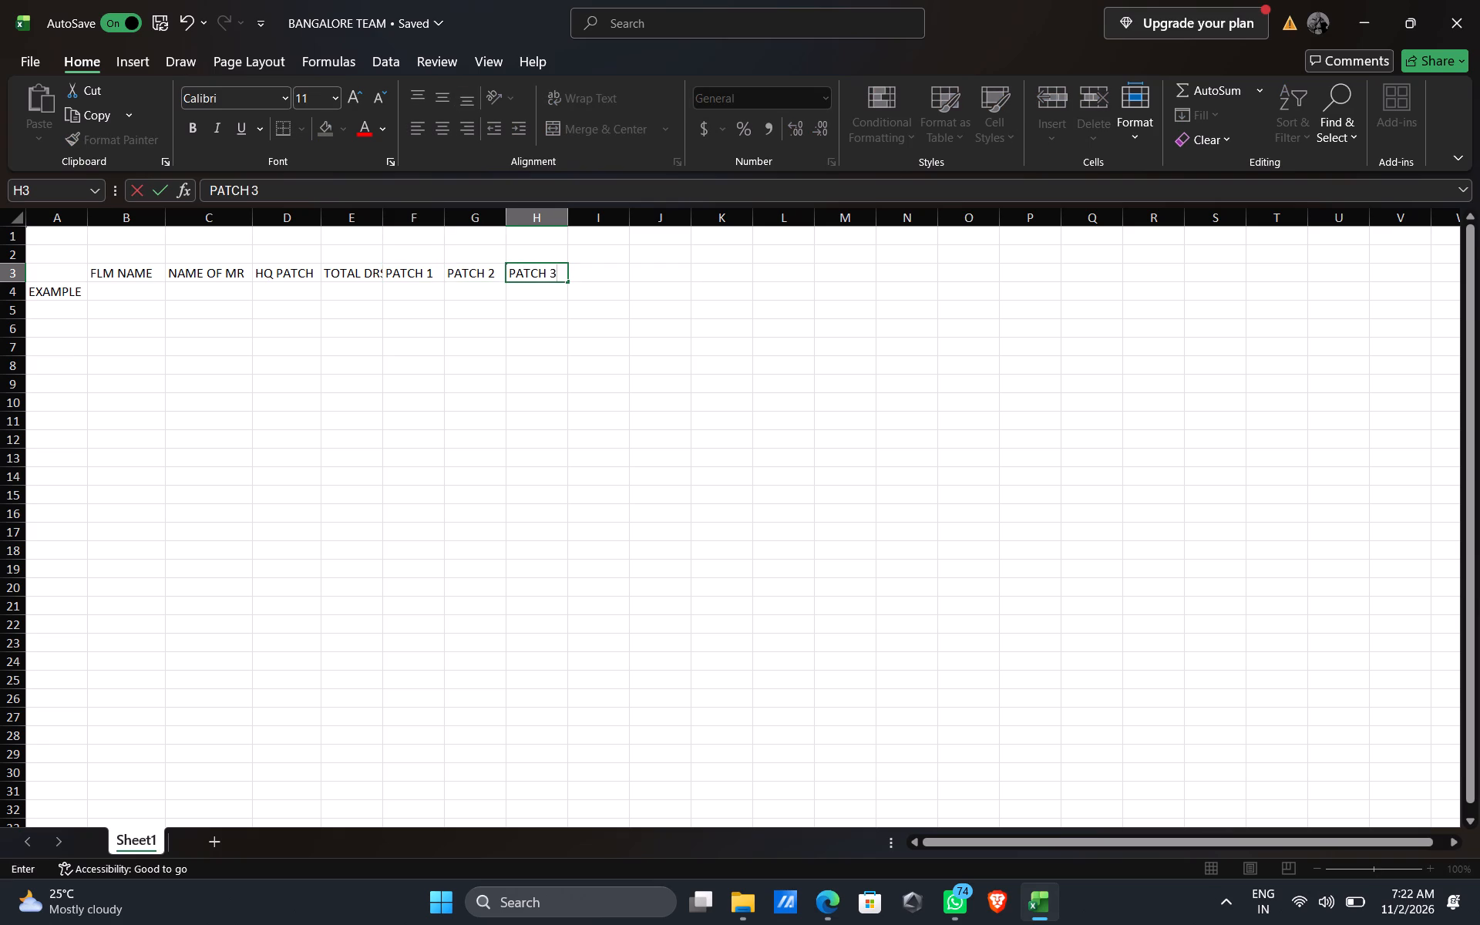
key(Right)
text(PATCH)
key(space)
text(4)
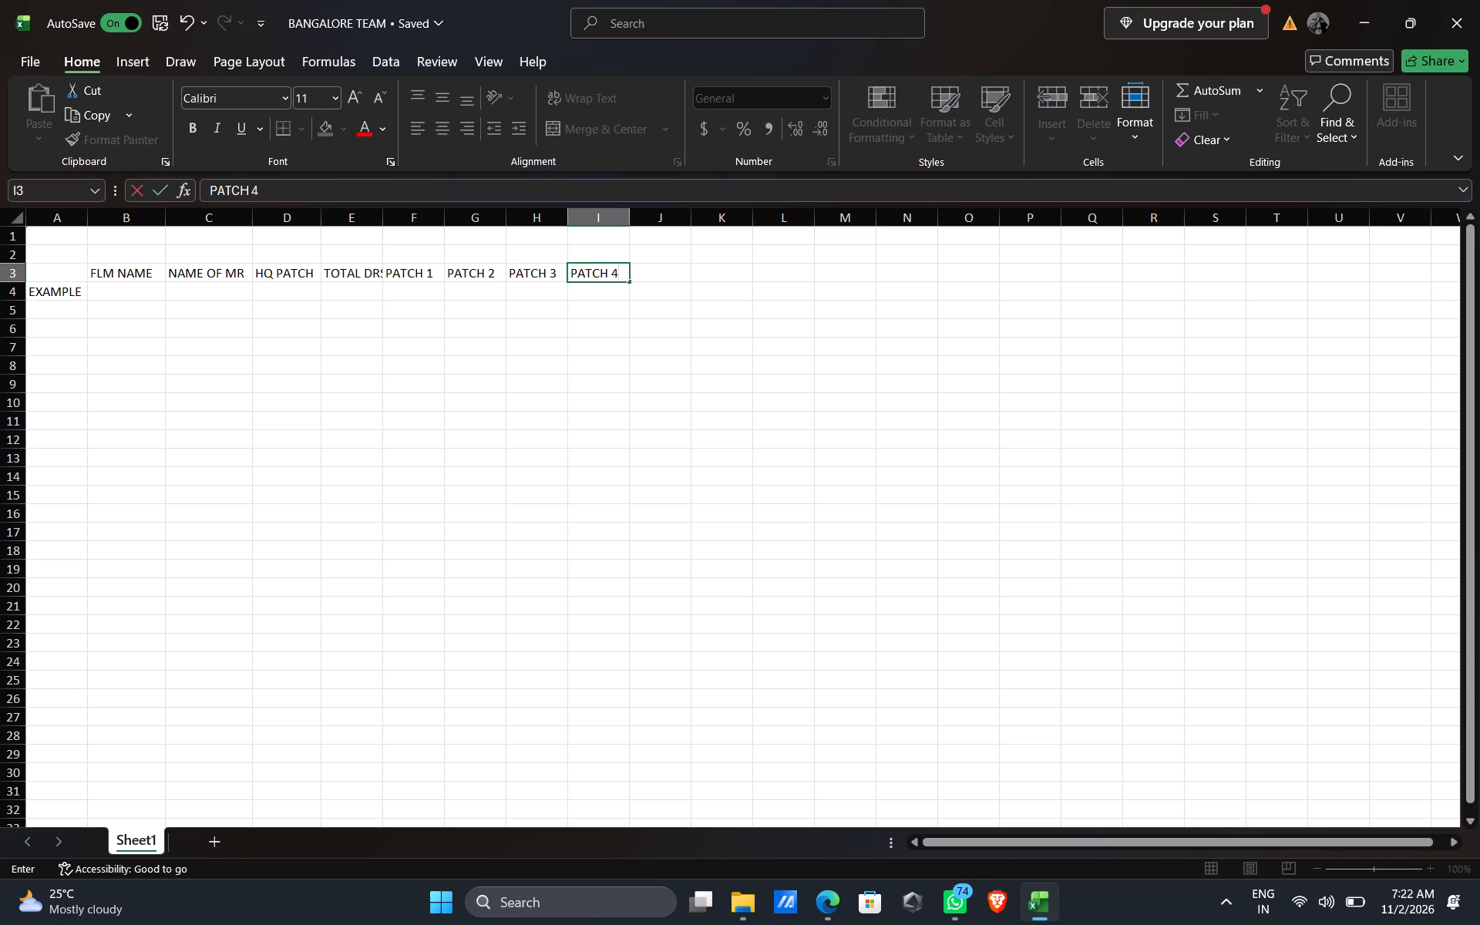
key(Right)
Add the header PATCH 5 in cell J3, after PATCH 4.
text(PAT)
text(CH)
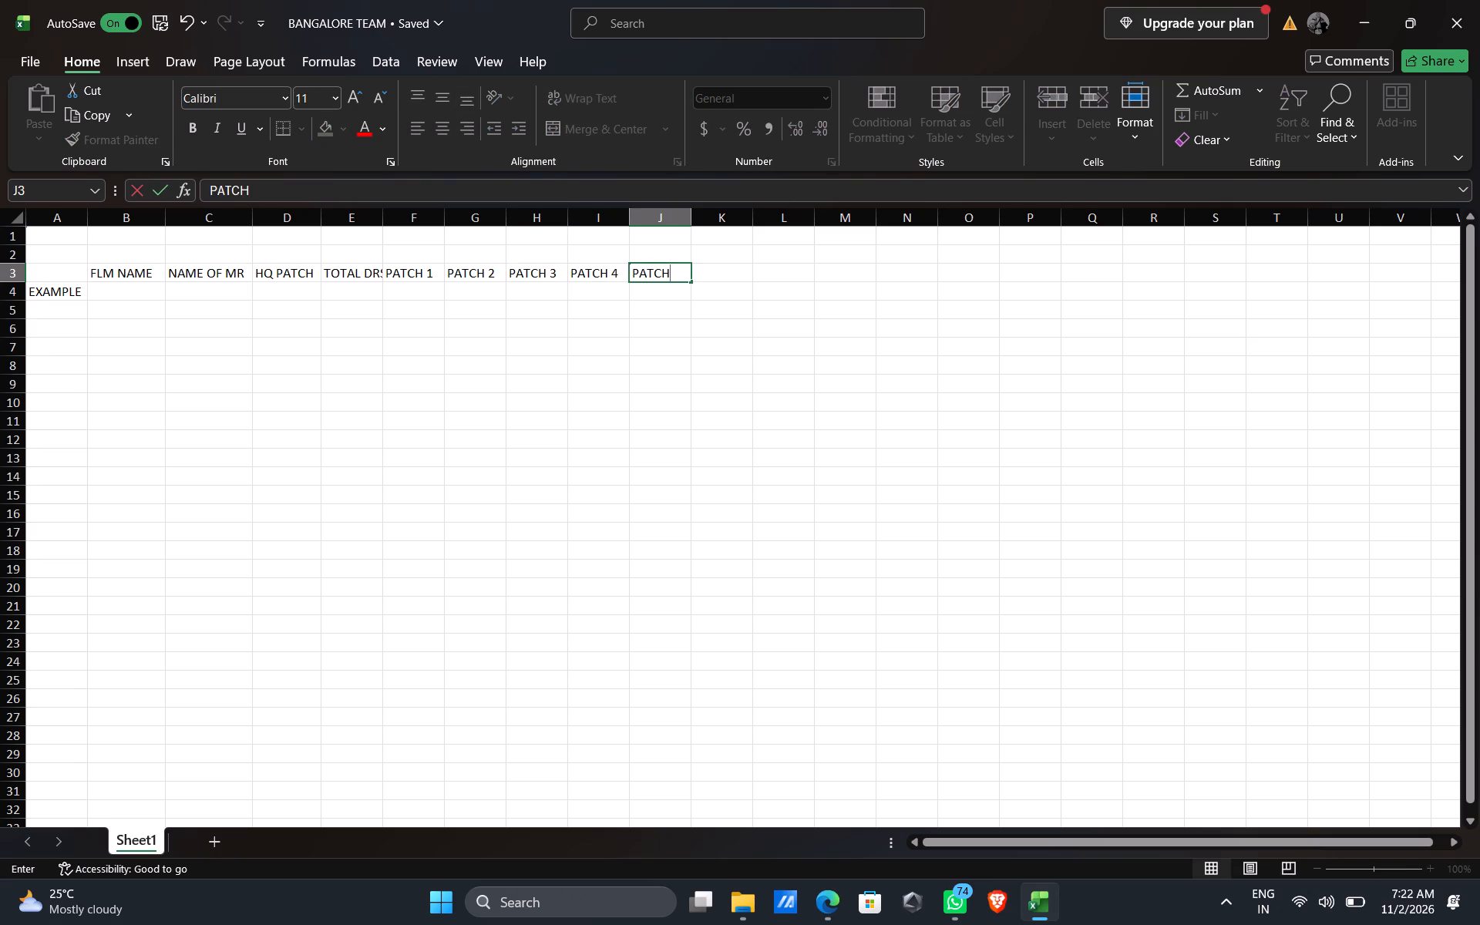
key(Tab)
key(space)
text(5)
key(Tab)
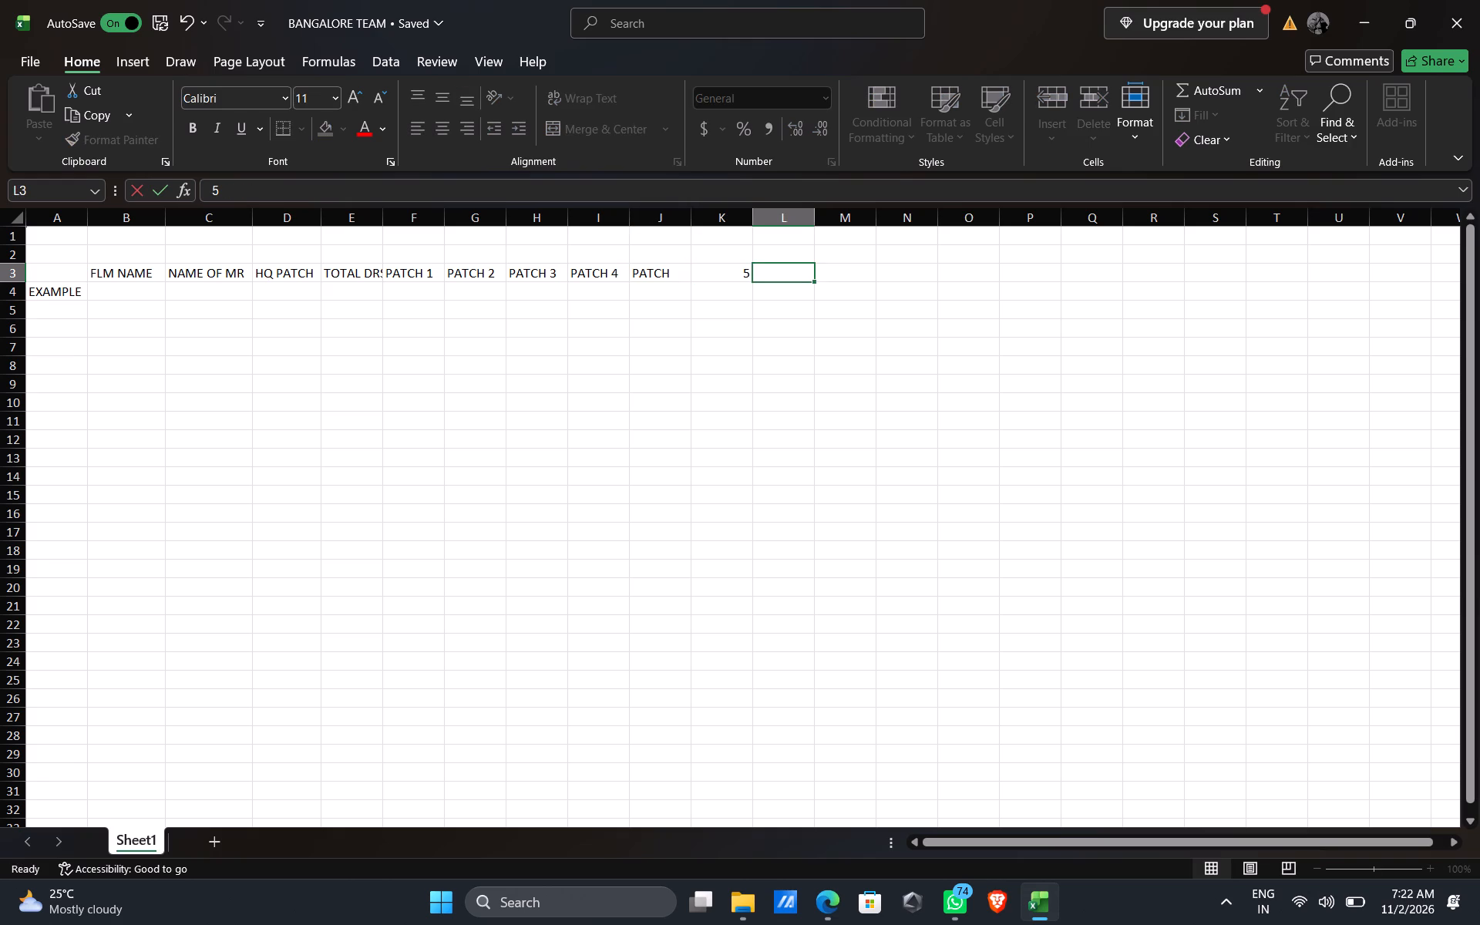
key(Tab)
key(Tab)
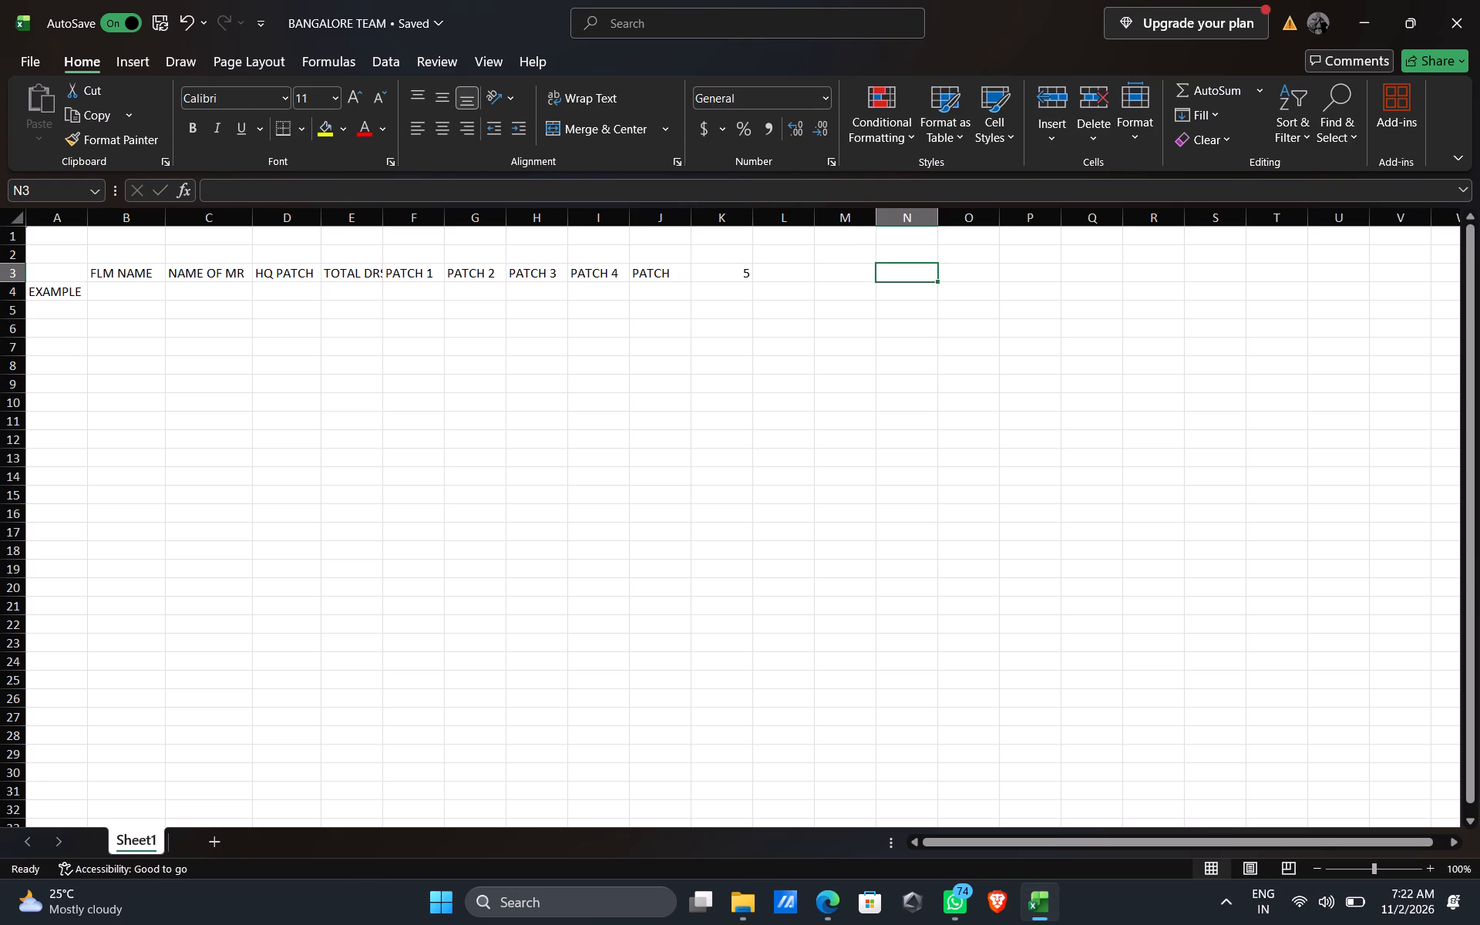
key(Left)
key(Left)
key(Left)
key(Left)
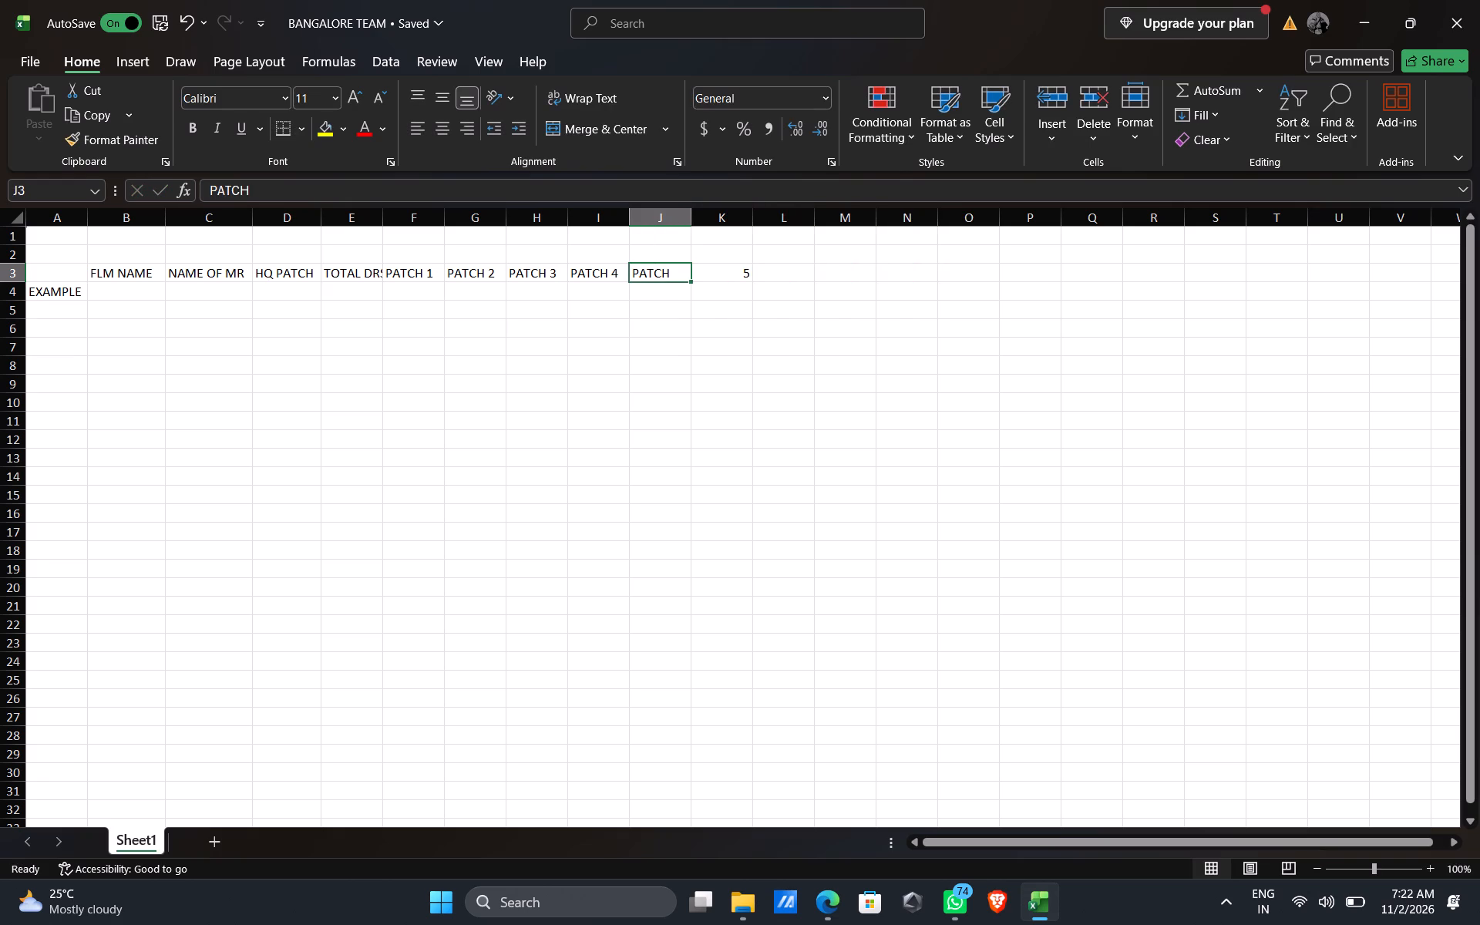
double_click(277, 187)
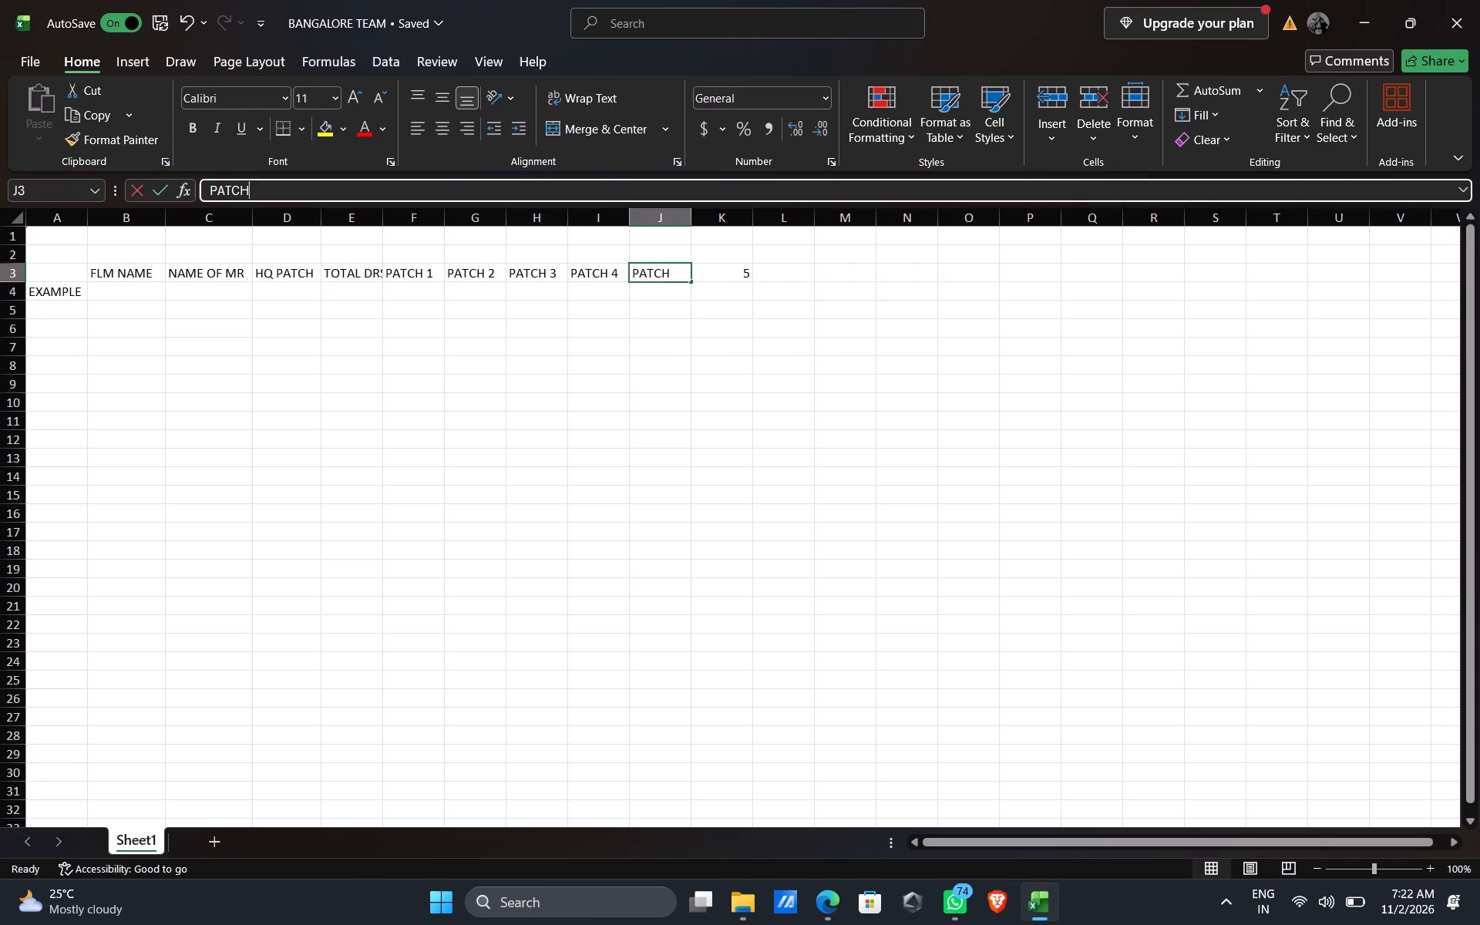
click(277, 187)
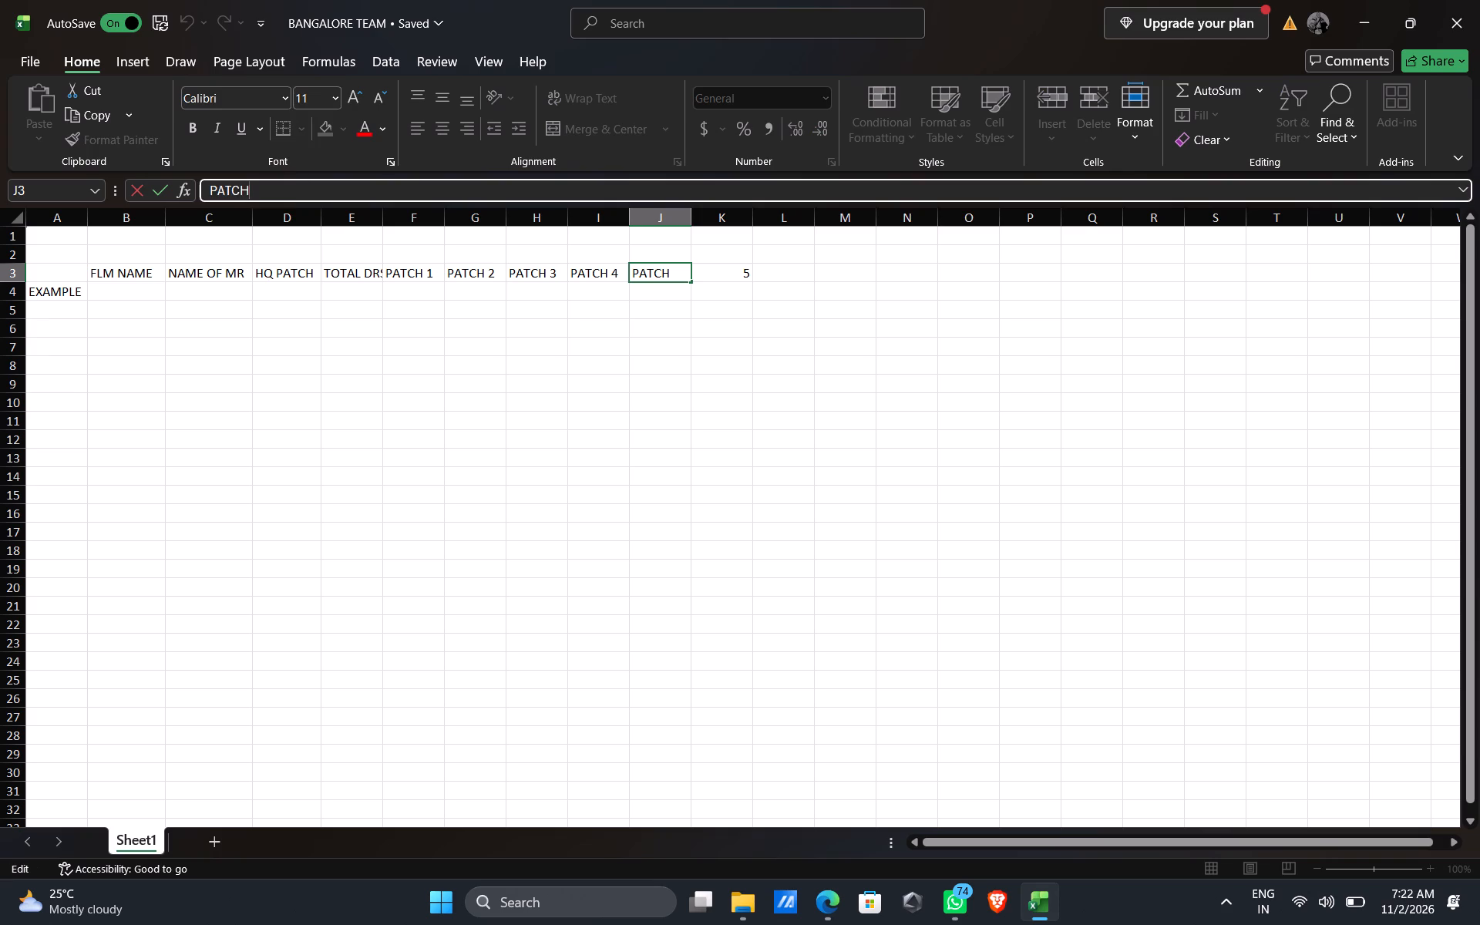
key(space)
key(5)
key(Return)
Replace the stray number in cell K3 with the header PATCH 6.
key(Right)
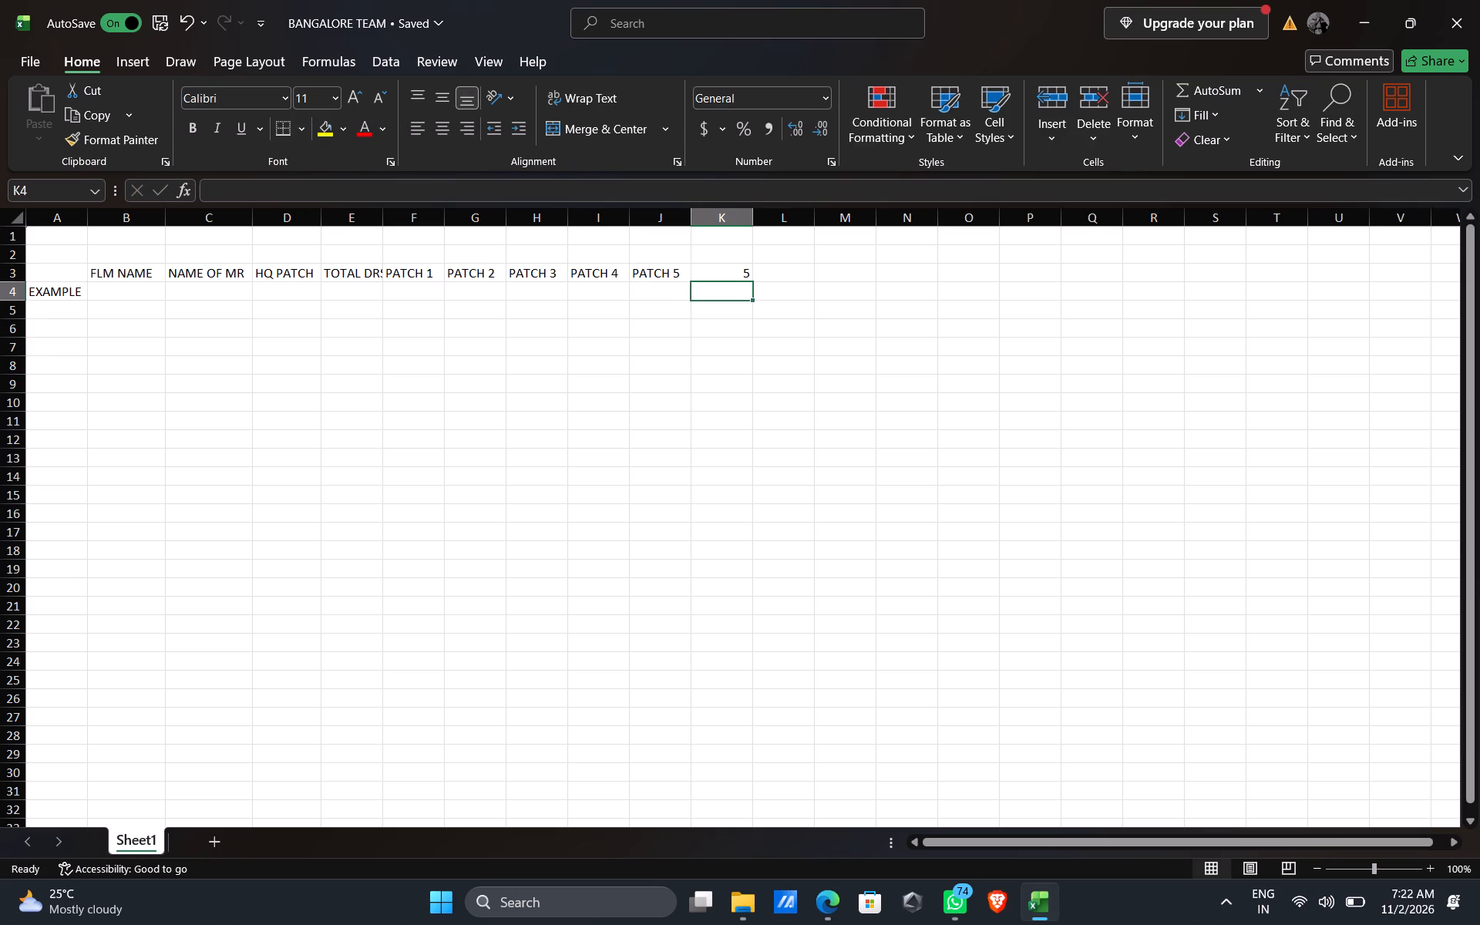
key(Up)
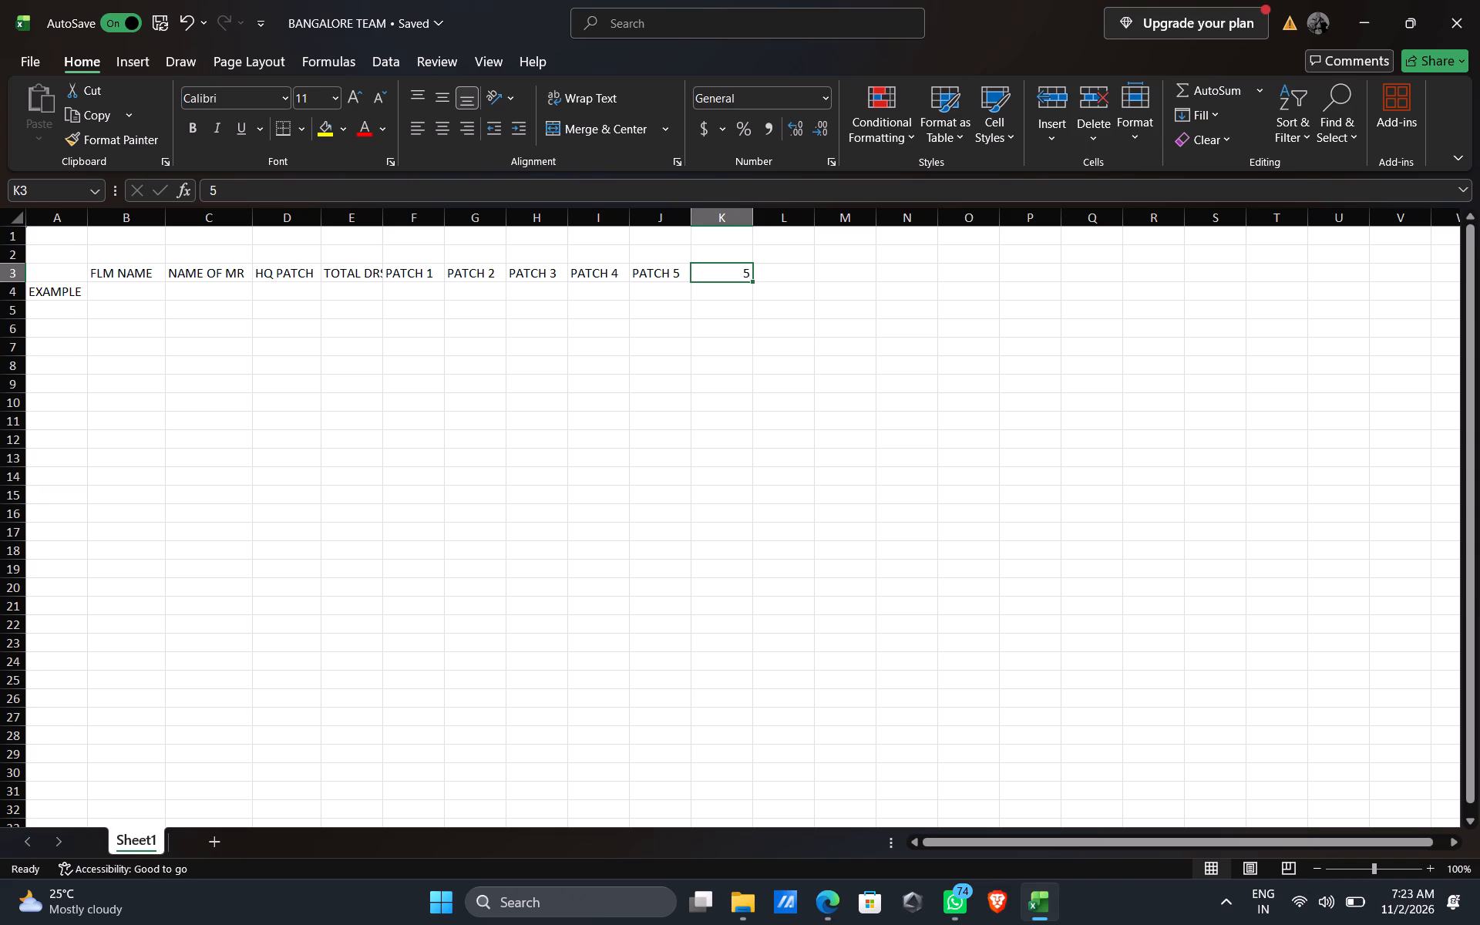
click(277, 187)
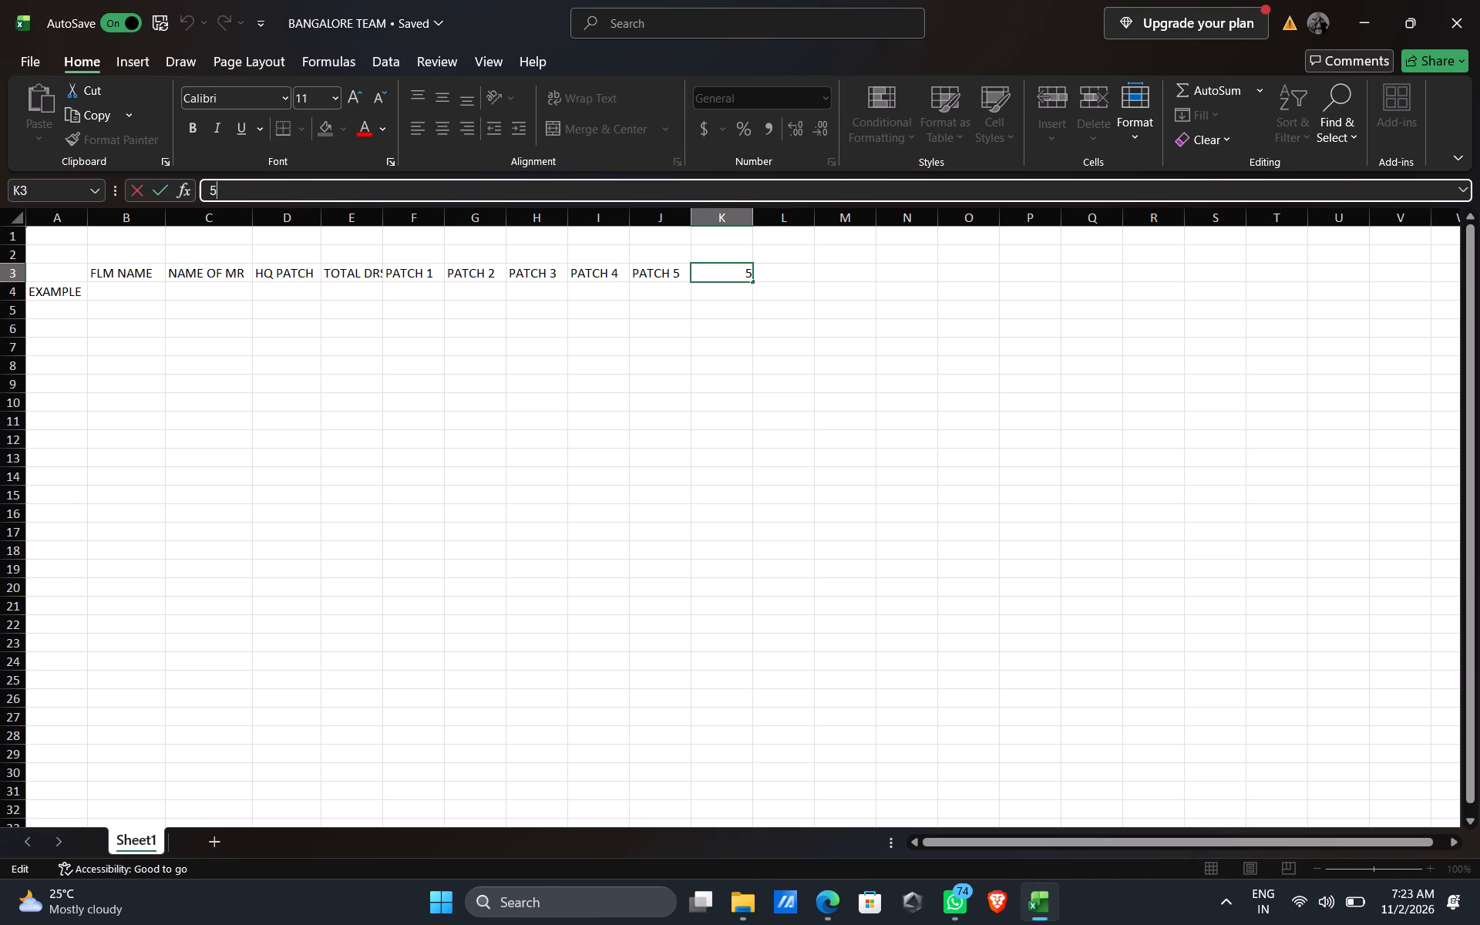
text(PATCH)
key(BackSpace)
key(BackSpace)
key(BackSpace)
key(BackSpace)
key(BackSpace)
key(BackSpace)
key(BackSpace)
key(BackSpace)
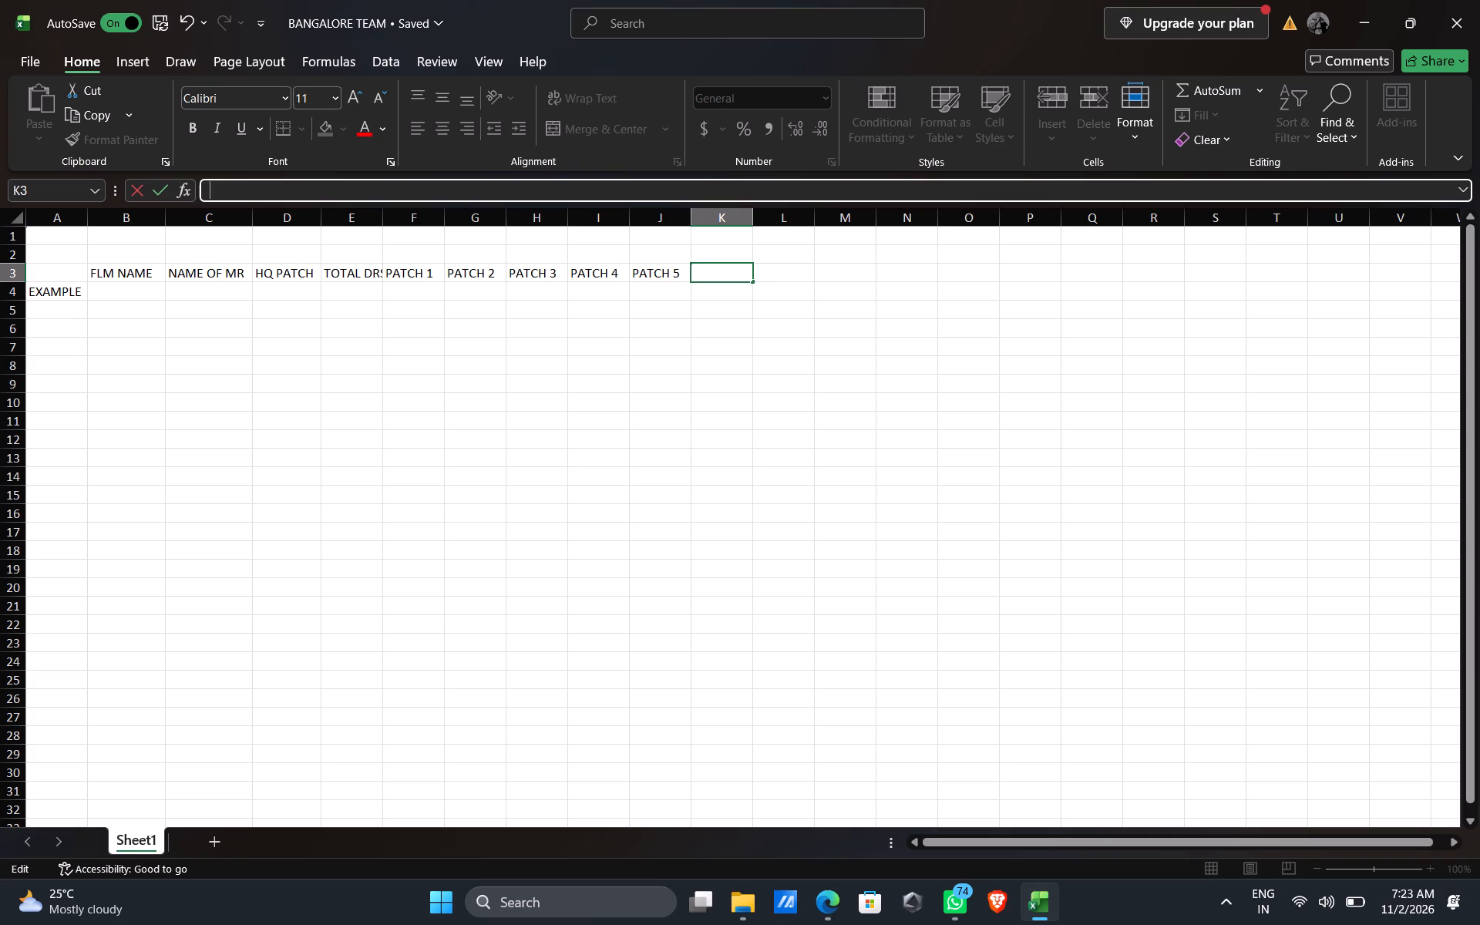
text(PAC)
key(BackSpace)
text(TCH)
key(space)
text(6)
key(Right)
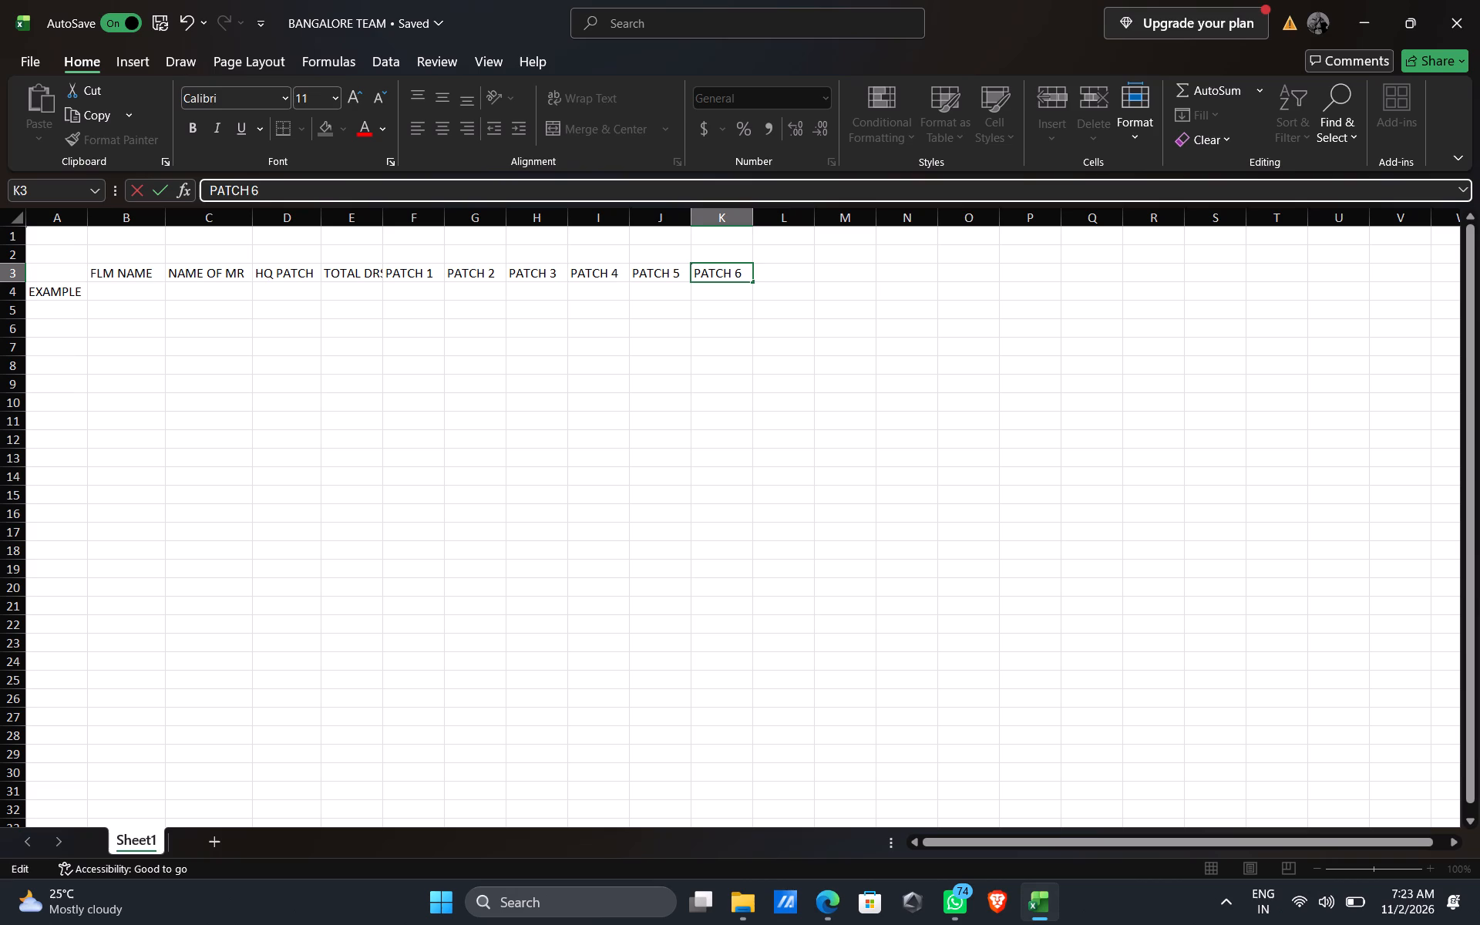
key(Right)
key(Return)
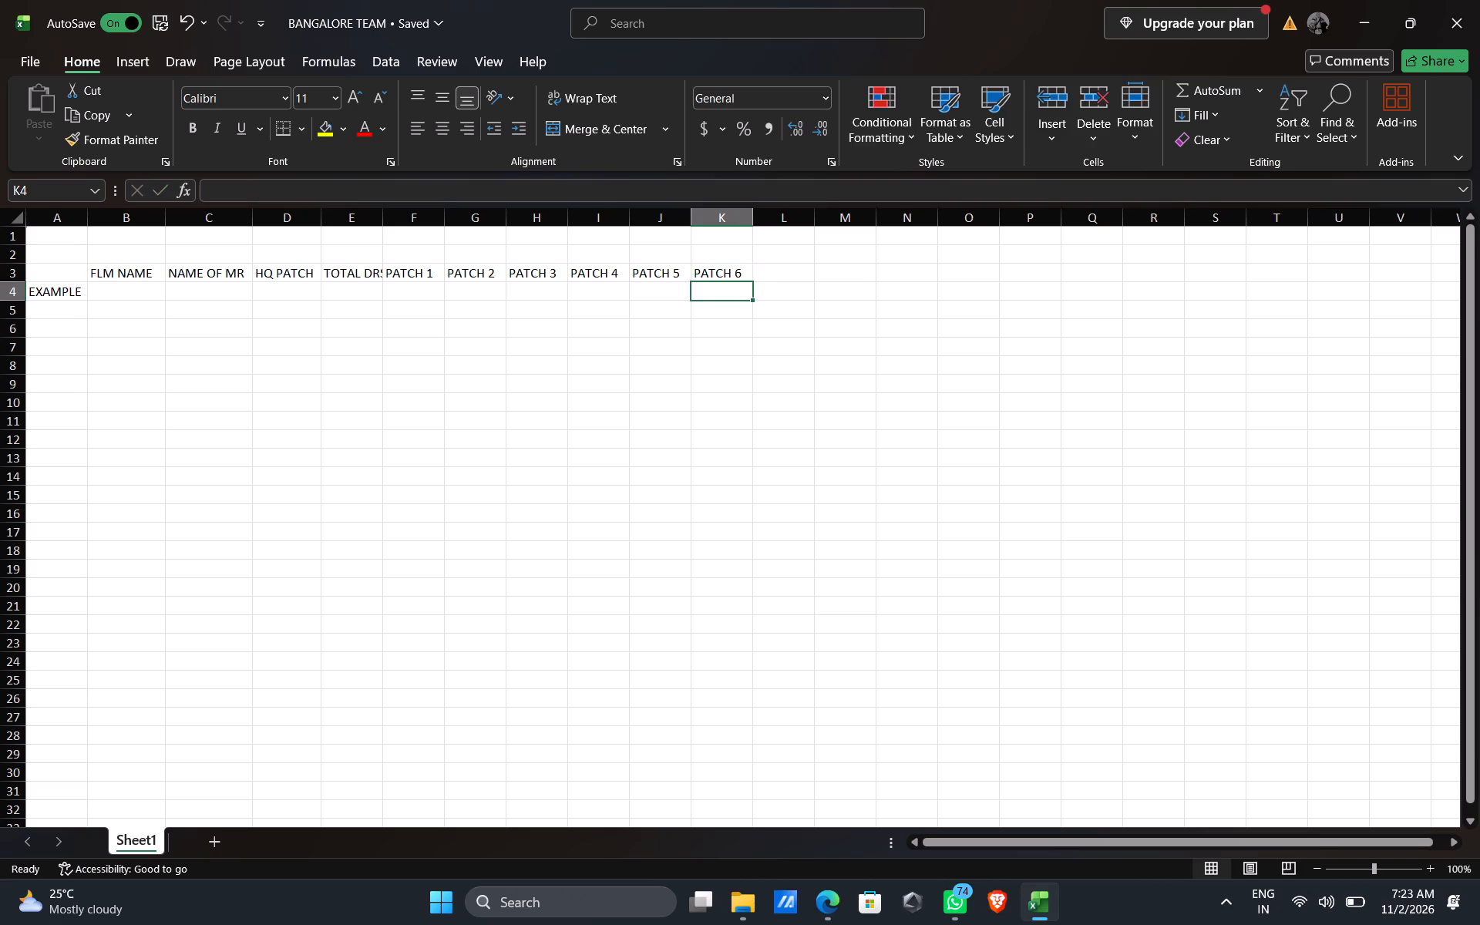
Add the header PATCH 7 in cell L3, after PATCH 6.
key(Up)
key(Right)
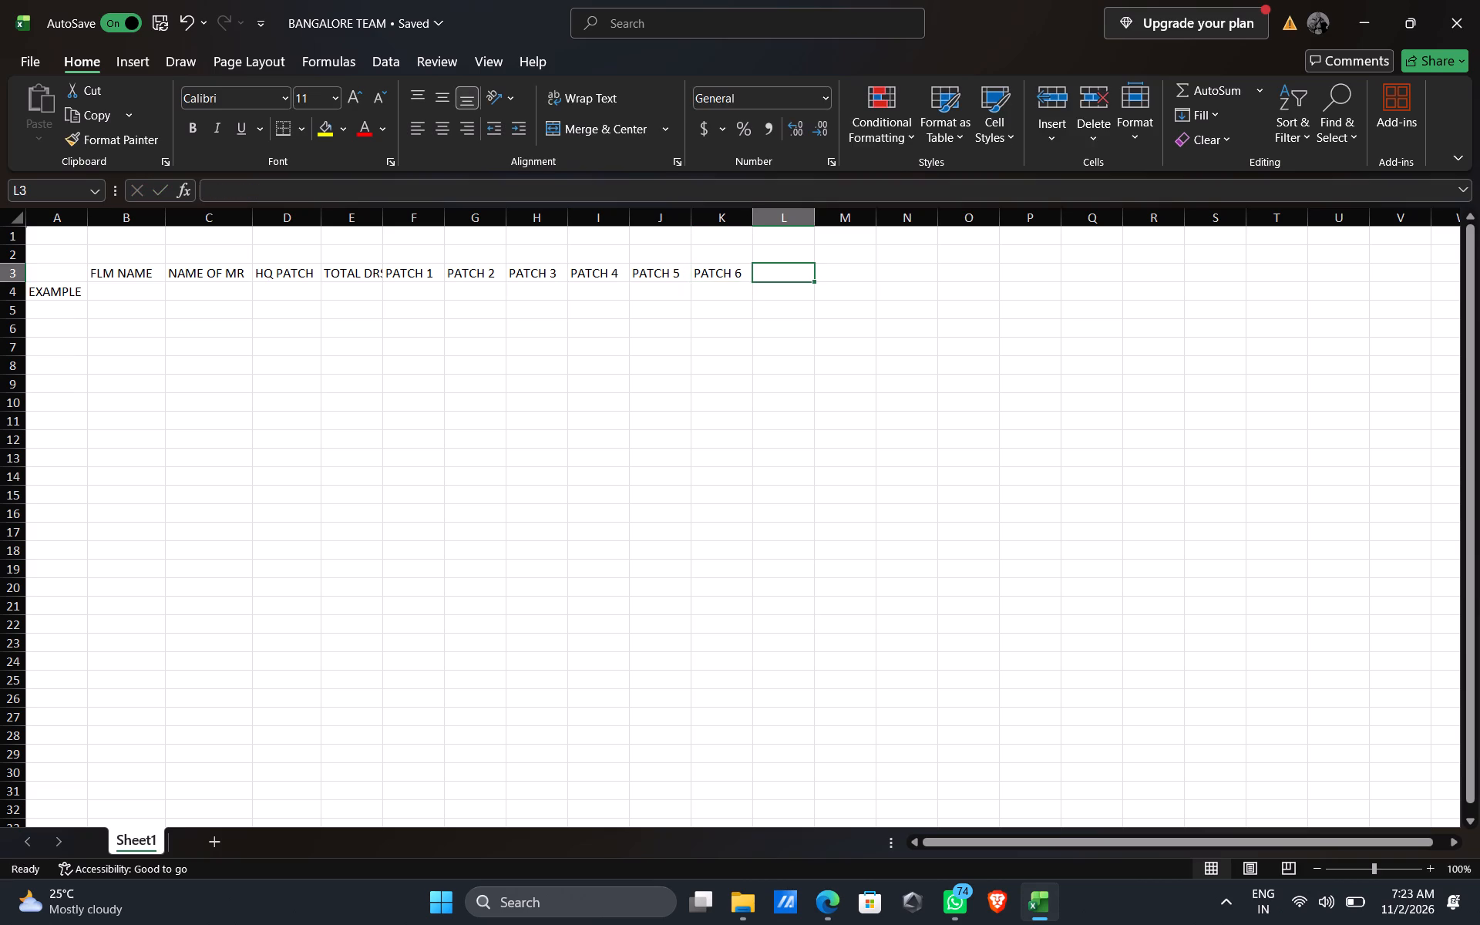
text(PATH)
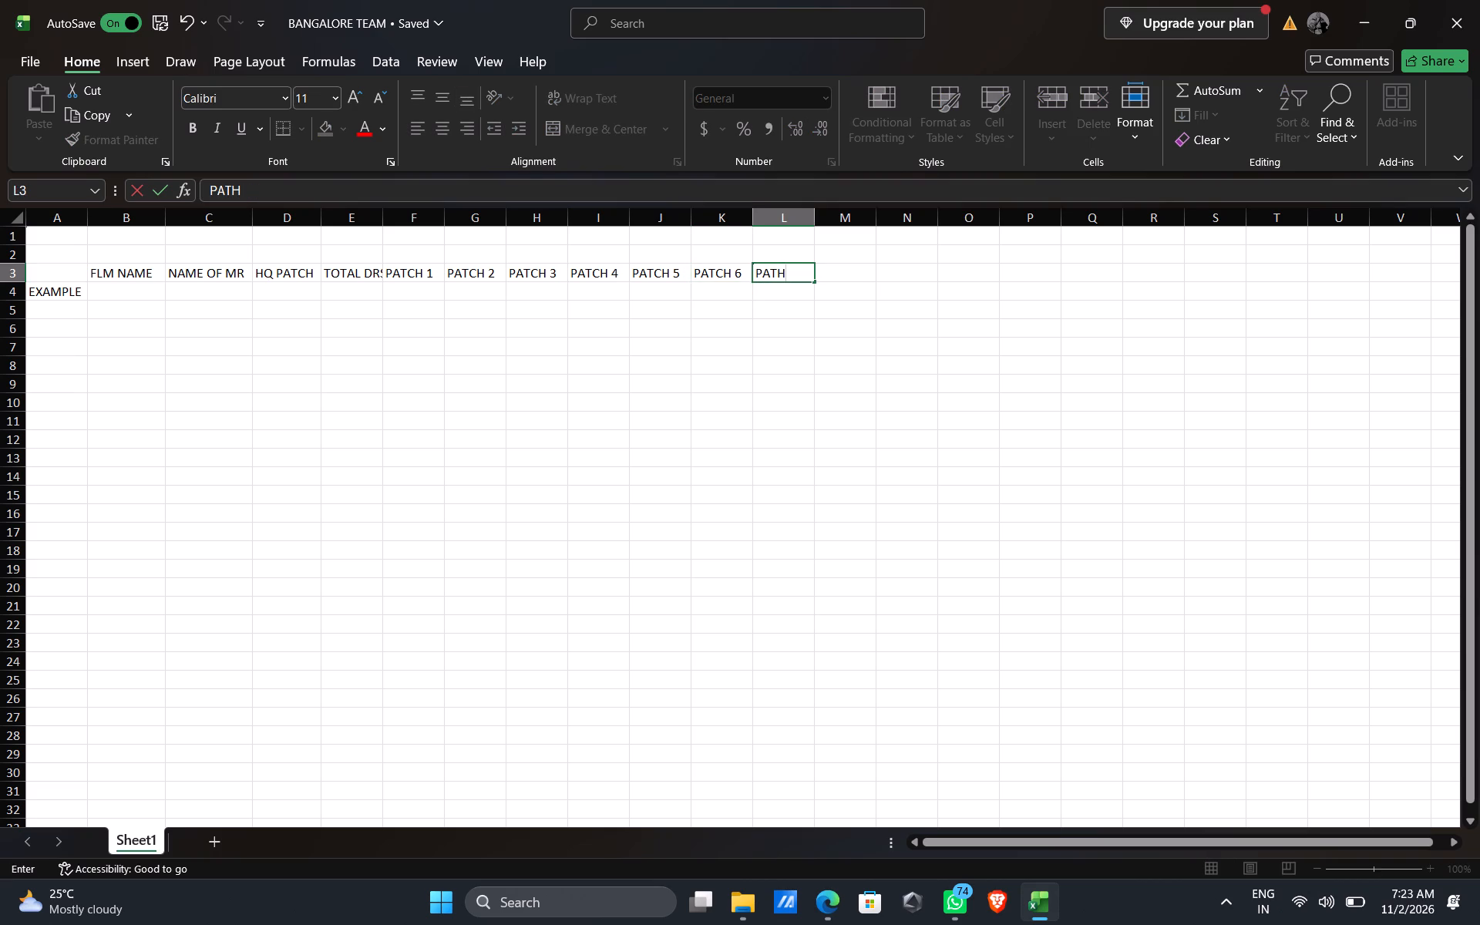
key(BackSpace)
text(CH 7)
key(Left)
Widen column E slightly so that the TOTAL DRS header fits inside its cell.
key(Left)
key(Left)
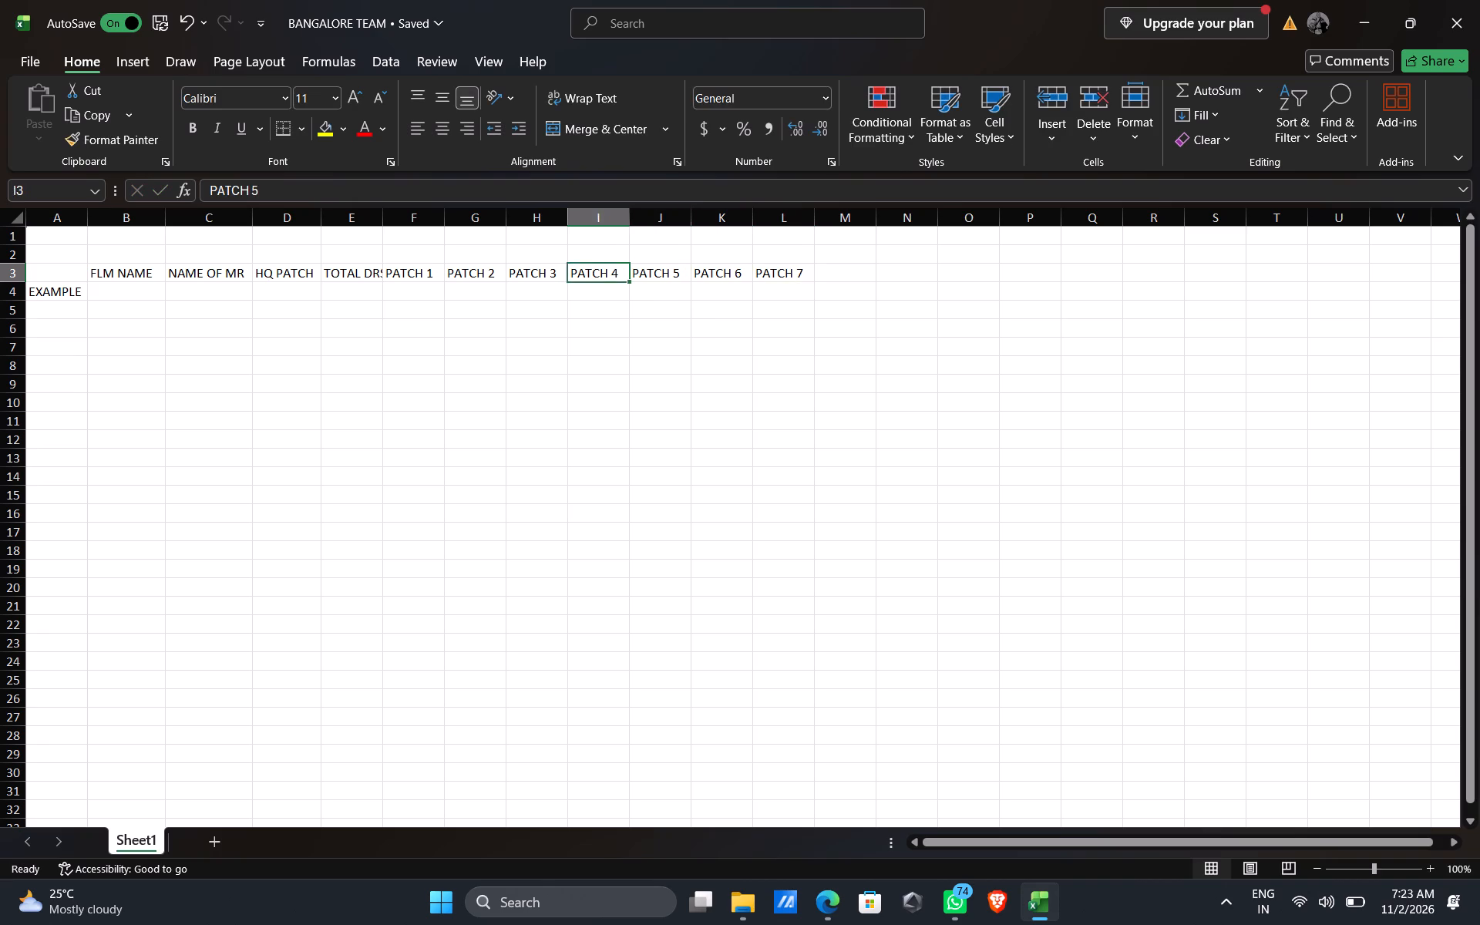
key(Left)
key(Left)
key(Left)
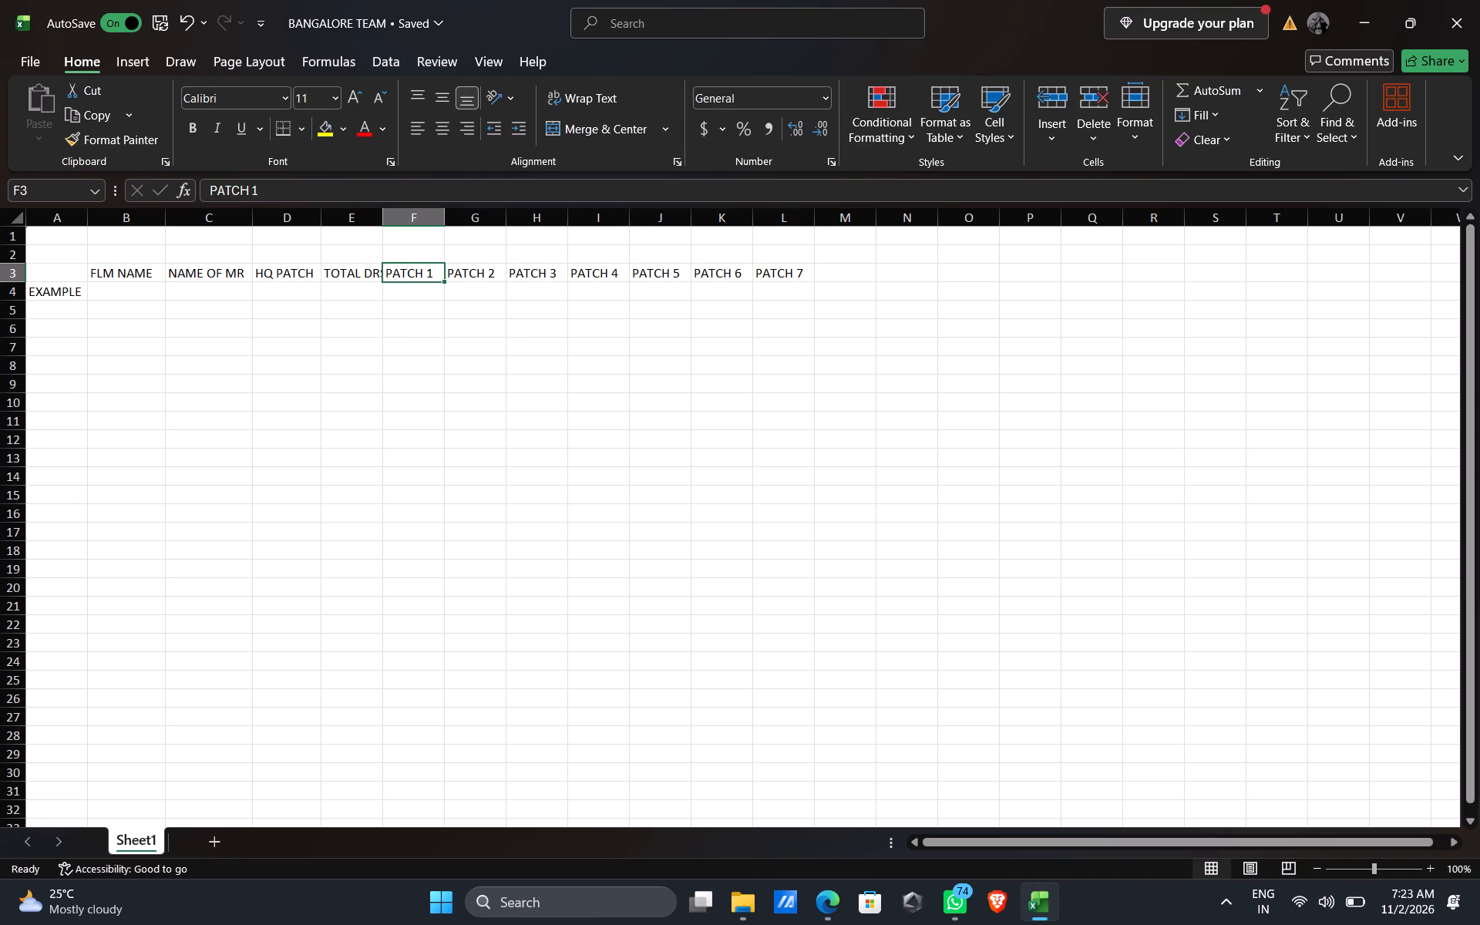
drag(382, 215, 394, 215)
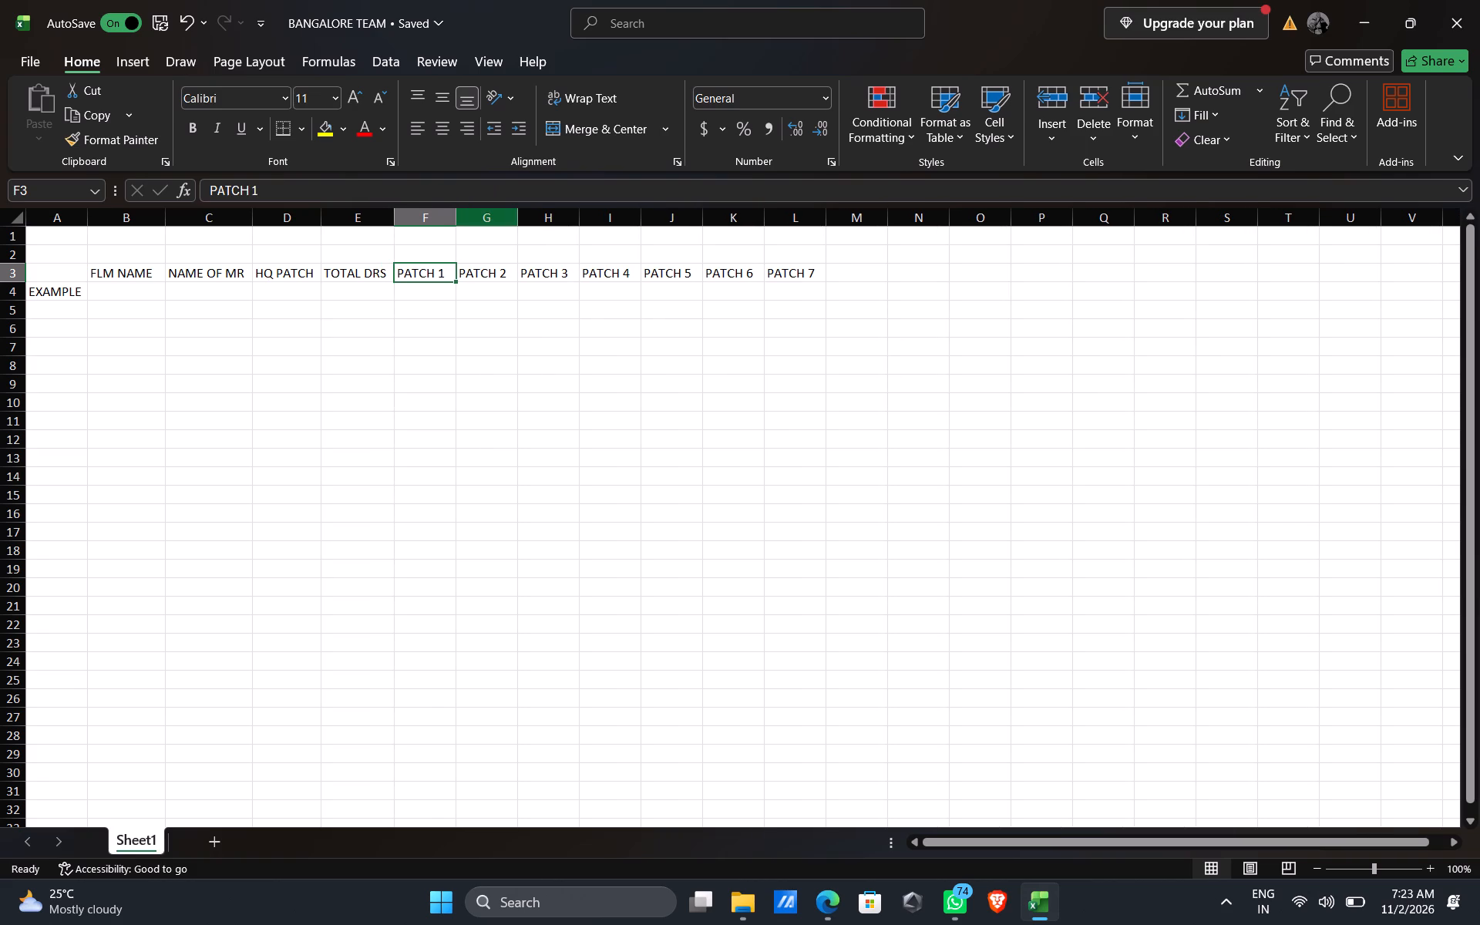
Insert one blank column before each of the PATCH 2, PATCH 3 and PATCH 4 columns.
click(480, 221)
right_click(480, 221)
click(521, 412)
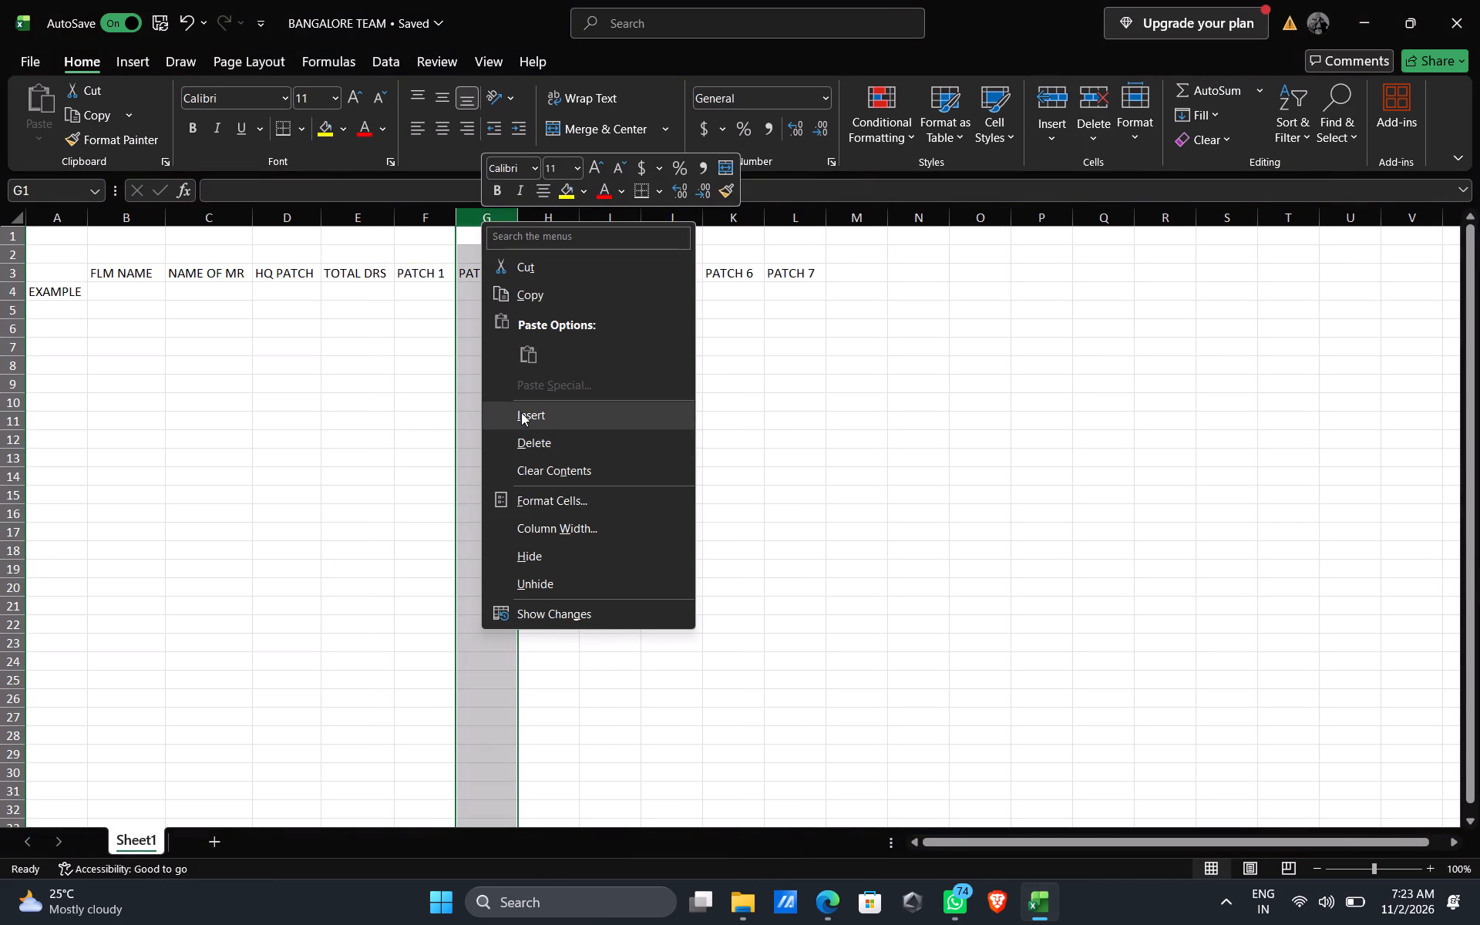
click(603, 220)
right_click(603, 220)
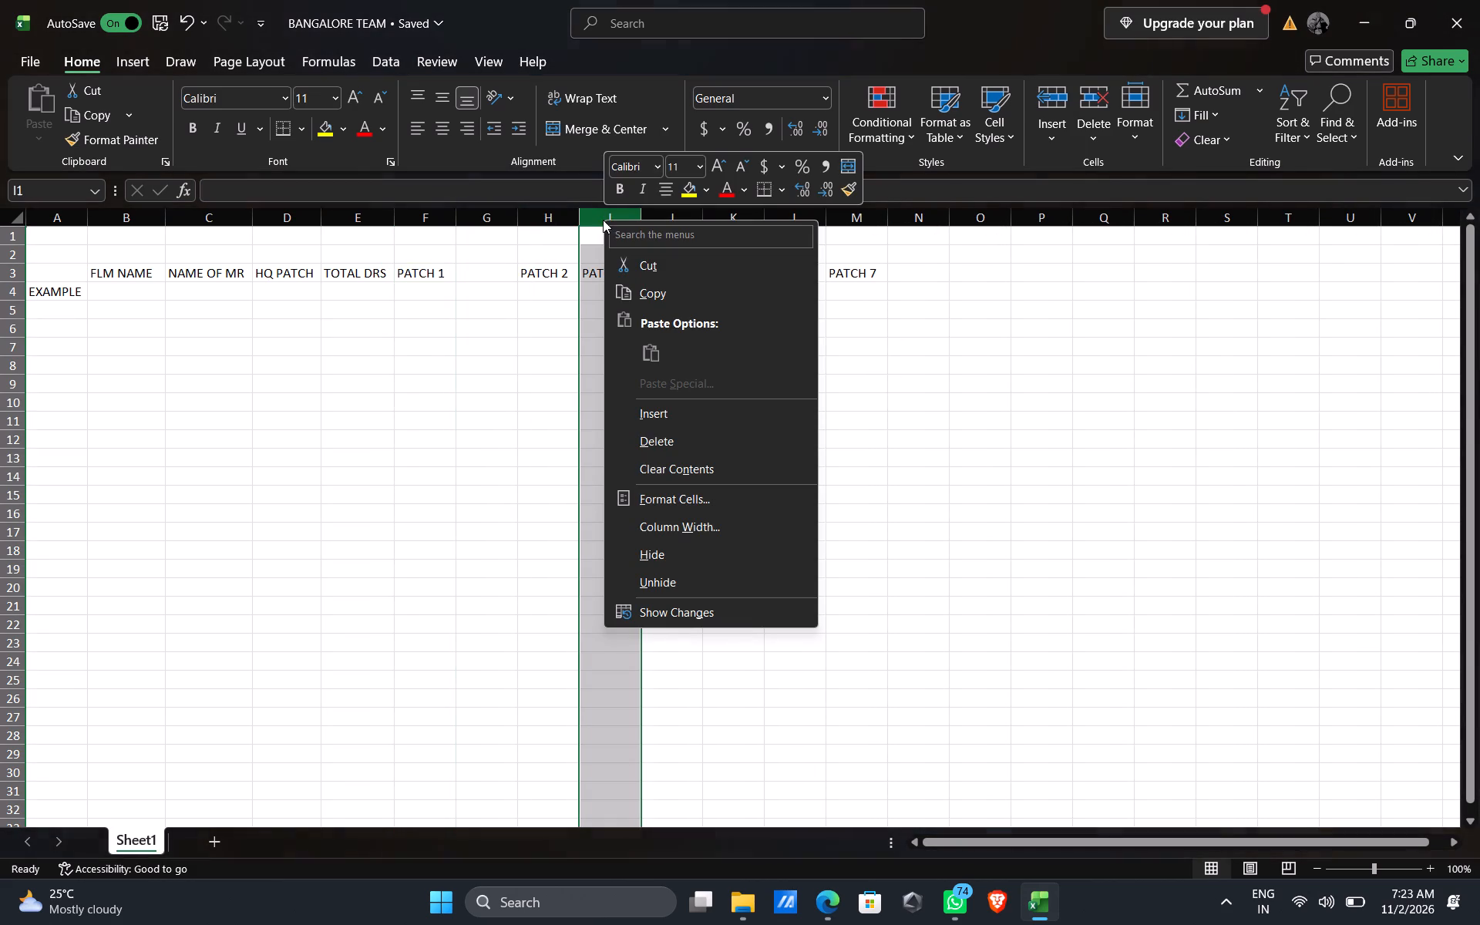
click(637, 421)
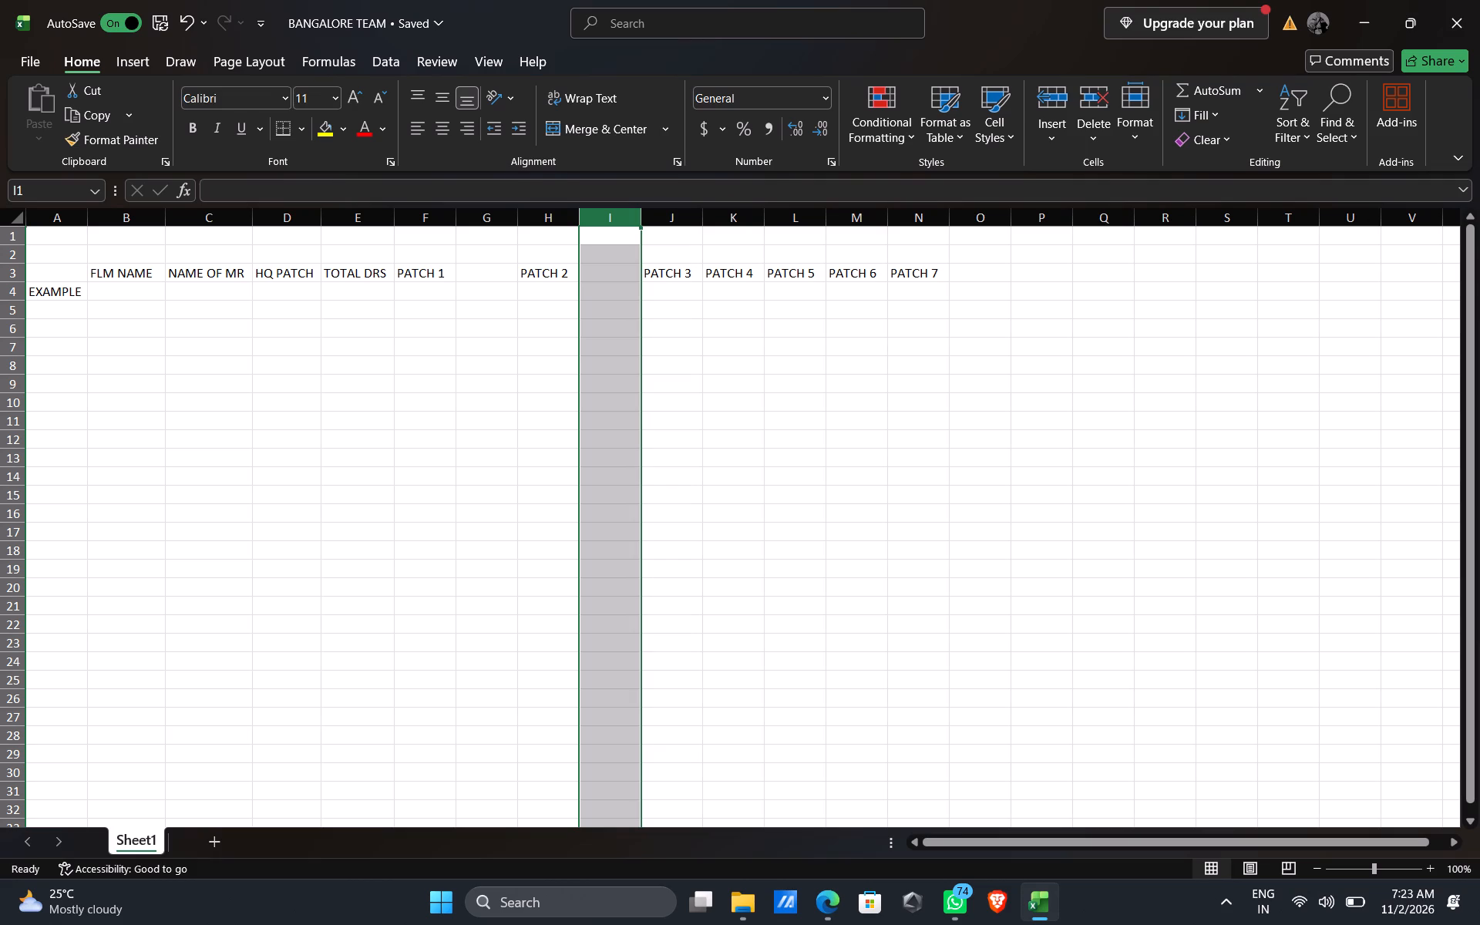
click(737, 217)
right_click(737, 217)
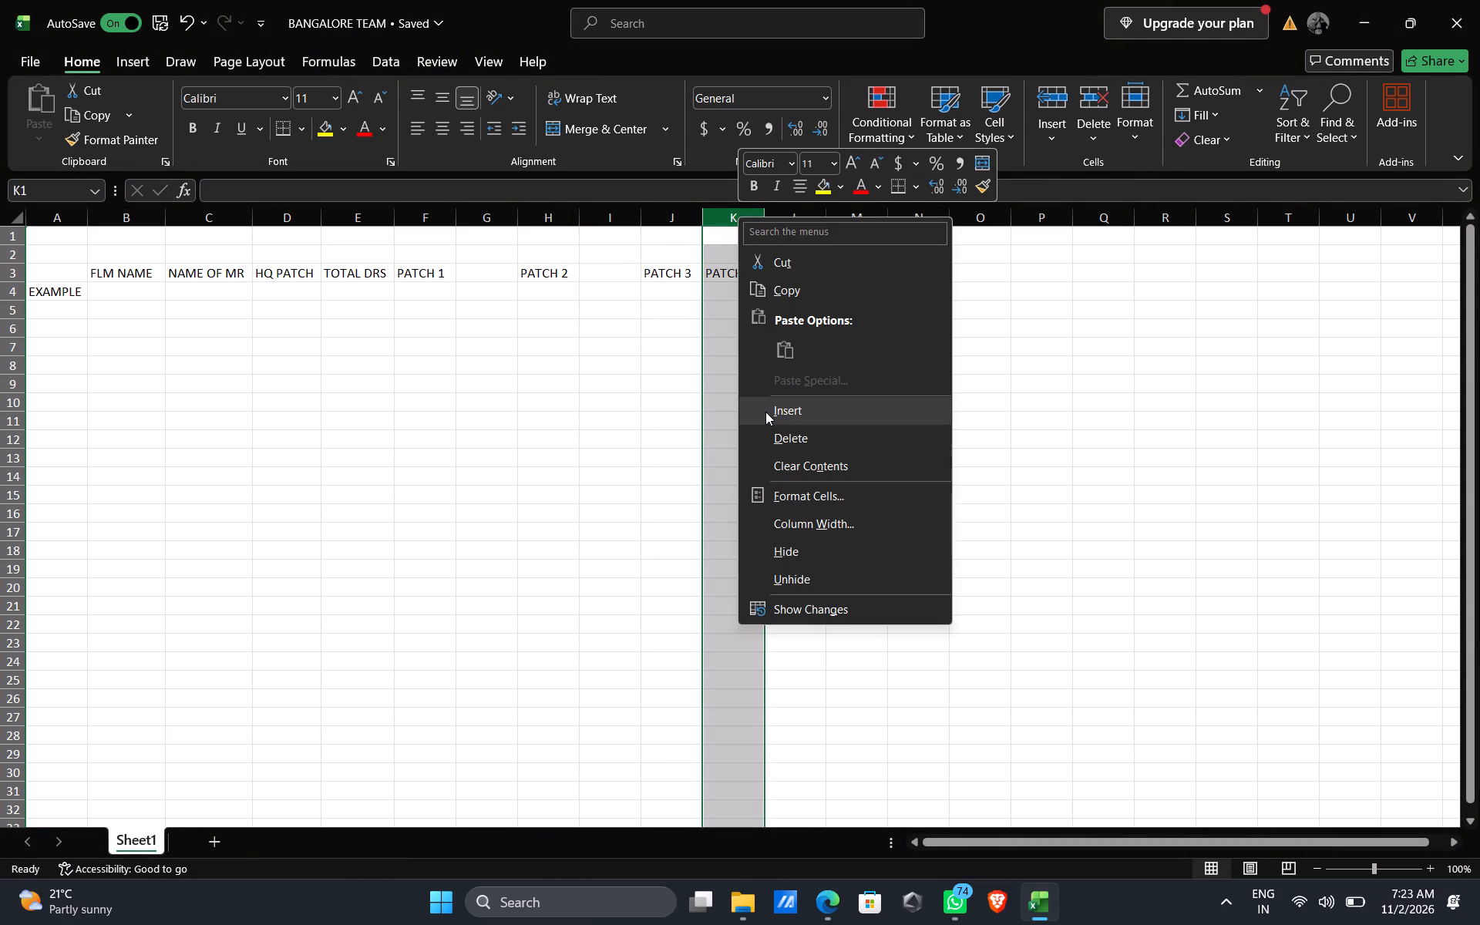
click(765, 412)
Insert one blank column before each of the PATCH 5, PATCH 6 and PATCH 7 columns.
click(866, 217)
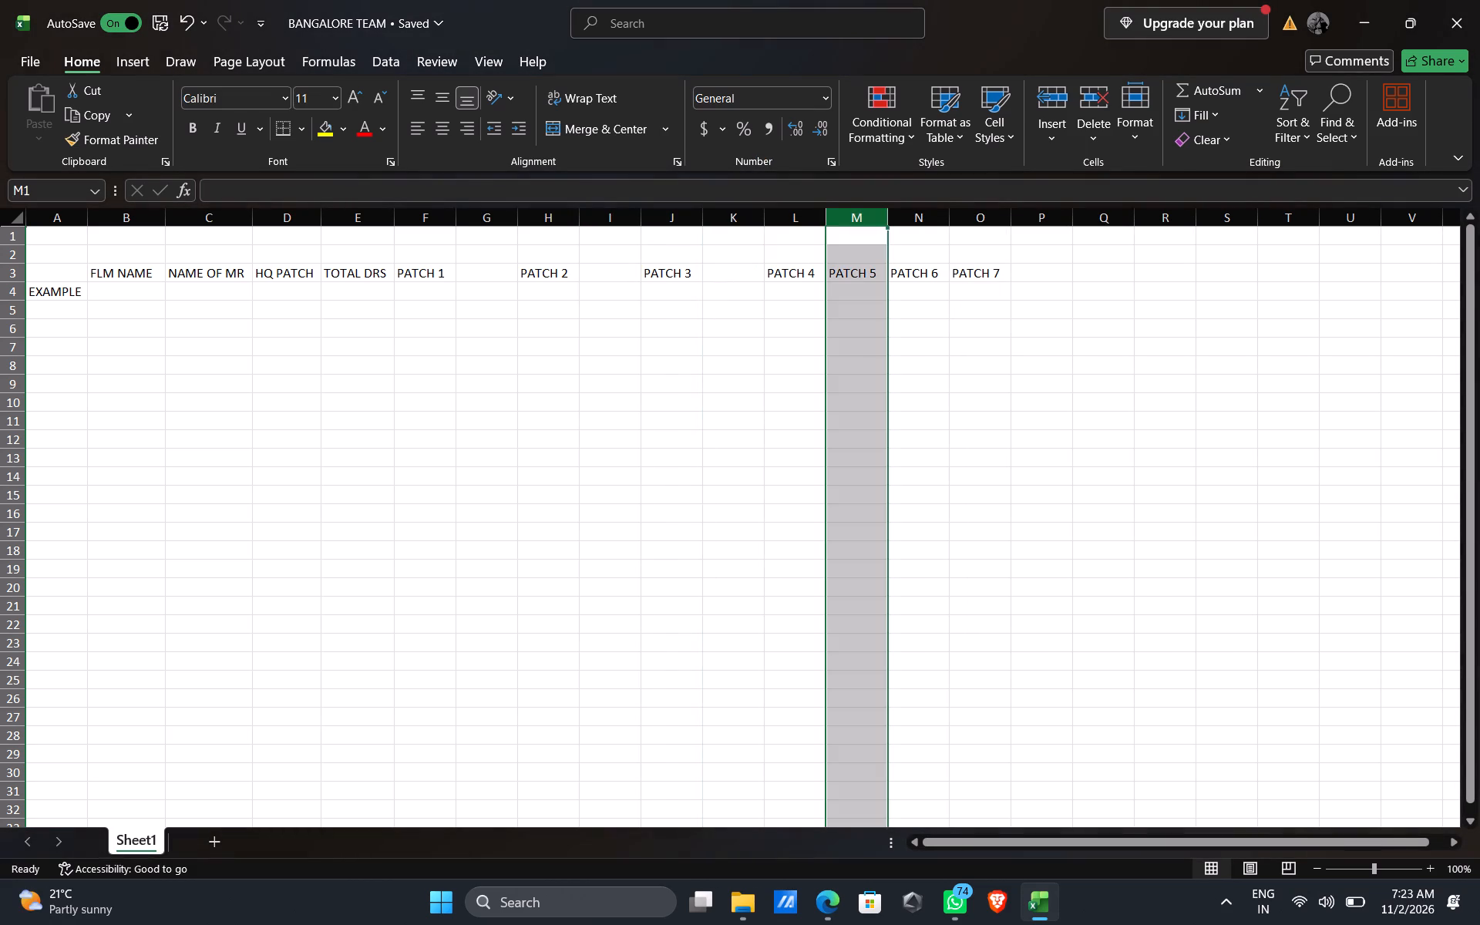
right_click(866, 217)
click(893, 403)
click(965, 220)
right_click(965, 220)
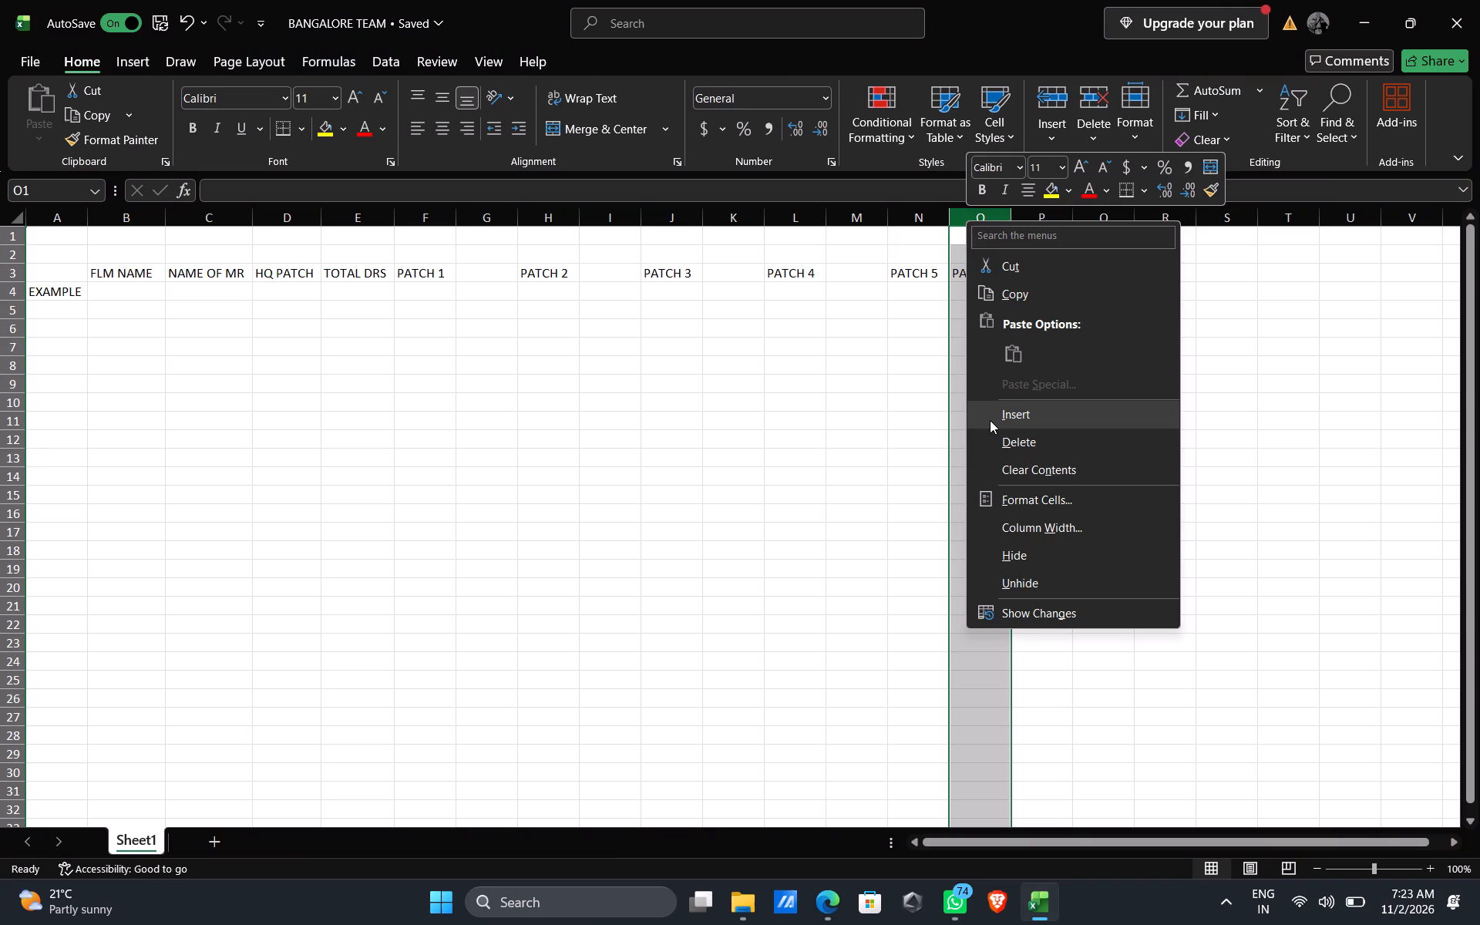
click(990, 420)
click(1101, 216)
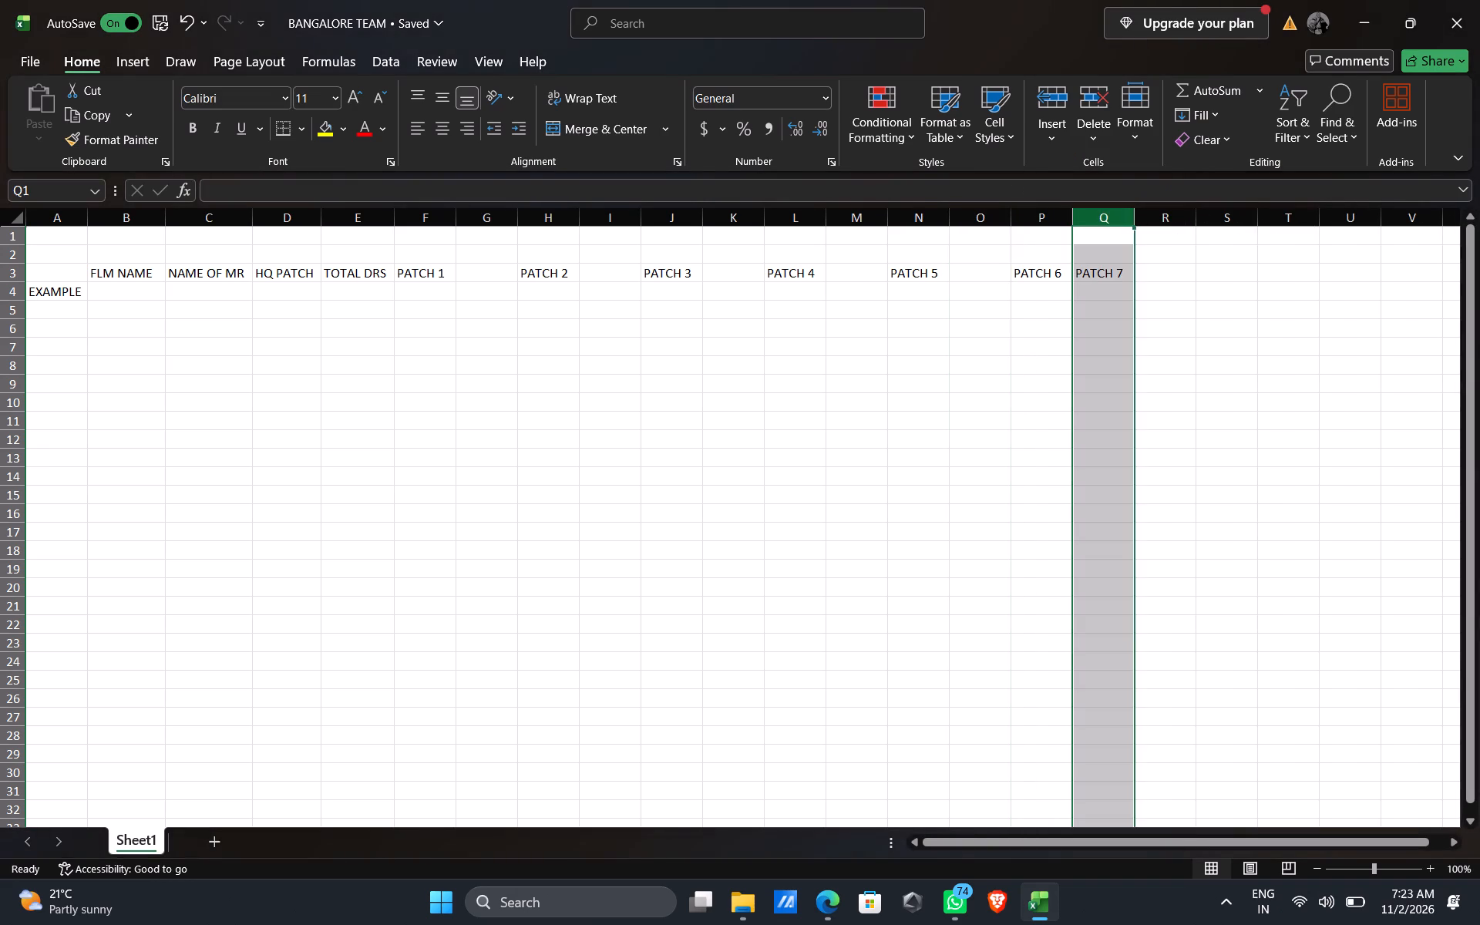
right_click(1101, 216)
click(1121, 412)
Add the header NO.OF DRS in cell G3, between PATCH 1 and PATCH 2.
click(492, 274)
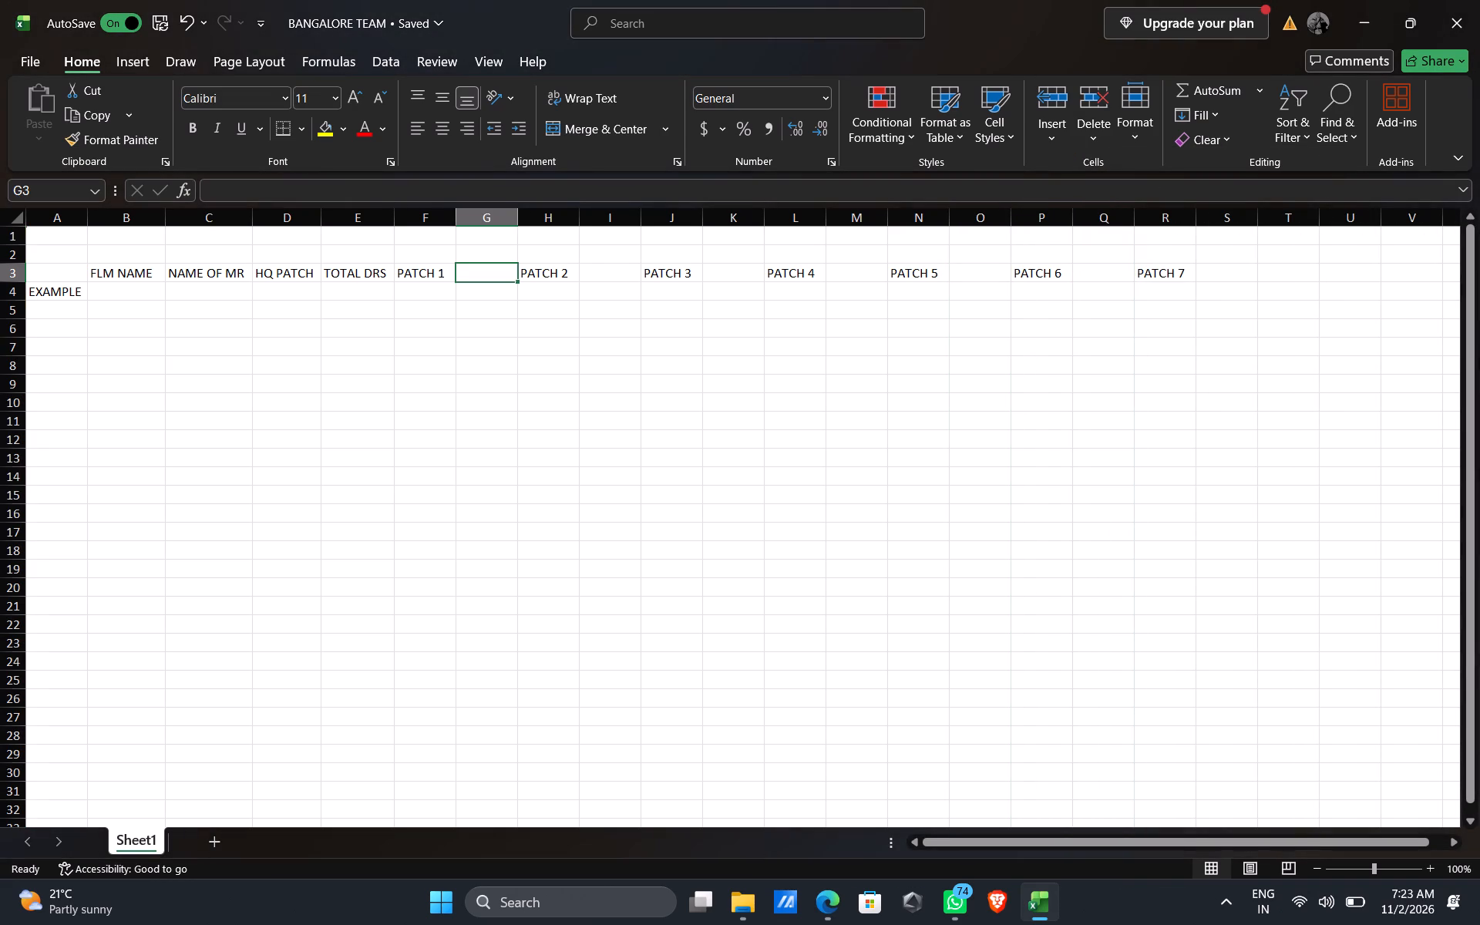
text(NO.)
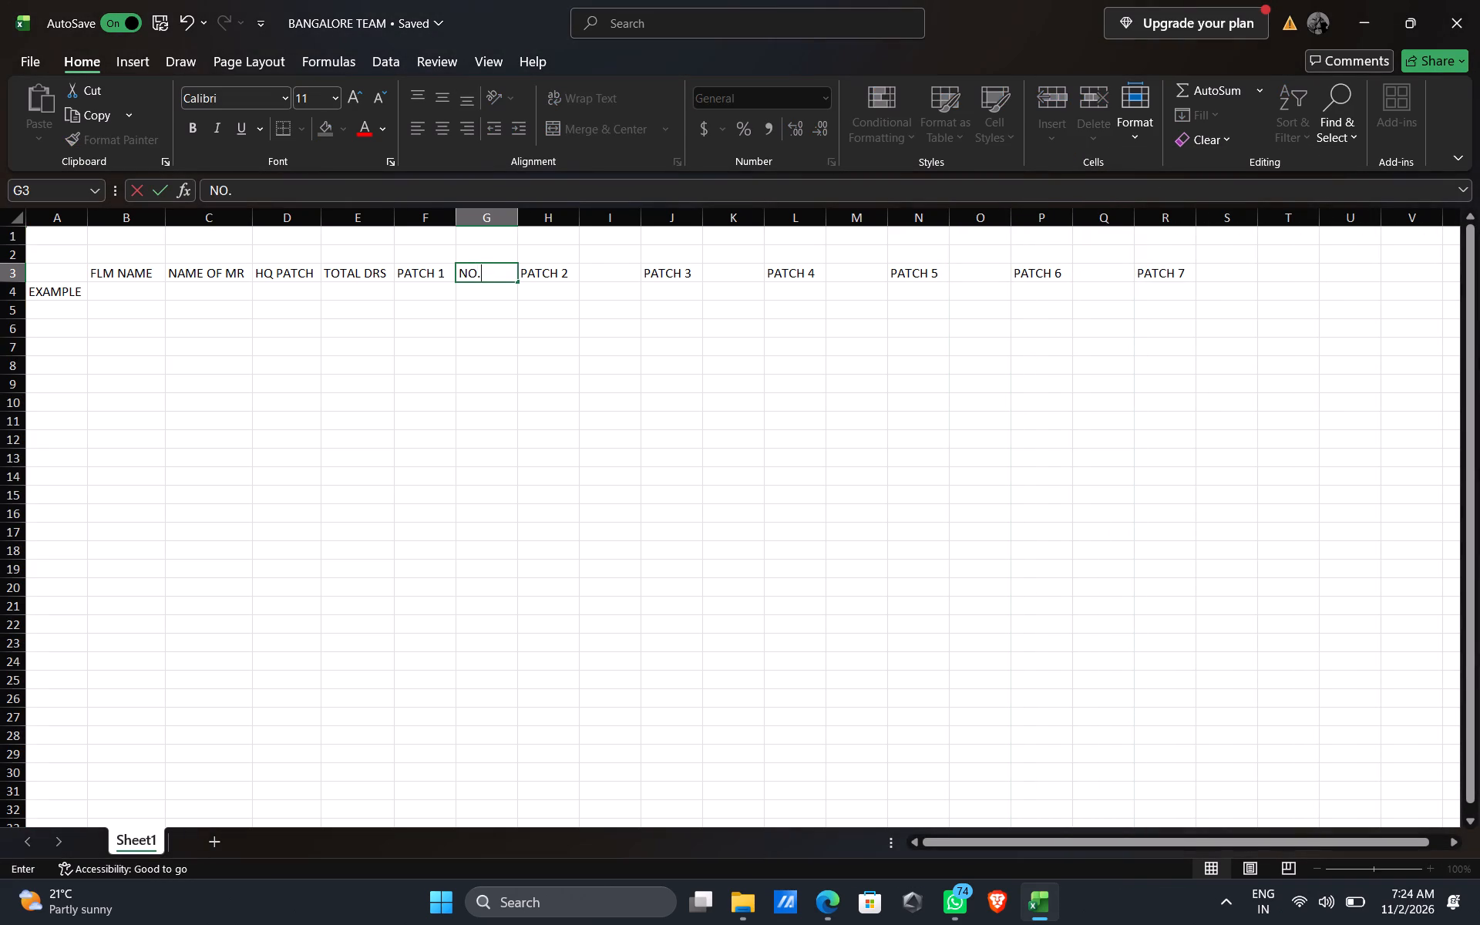
text(OF)
text(DR)
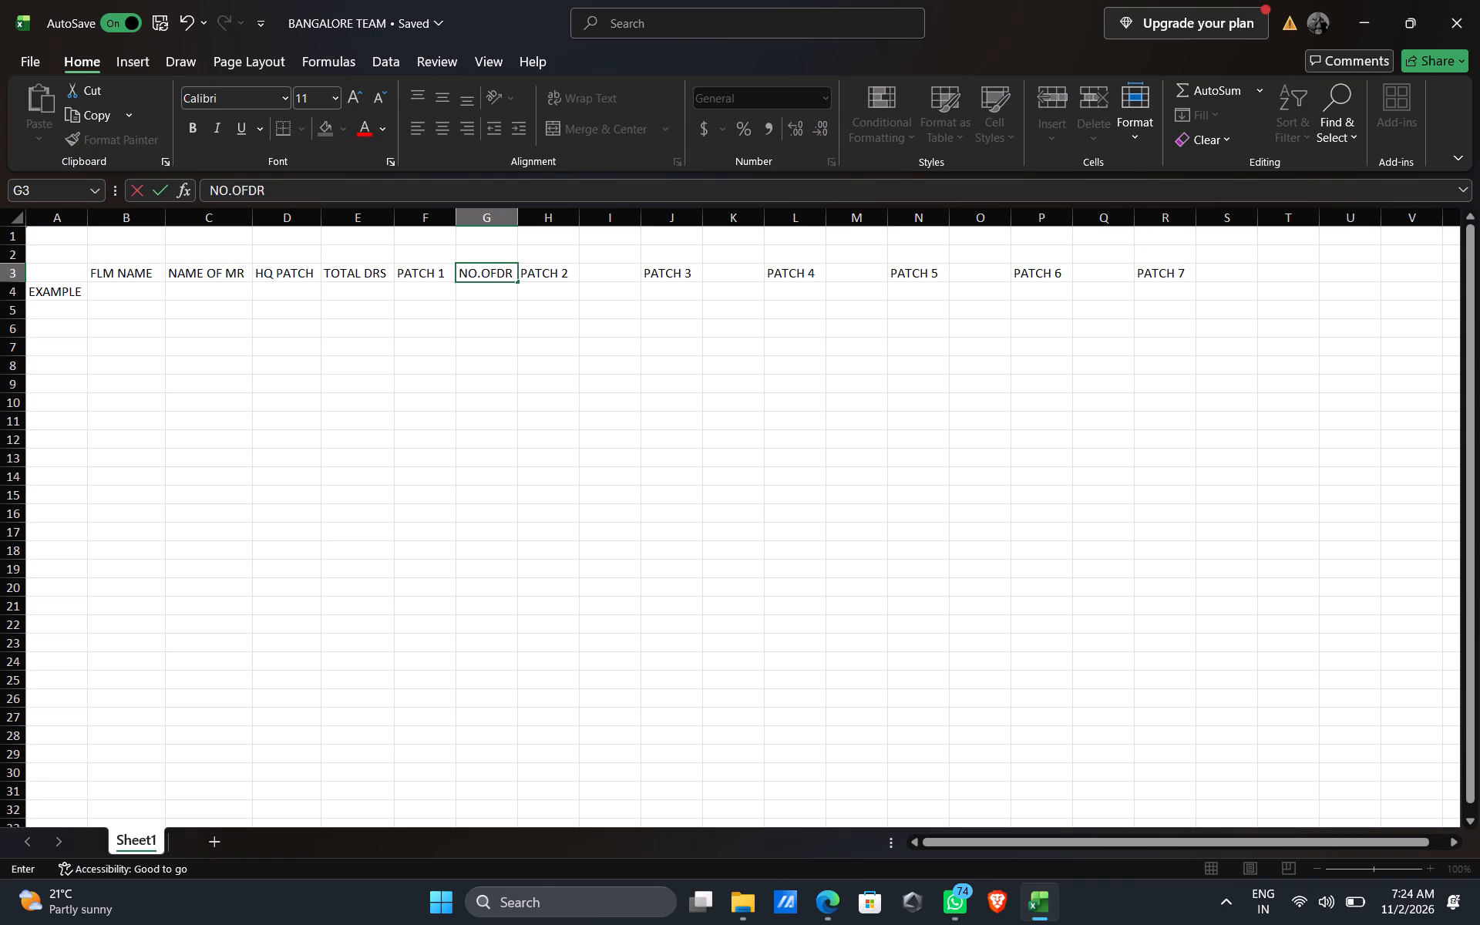
key(BackSpace)
key(BackSpace)
key(space)
text(DRSS)
key(BackSpace)
key(period)
key(BackSpace)
key(Return)
Copy the NO.OF DRS header from G3 into I3, K3, M3, O3, Q3 and S3, after each remaining PATCH header.
key(Up)
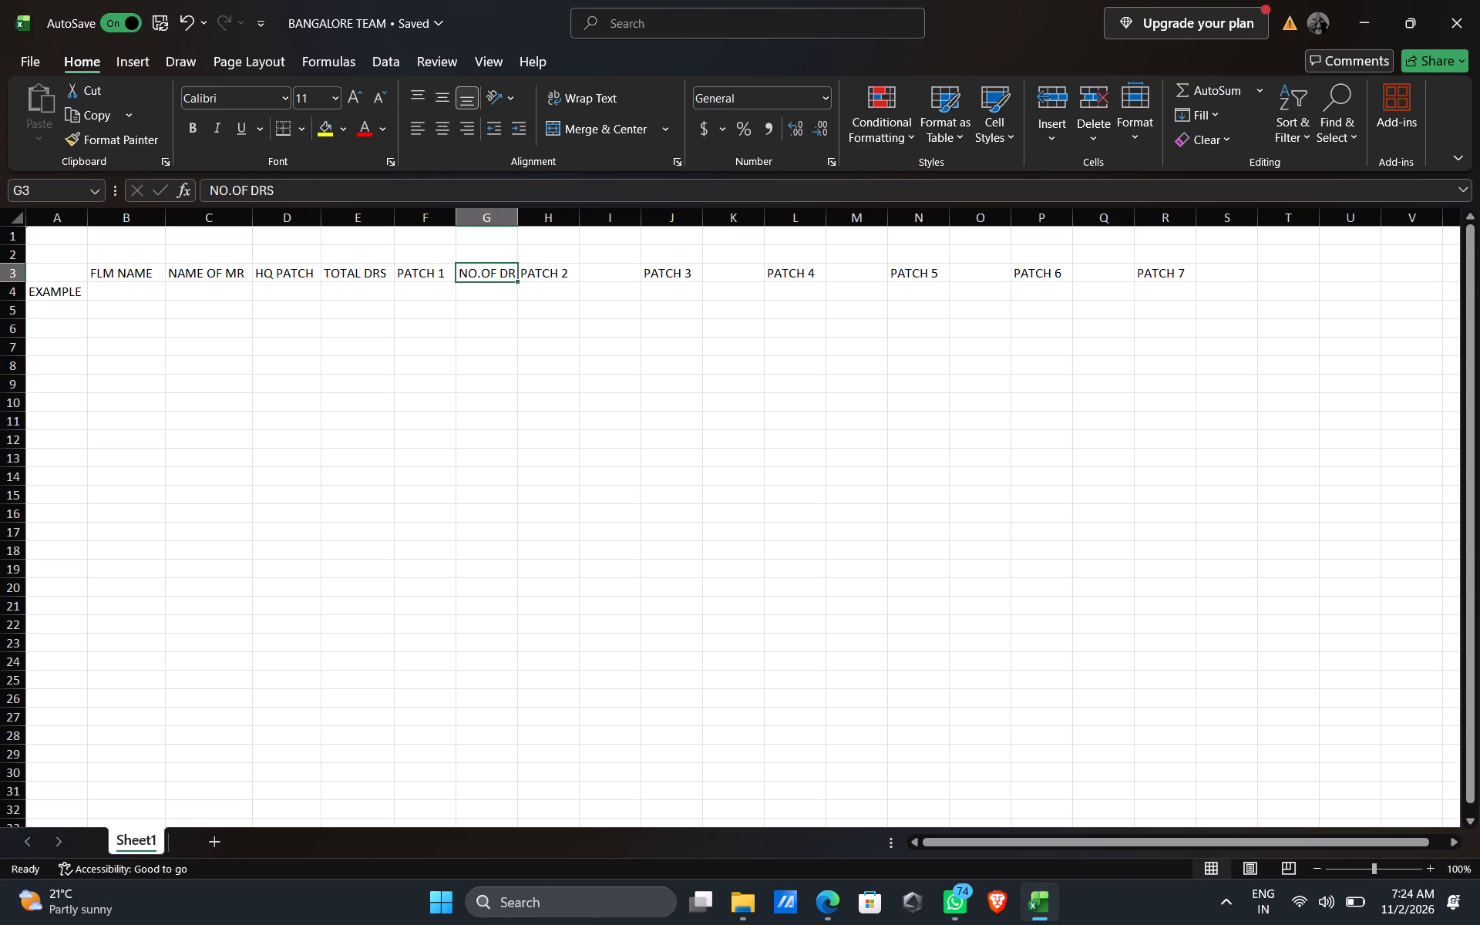
key(ctrl+c)
click(609, 277)
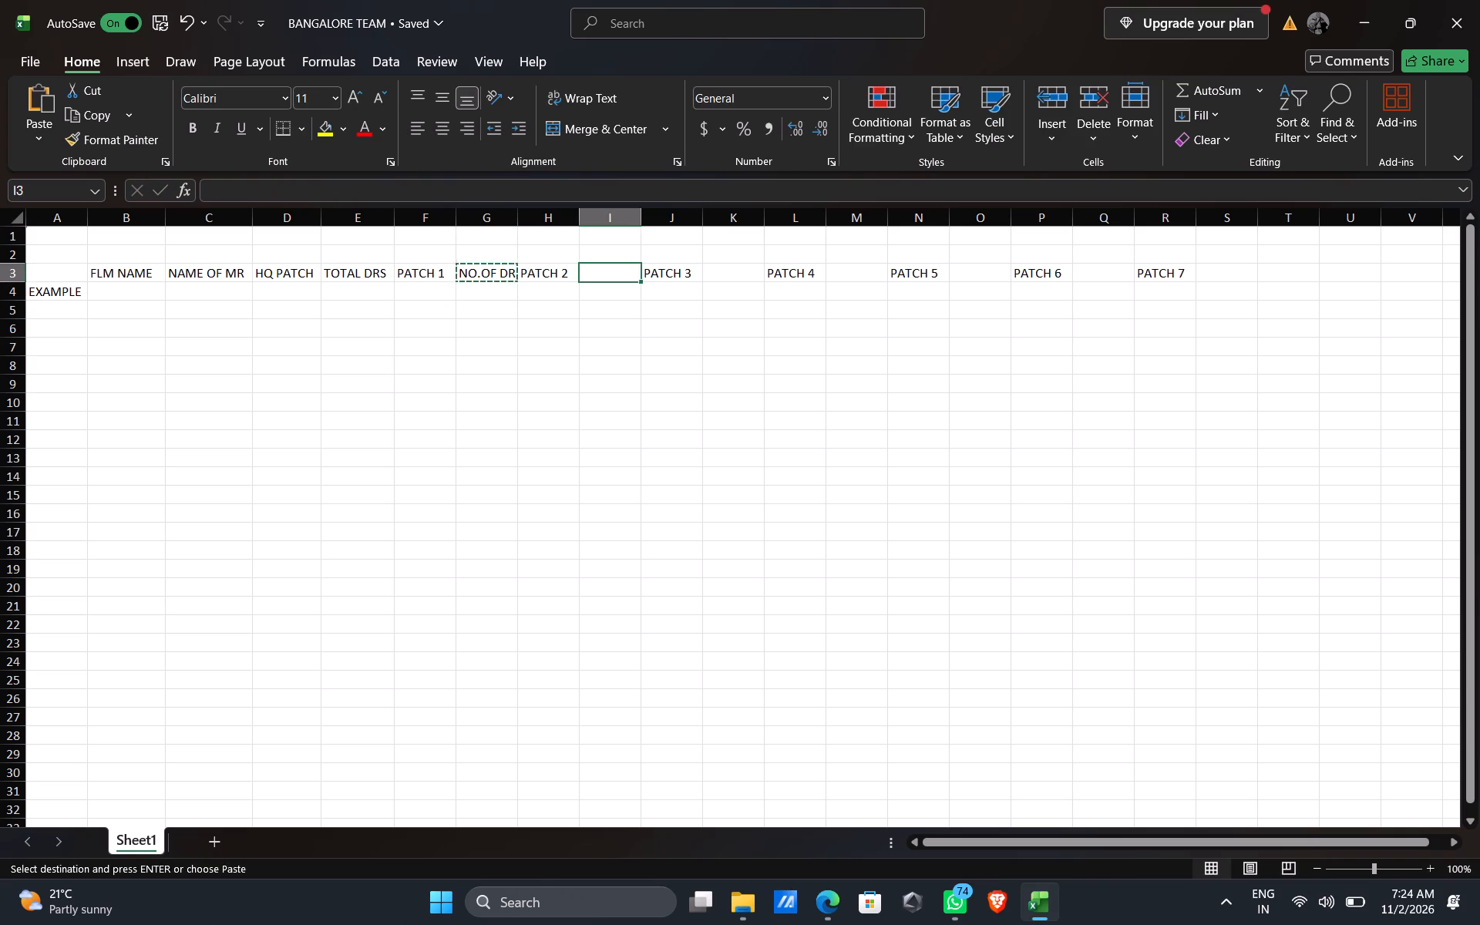
key(ctrl+v)
click(730, 274)
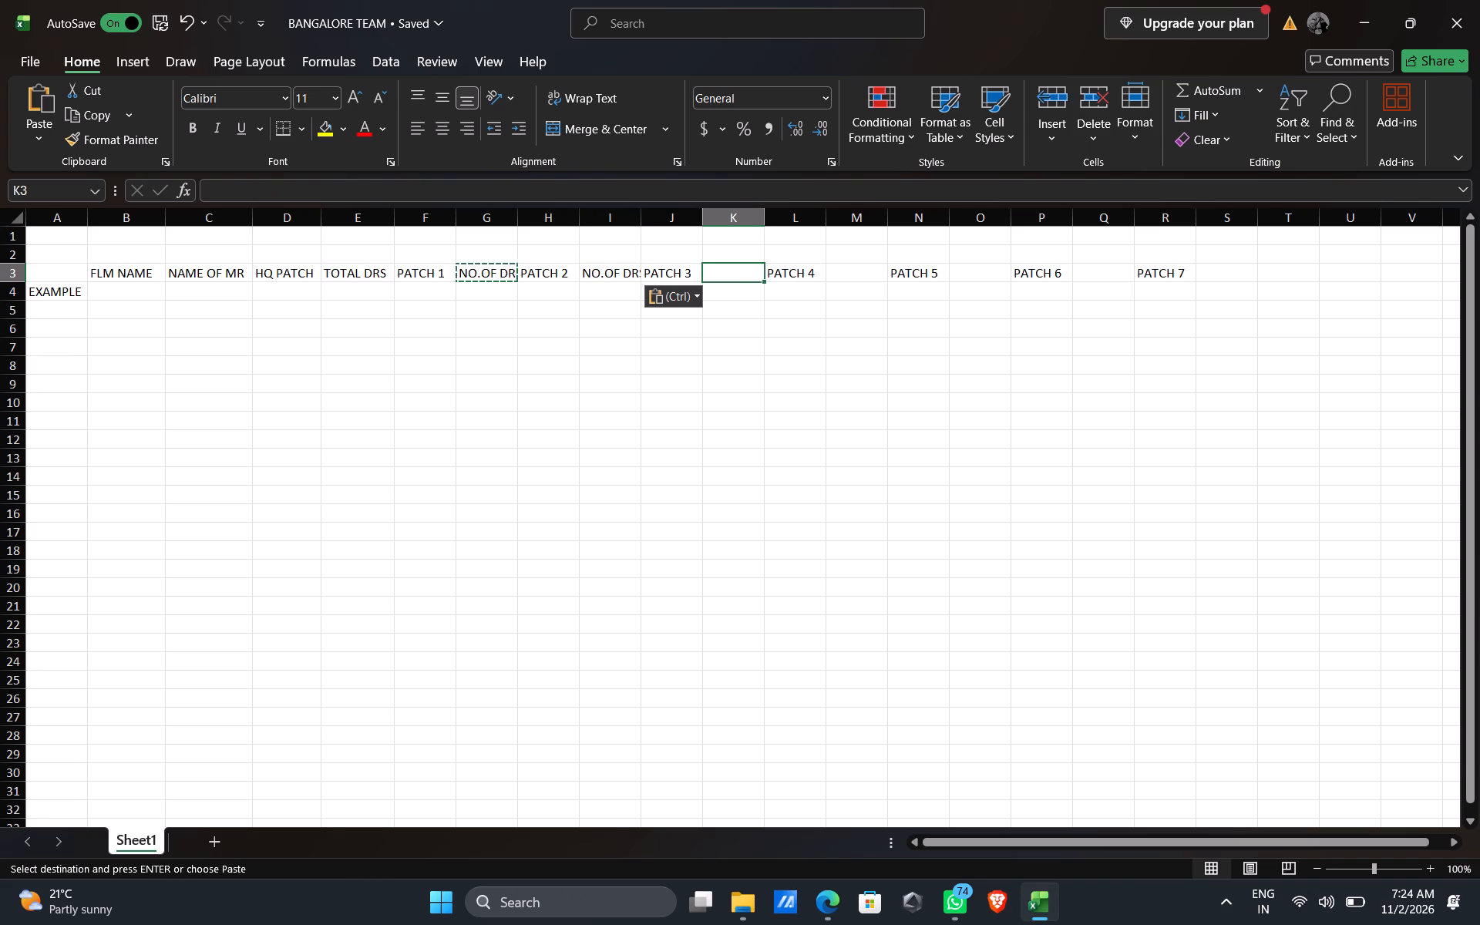
key(ctrl+v)
click(842, 273)
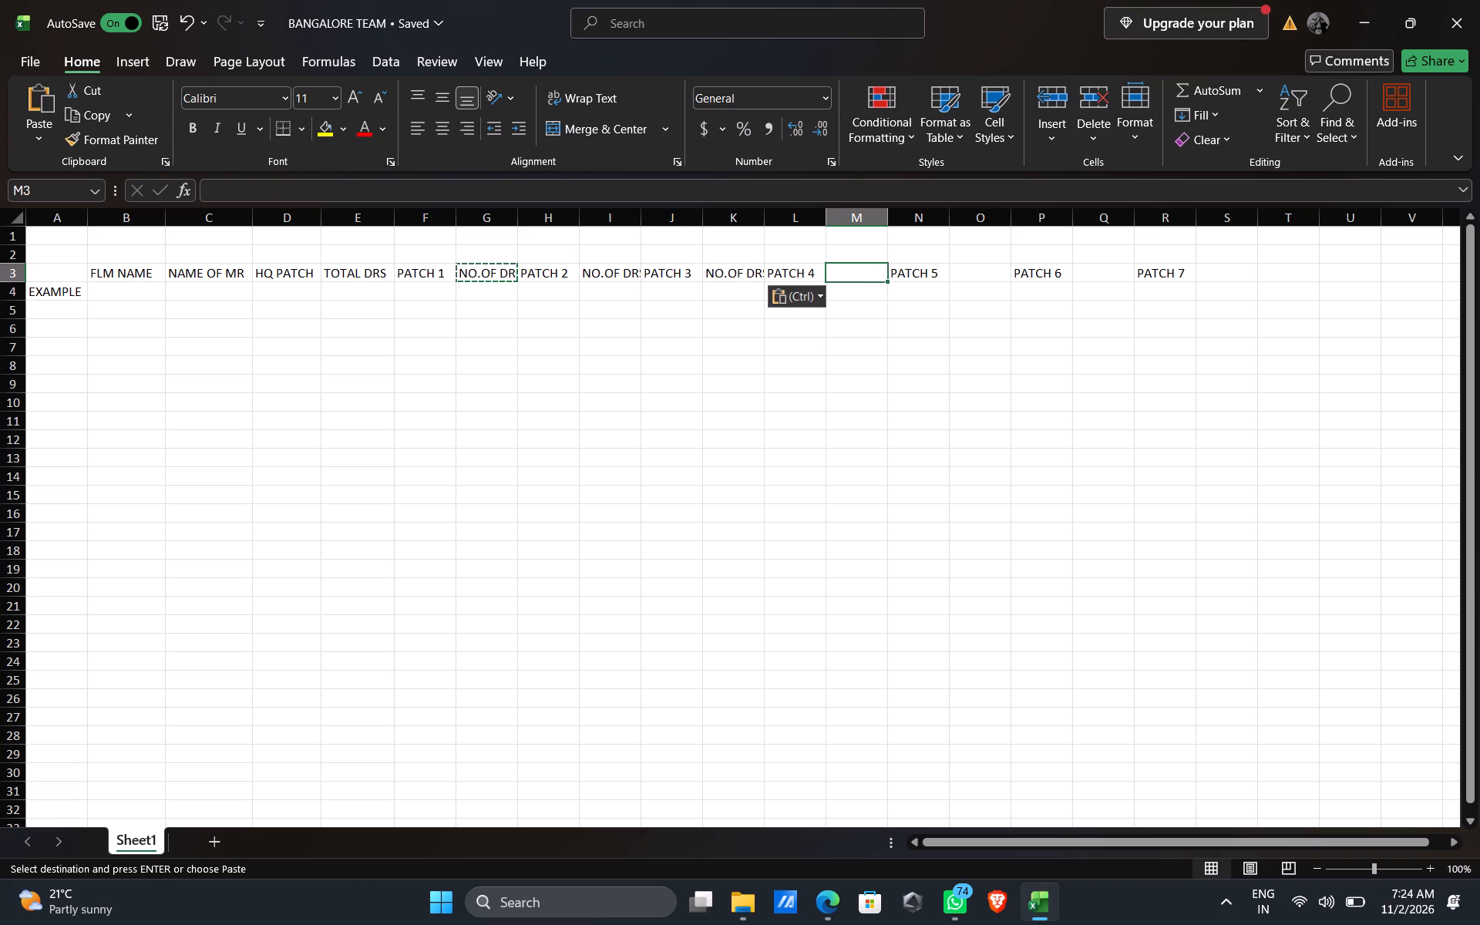
key(ctrl+v)
click(966, 279)
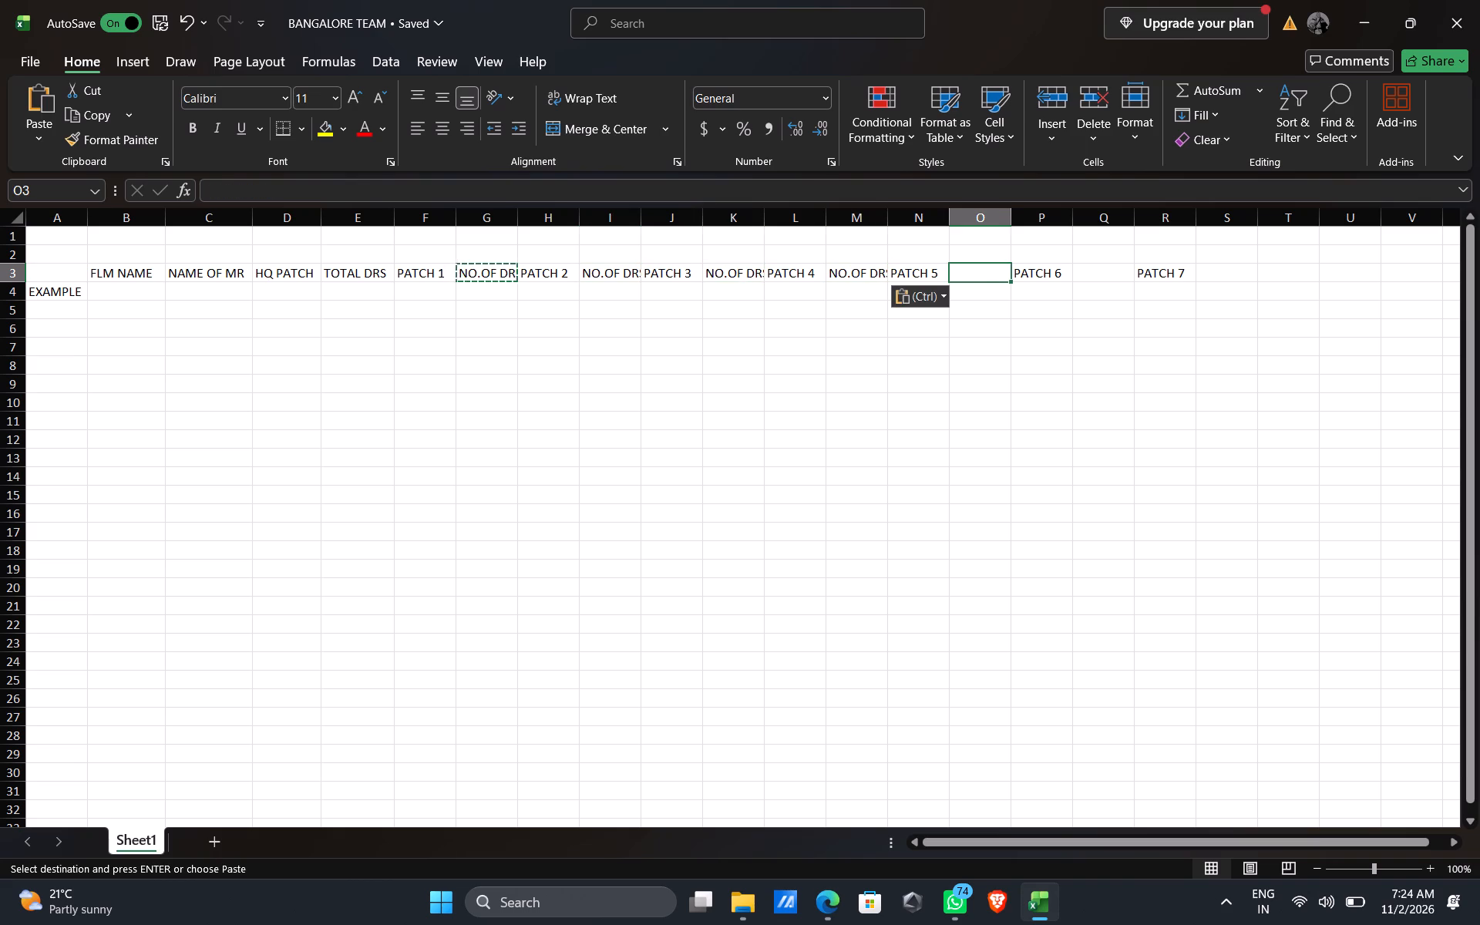
key(ctrl+v)
click(1088, 275)
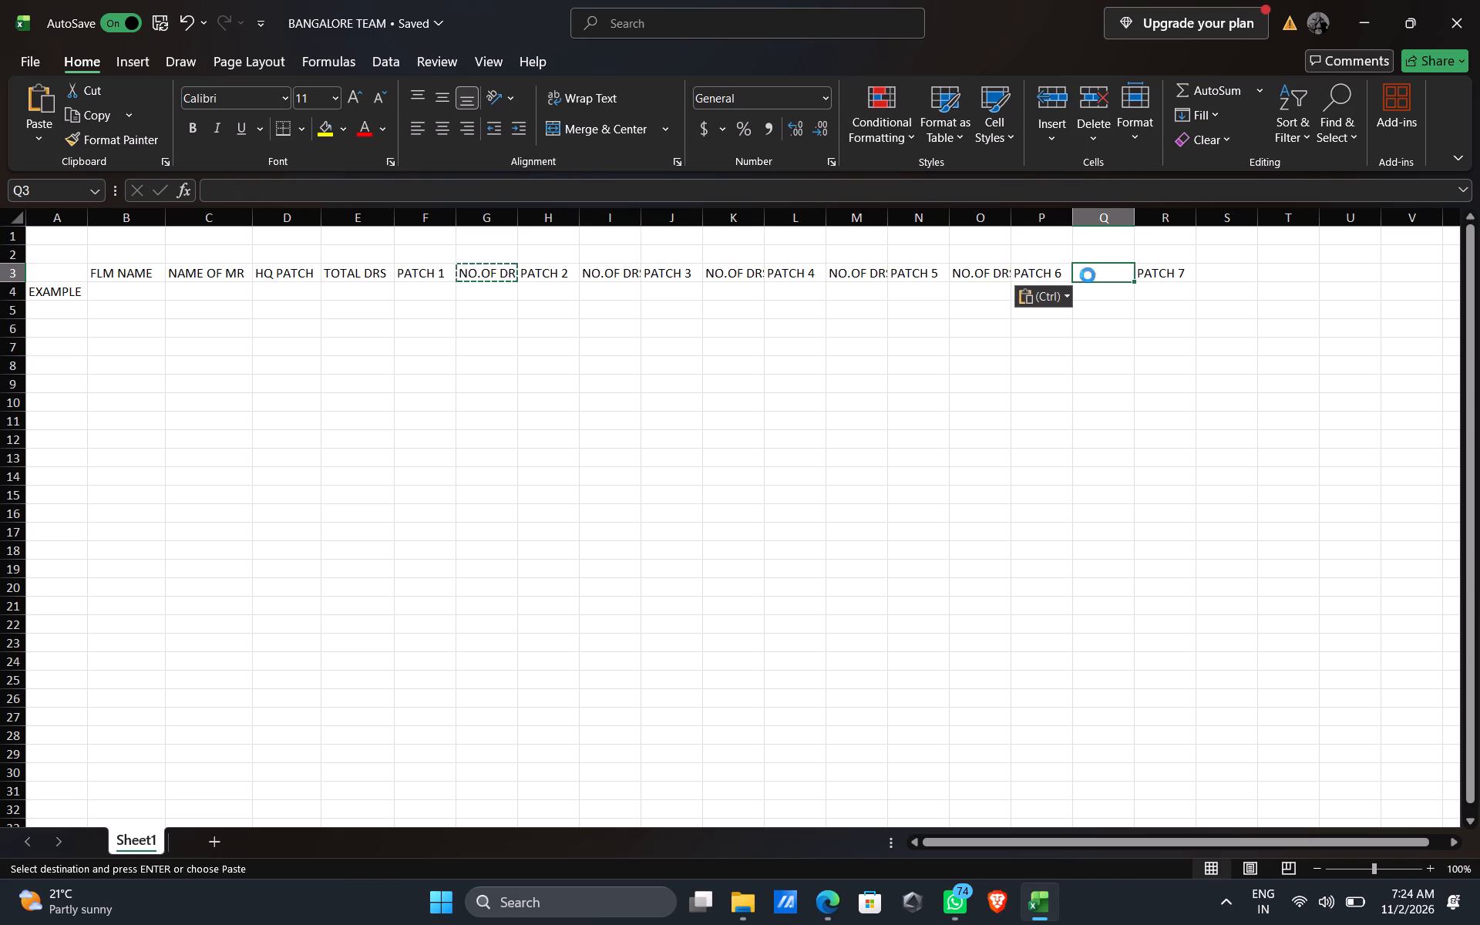
key(ctrl+v)
click(1225, 274)
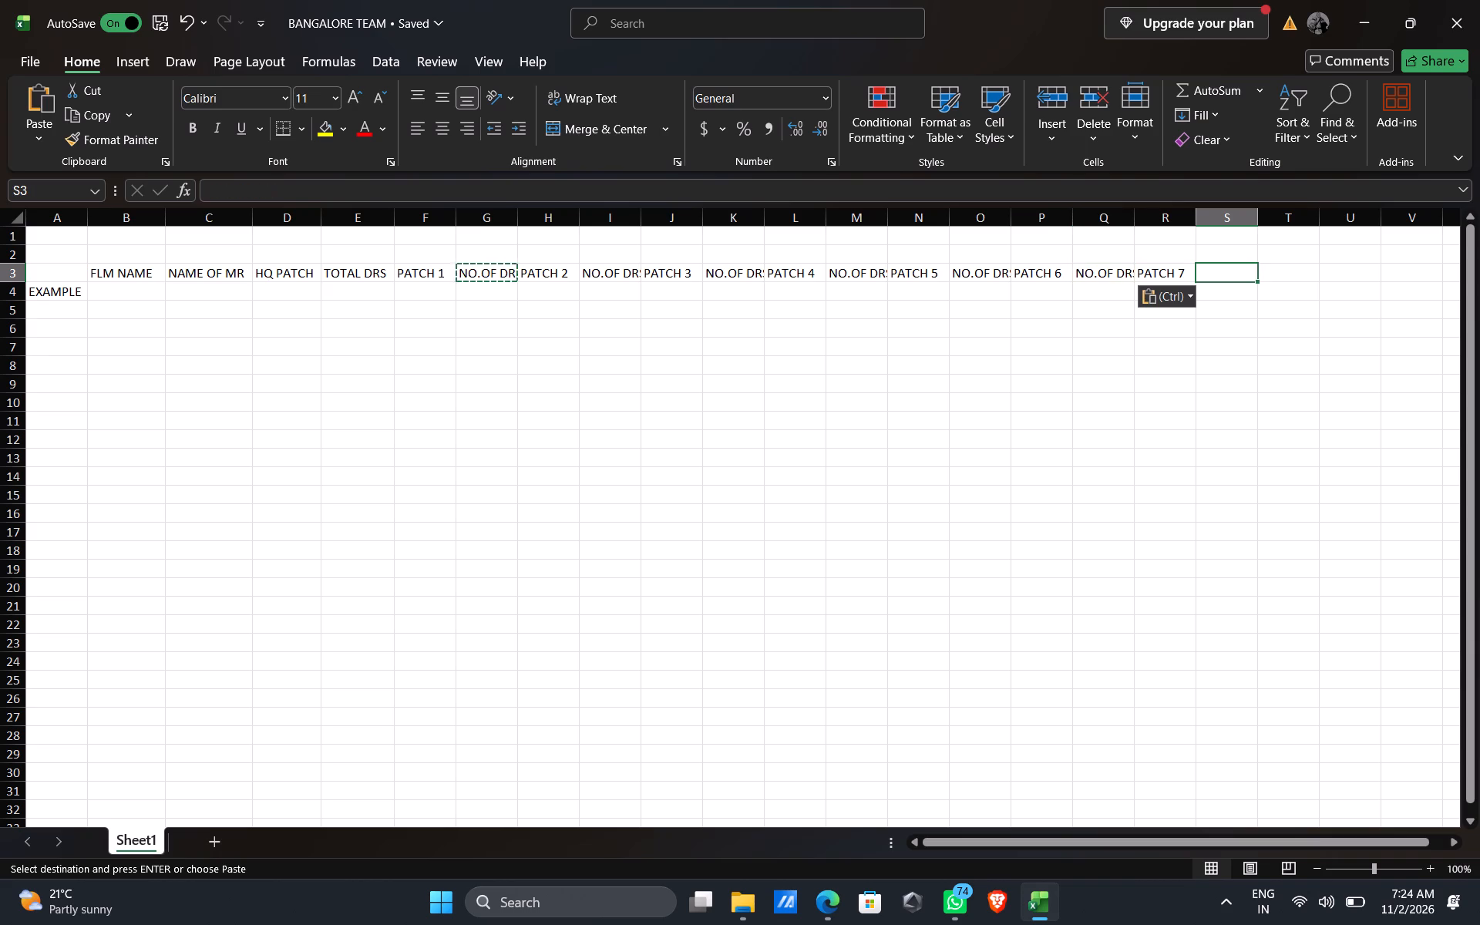
key(ctrl+v)
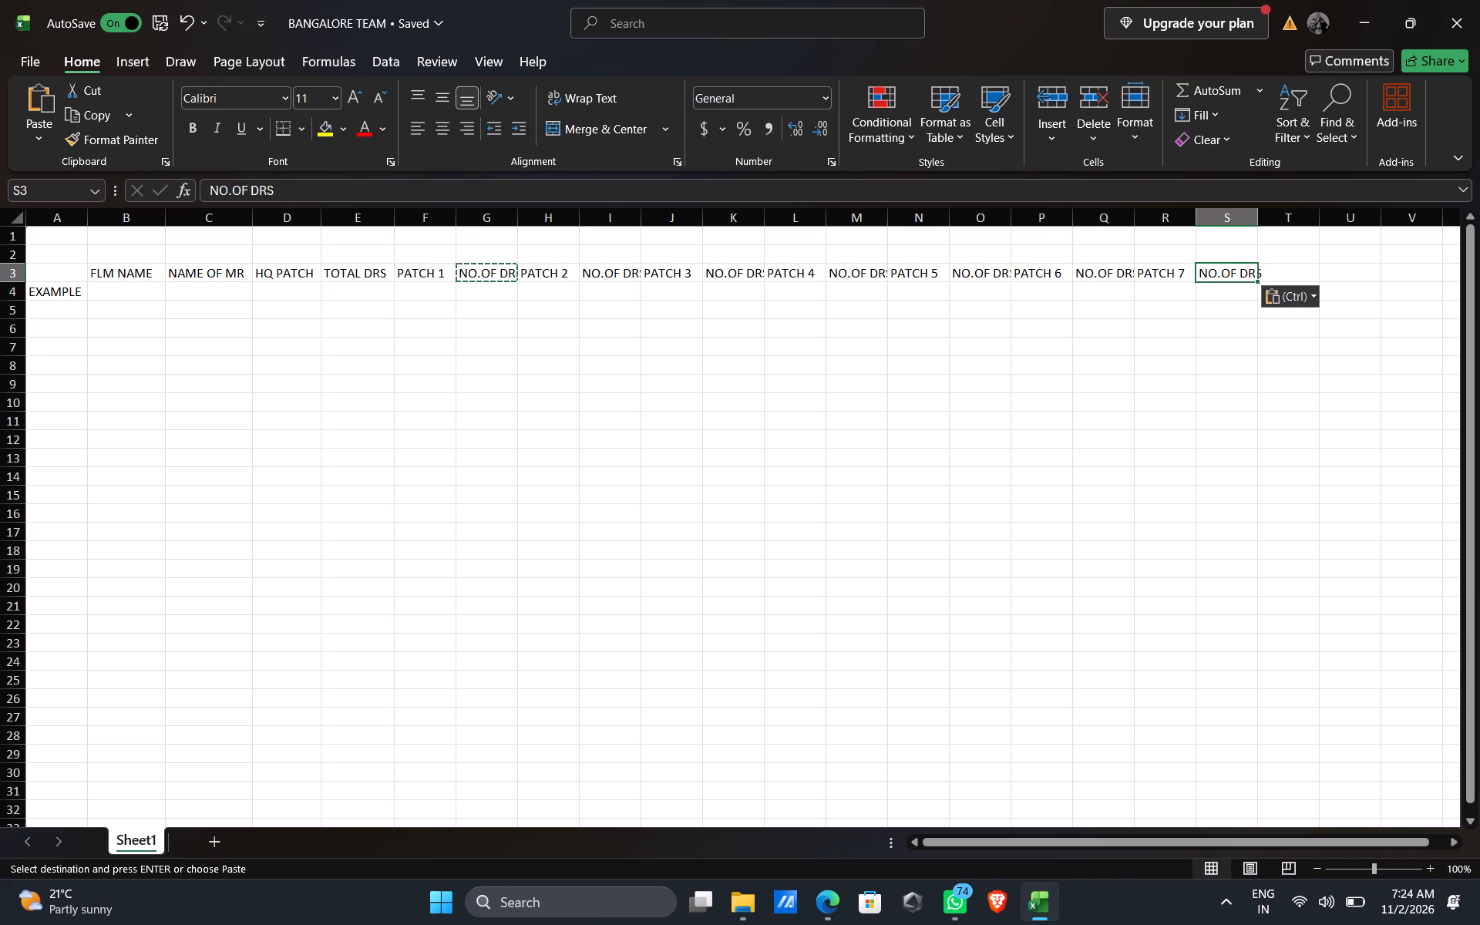
Insert one blank column before the PATCH 1 column, after TOTAL DRS.
click(442, 262)
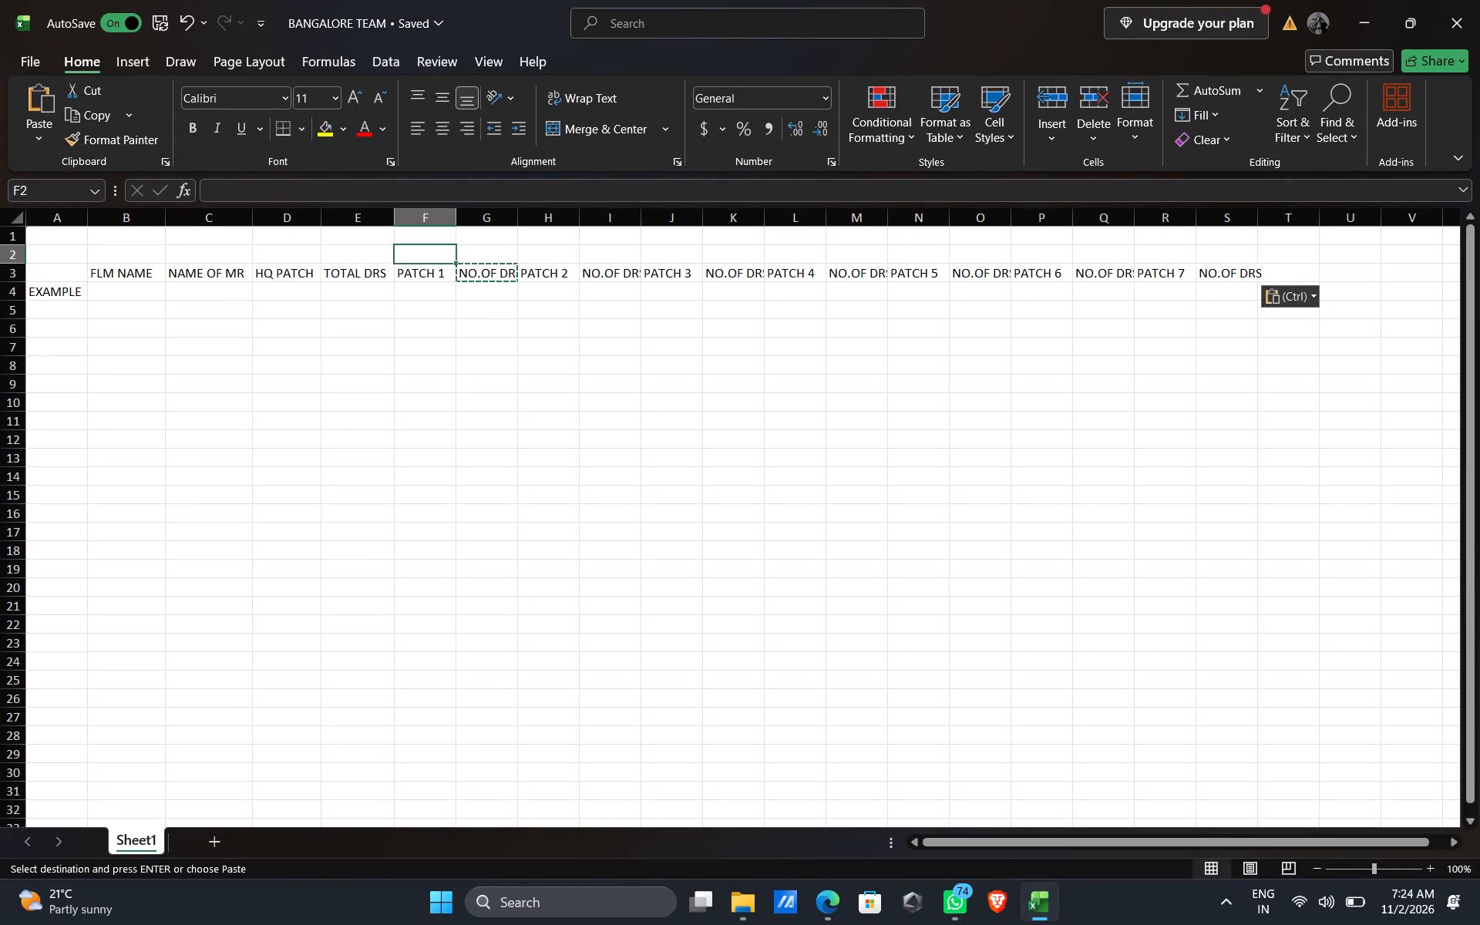
click(426, 220)
right_click(426, 220)
click(469, 417)
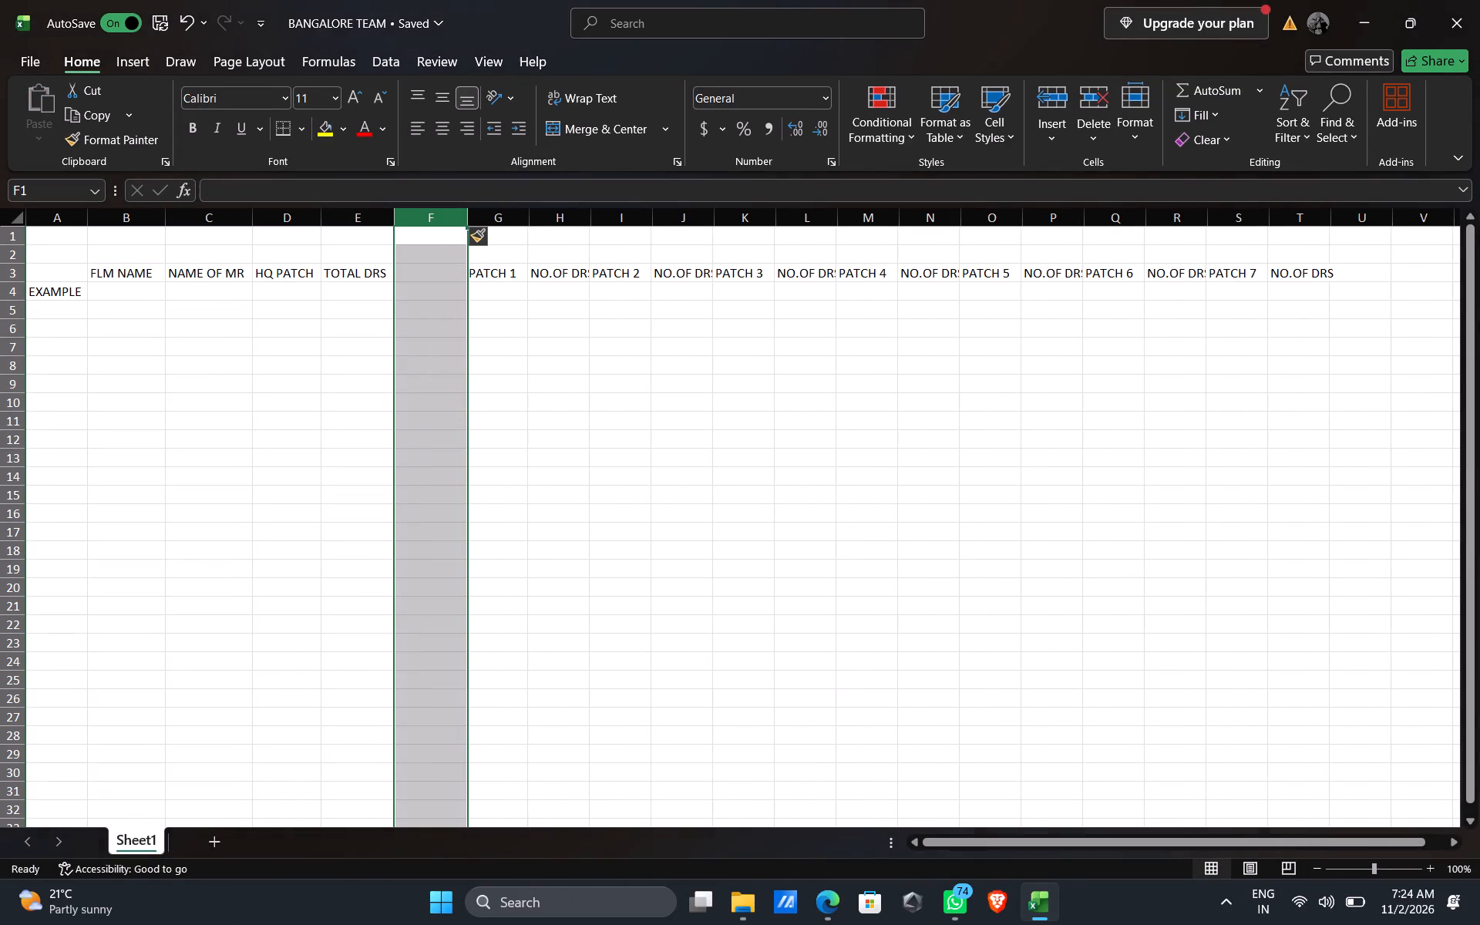
Add the header AVG.TOTAL BUS in cell F3 and widen column F so that the text fits.
click(432, 276)
text(AVG)
text(.BU)
key(s)
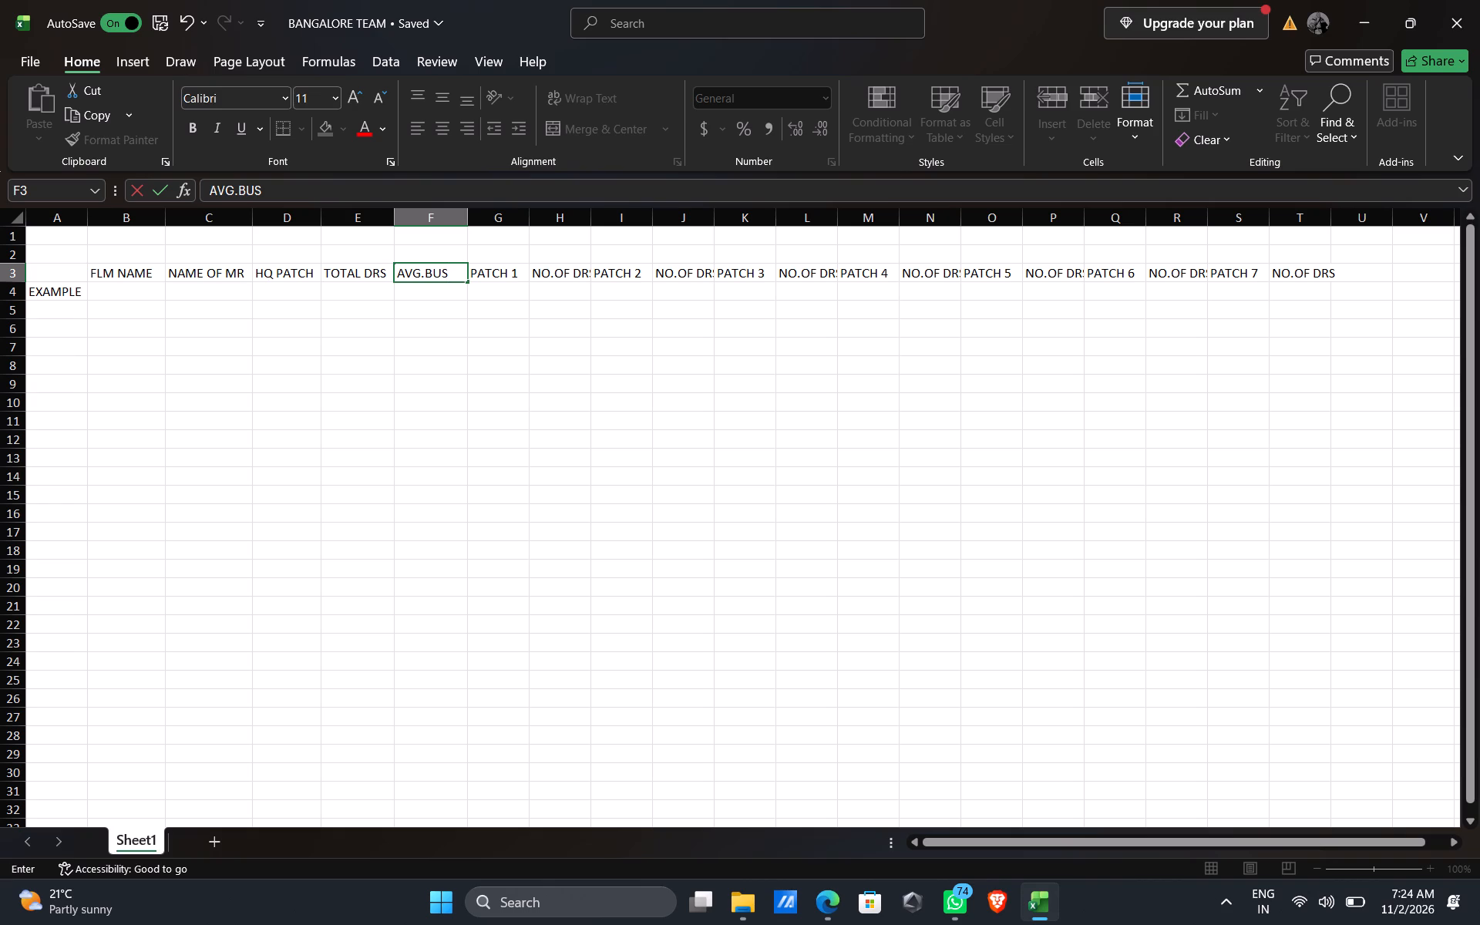
key(BackSpace)
key(BackSpace)
key(BackSpace)
text(TO)
text(TAL BUS)
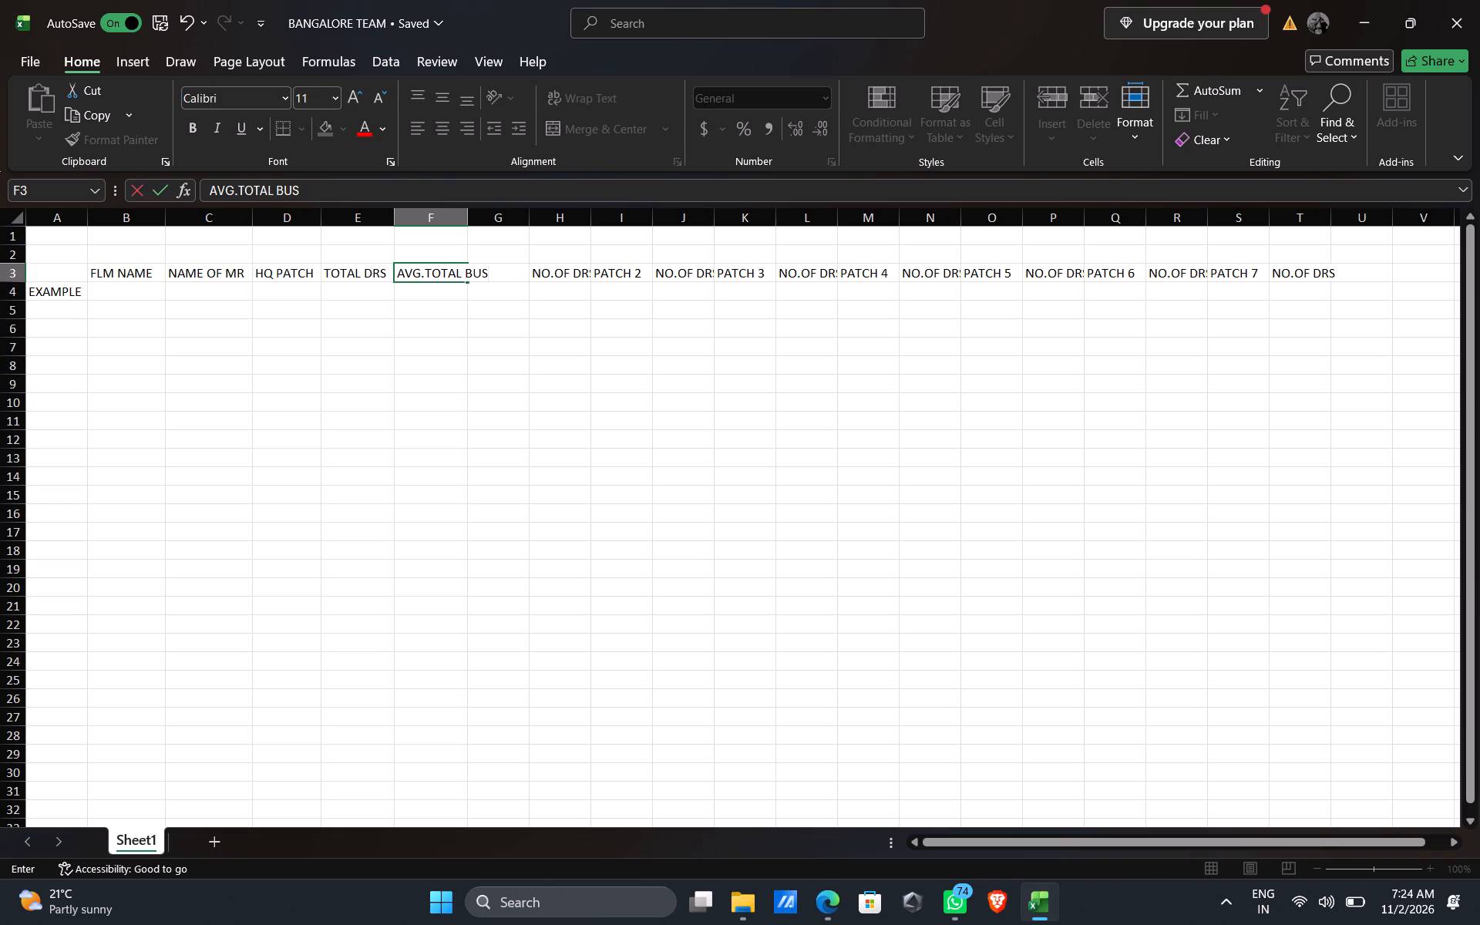
key(Right)
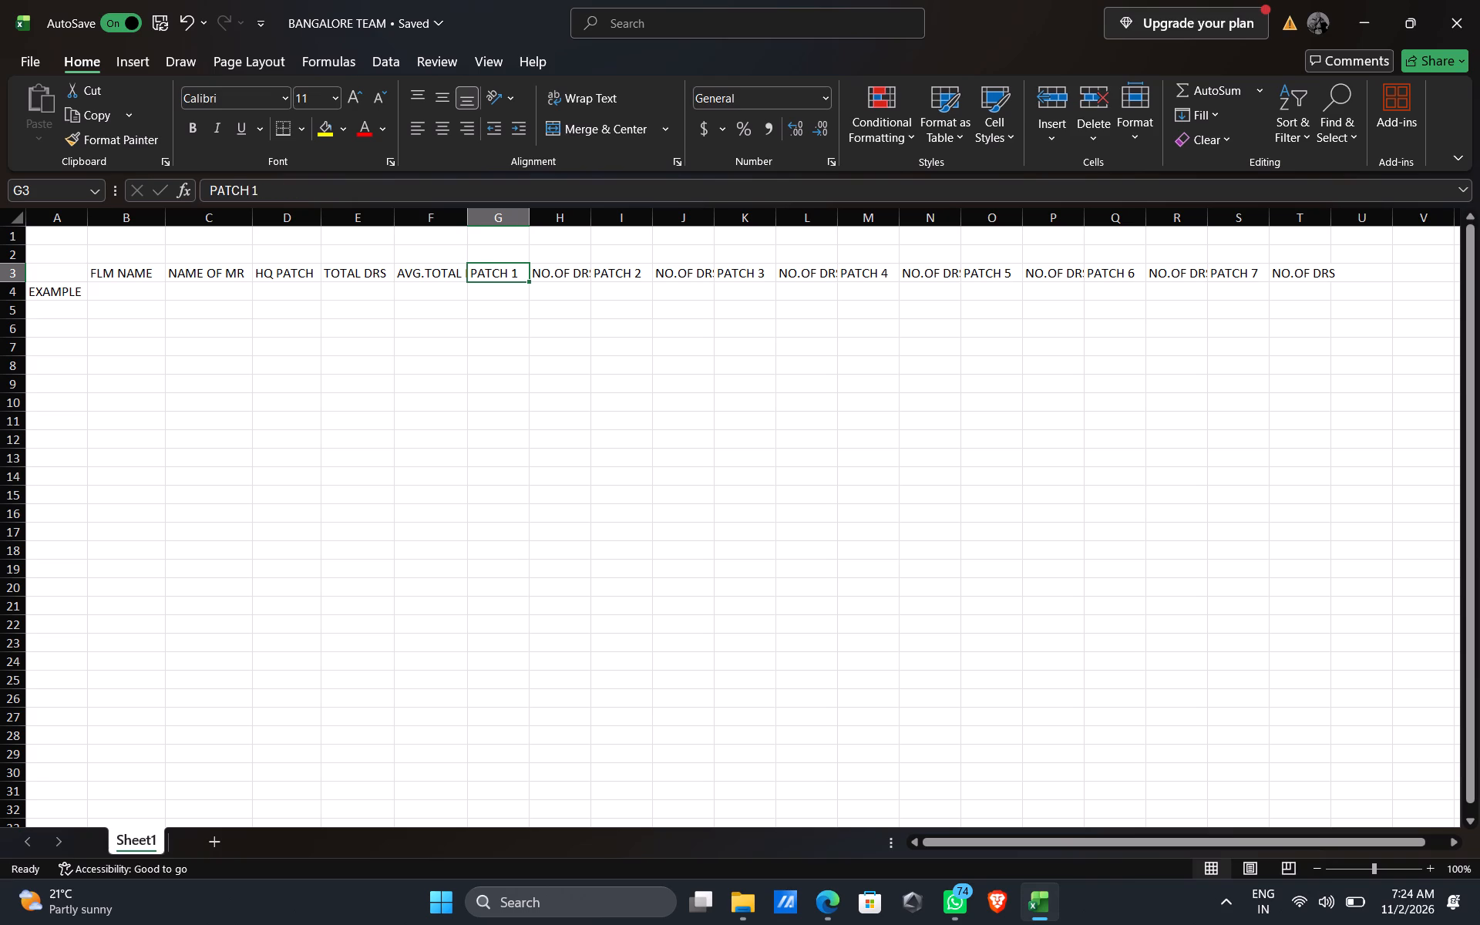
drag(466, 214, 490, 214)
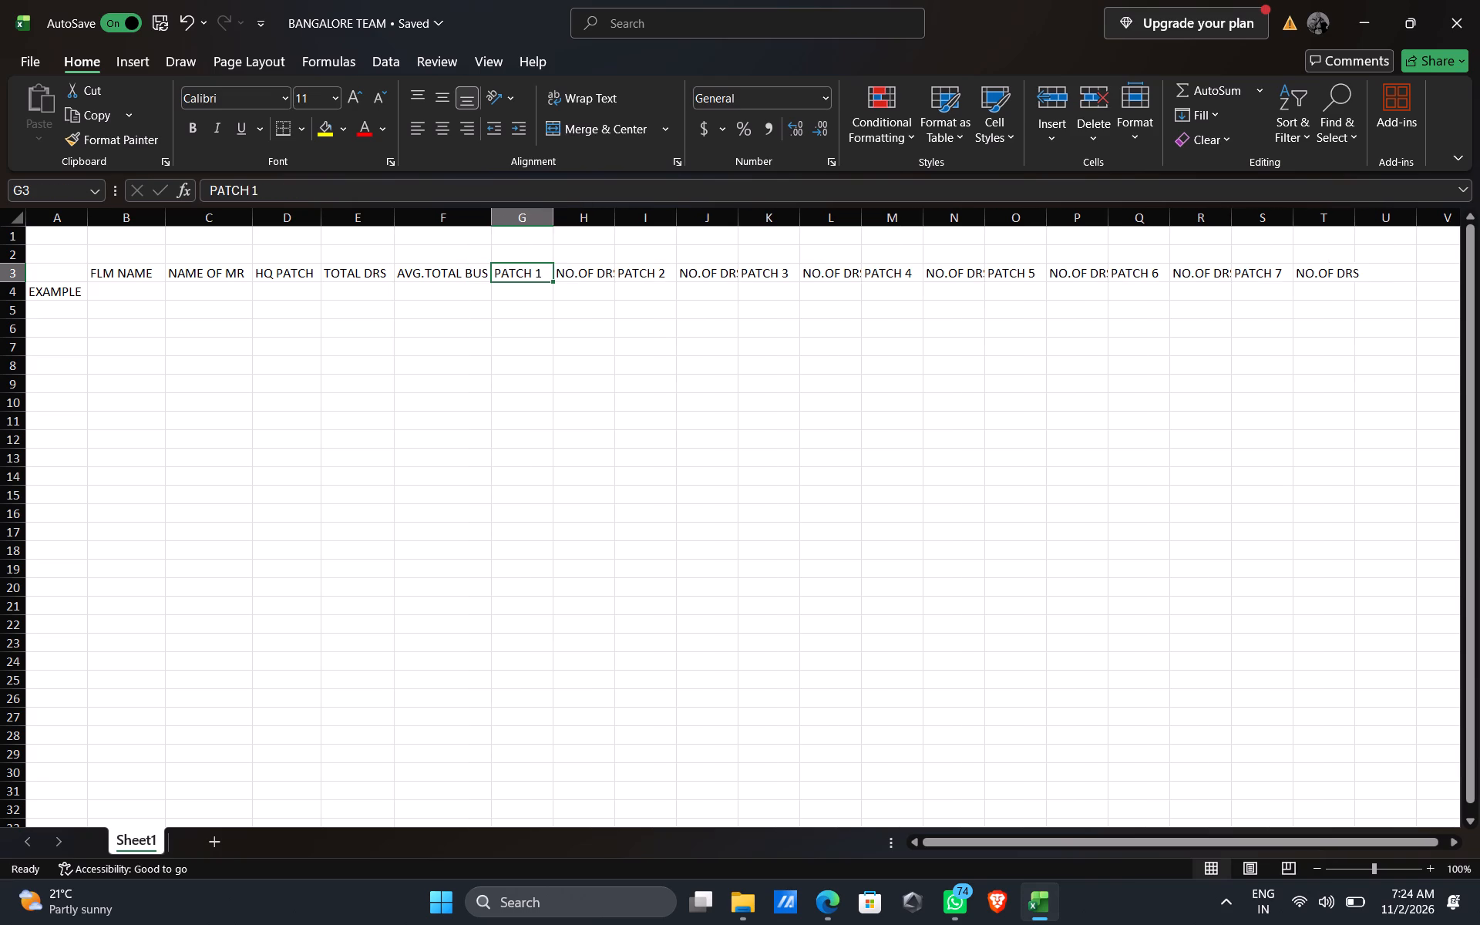
Format the header cells B3:T3 with all borders, centred alignment and bold text.
drag(101, 271, 1324, 267)
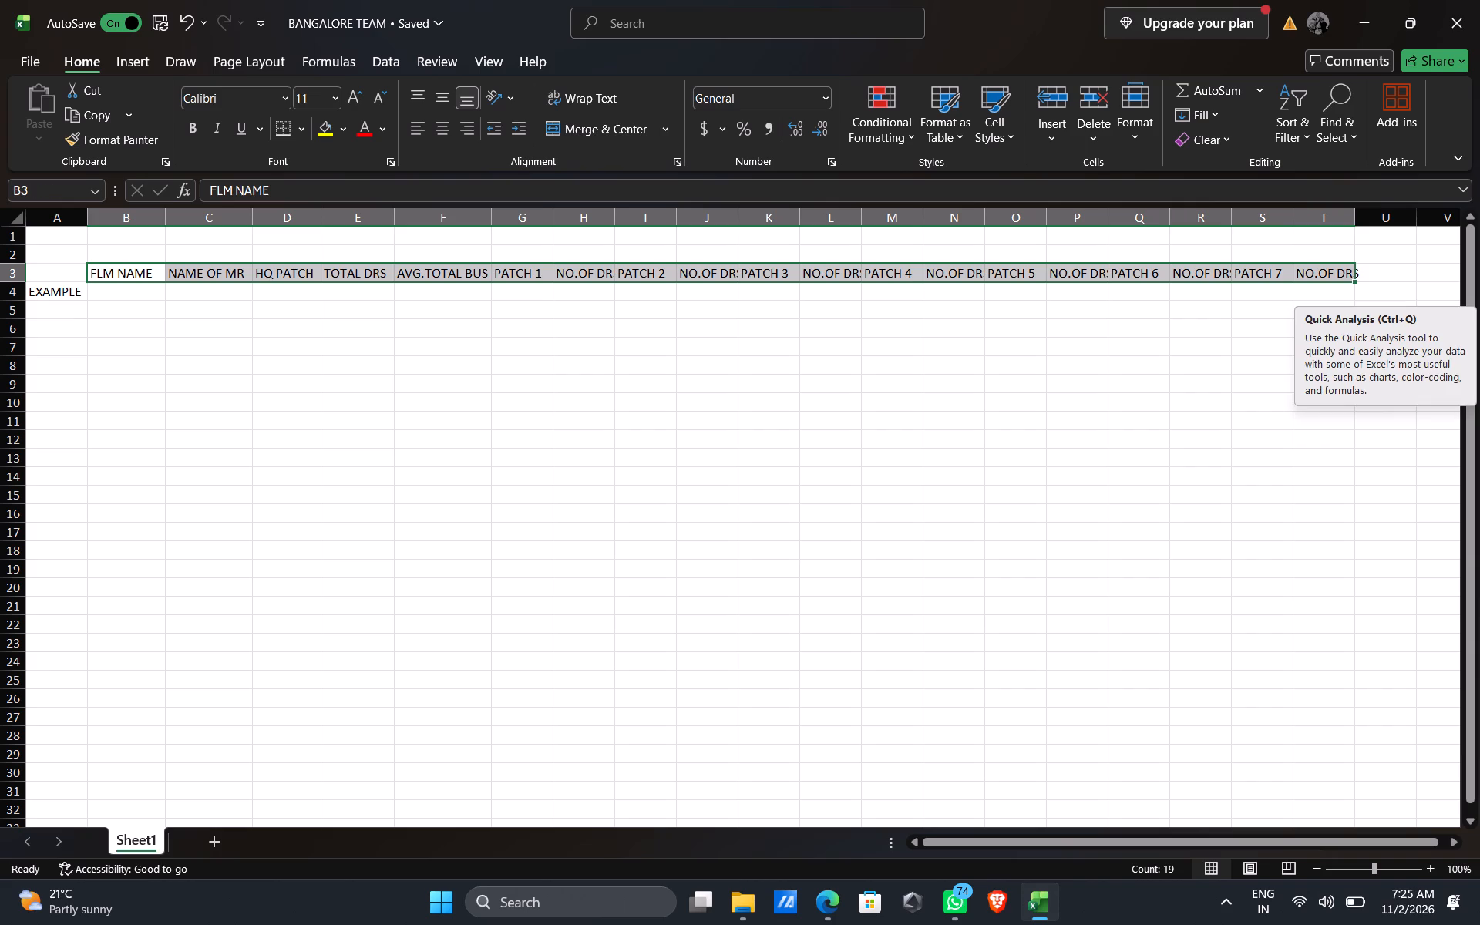
click(302, 130)
click(290, 317)
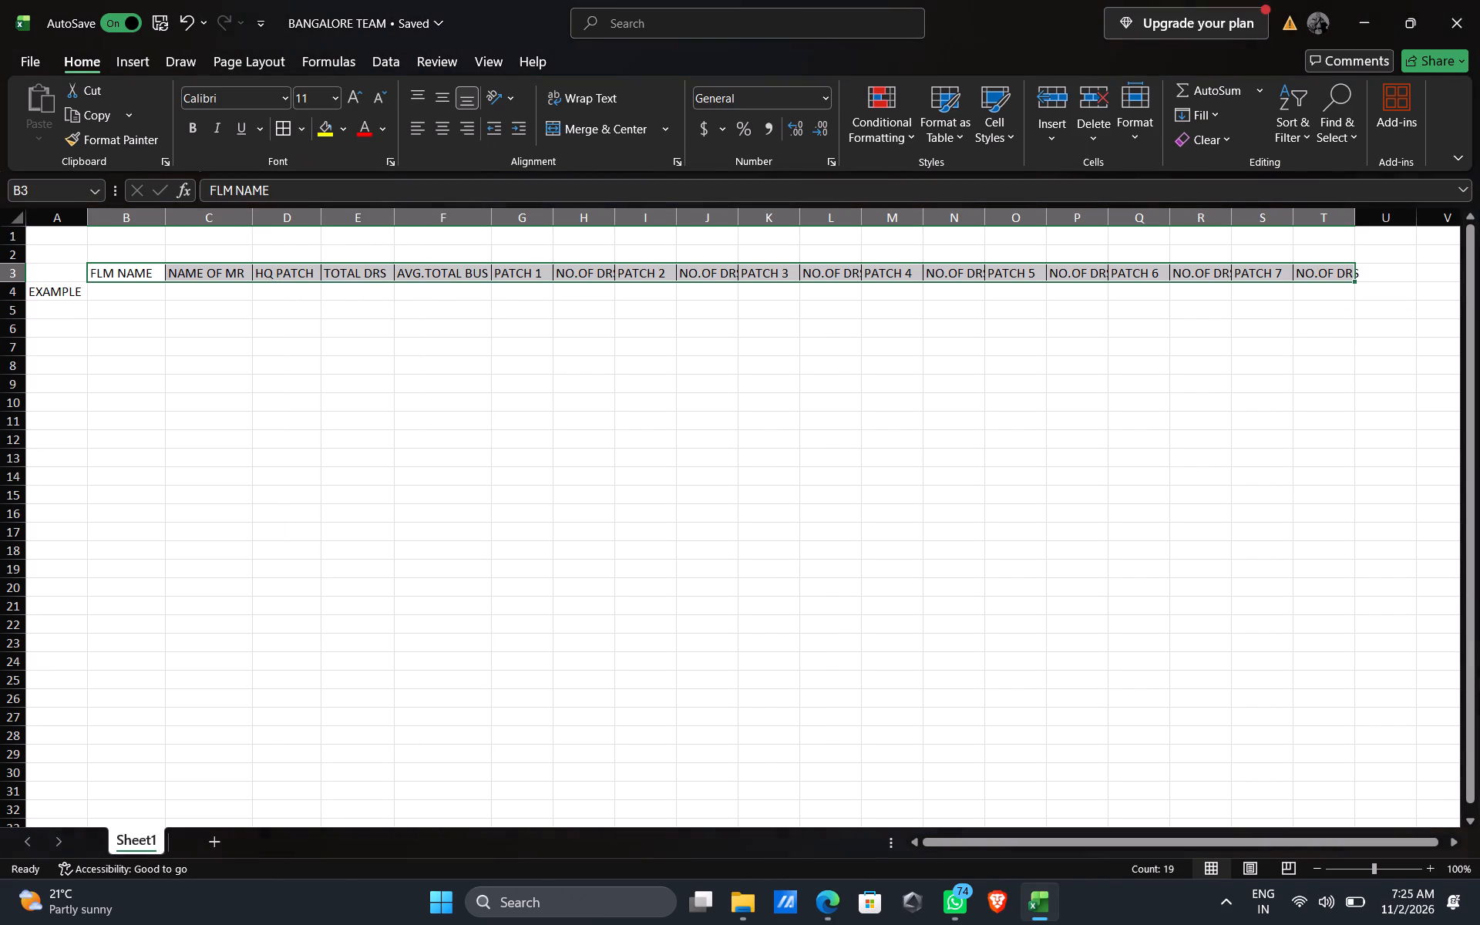
click(439, 127)
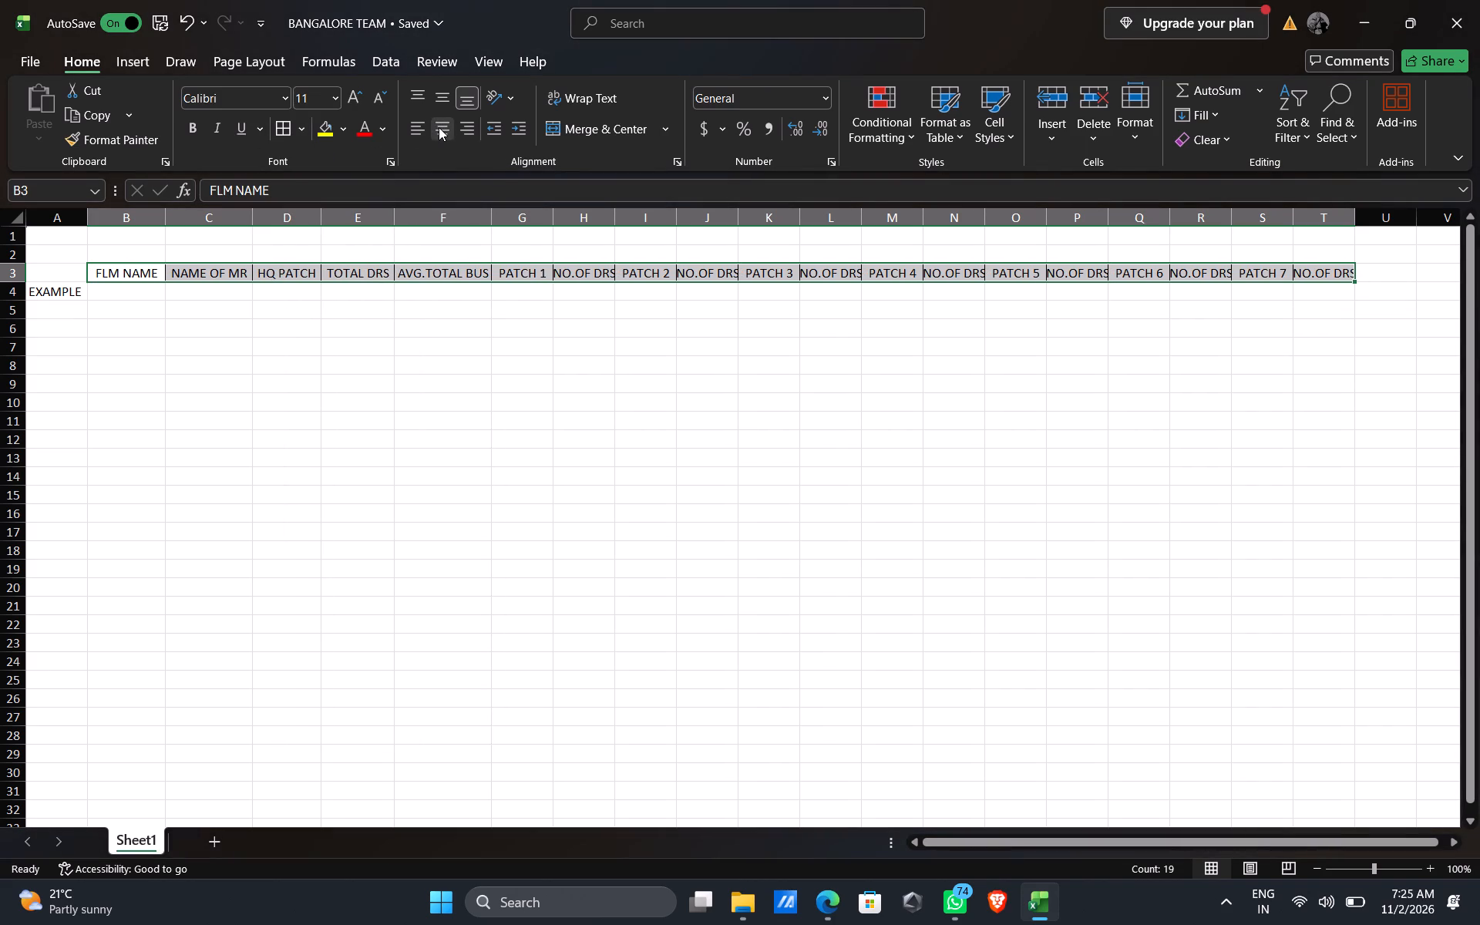
click(197, 131)
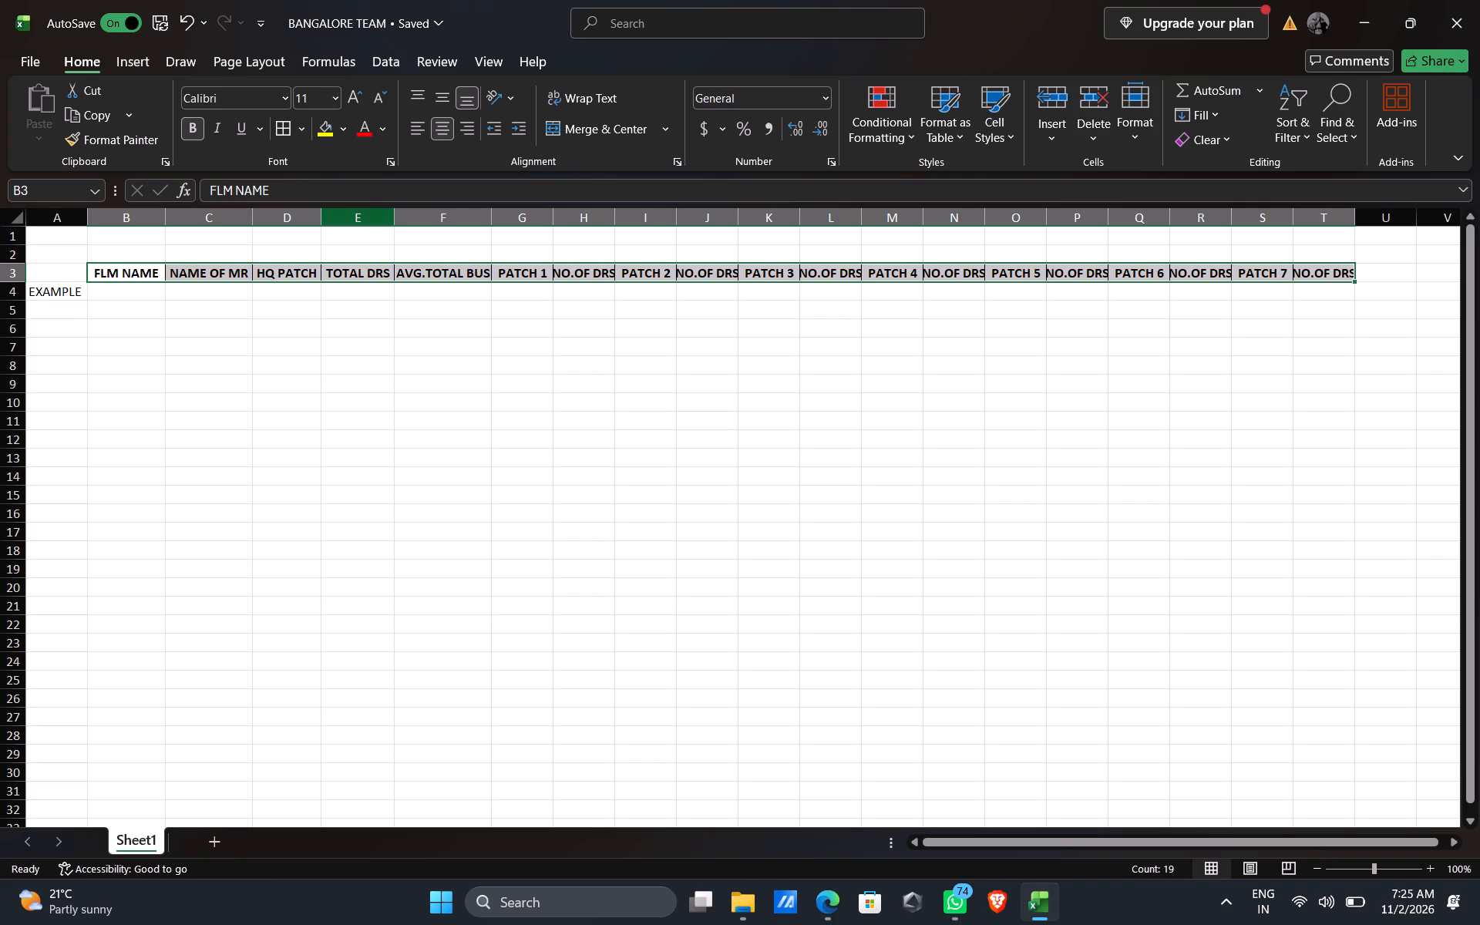
Widen the NAME OF MR column to a width of about 16.
click(275, 274)
drag(254, 217, 281, 217)
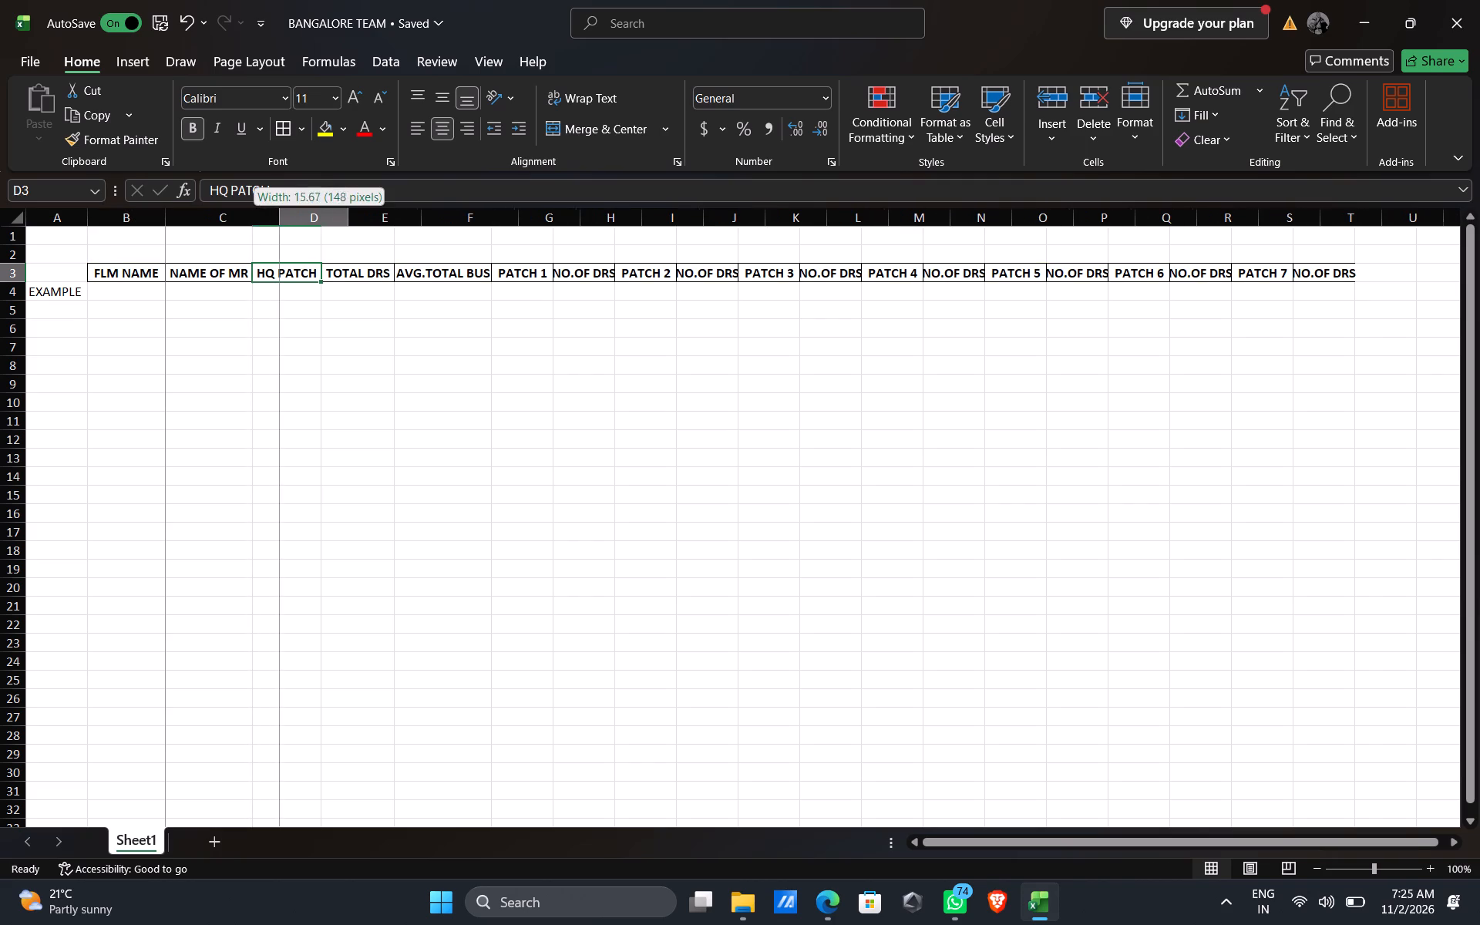
drag(281, 217, 281, 217)
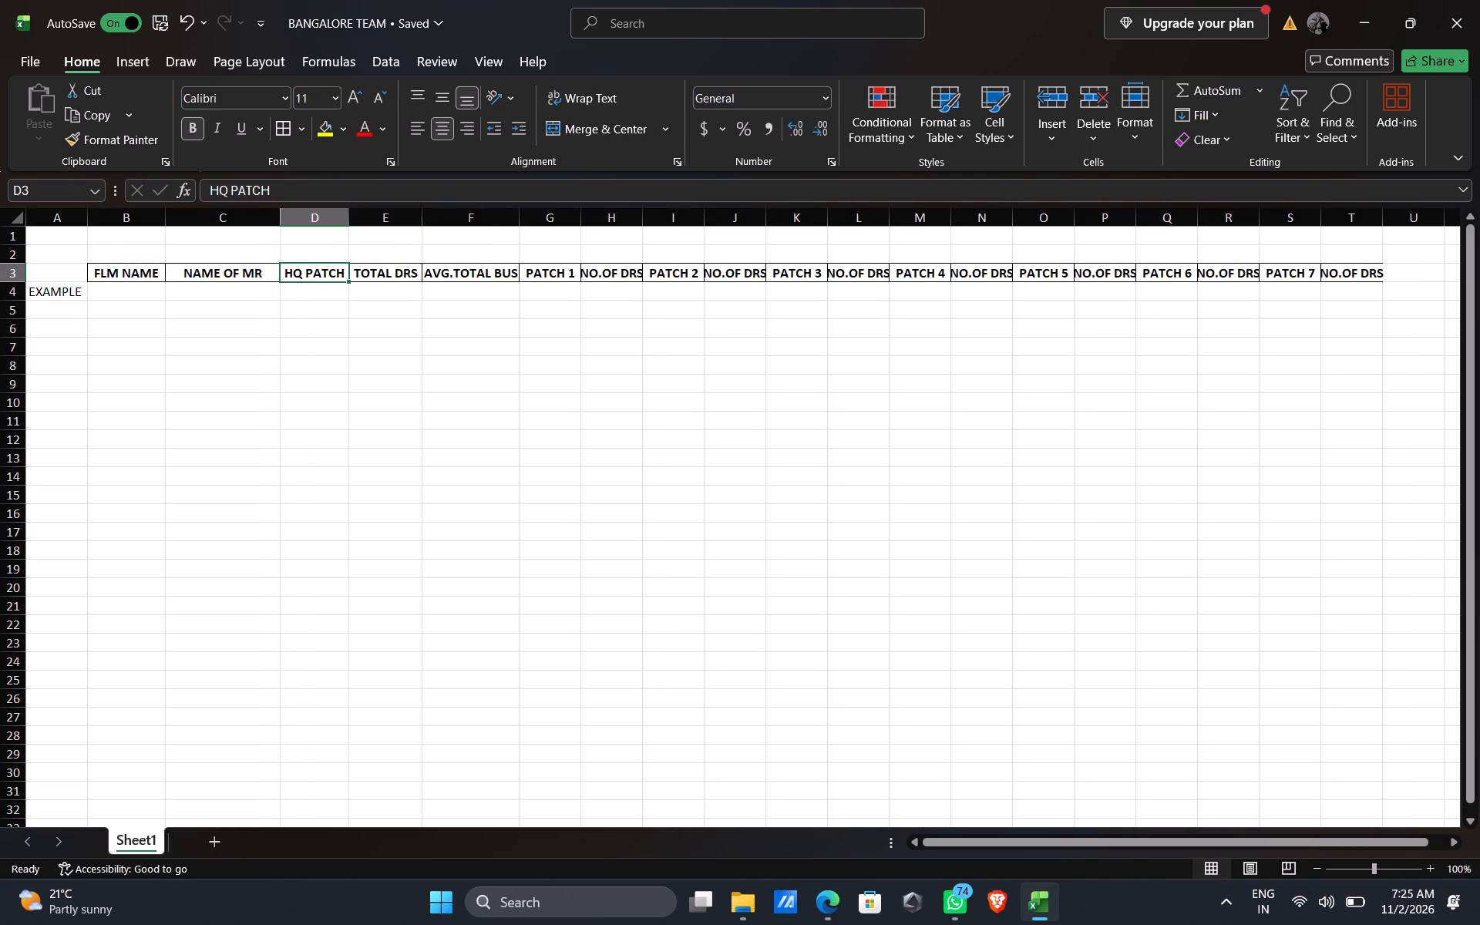
Widen columns G through T equally, leaving ample space around each PATCH and NO.OF DRS header.
click(547, 217)
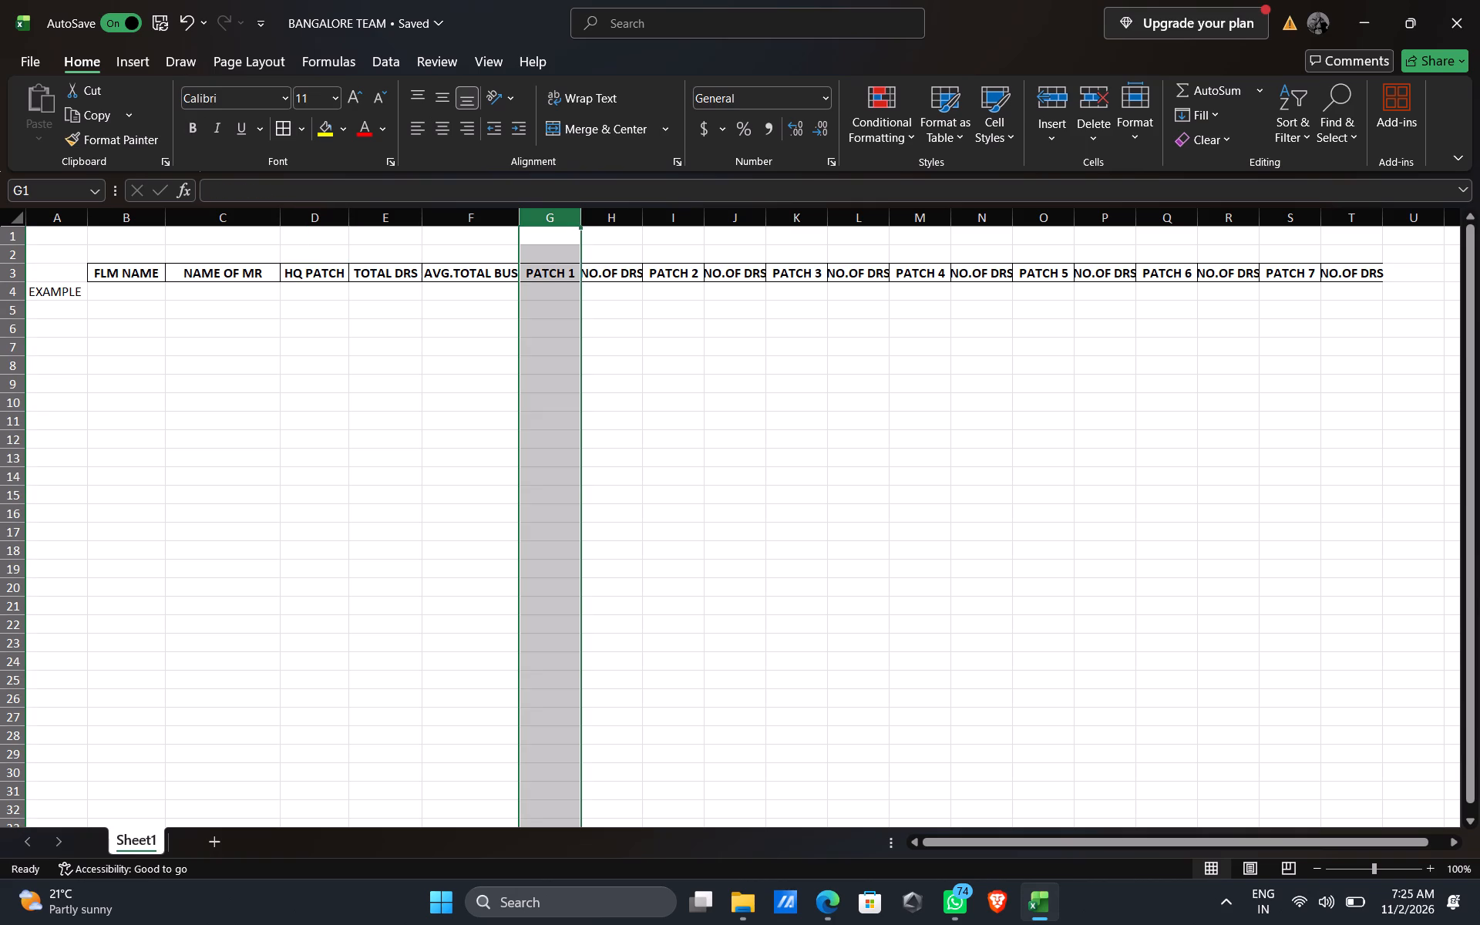
drag(541, 218, 1369, 239)
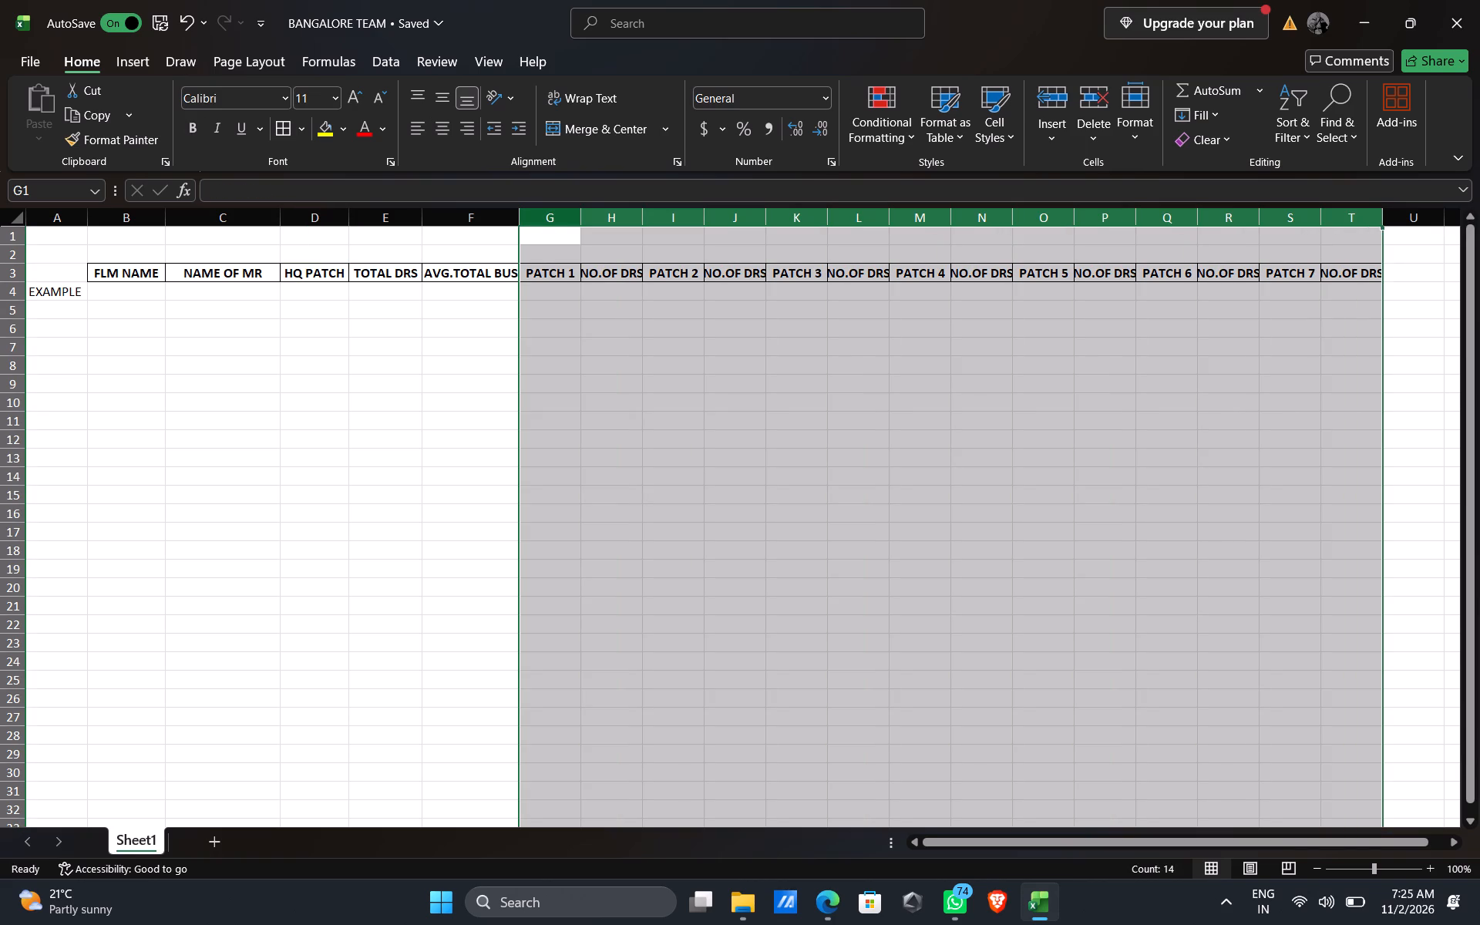
click(1383, 221)
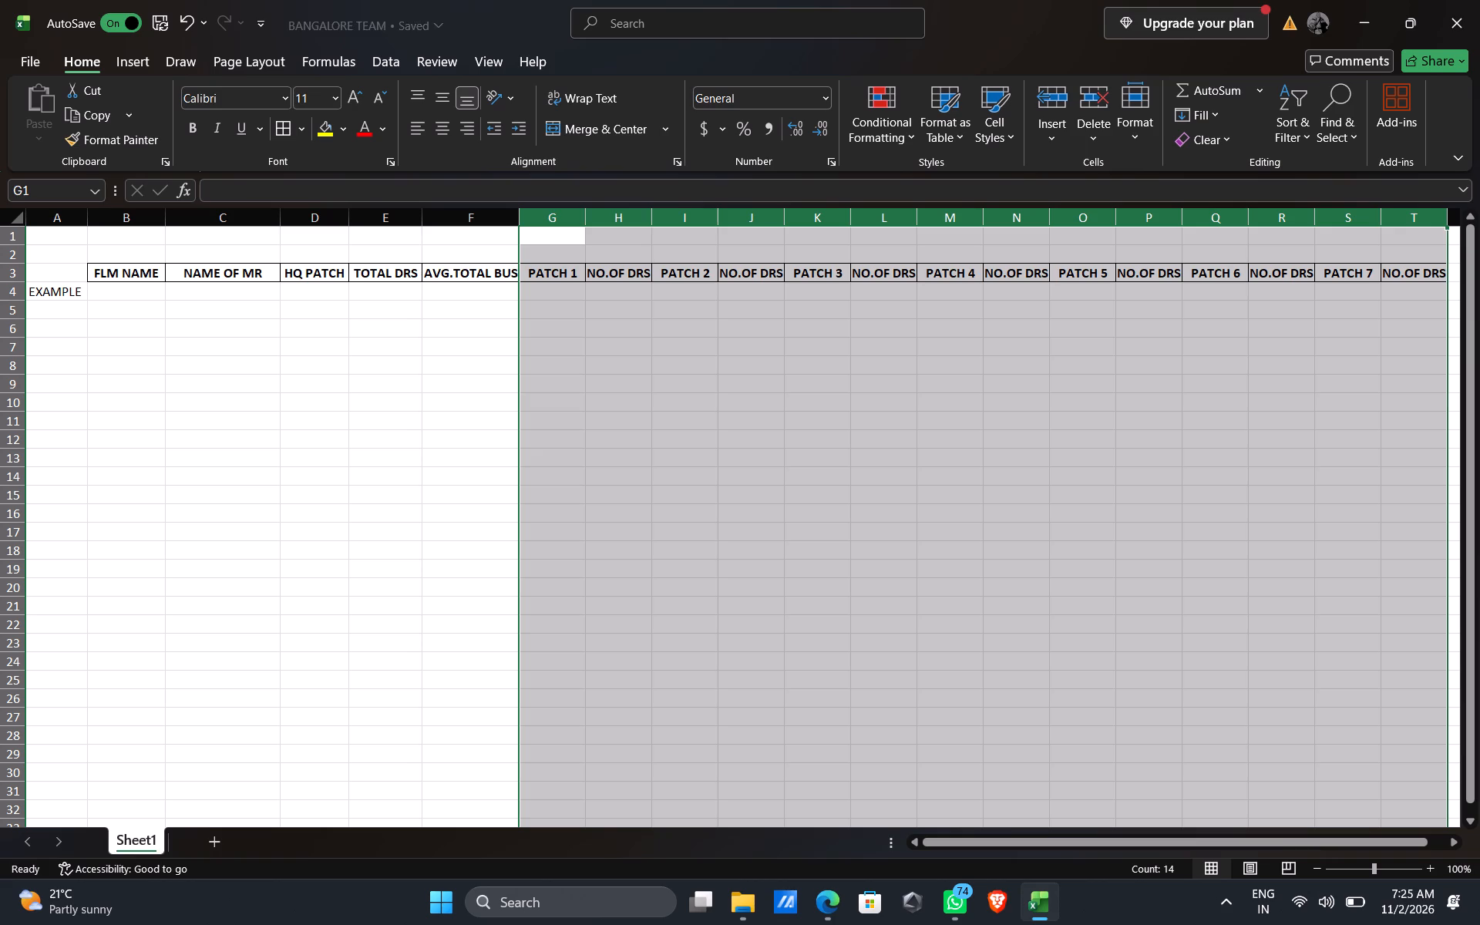
drag(584, 214, 603, 215)
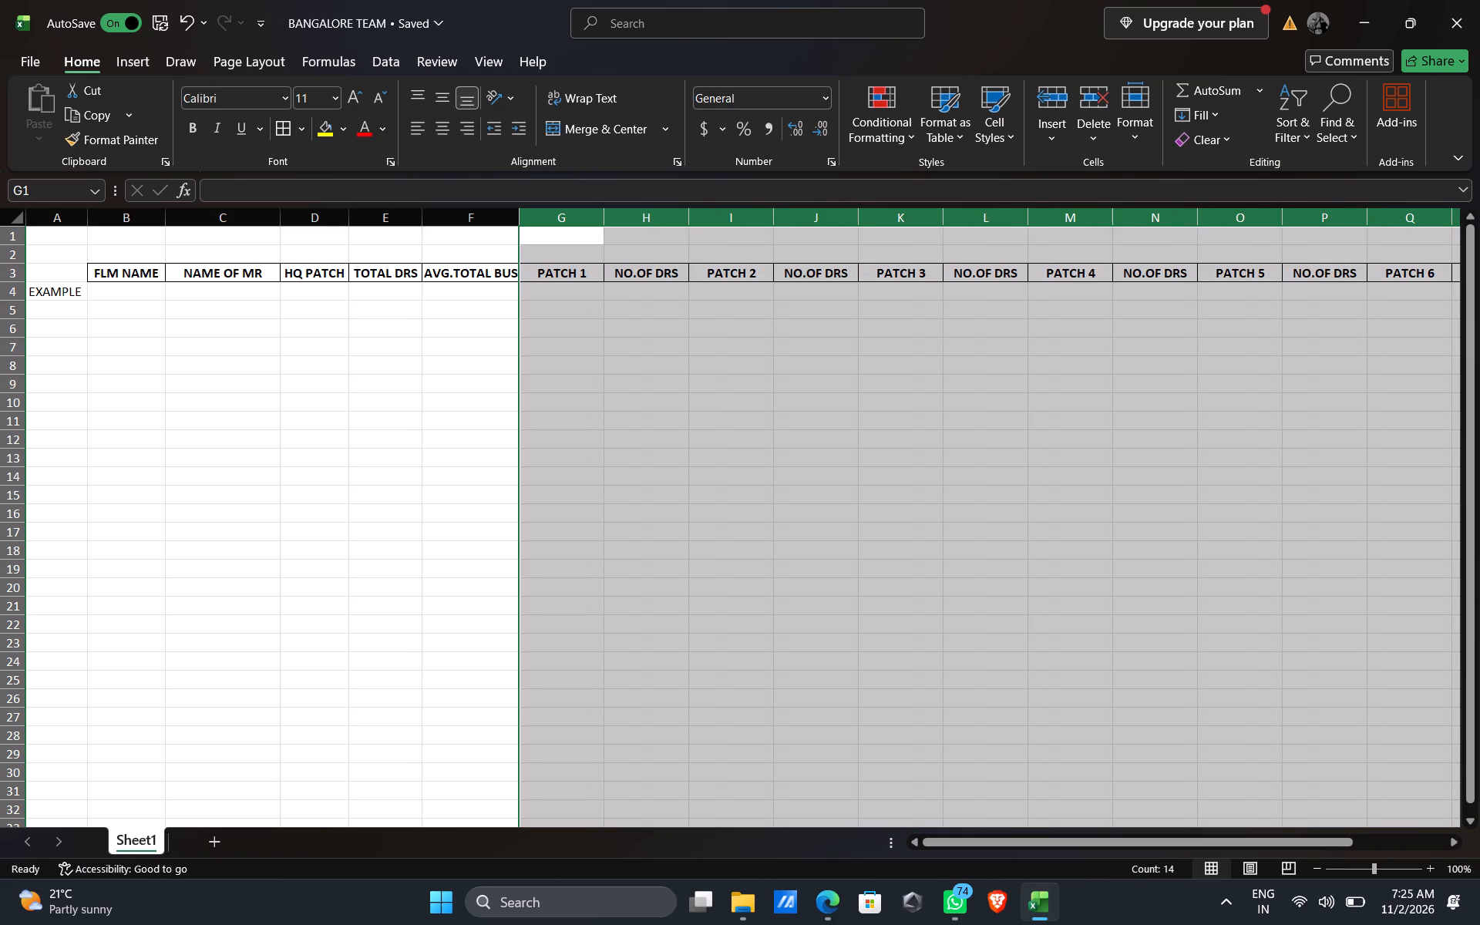
drag(603, 215, 627, 214)
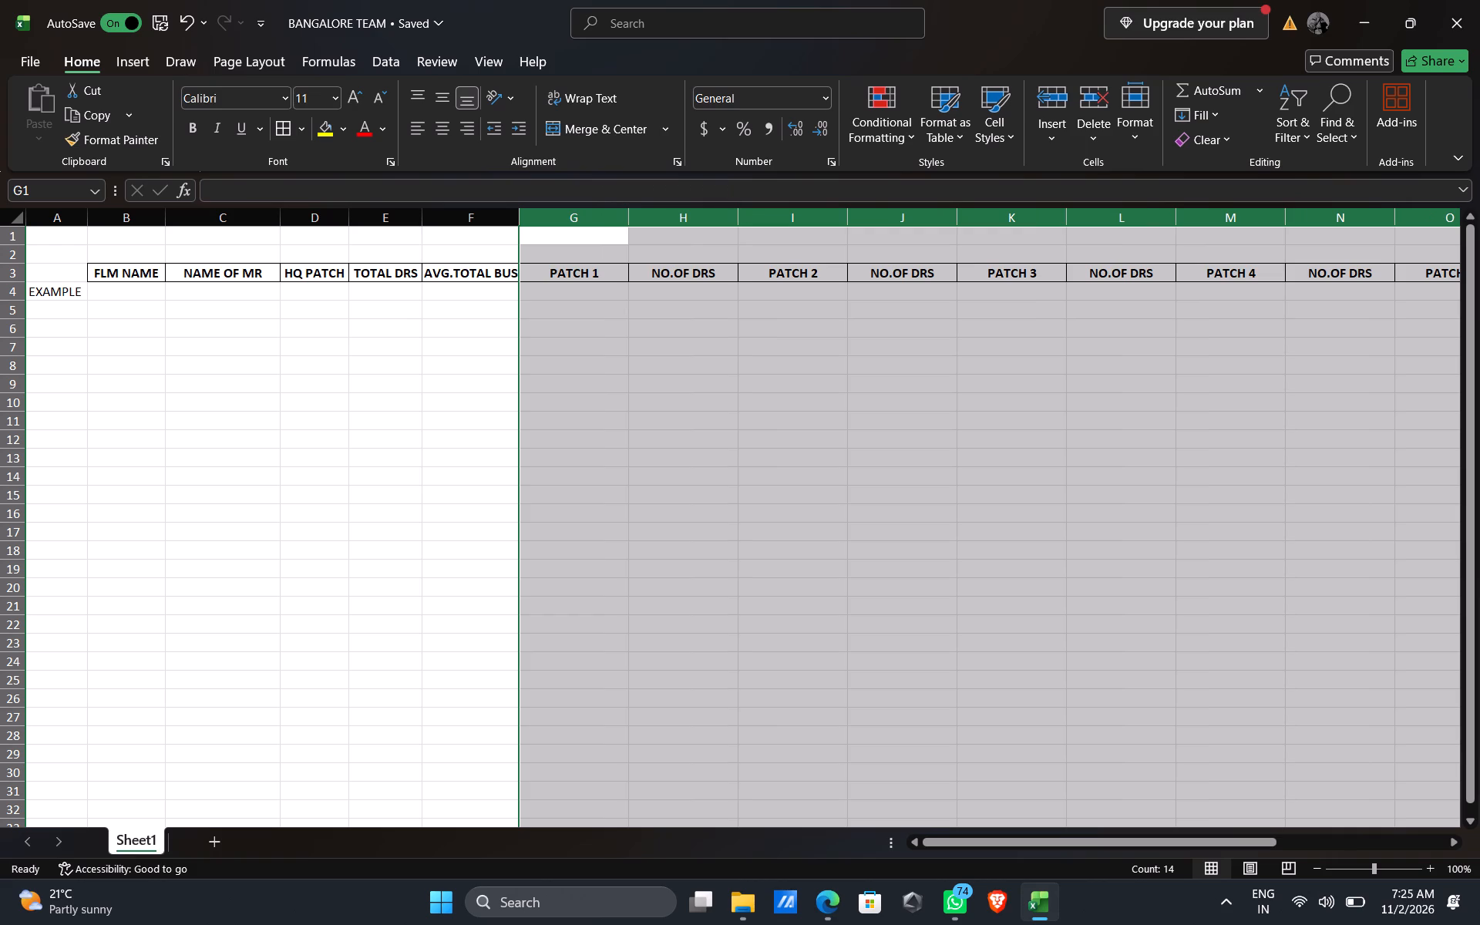
drag(738, 218, 729, 218)
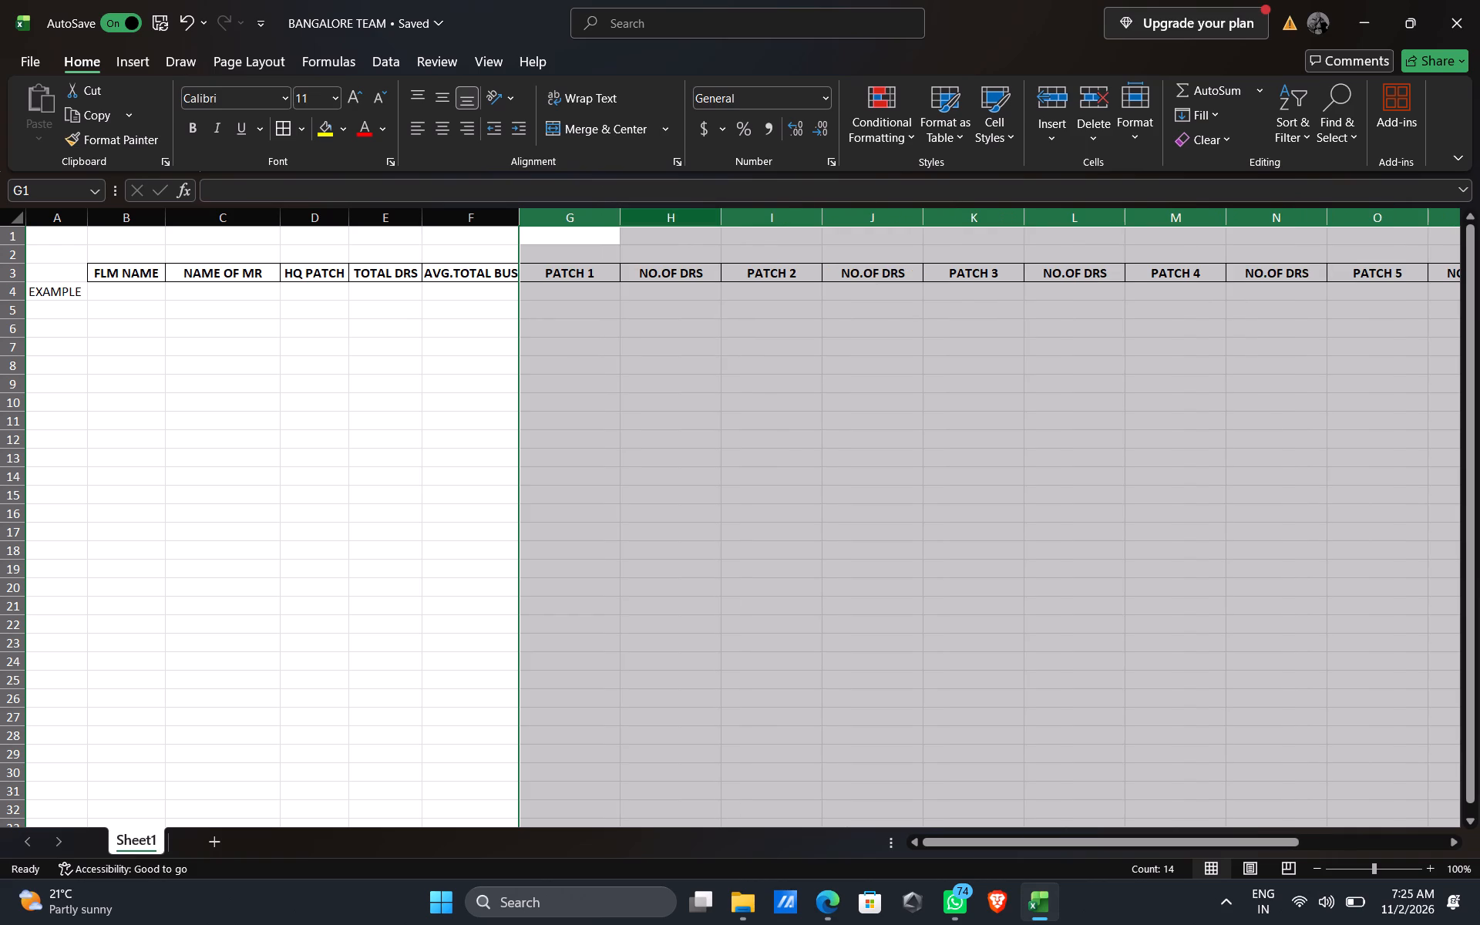
drag(621, 214, 640, 214)
Narrow column H so that it just fits its NO.OF DRS header.
click(689, 217)
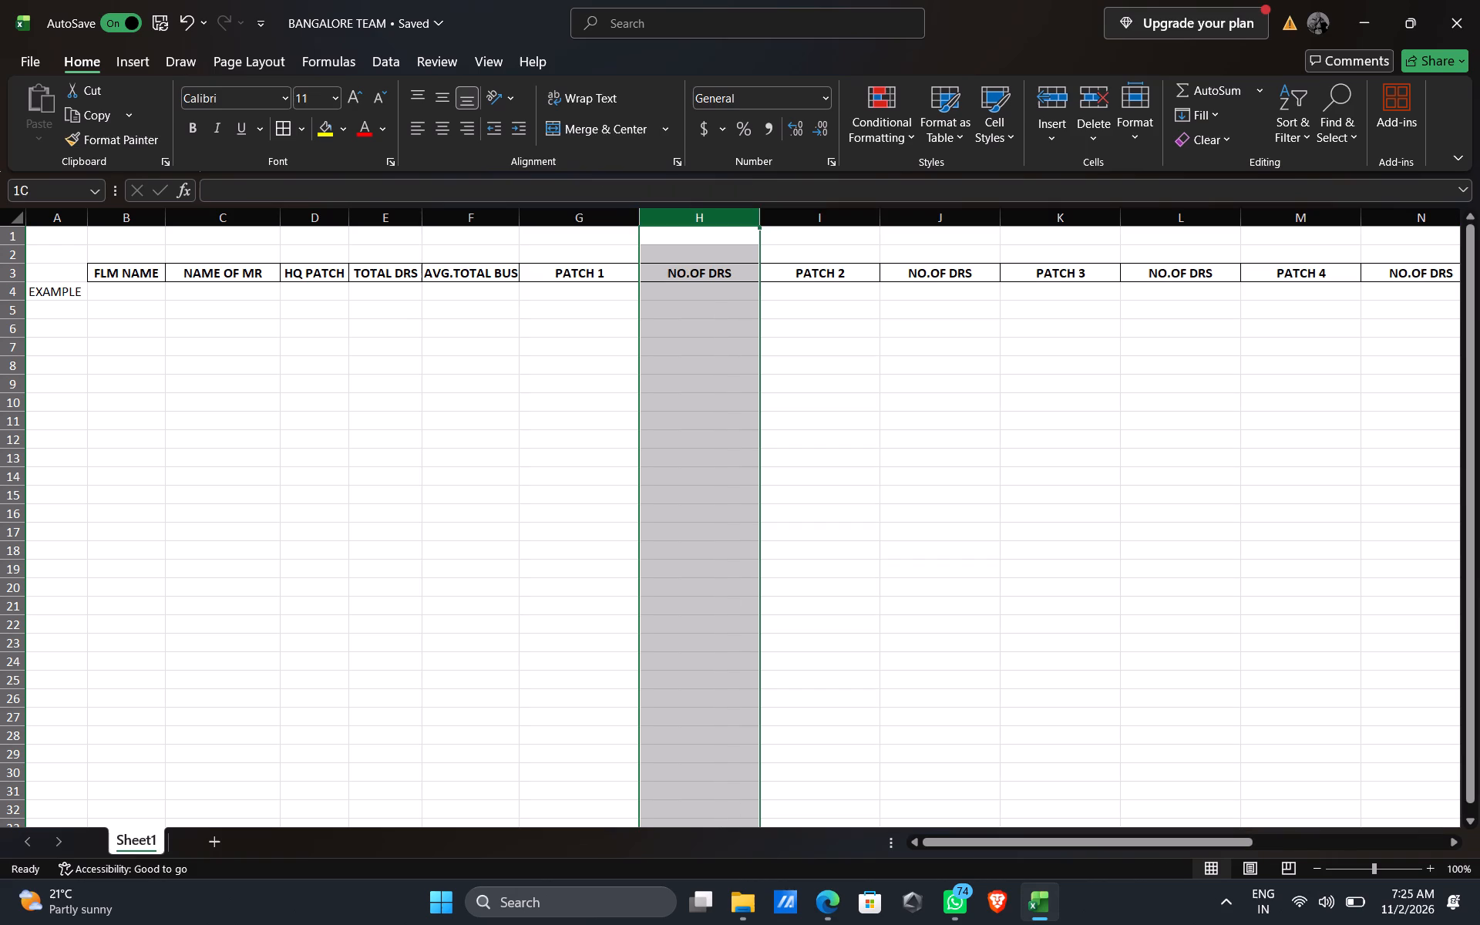
drag(762, 209, 719, 210)
drag(716, 213, 709, 213)
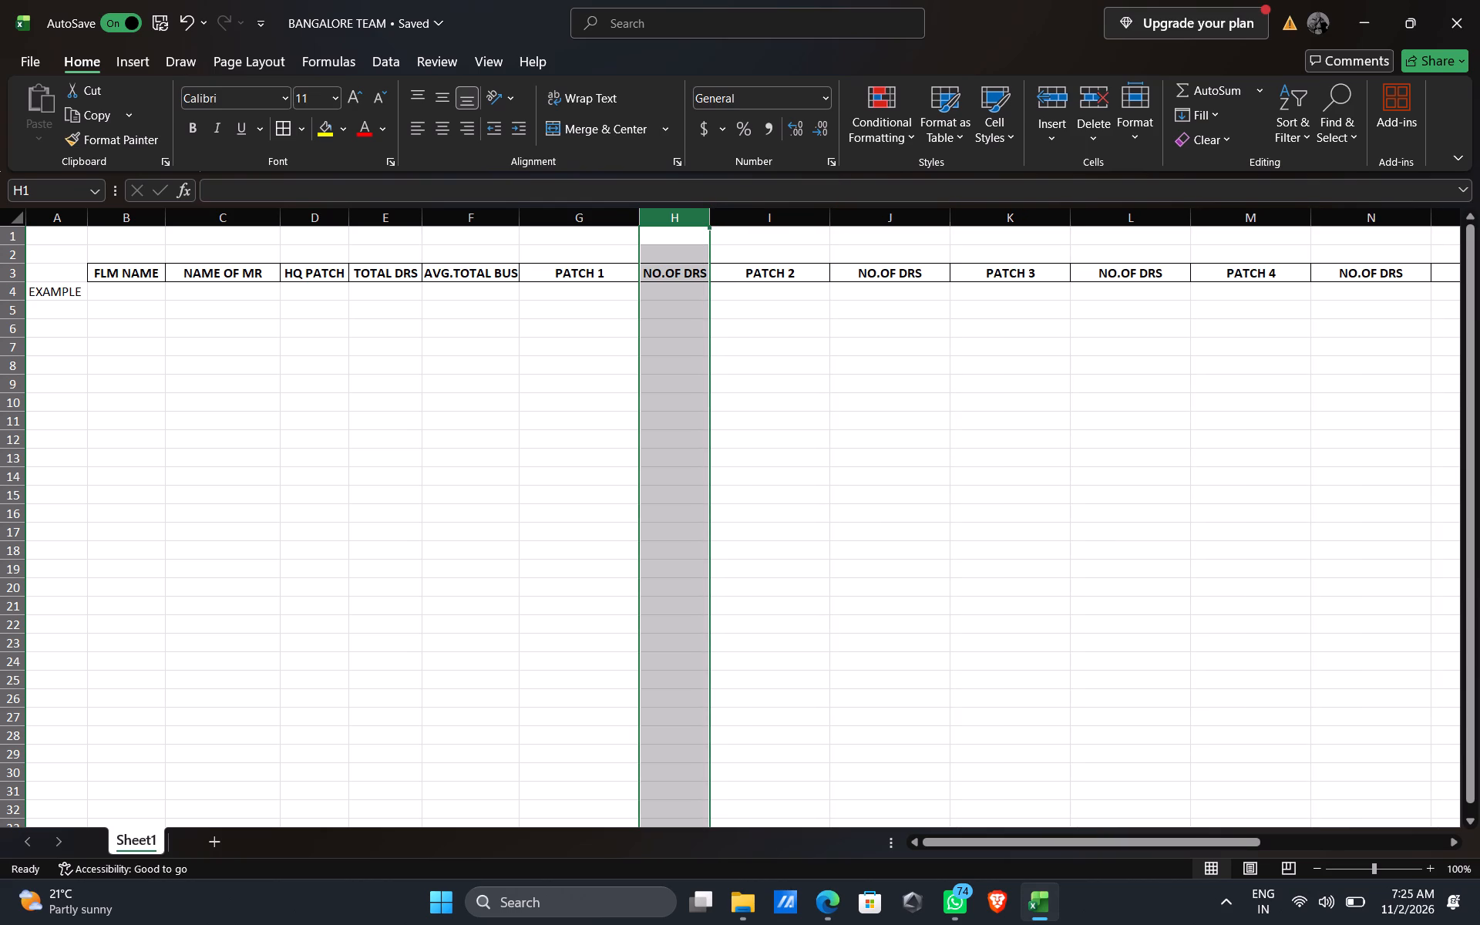
Narrow columns J, K, L and N so they fit closely around their NO.OF DRS and PATCH 3 headers.
drag(952, 215, 911, 215)
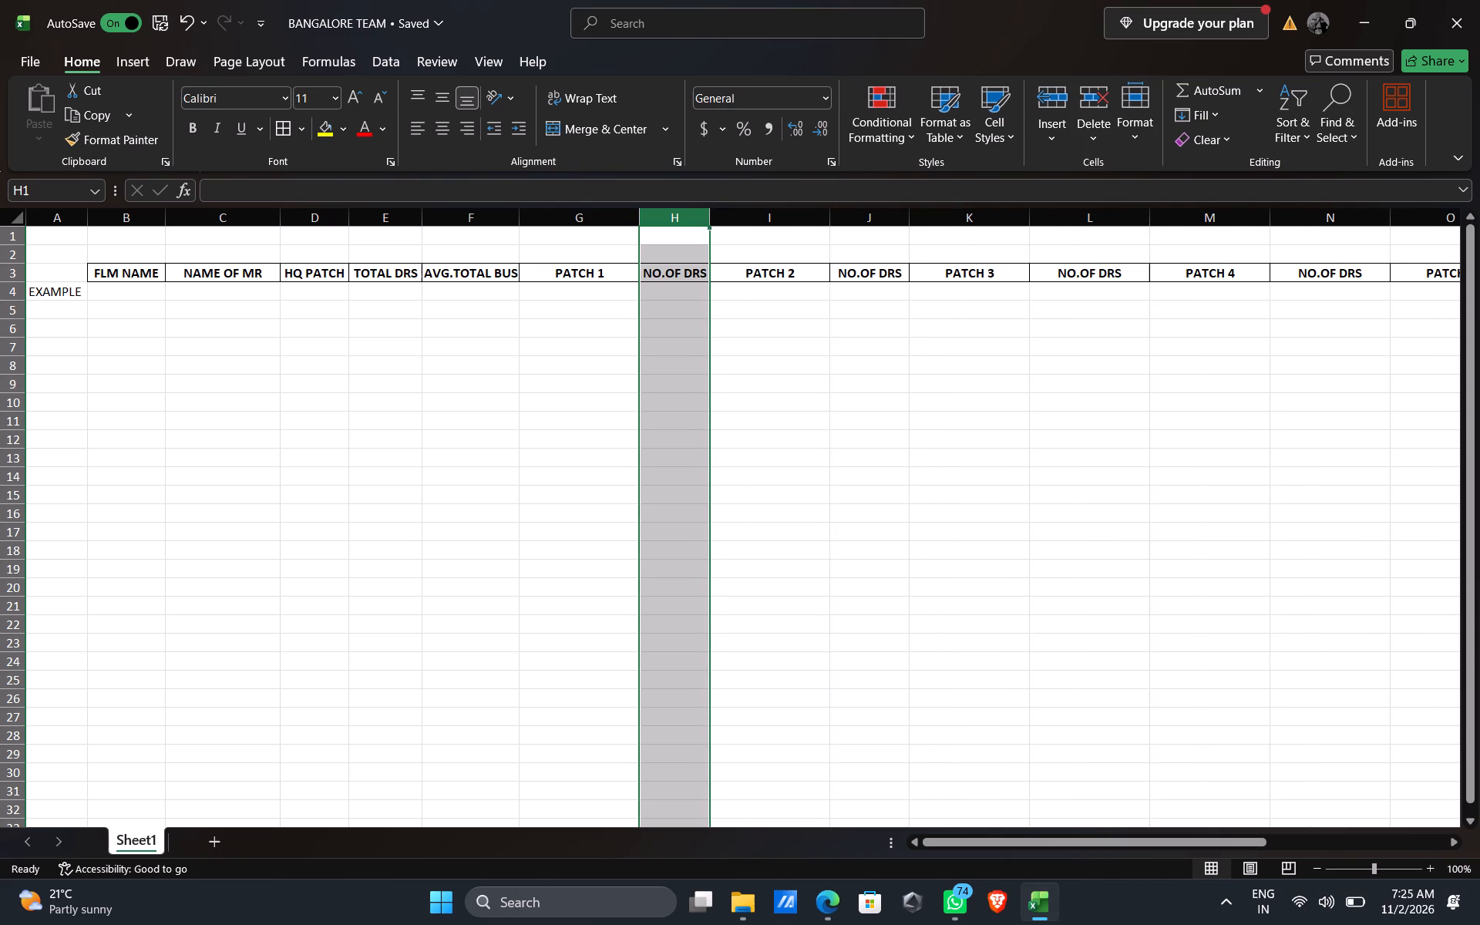
drag(1033, 217, 990, 219)
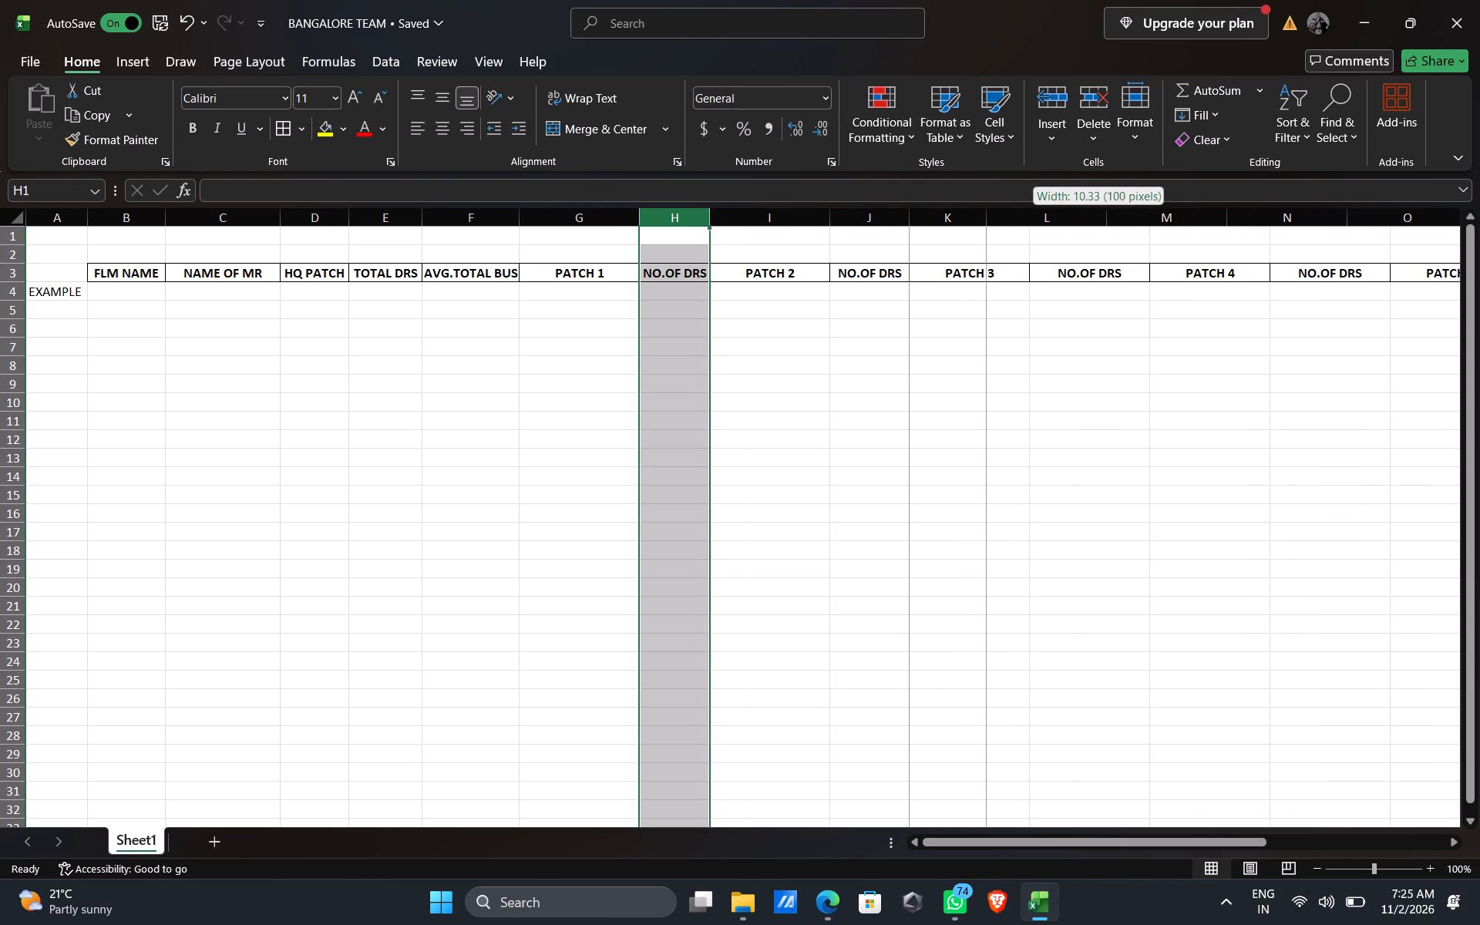
drag(990, 219, 988, 220)
drag(1106, 216, 1078, 216)
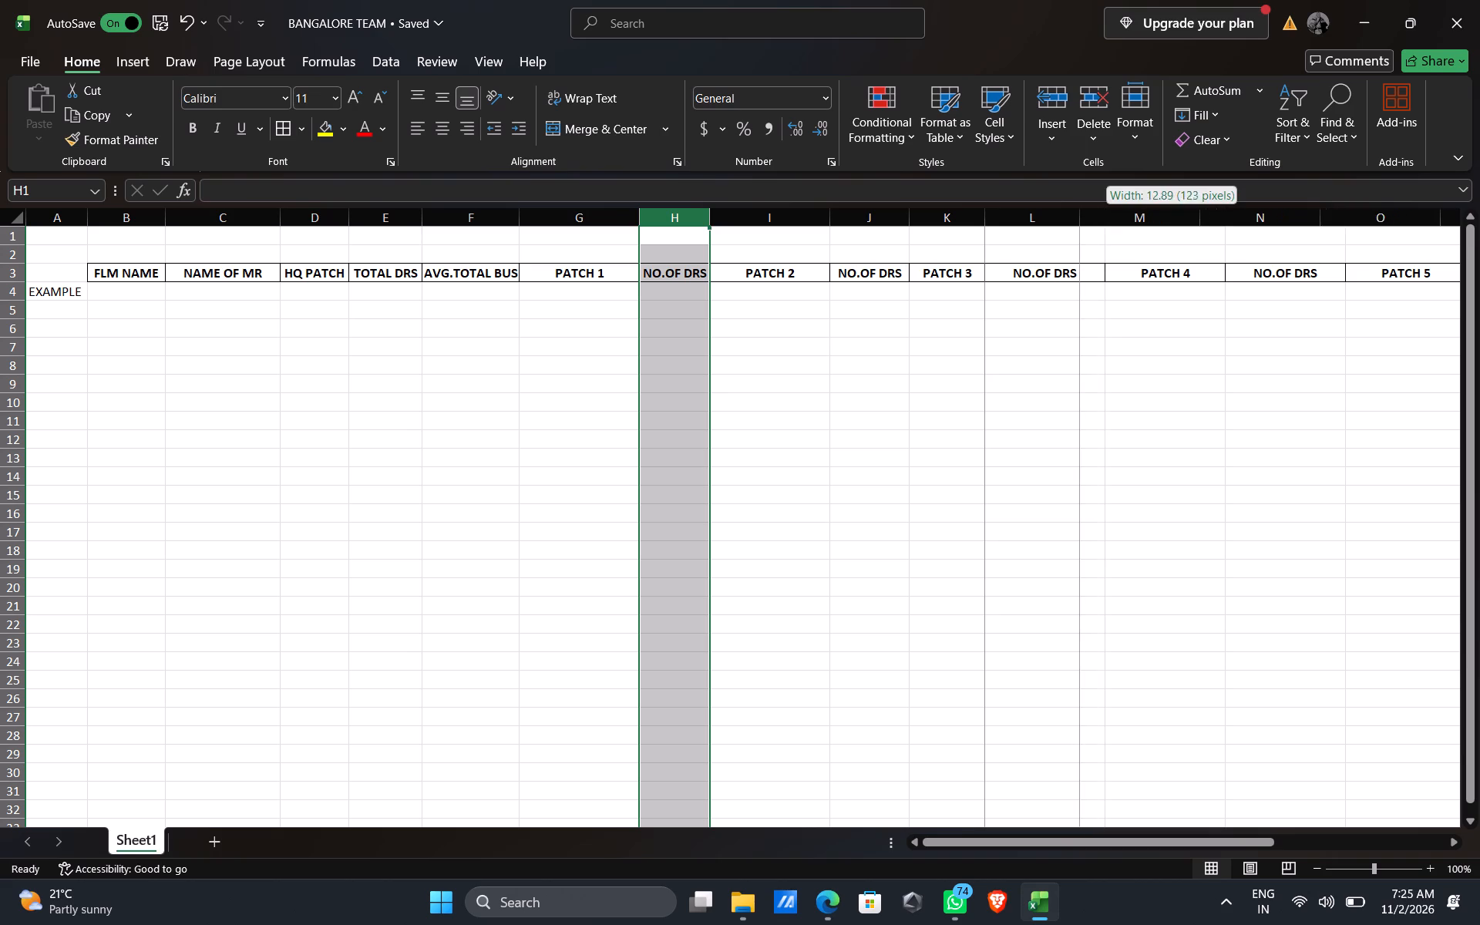
drag(1078, 216, 1075, 214)
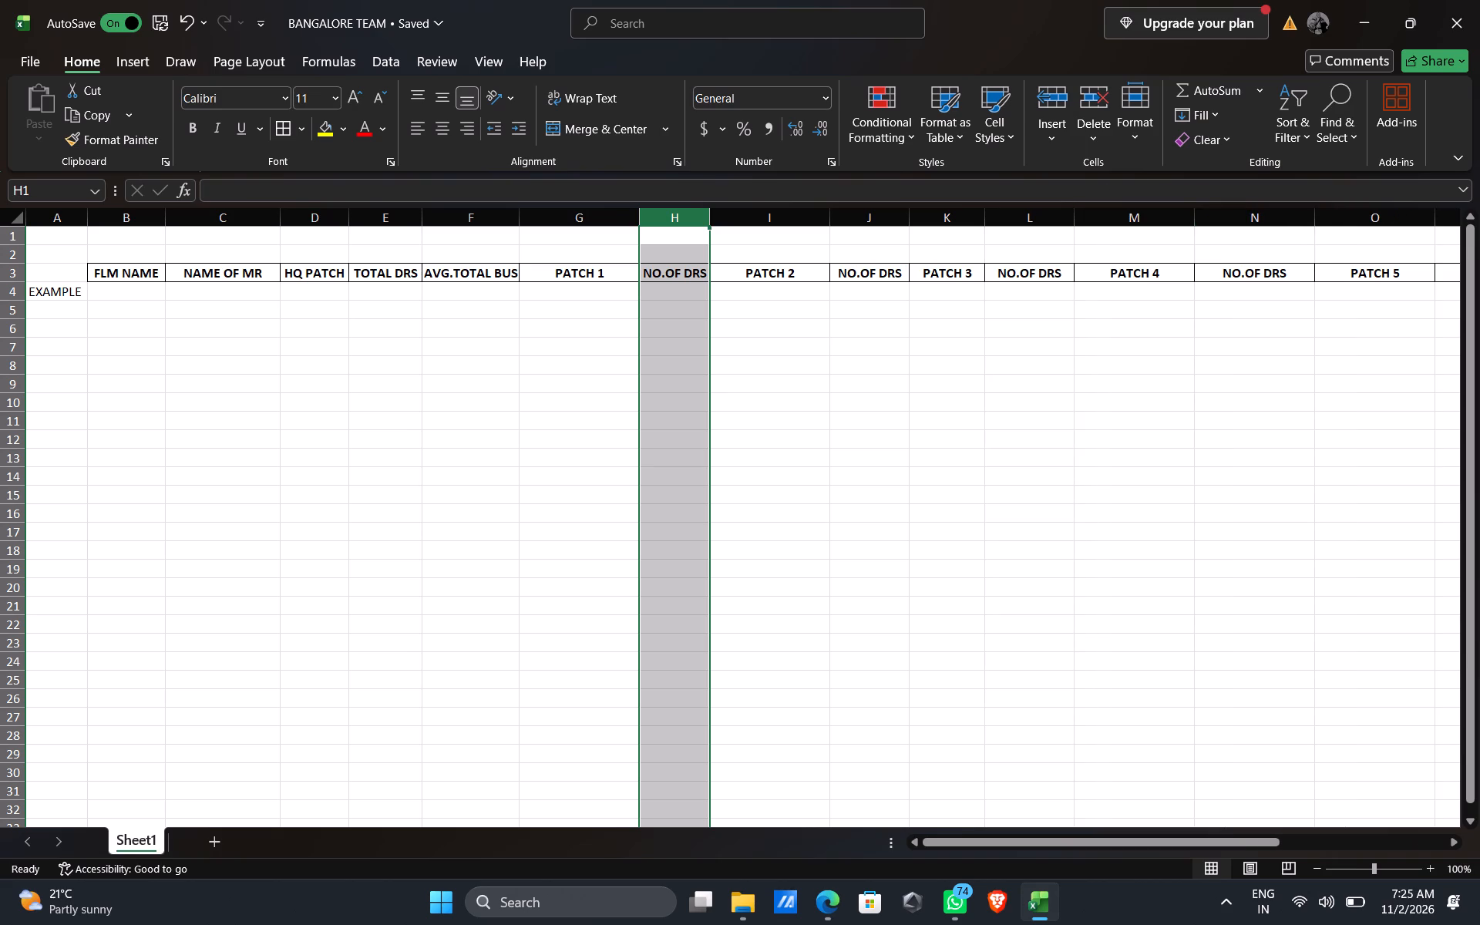
drag(1316, 216, 1281, 214)
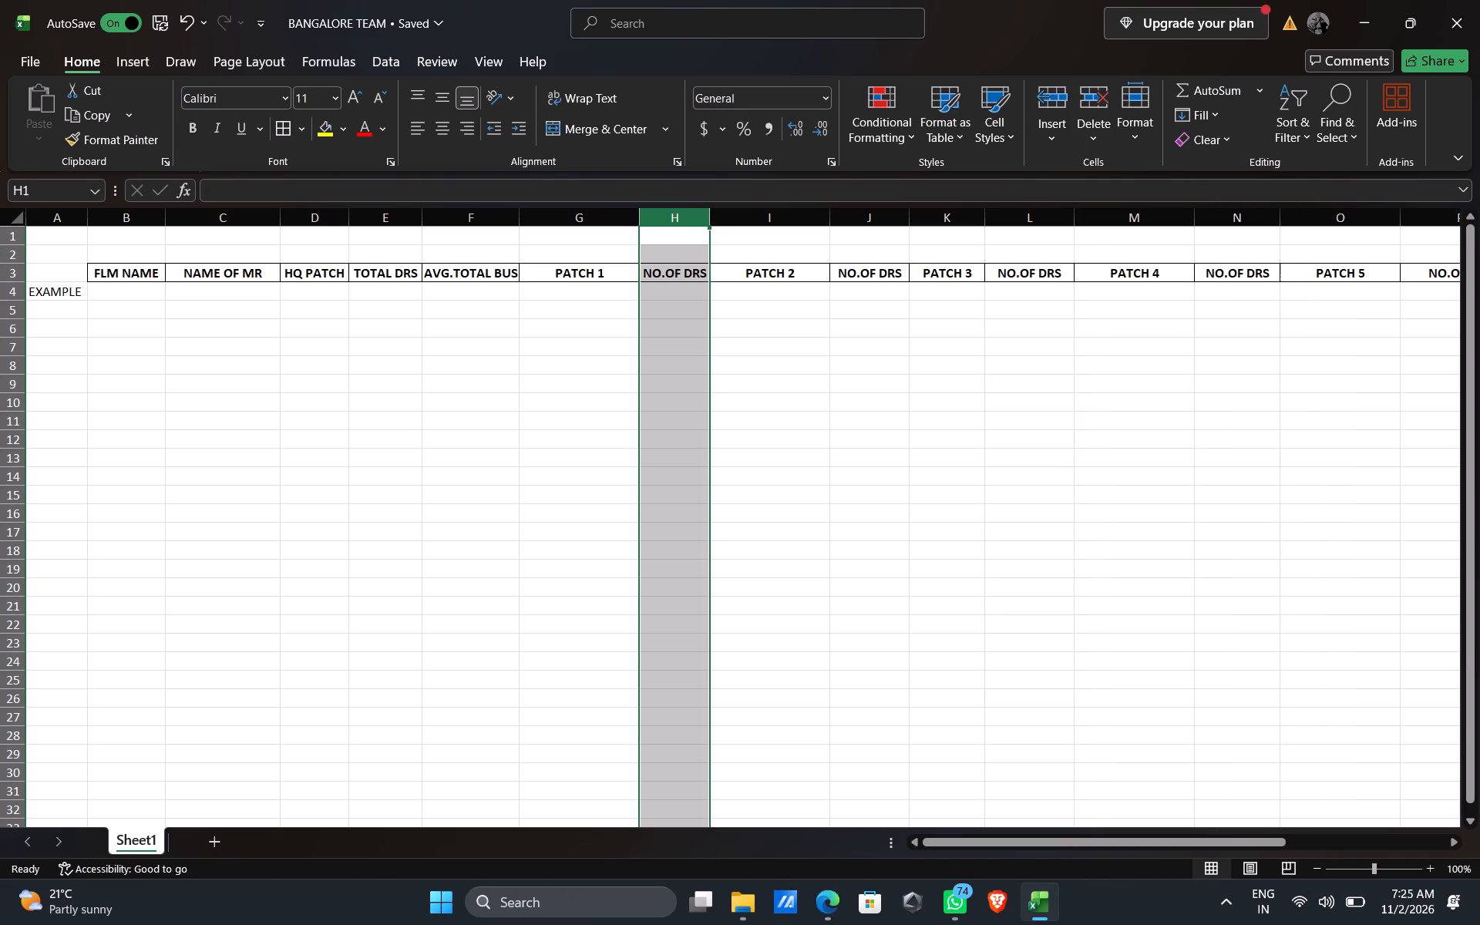
Narrow columns P, R and T so they fit closely around the NO.OF DRS headers following PATCH 5, 6 and 7.
triple_click(1453, 843)
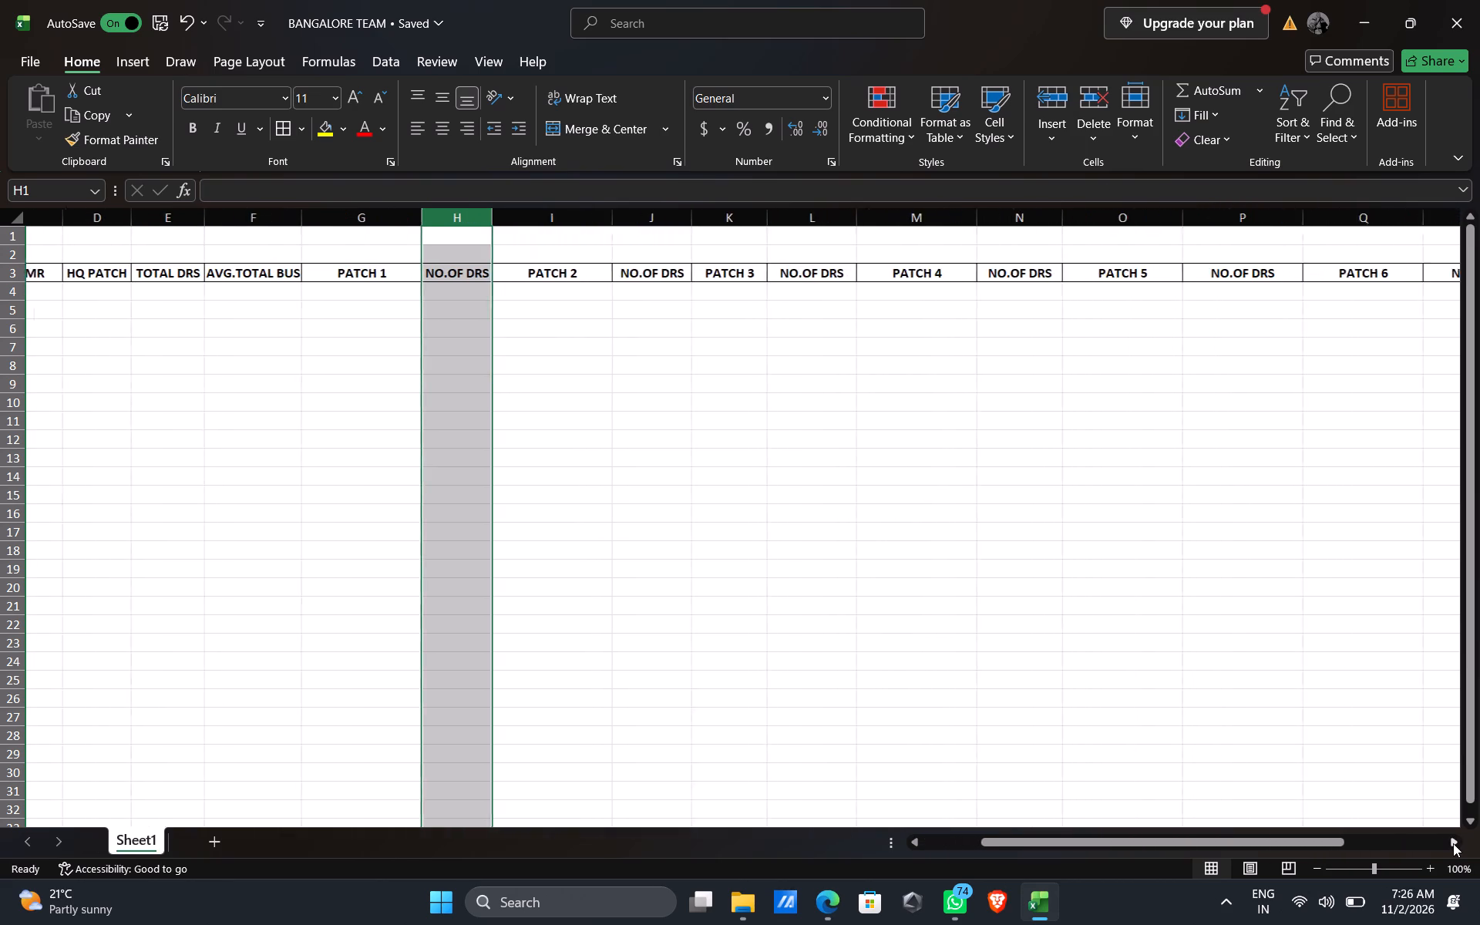
click(1453, 843)
drag(1199, 214, 1186, 214)
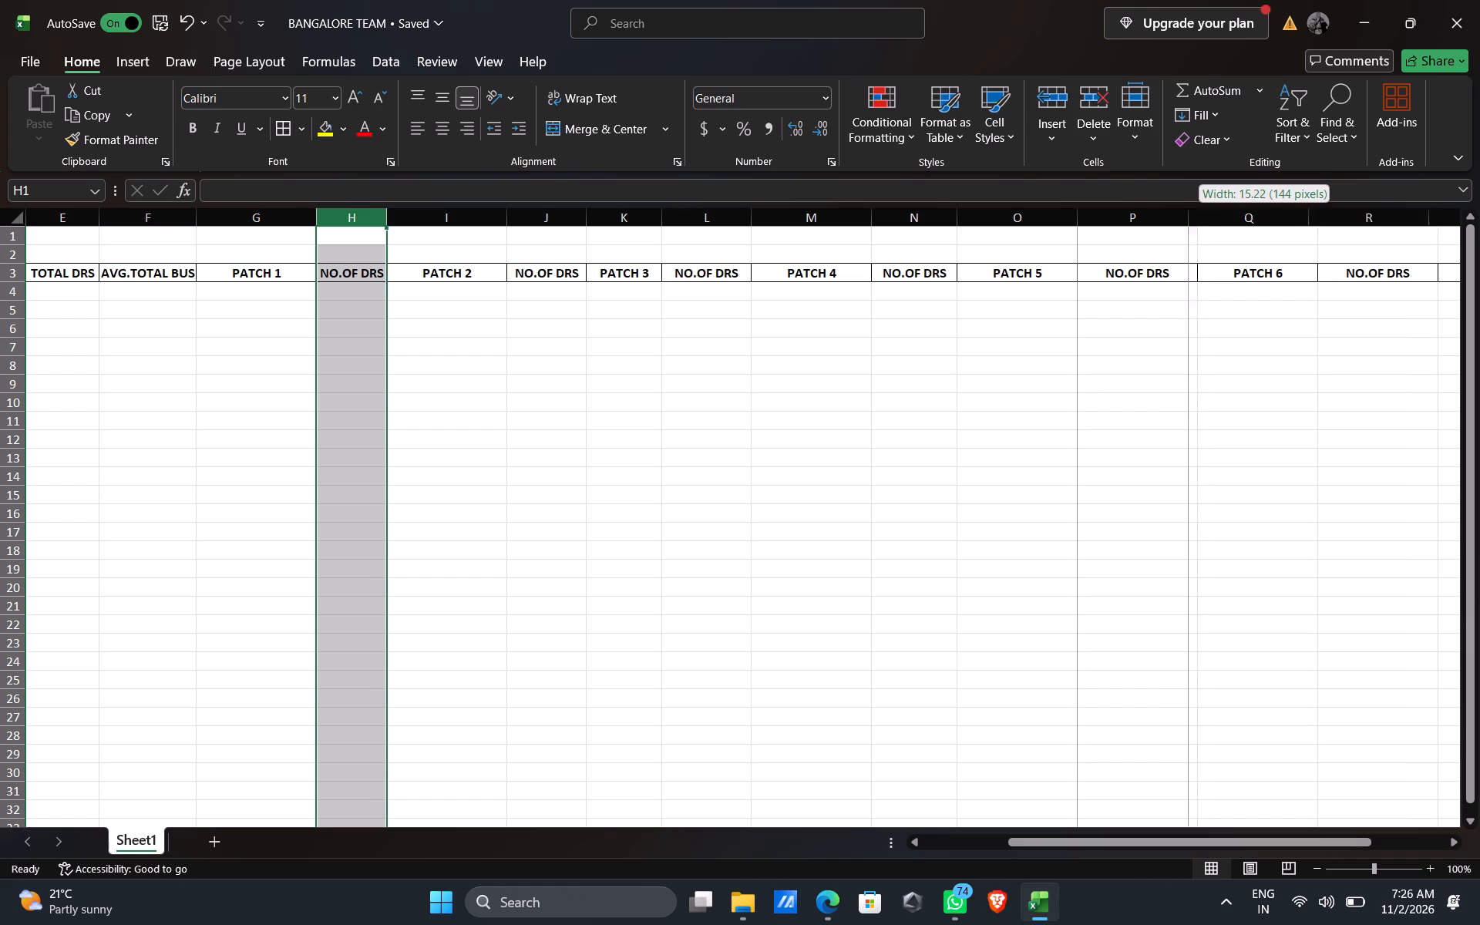
drag(1186, 214, 1166, 214)
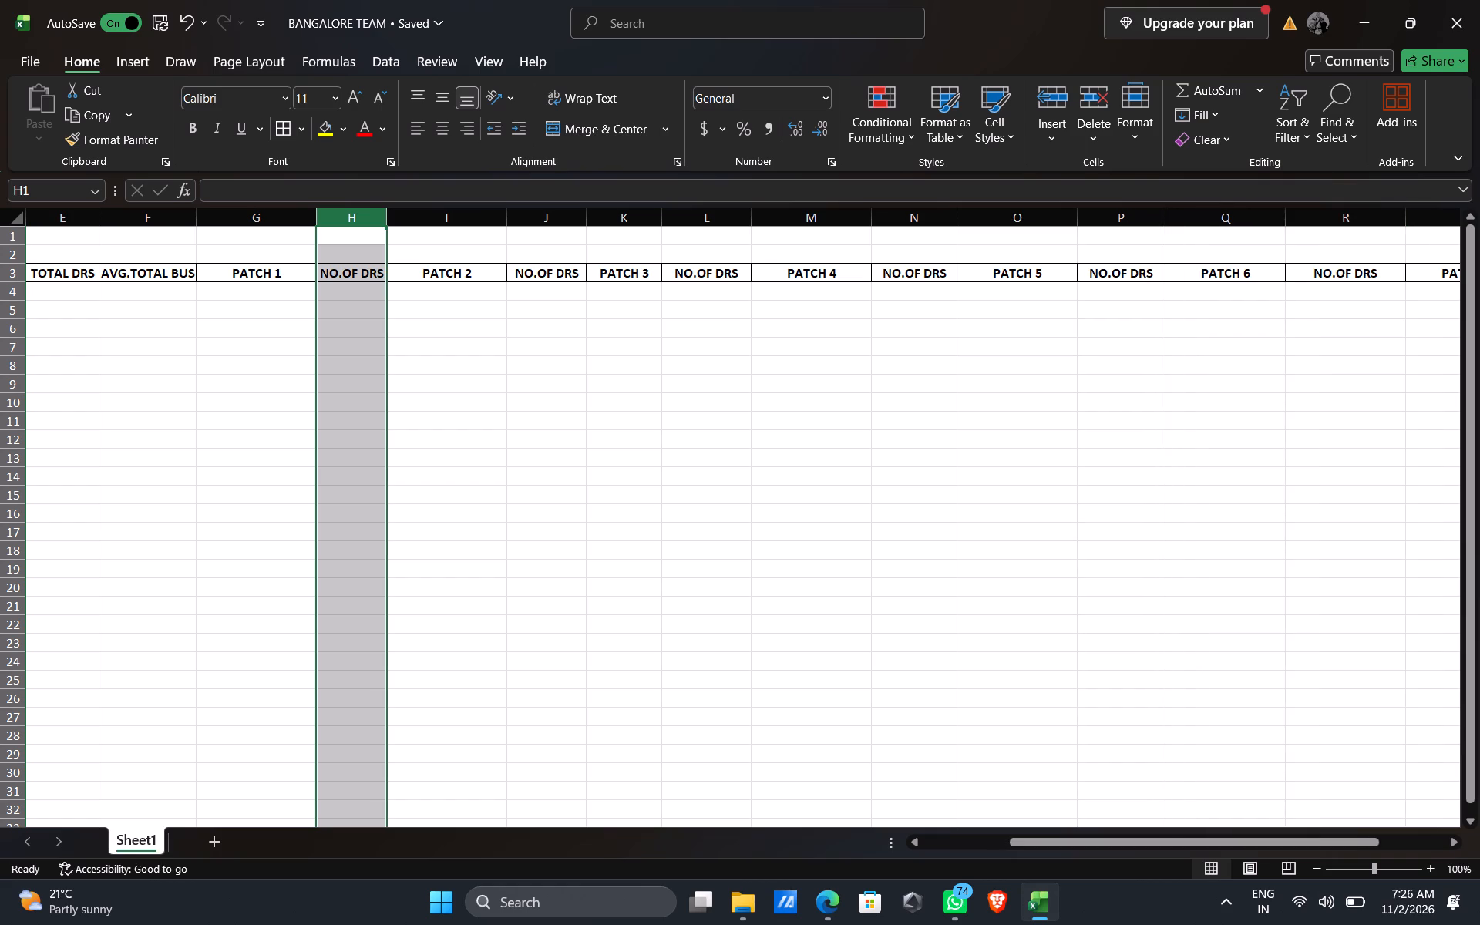
drag(1407, 217, 1362, 209)
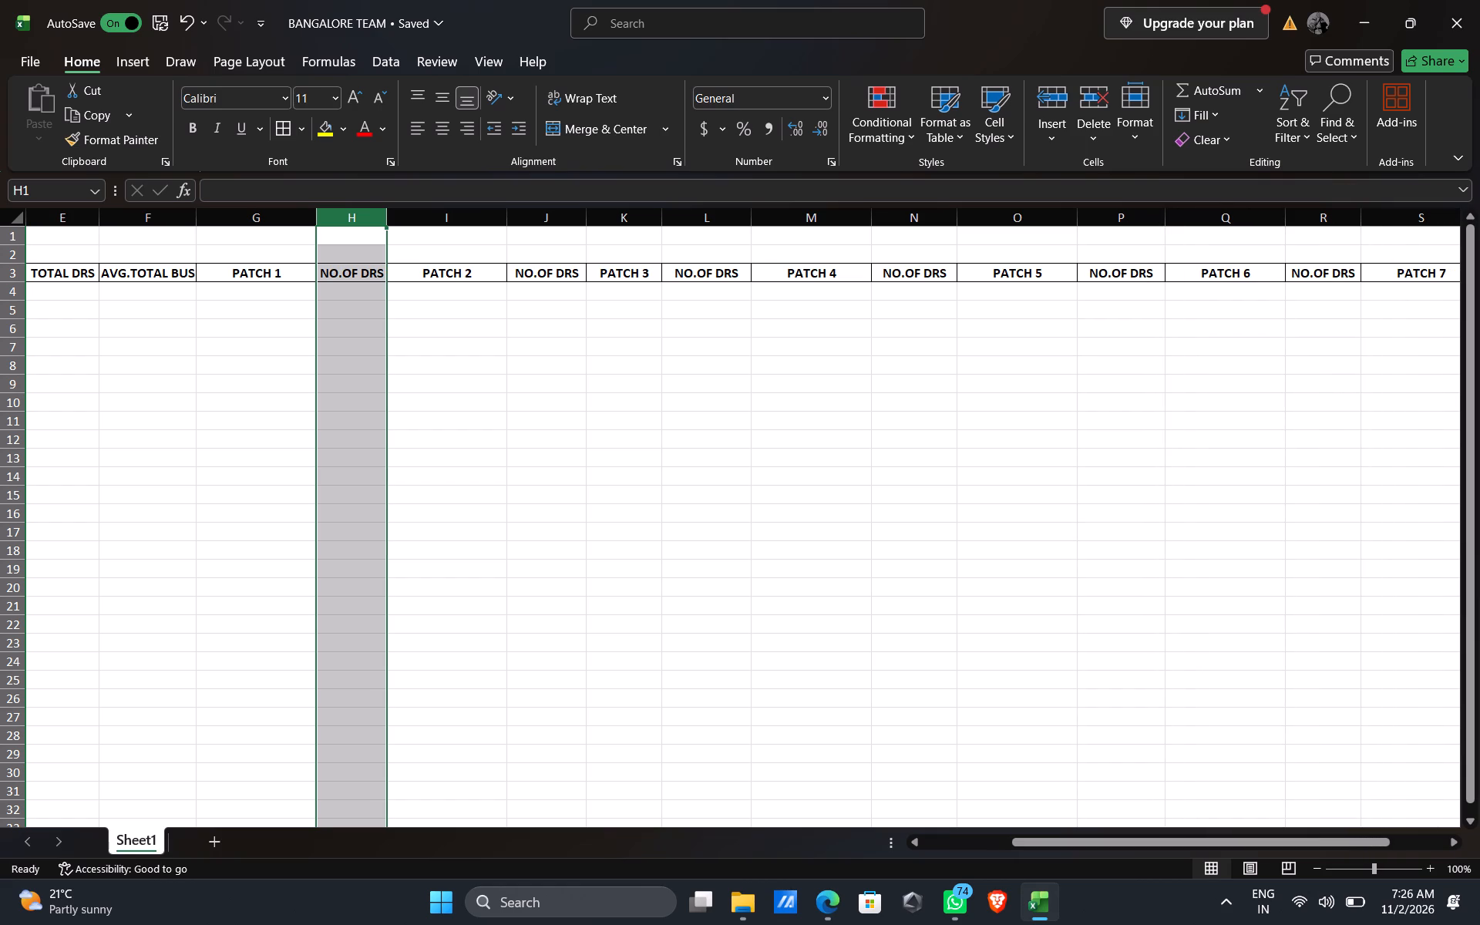
triple_click(1451, 840)
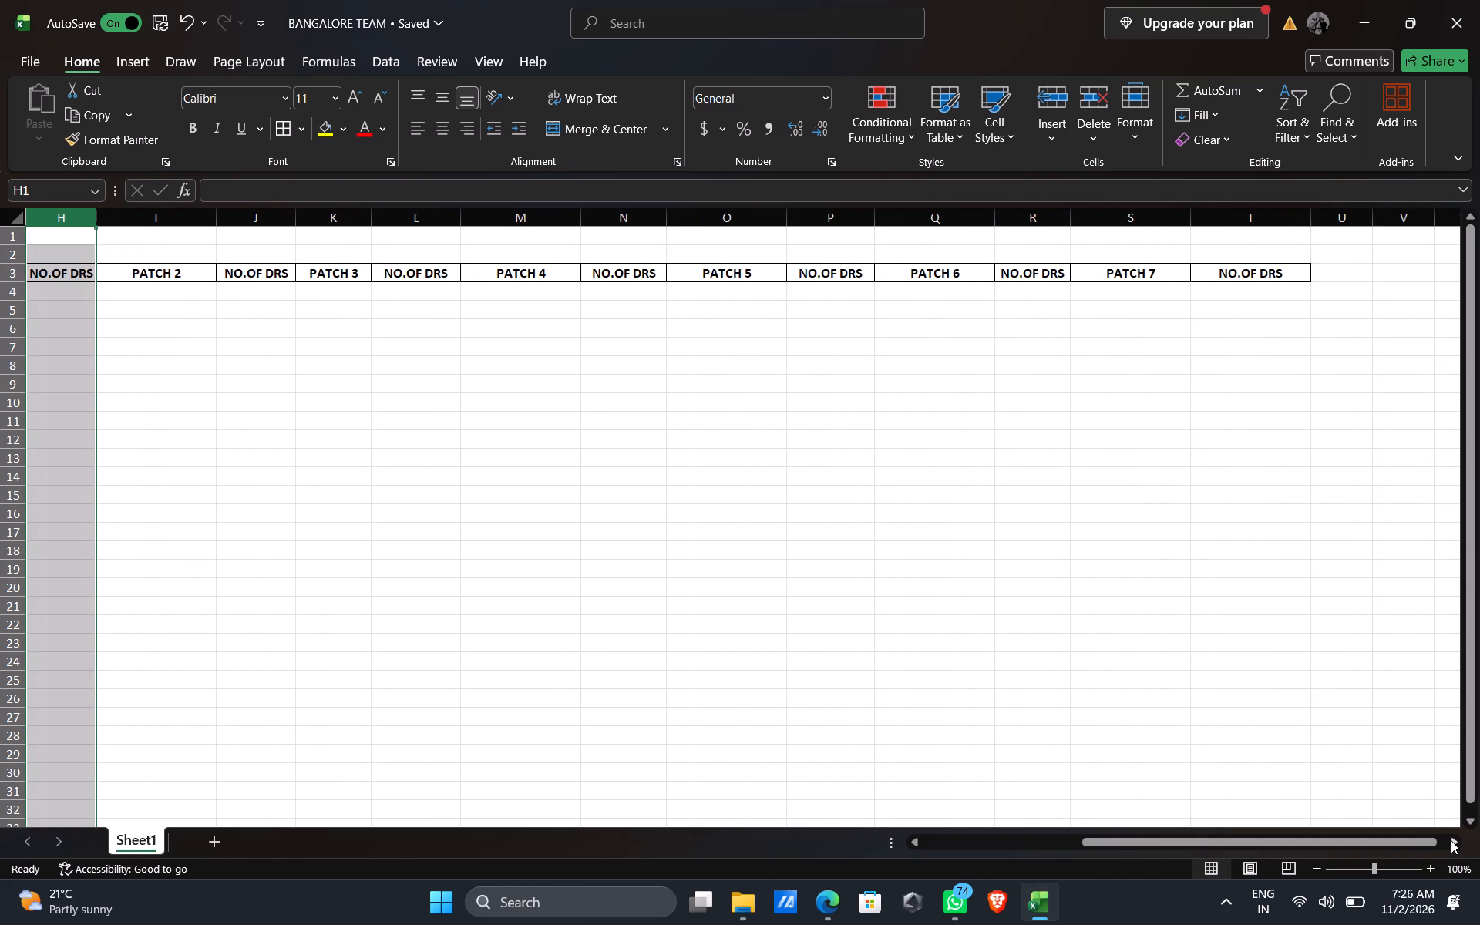
drag(1310, 214, 1273, 211)
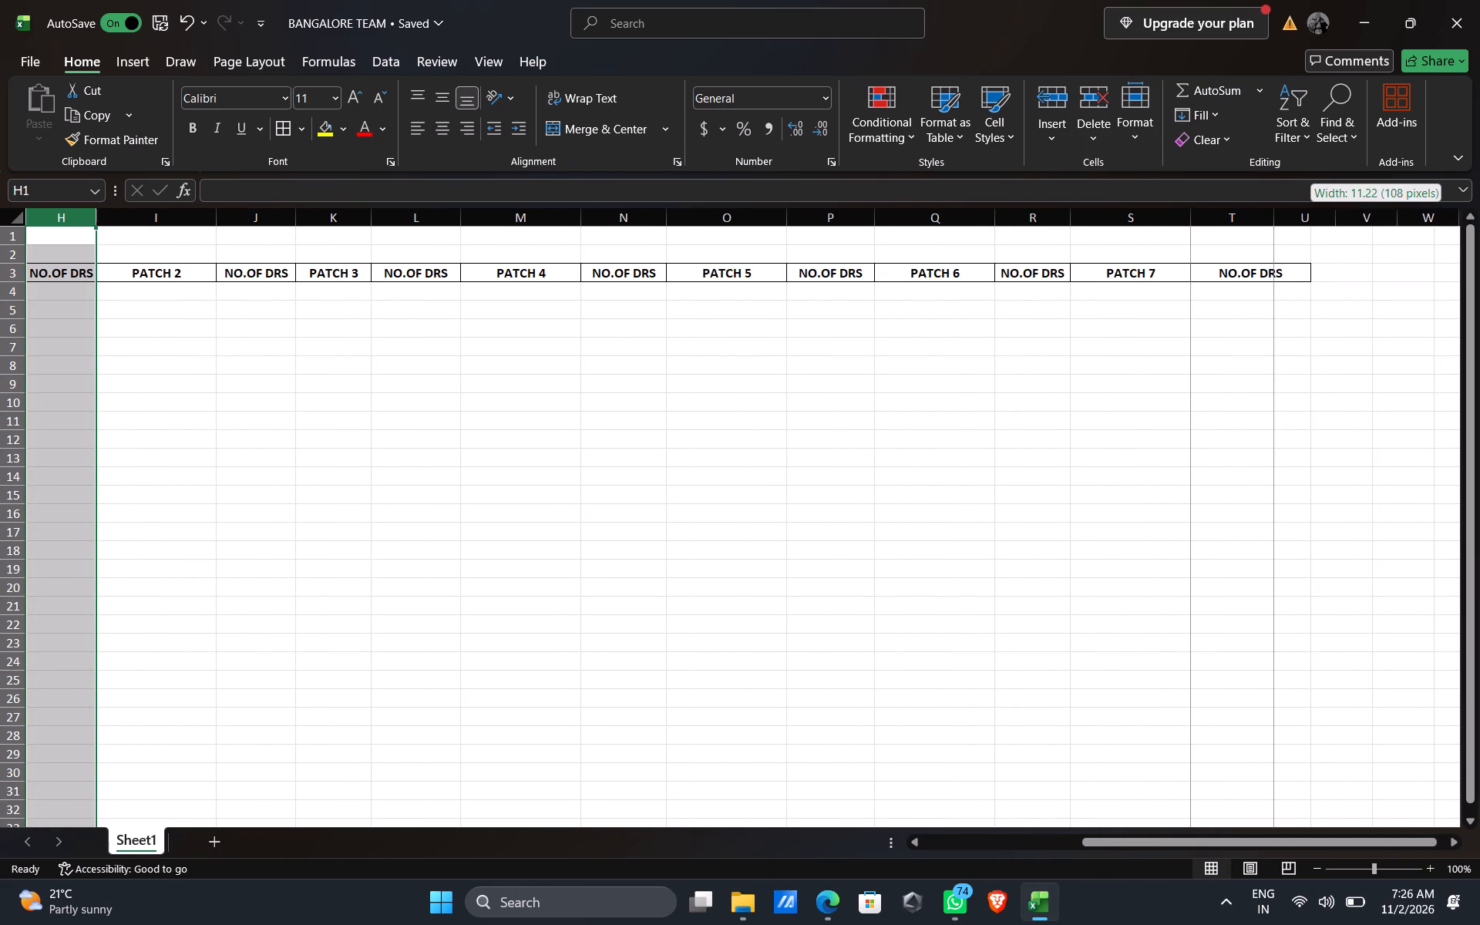
drag(1273, 211, 1273, 210)
drag(1273, 210, 1264, 210)
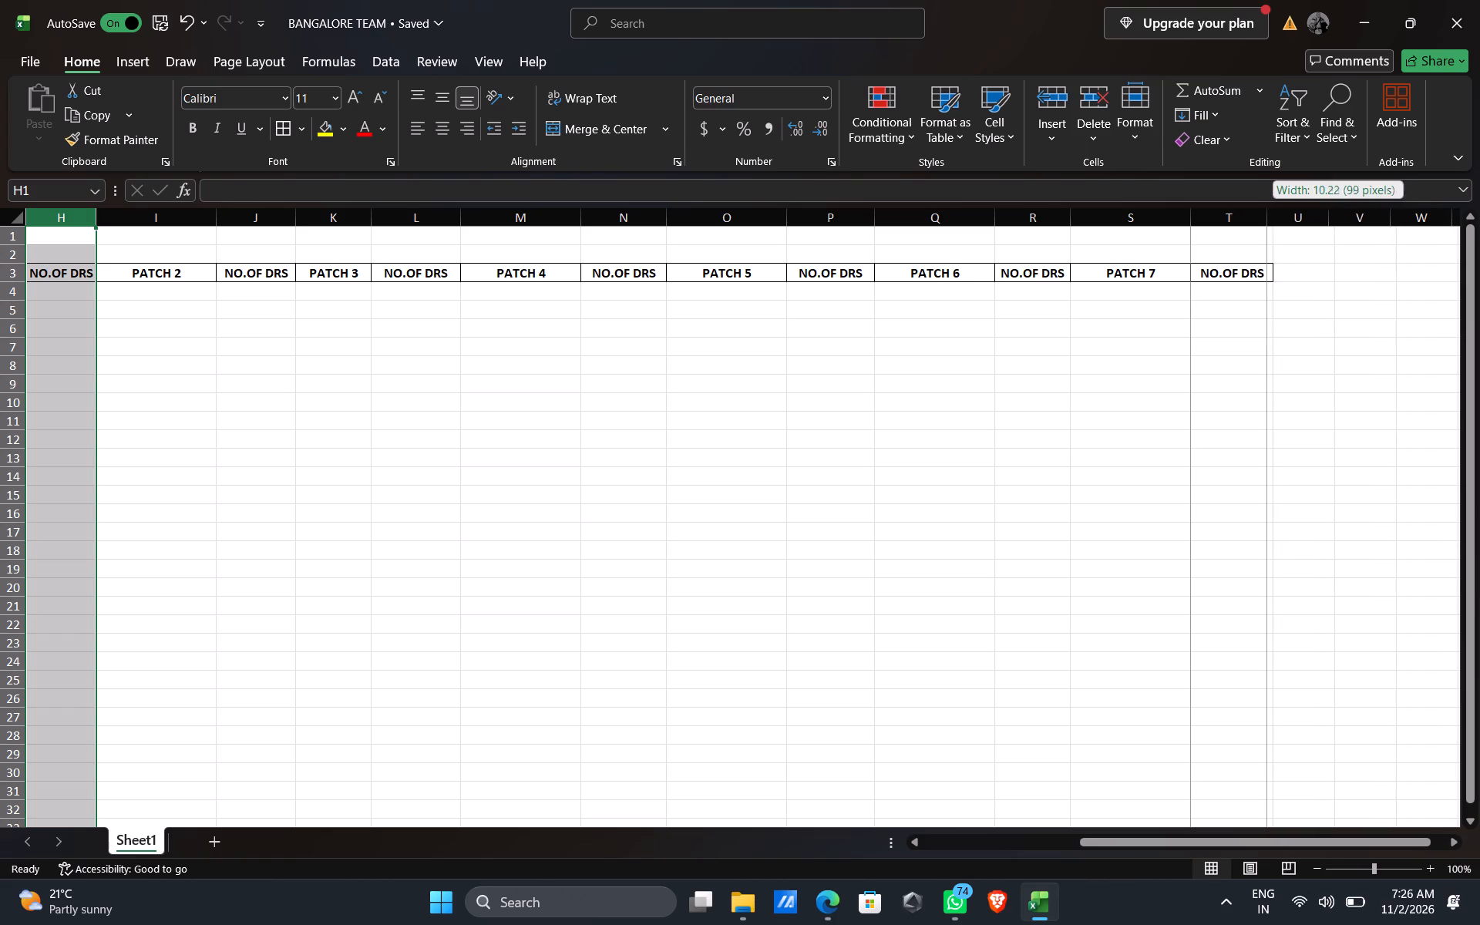
drag(1264, 210, 1266, 208)
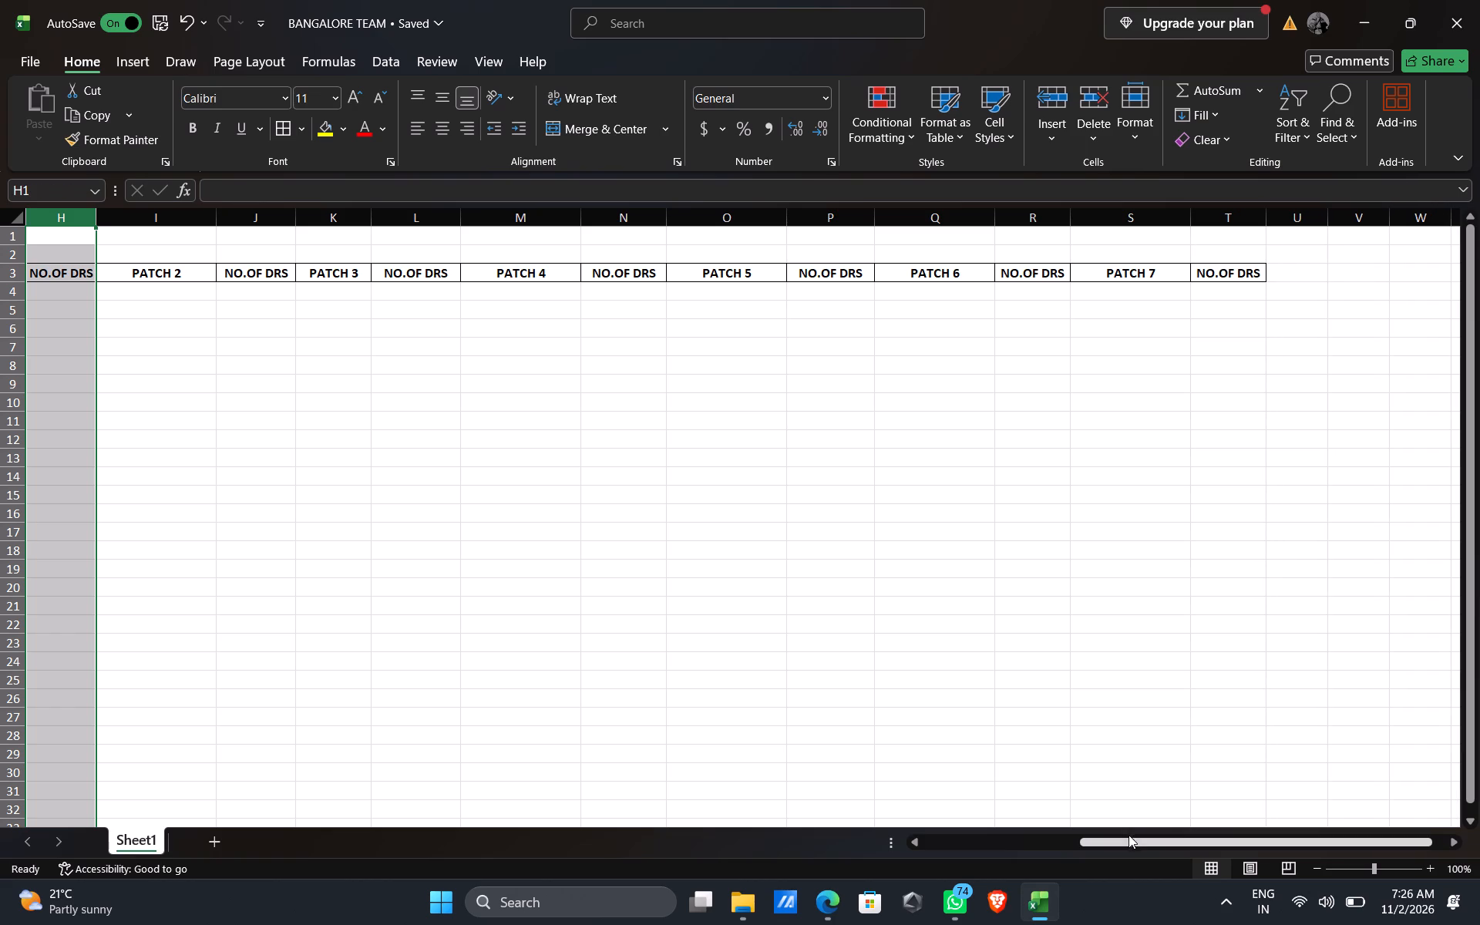
Rename the worksheet Sheet1 as MR COVERAGE.
drag(1129, 843, 947, 846)
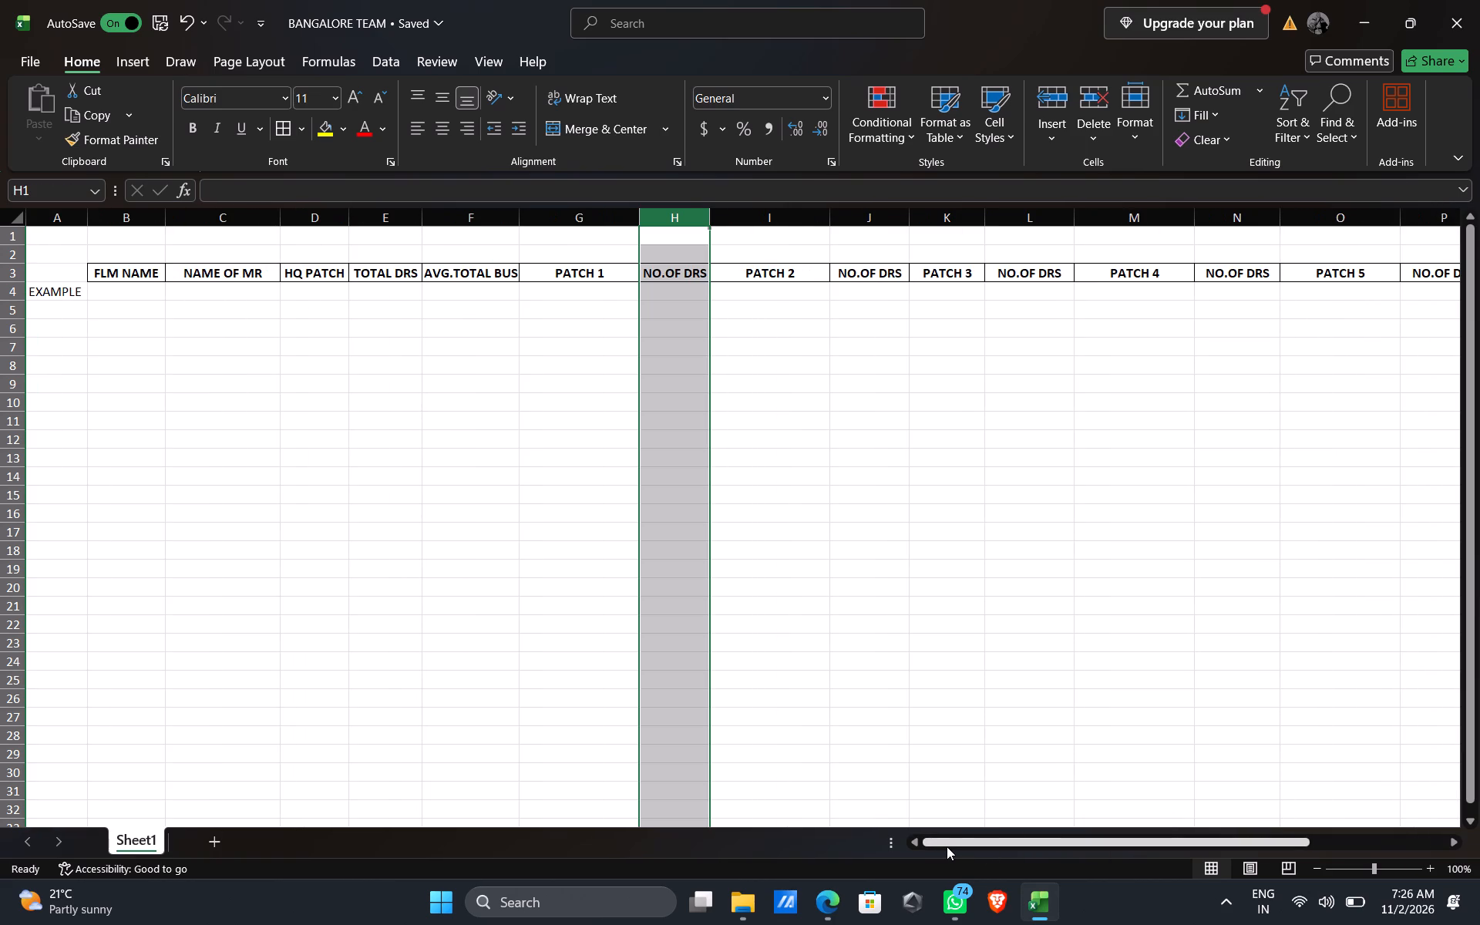
right_click(129, 840)
click(176, 598)
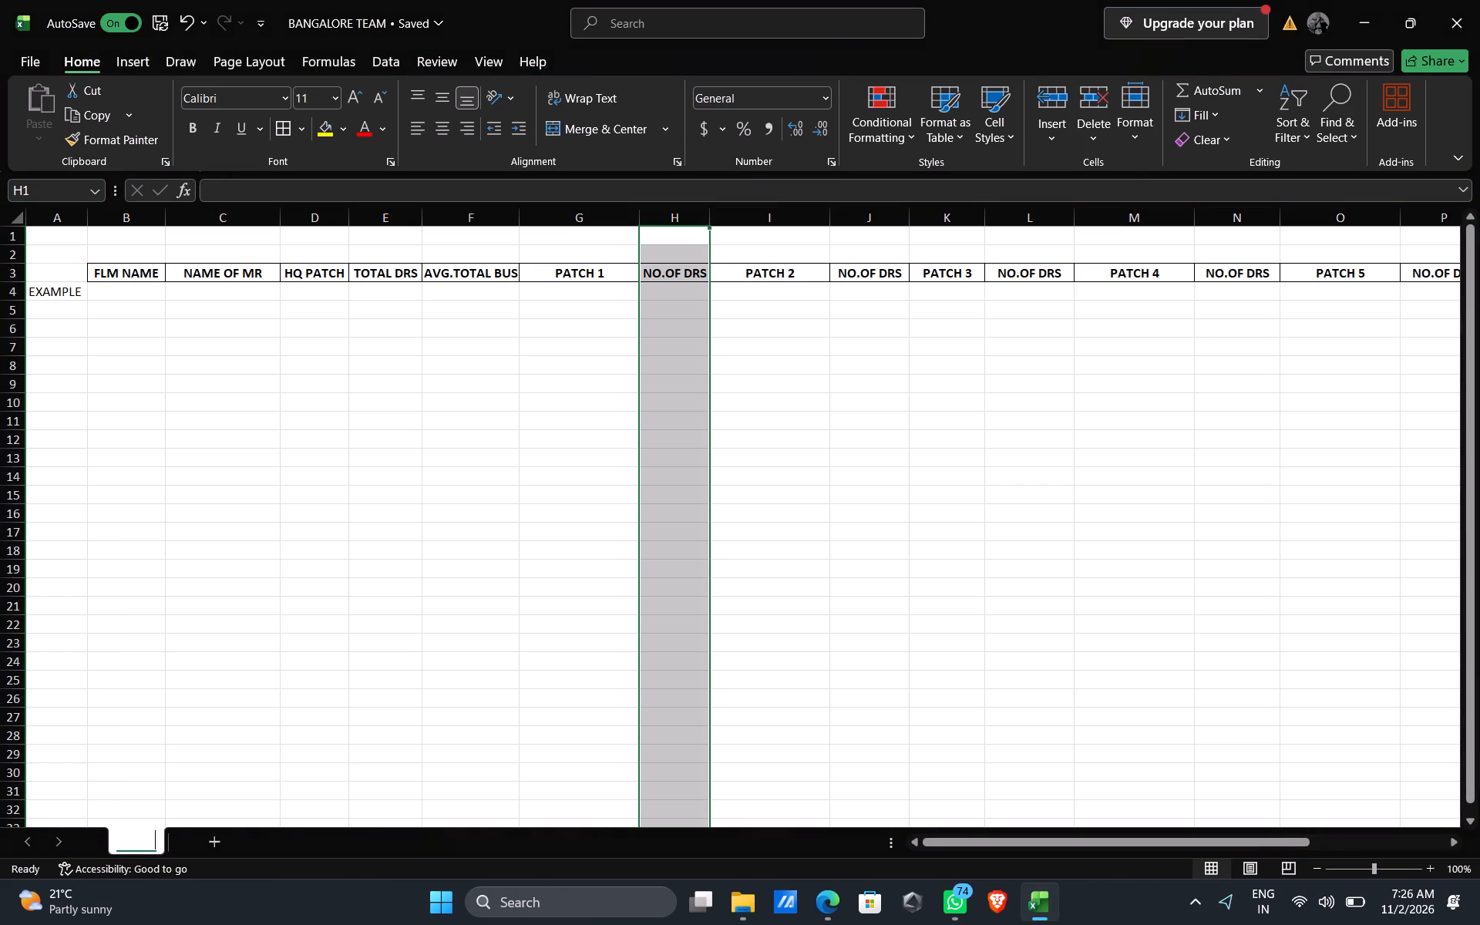
text(CO)
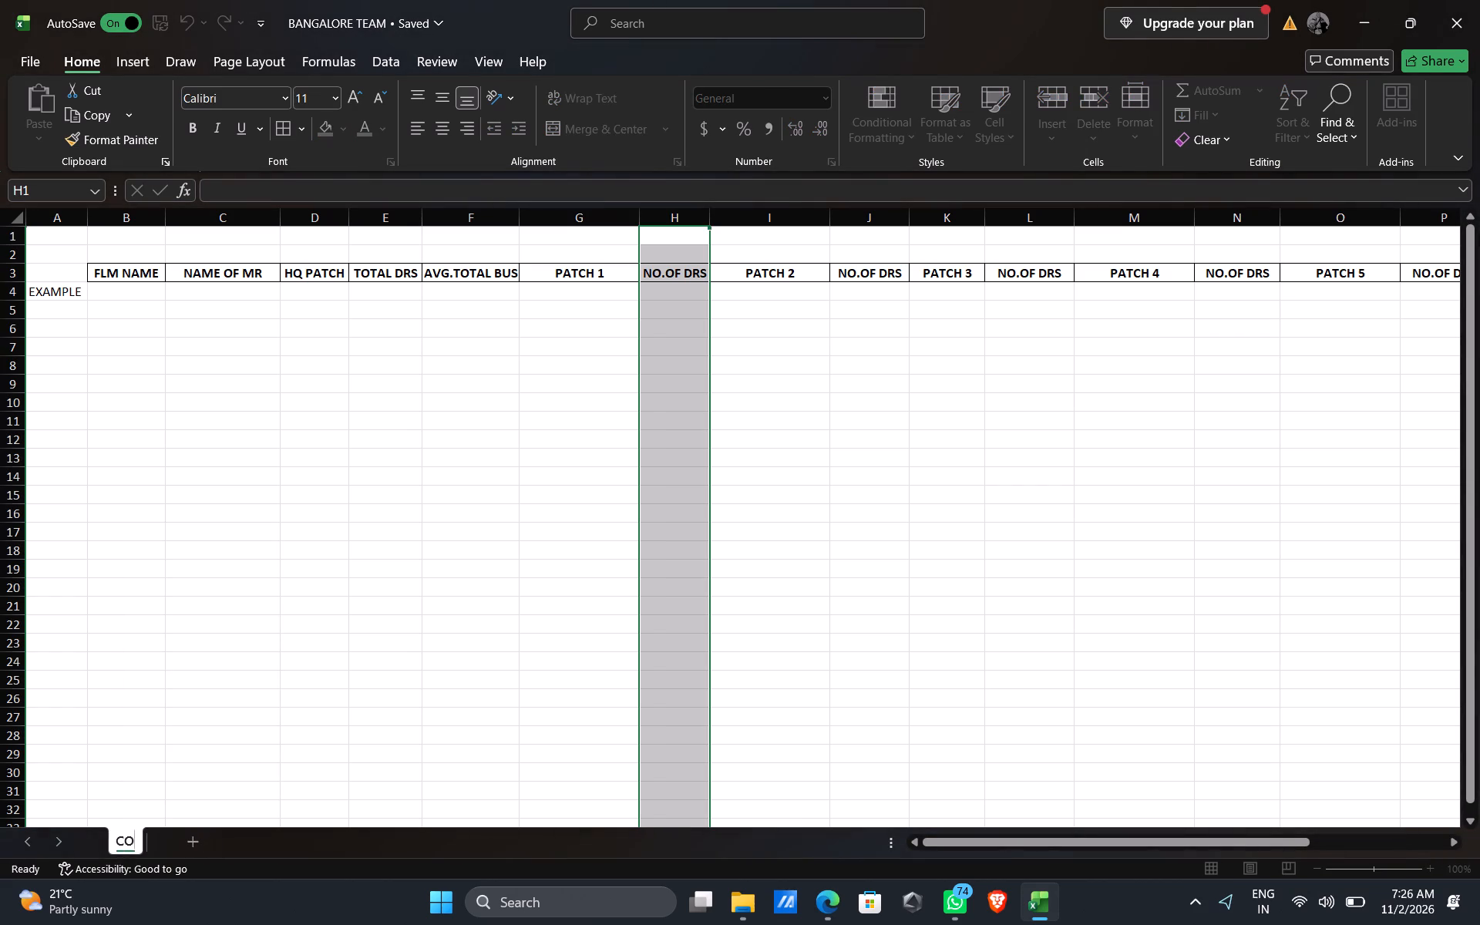
key(BackSpace)
key(BackSpace)
text(MR COVERAGE)
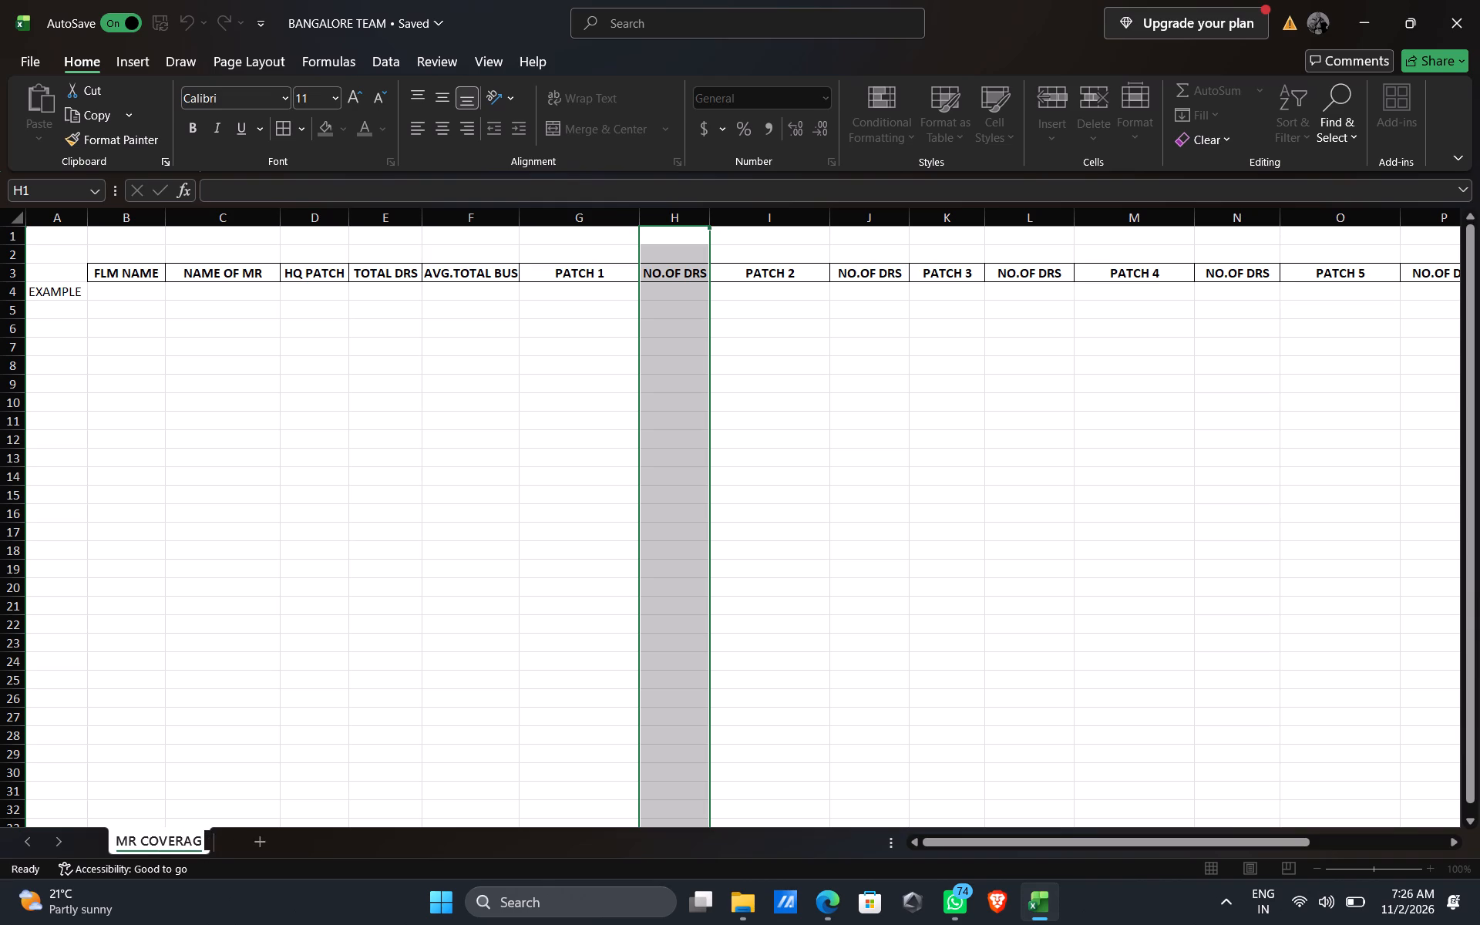
click(291, 530)
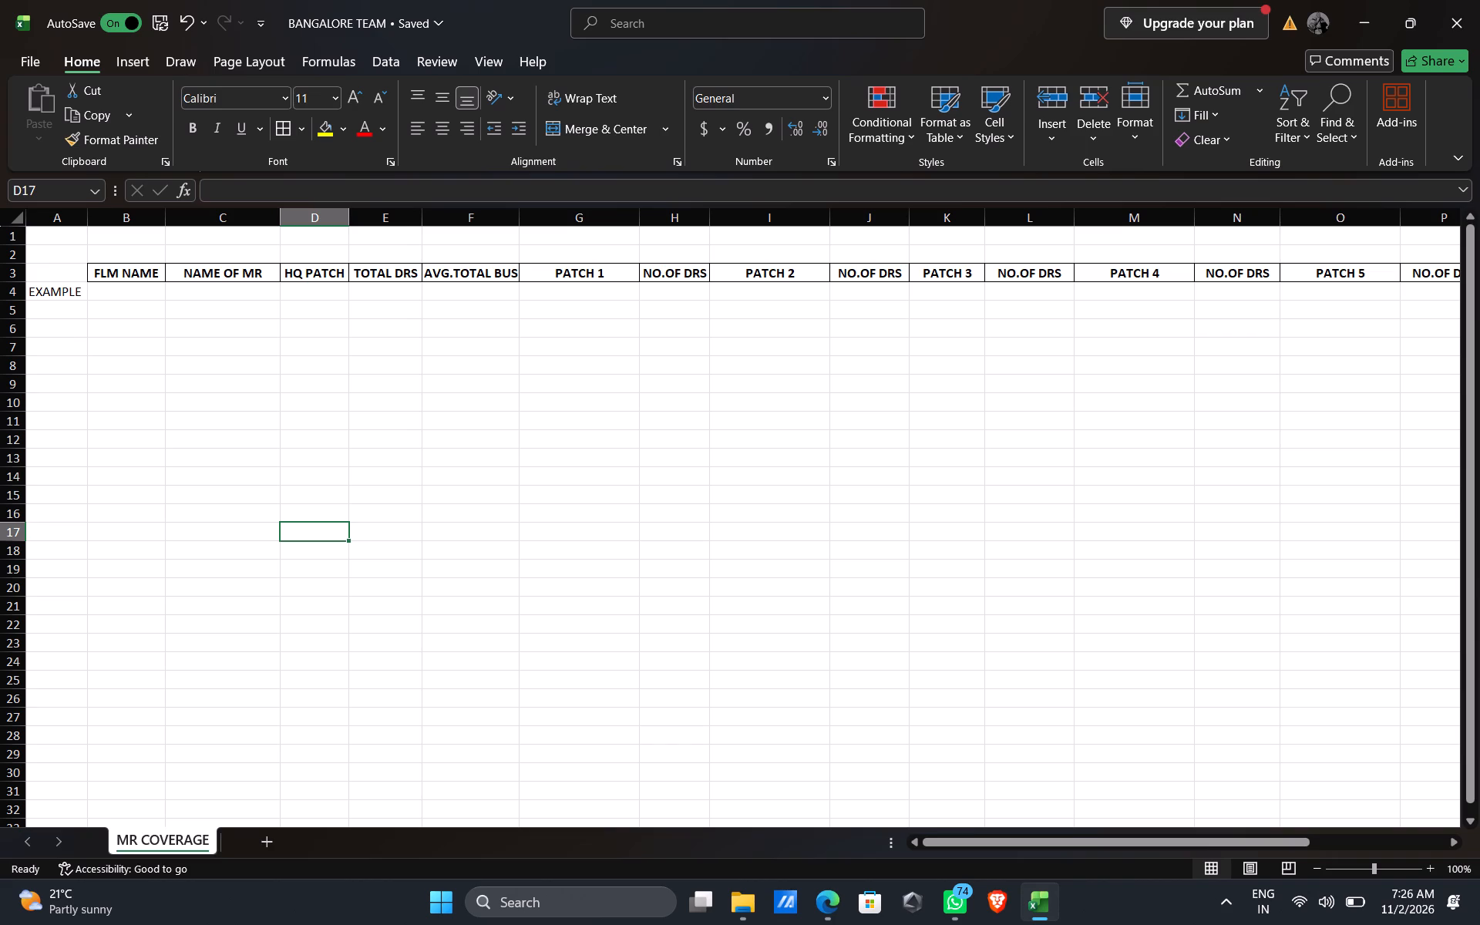
Apply all borders to the blank table range B4:T17 beneath the header row.
drag(124, 289, 129, 361)
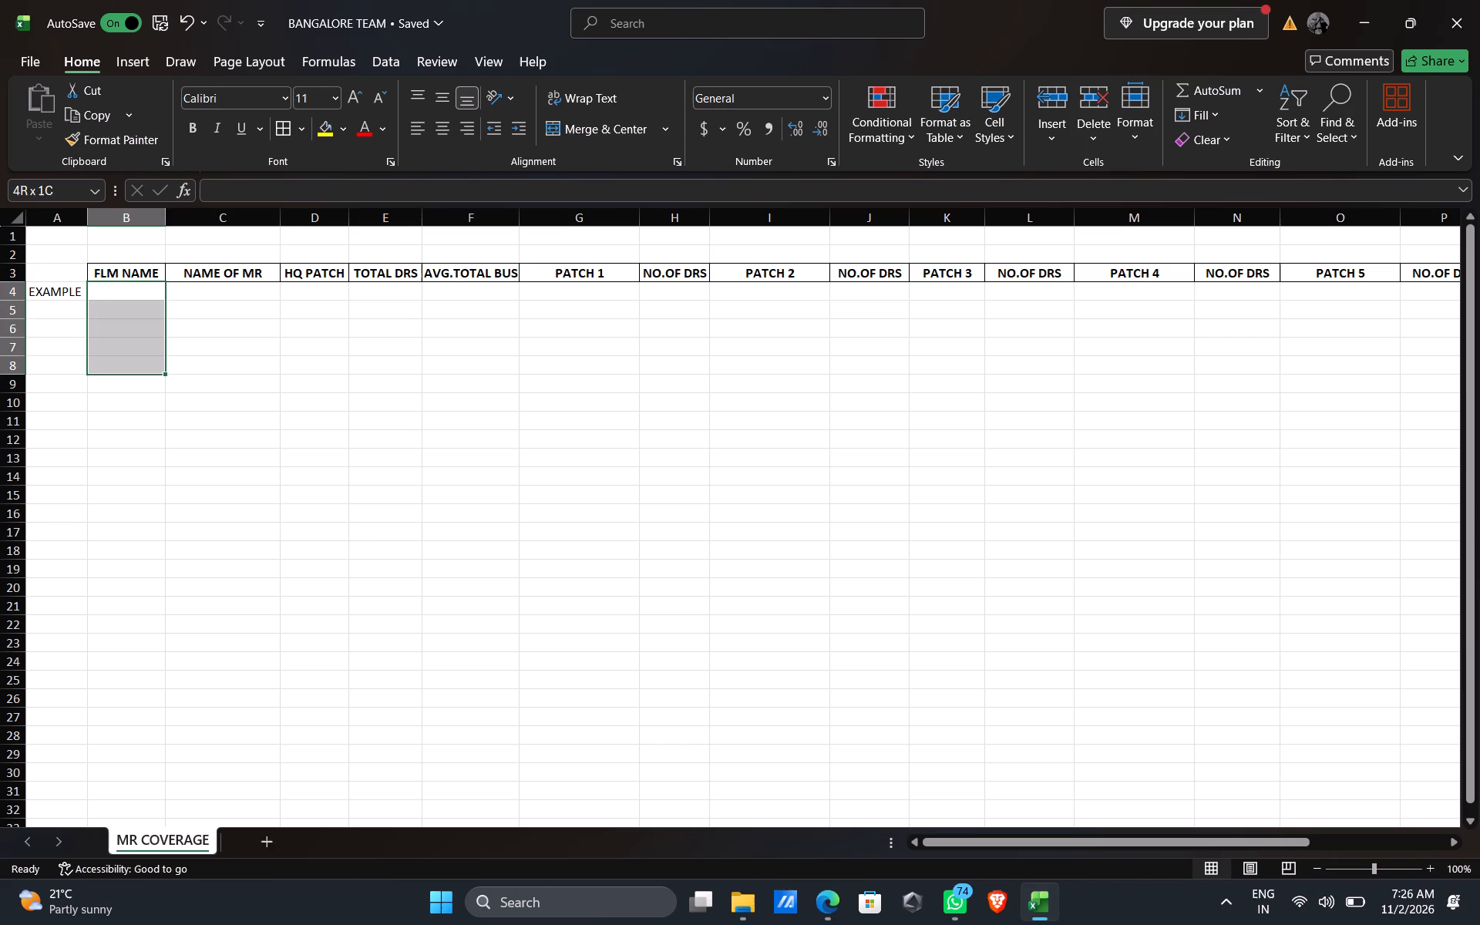
drag(129, 361, 140, 563)
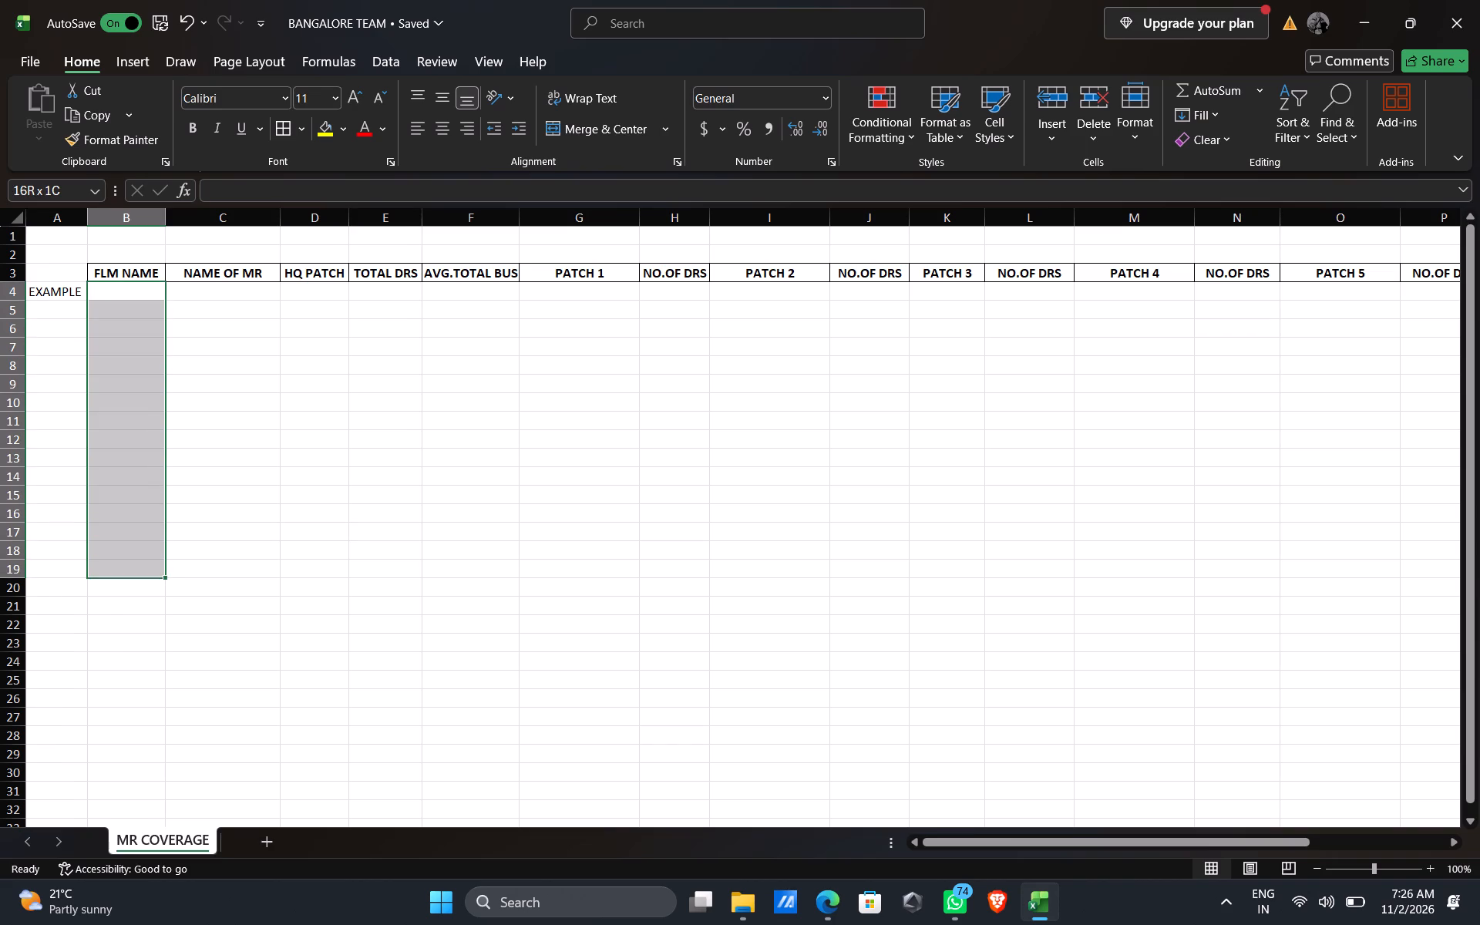
drag(140, 563, 140, 533)
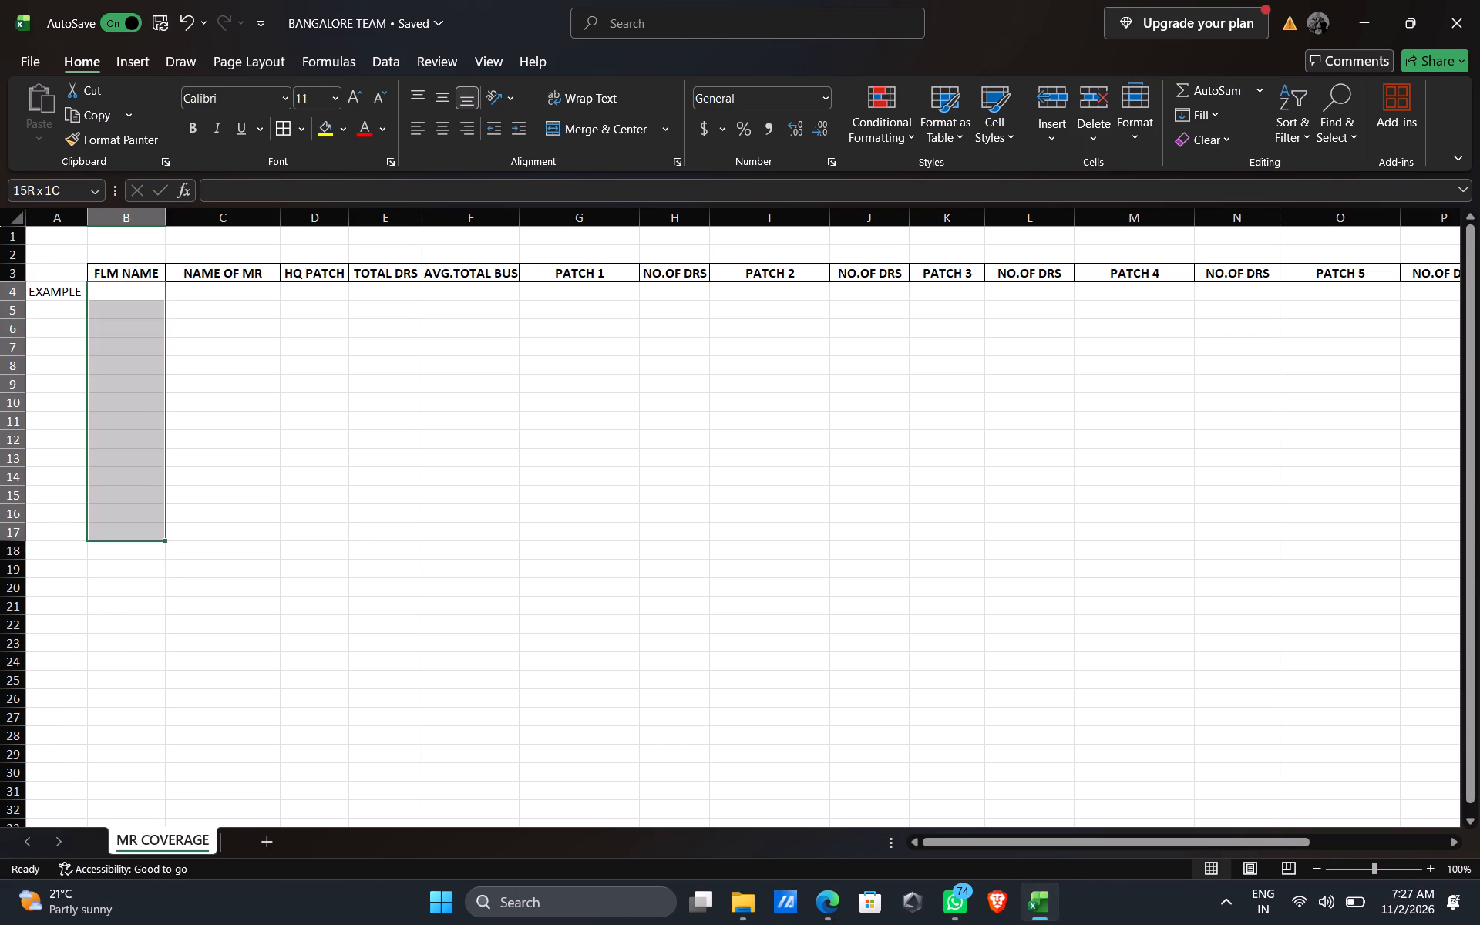
drag(140, 533, 1170, 527)
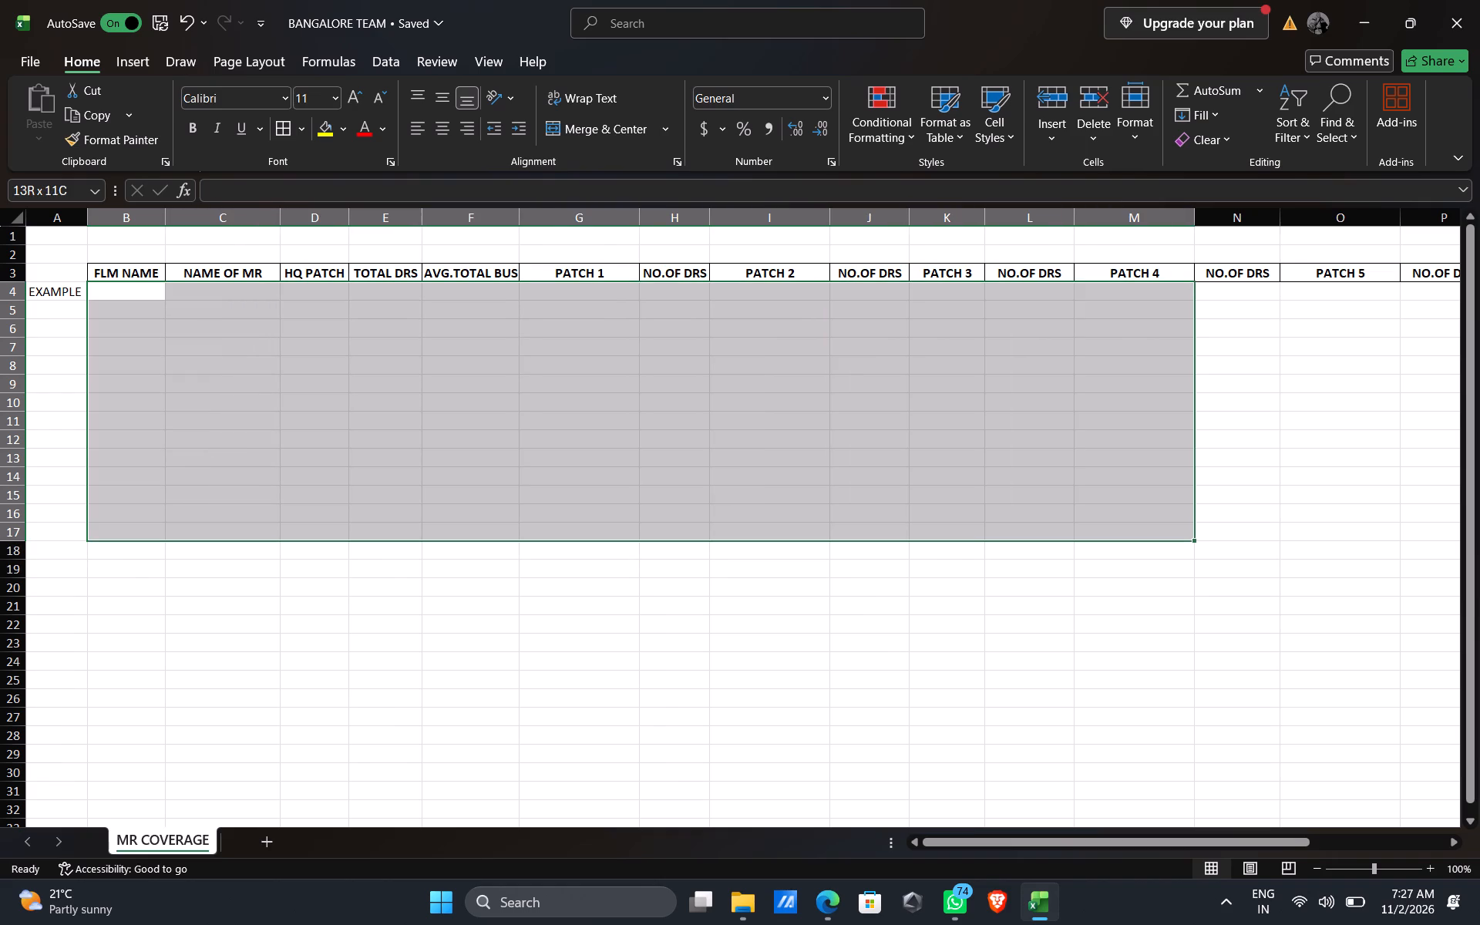
drag(1170, 527, 1479, 522)
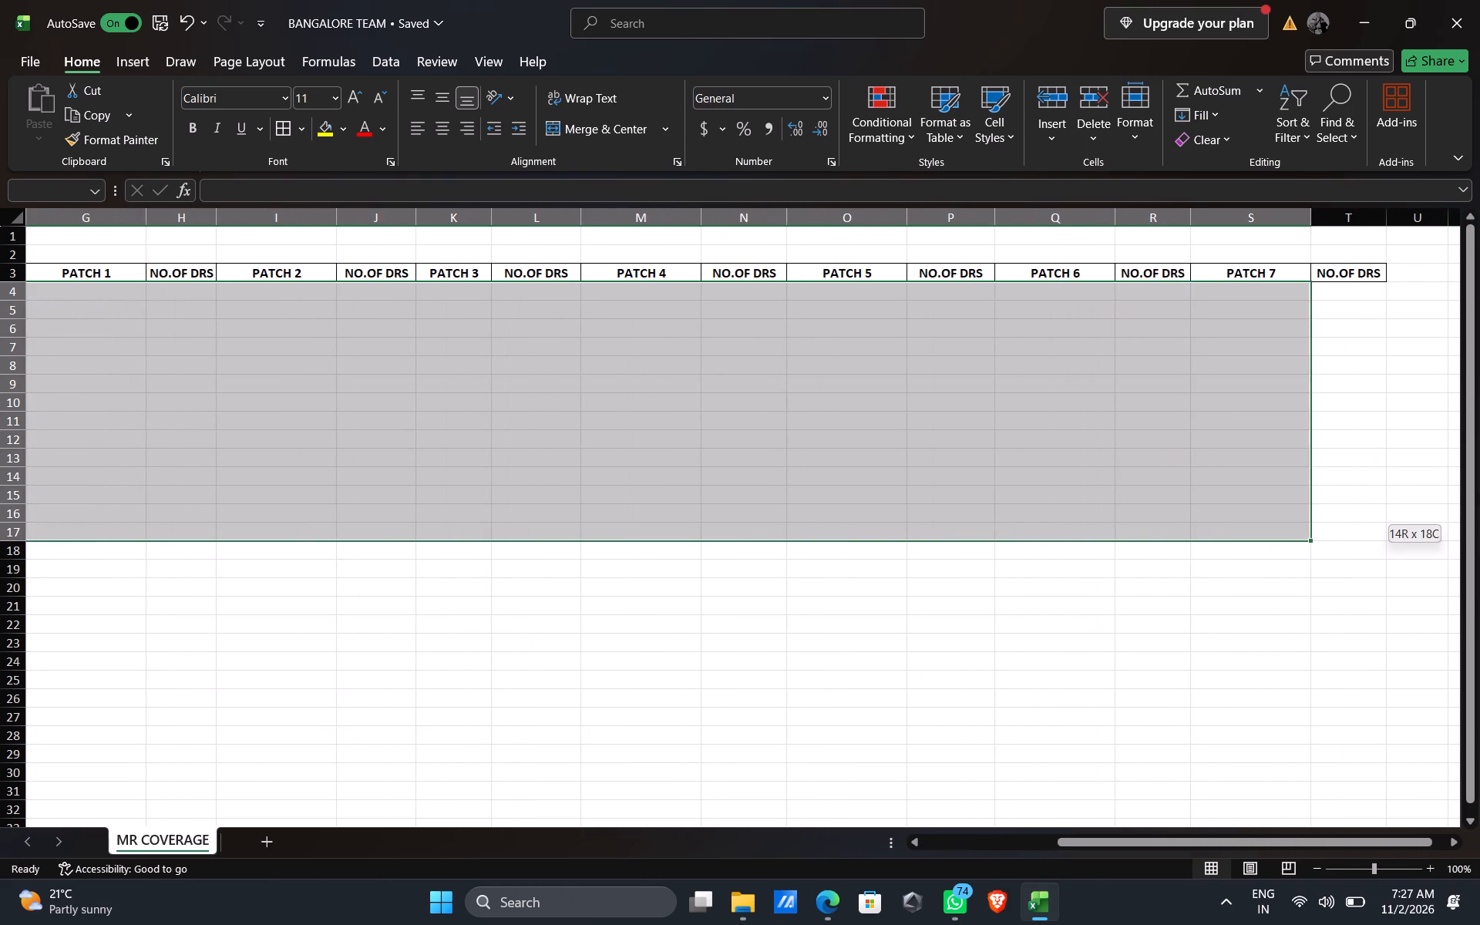
drag(1479, 522, 1355, 537)
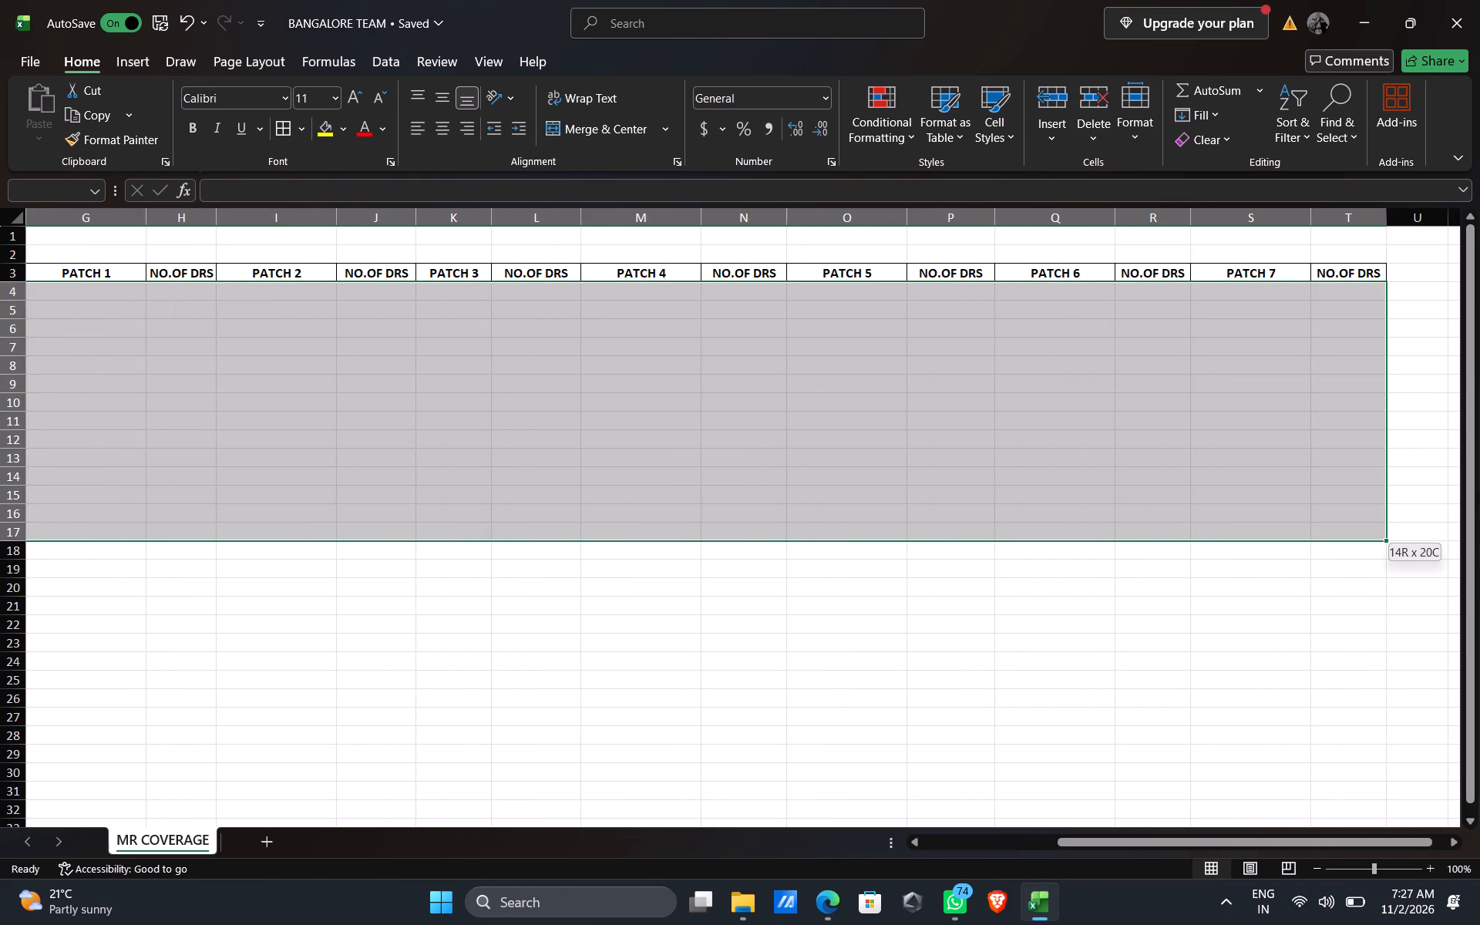
drag(1355, 537, 1354, 538)
click(285, 131)
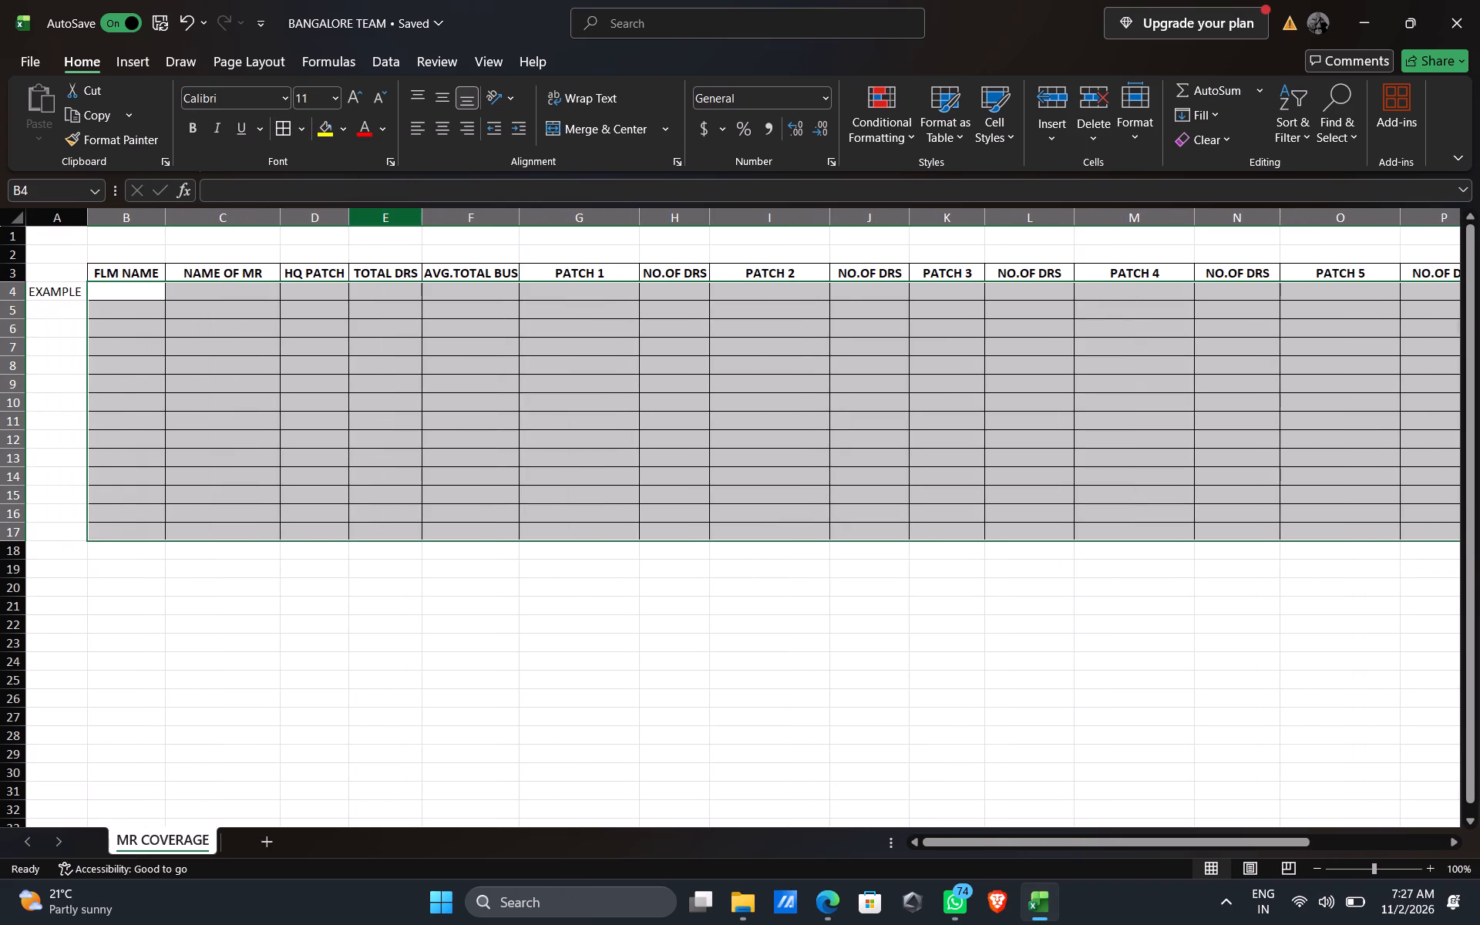
Widen the FLM NAME column slightly and narrow column A a little.
click(136, 291)
drag(163, 214, 166, 214)
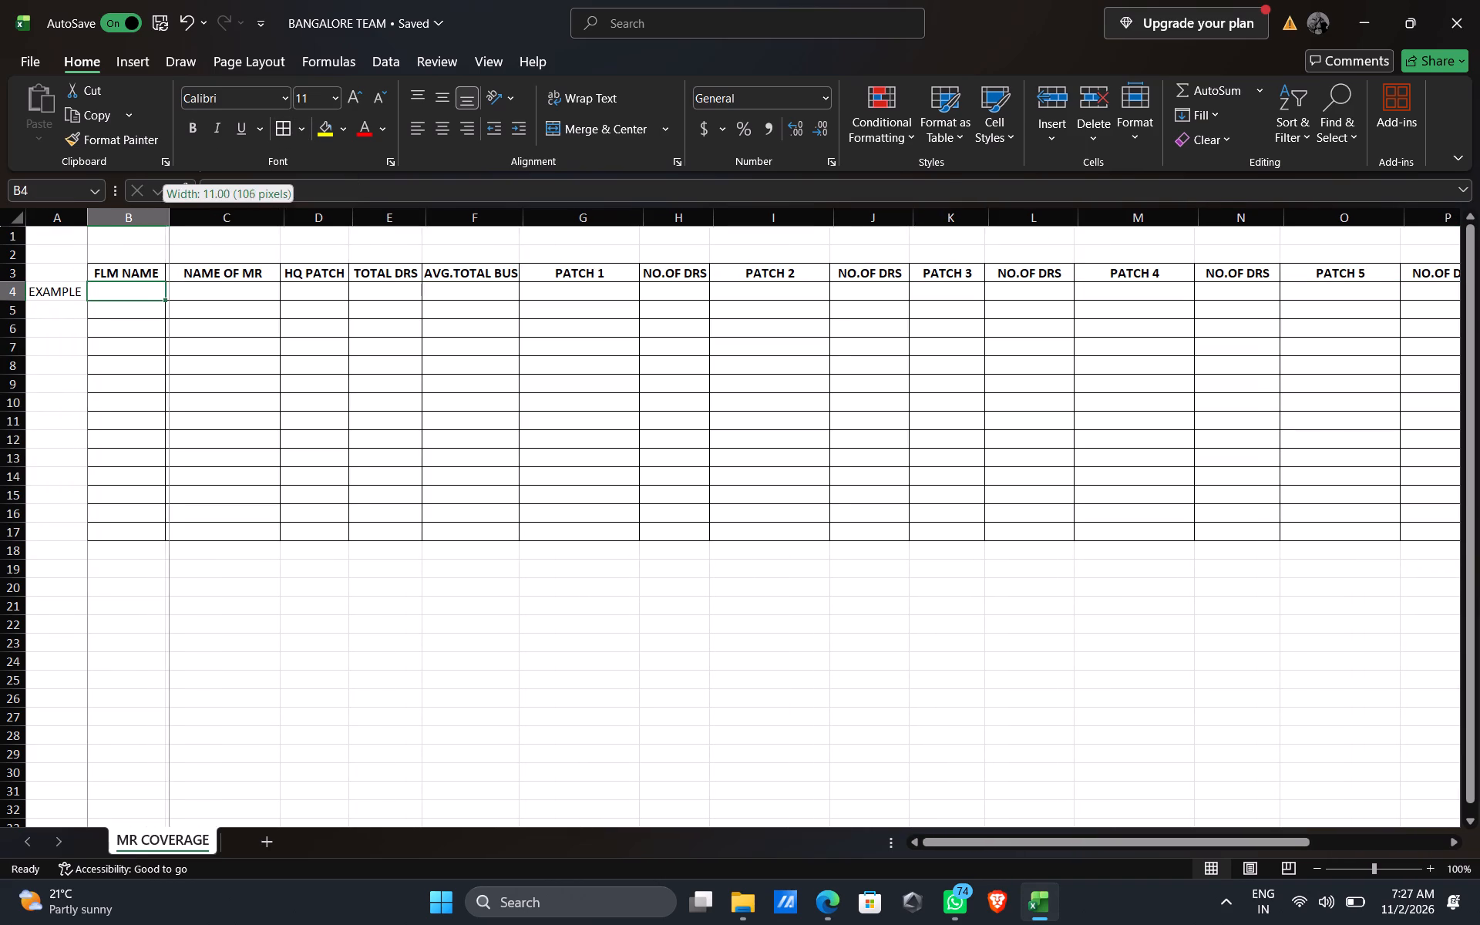
drag(166, 214, 170, 214)
drag(88, 218, 78, 217)
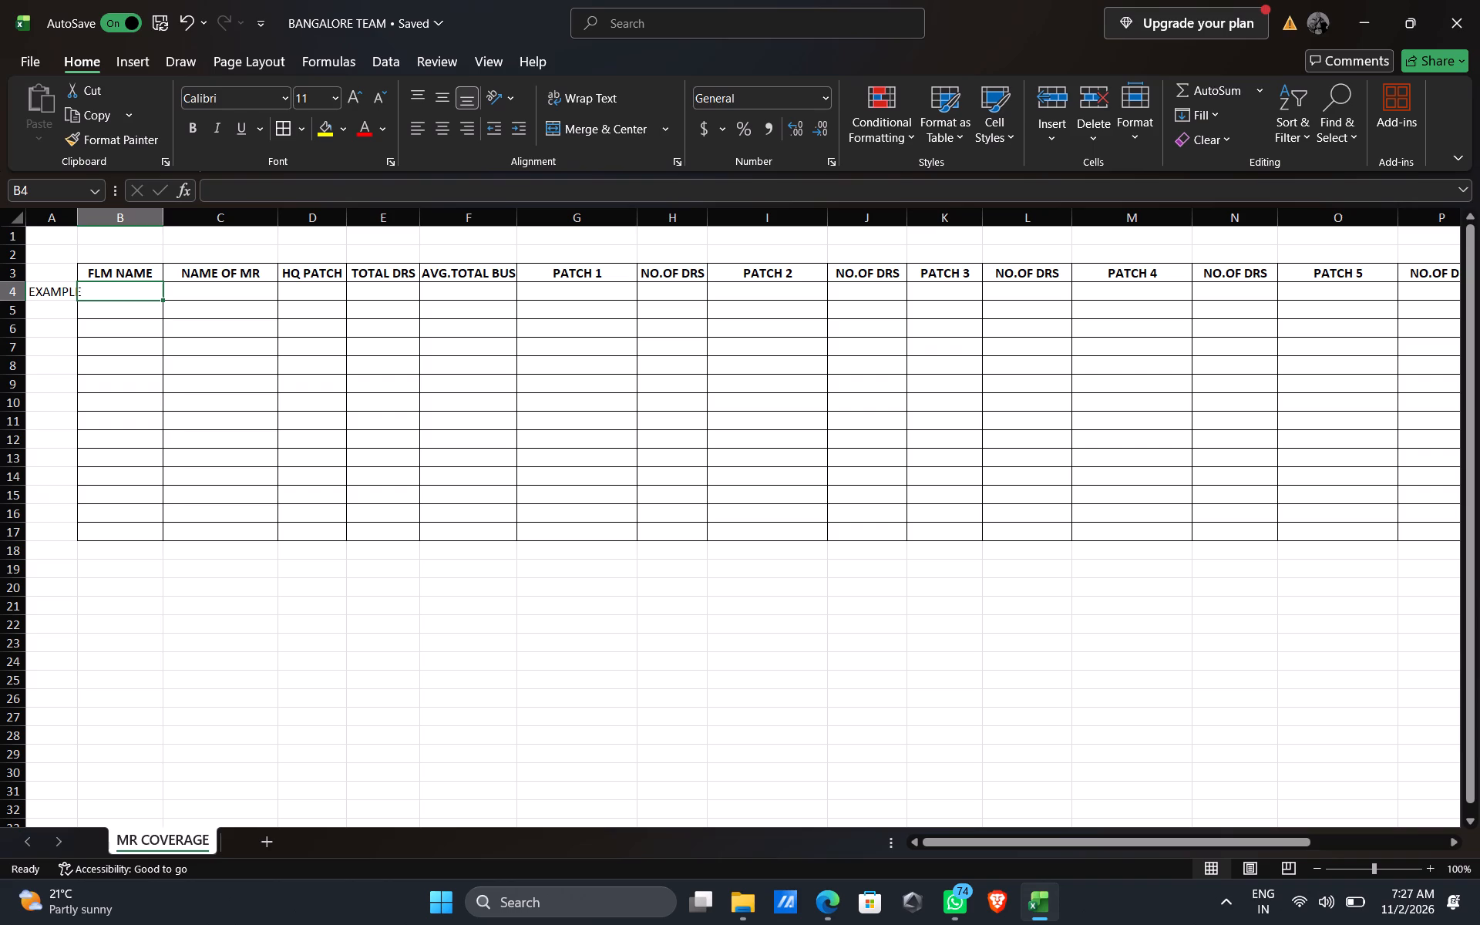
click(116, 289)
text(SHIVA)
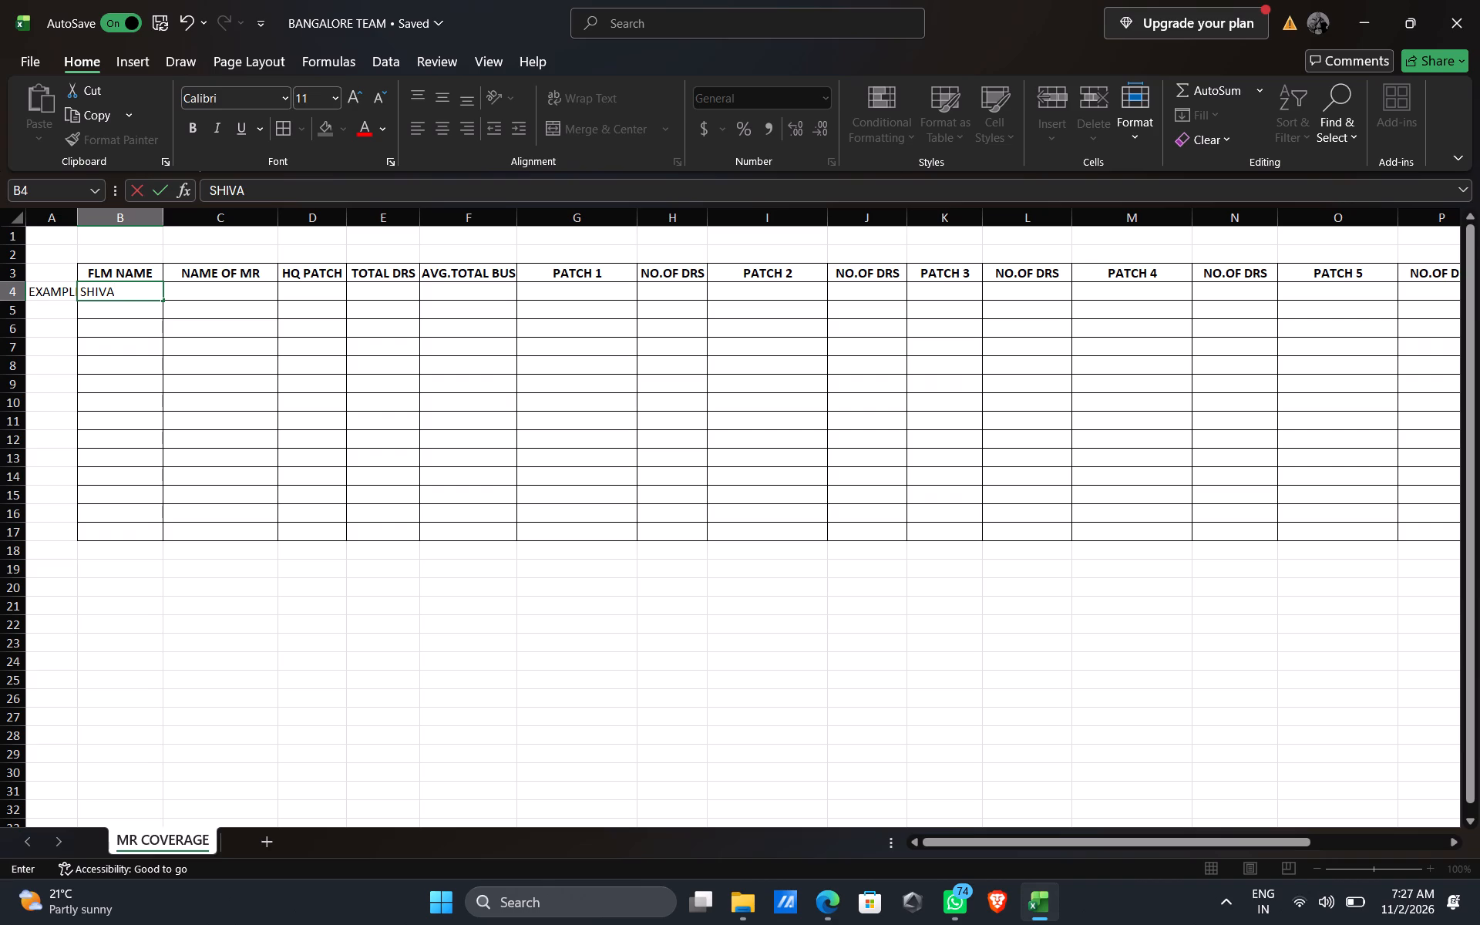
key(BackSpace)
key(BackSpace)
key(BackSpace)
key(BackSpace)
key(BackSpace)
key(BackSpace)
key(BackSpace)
Fill the example row with AZEEM under FLM NAME and YUVARAJ under NAME OF MR.
text(AZEEM)
key(Right)
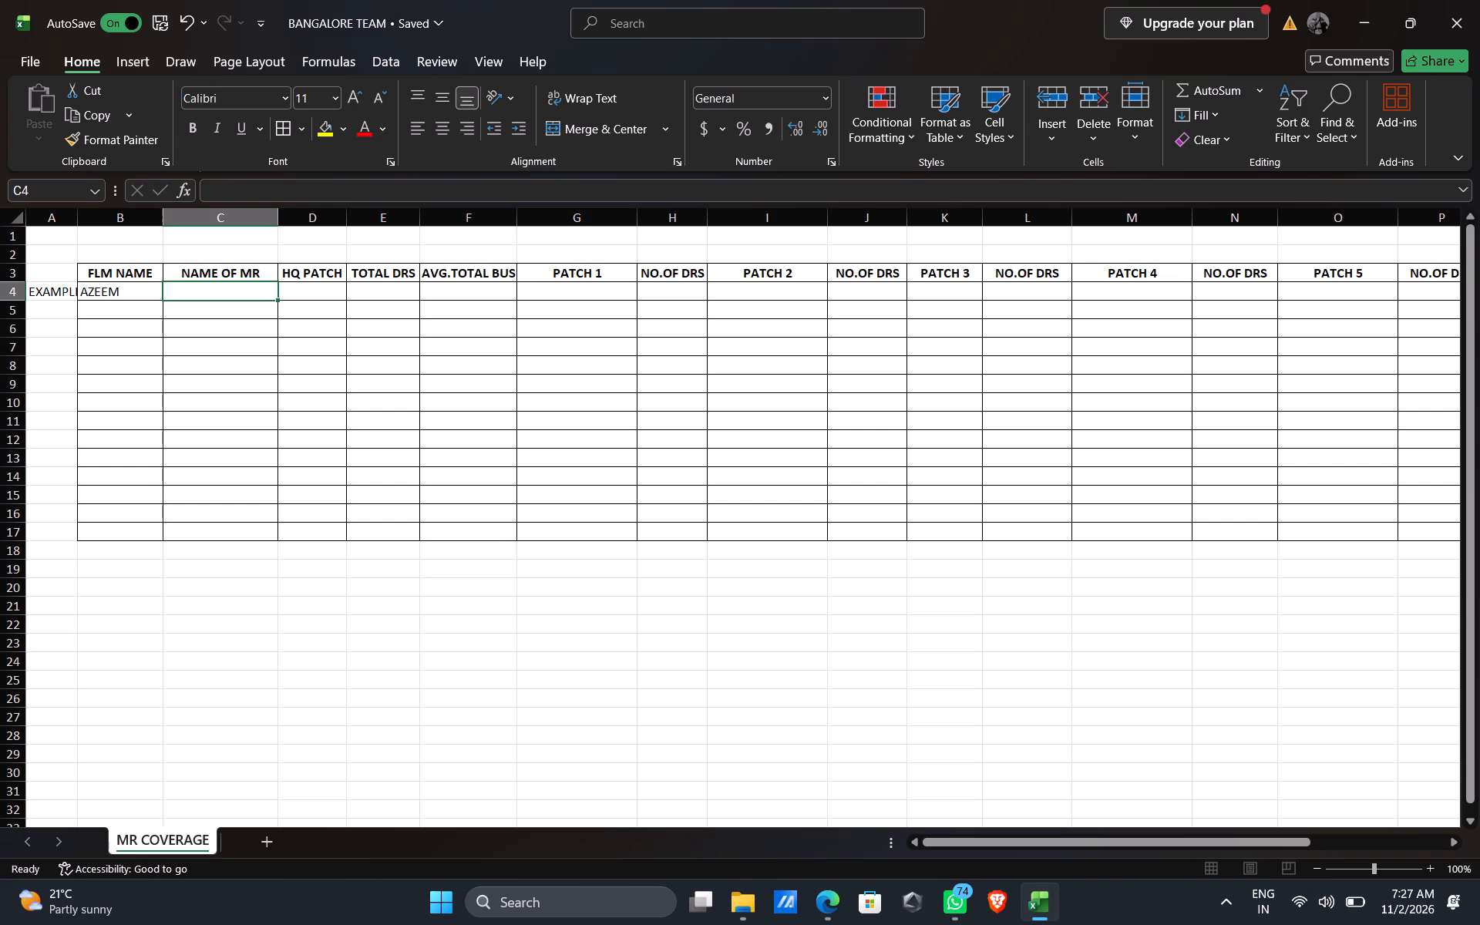
text(YUVARAJ)
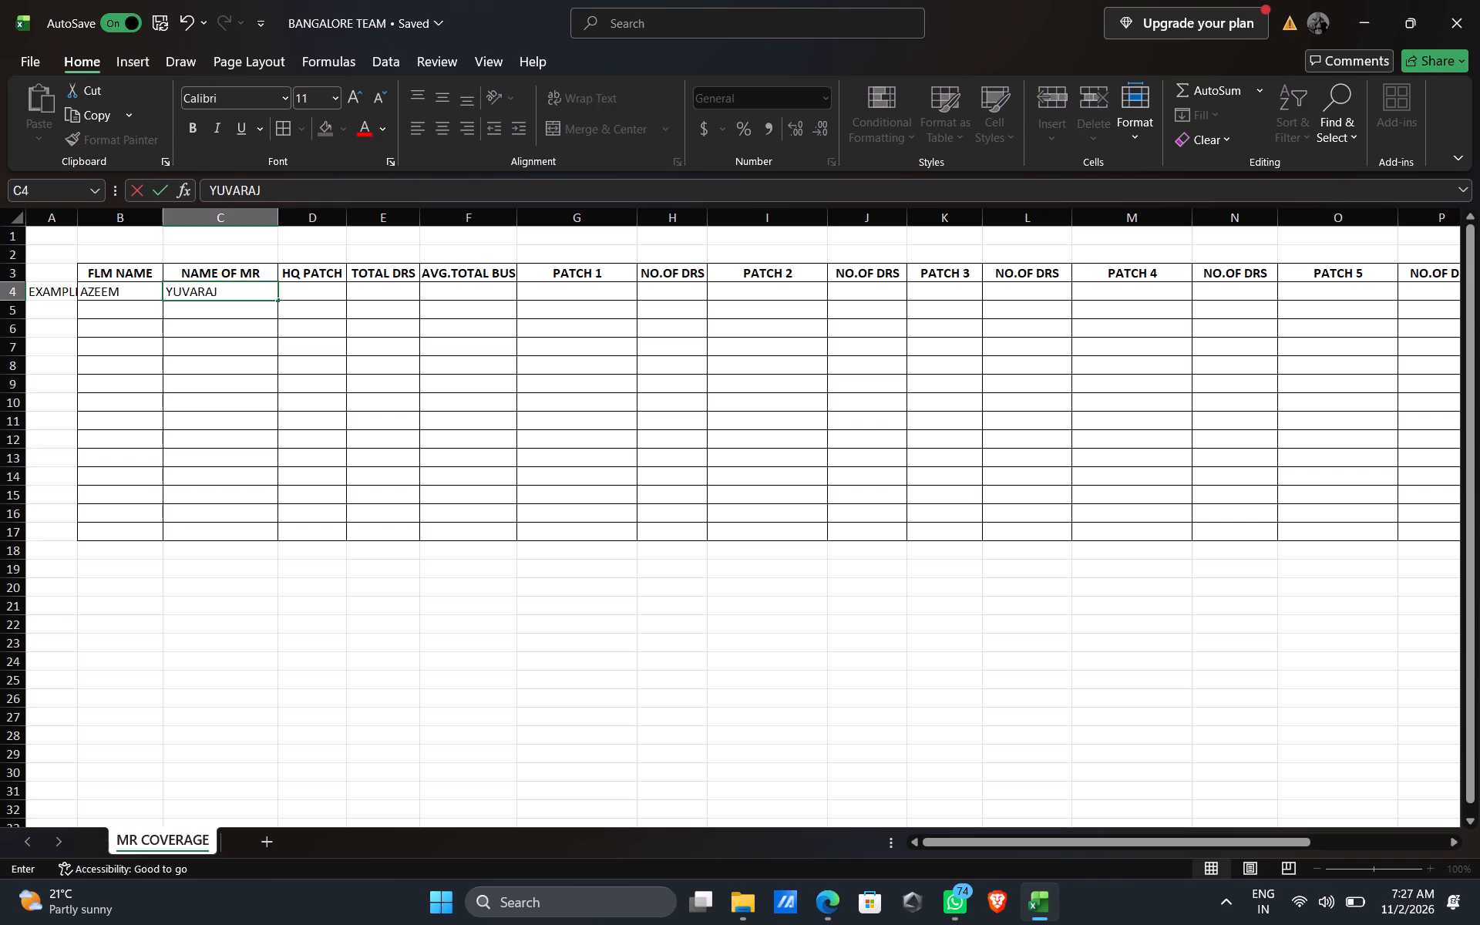
key(Right)
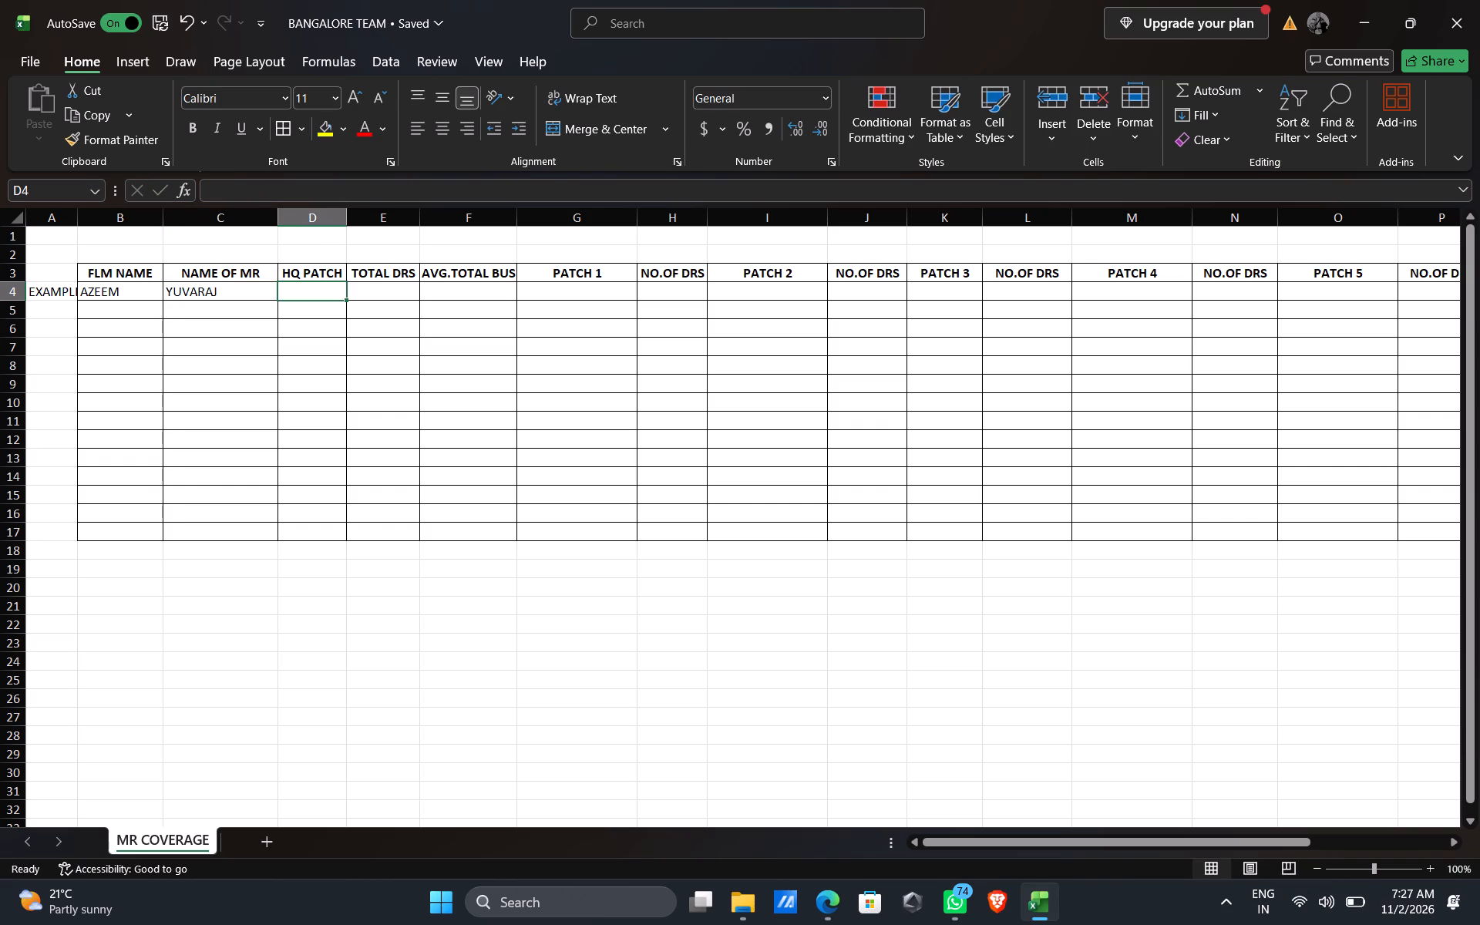
Enter HQ PATCH DASARAHALLI, TOTAL DRS 190 and AVG.TOTAL BUS 2.5 in the example row, widening the HQ PATCH column to fit its text.
text(DASARAHALLI)
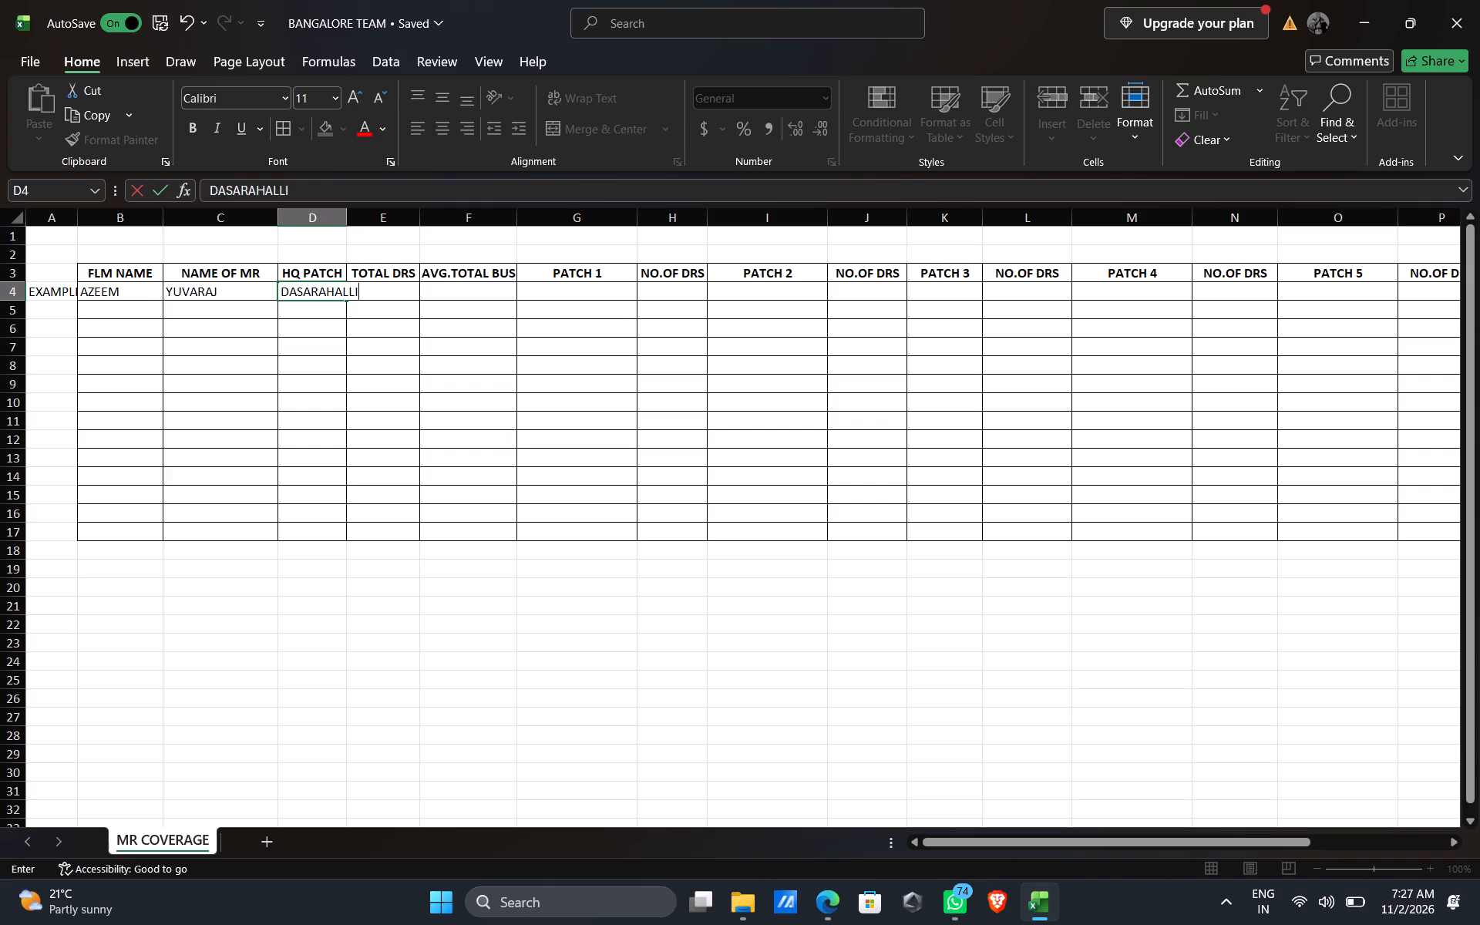
key(Right)
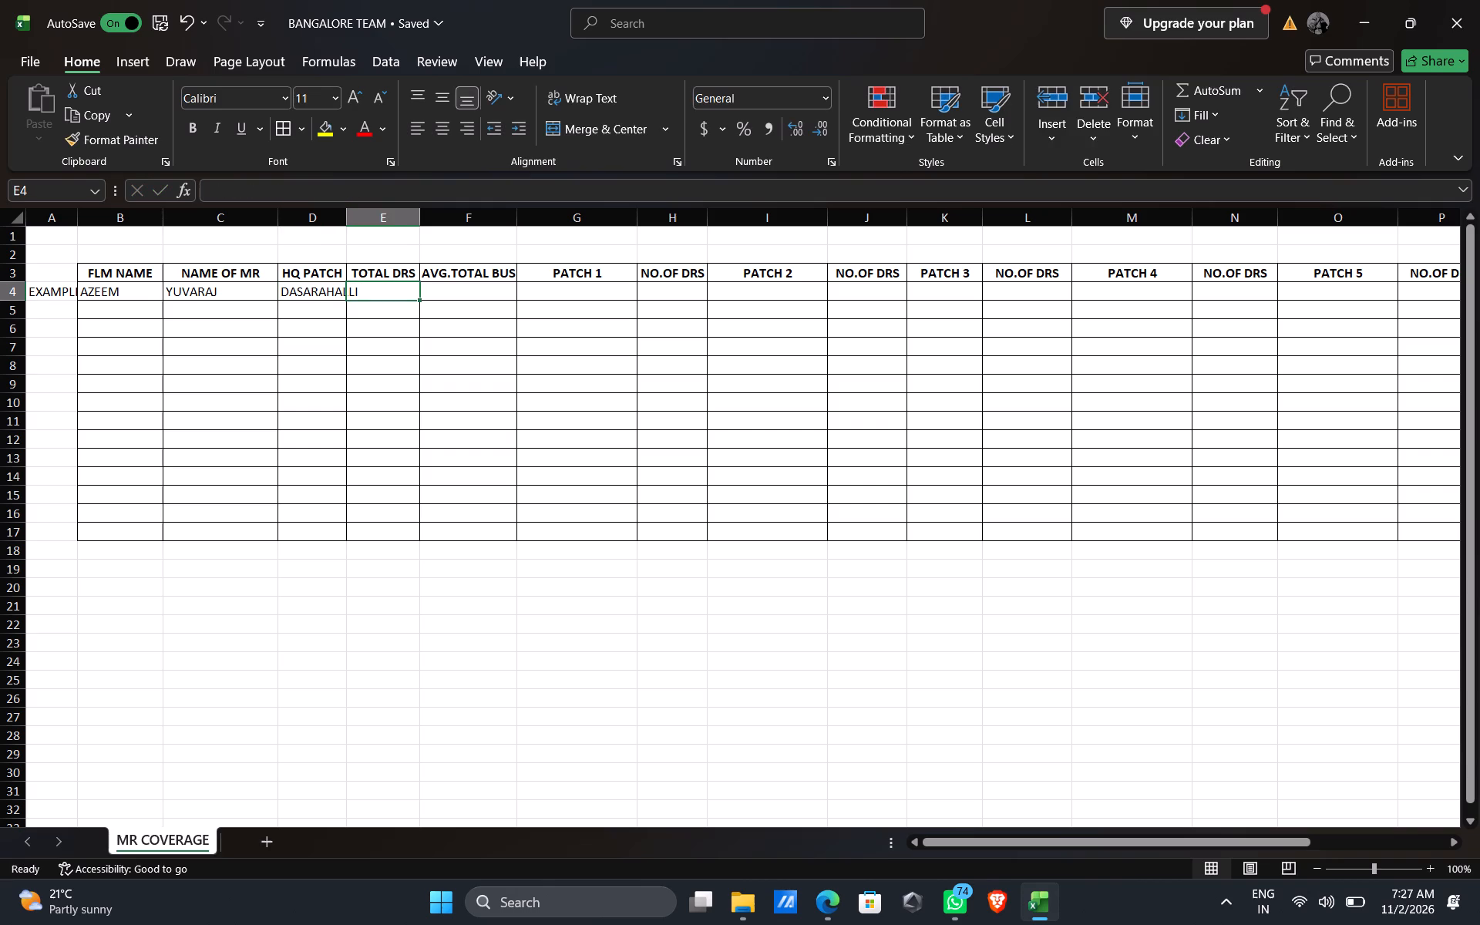
text(190)
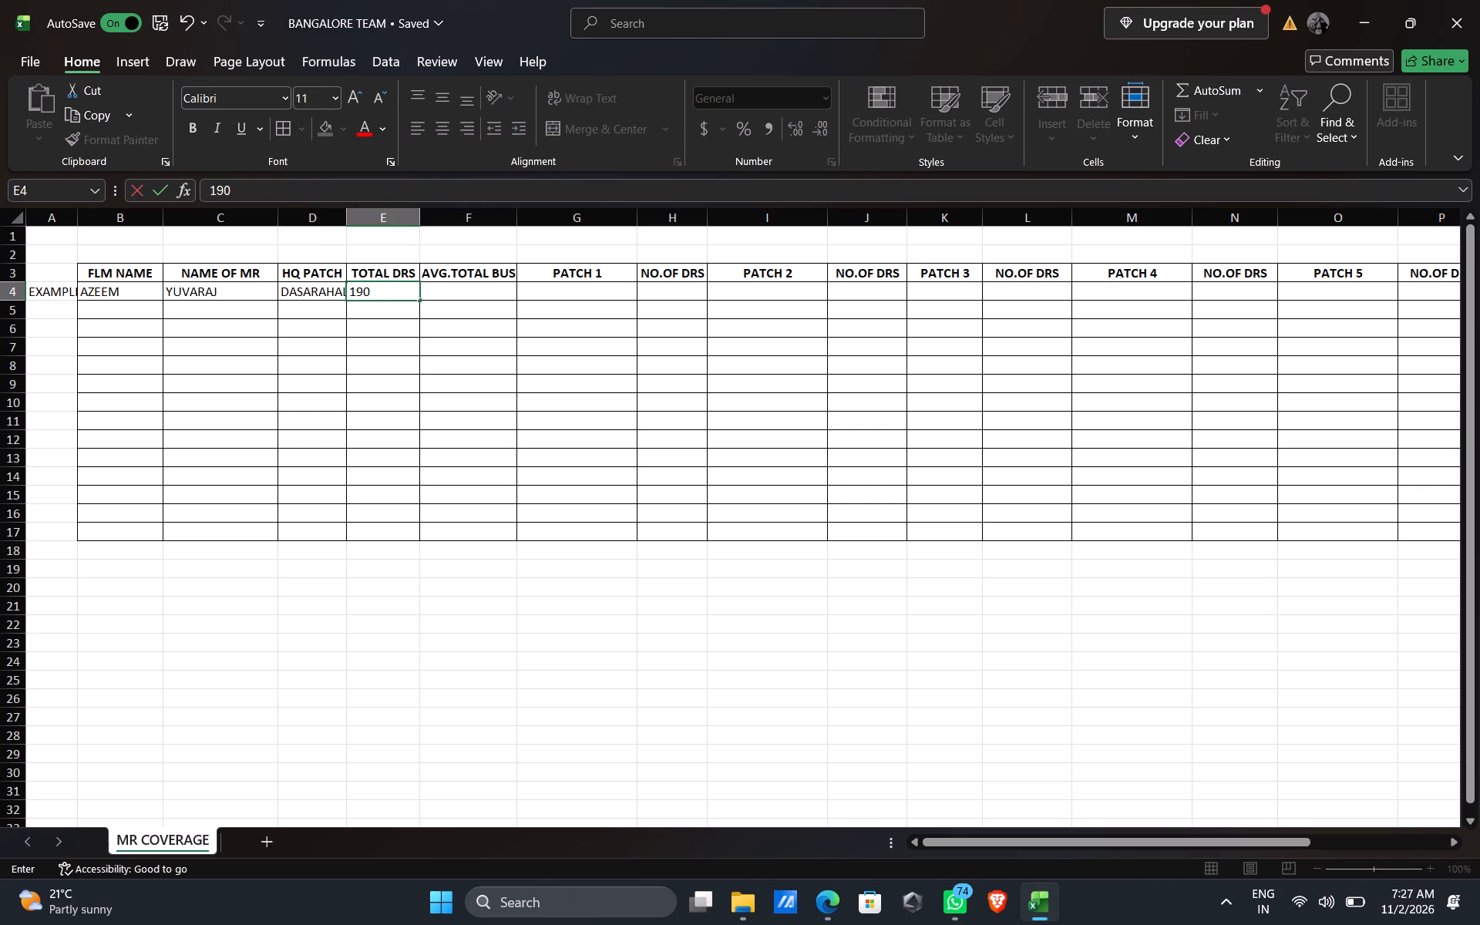
key(Right)
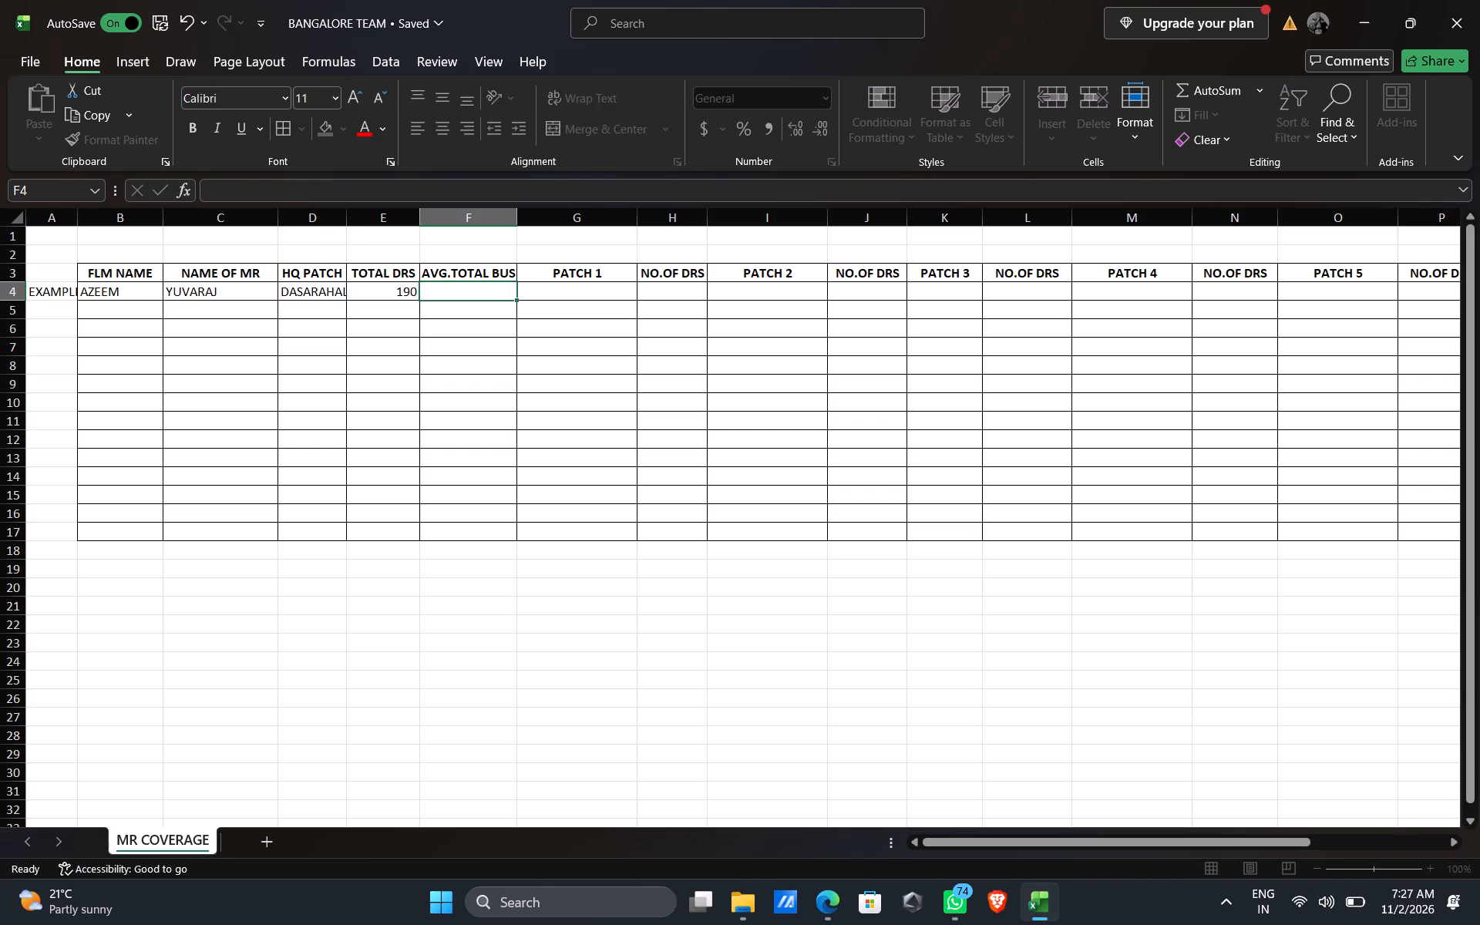
drag(347, 220, 362, 217)
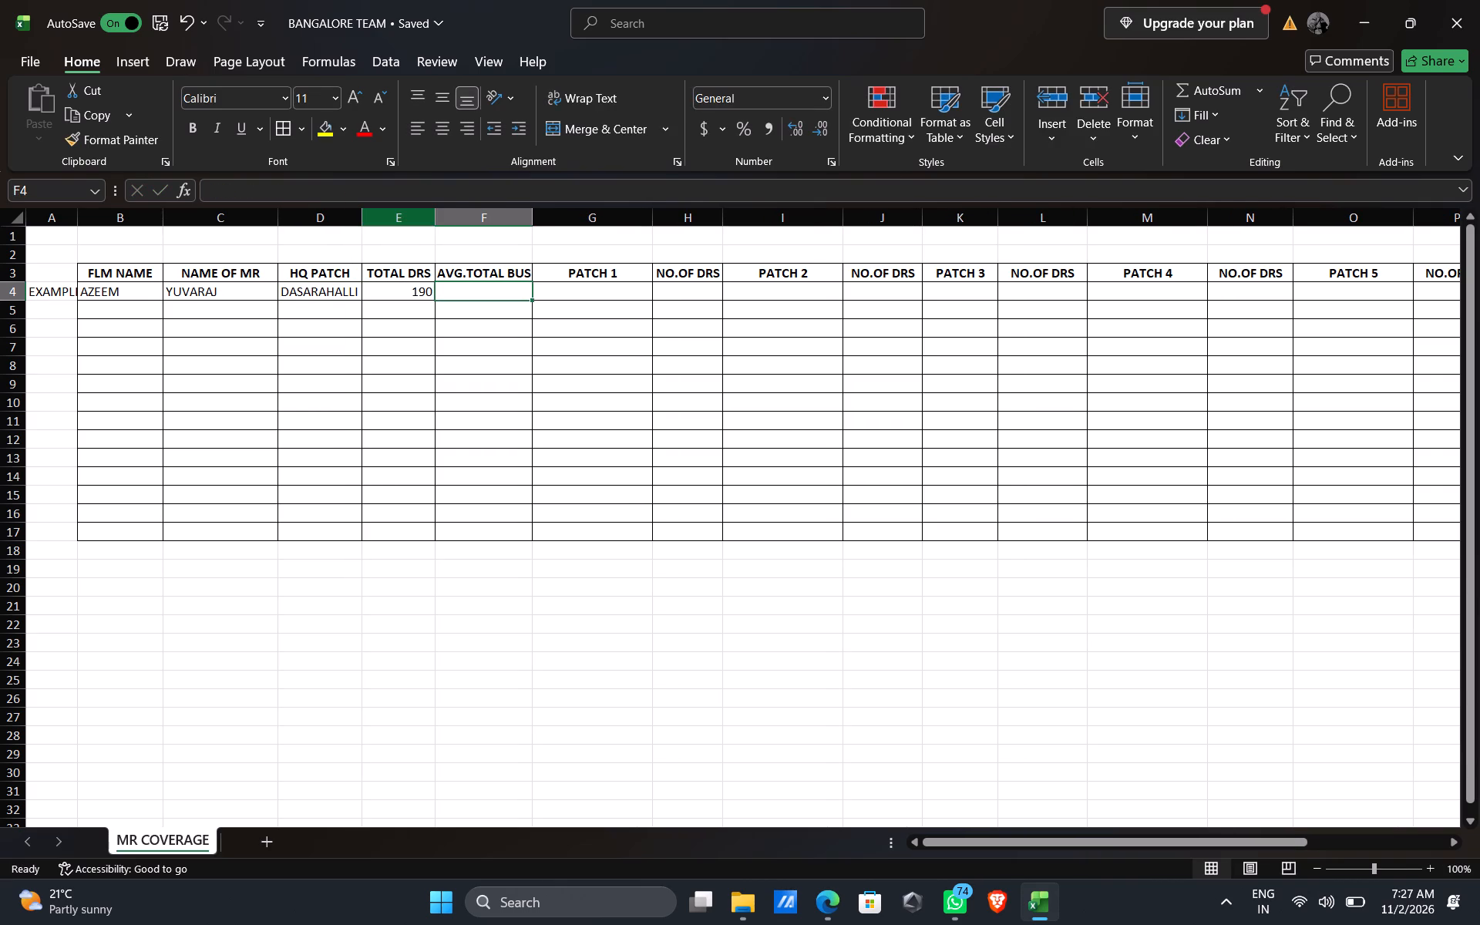
text(2.5)
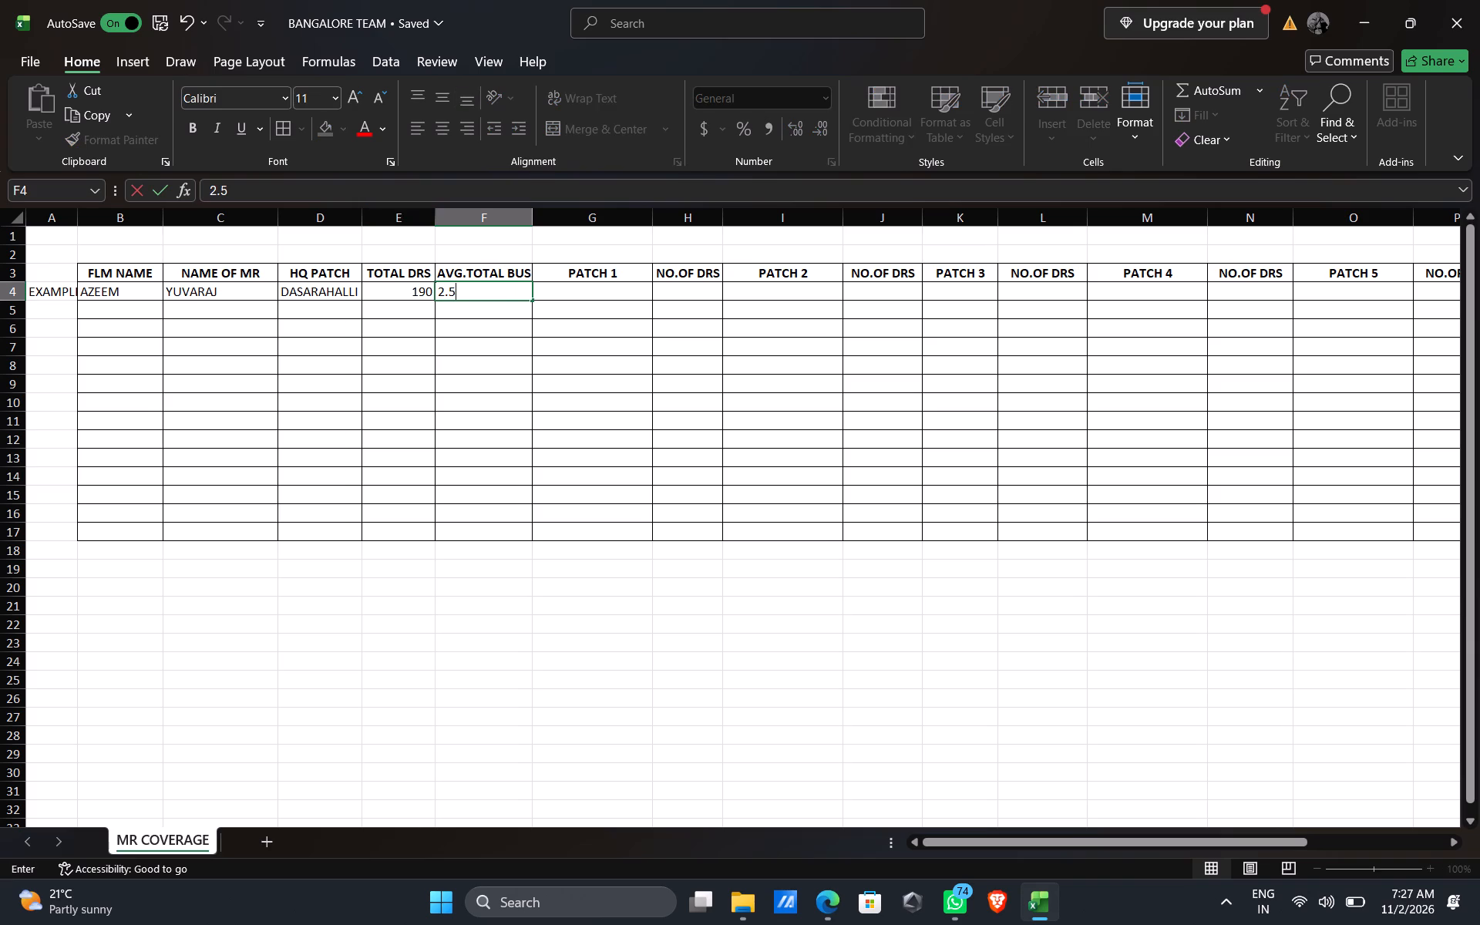
key(Right)
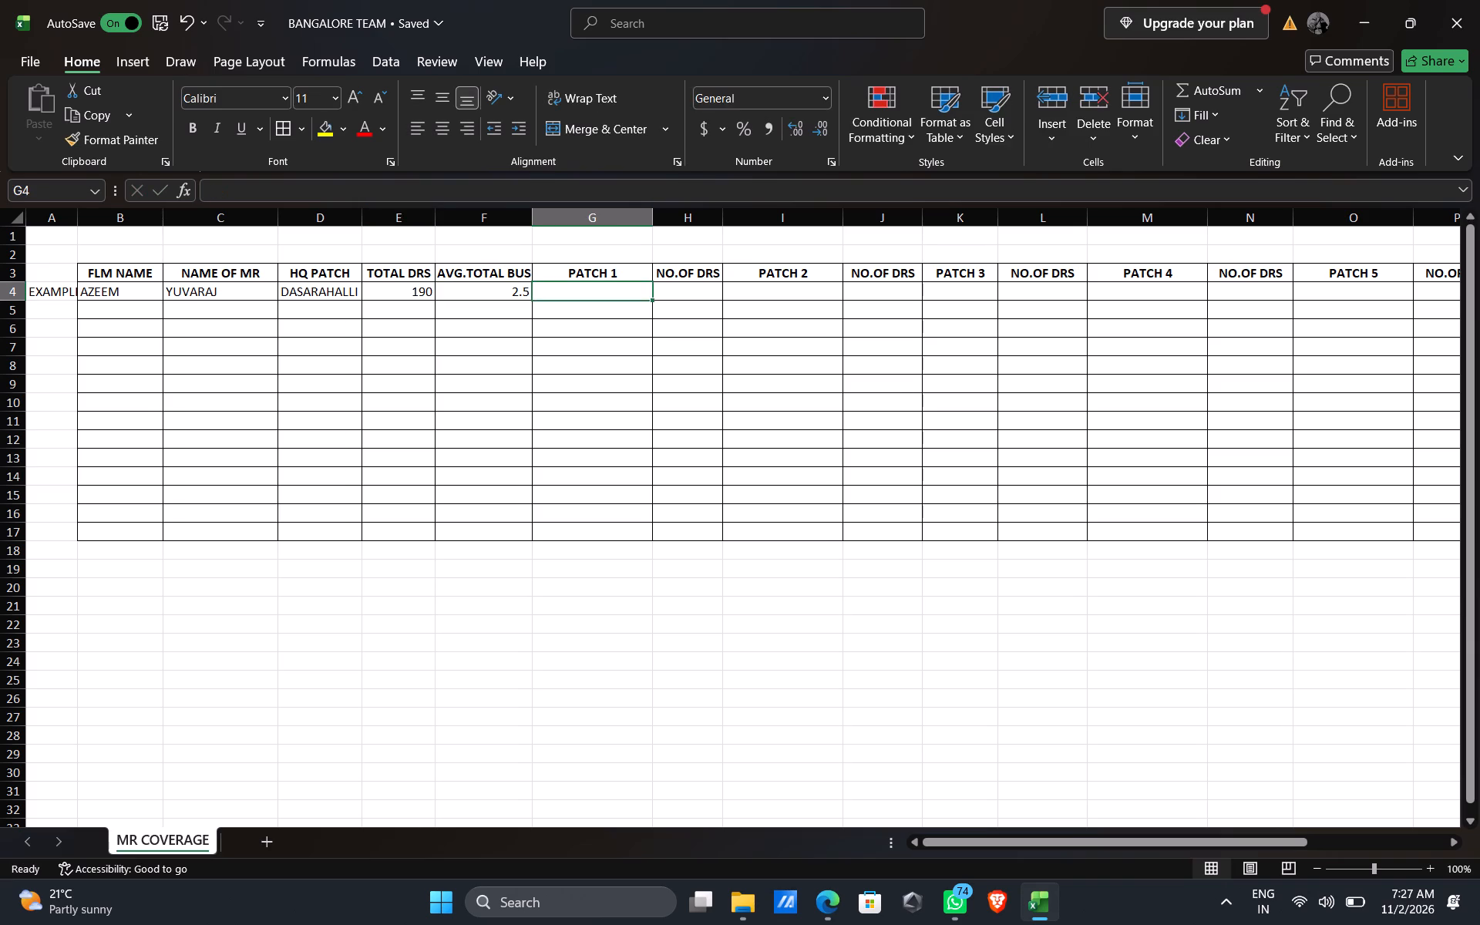
Fill the example row's PATCH 1 with NELAMANGALA and 40 doctors, and PATCH 2 with MADANAYAKANHALLI and 10 doctors.
text(NELAMANGALA)
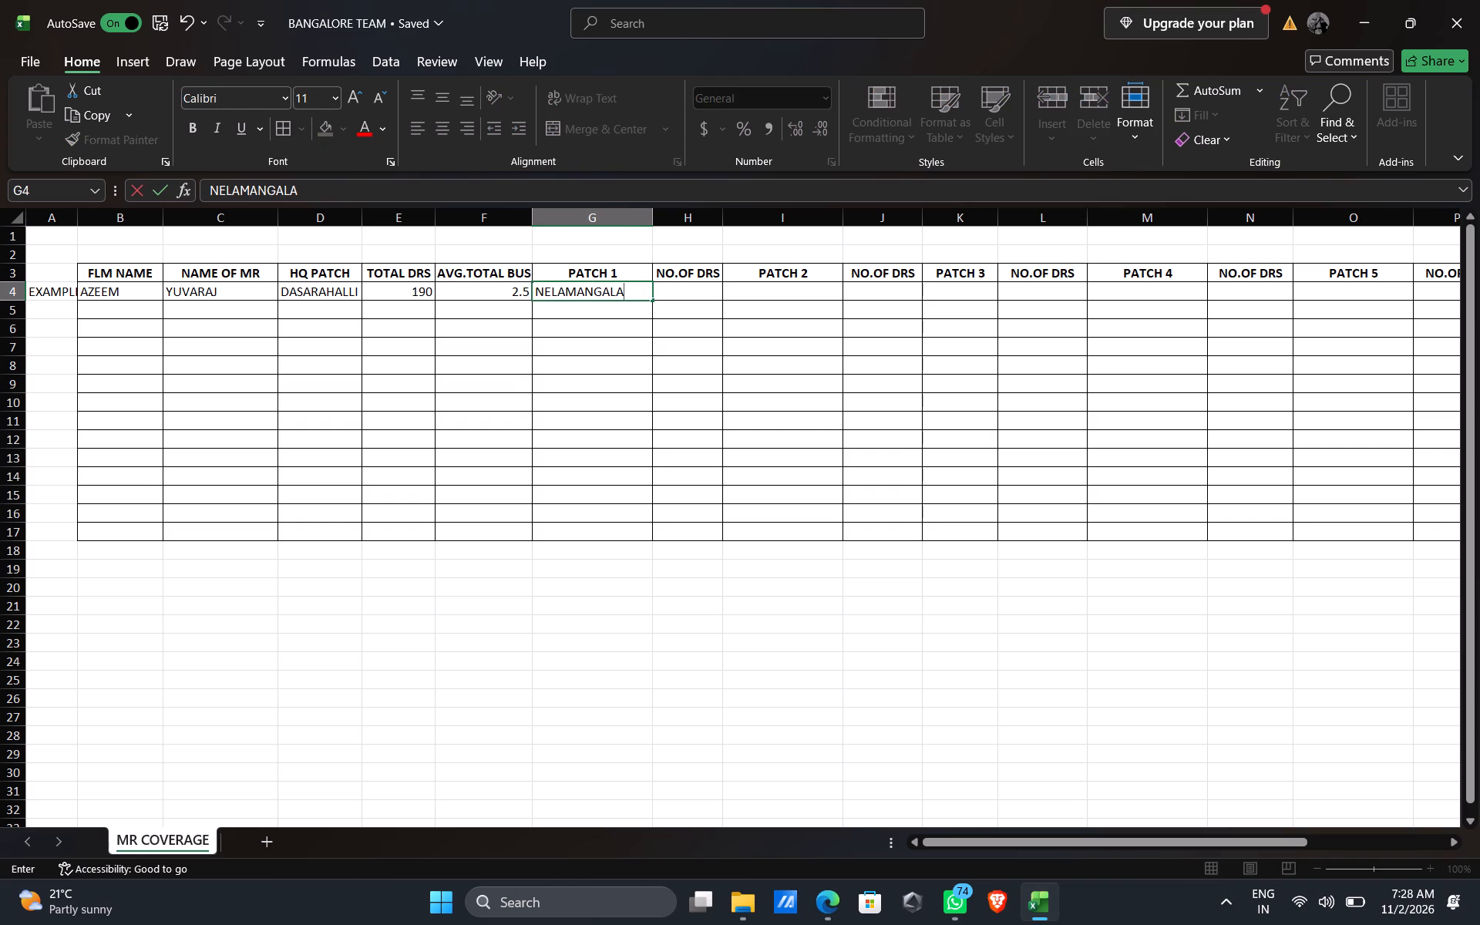
key(Right)
text(40)
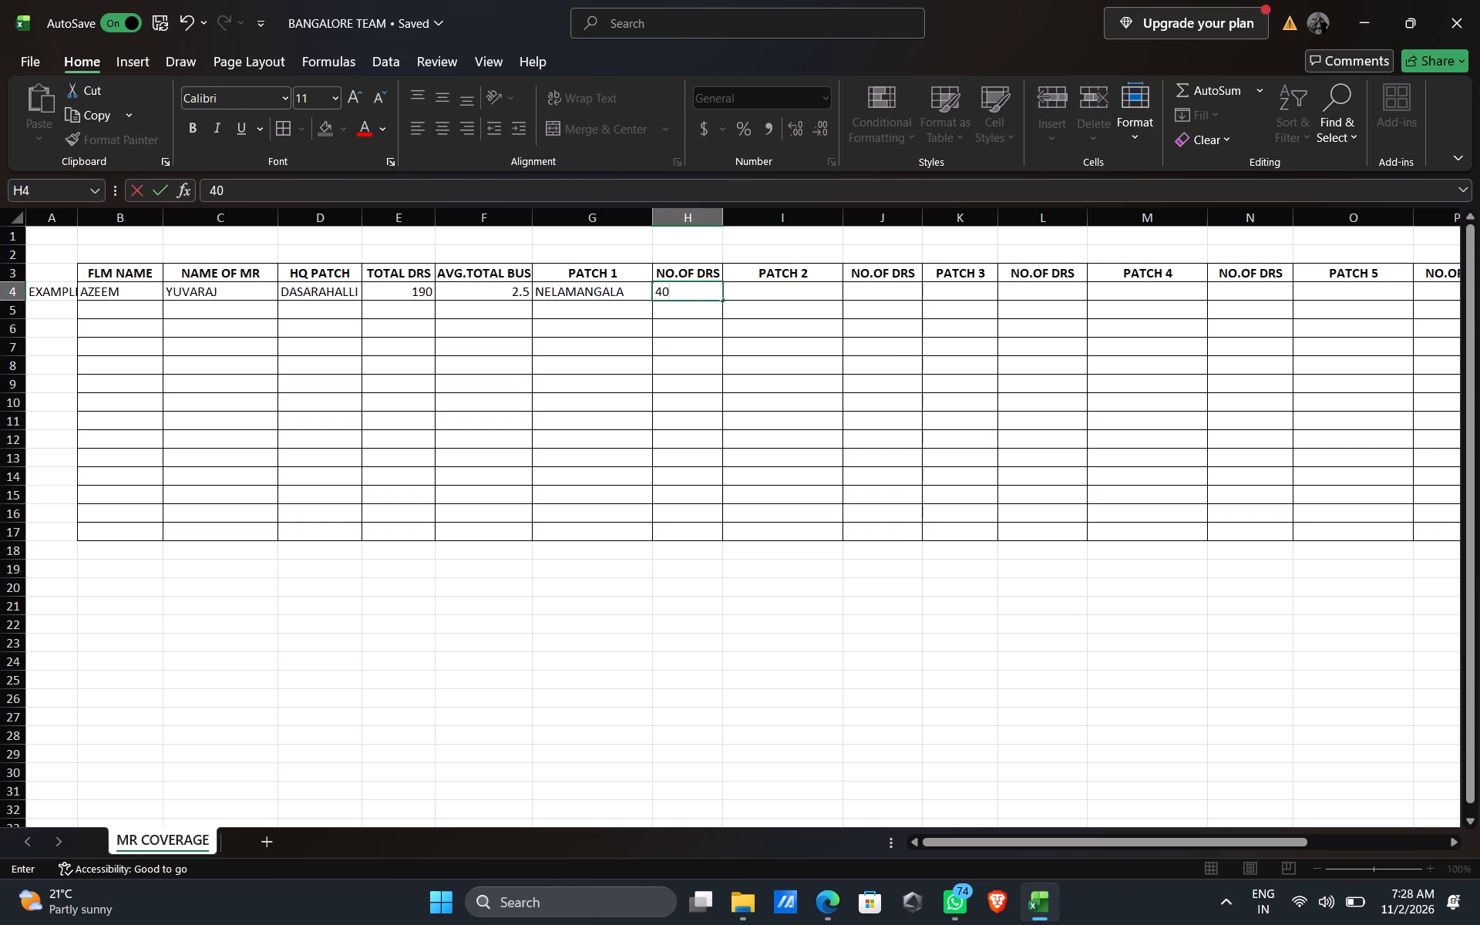
key(Right)
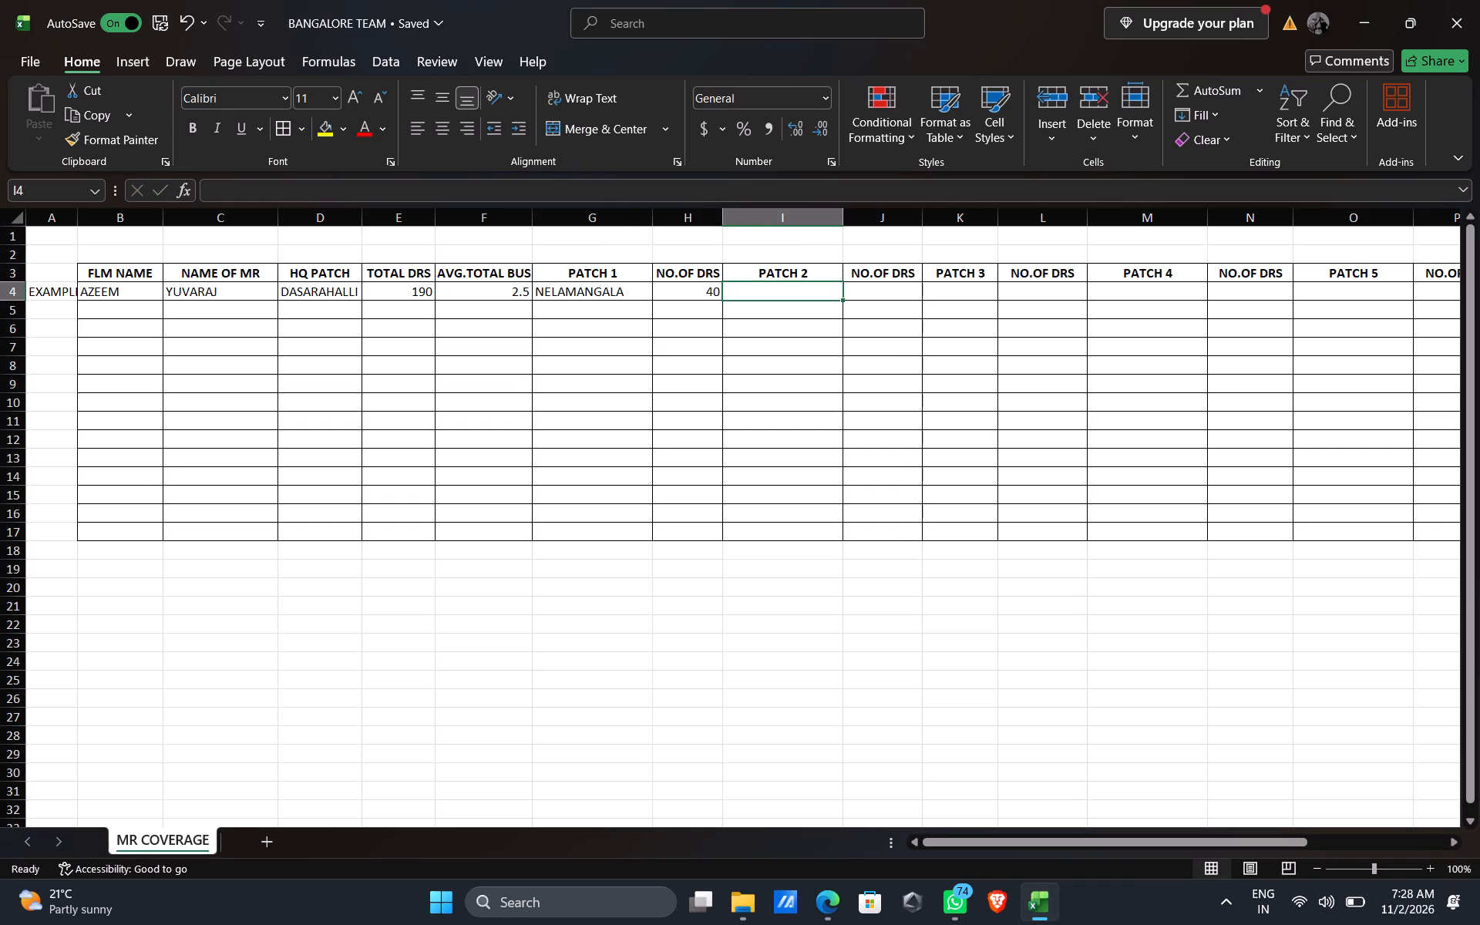
text(MADA)
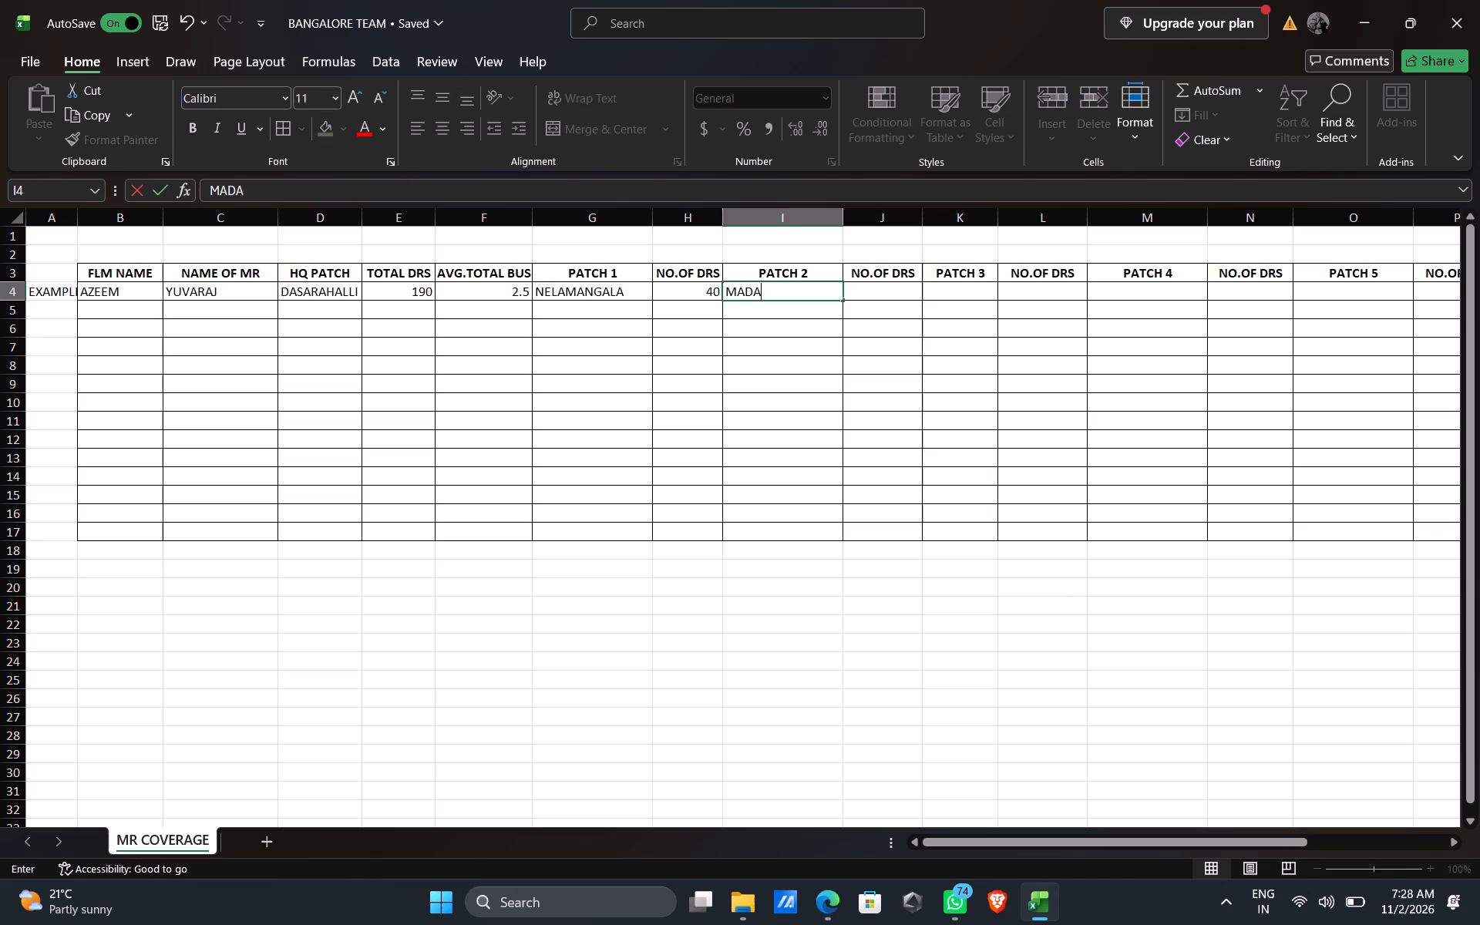
text(NAYAKAN)
text(HALLI)
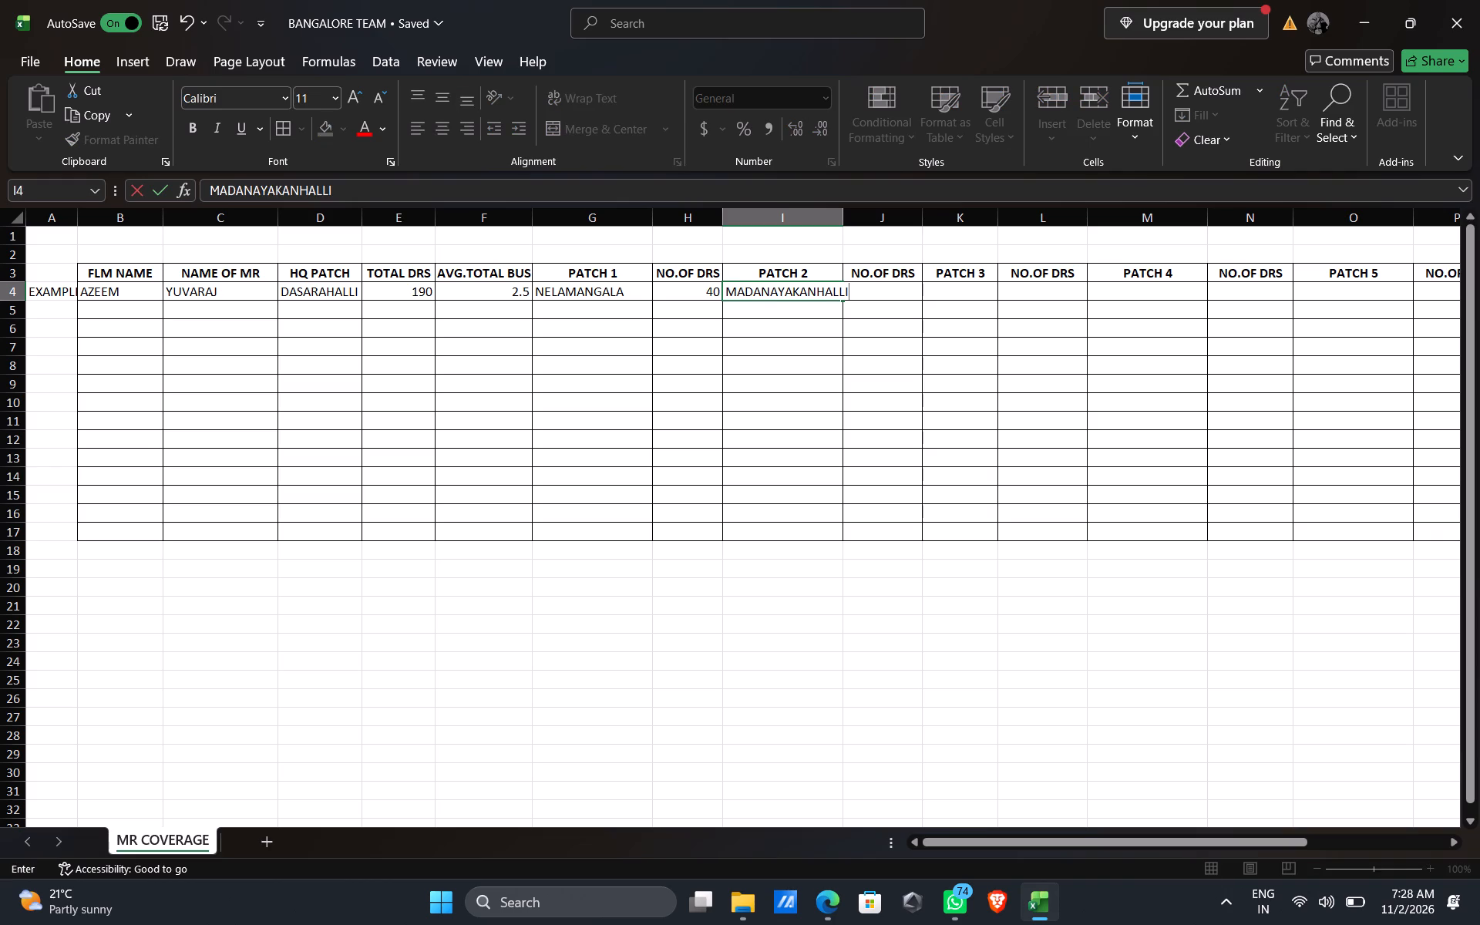
key(Right)
text(10)
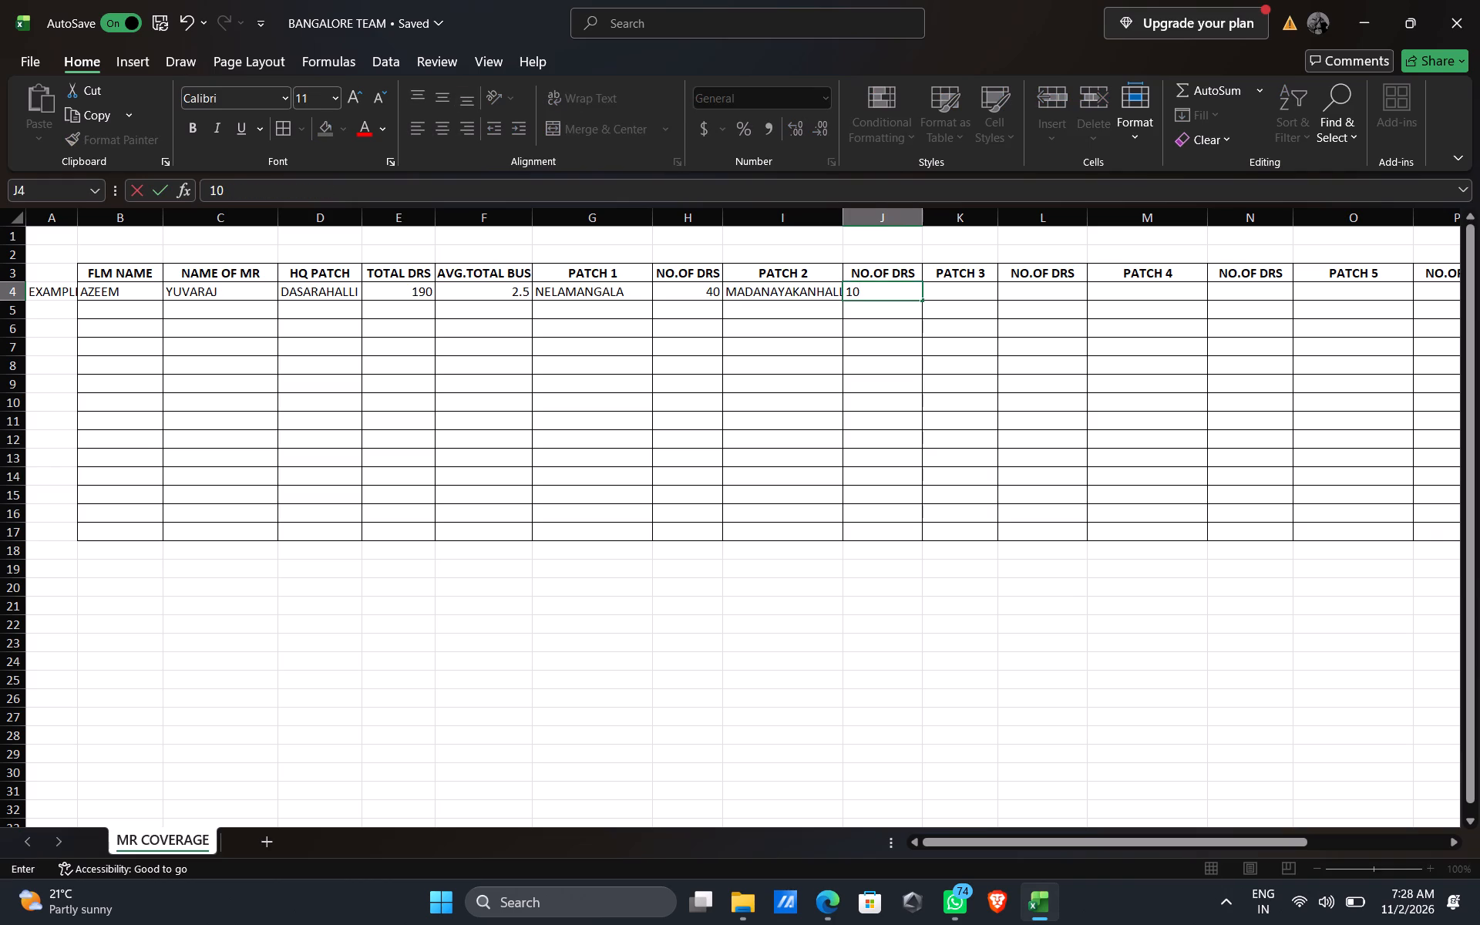
key(Right)
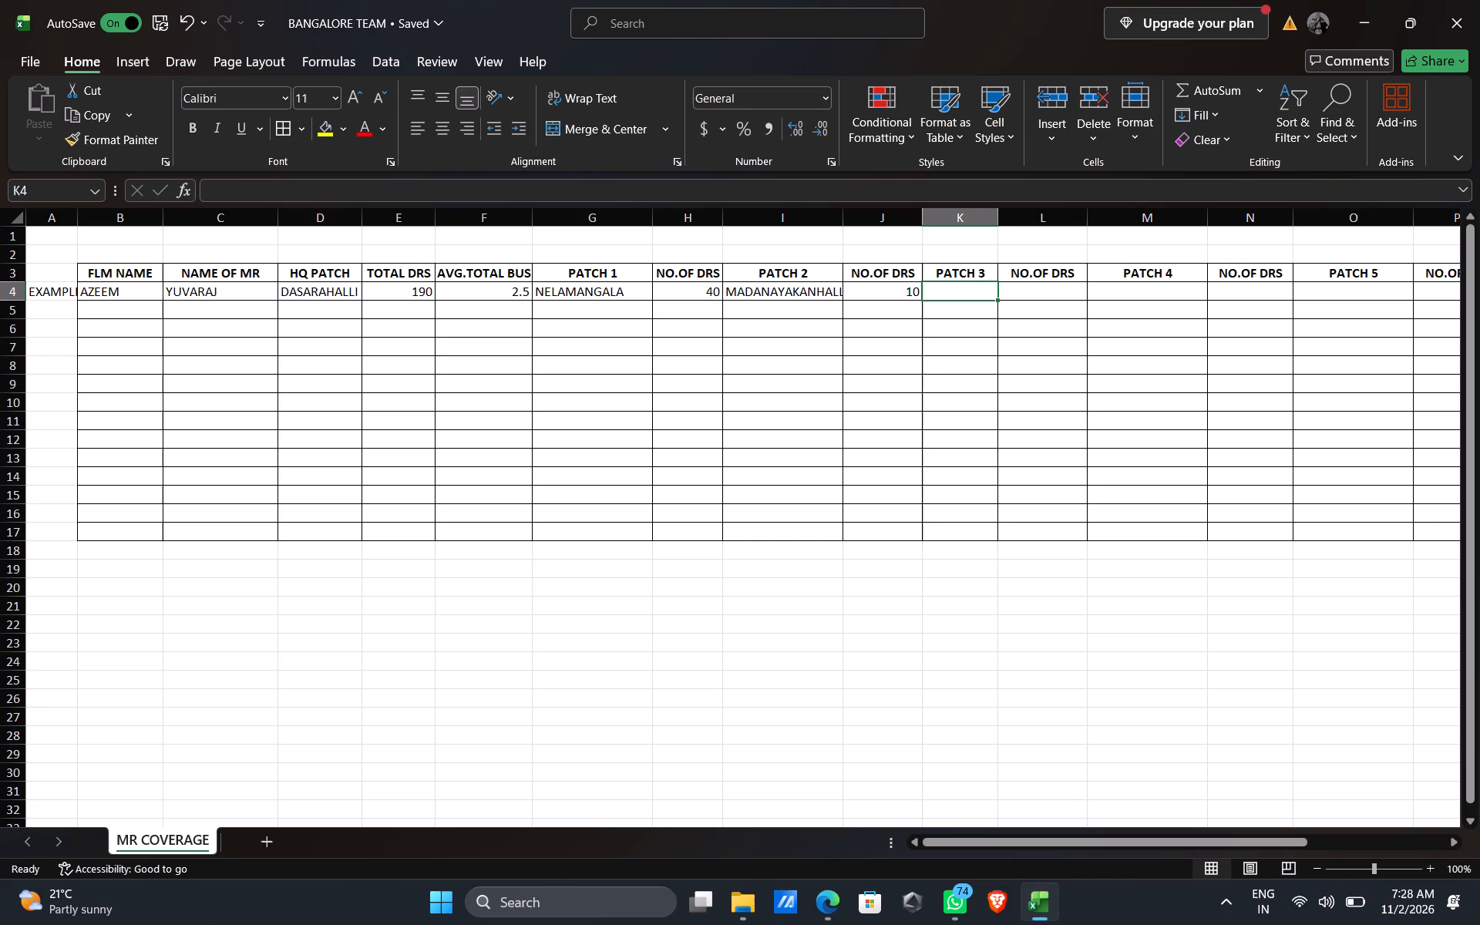
Fill the example row's PATCH 3 with HESARAGHATTA RD and 40 doctors, and PATCH 4 with PEENYA and 15 doctors.
text(HESARA)
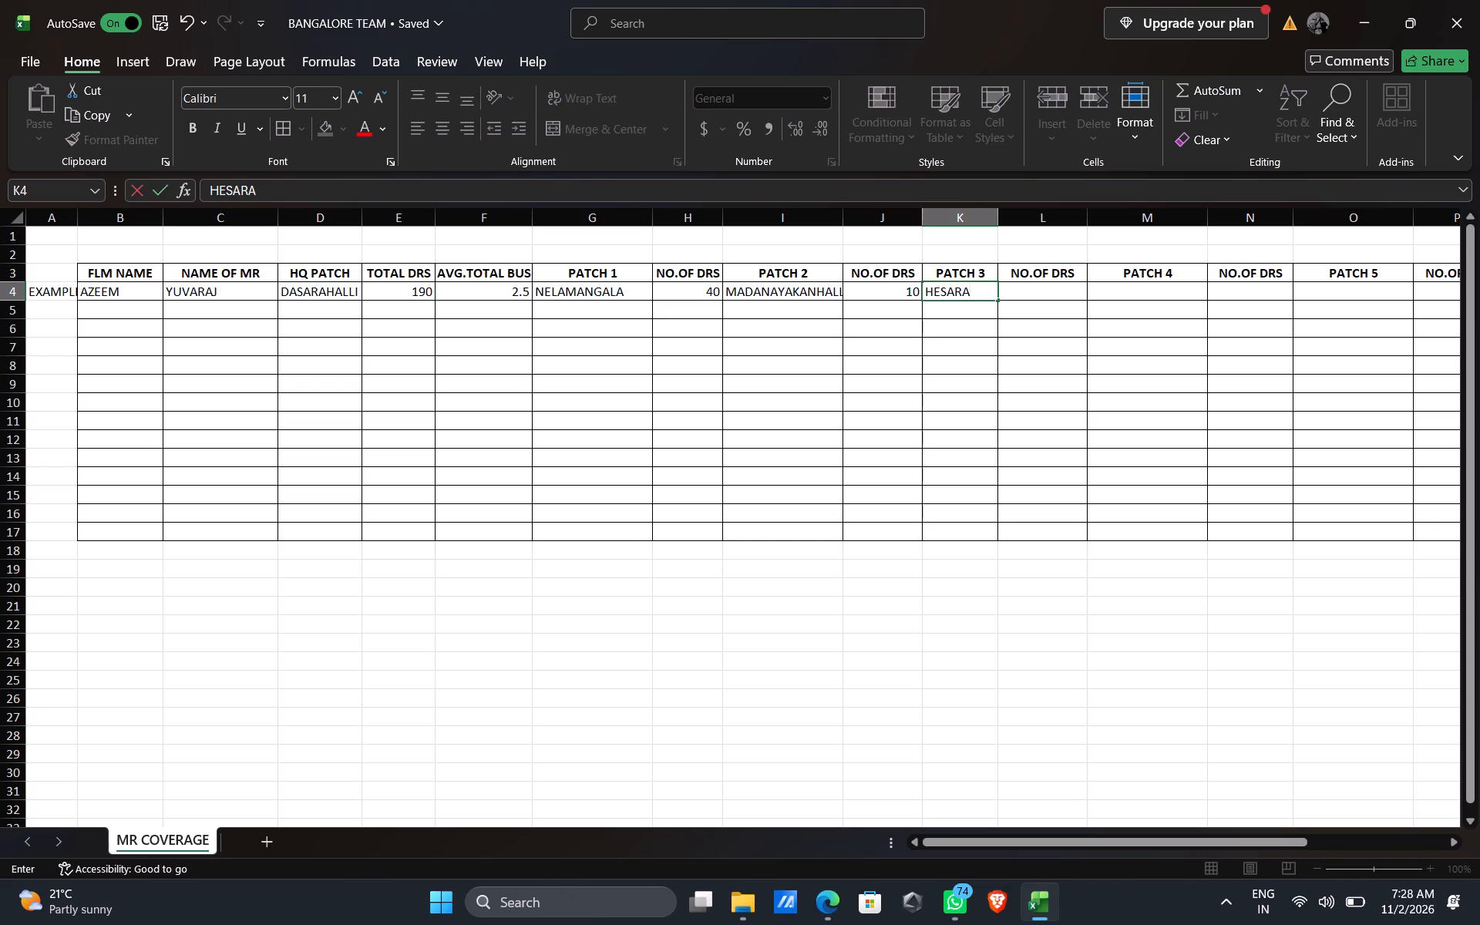
text(GHATTA RD)
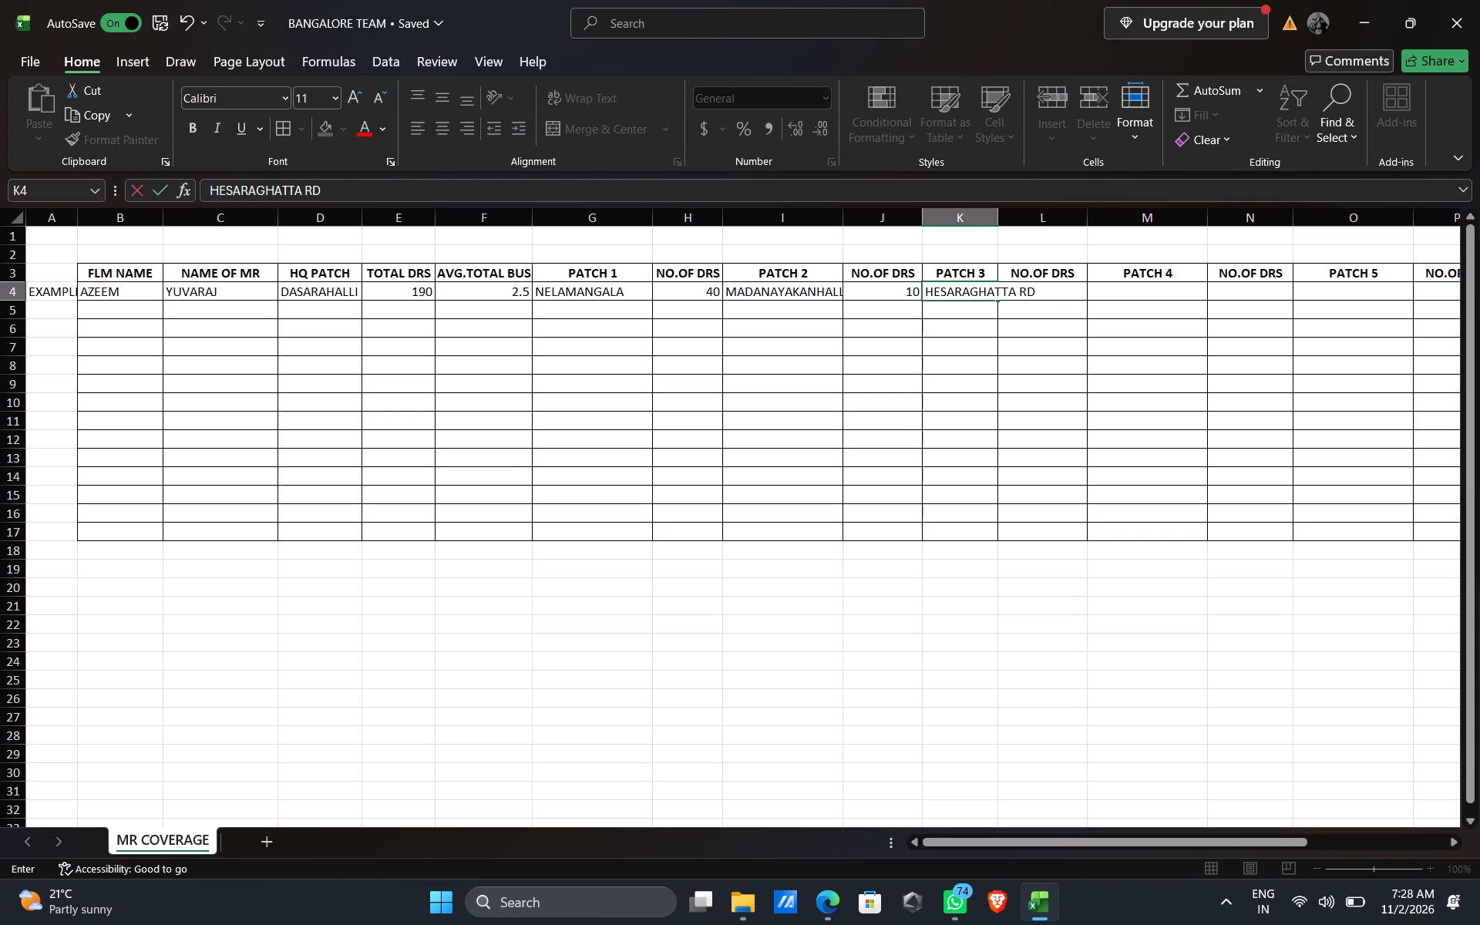
key(Right)
text(40)
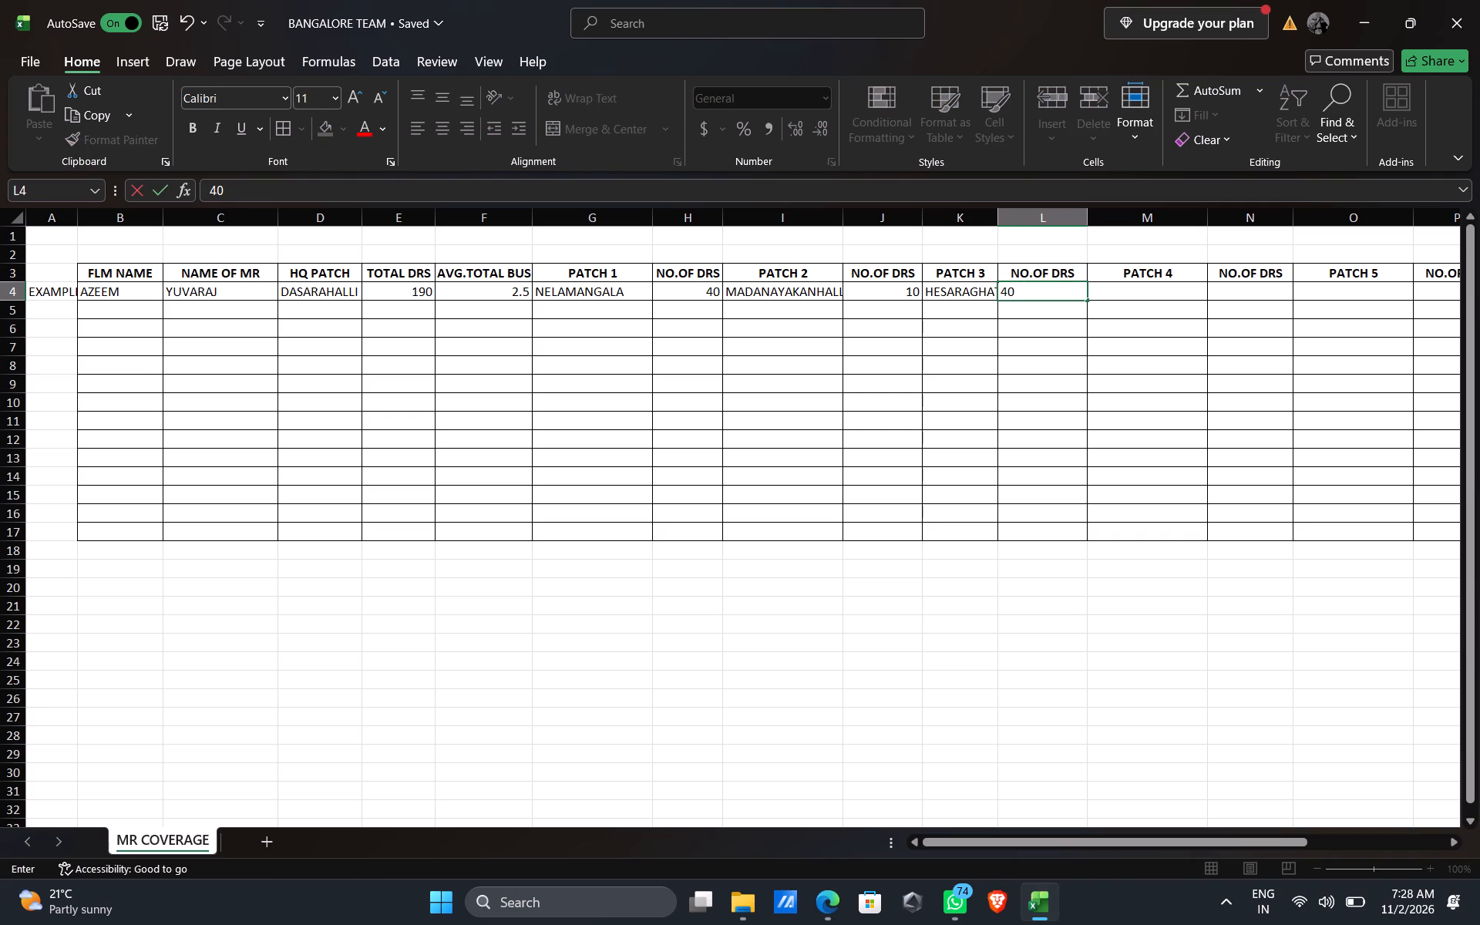
key(Right)
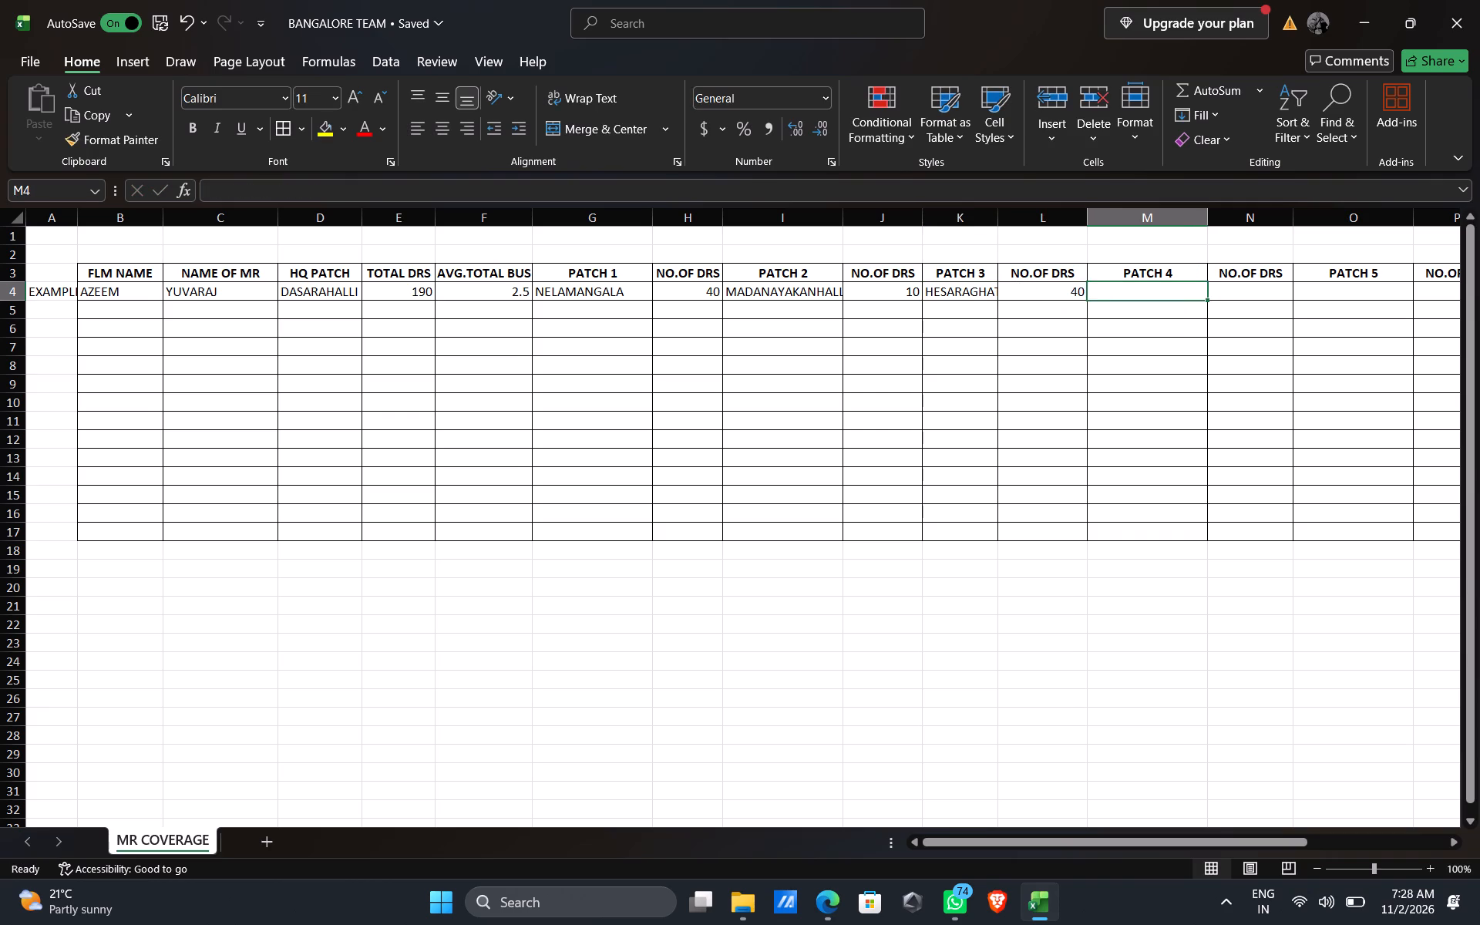
text(PEENYA)
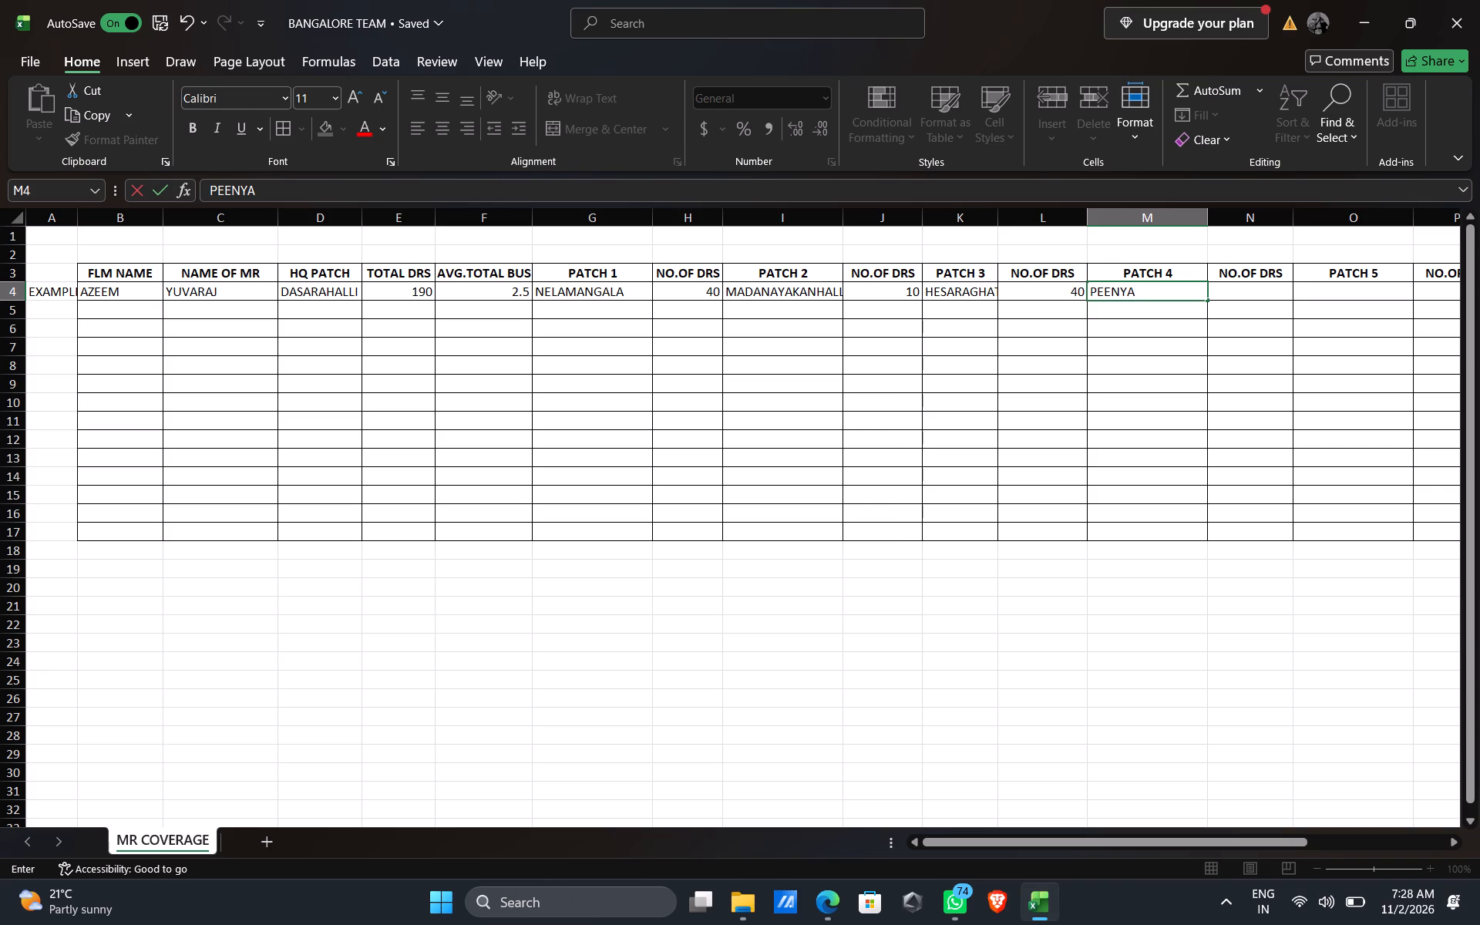
key(Right)
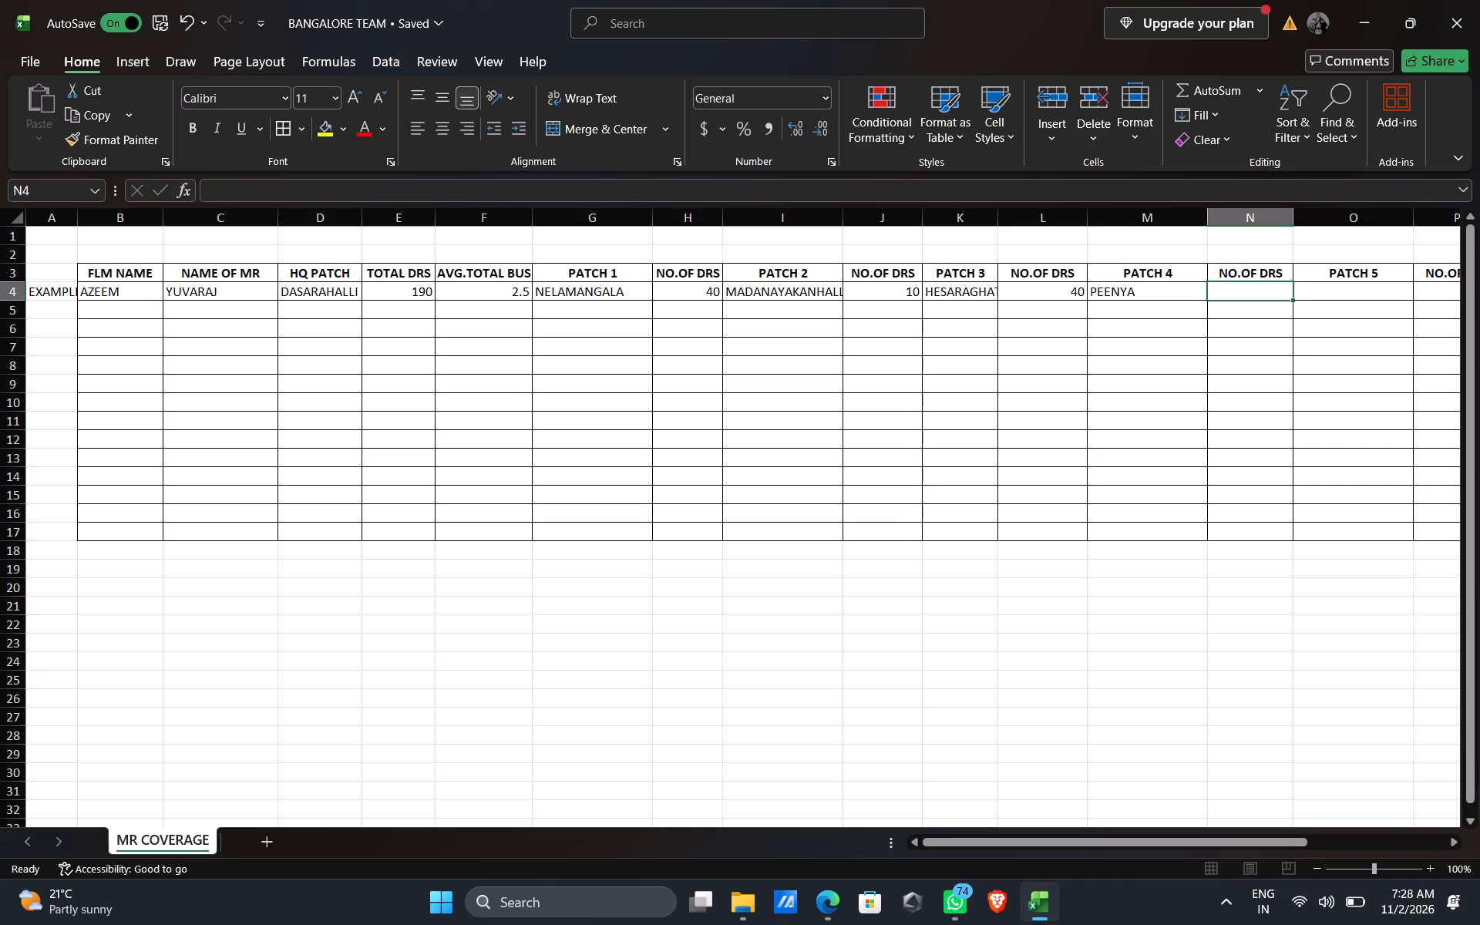
text(15)
key(Right)
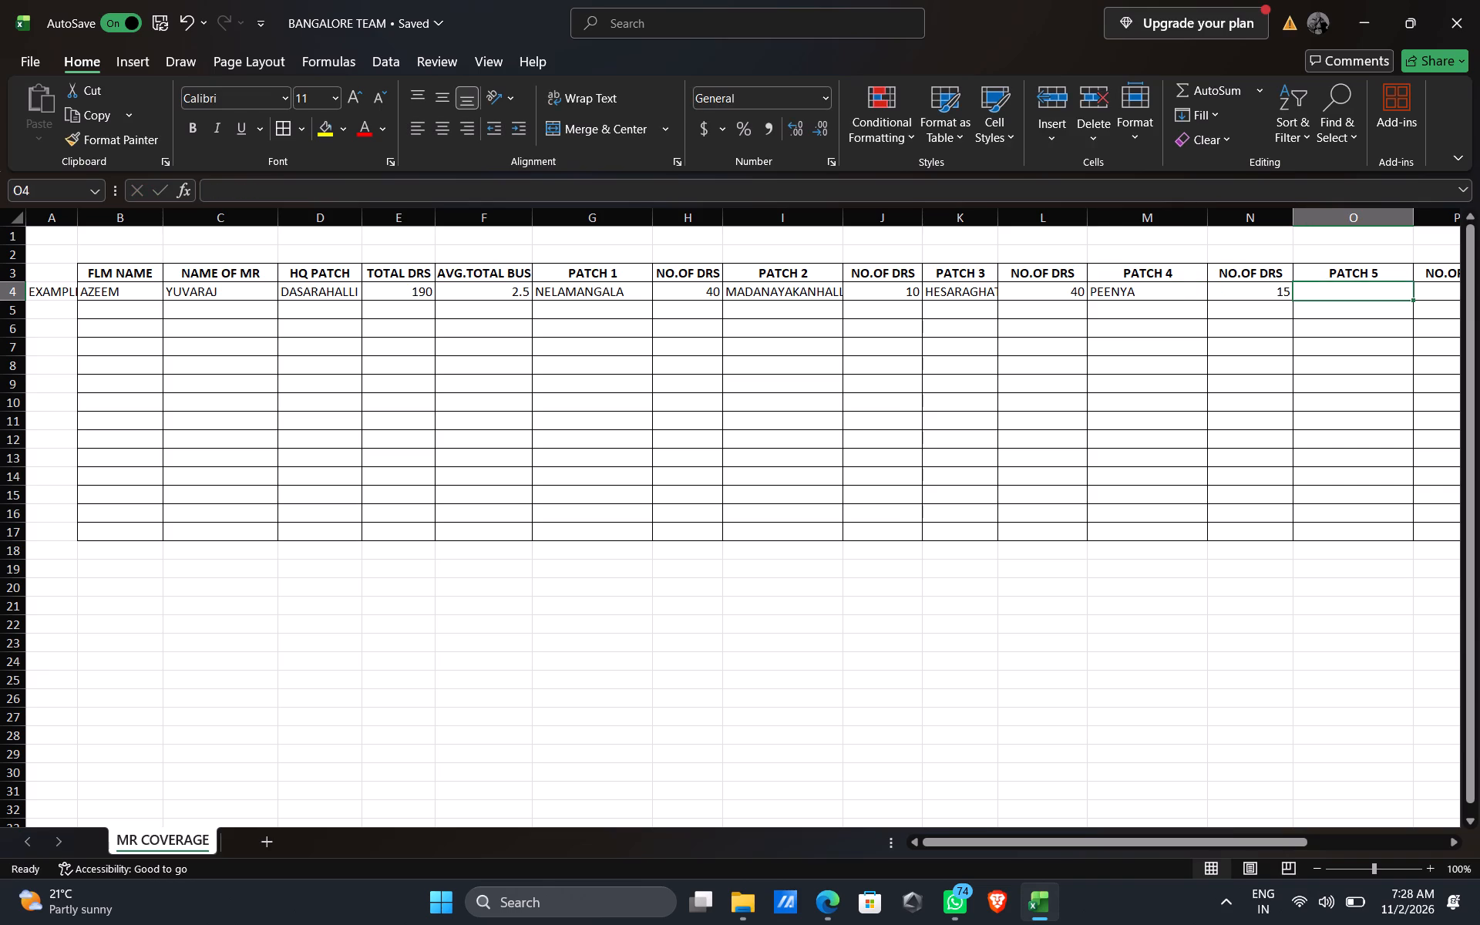
Fill the example row's PATCH 5 with ANDRAHALLI and its NO.OF DRS with 10.
text(AD)
text(HRA)
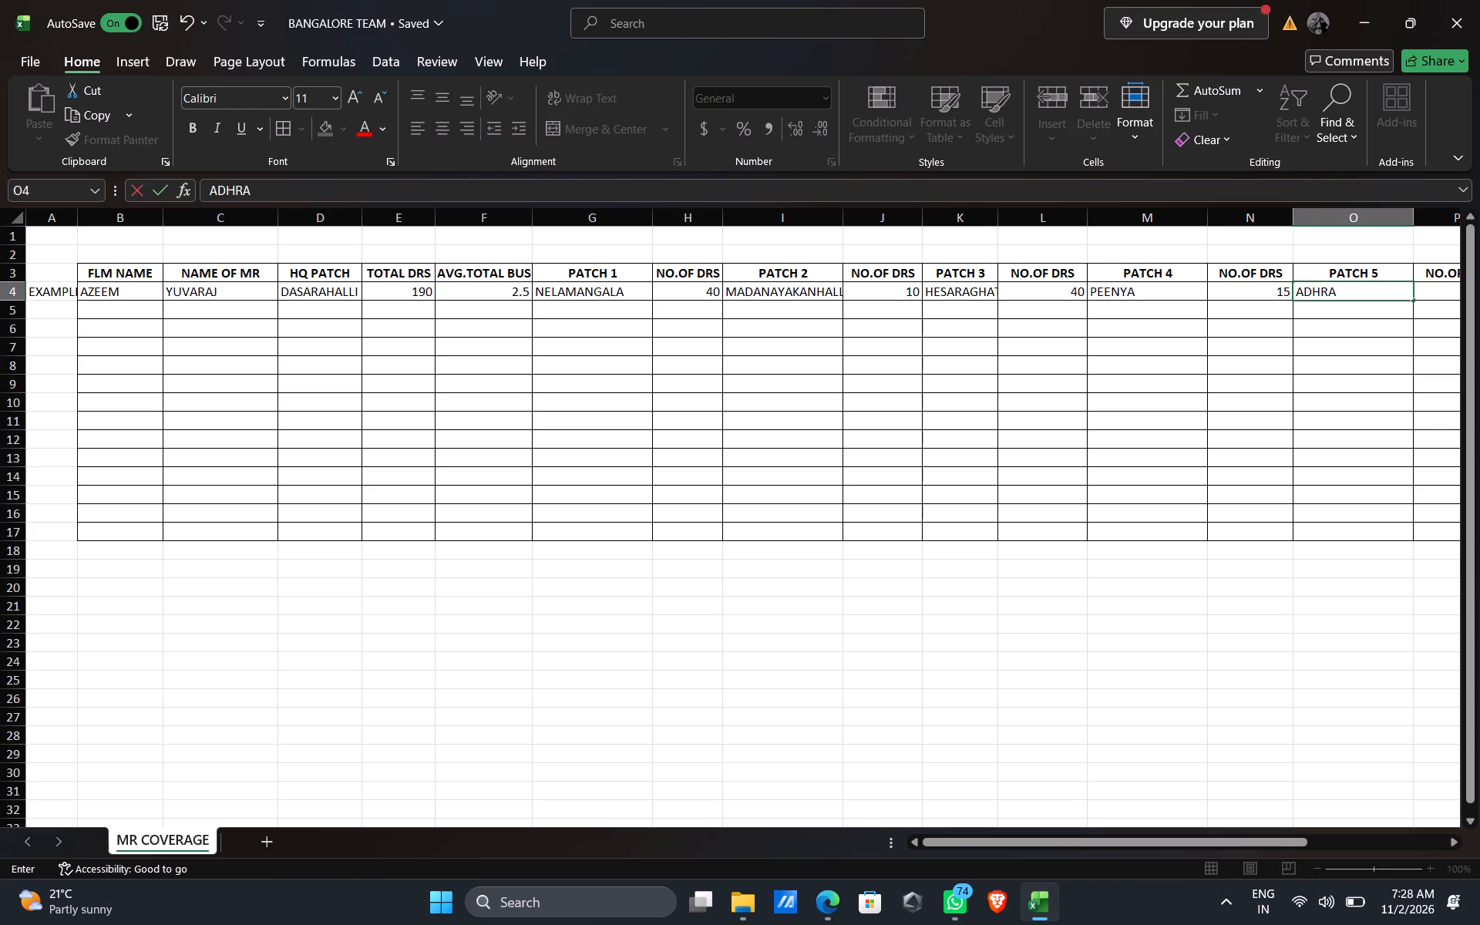
key(BackSpace)
key(BackSpace)
key(BackSpace)
key(BackSpace)
text(NDH)
text(RA)
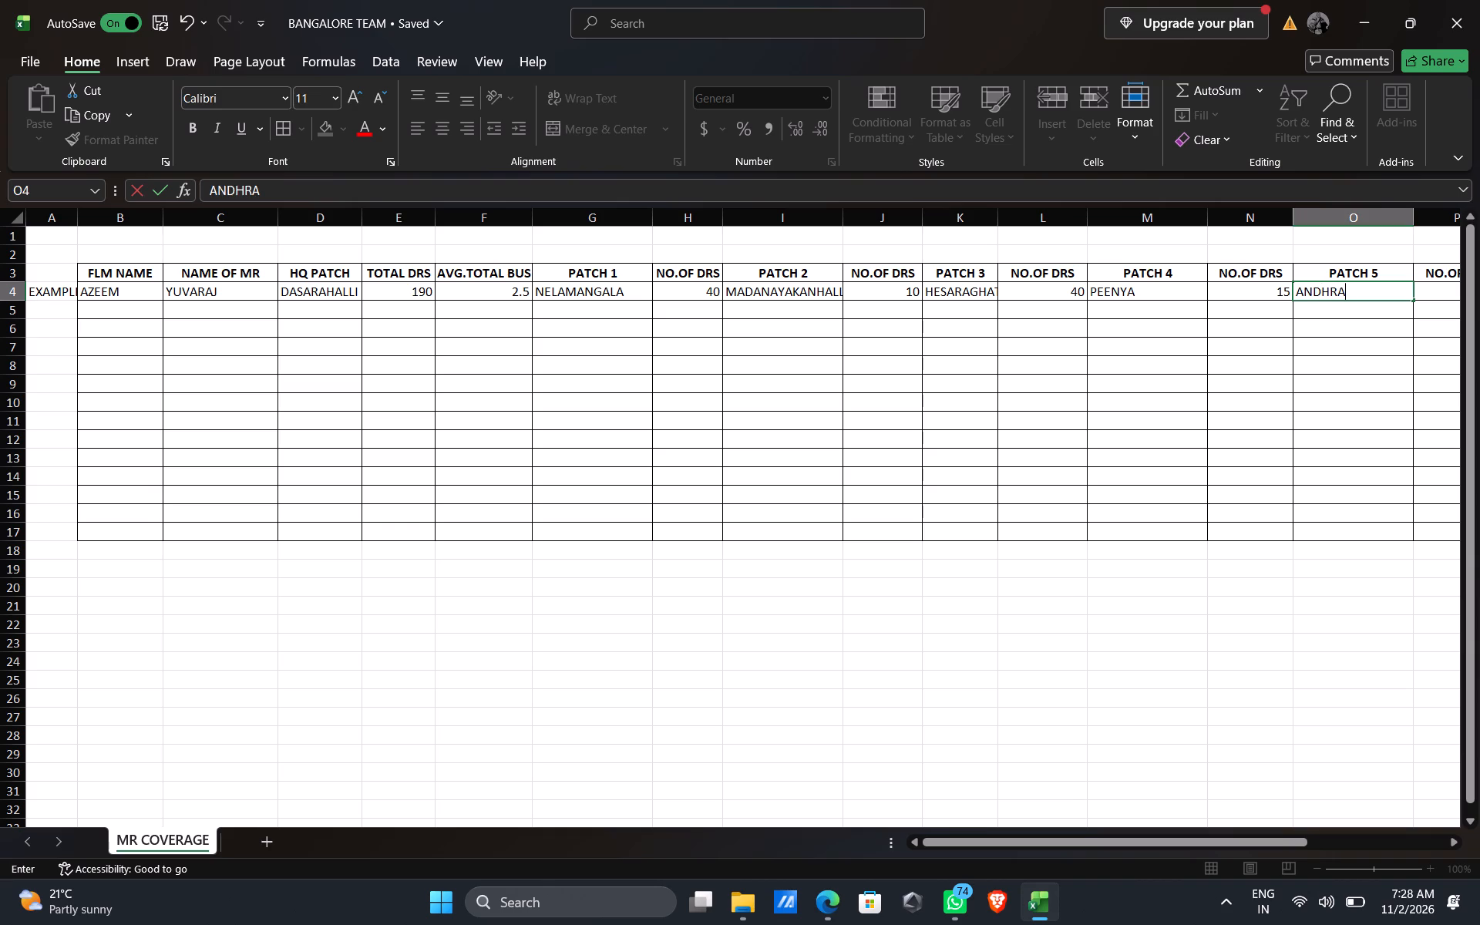
key(BackSpace)
key(BackSpace)
key(BackSpace)
text(RA)
text(HALLI)
key(Right)
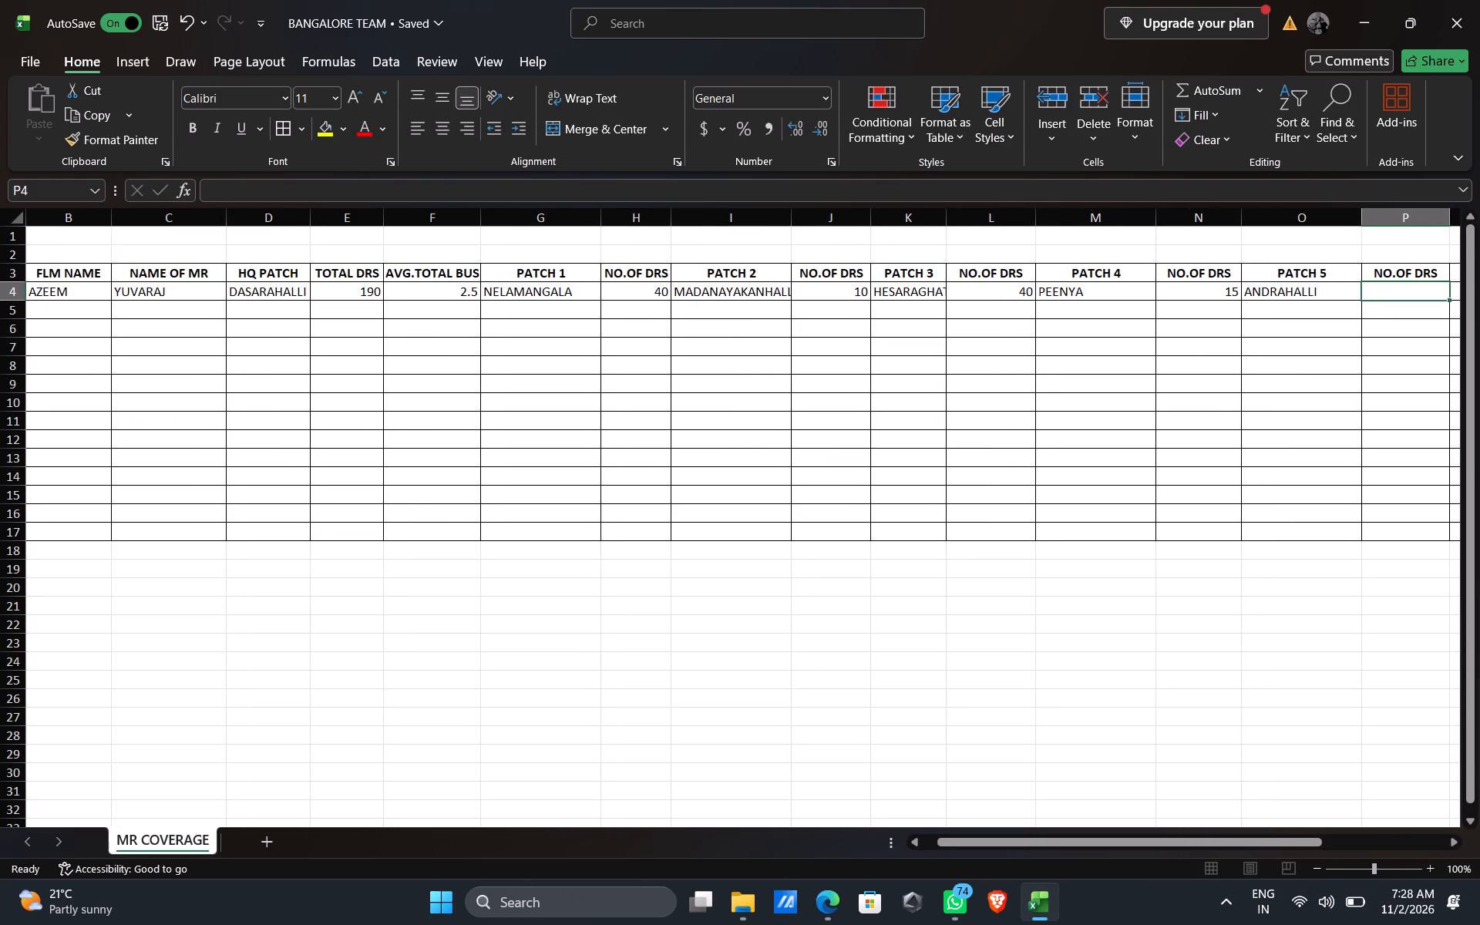
text(10)
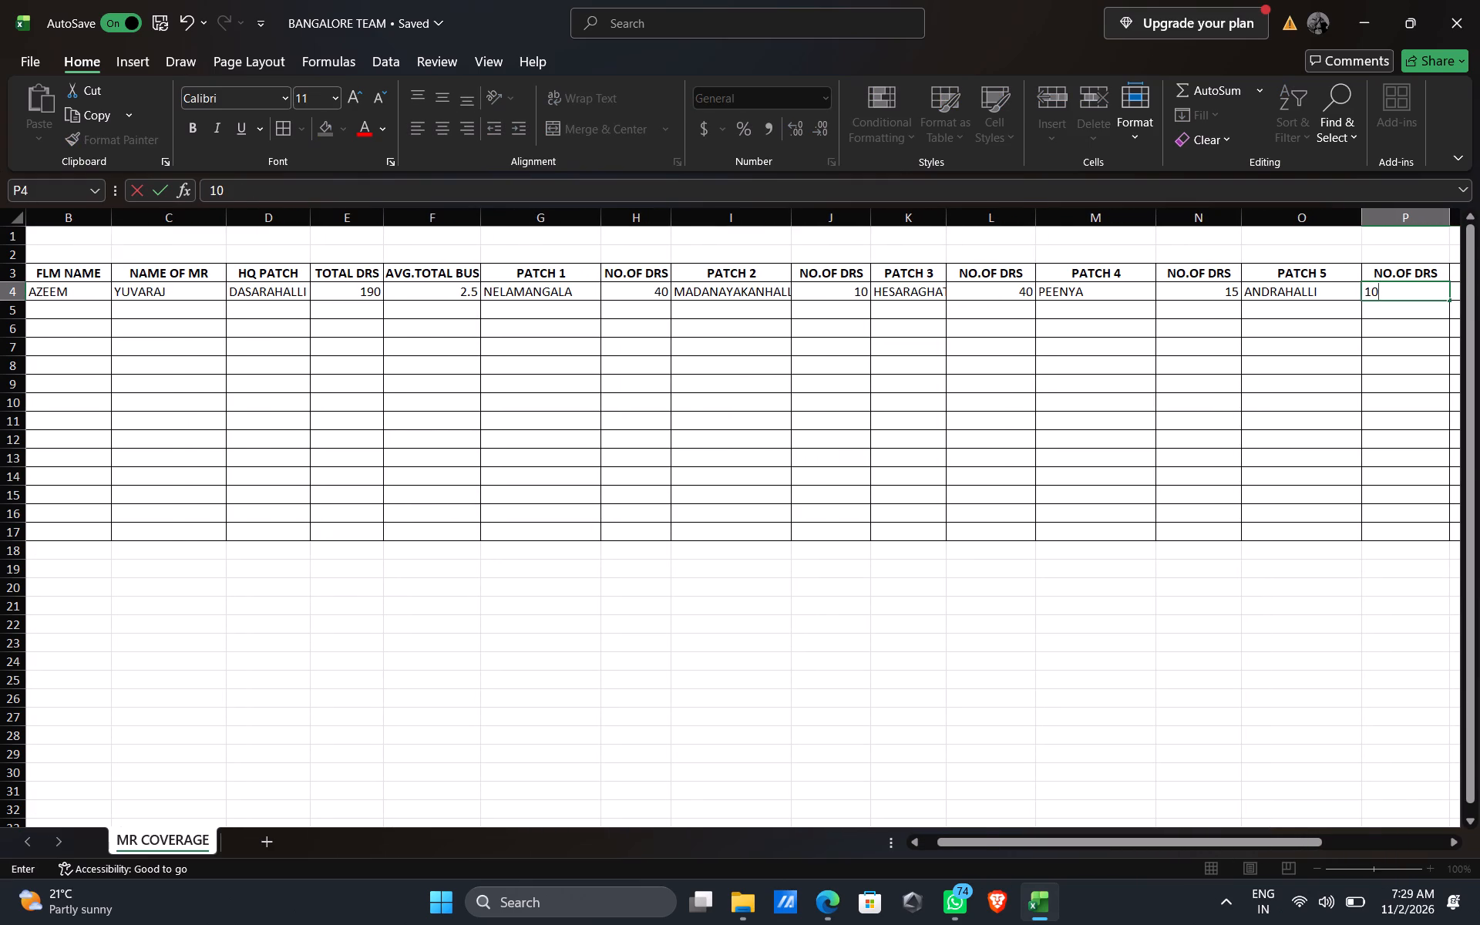
key(Right)
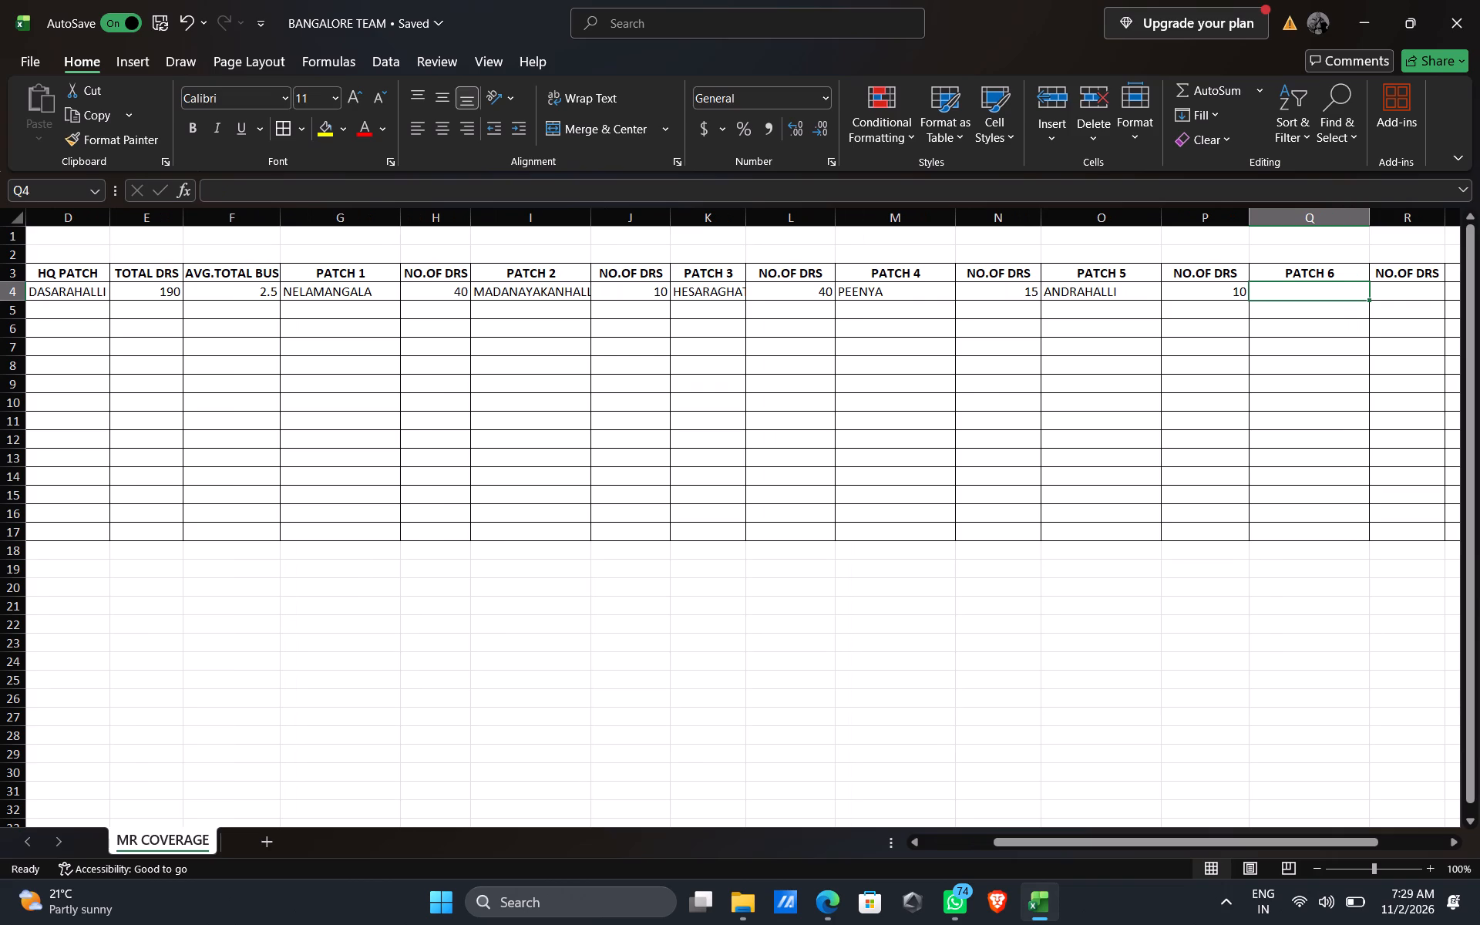
Fill the example row's PATCH 6 with CHIKKABIDARAKALLU and 10 doctors, and PATCH 7 with DASARAHALLI and 10 doctors.
text(CHIKKABIDARAKALLU)
key(Right)
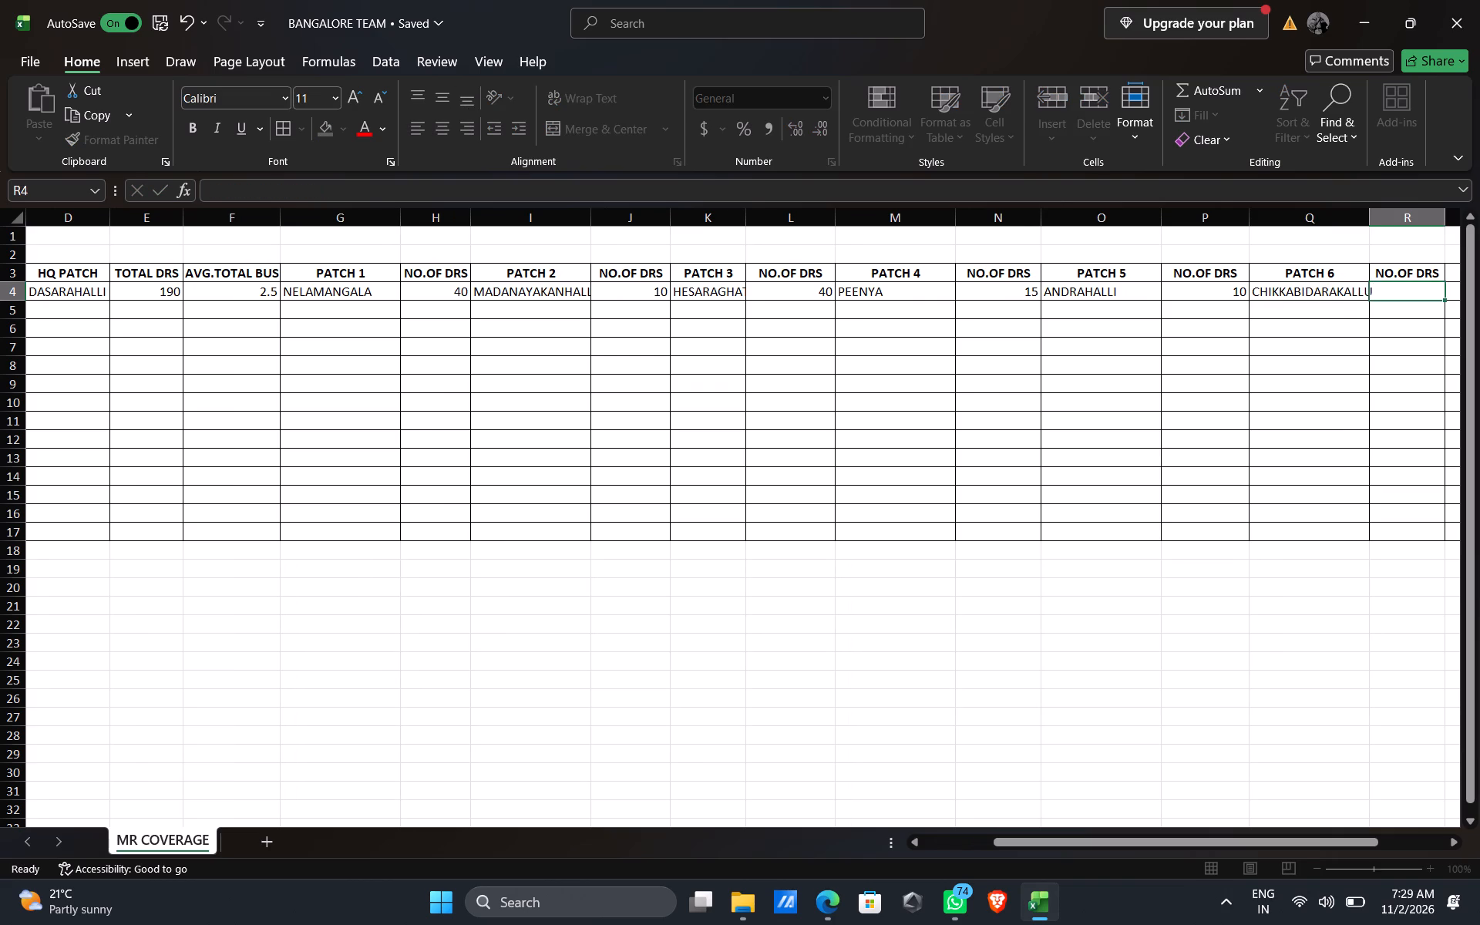
text(10)
key(Right)
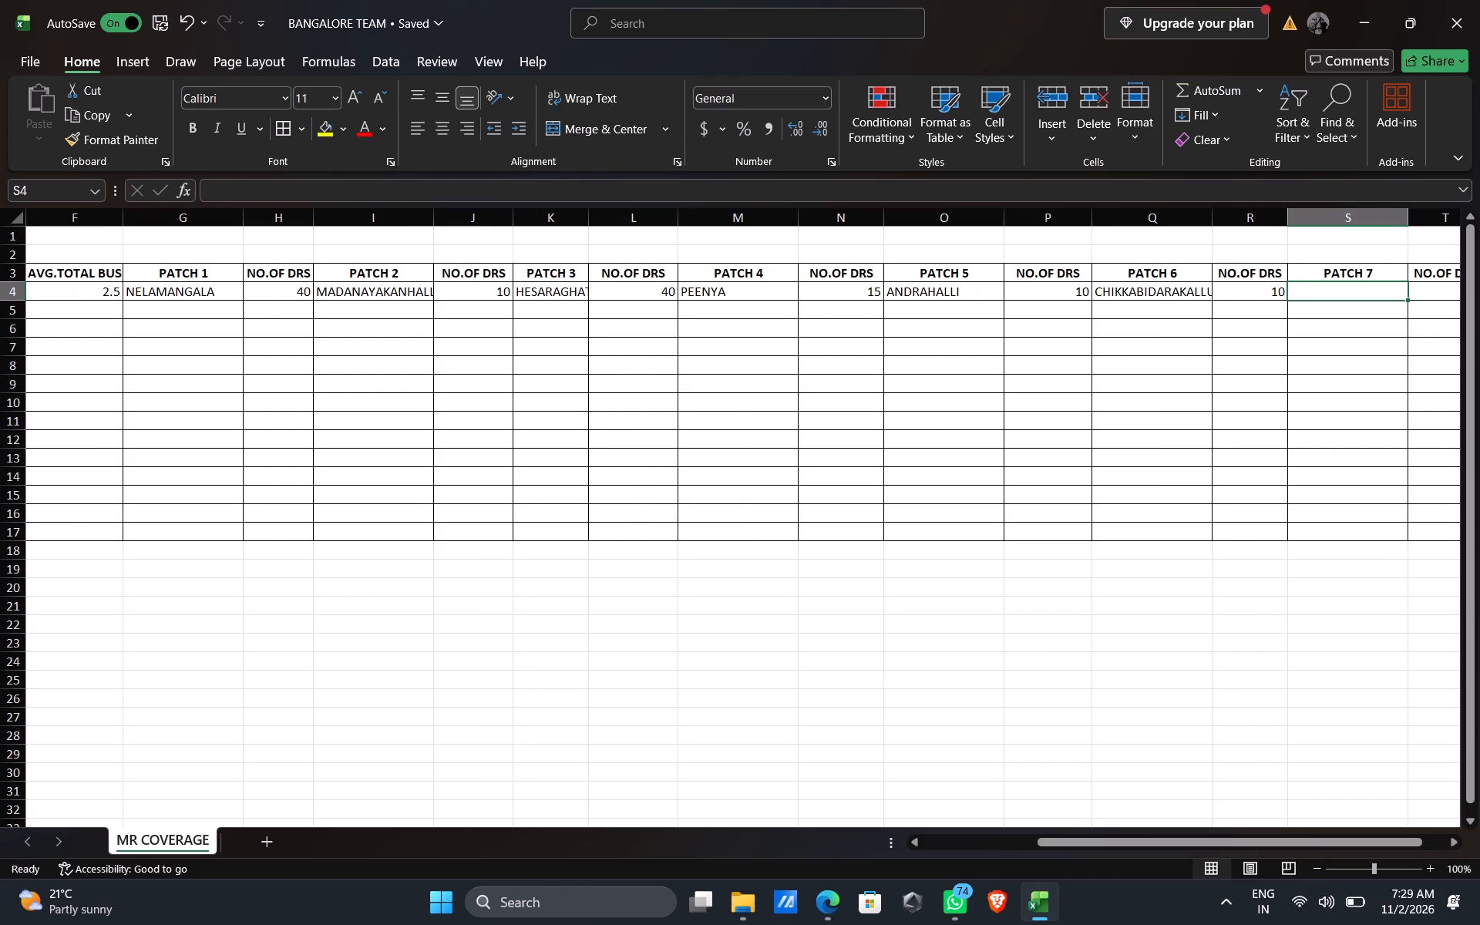
text(DA)
text(SARA)
text(HALLI)
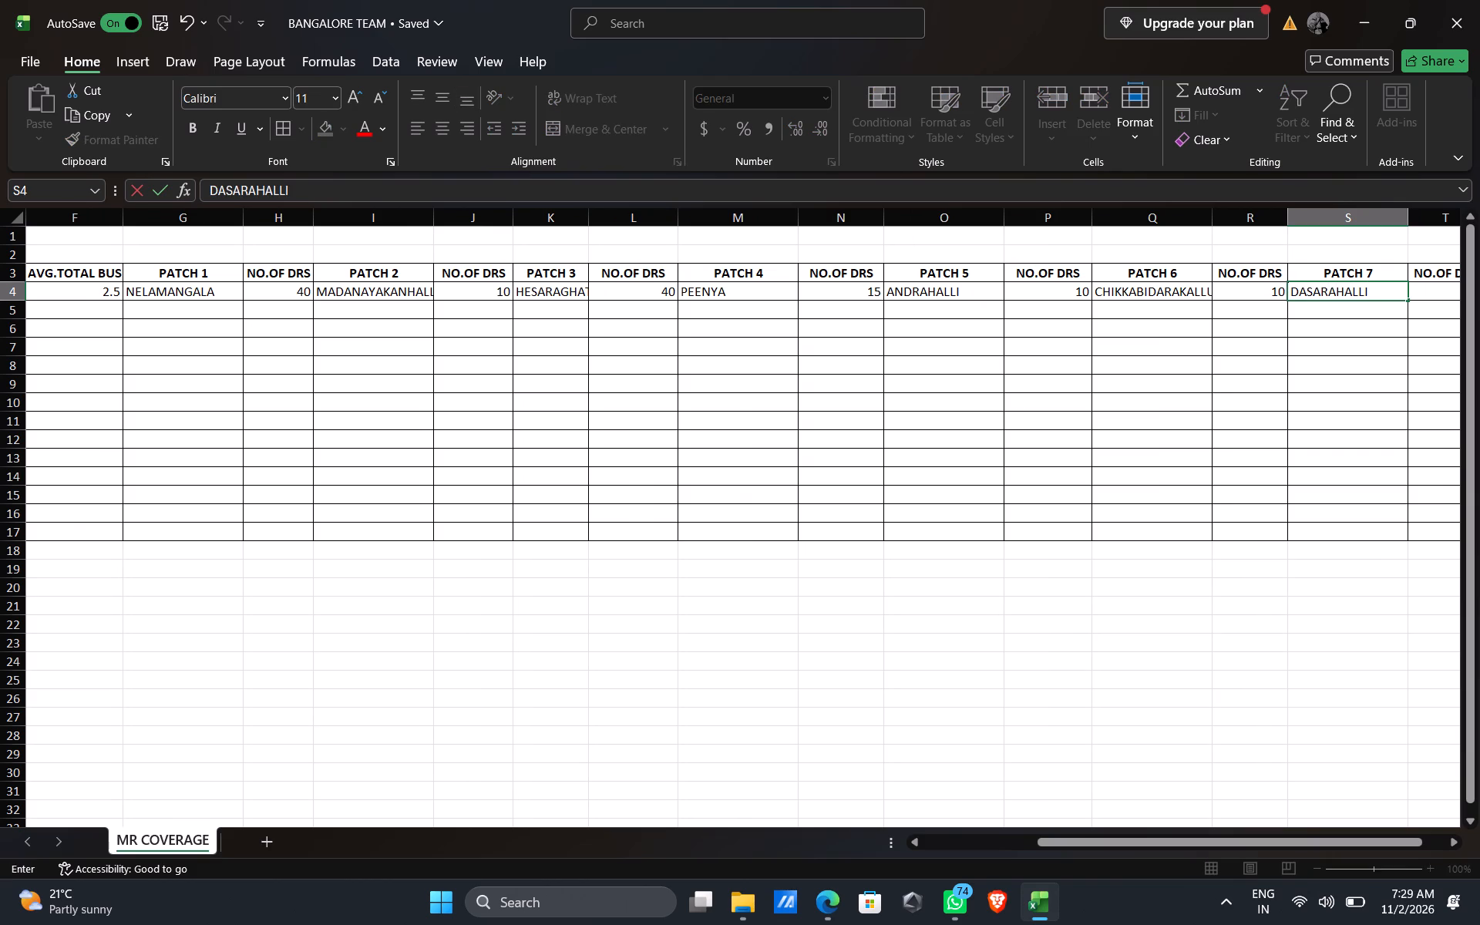
key(Right)
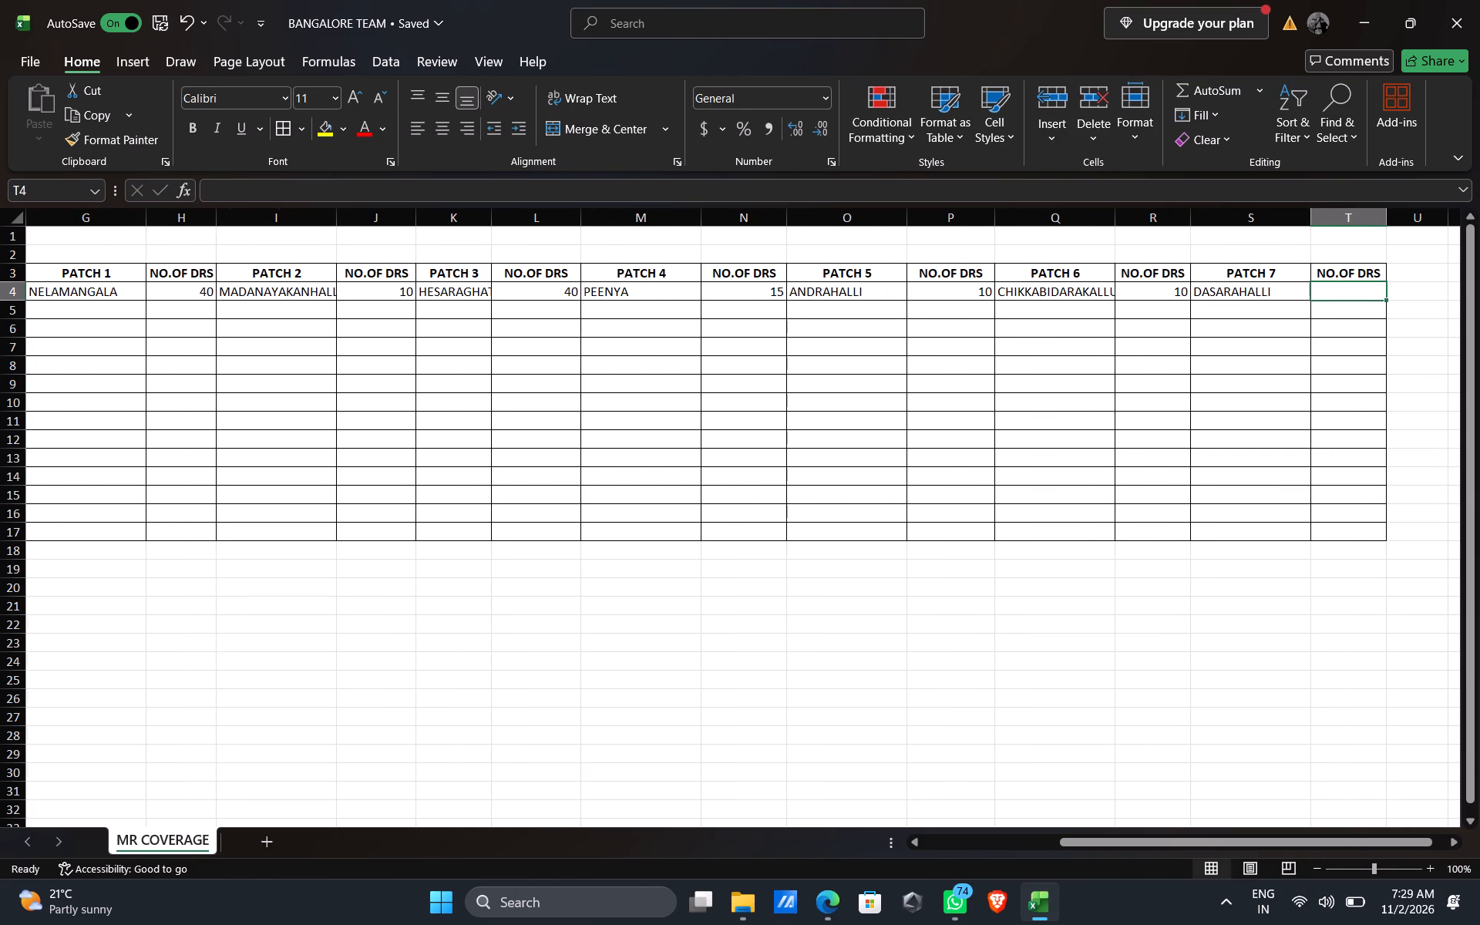
text(10)
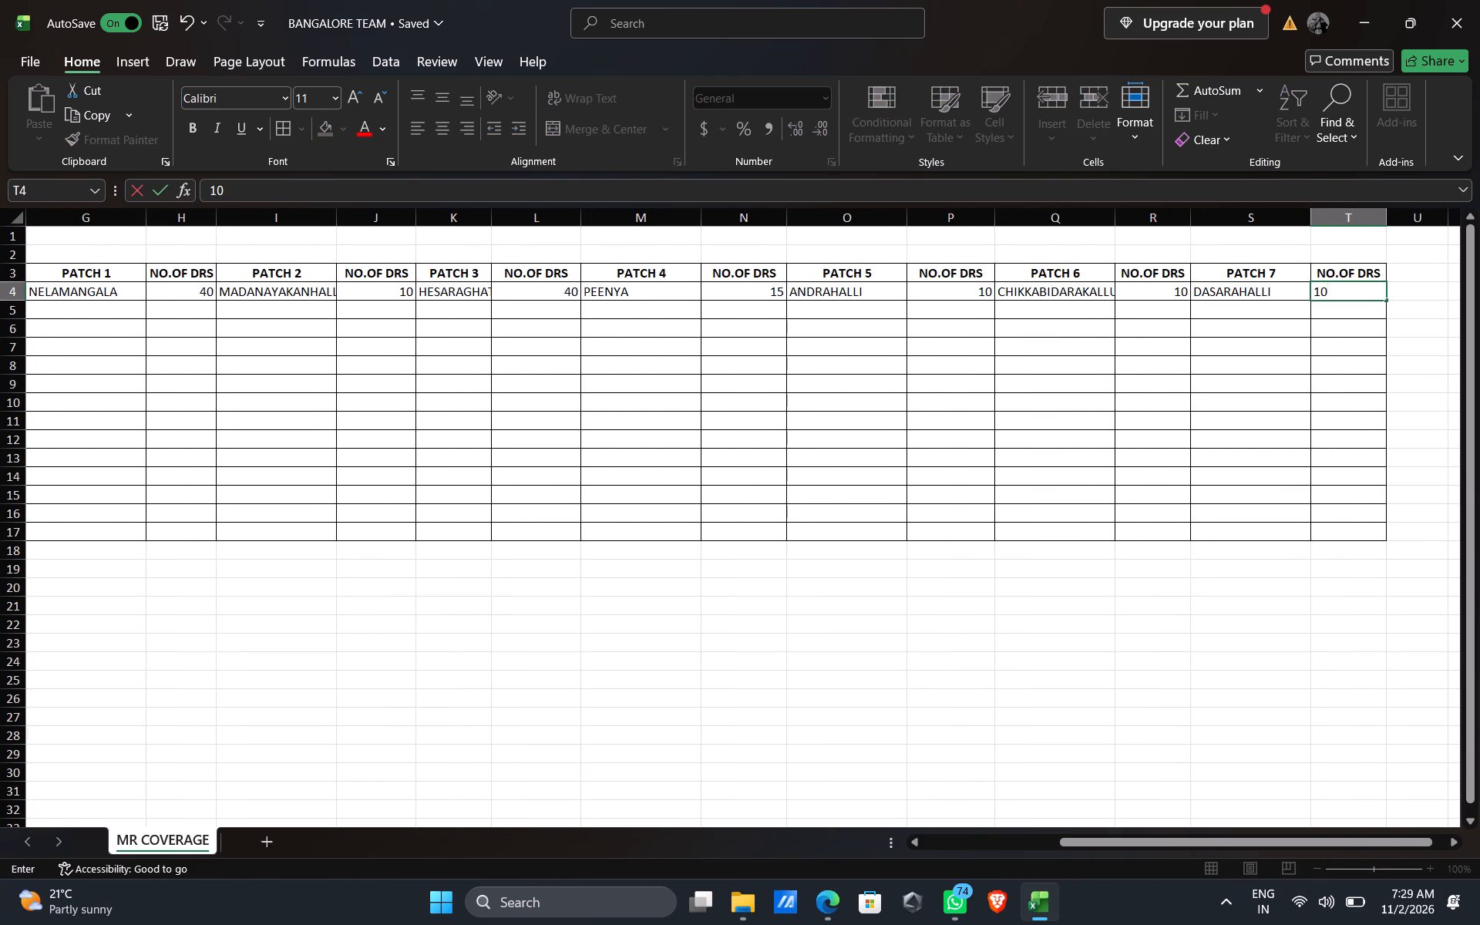
key(Down)
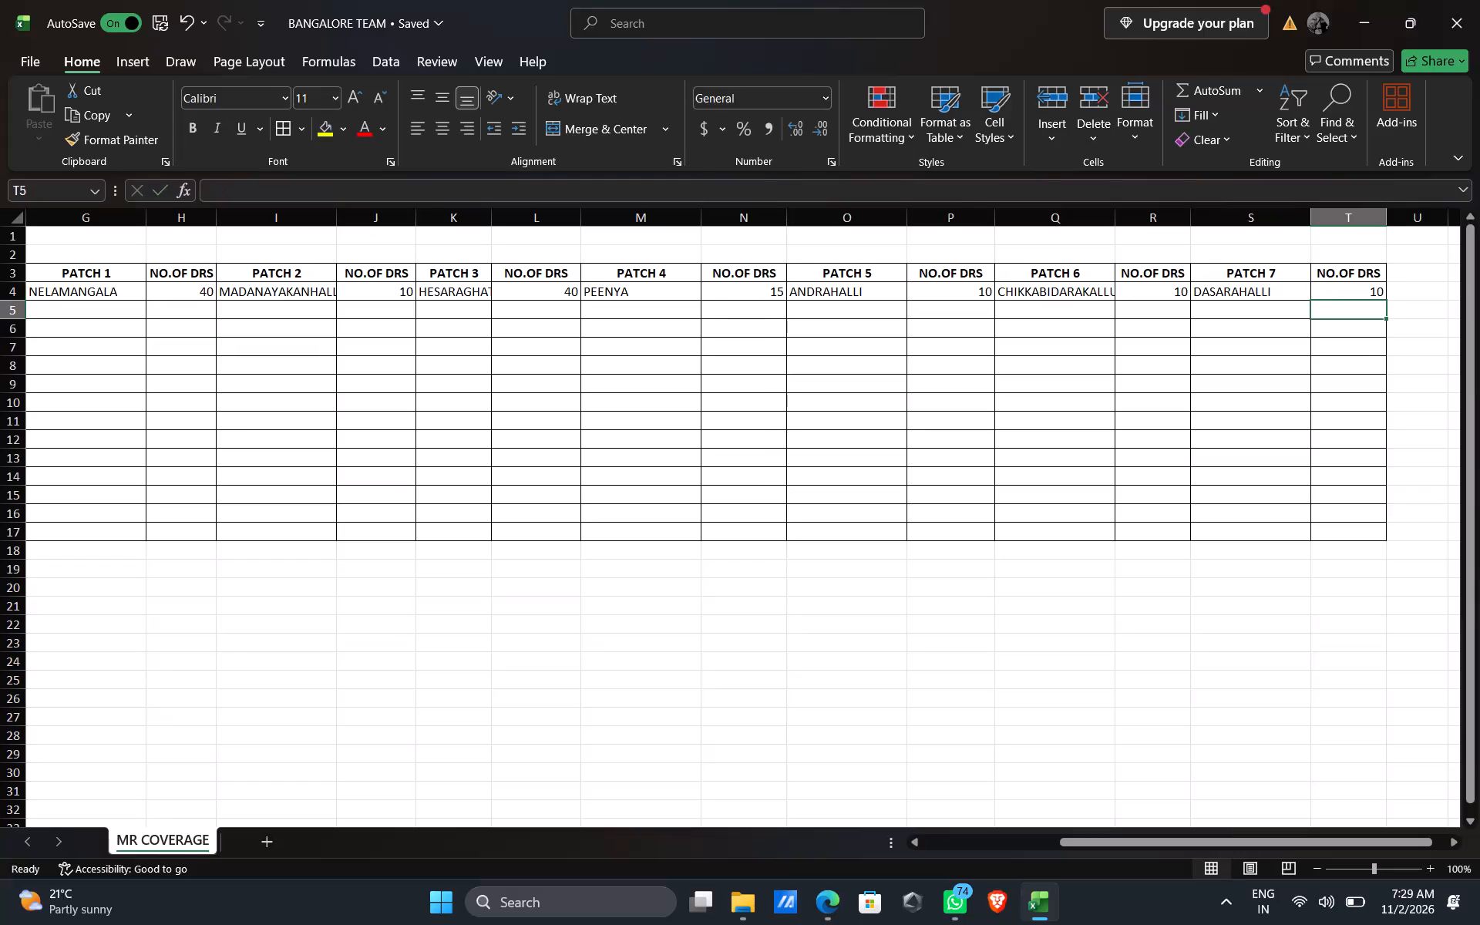
Copy the PATCH 7 and adjoining NO.OF DRS columns (S:T) into columns U:V.
key(Right)
key(Right)
key(Right)
key(Right)
key(Right)
key(Right)
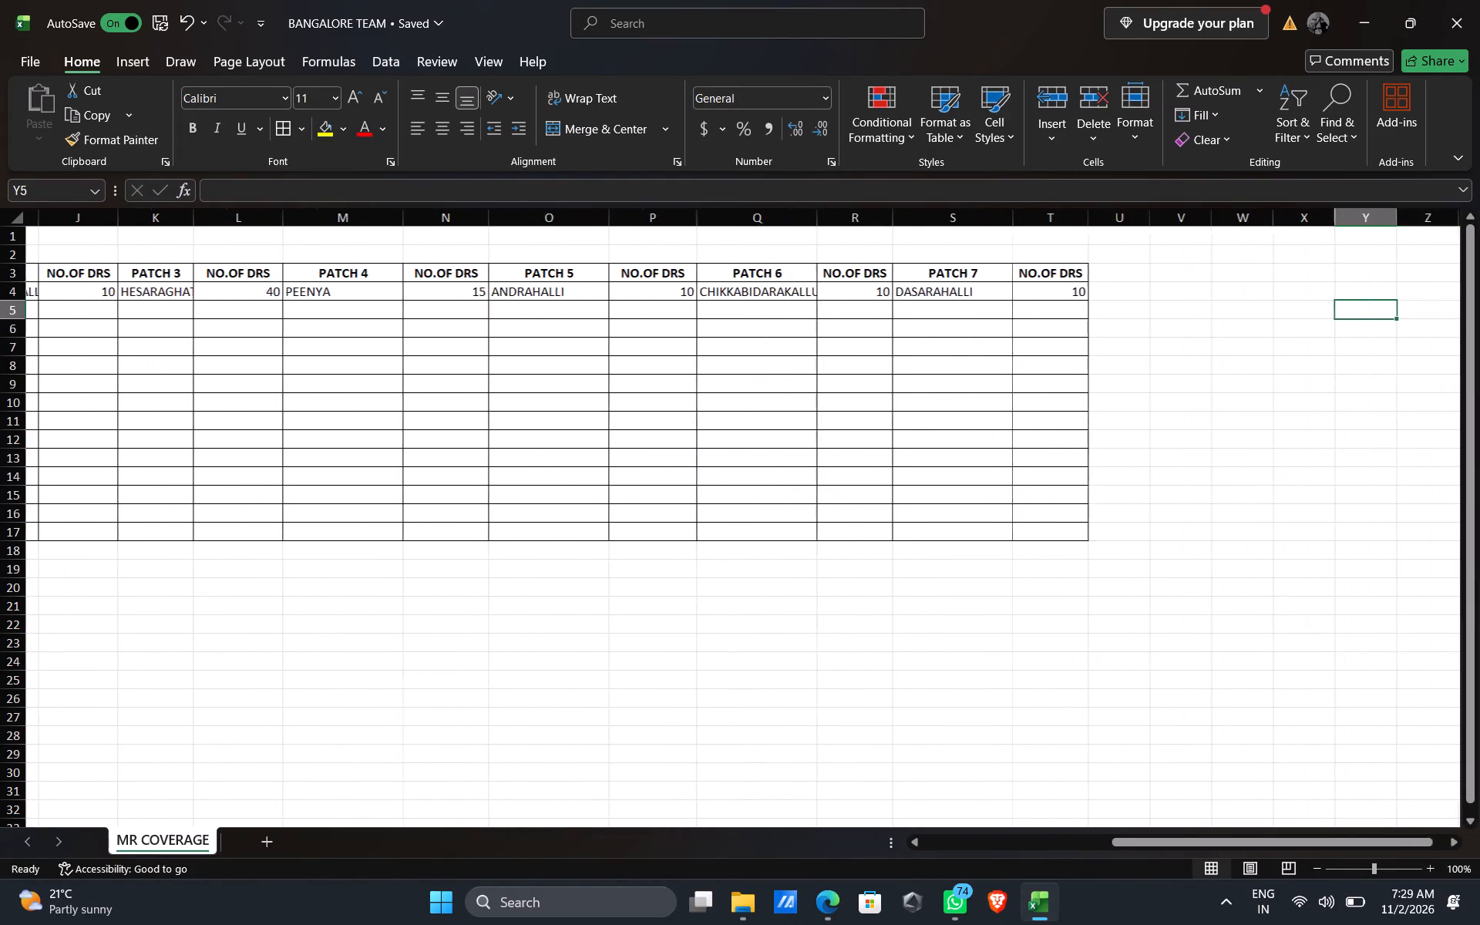
key(Right)
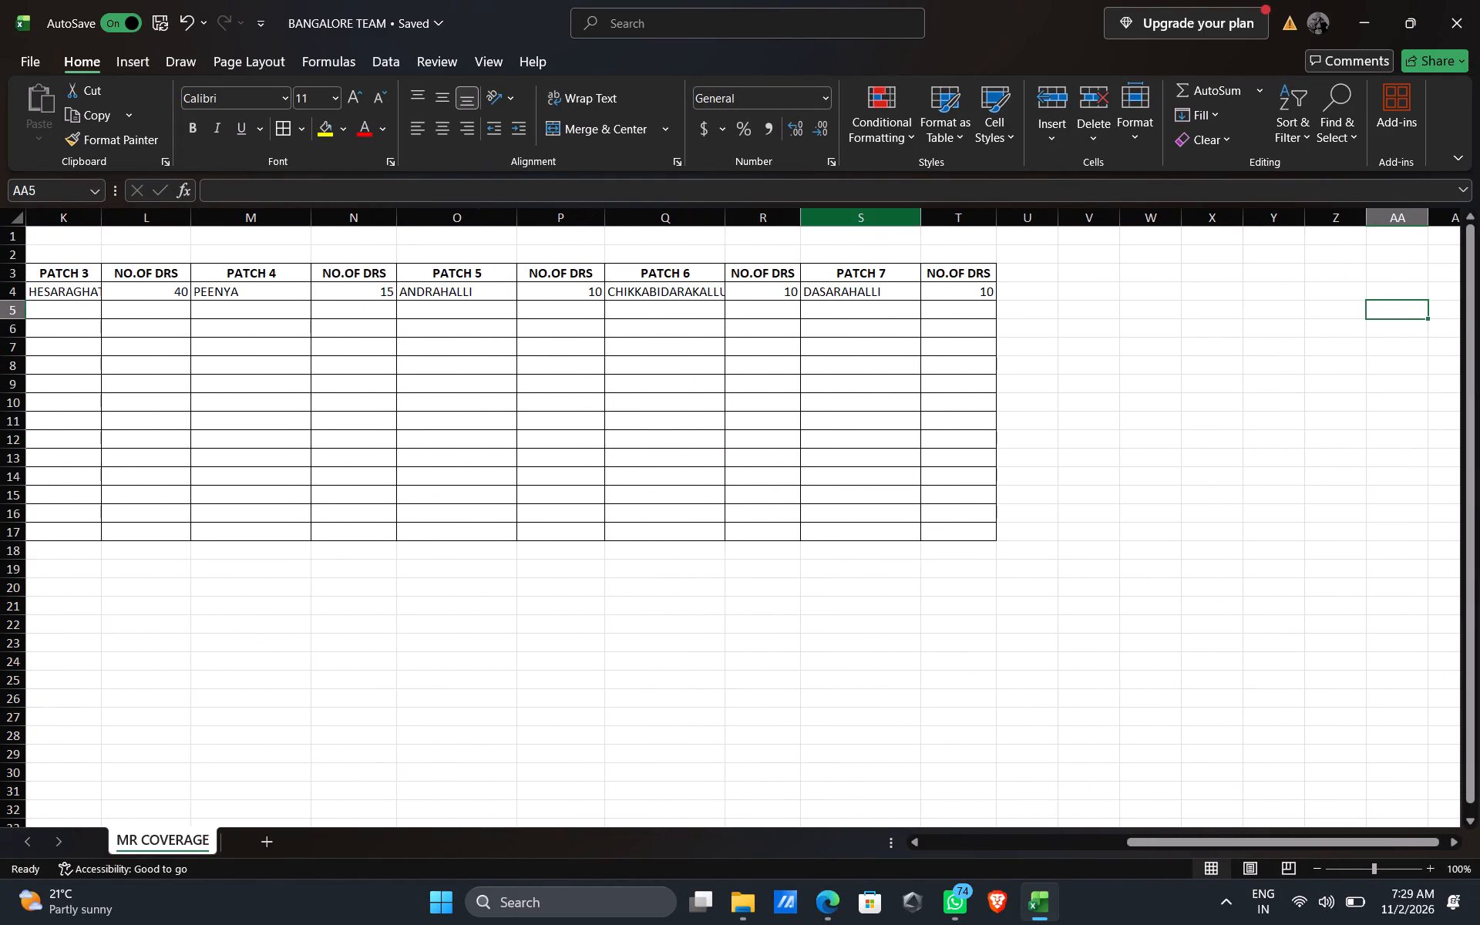
drag(856, 217, 941, 217)
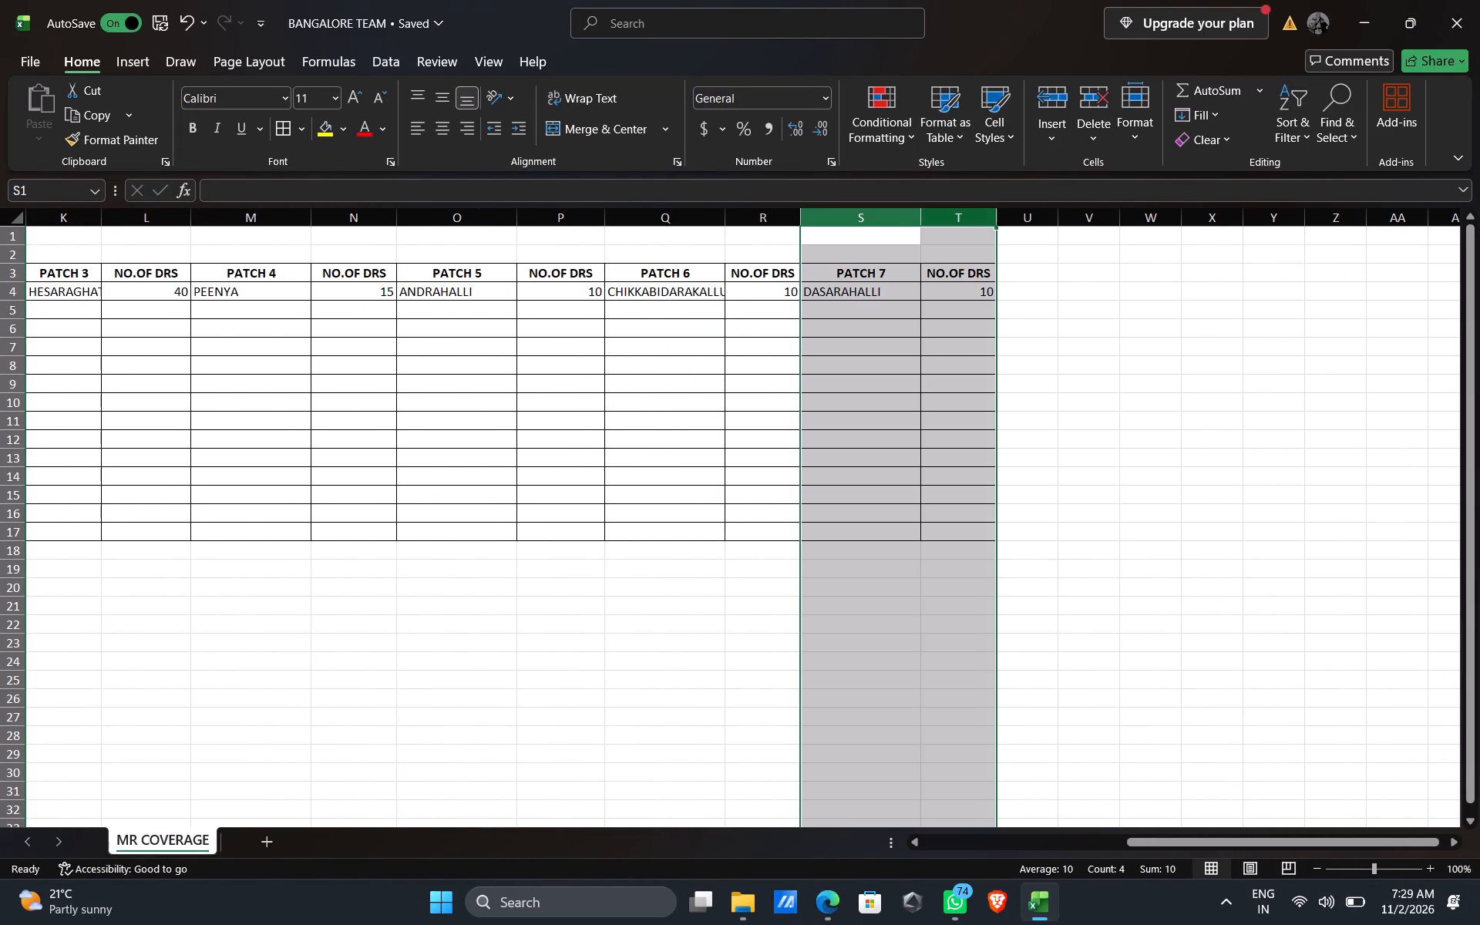
key(ctrl+c)
click(1028, 212)
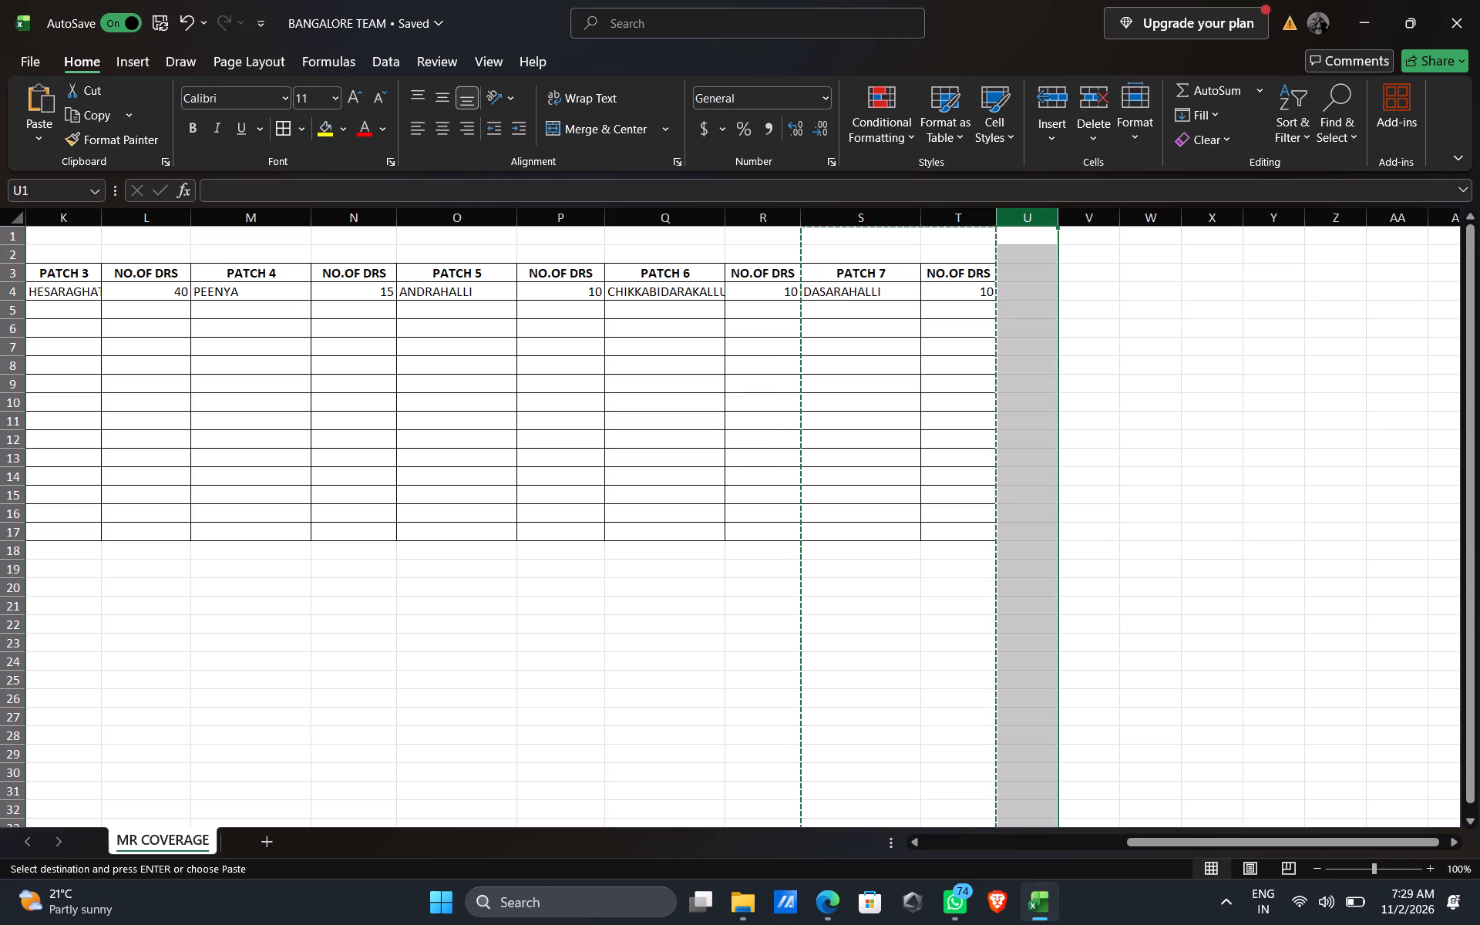
key(ctrl+v)
Copy the duplicated PATCH 7 and NO.OF DRS columns (U:V) into columns W:X.
click(1223, 216)
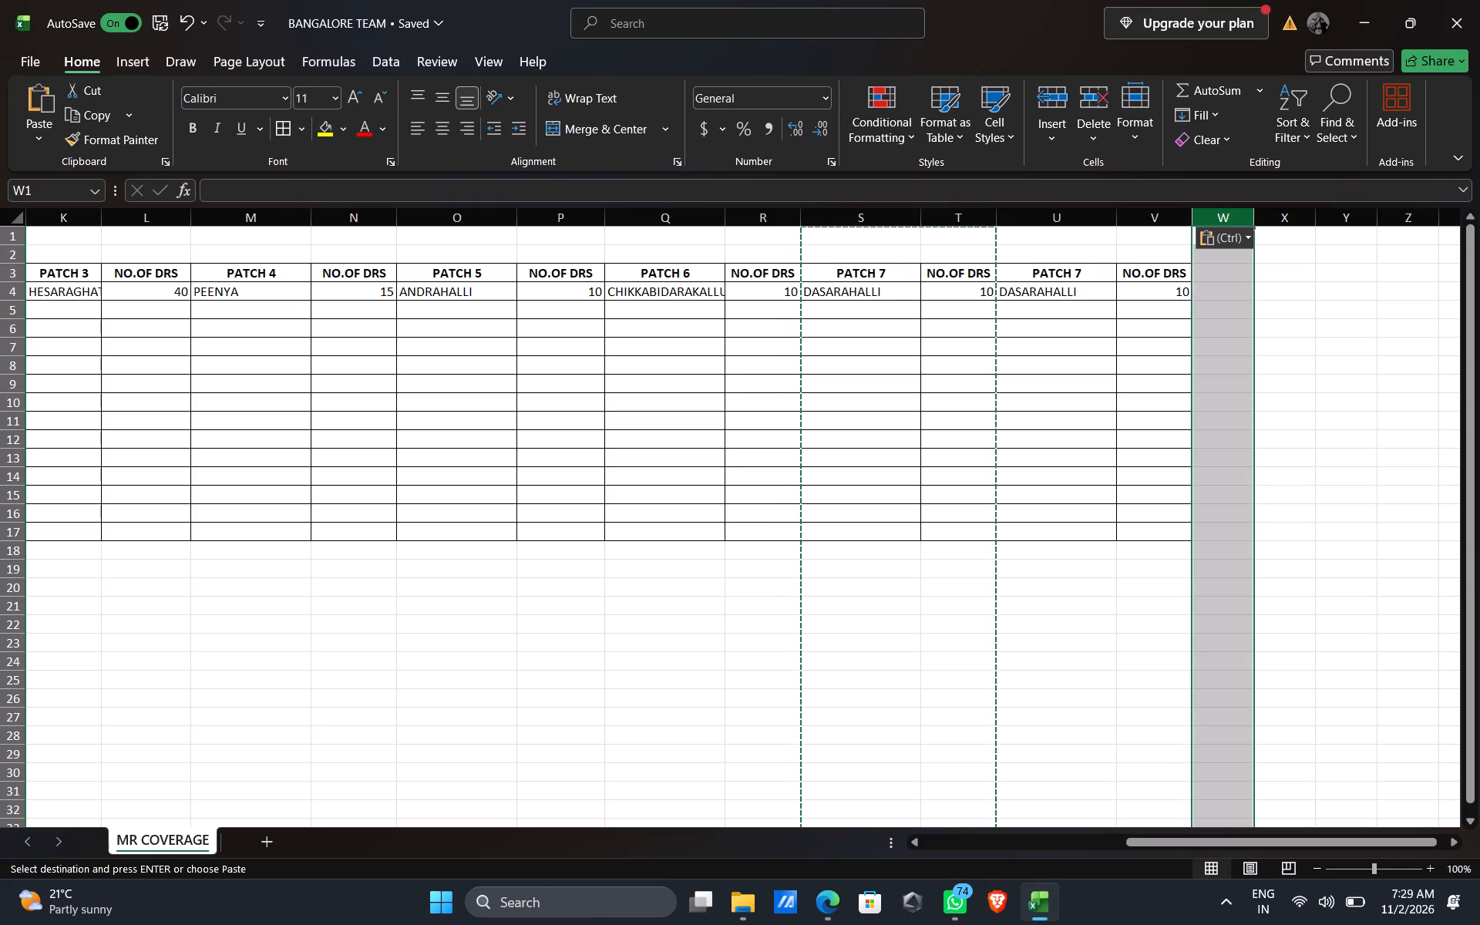
key(ctrl+b)
drag(1068, 222, 1134, 217)
key(ctrl+c)
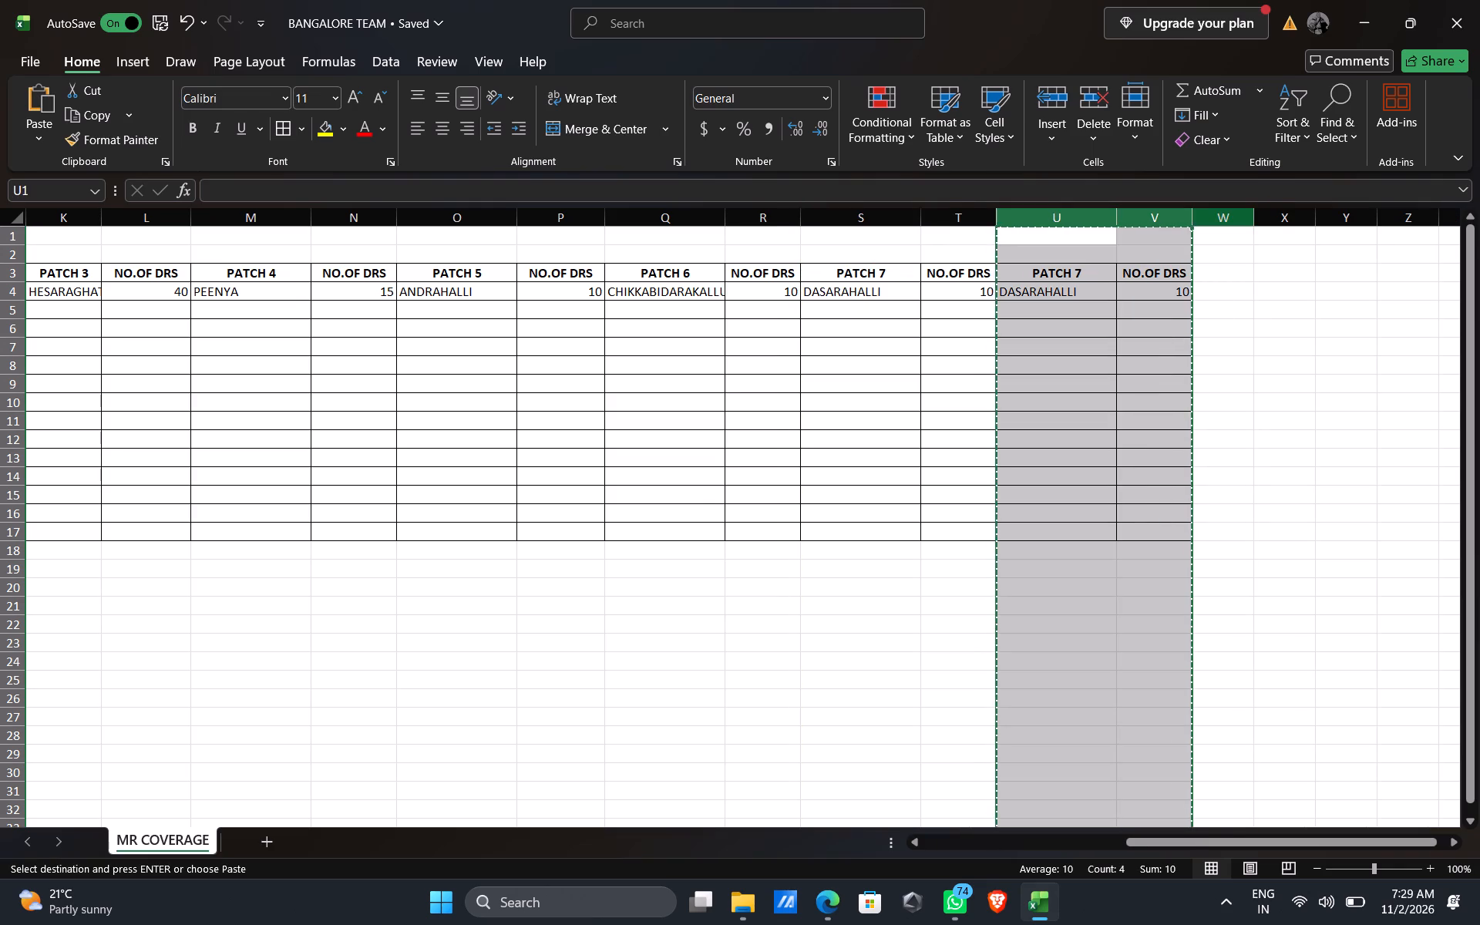
click(1223, 219)
key(ctrl+v)
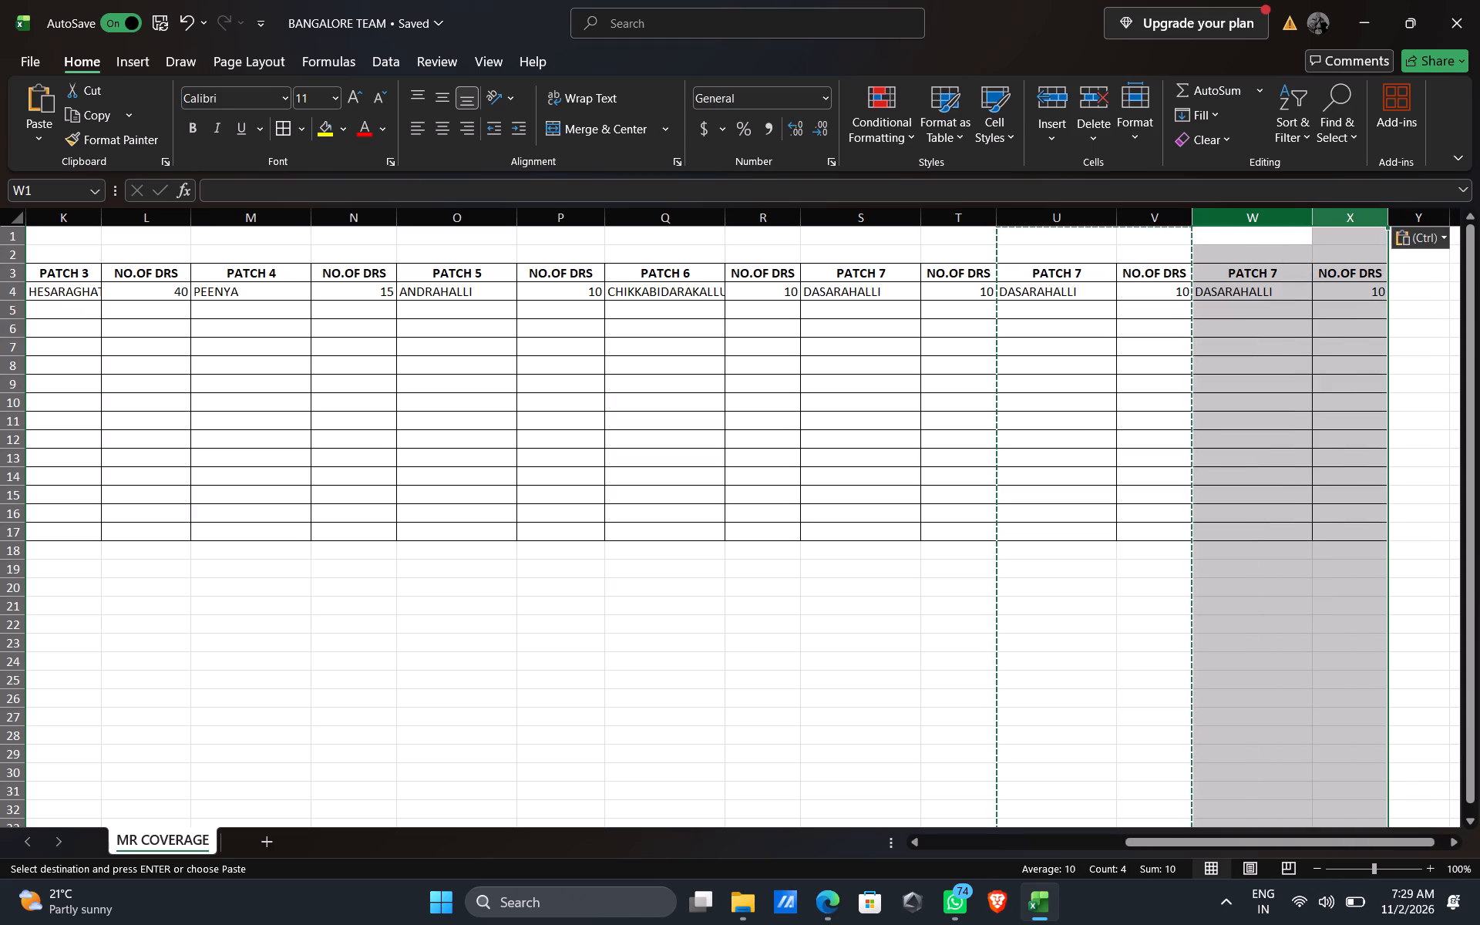
Rename the duplicated headers in U3 and W3 as PATCH 8 and PATCH 9, and save the workbook.
double_click(1085, 274)
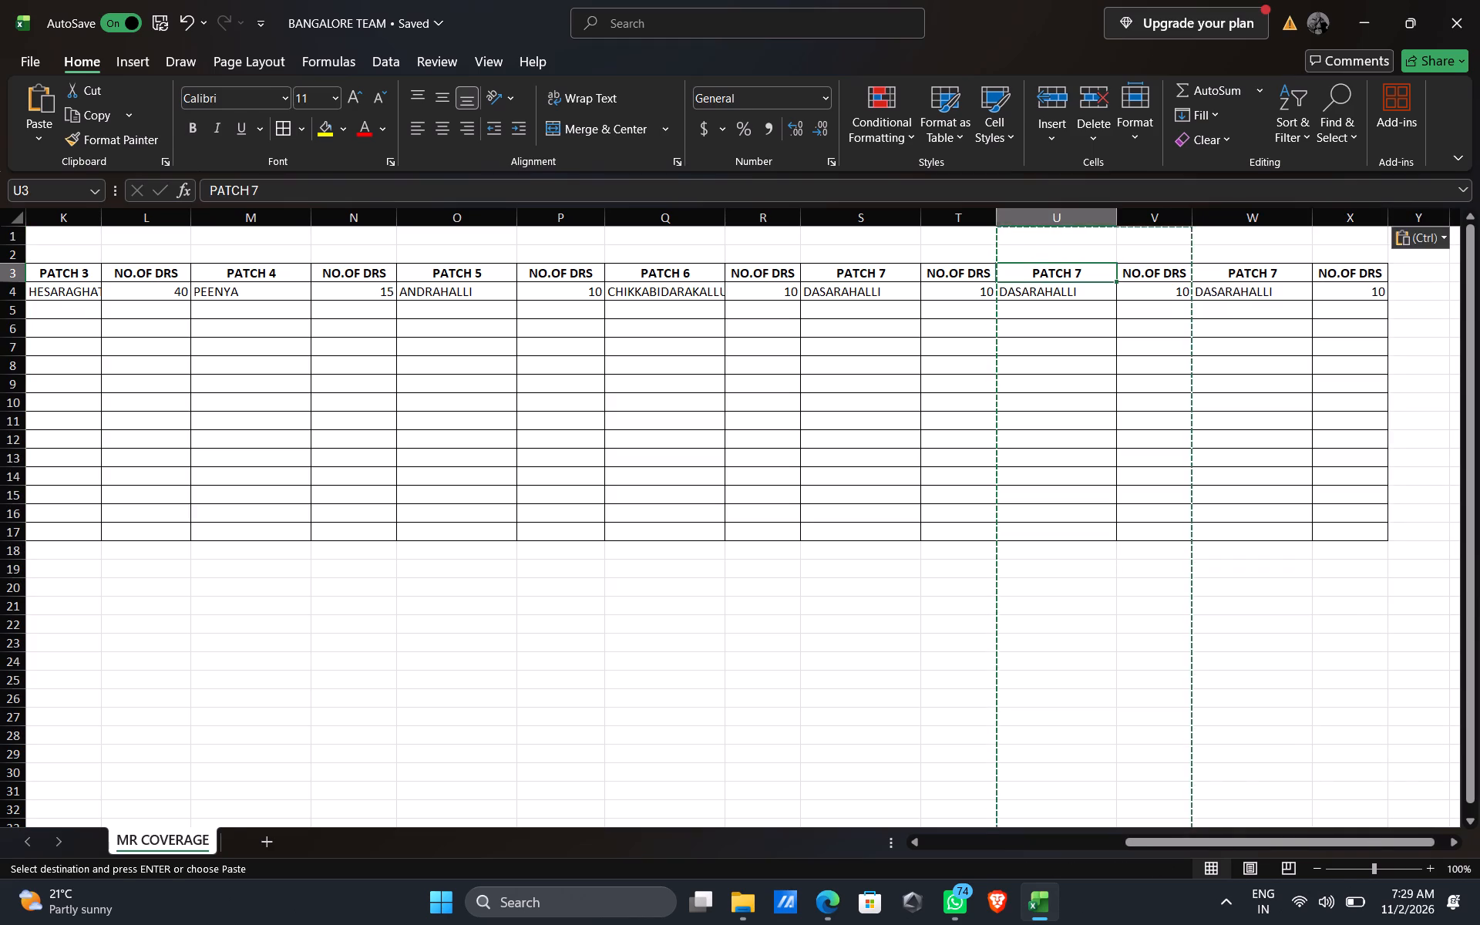
key(BackSpace)
key(8)
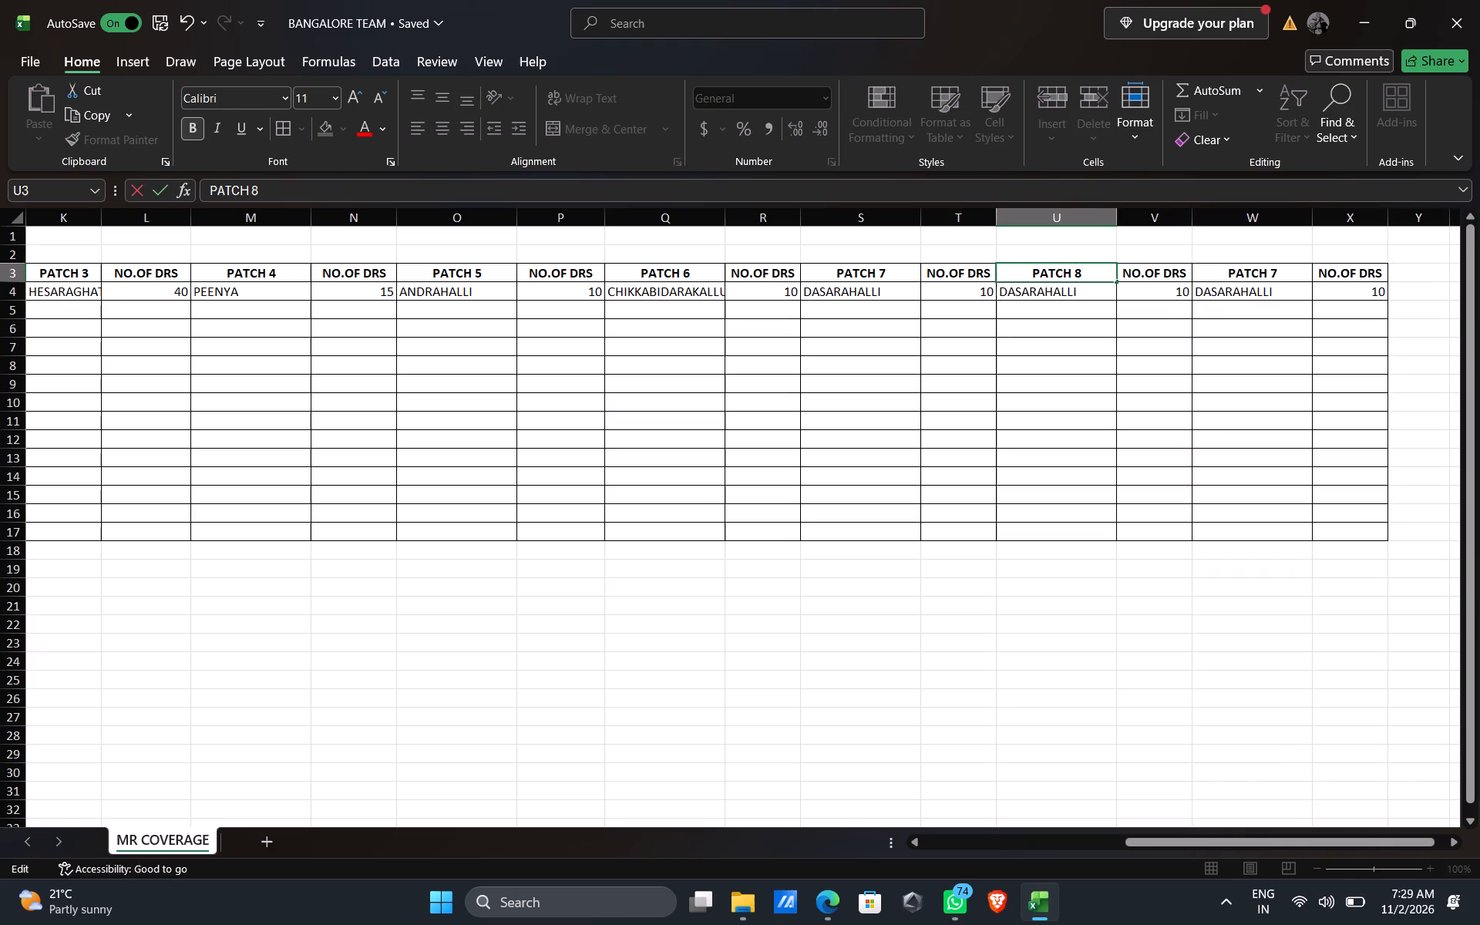
key(Right)
key(Right)
key(Right)
key(Return)
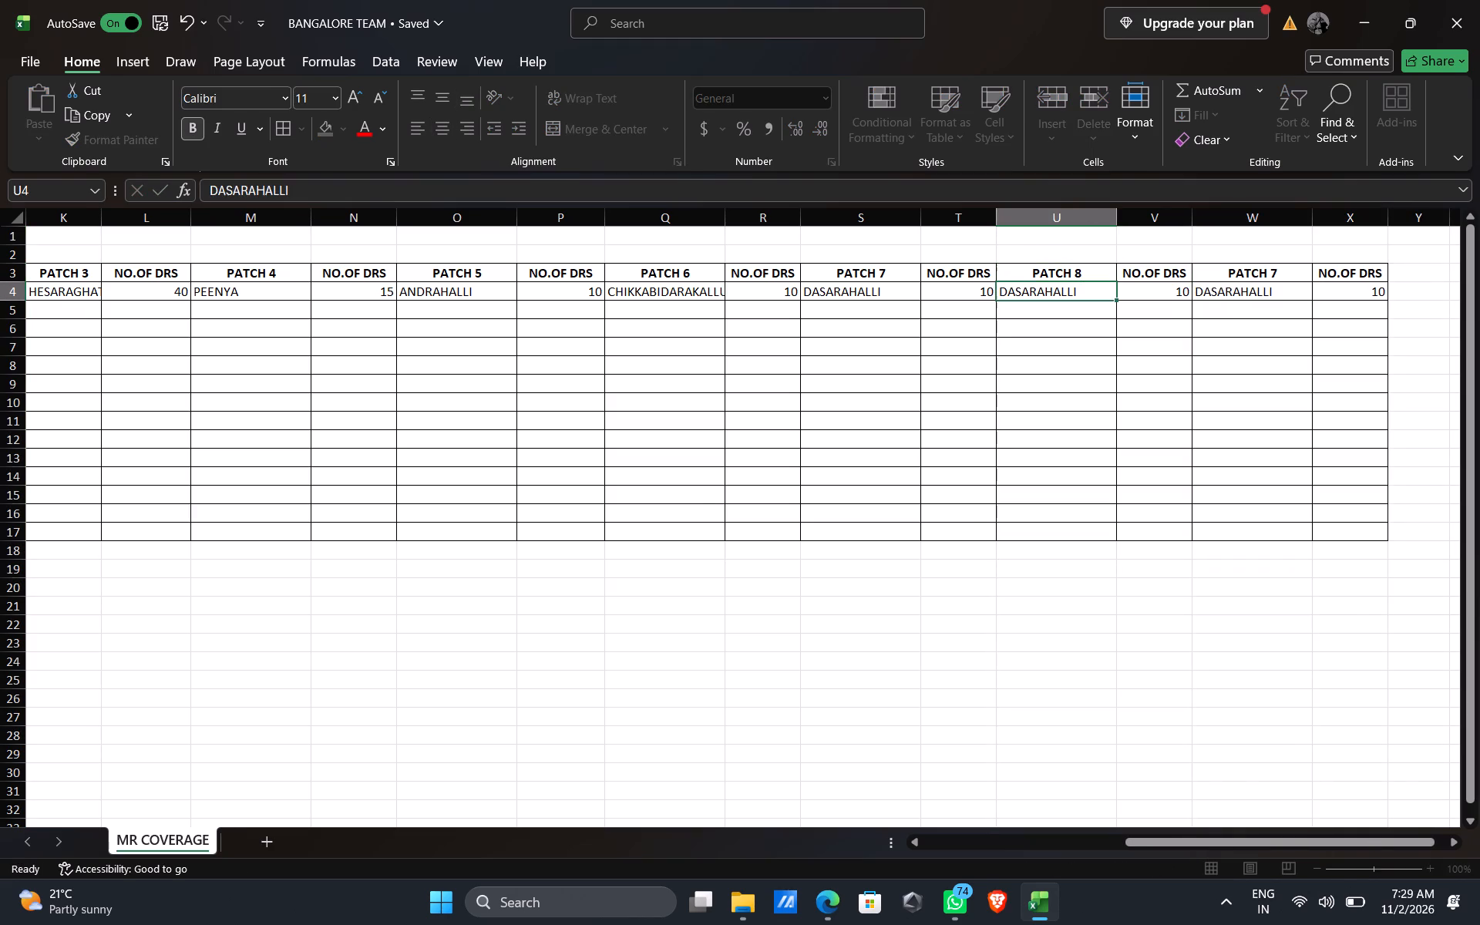
double_click(1276, 274)
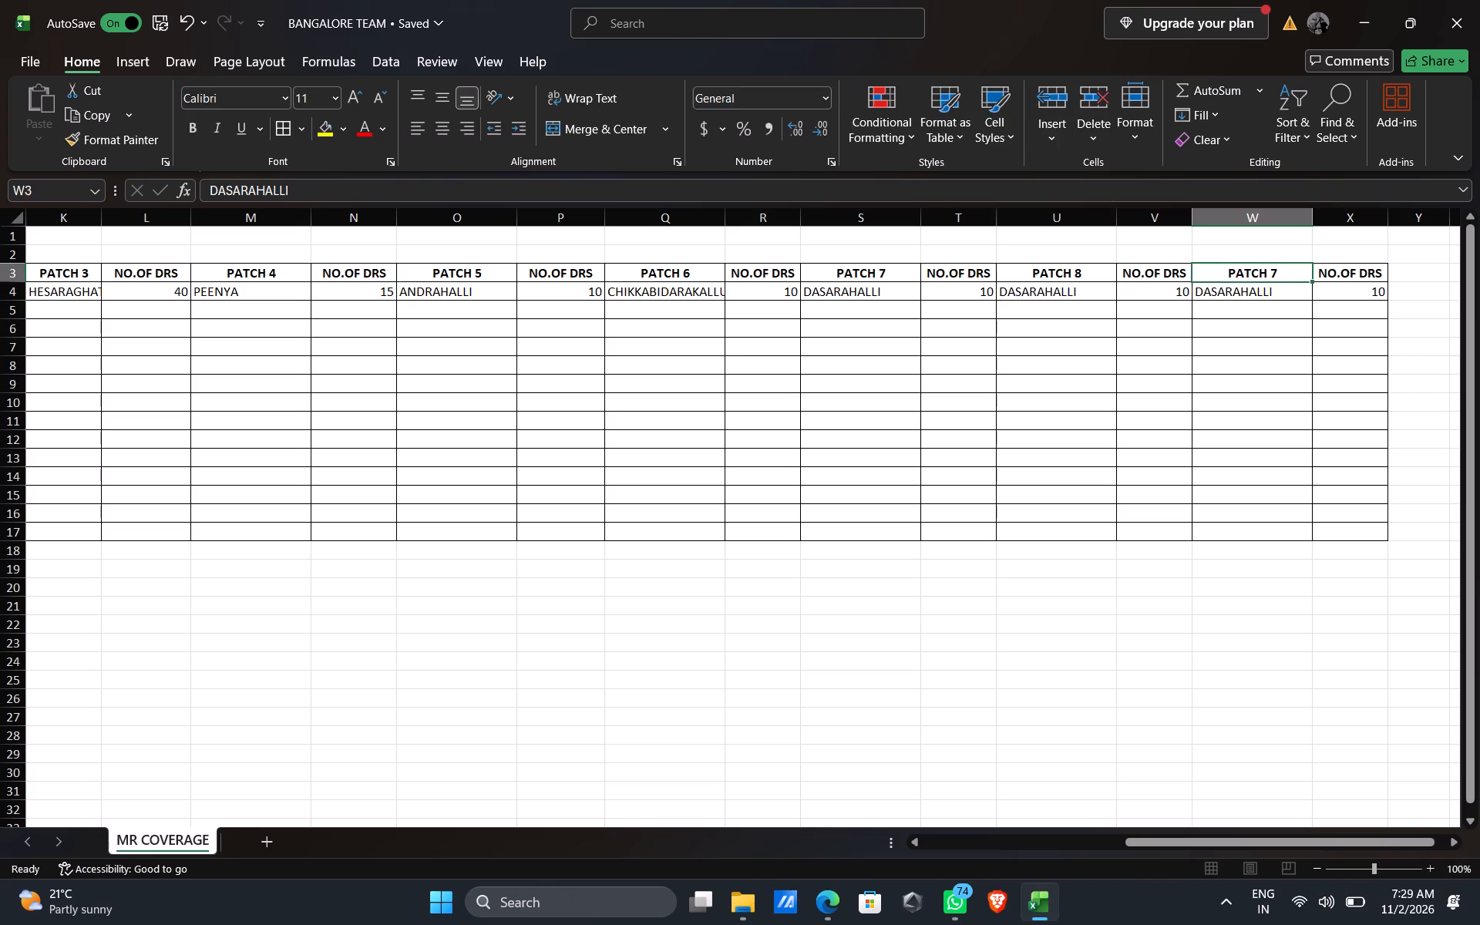
key(BackSpace)
key(9)
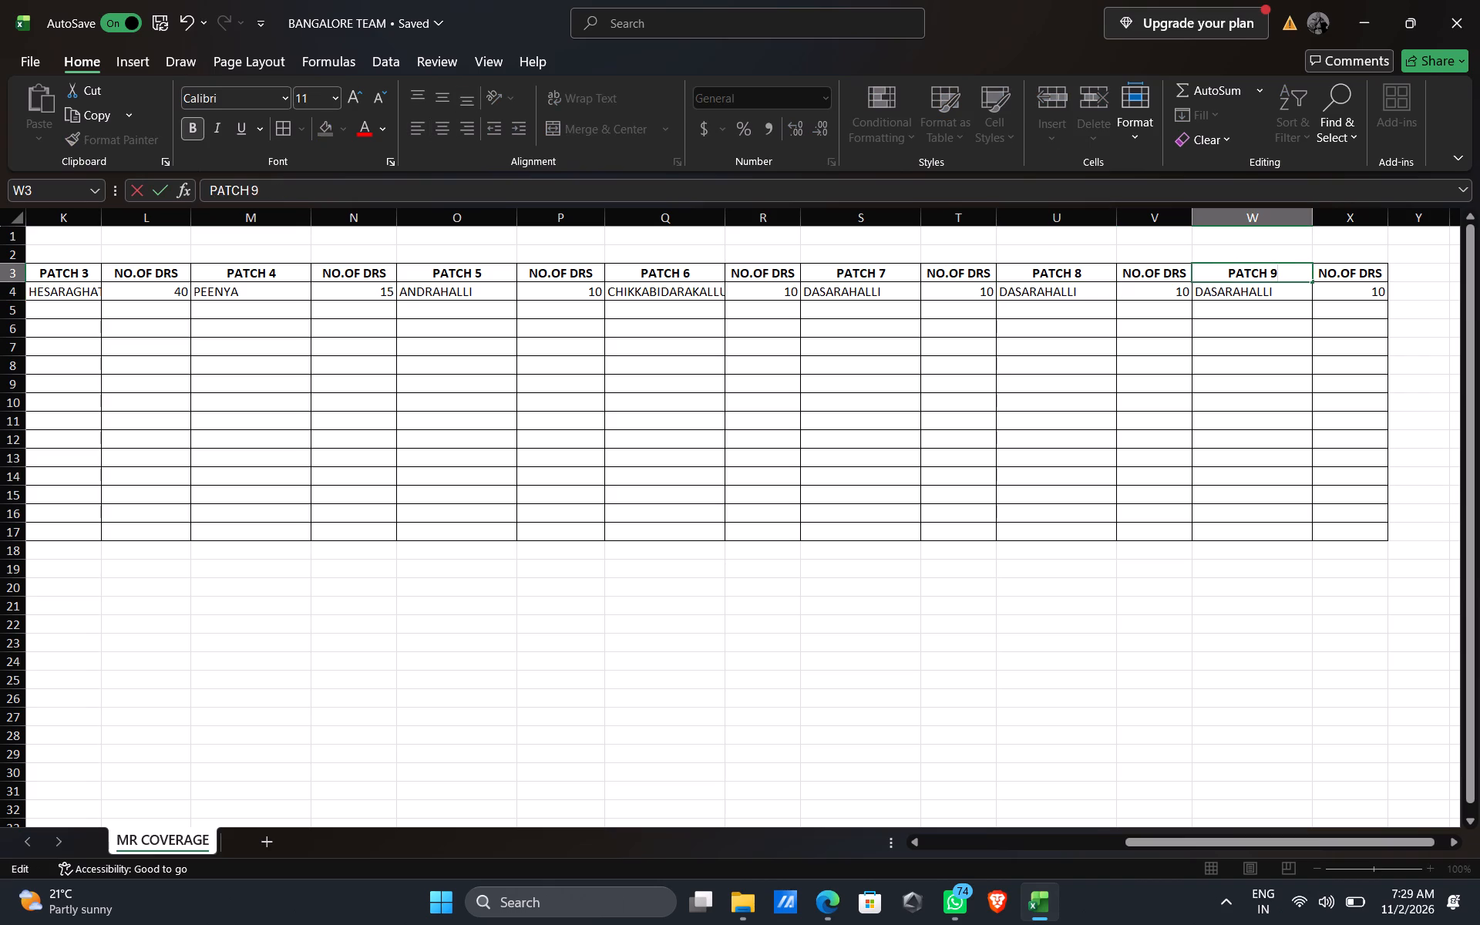
key(Return)
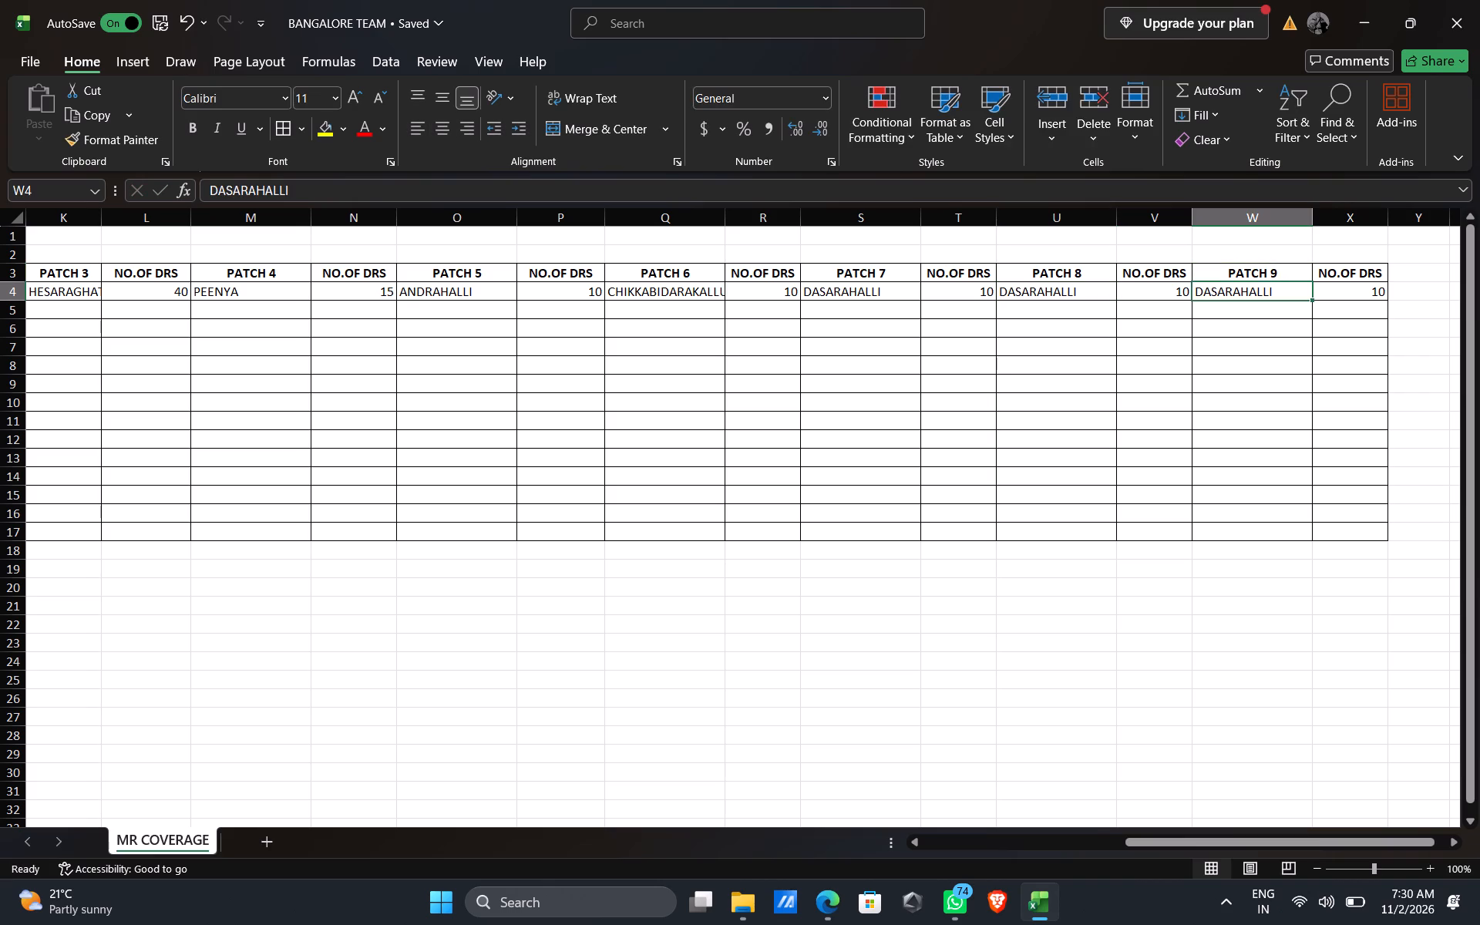
key(ctrl+s)
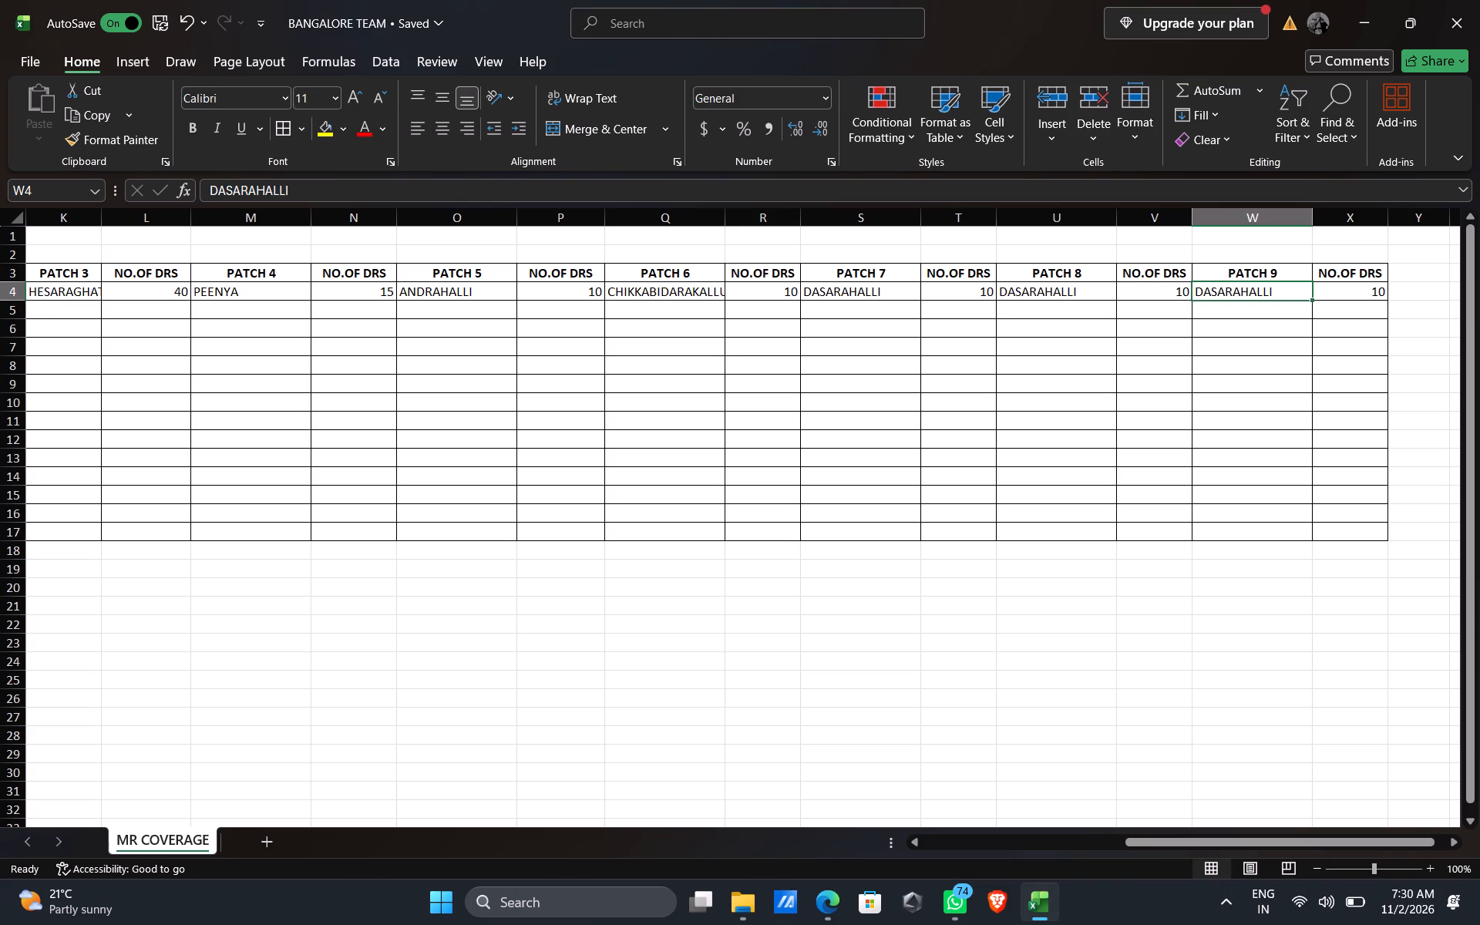
Center the contents of columns E through X horizontally and save the workbook.
drag(1366, 220, 0, 213)
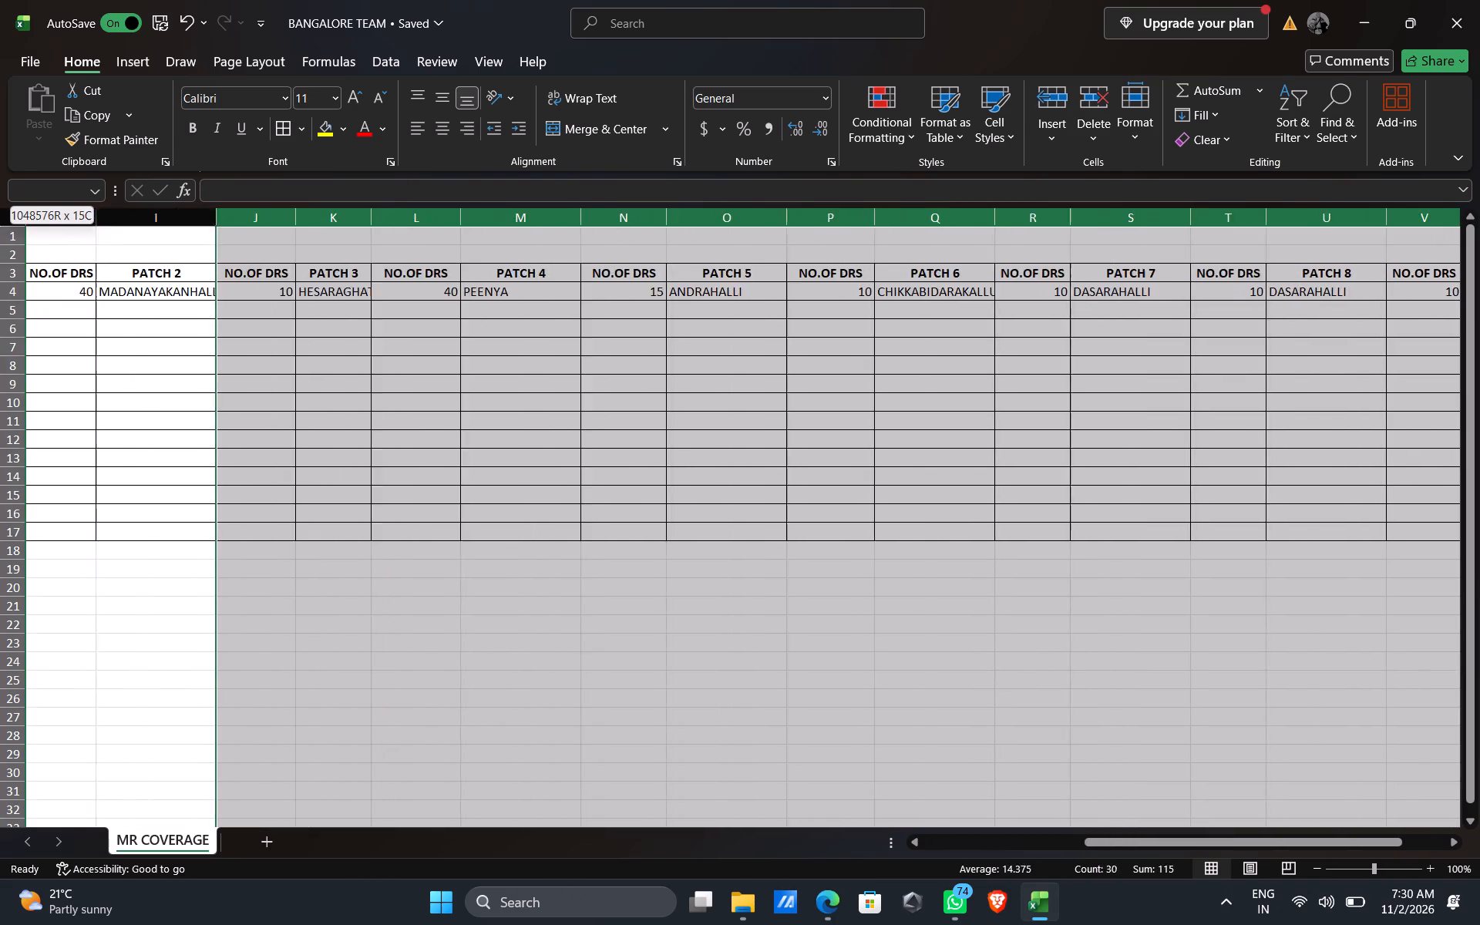
drag(0, 213, 466, 229)
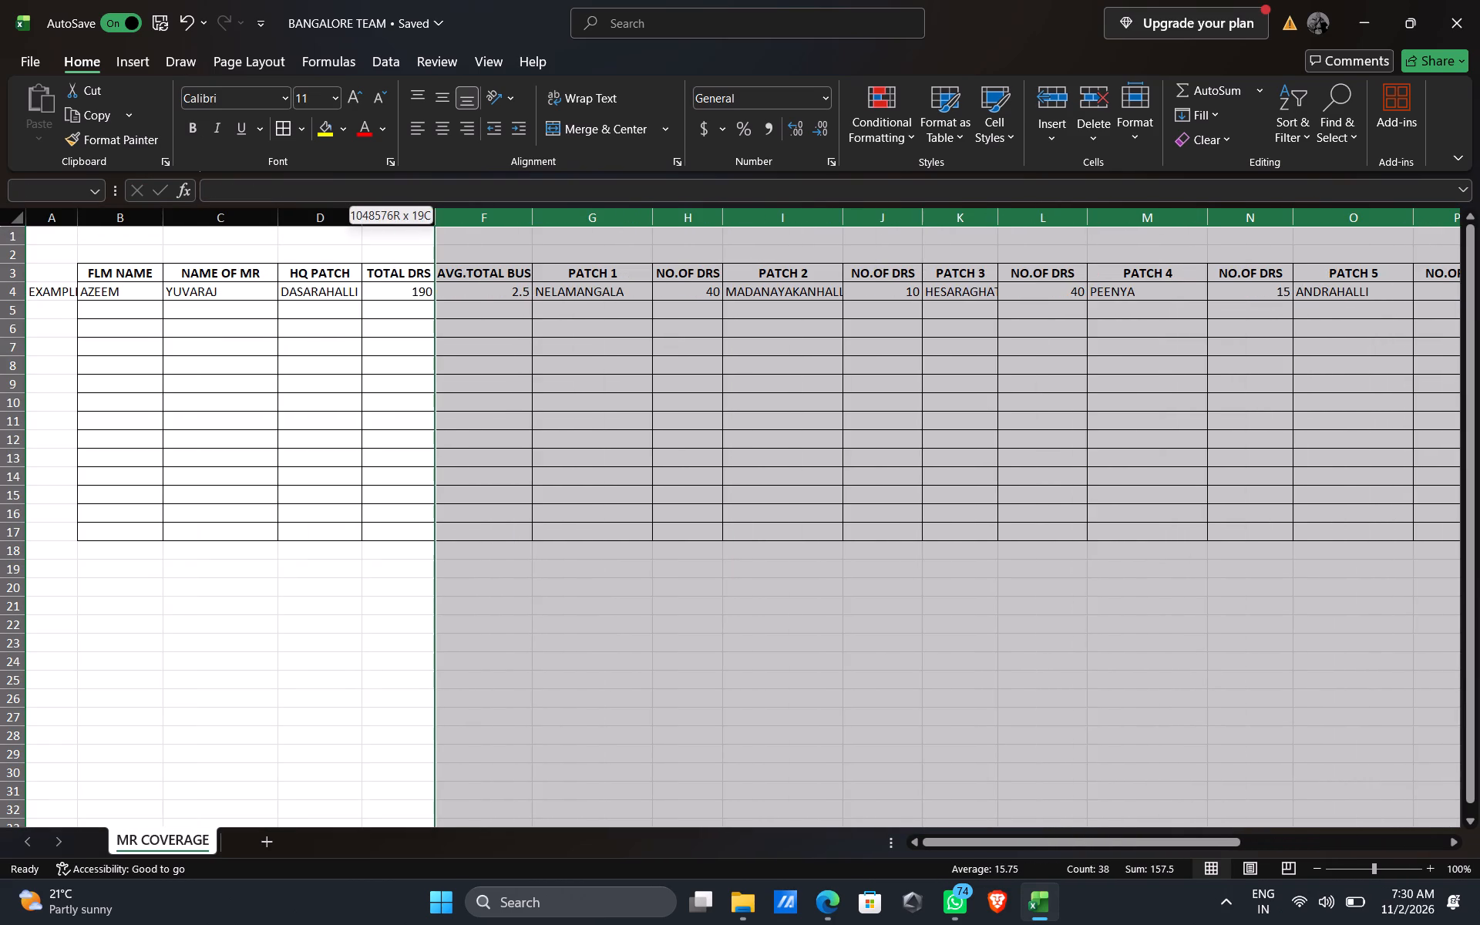
drag(466, 229, 404, 230)
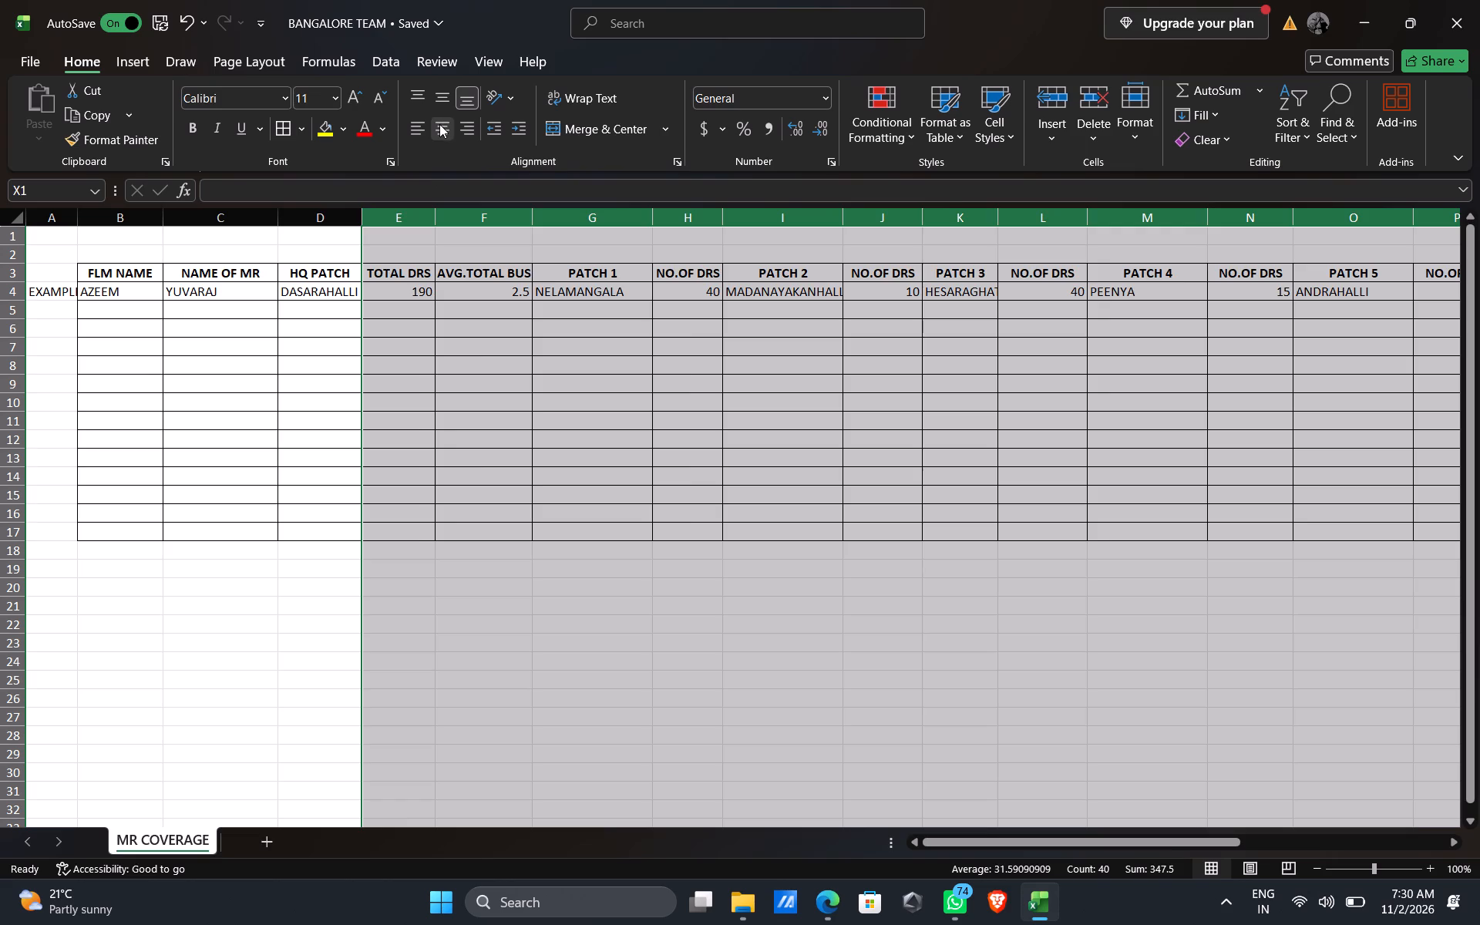
click(439, 124)
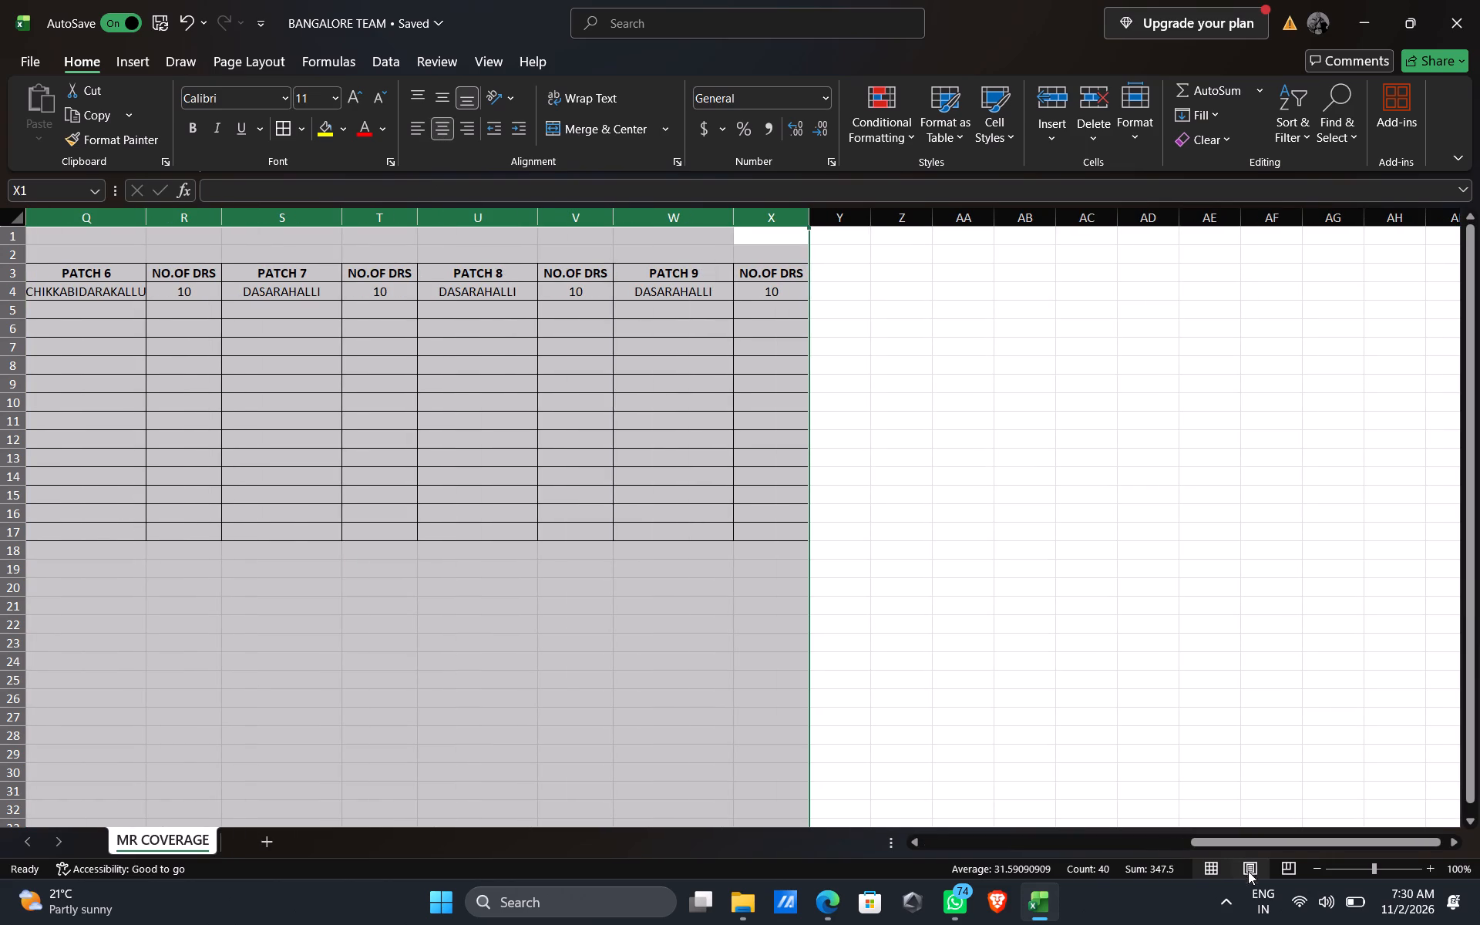
drag(1236, 844, 909, 836)
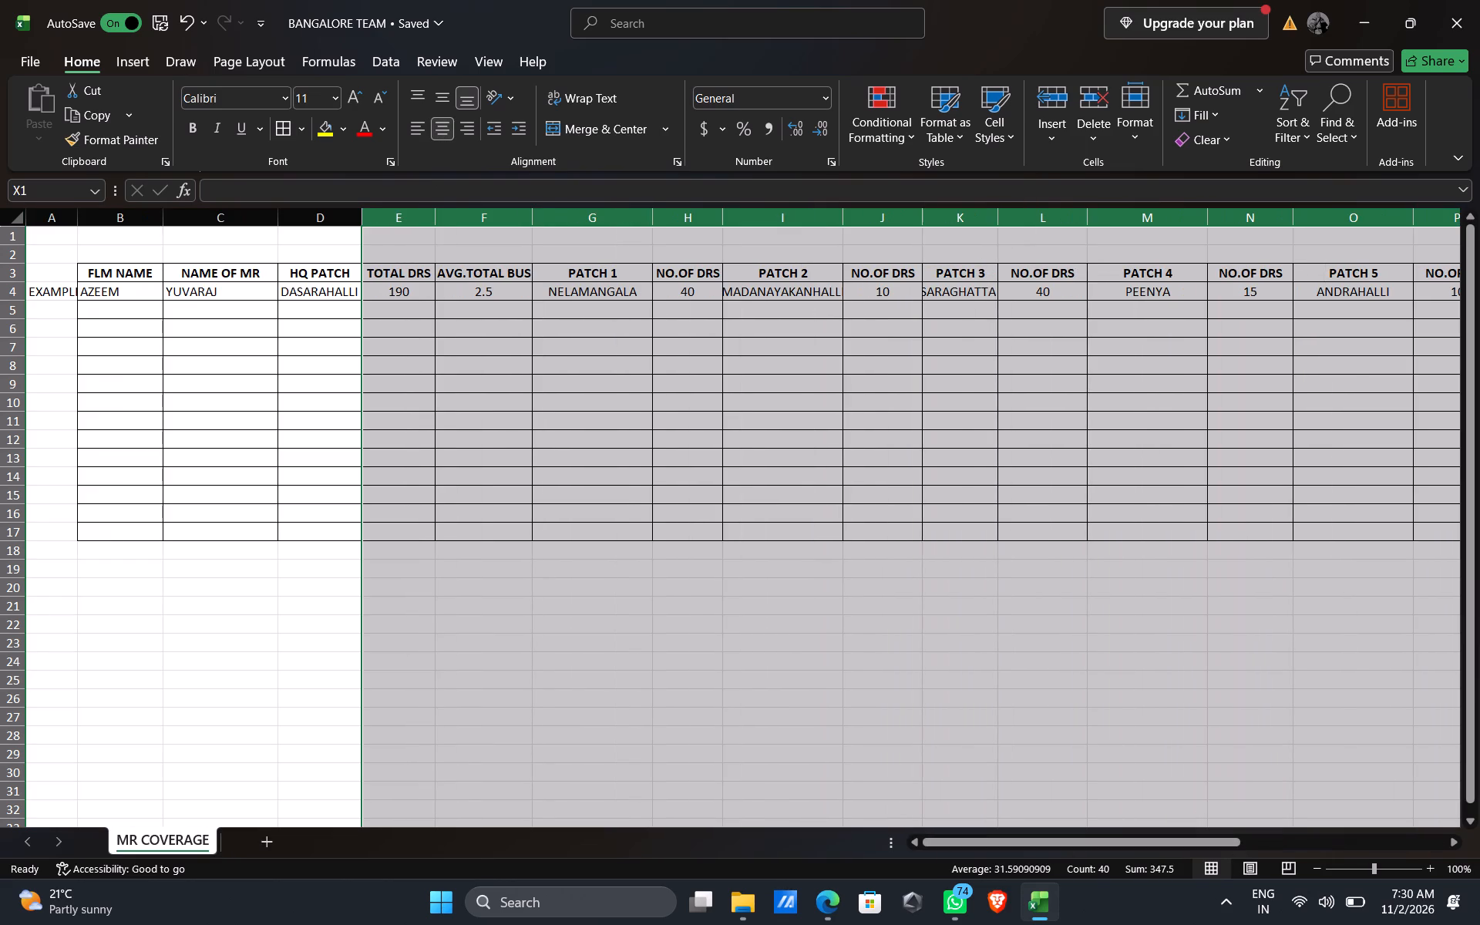
click(780, 560)
key(ctrl+s)
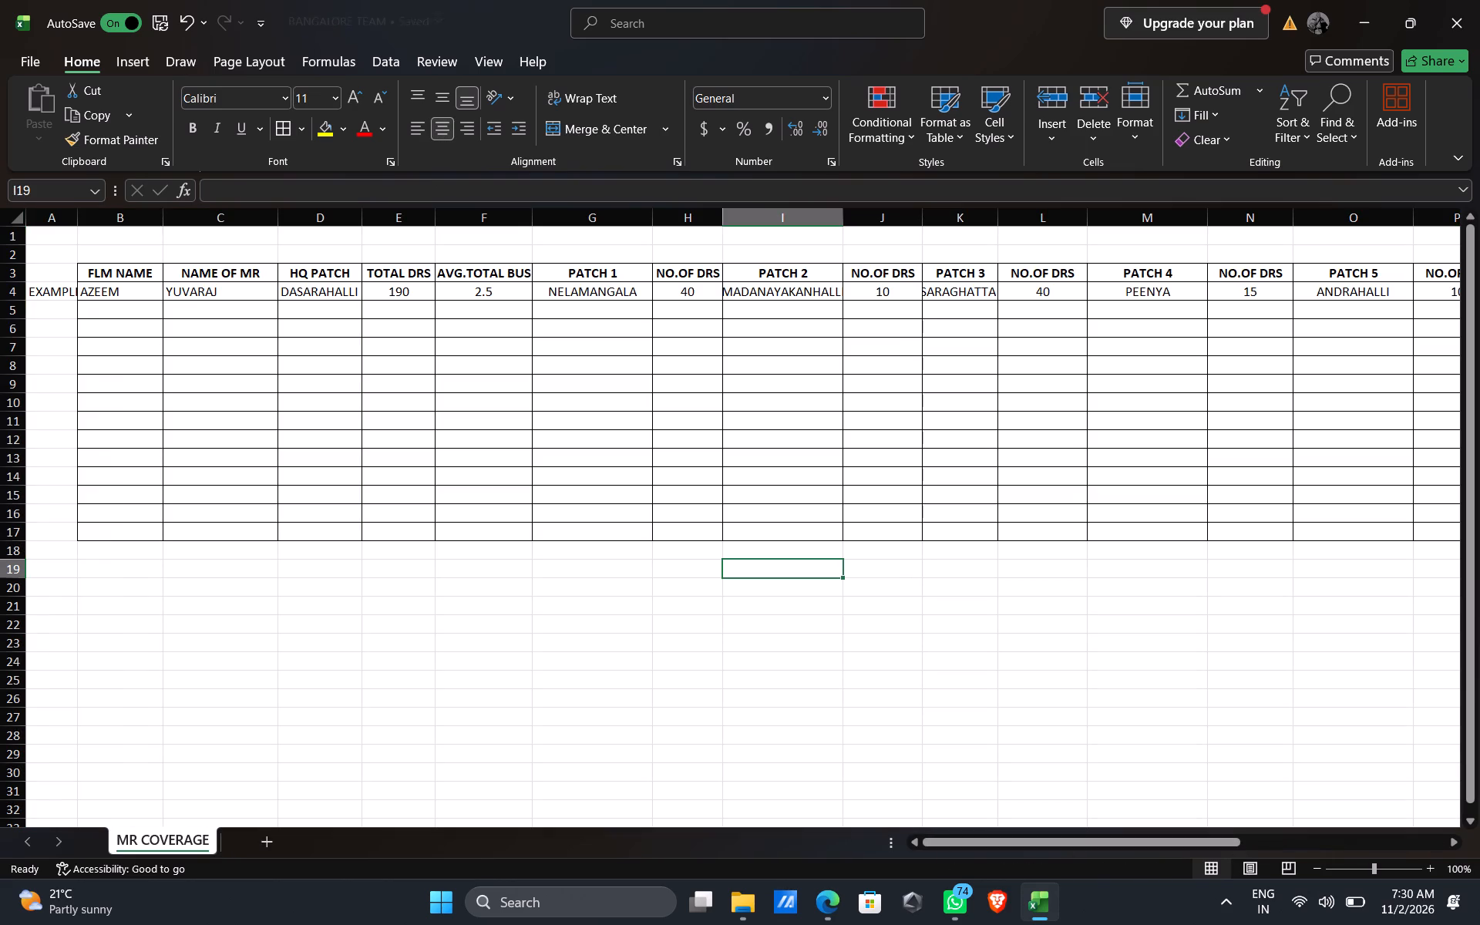
Add a new sheet to the workbook and name it HOSPITAL COVERAGE.
click(265, 840)
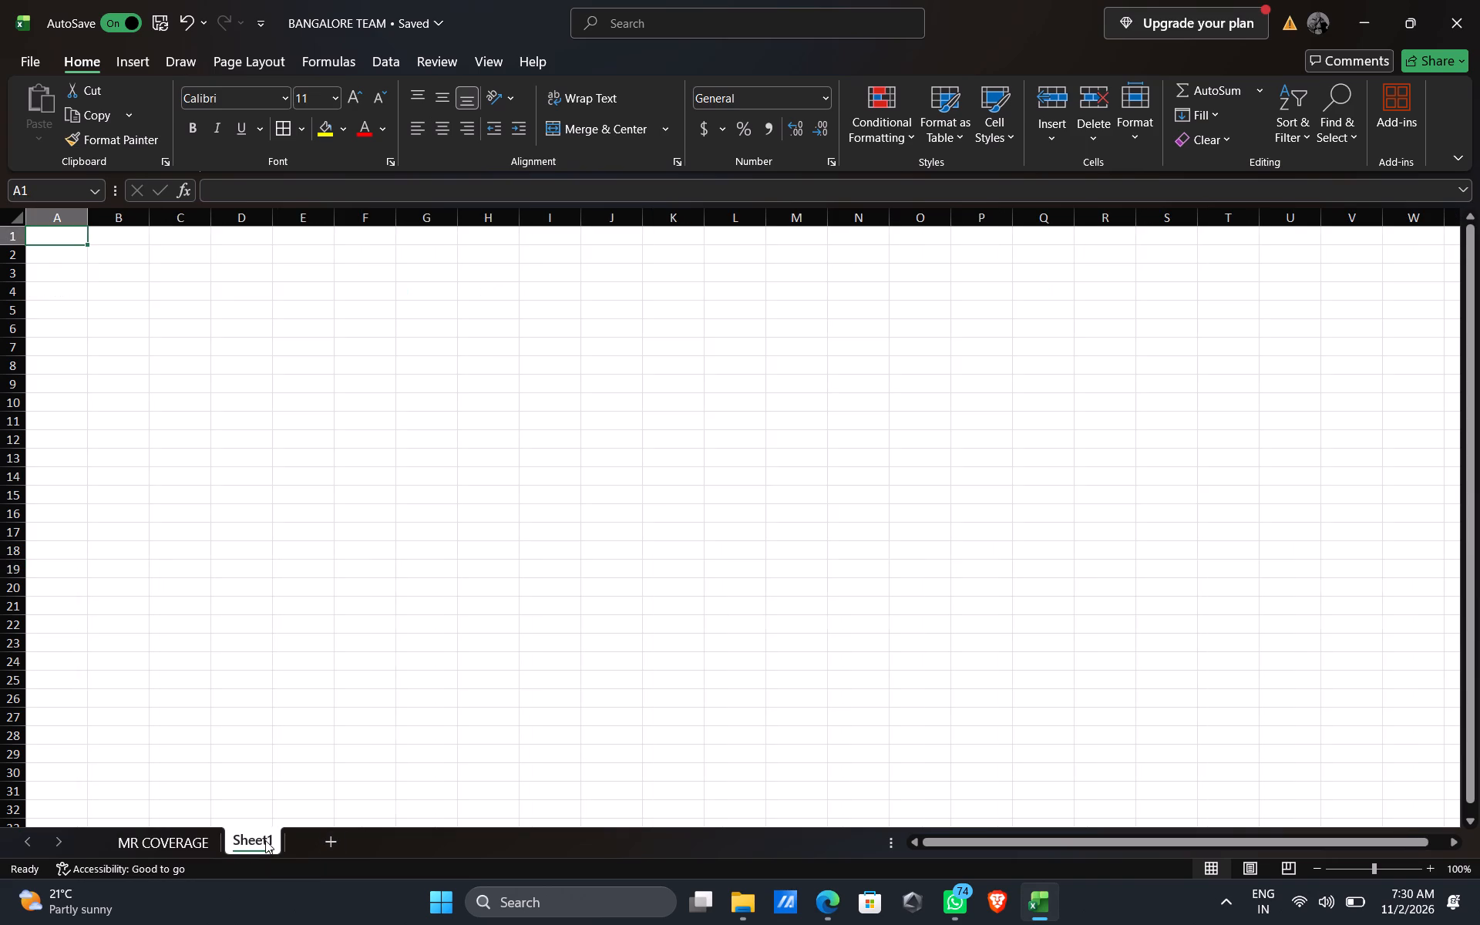
right_click(265, 840)
click(318, 592)
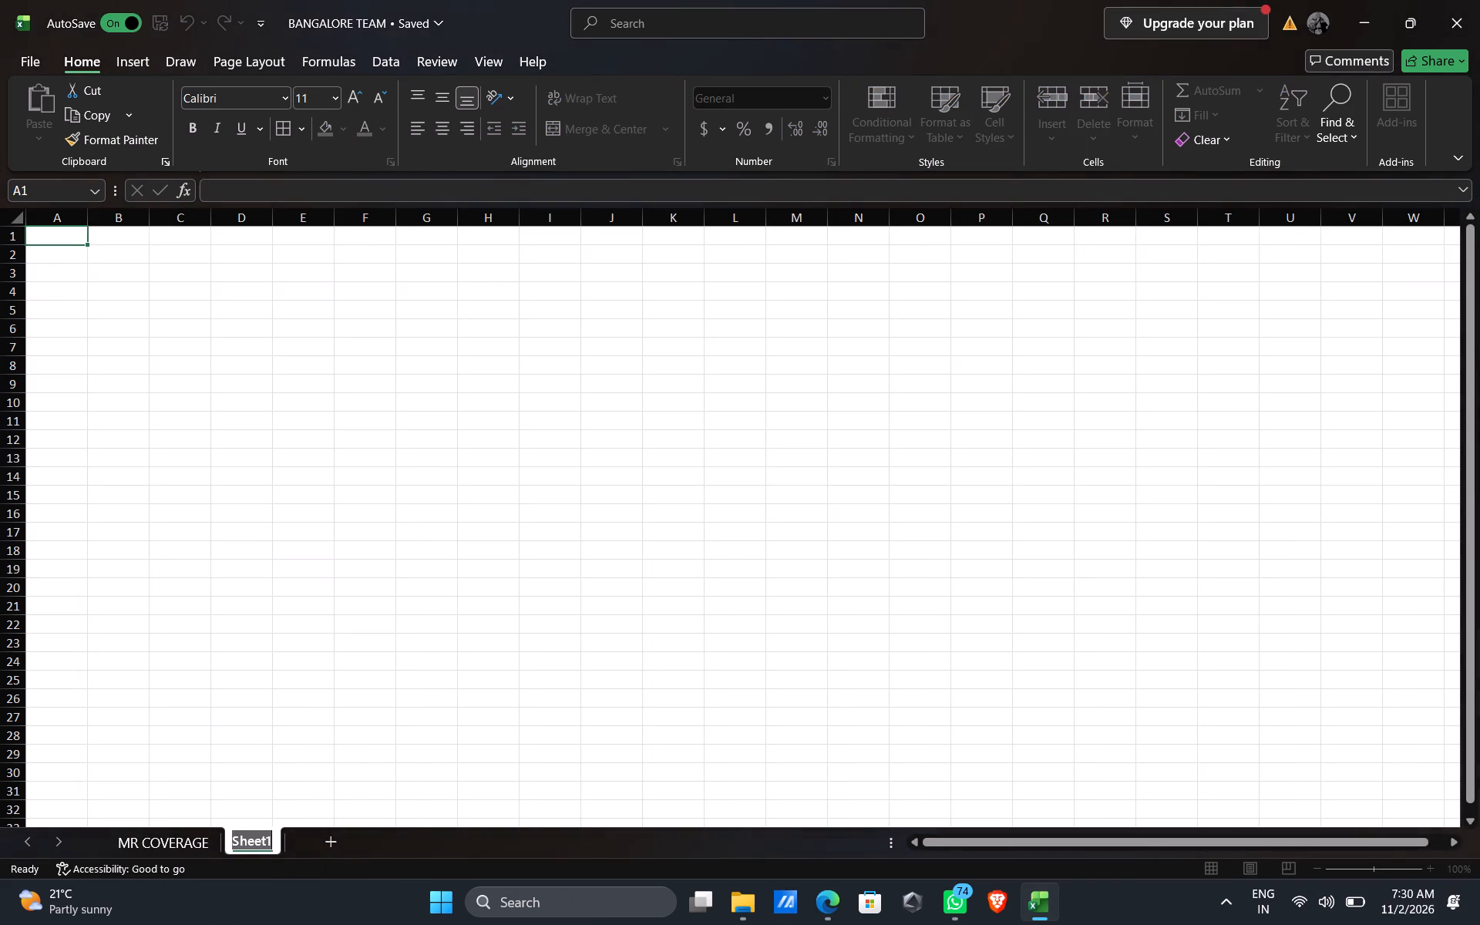
text(HOSPITAL COVERAGA)
key(BackSpace)
key(e)
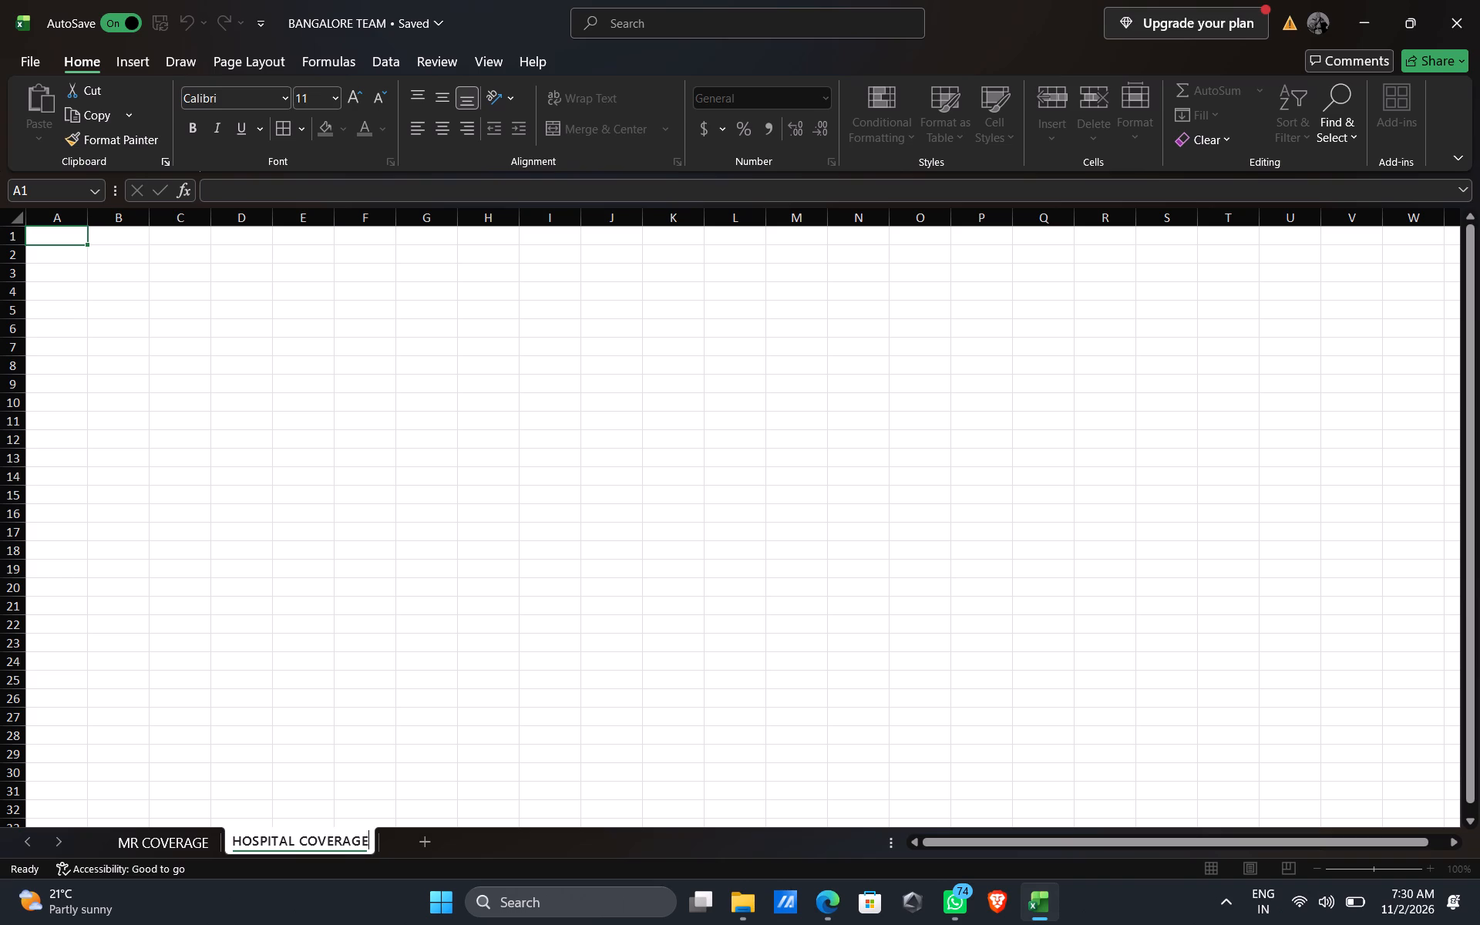
click(318, 592)
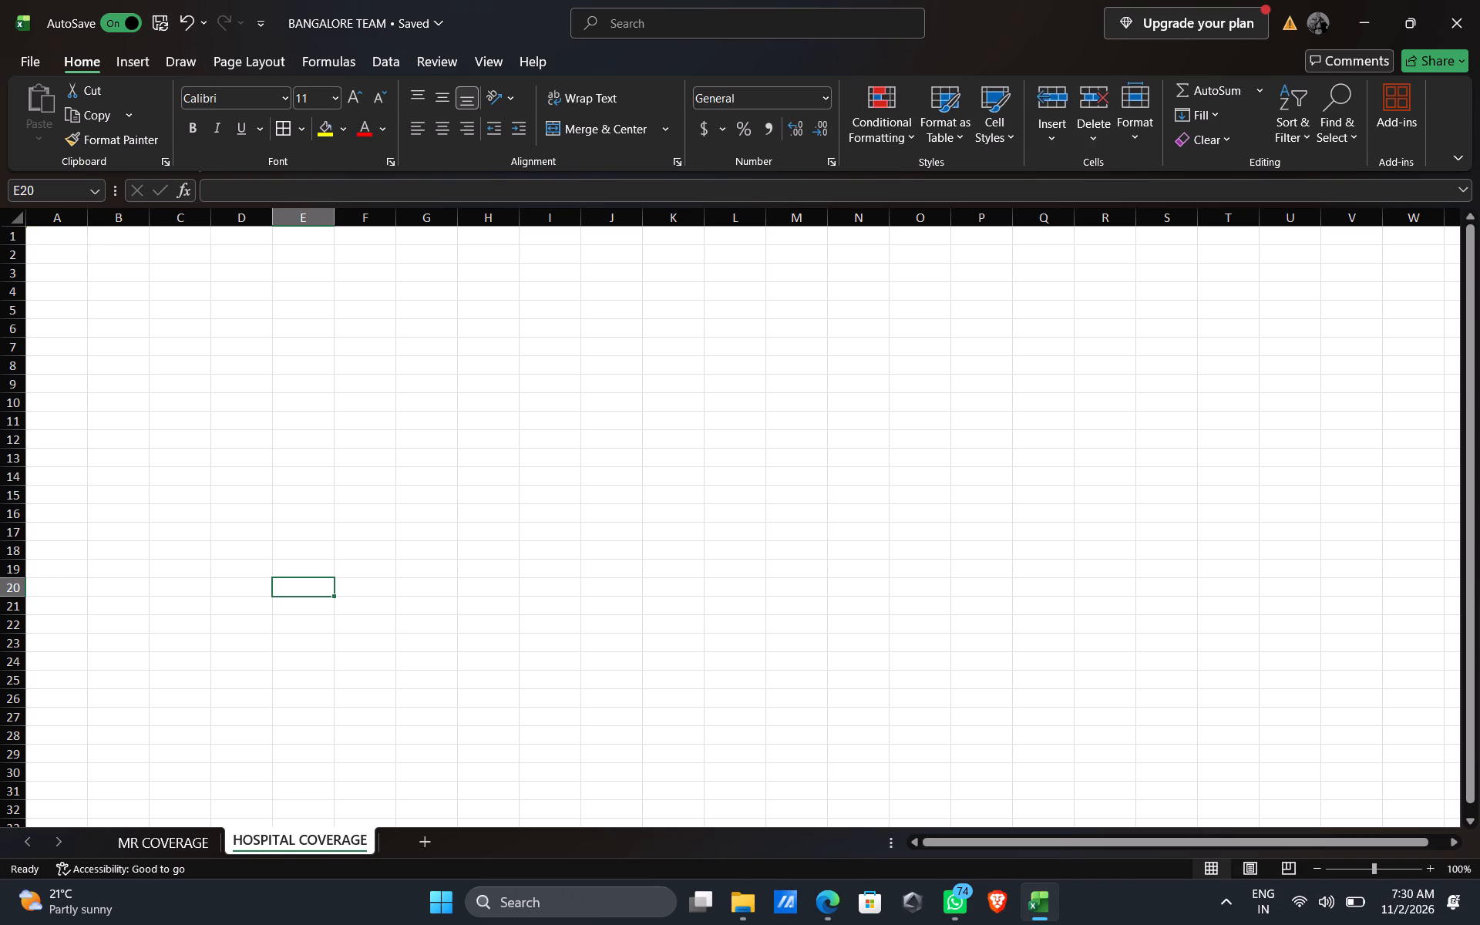
Enter the headers FLM NAME in A2 and MR NAME in B2 of the HOSPITAL COVERAGE sheet.
click(65, 255)
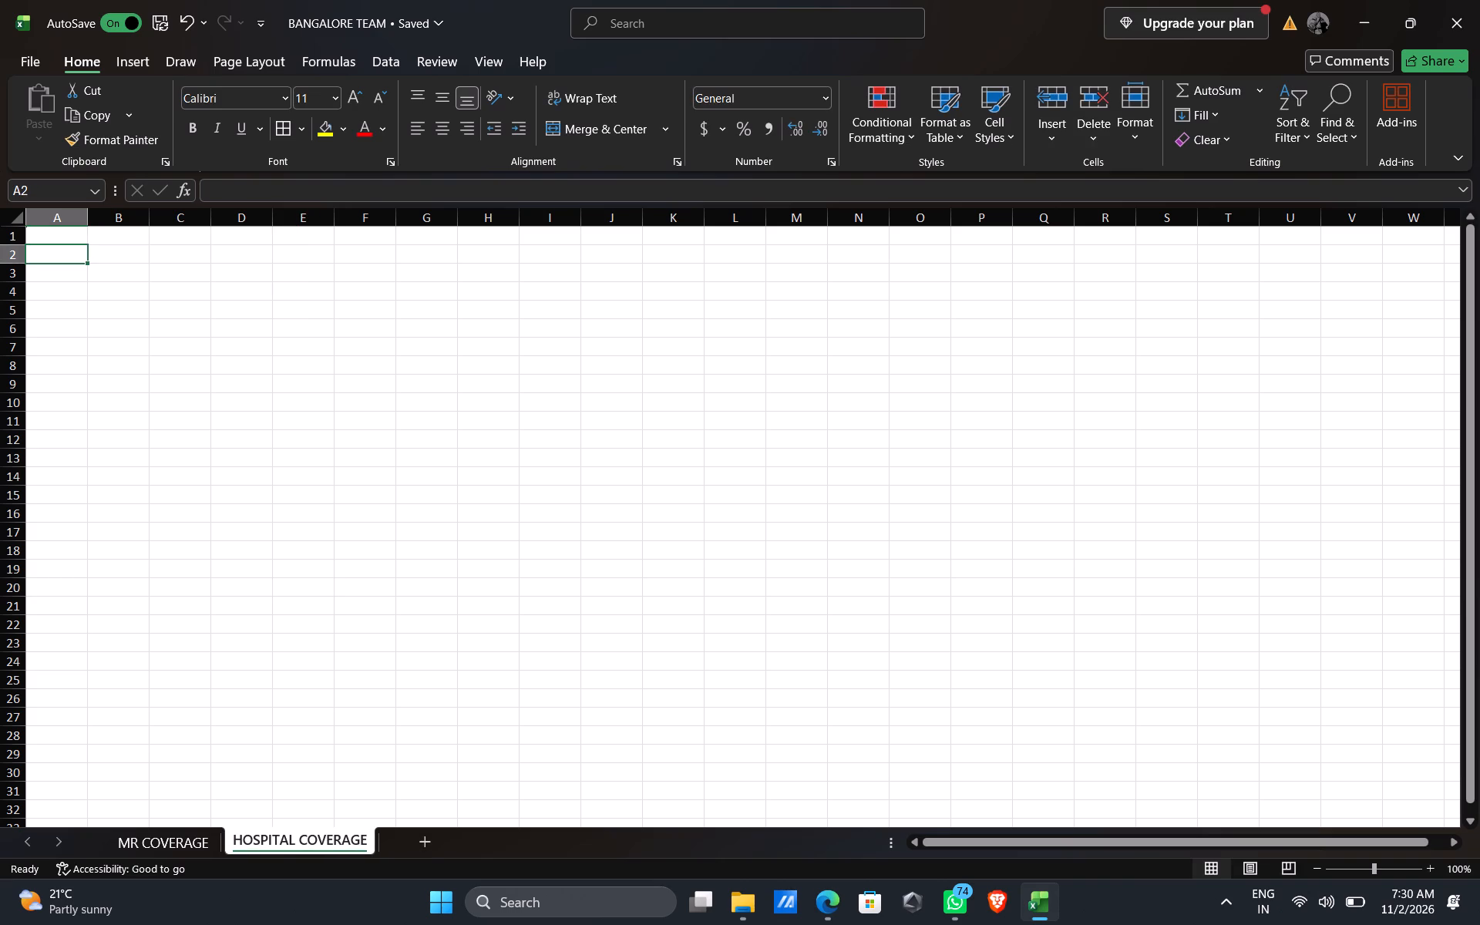
text(FLM)
key(space)
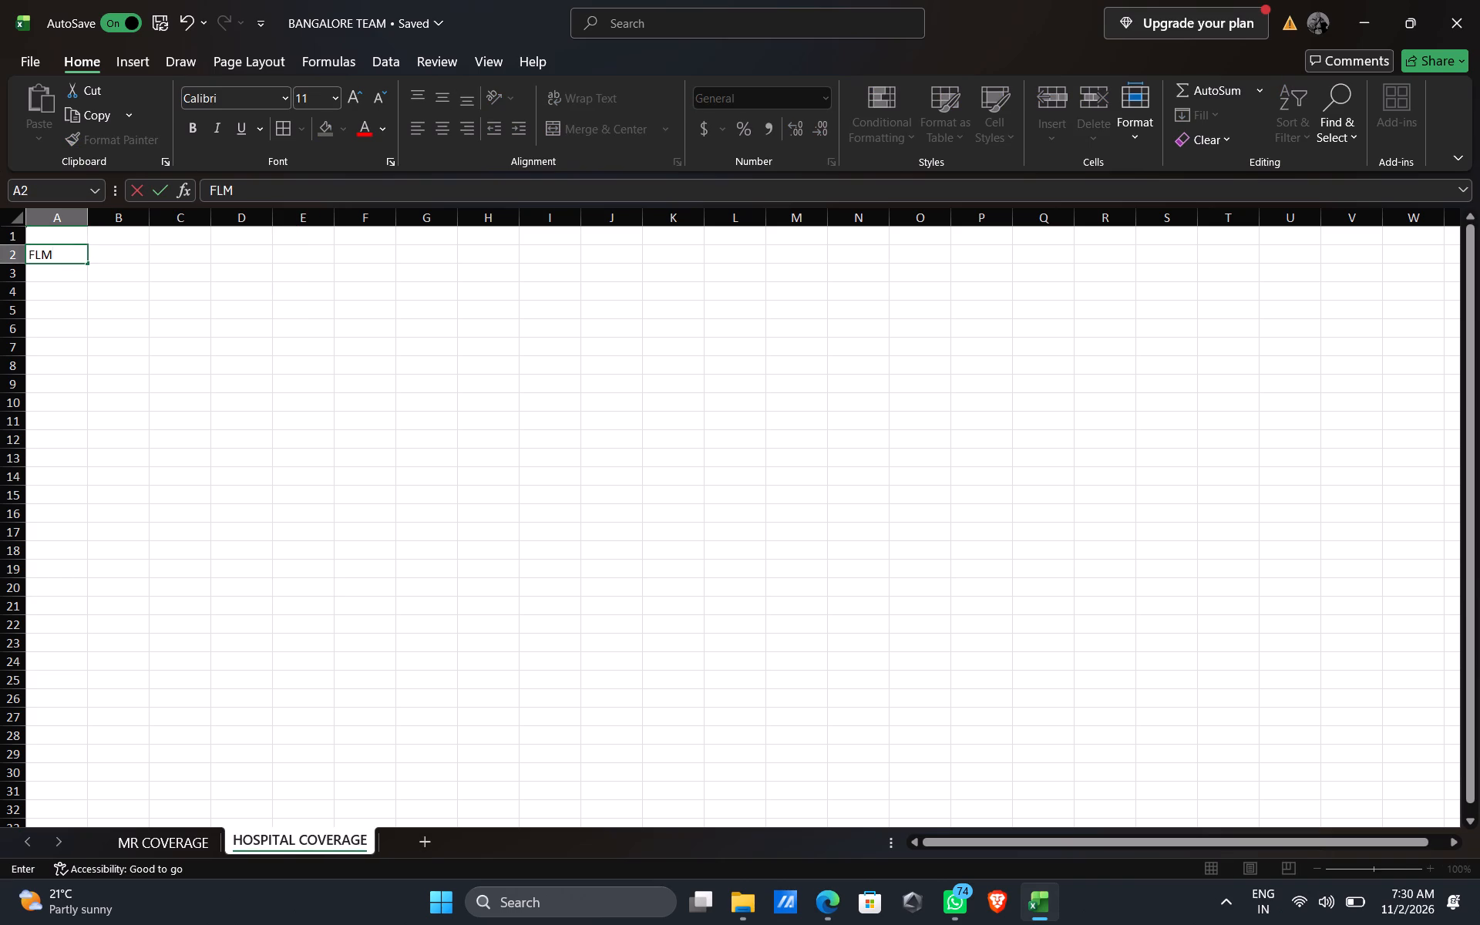
text(NAME)
key(Right)
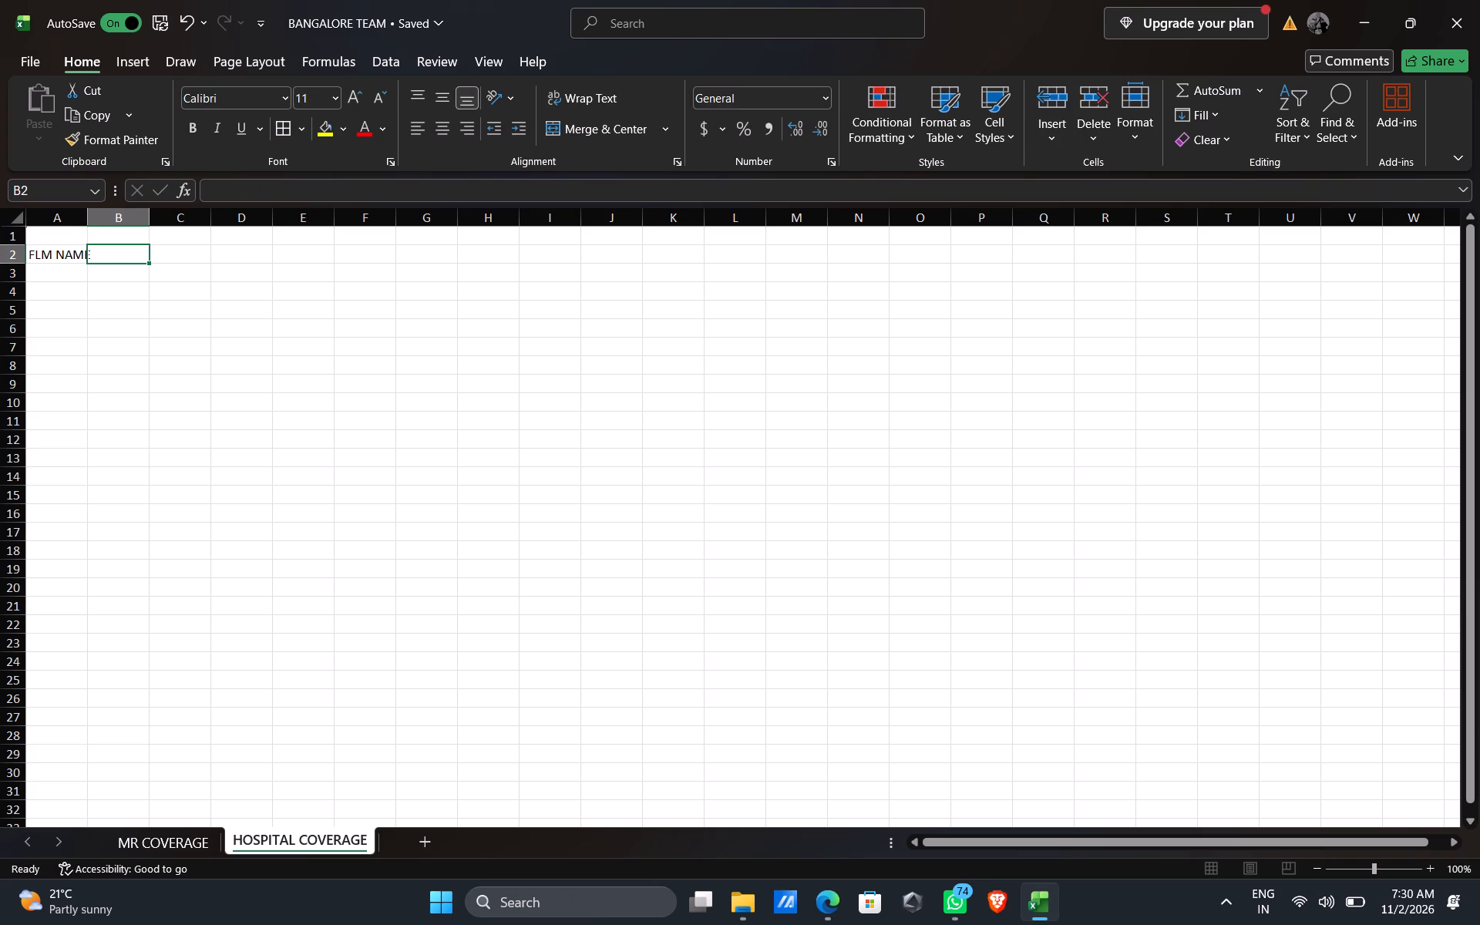
text(MR NAME)
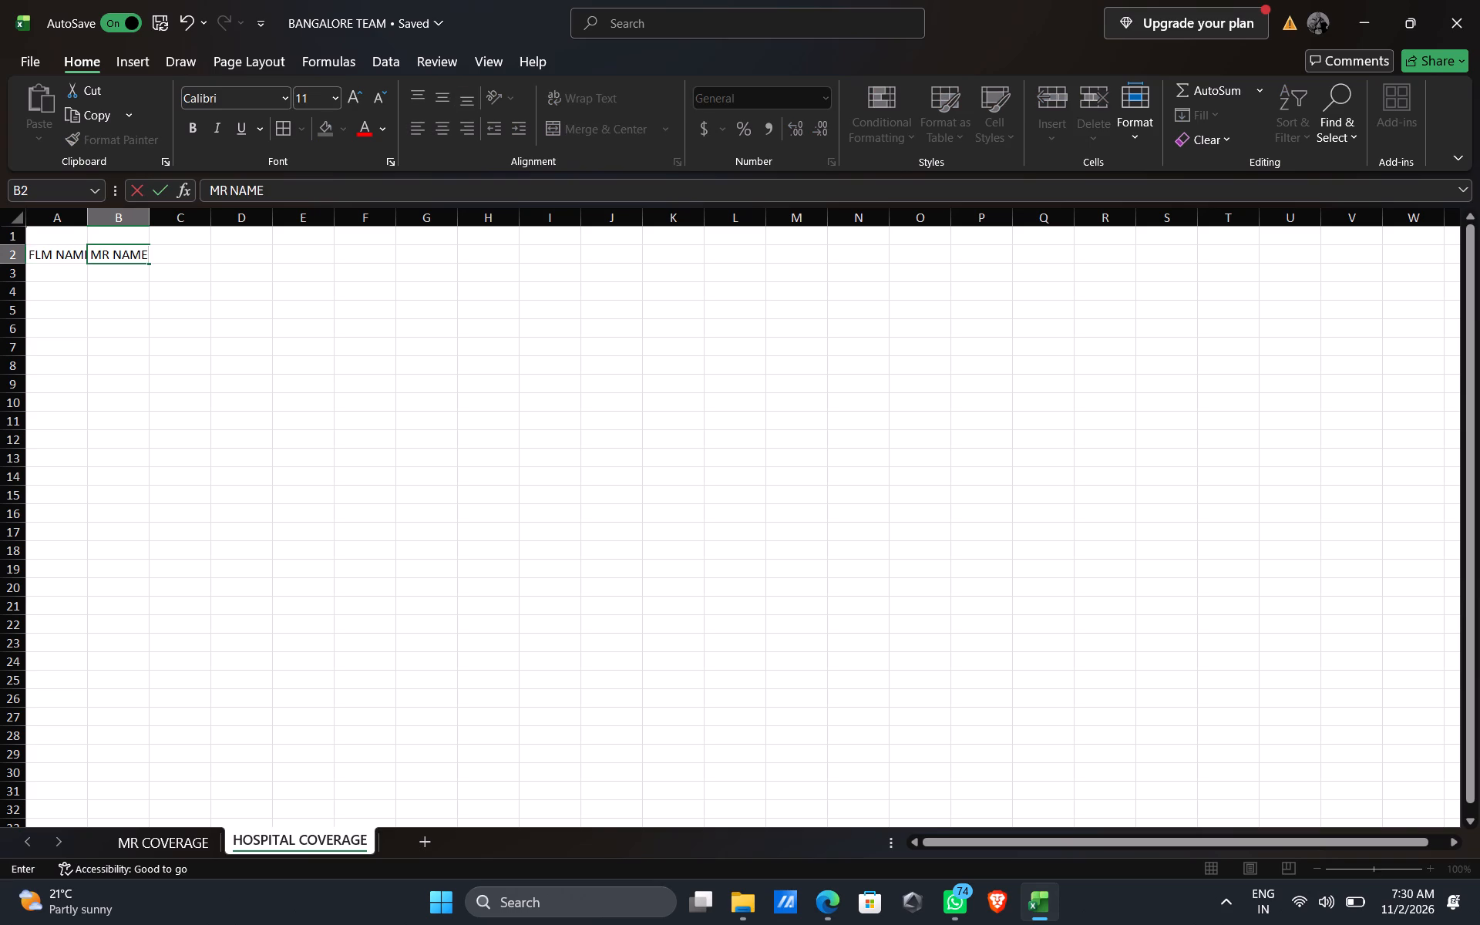
key(Right)
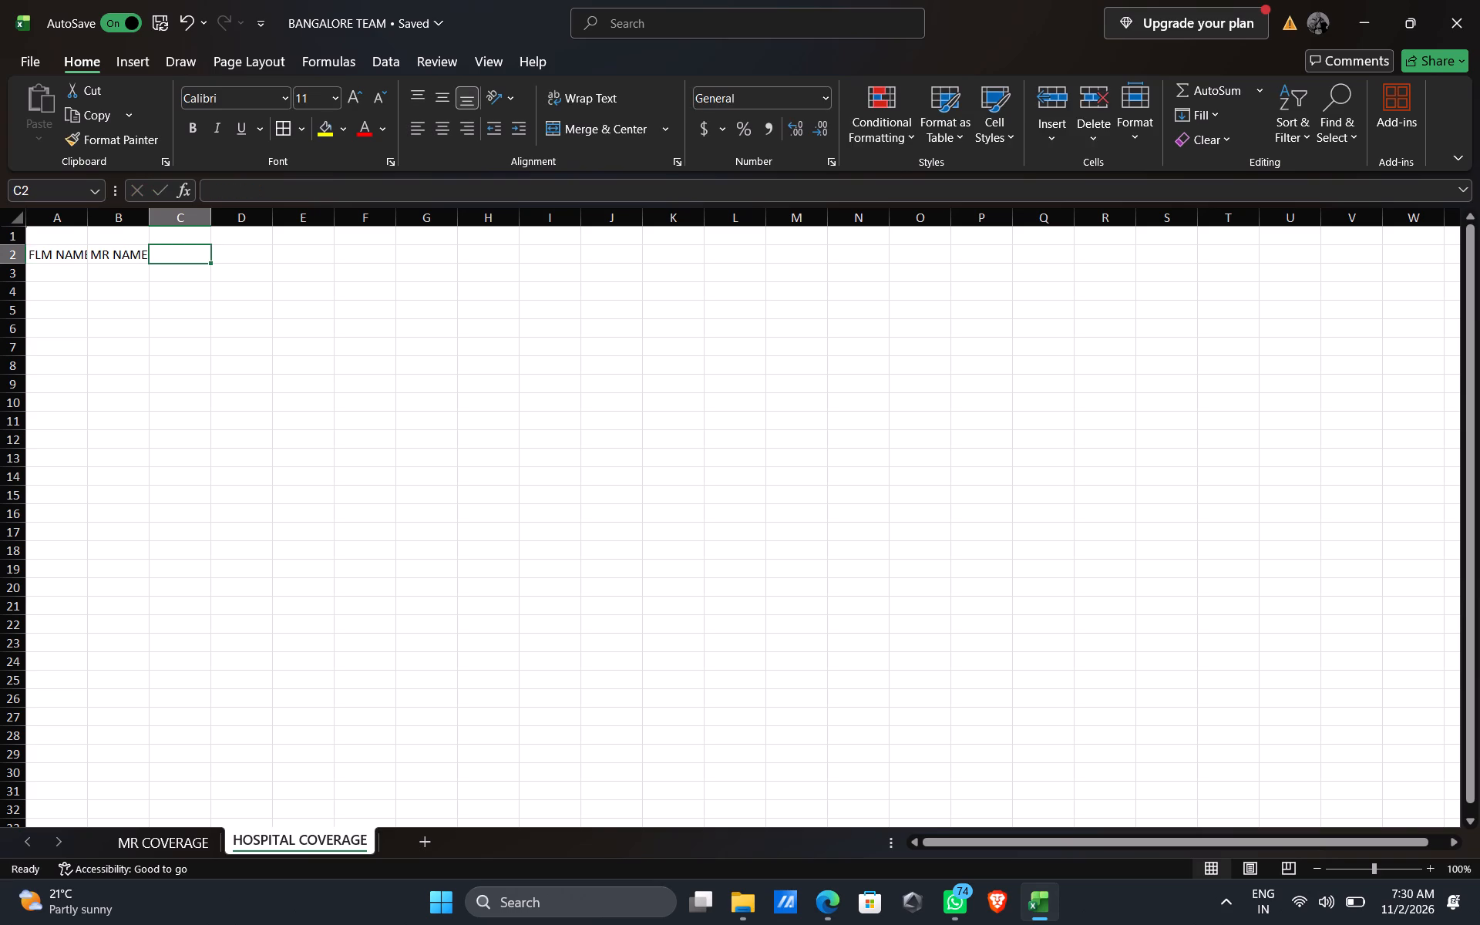
Widen columns A, B and C, making column C about 18 characters wide.
drag(84, 224, 111, 221)
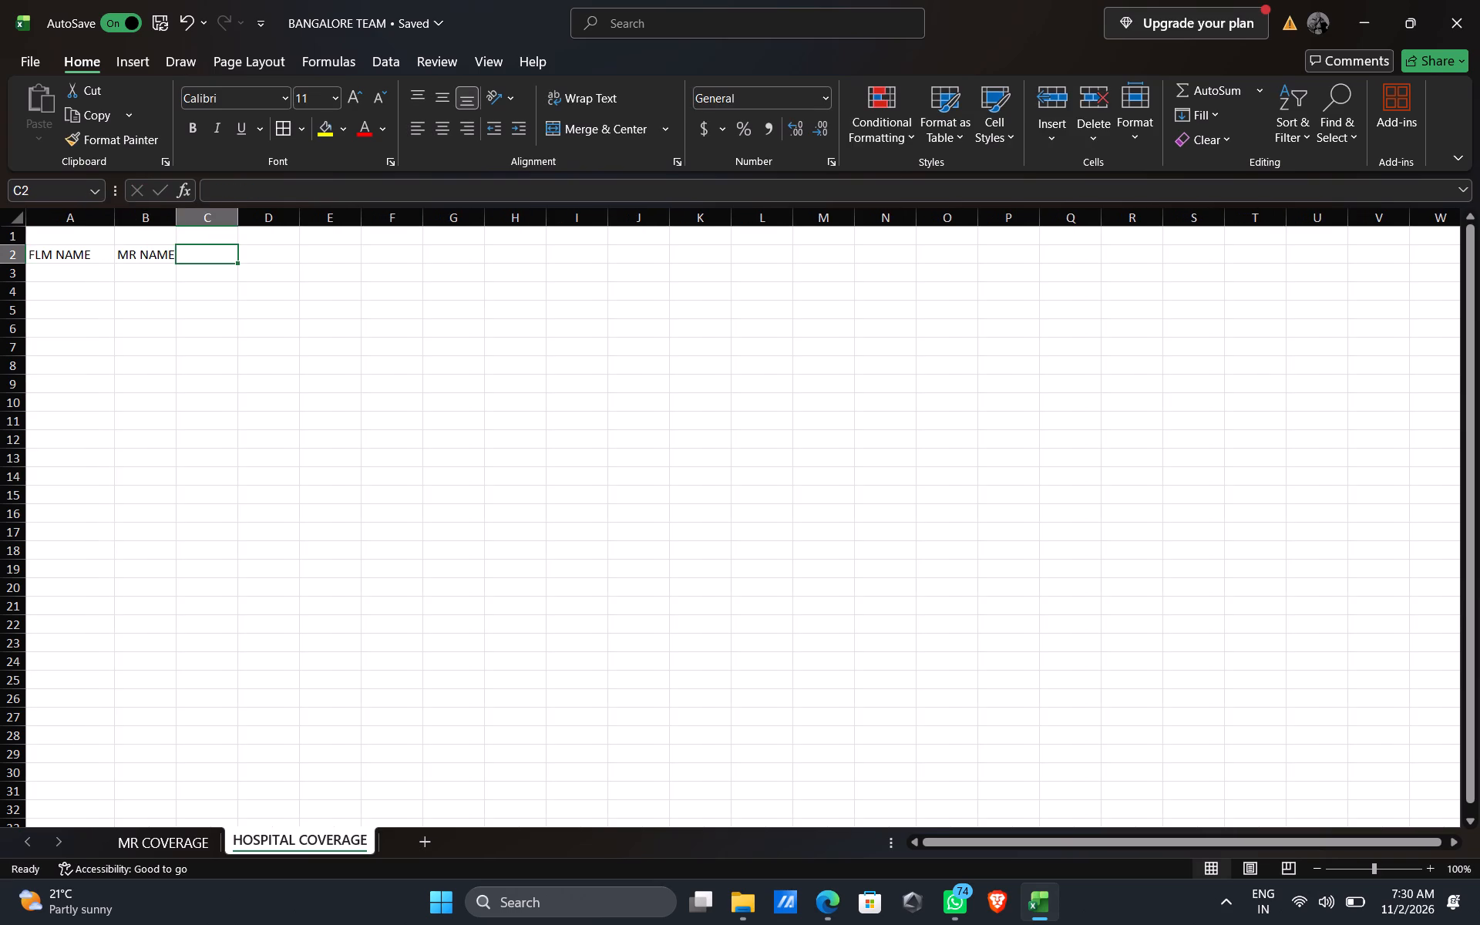
drag(173, 216, 230, 214)
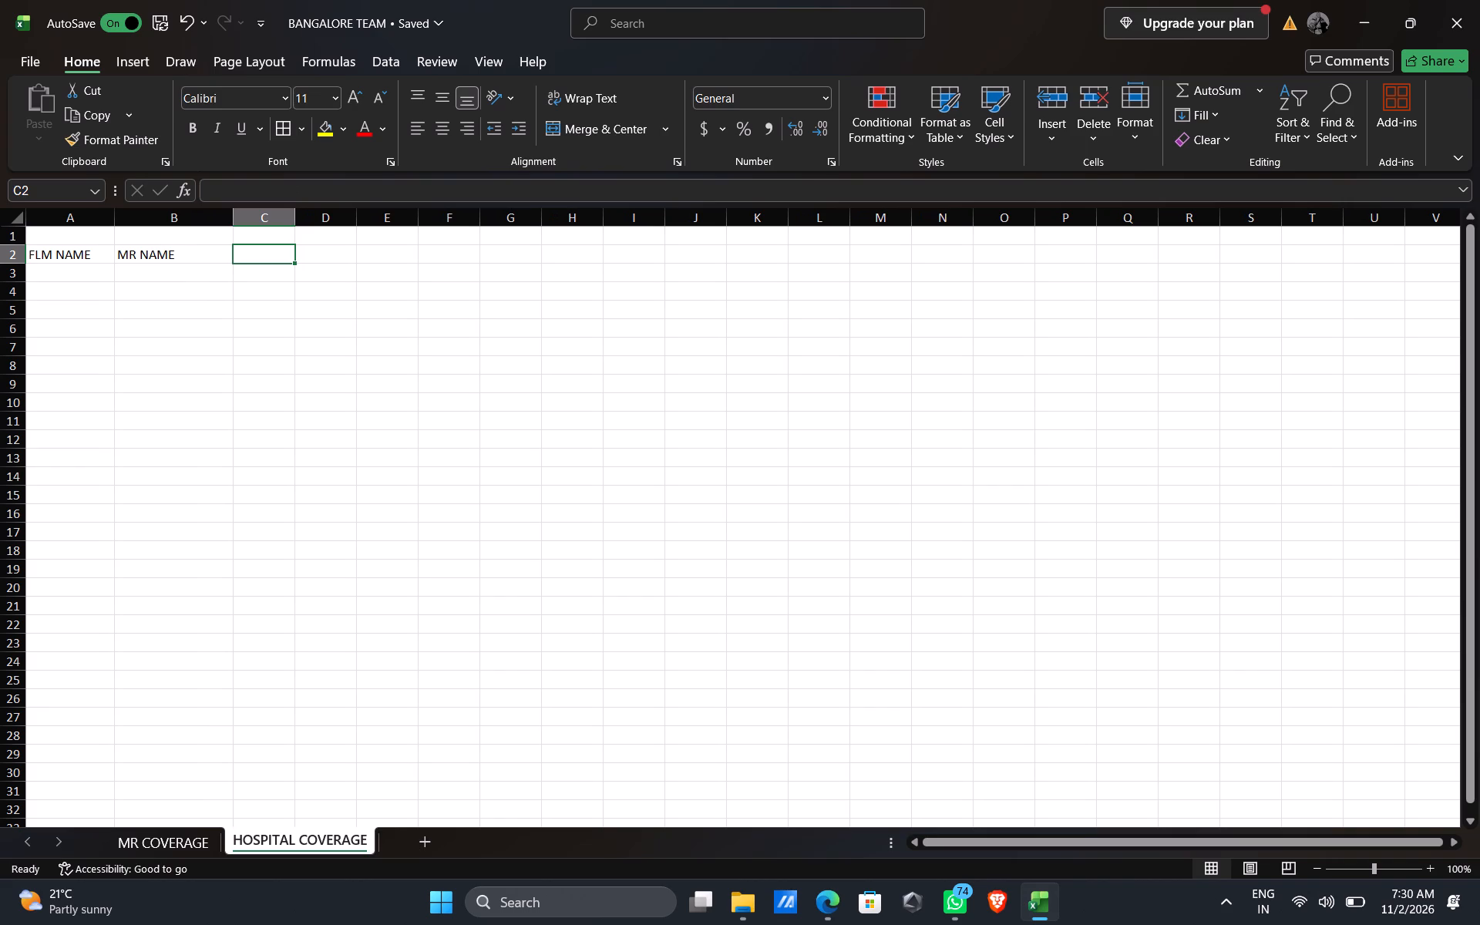
drag(292, 215, 360, 205)
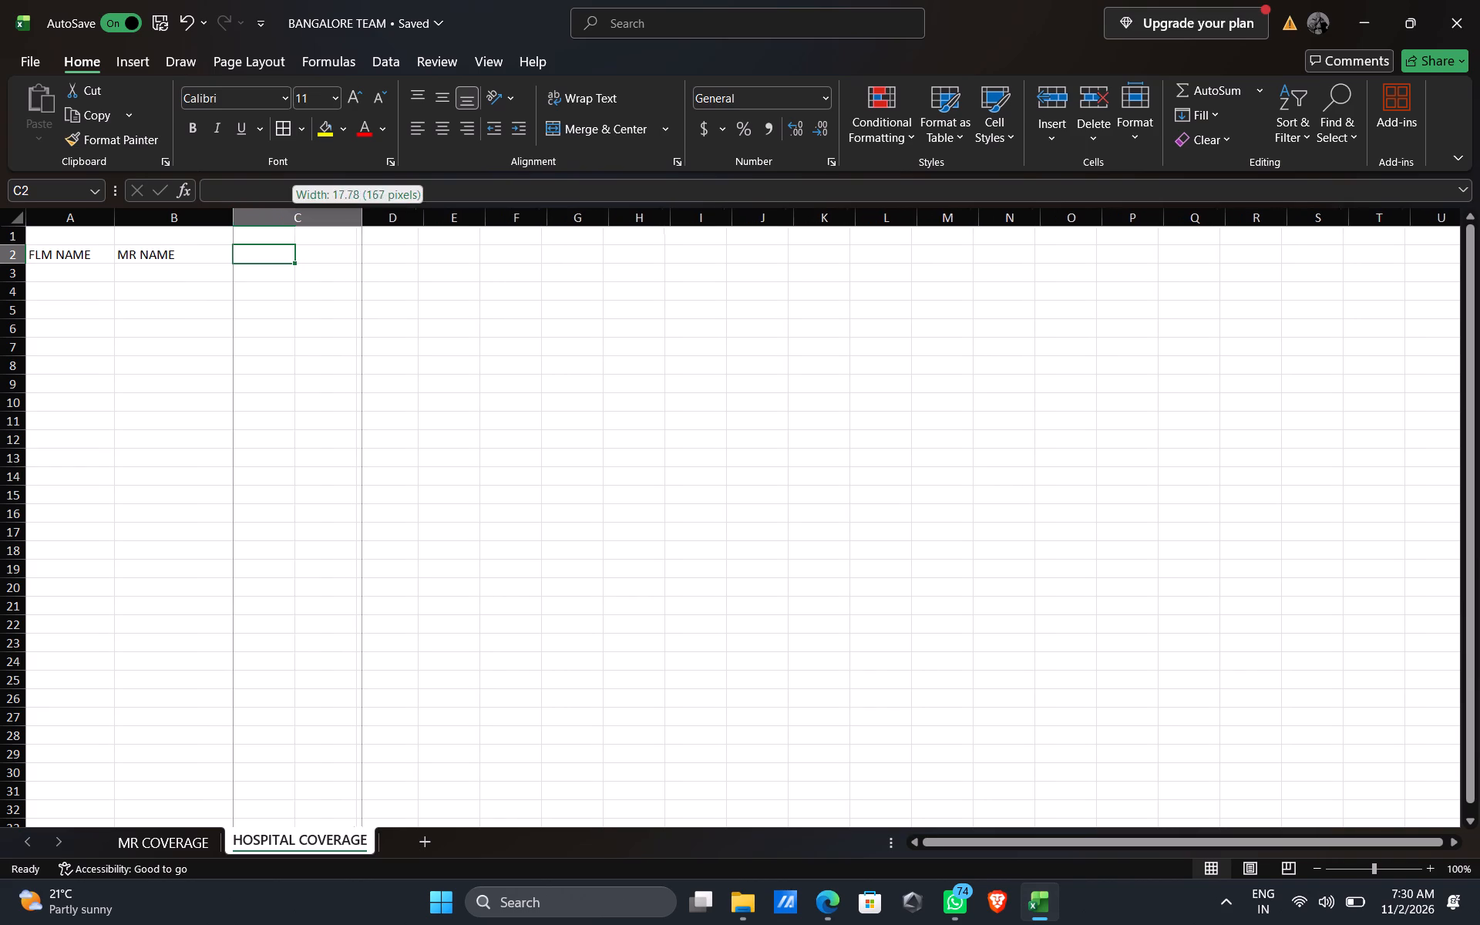
drag(360, 205, 362, 205)
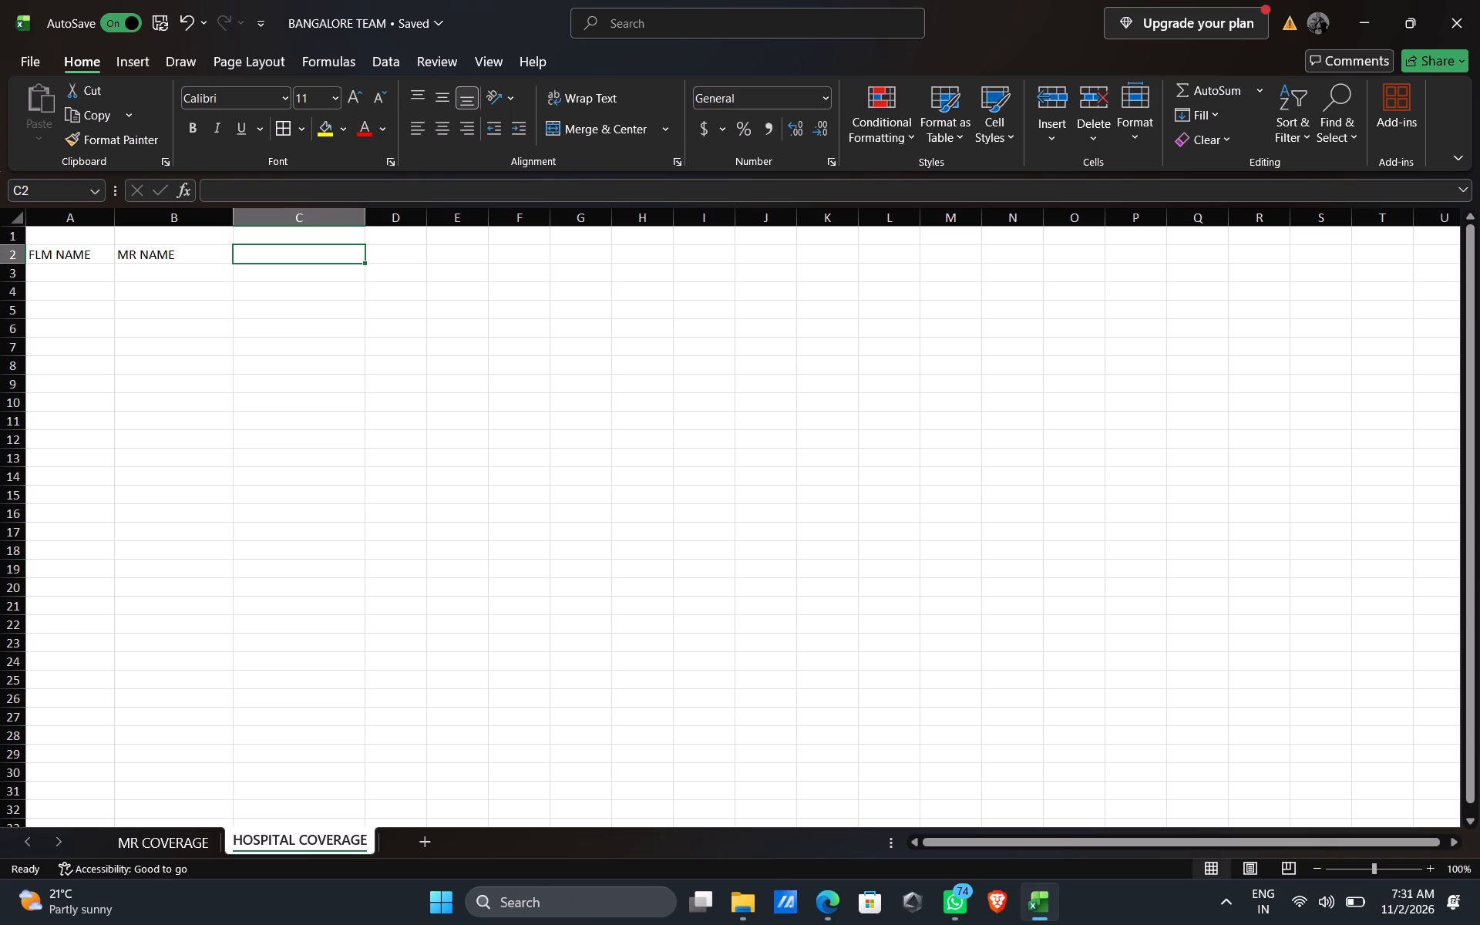
Enter the headers HOSPITAL NAME in C2, DRS in D2 and BUS in E2.
text(HOSPITAL)
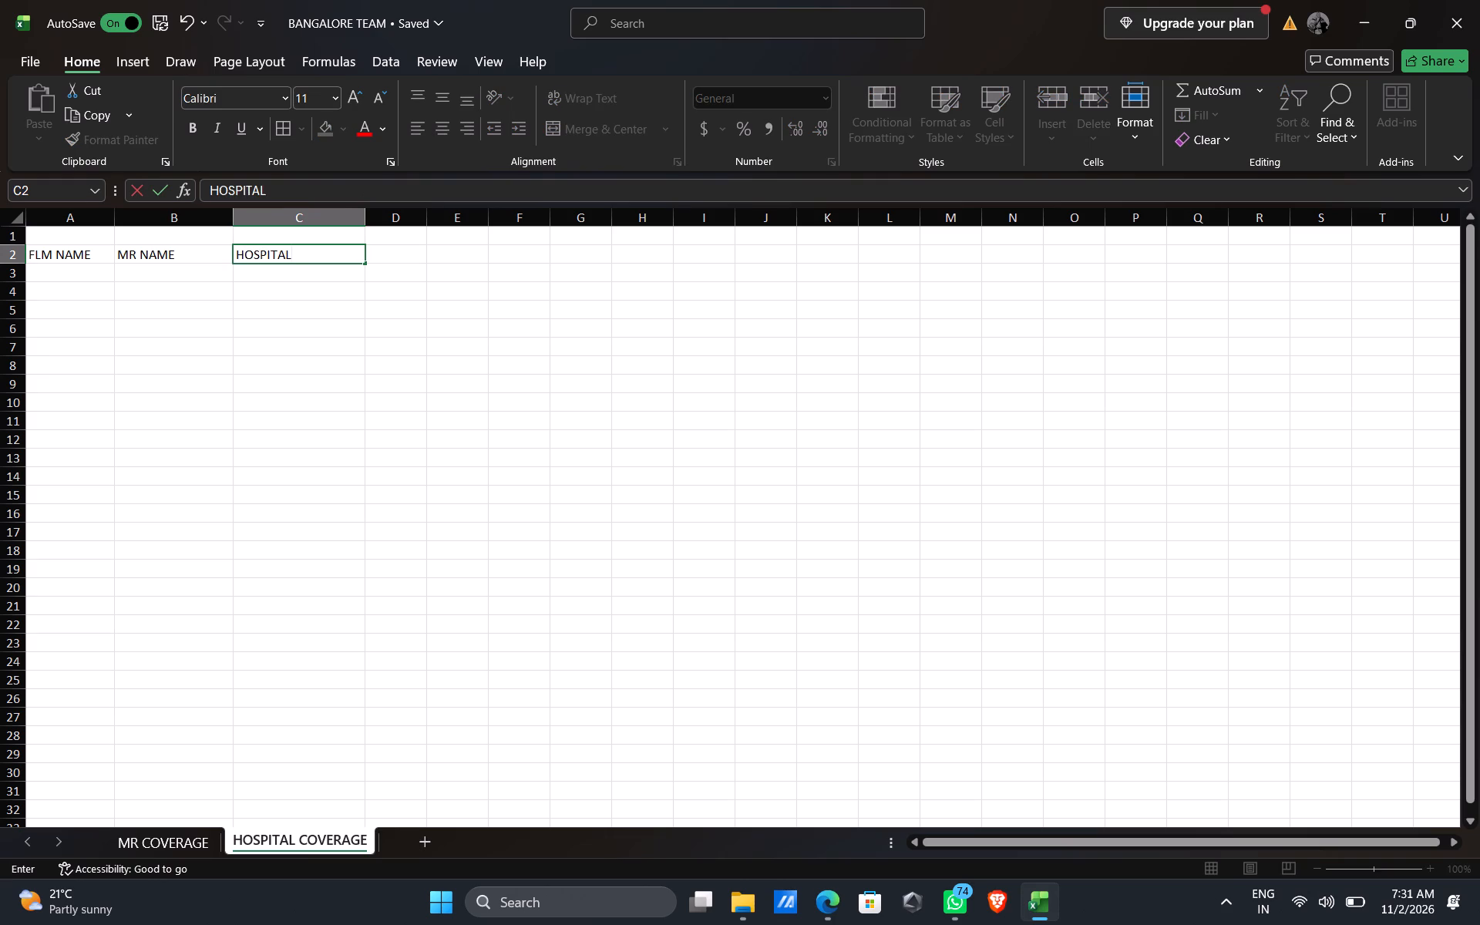
key(space)
text(NAME)
key(Right)
text(DRS)
key(Right)
text(BUS)
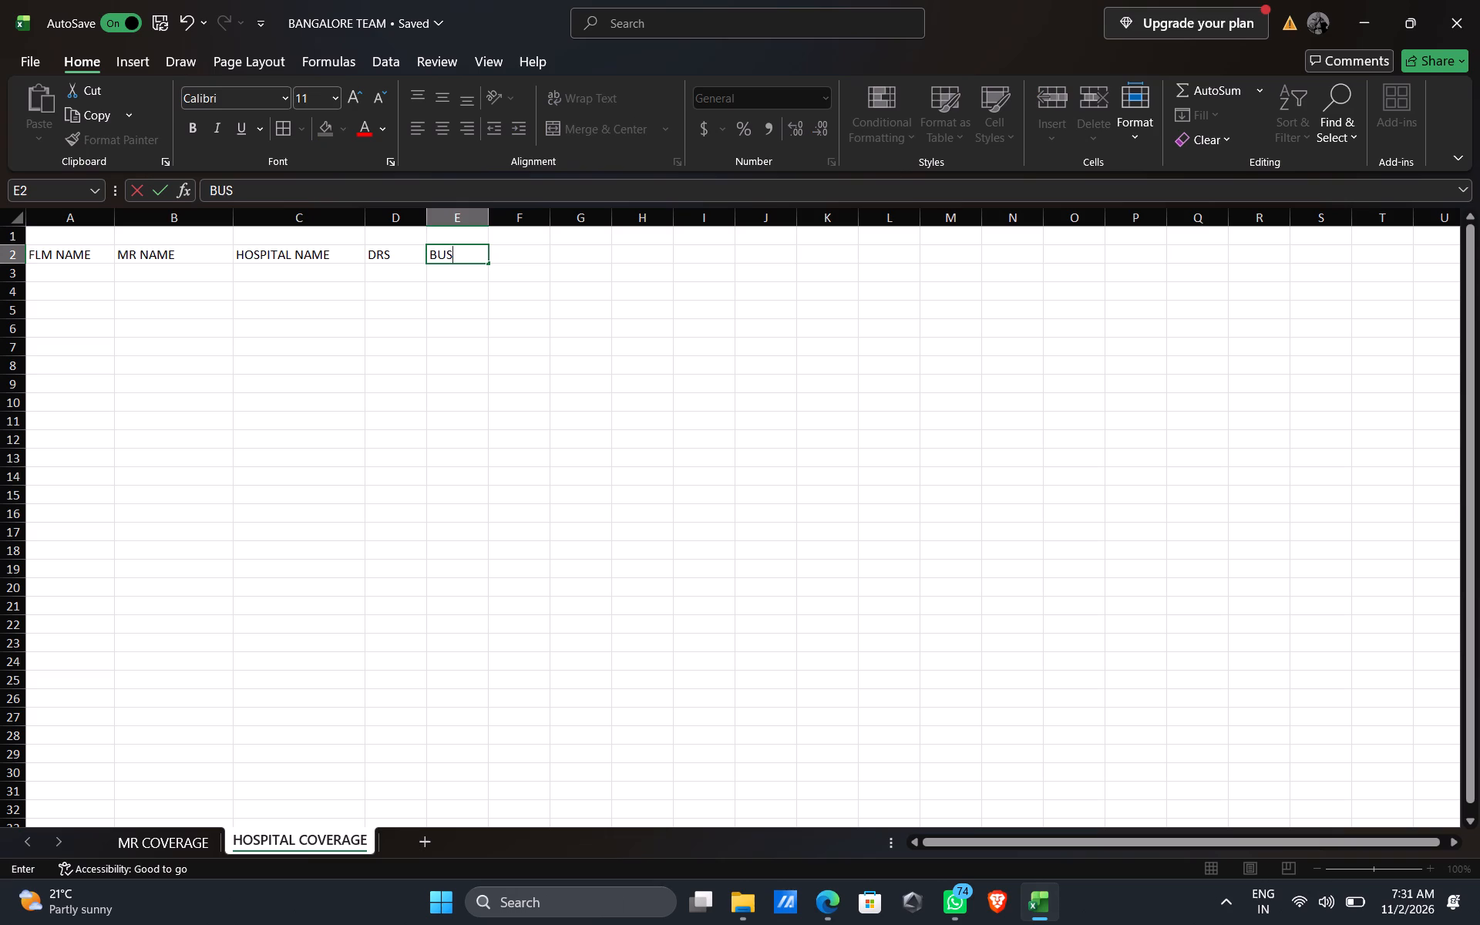
key(Right)
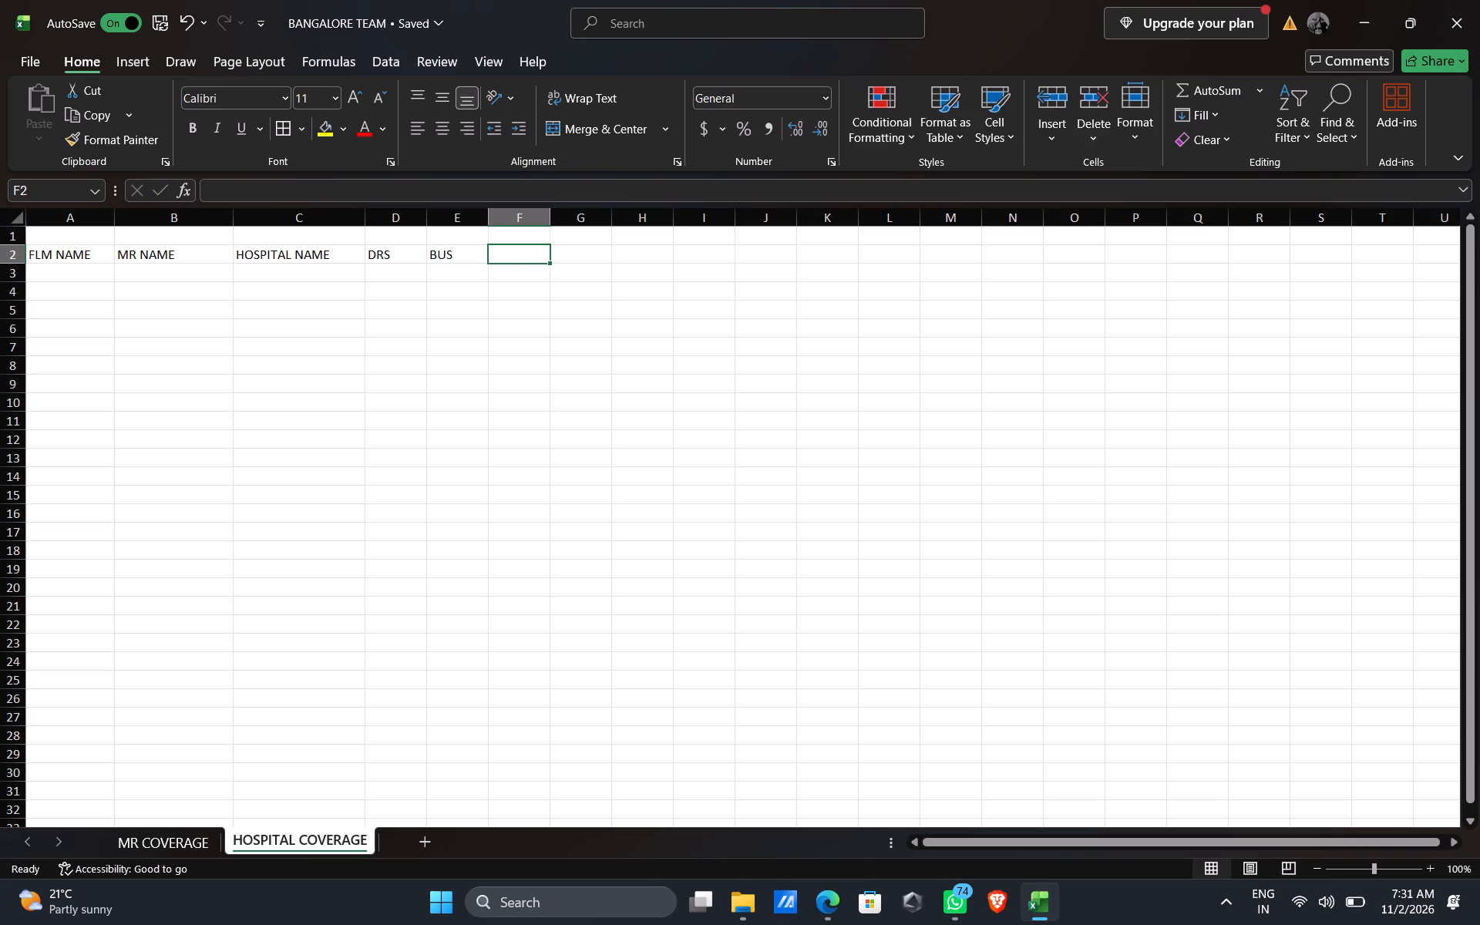
Change the header in C2 to HOSPITAL NAME 1.
double_click(342, 254)
key(space)
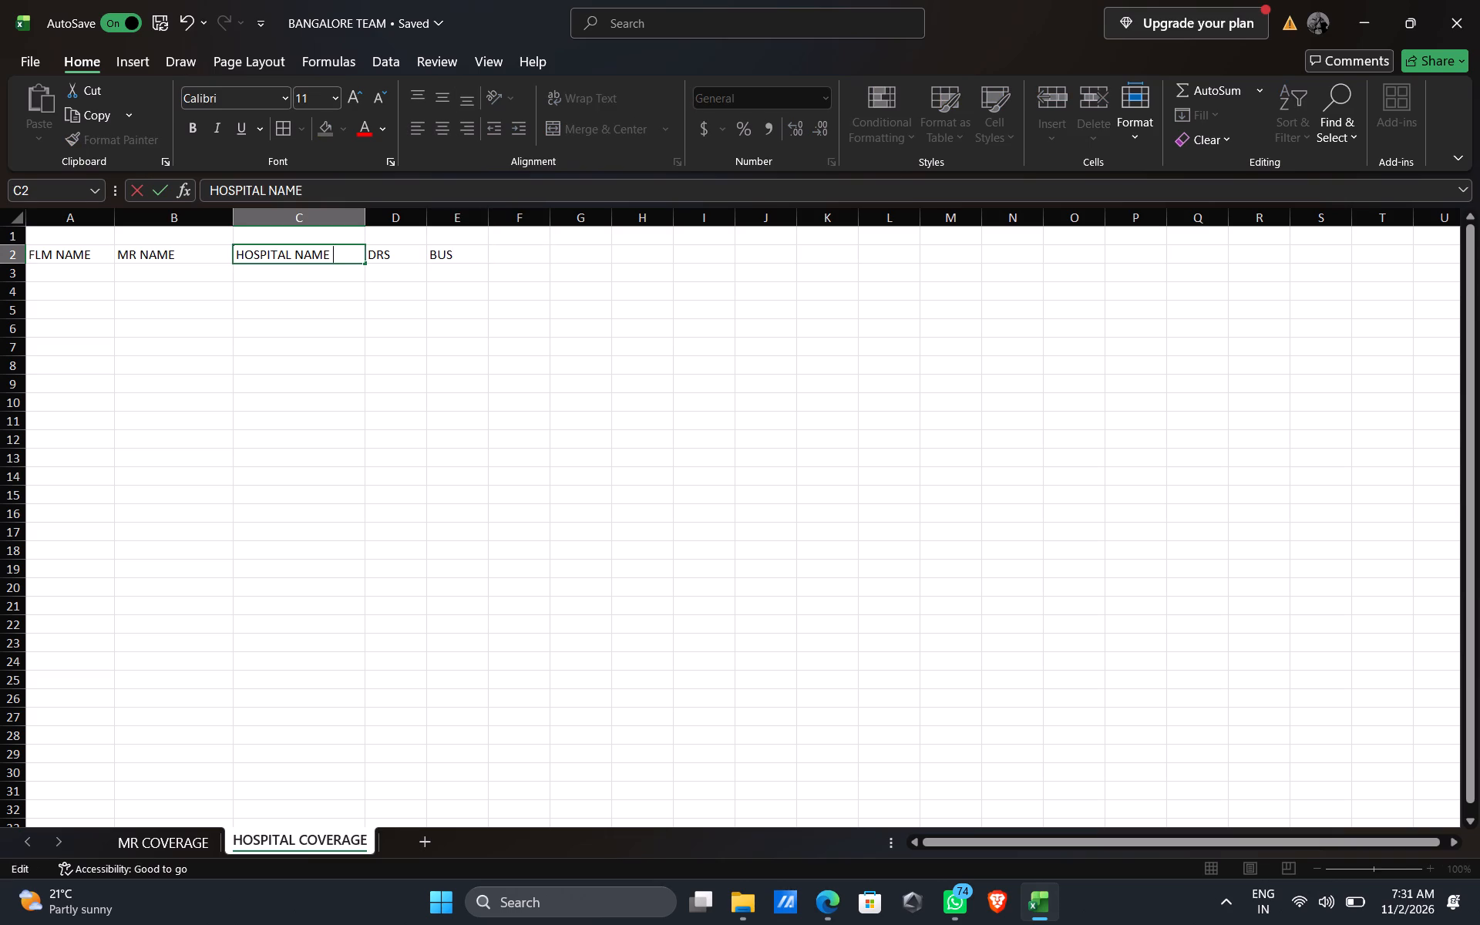
text(1)
key(Return)
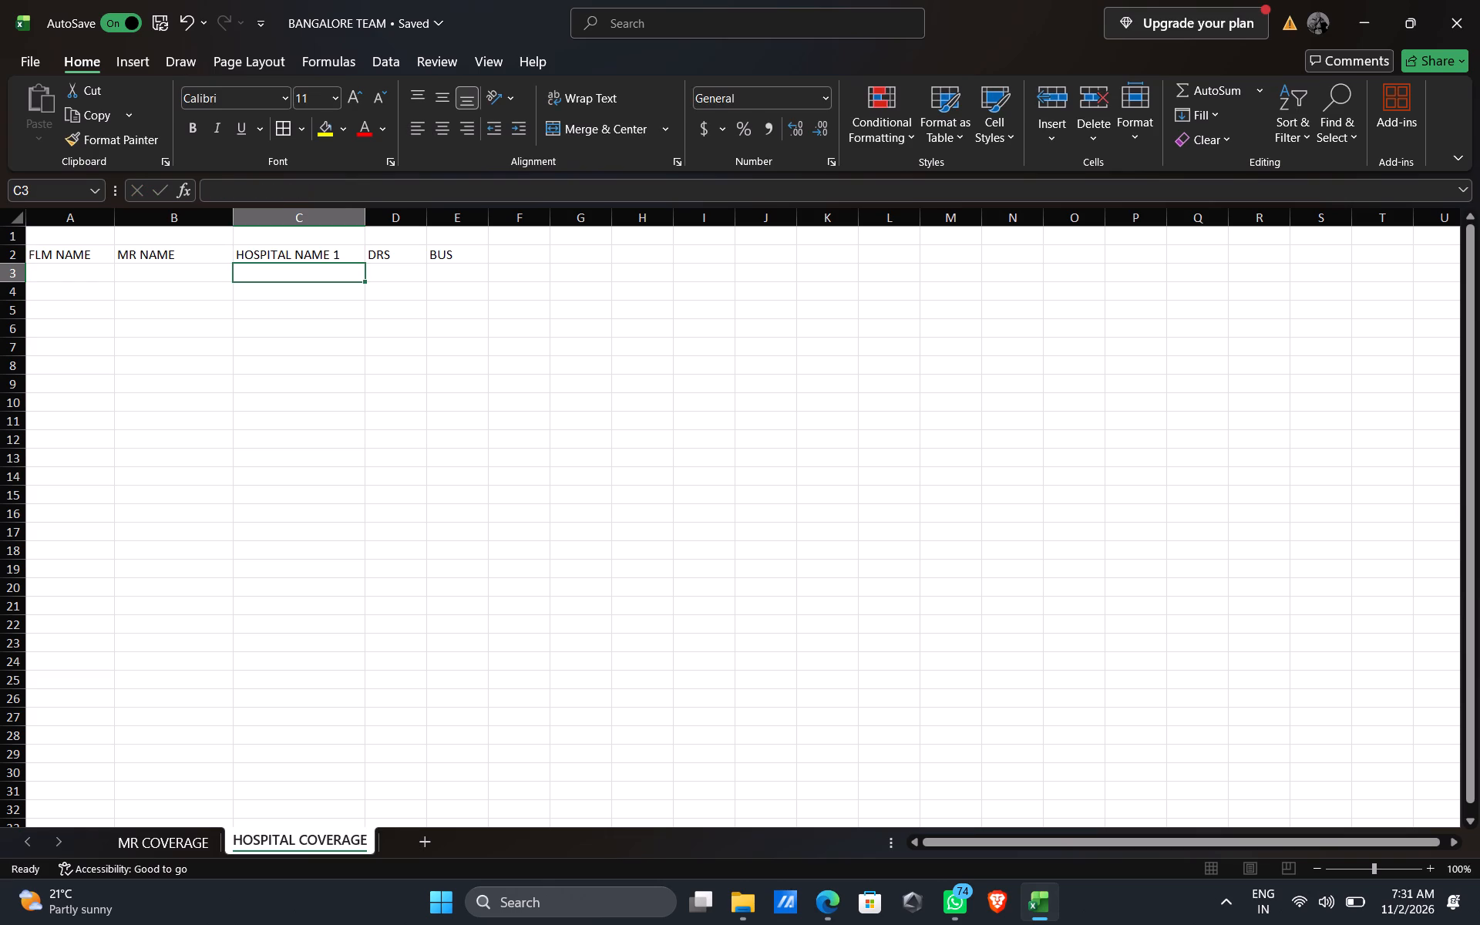
Copy the C2:E2 header block and paste it across row 2 starting at F2, I2, L2, O2 and R2.
drag(277, 251, 415, 247)
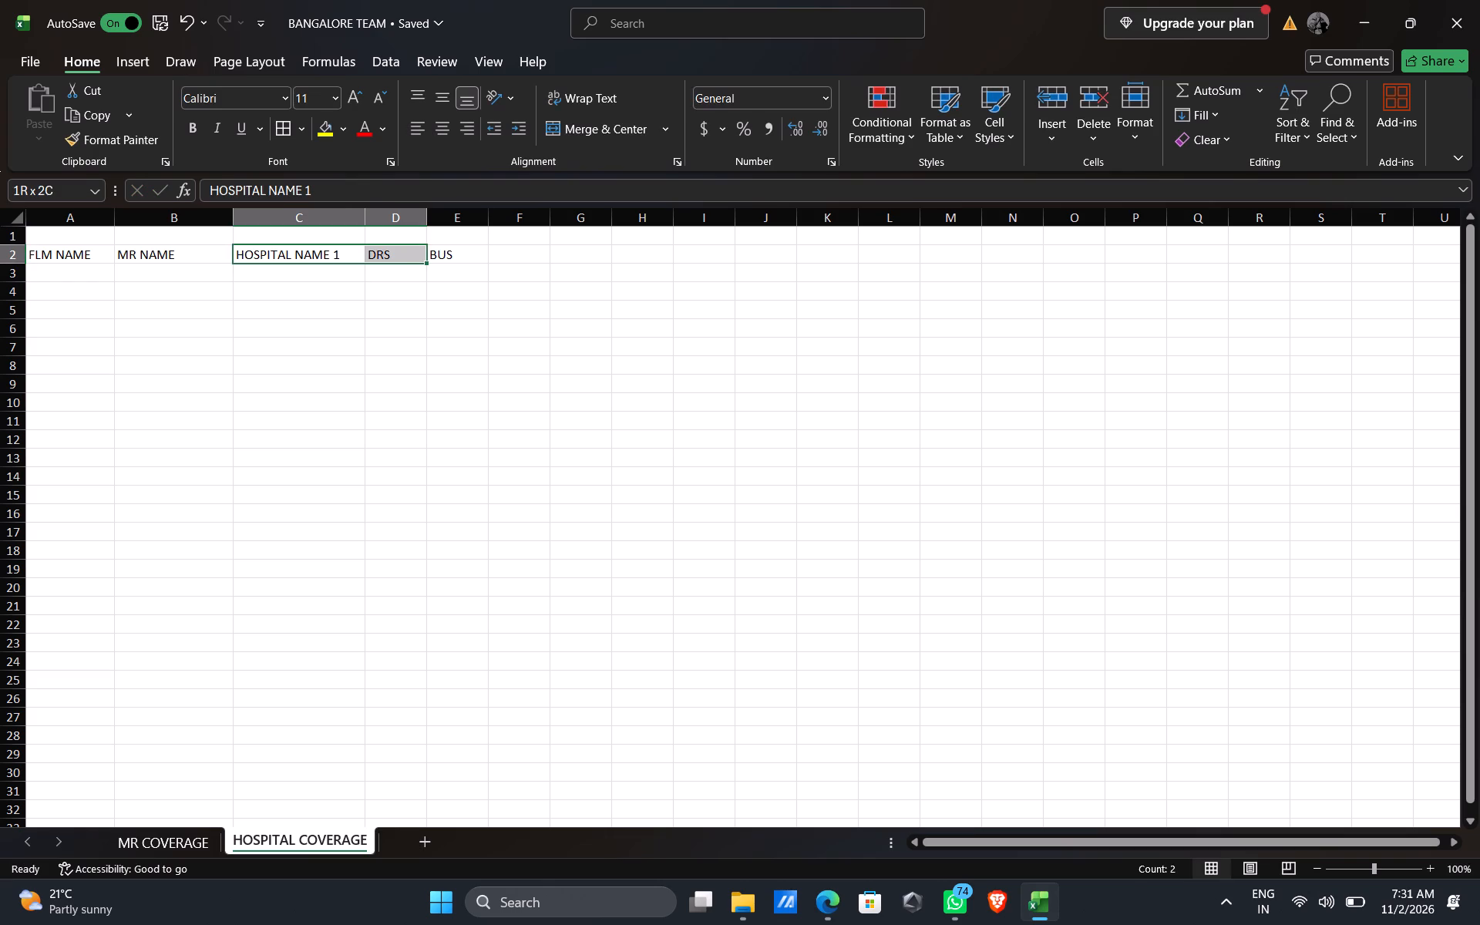
drag(415, 247, 446, 253)
key(ctrl+c)
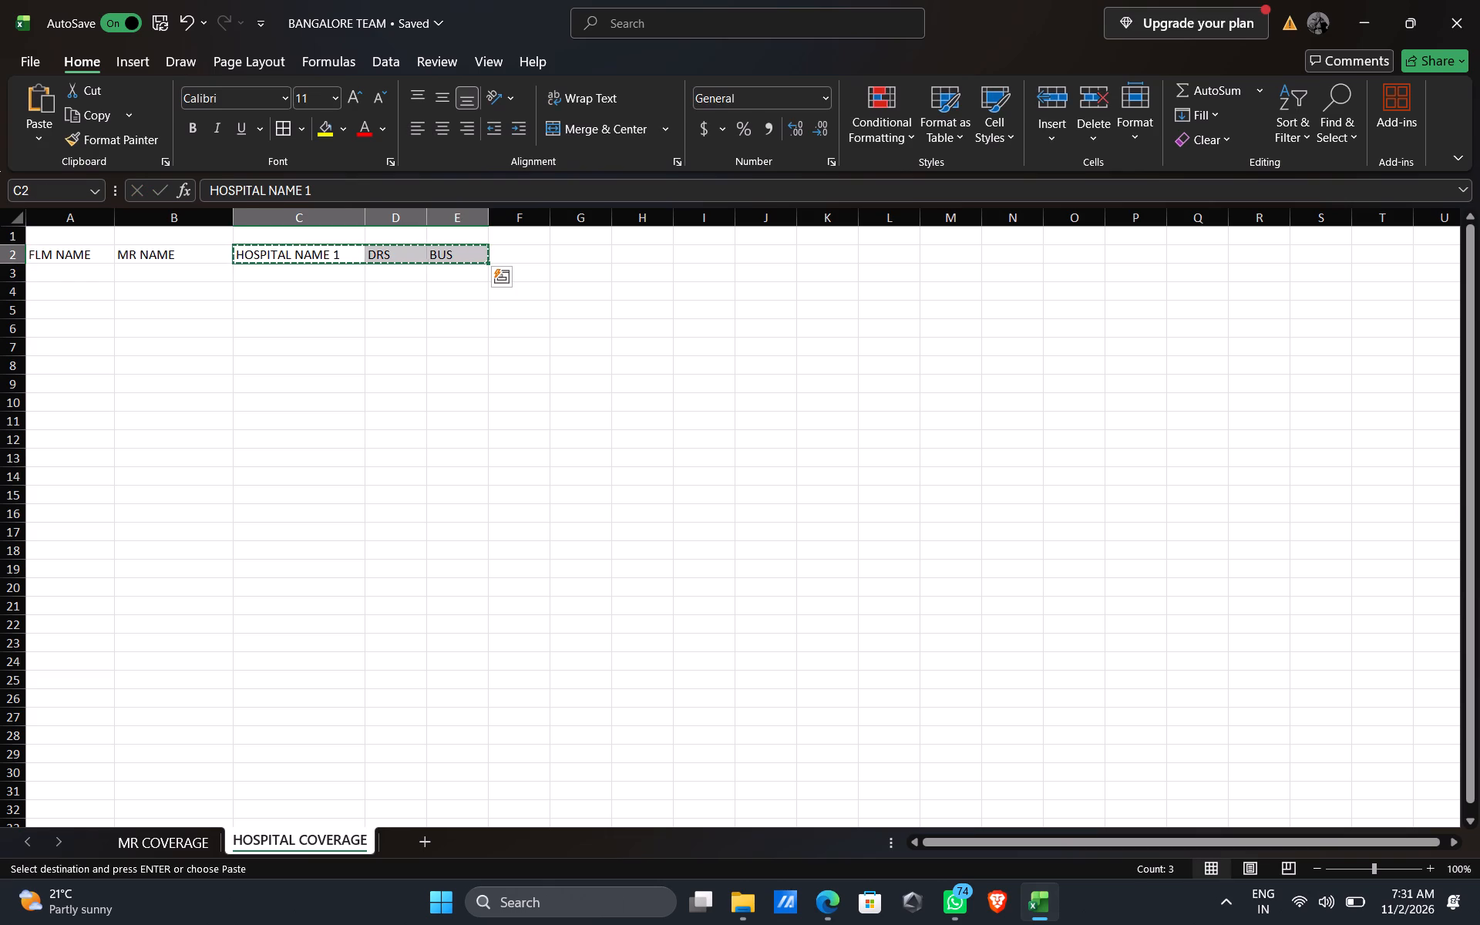
click(520, 253)
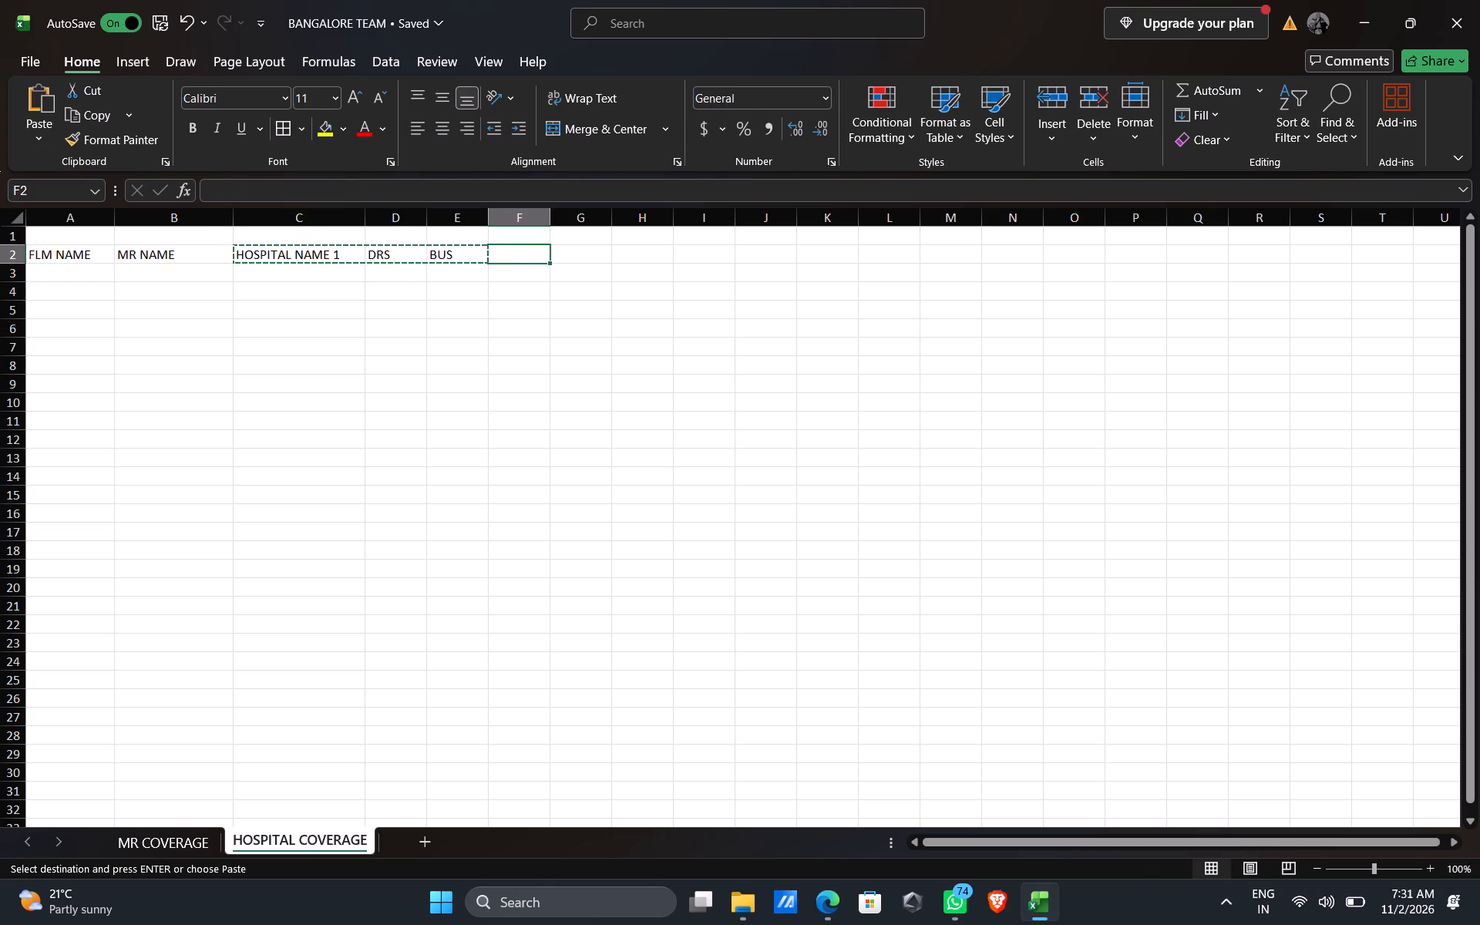
key(ctrl+v)
click(694, 254)
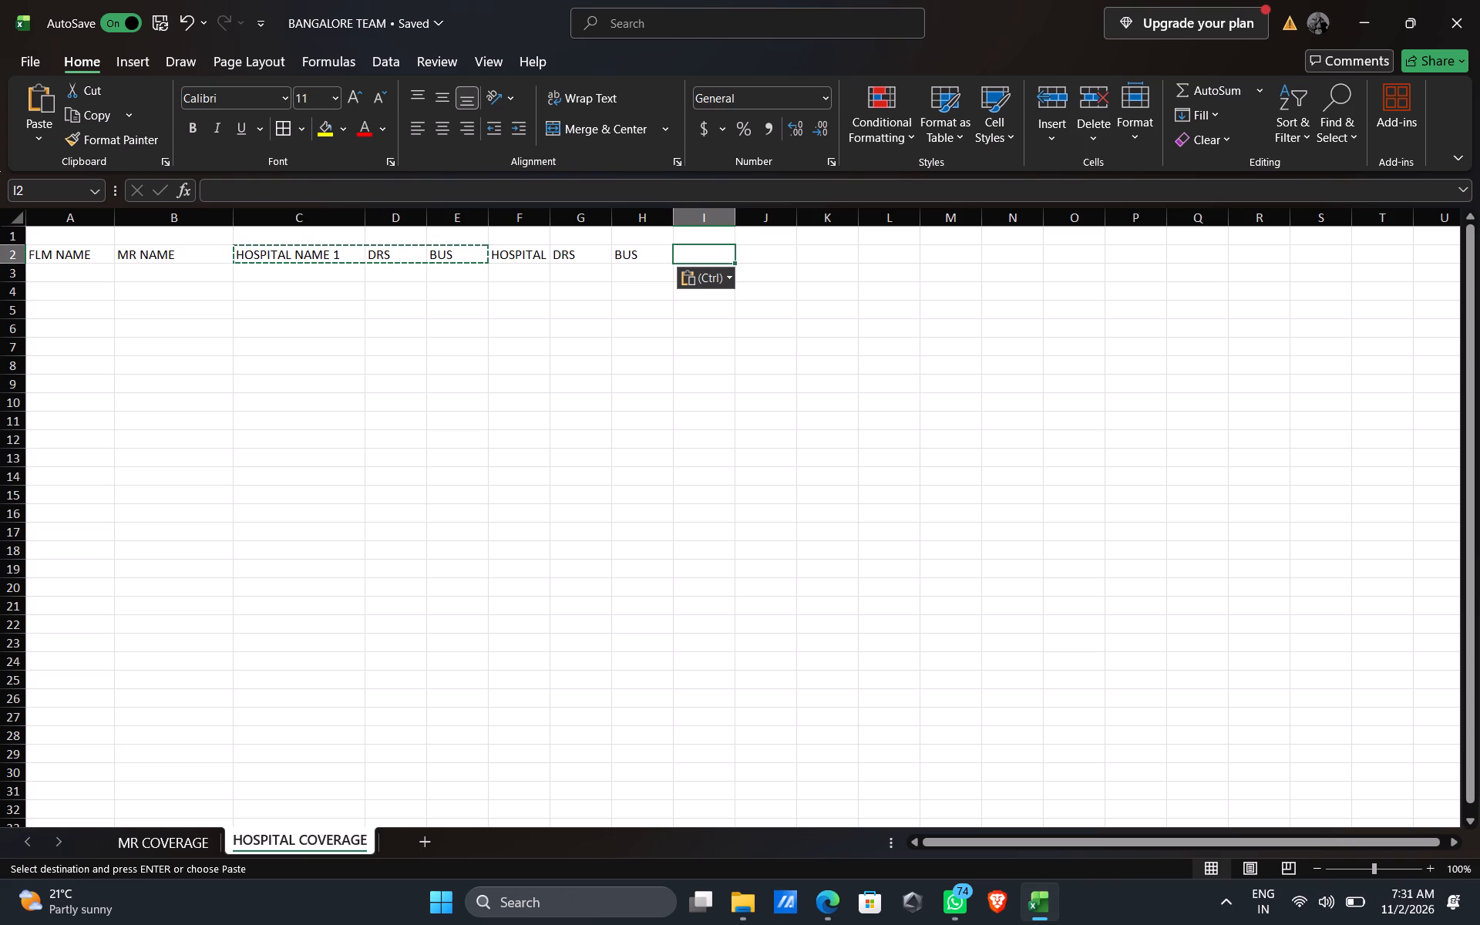
key(ctrl+v)
click(885, 254)
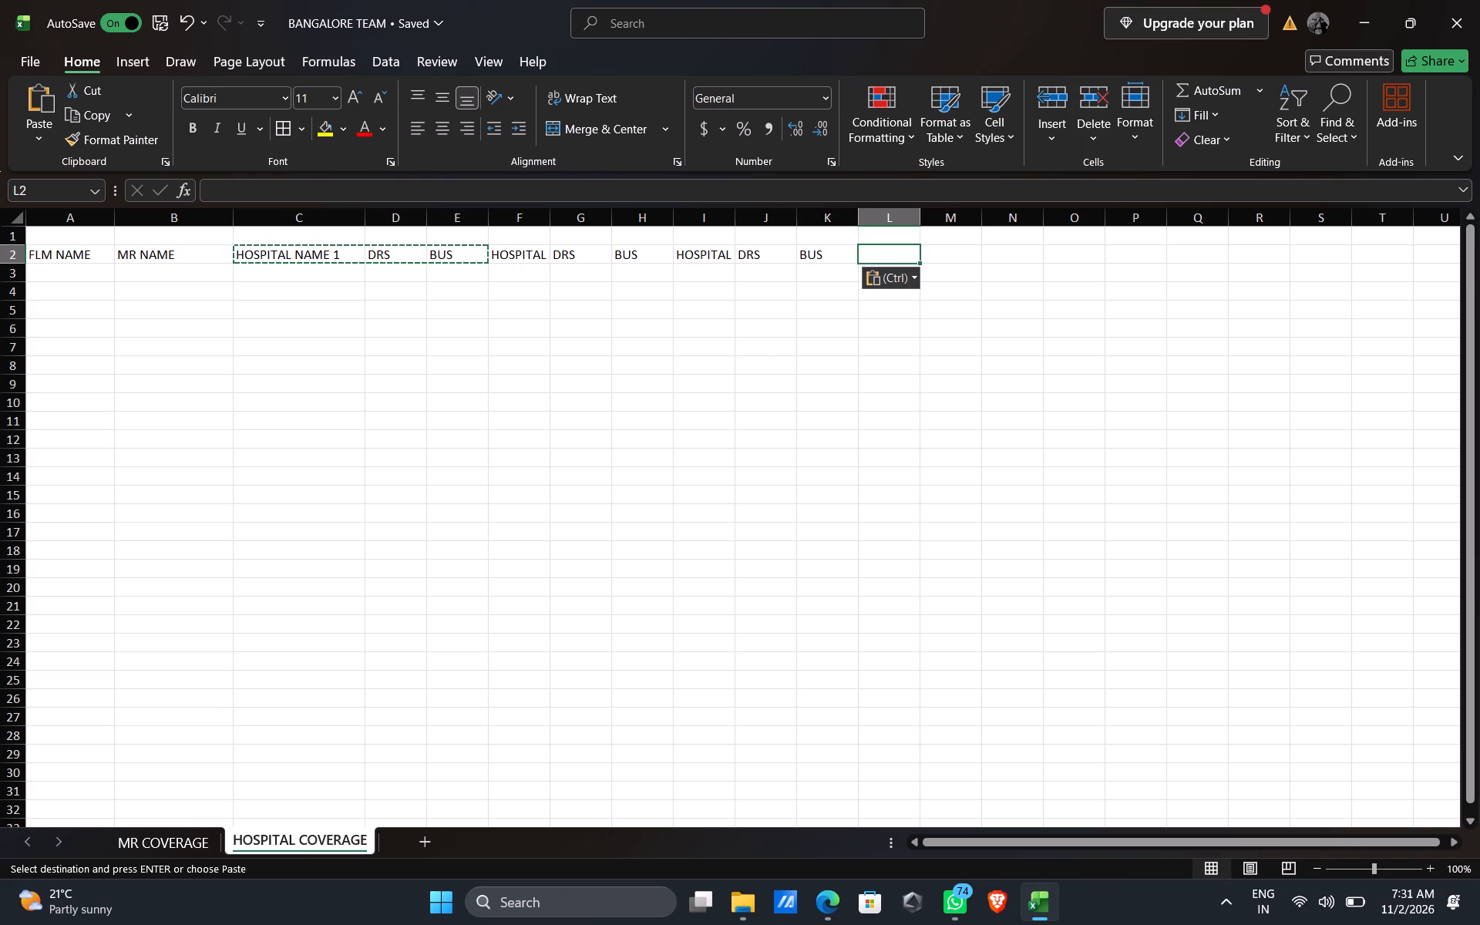
key(ctrl+v)
click(1073, 254)
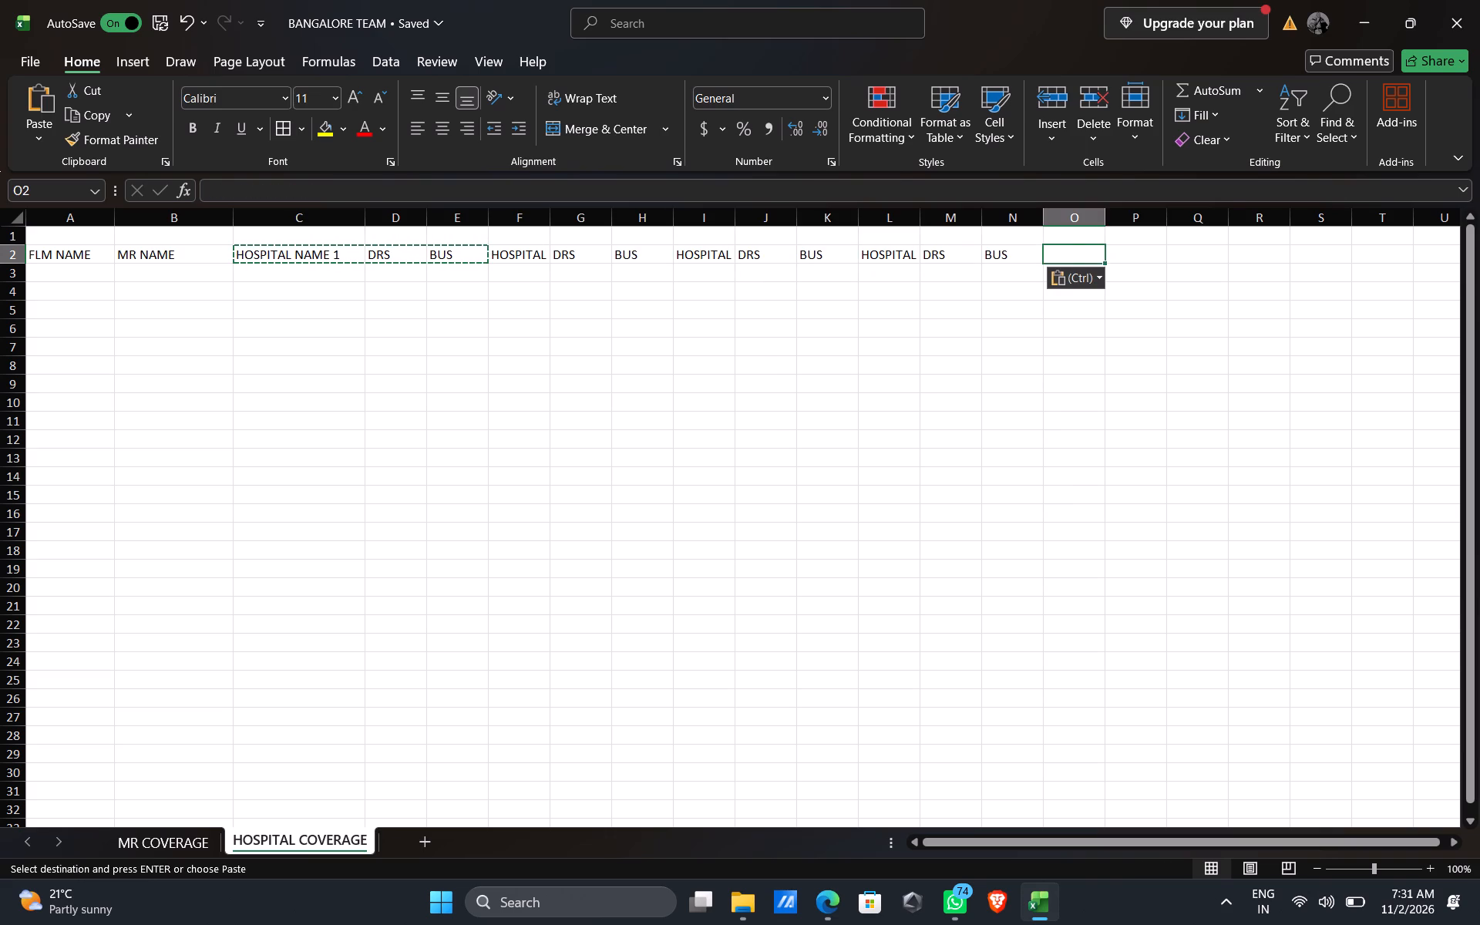
key(ctrl+v)
click(1260, 257)
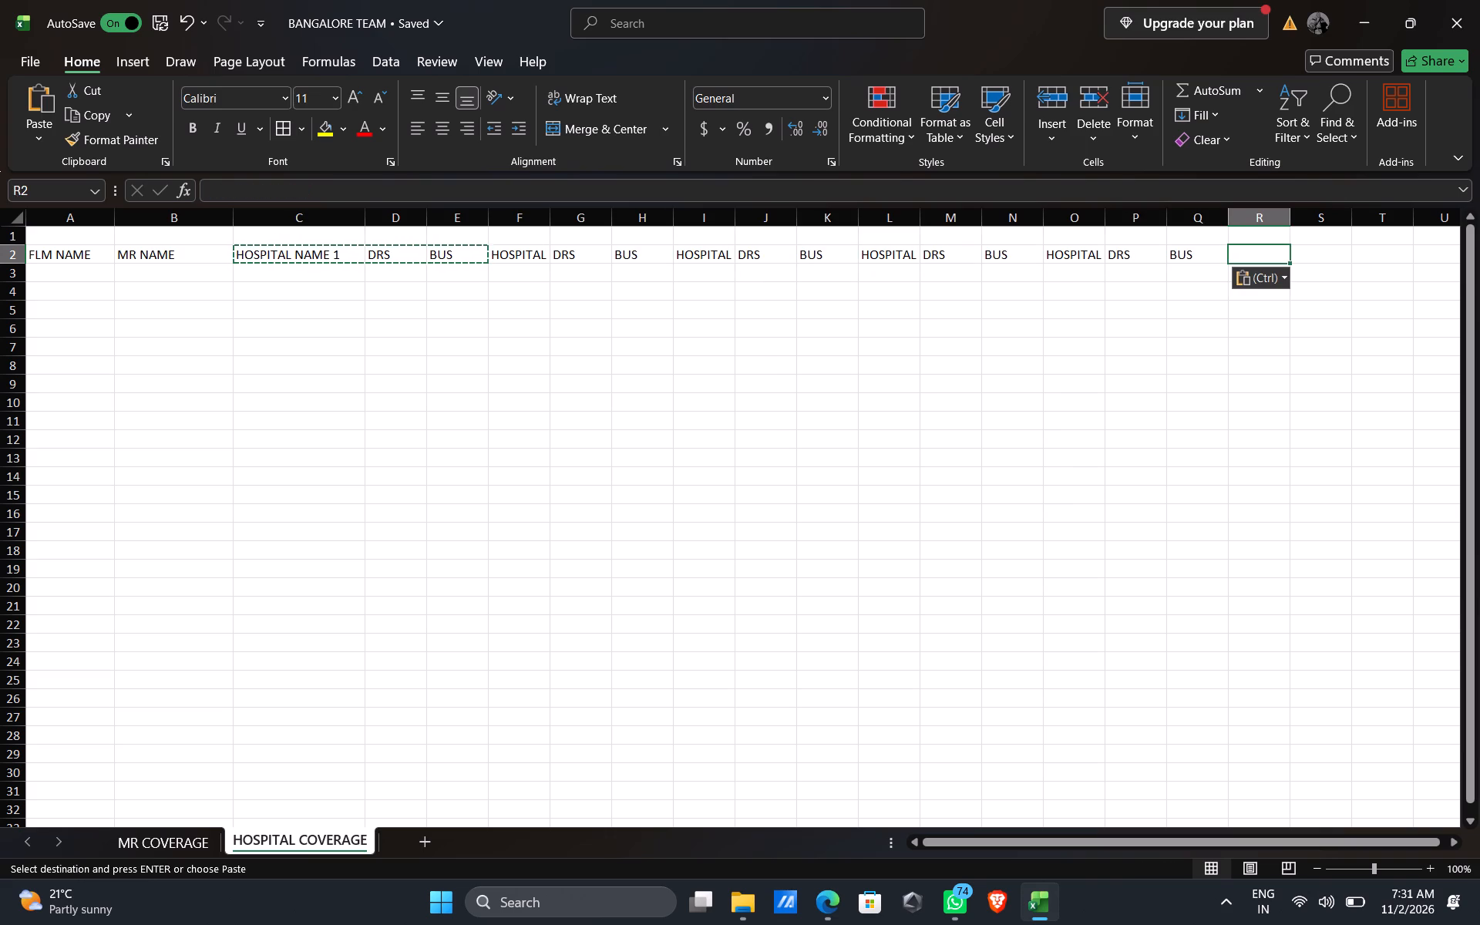
key(ctrl+v)
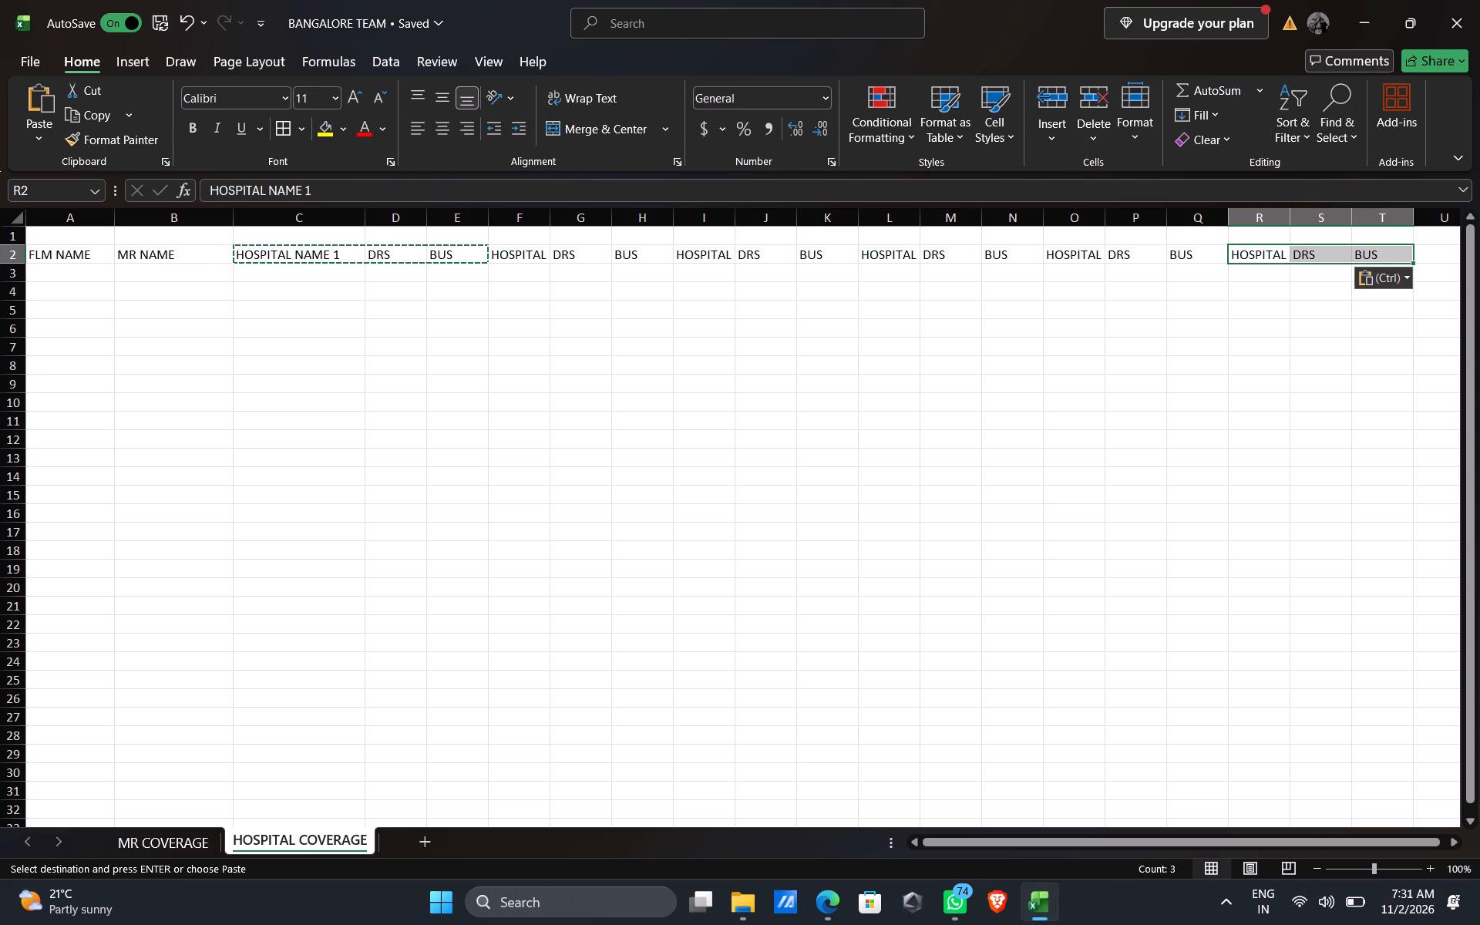
Widen column F until its full hospital header fits.
drag(546, 217, 580, 215)
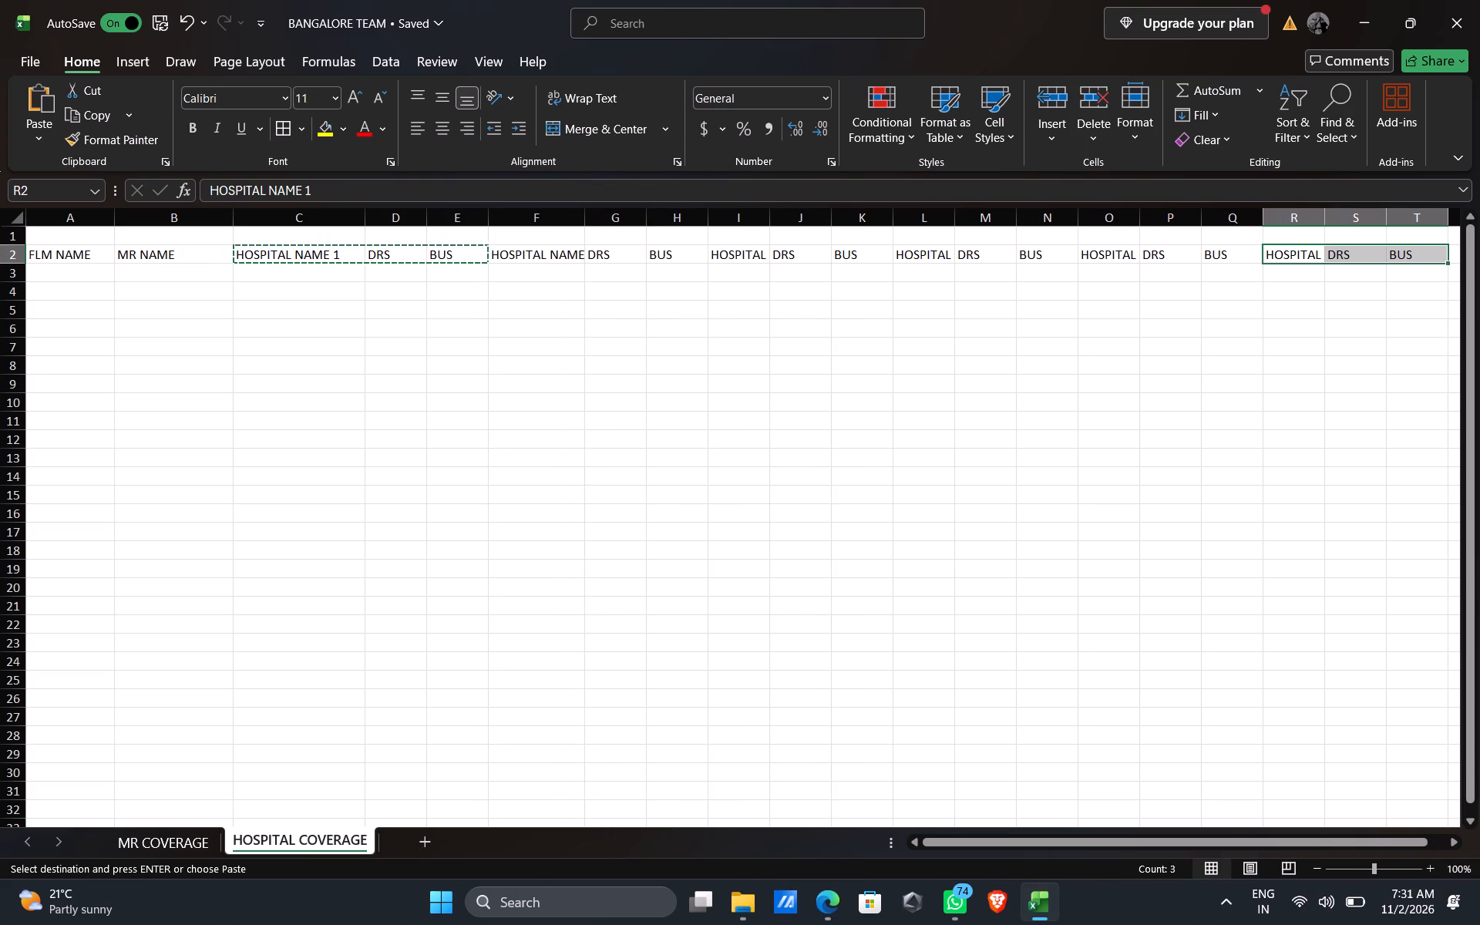
drag(582, 217, 609, 217)
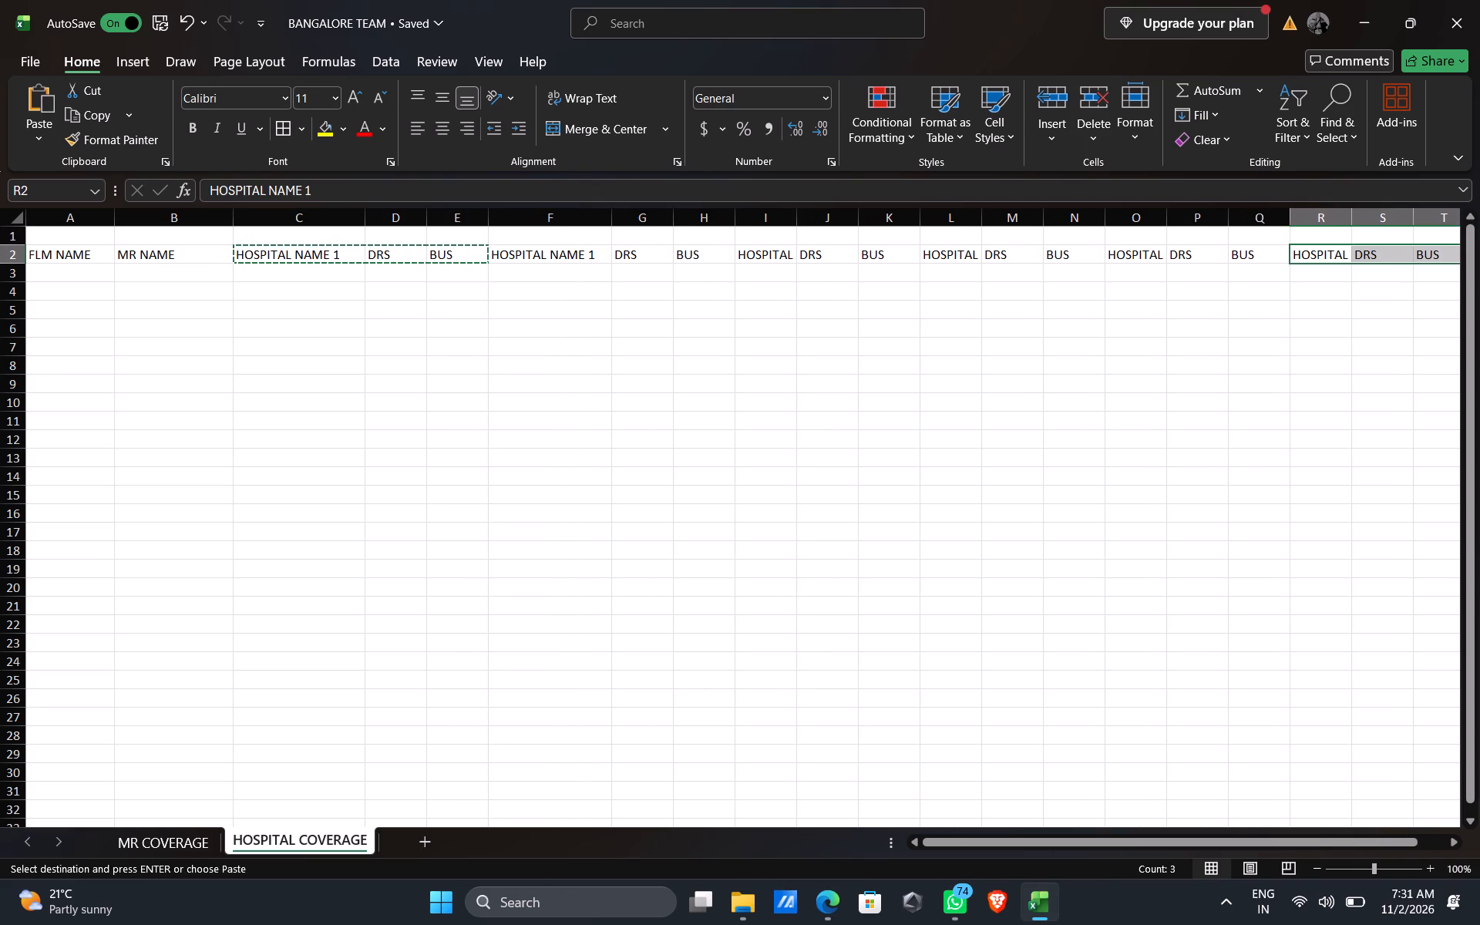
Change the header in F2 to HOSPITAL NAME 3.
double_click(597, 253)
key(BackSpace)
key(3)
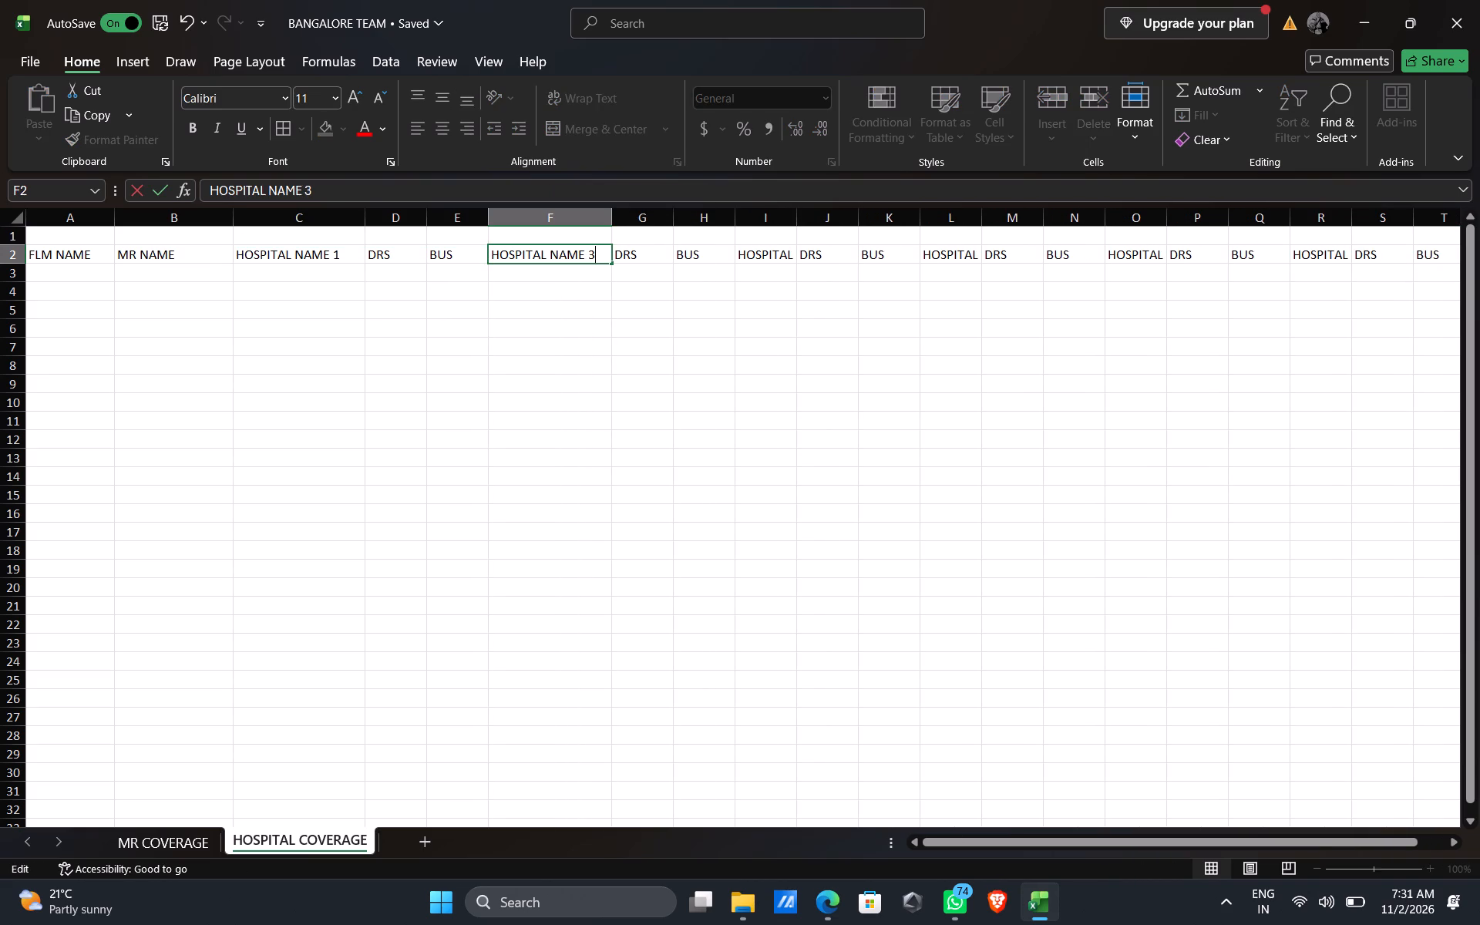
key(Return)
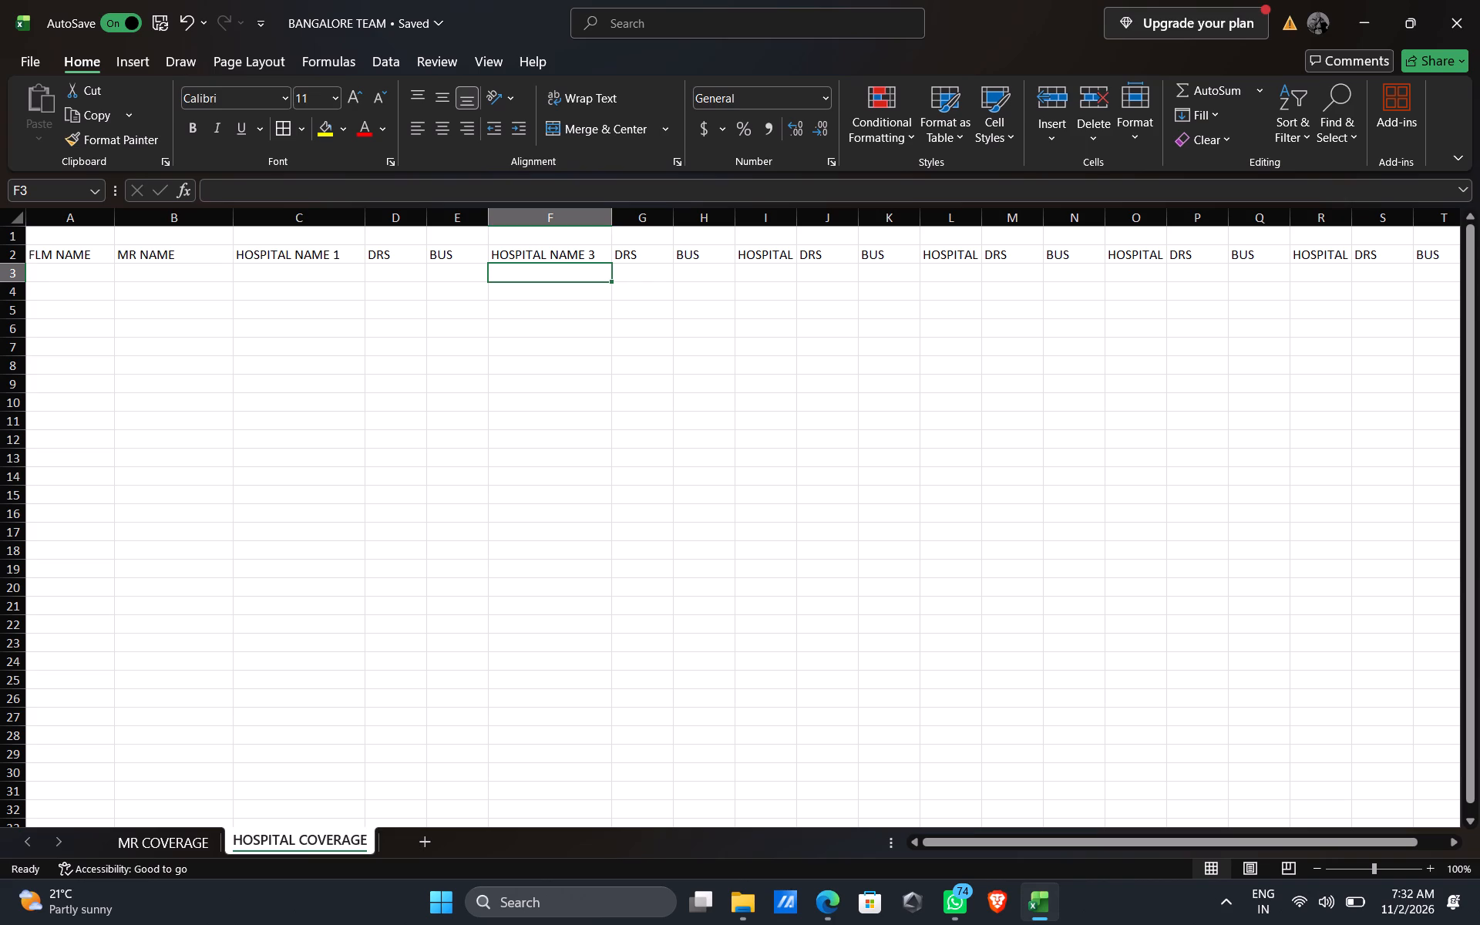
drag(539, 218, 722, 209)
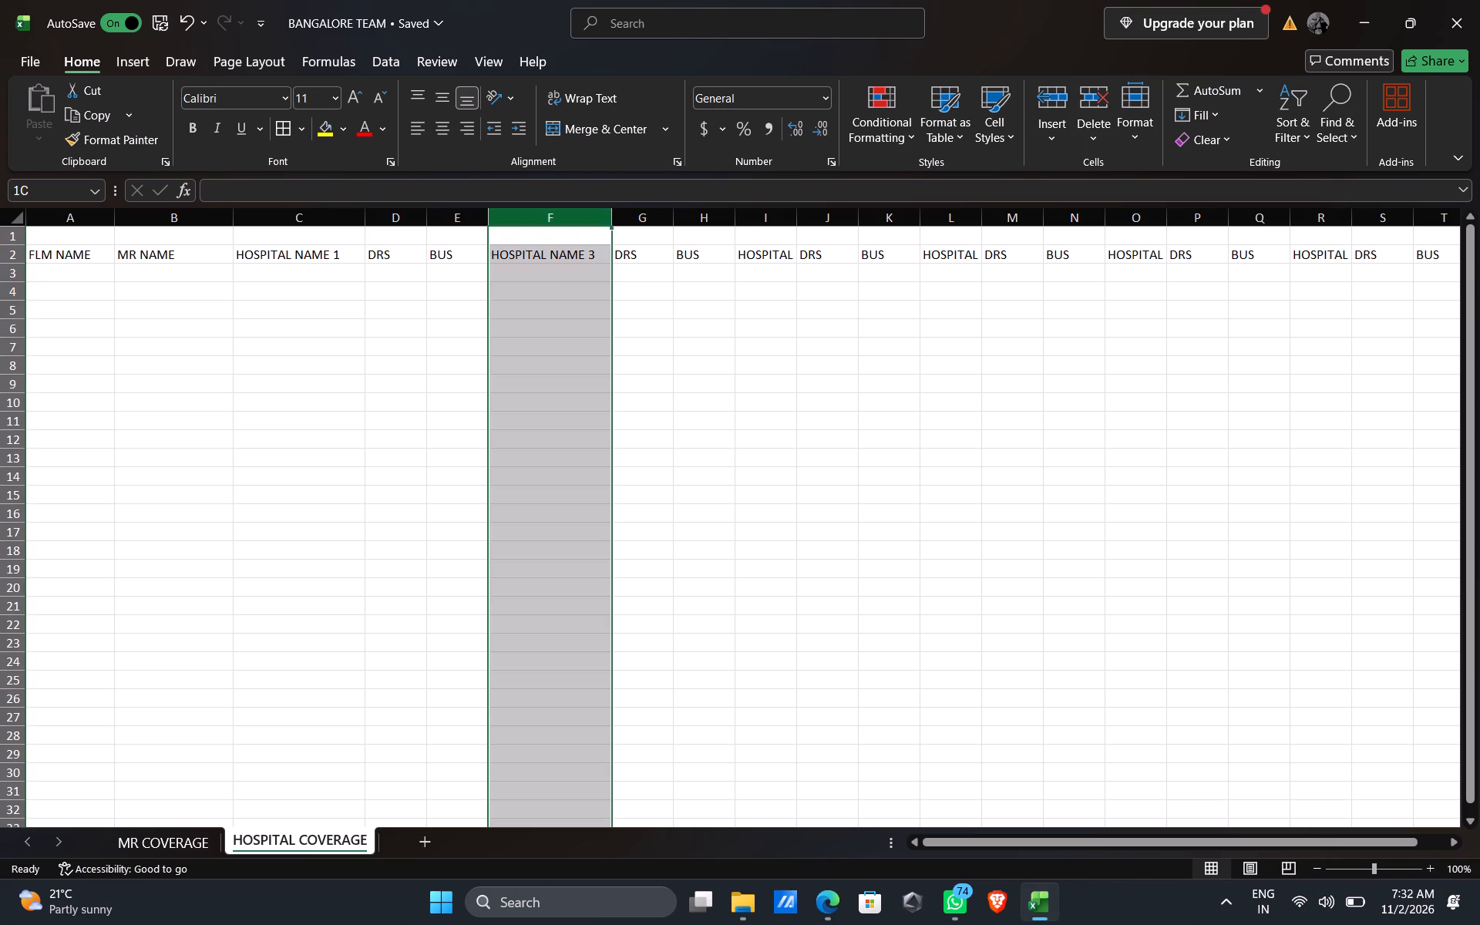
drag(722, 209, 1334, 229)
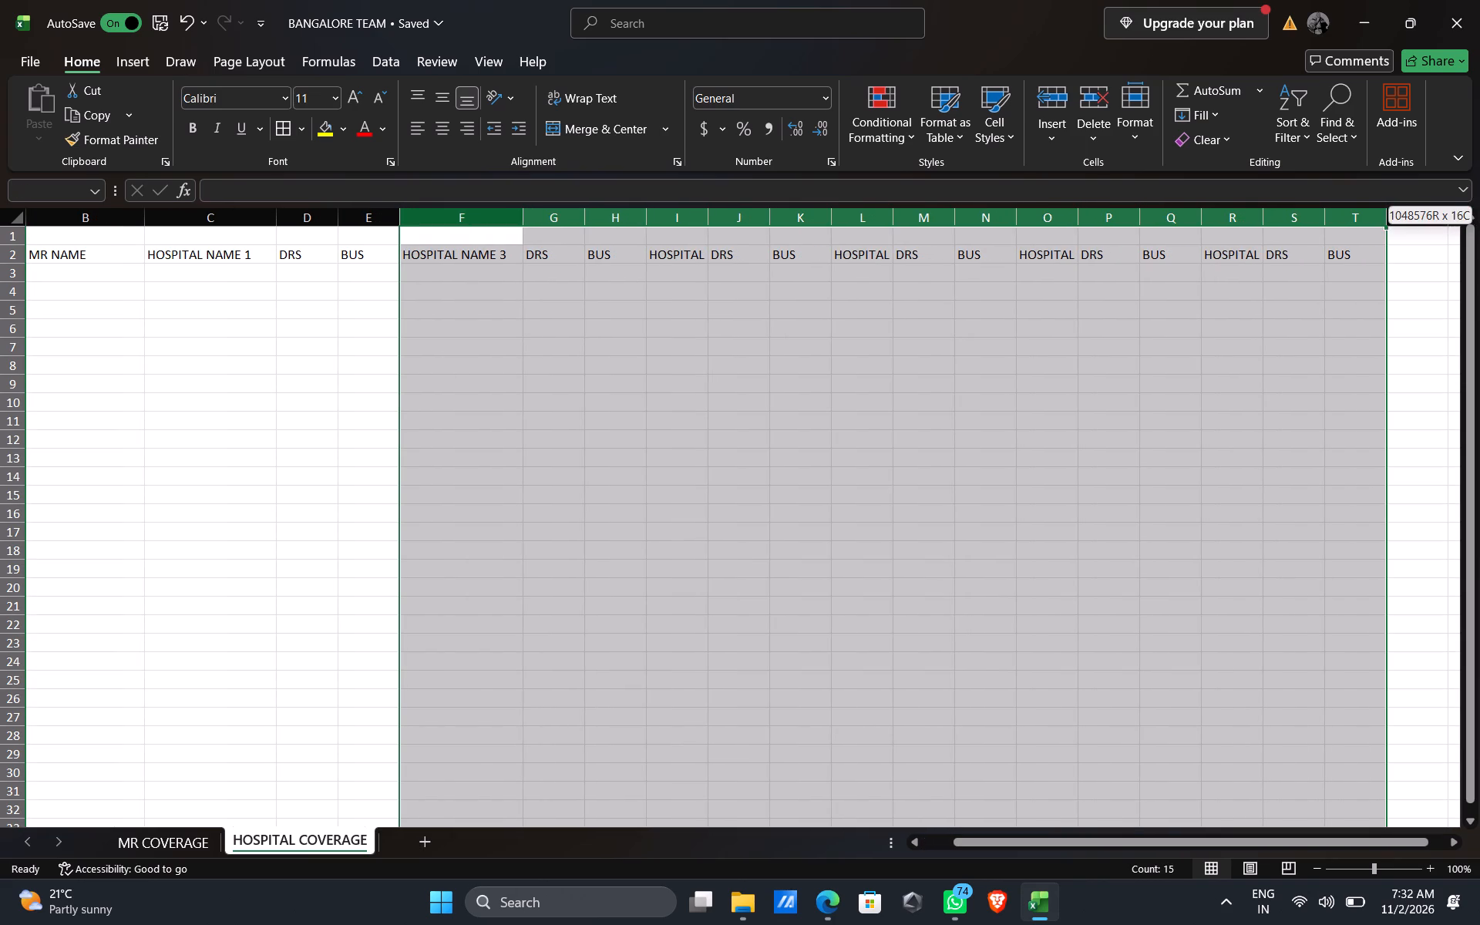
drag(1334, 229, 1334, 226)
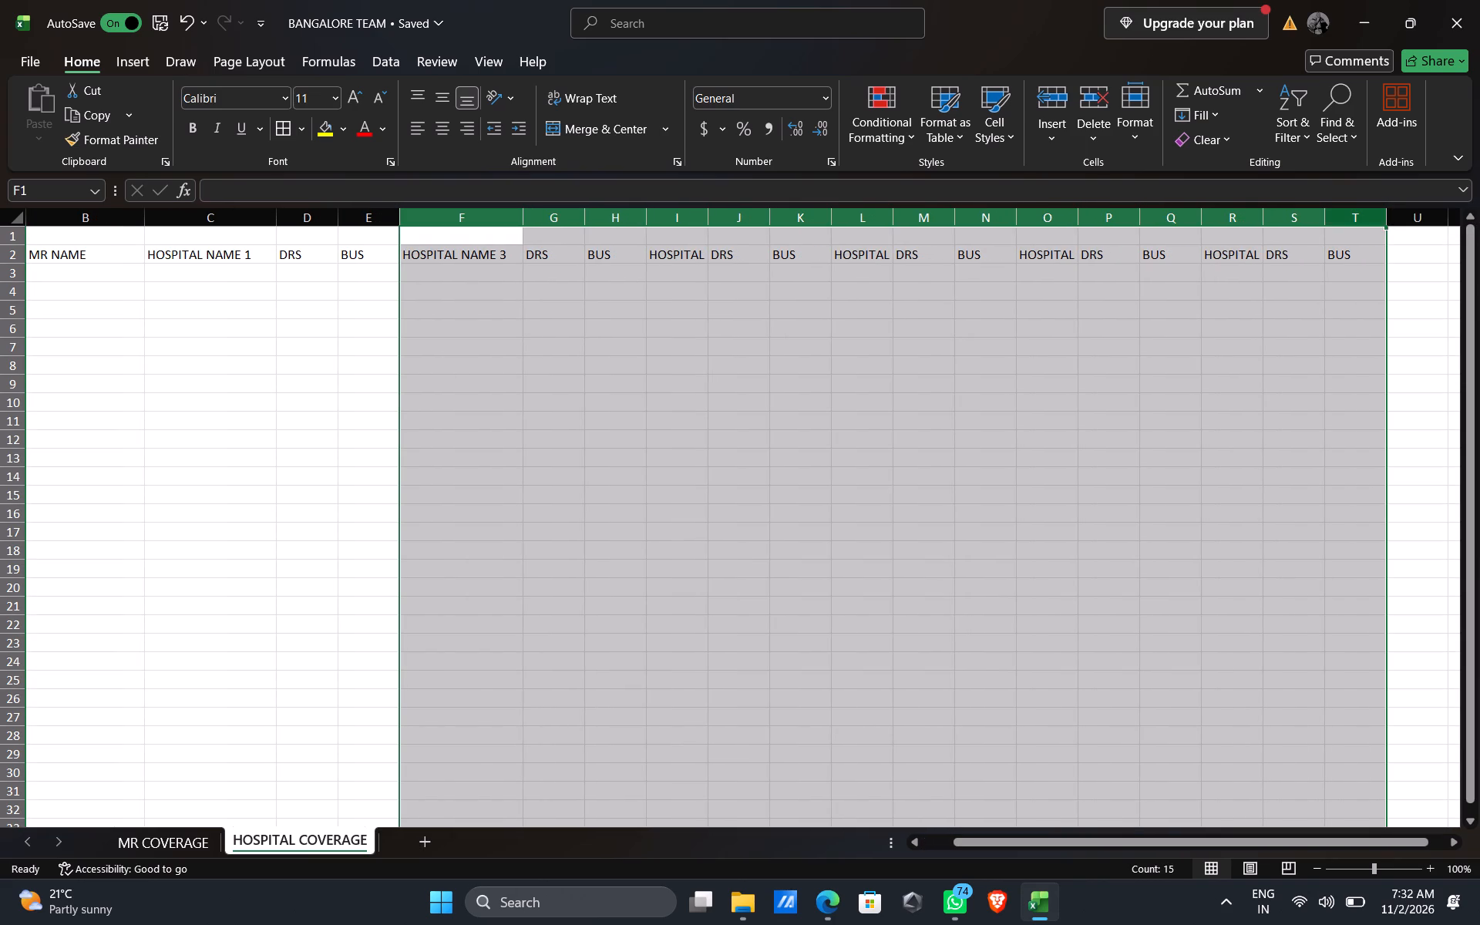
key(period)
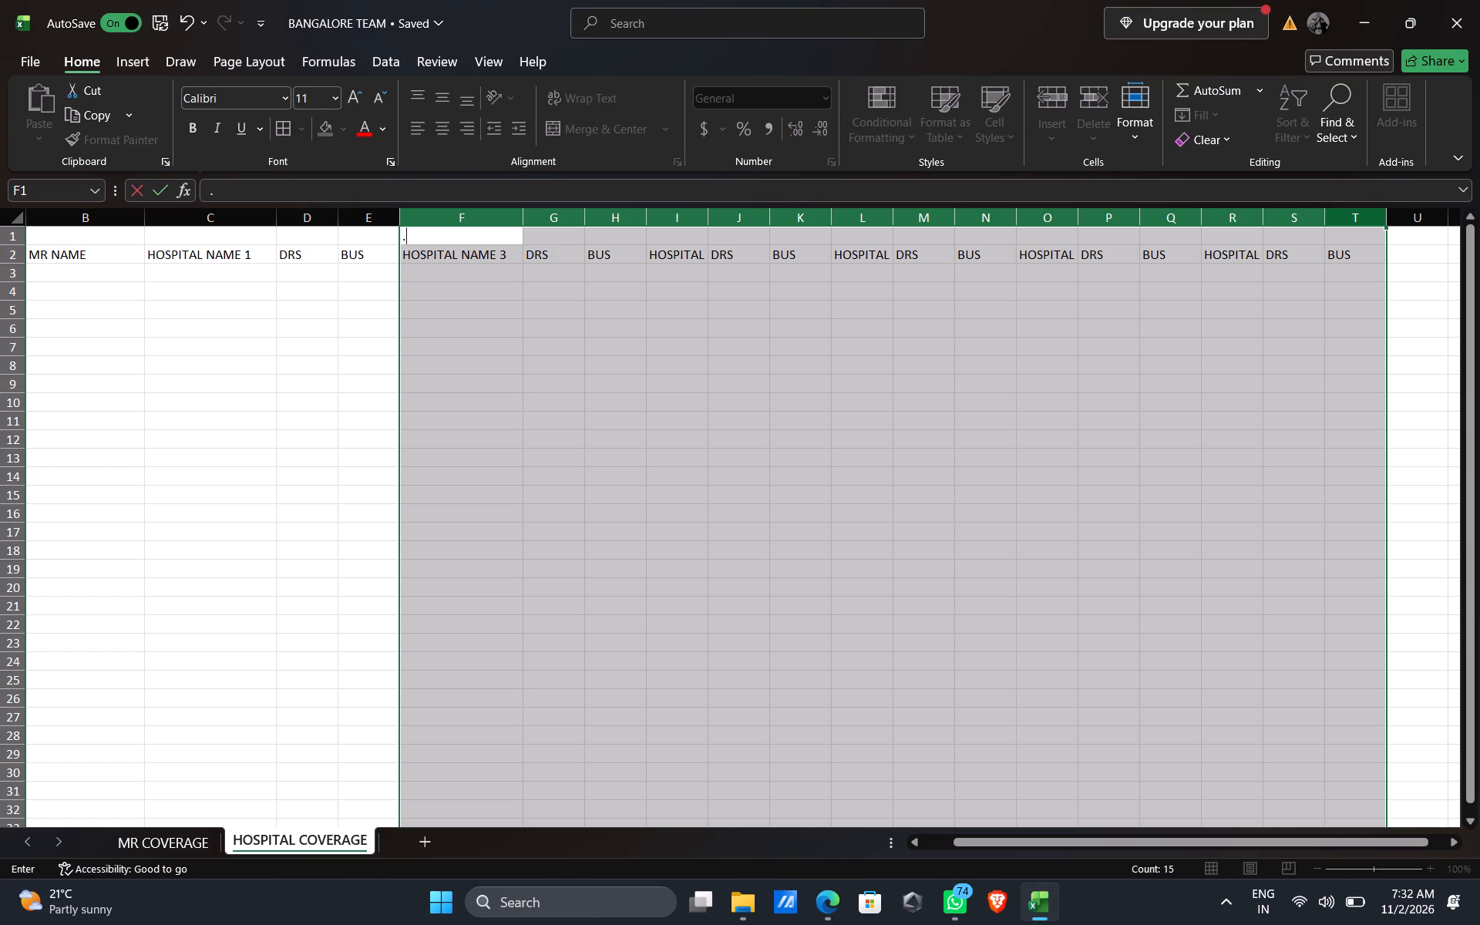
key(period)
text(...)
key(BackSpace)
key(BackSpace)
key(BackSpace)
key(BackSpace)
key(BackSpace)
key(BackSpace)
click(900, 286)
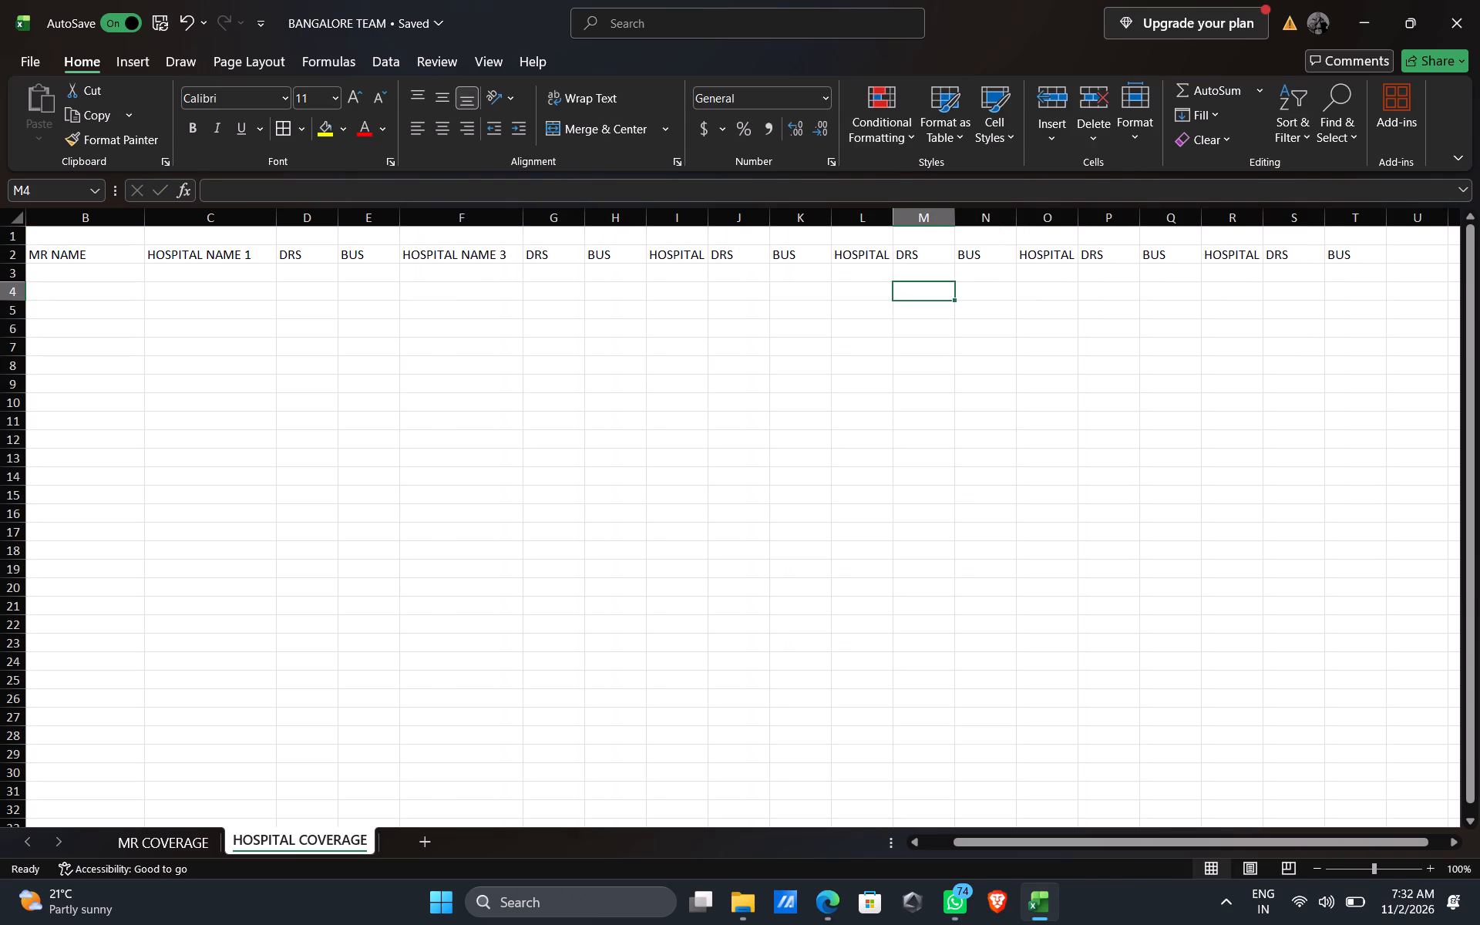
Select the copied headers in F2:T2 and clear the header in F2.
drag(432, 259, 1339, 258)
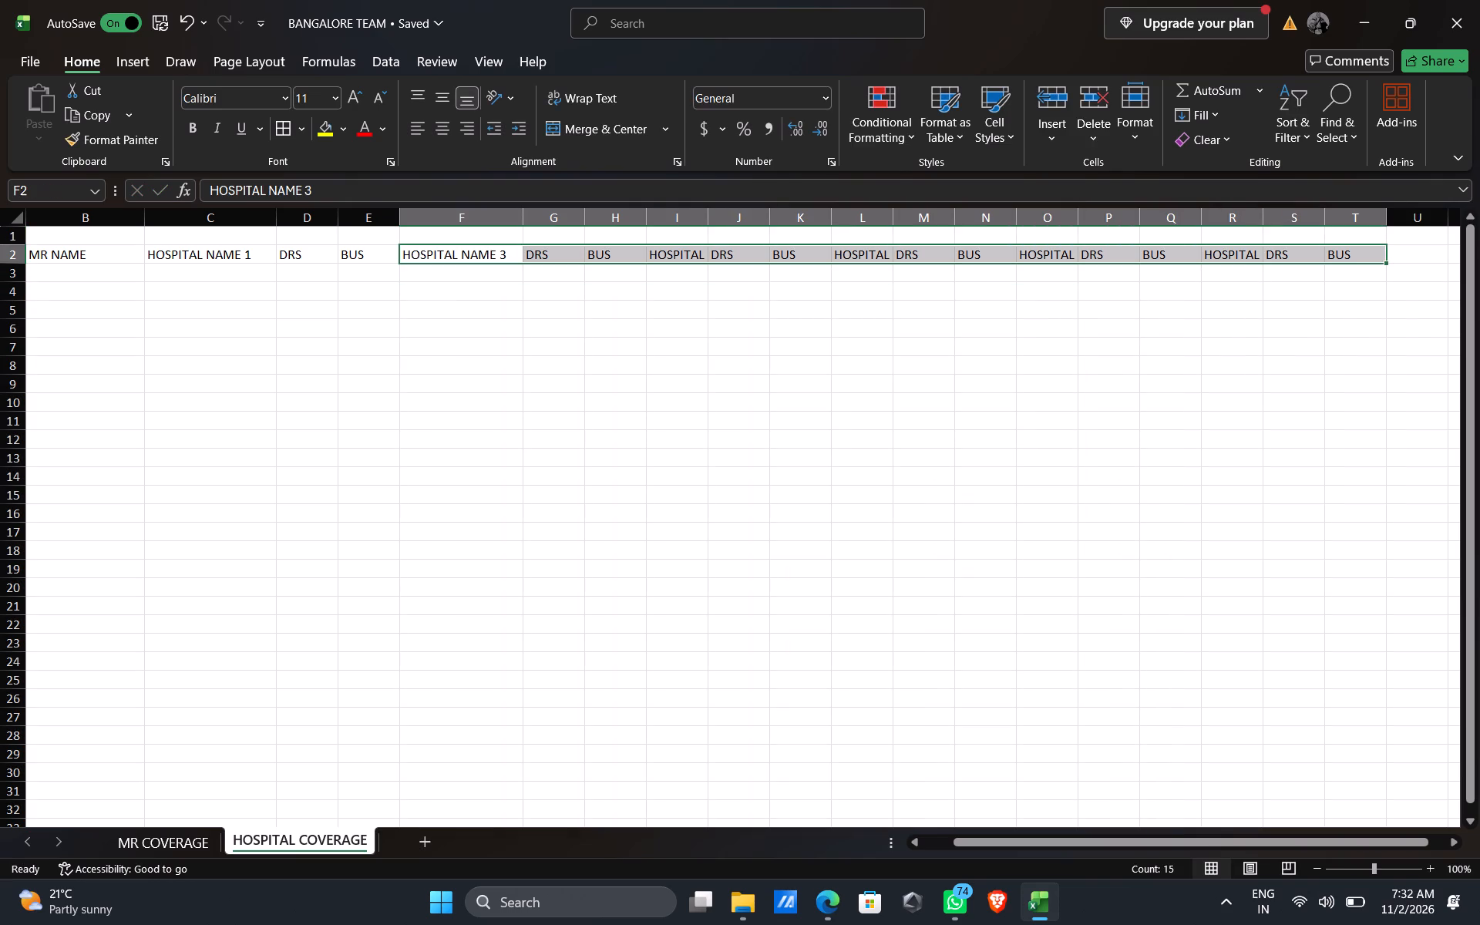
key(BackSpace)
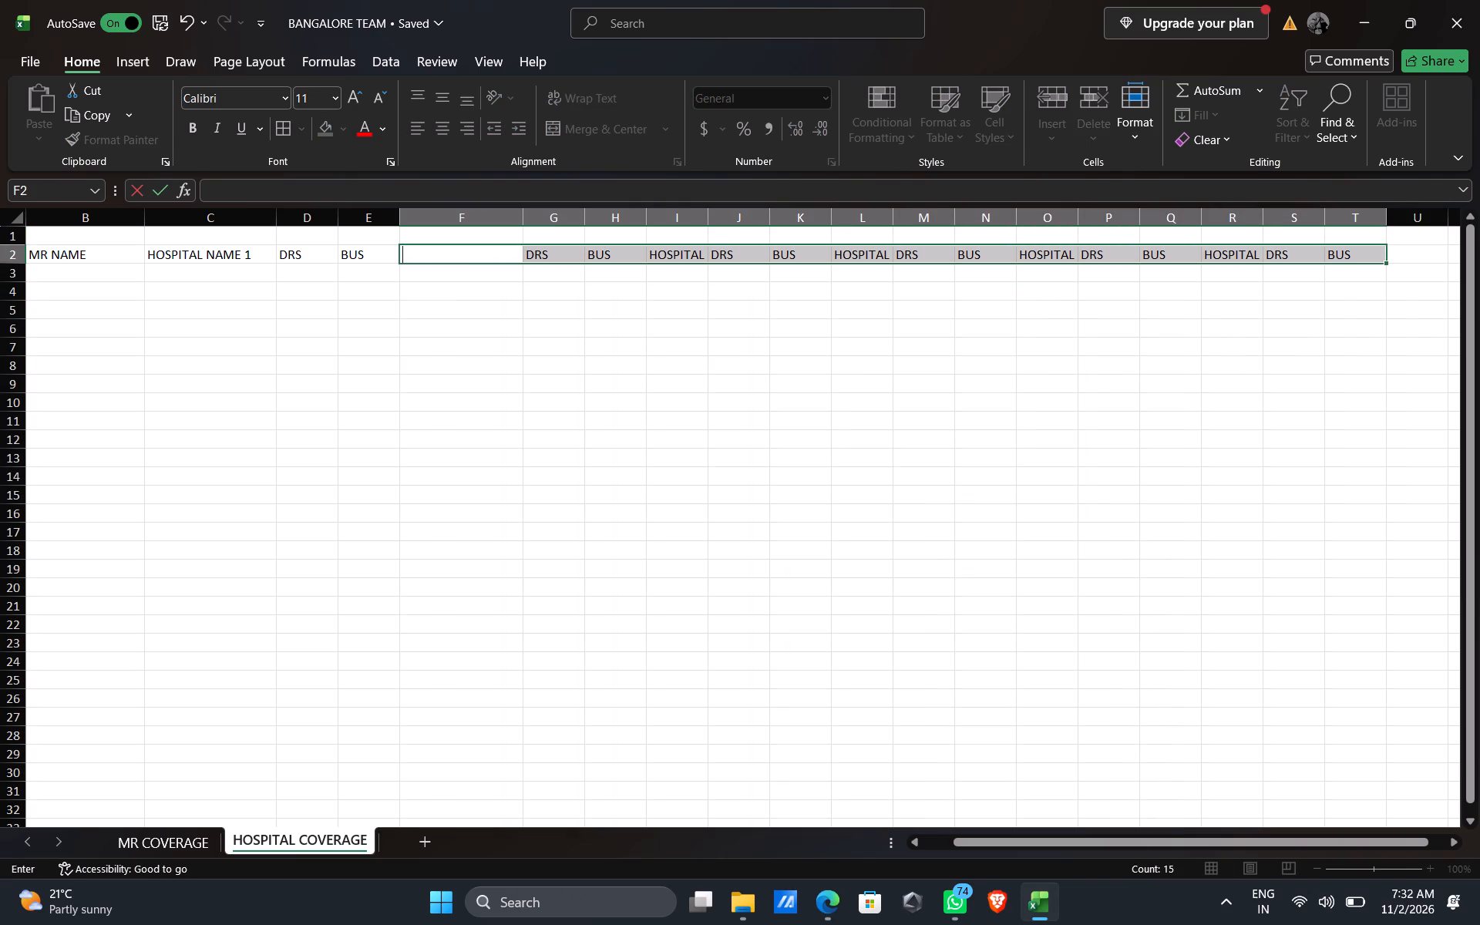
key(period)
key(BackSpace)
click(1092, 392)
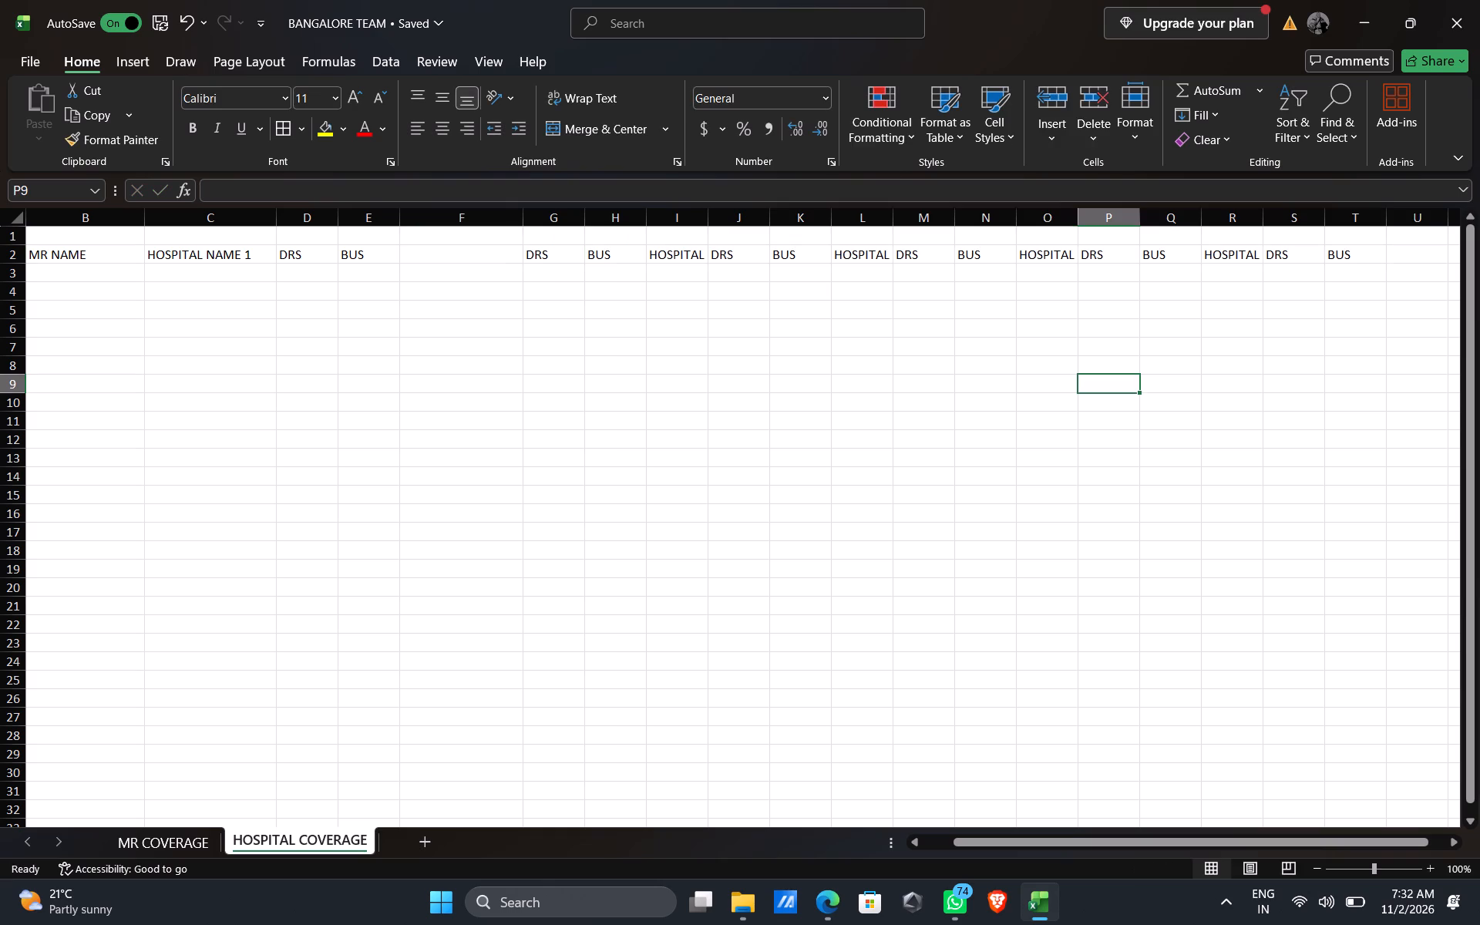
Clear all the remaining copied DRS, BUS and HOSPITAL headers from G2 through T2.
drag(543, 258, 891, 257)
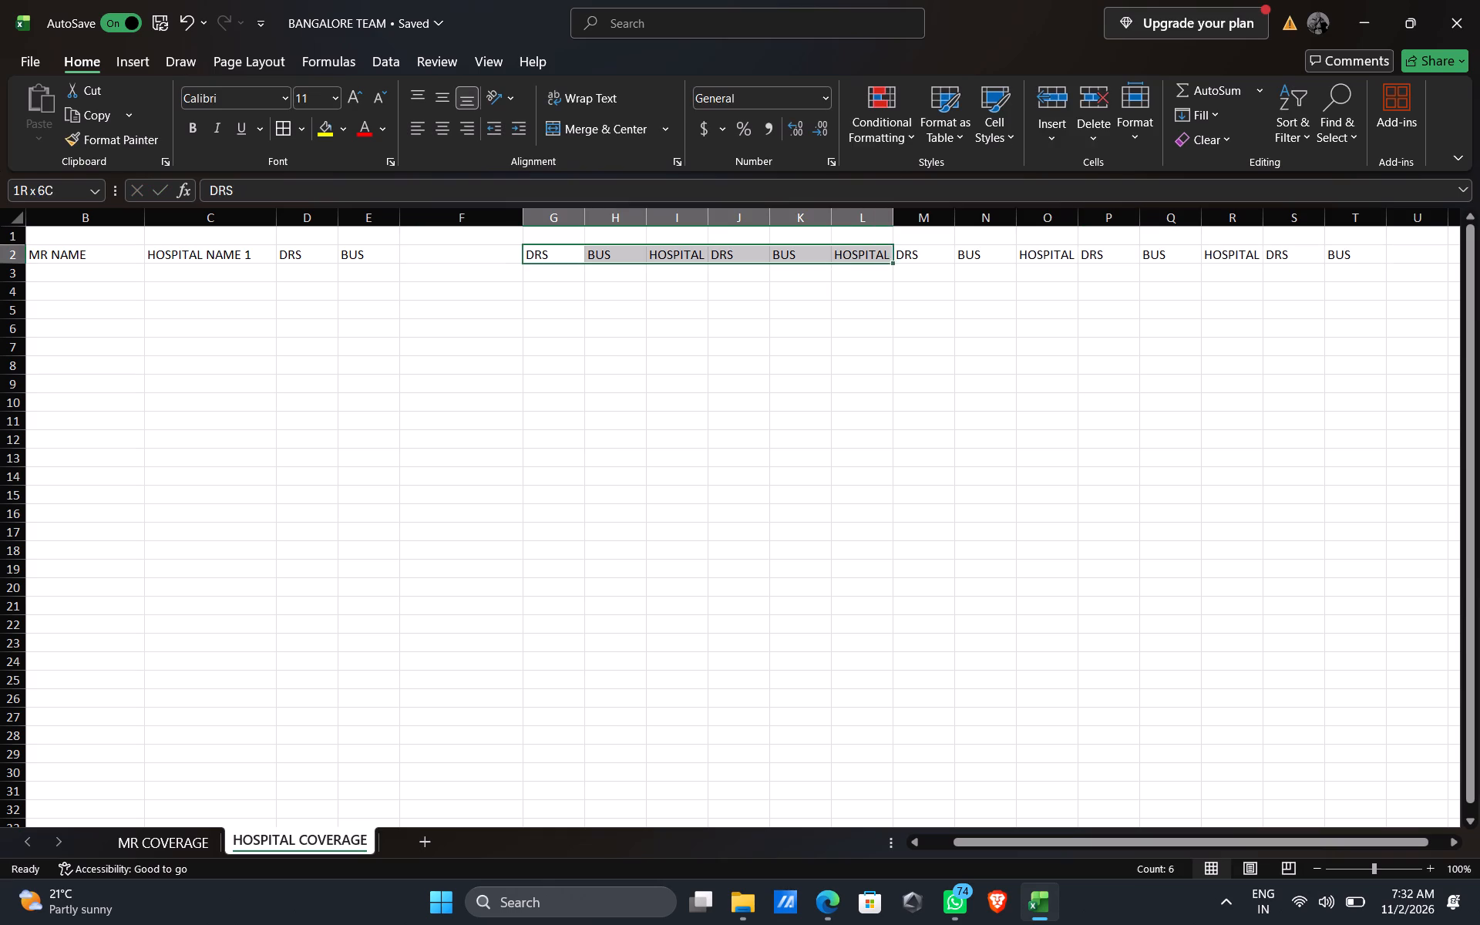
drag(891, 257, 1336, 259)
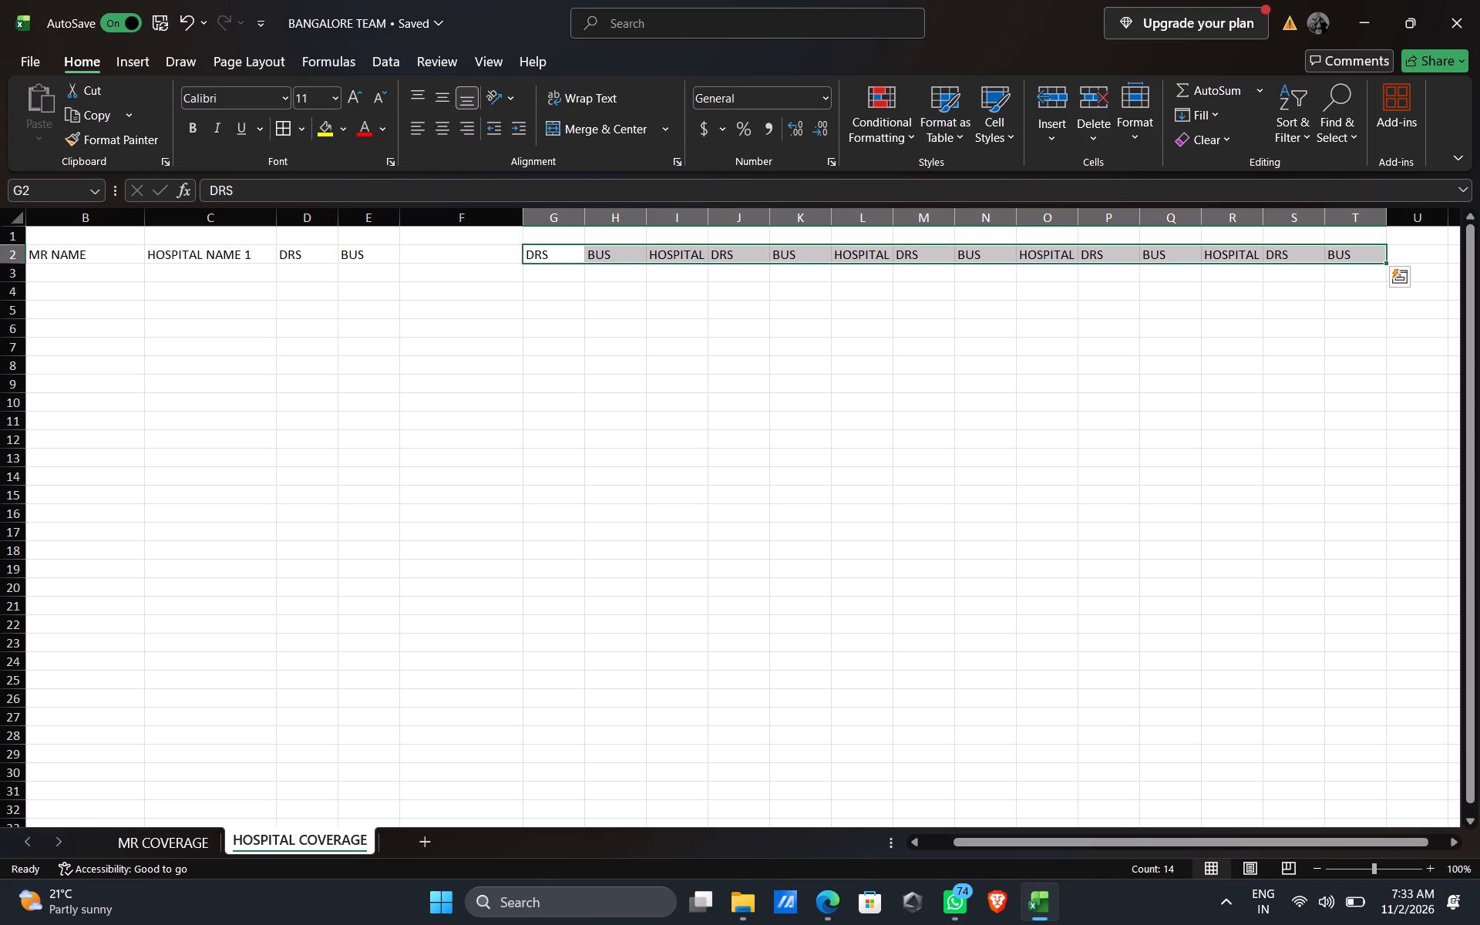
key(ctrl+period)
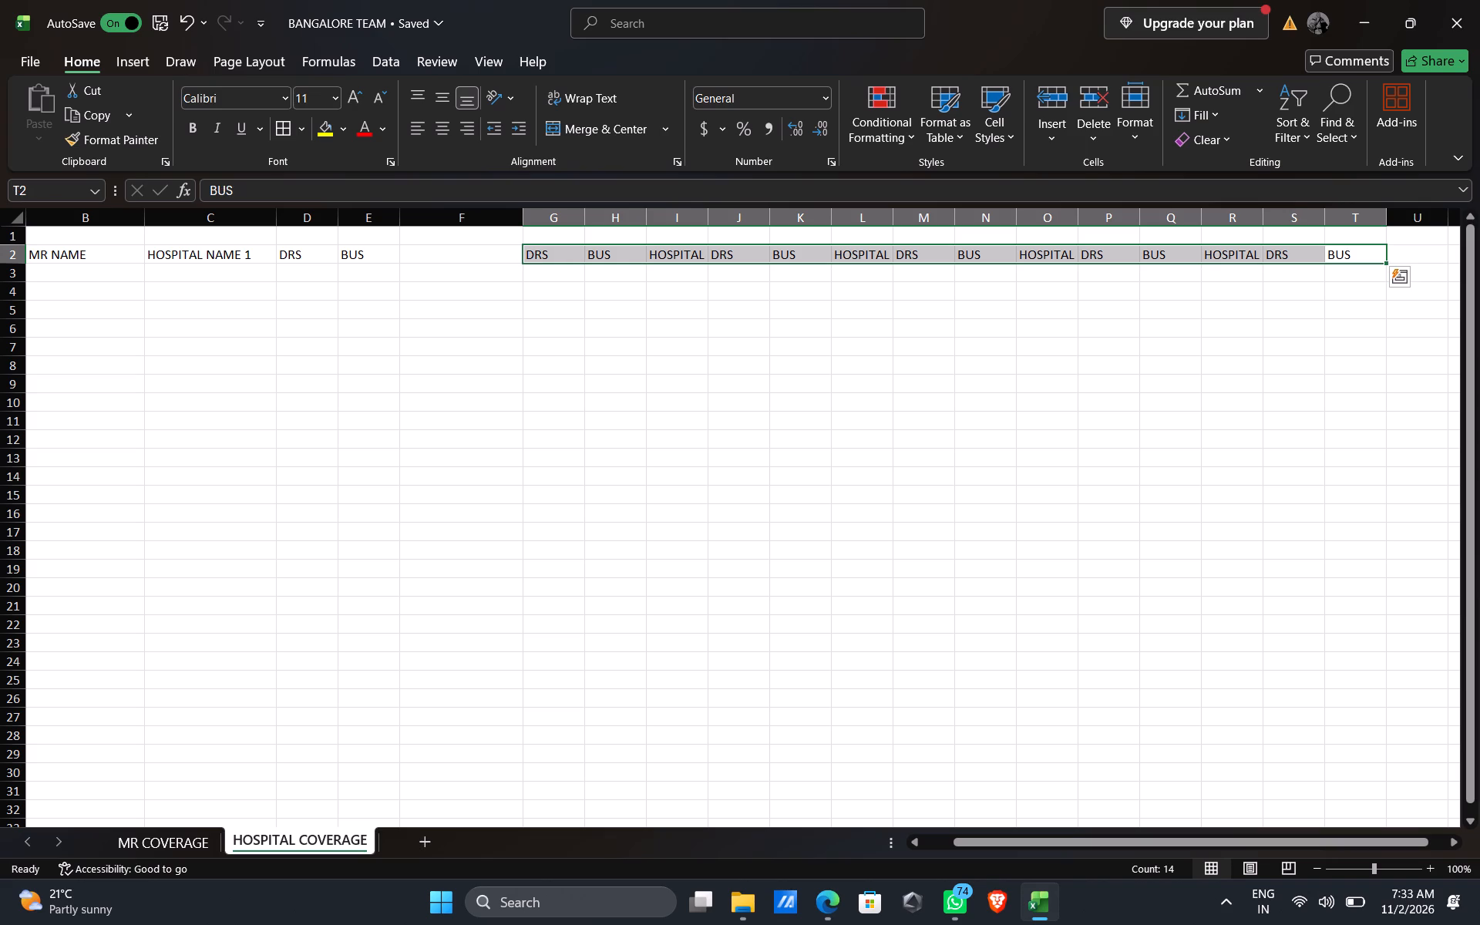
key(BackSpace)
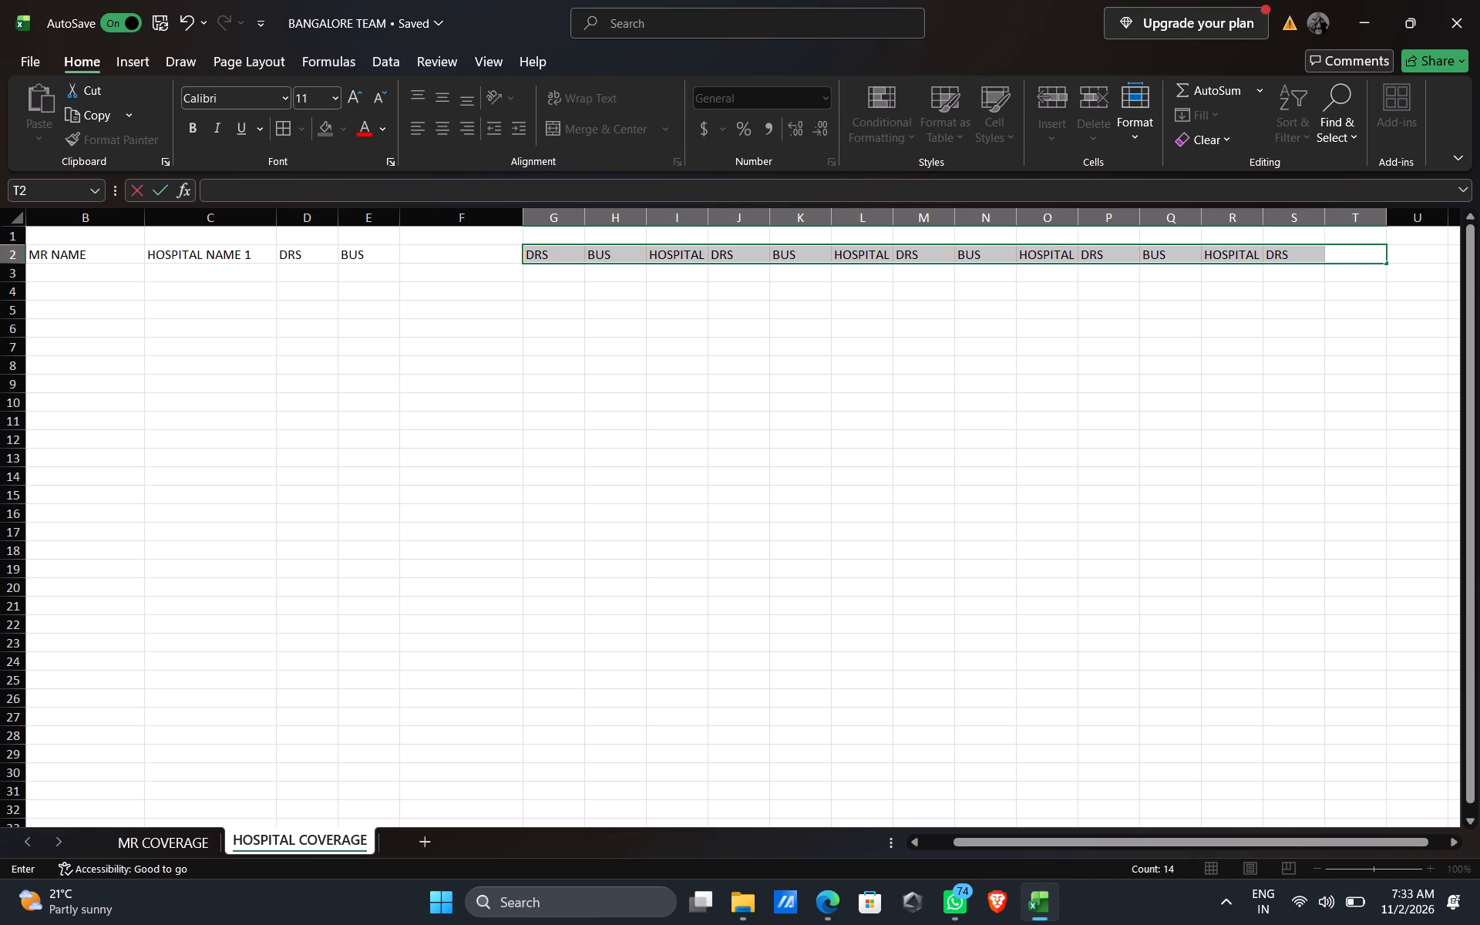
key(Delete)
click(1236, 266)
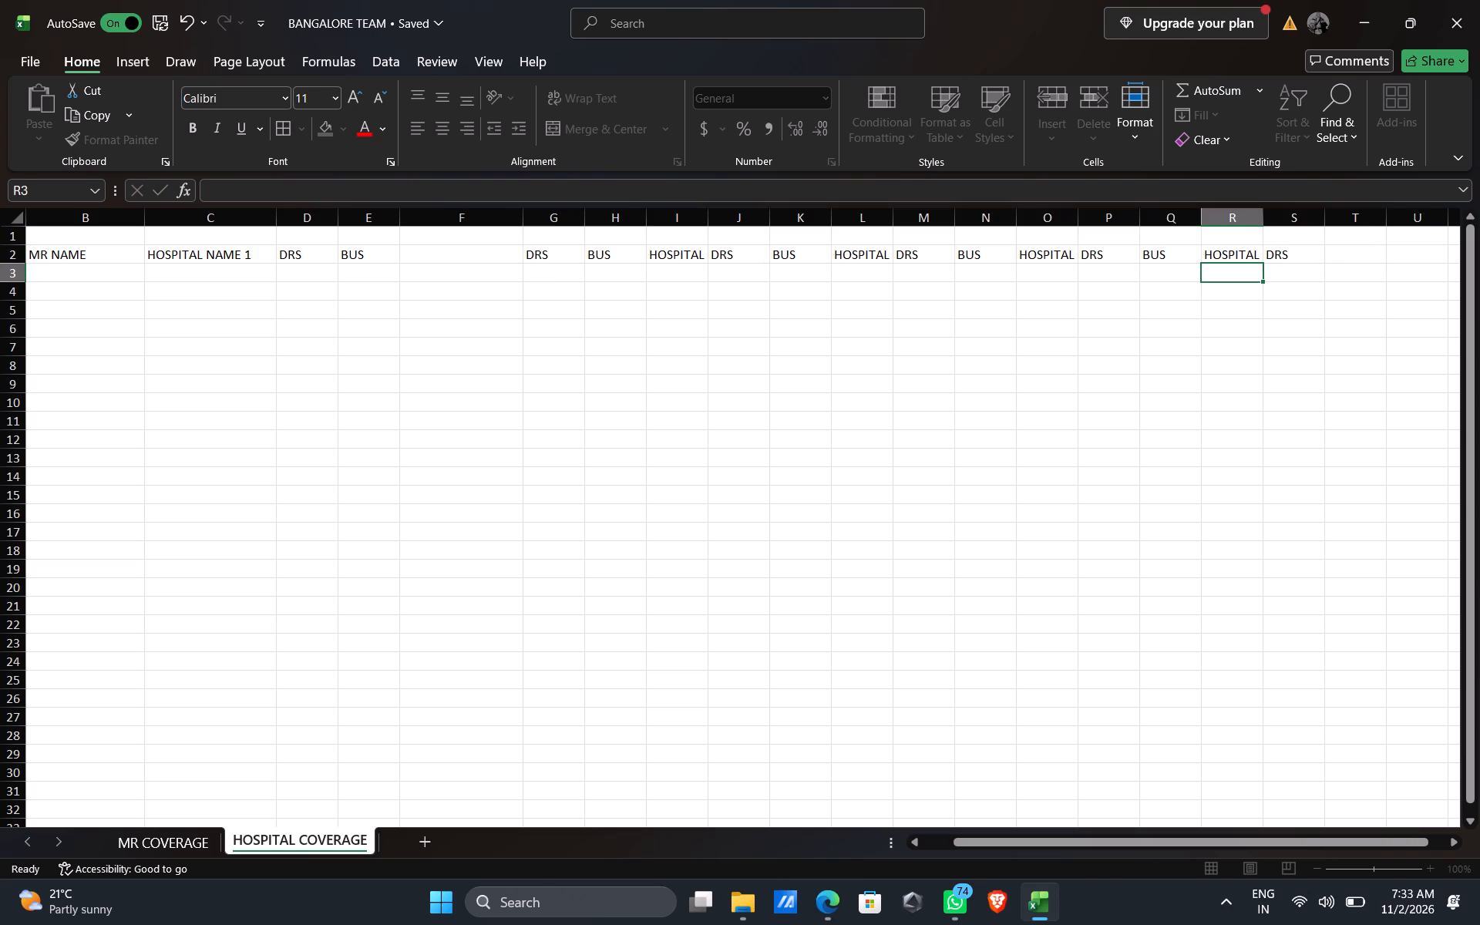
drag(1284, 257, 579, 251)
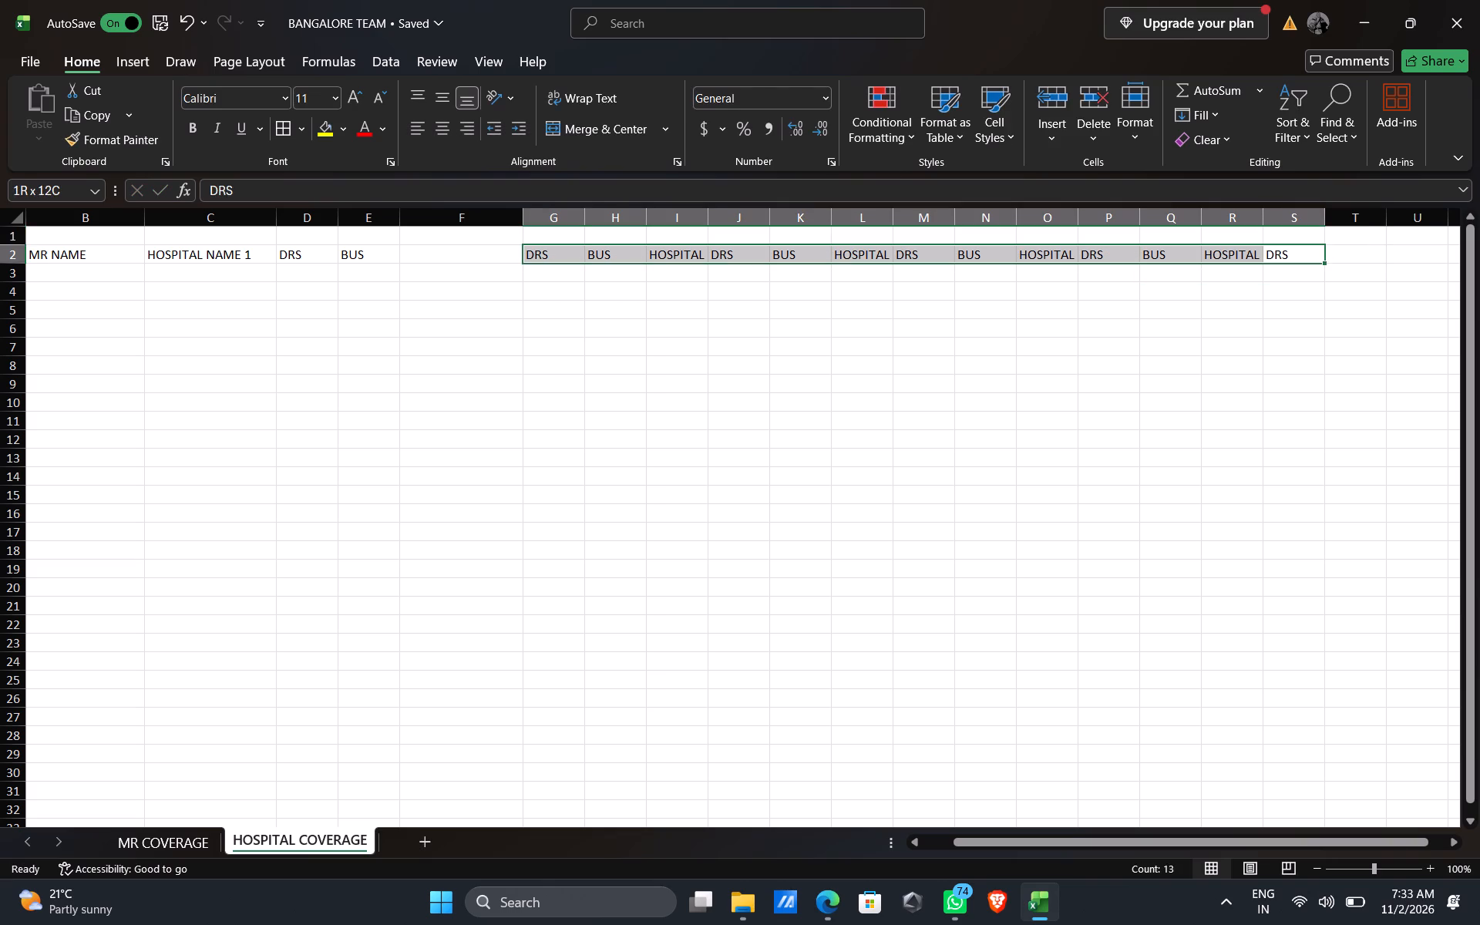
drag(579, 251, 564, 251)
key(Delete)
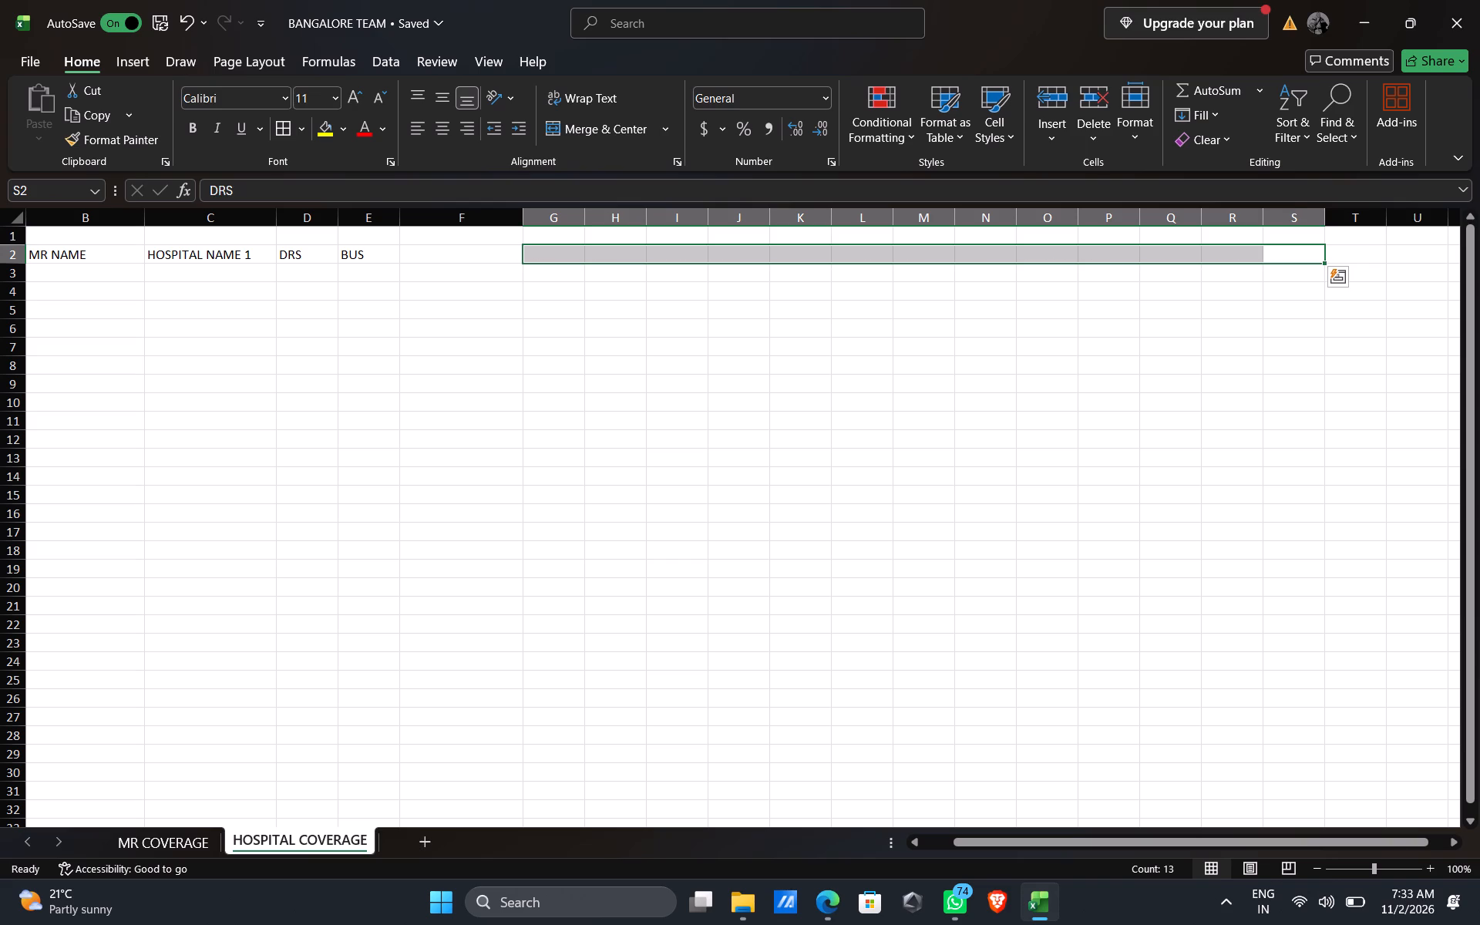
click(465, 287)
Change the header in C2 to HOSPITAL NAME without a number.
click(250, 254)
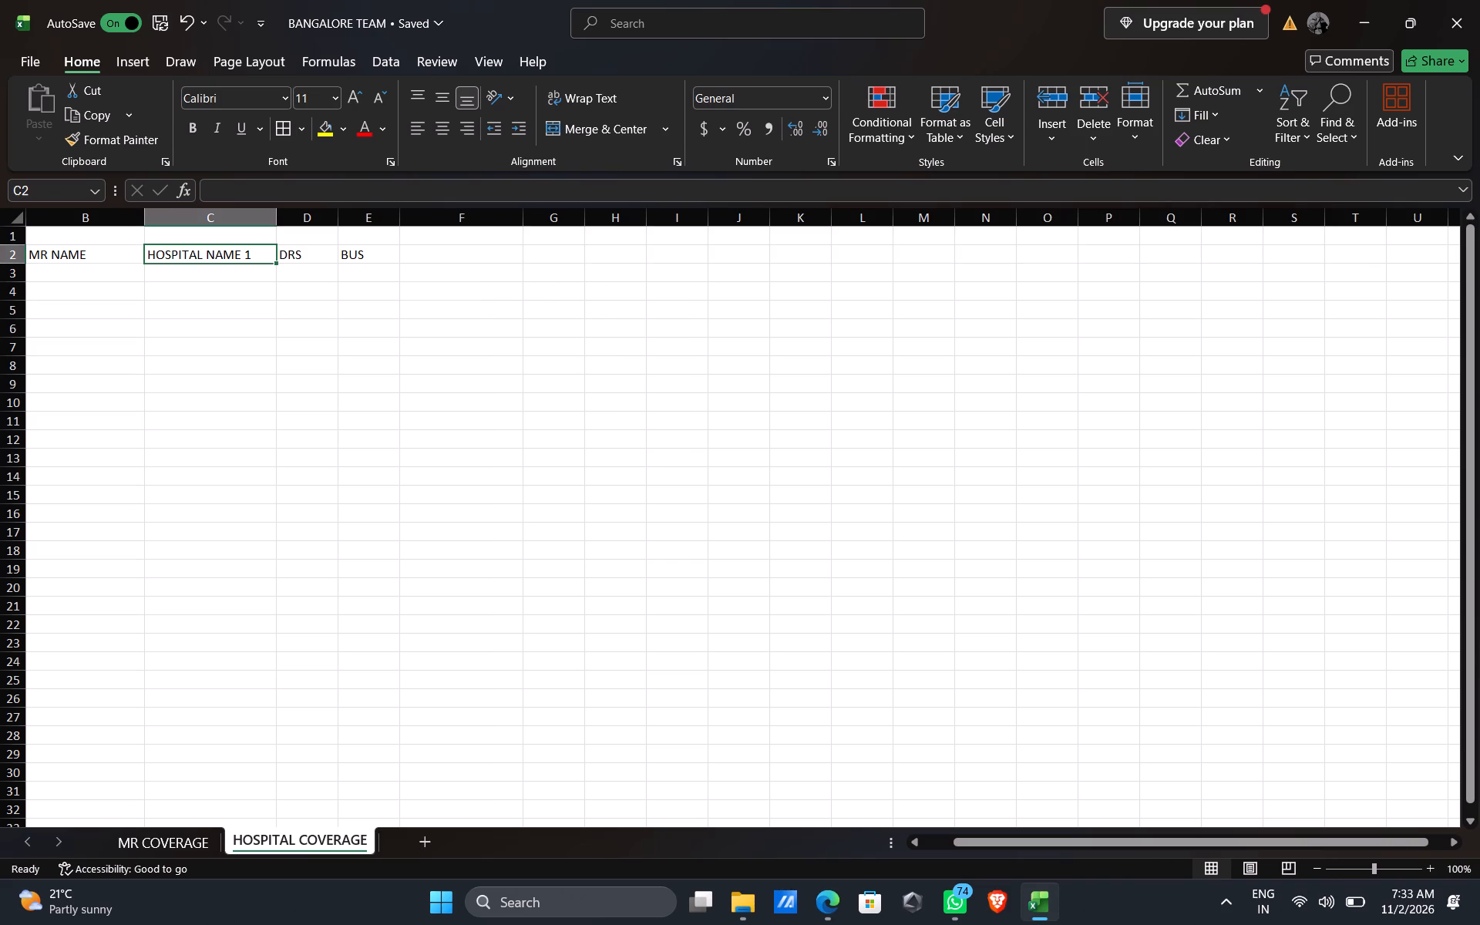
click(314, 196)
key(BackSpace)
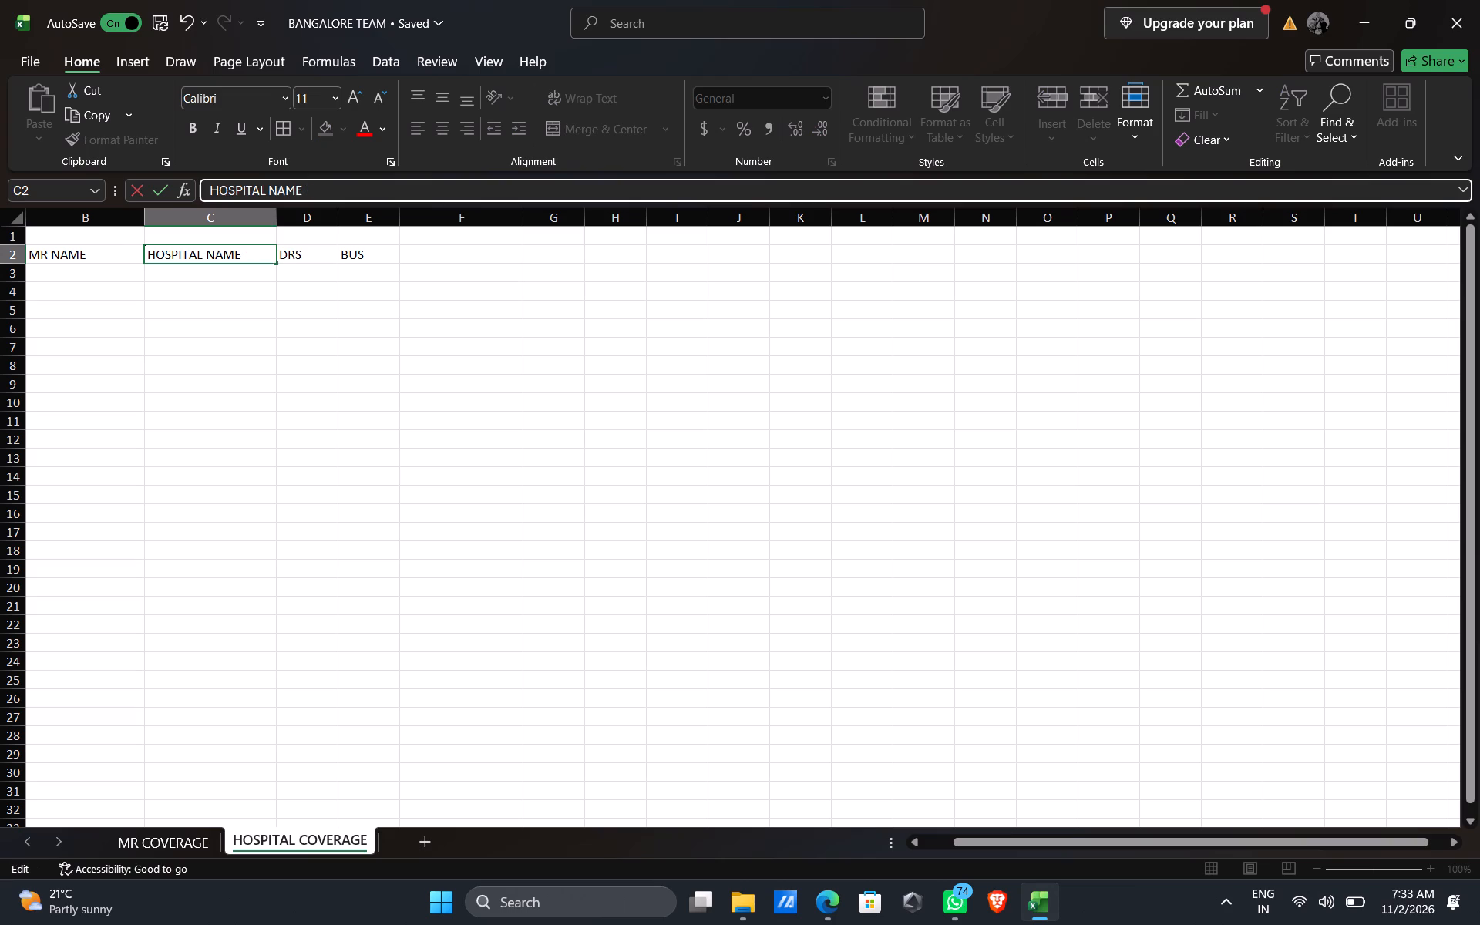
key(Return)
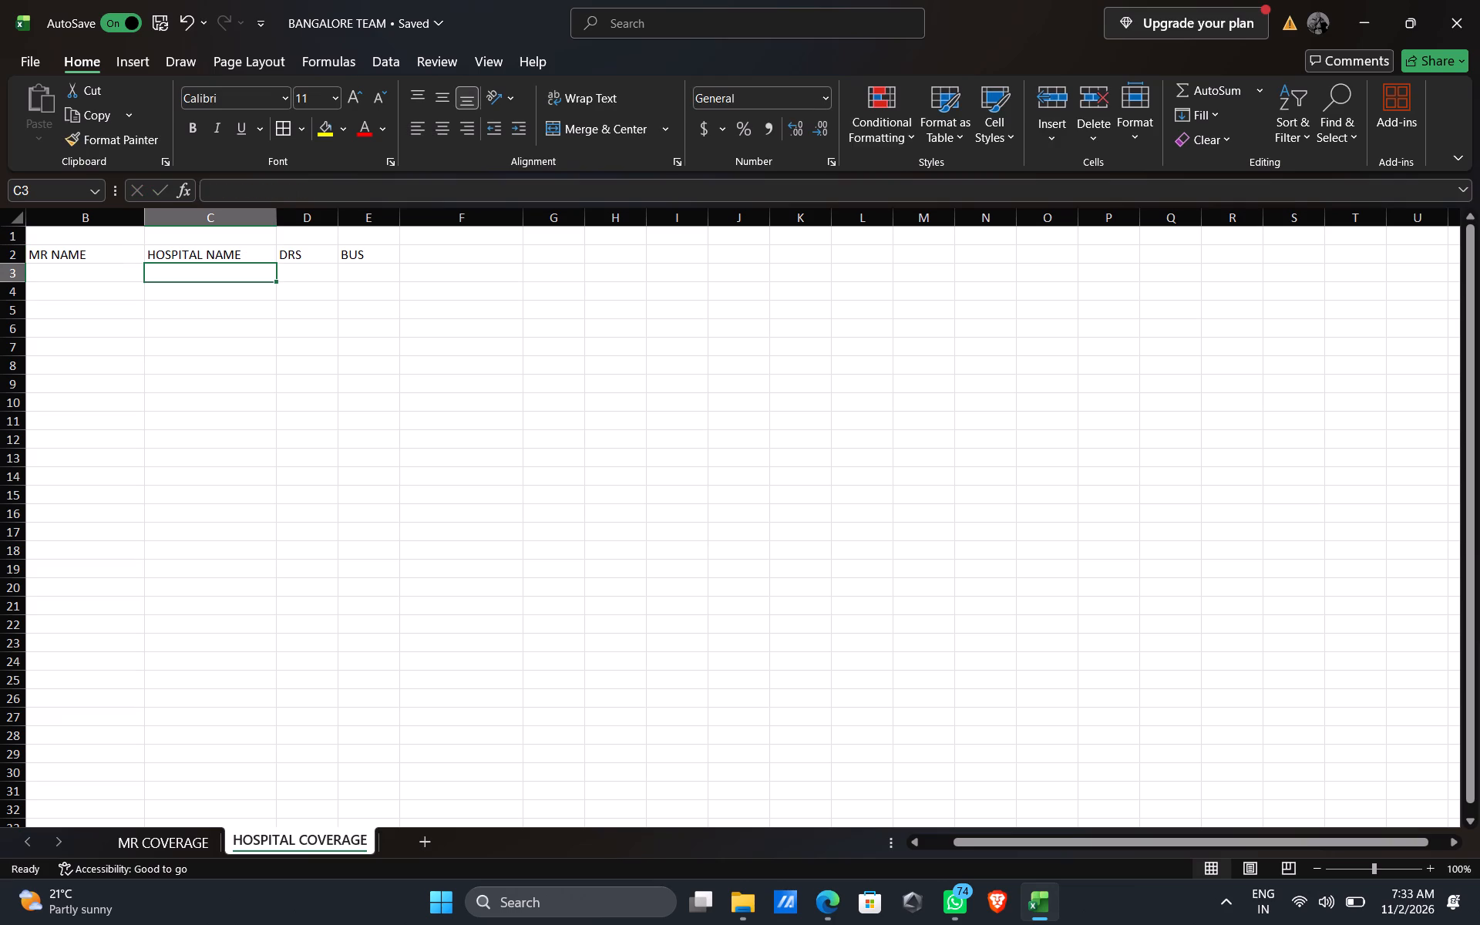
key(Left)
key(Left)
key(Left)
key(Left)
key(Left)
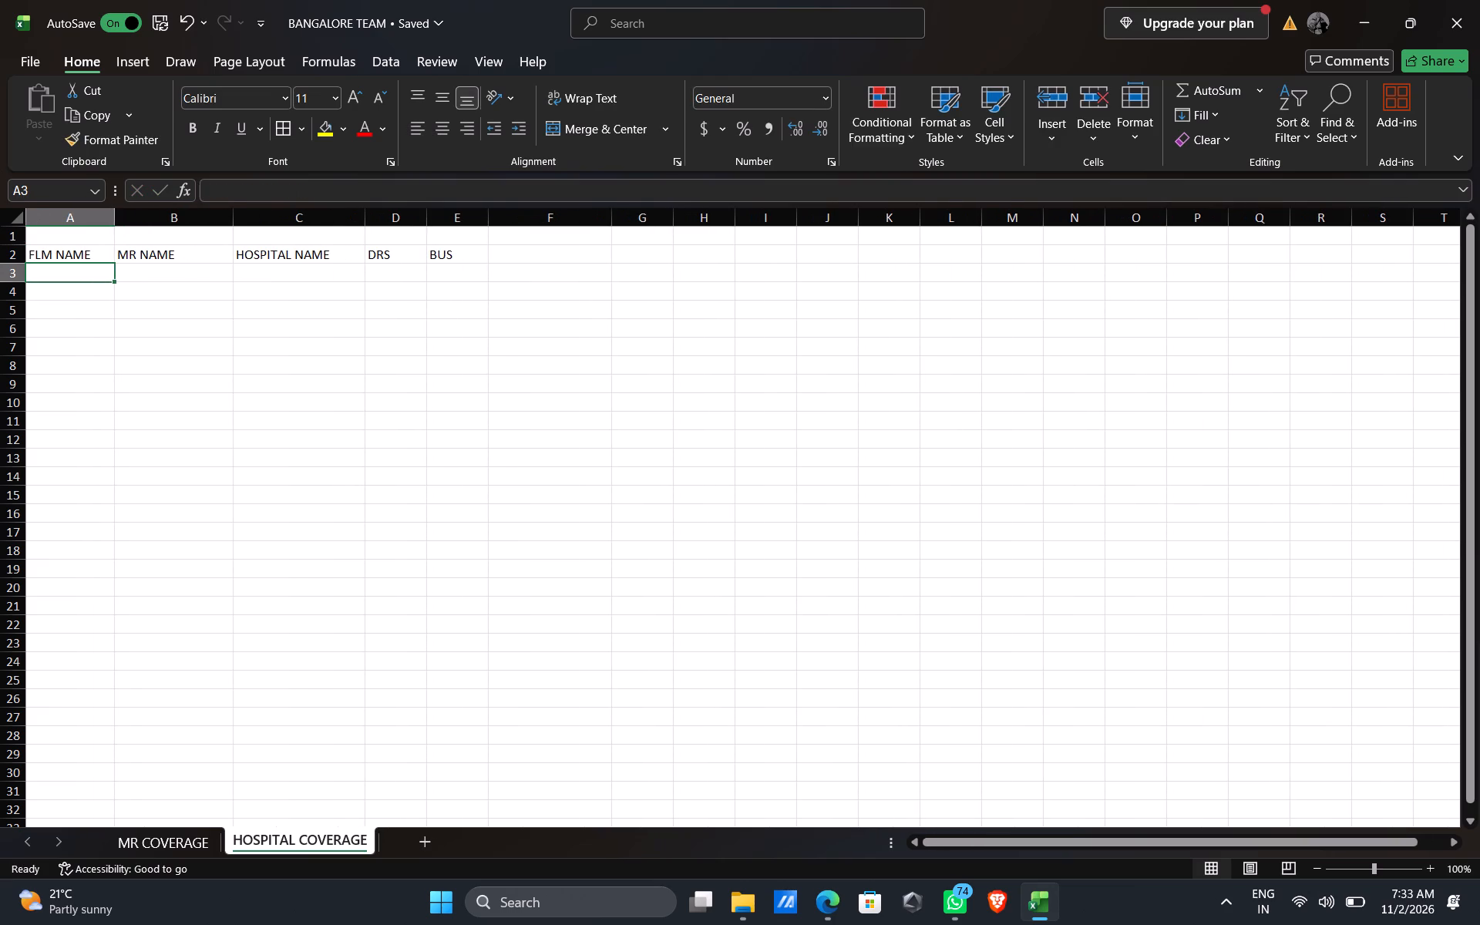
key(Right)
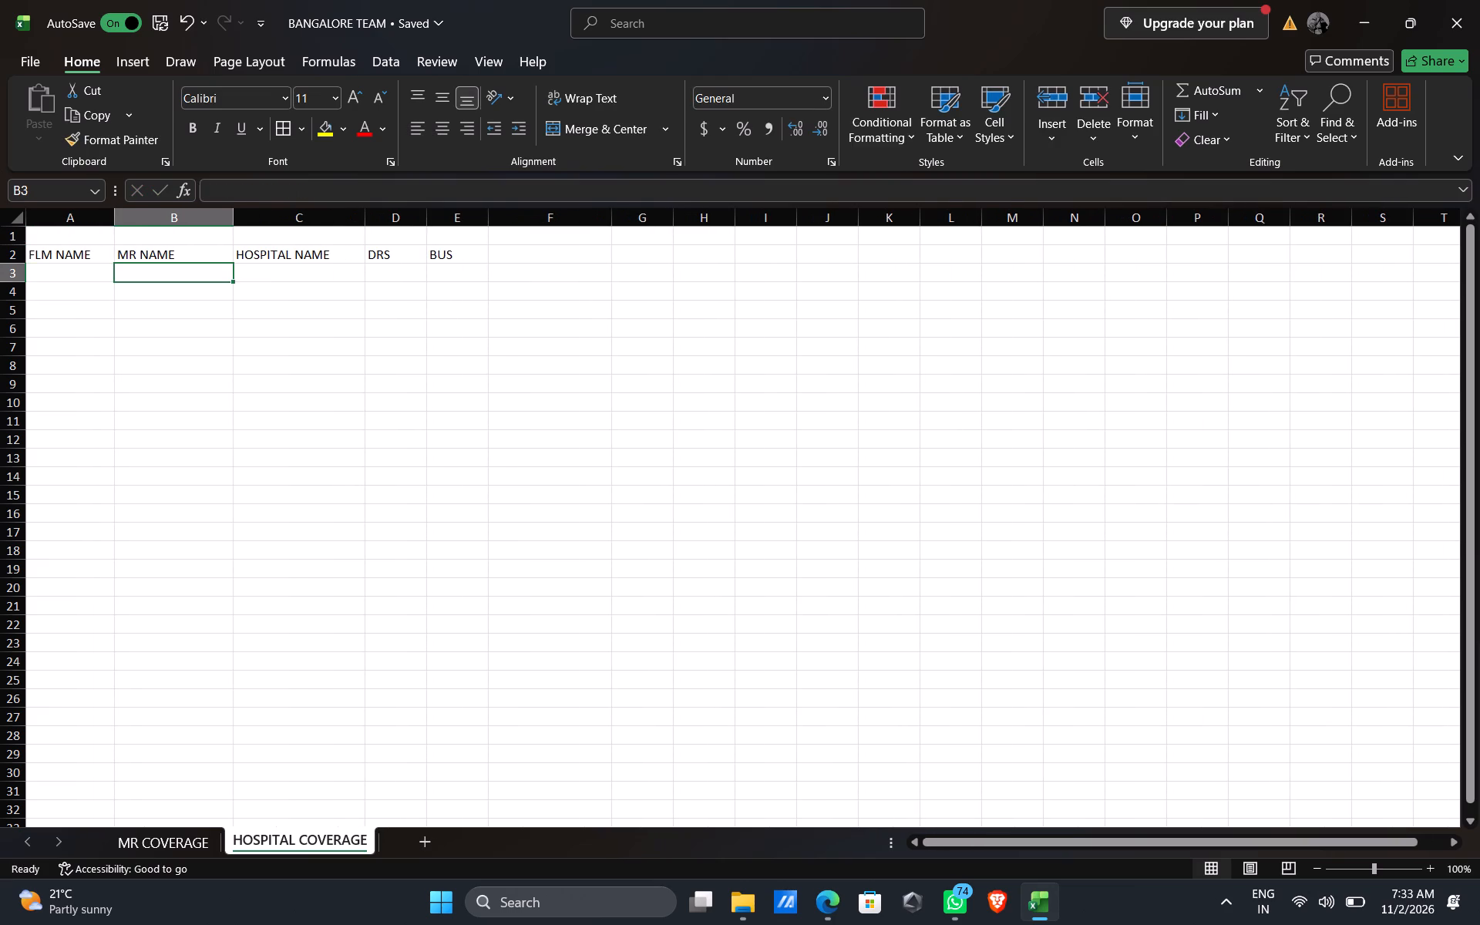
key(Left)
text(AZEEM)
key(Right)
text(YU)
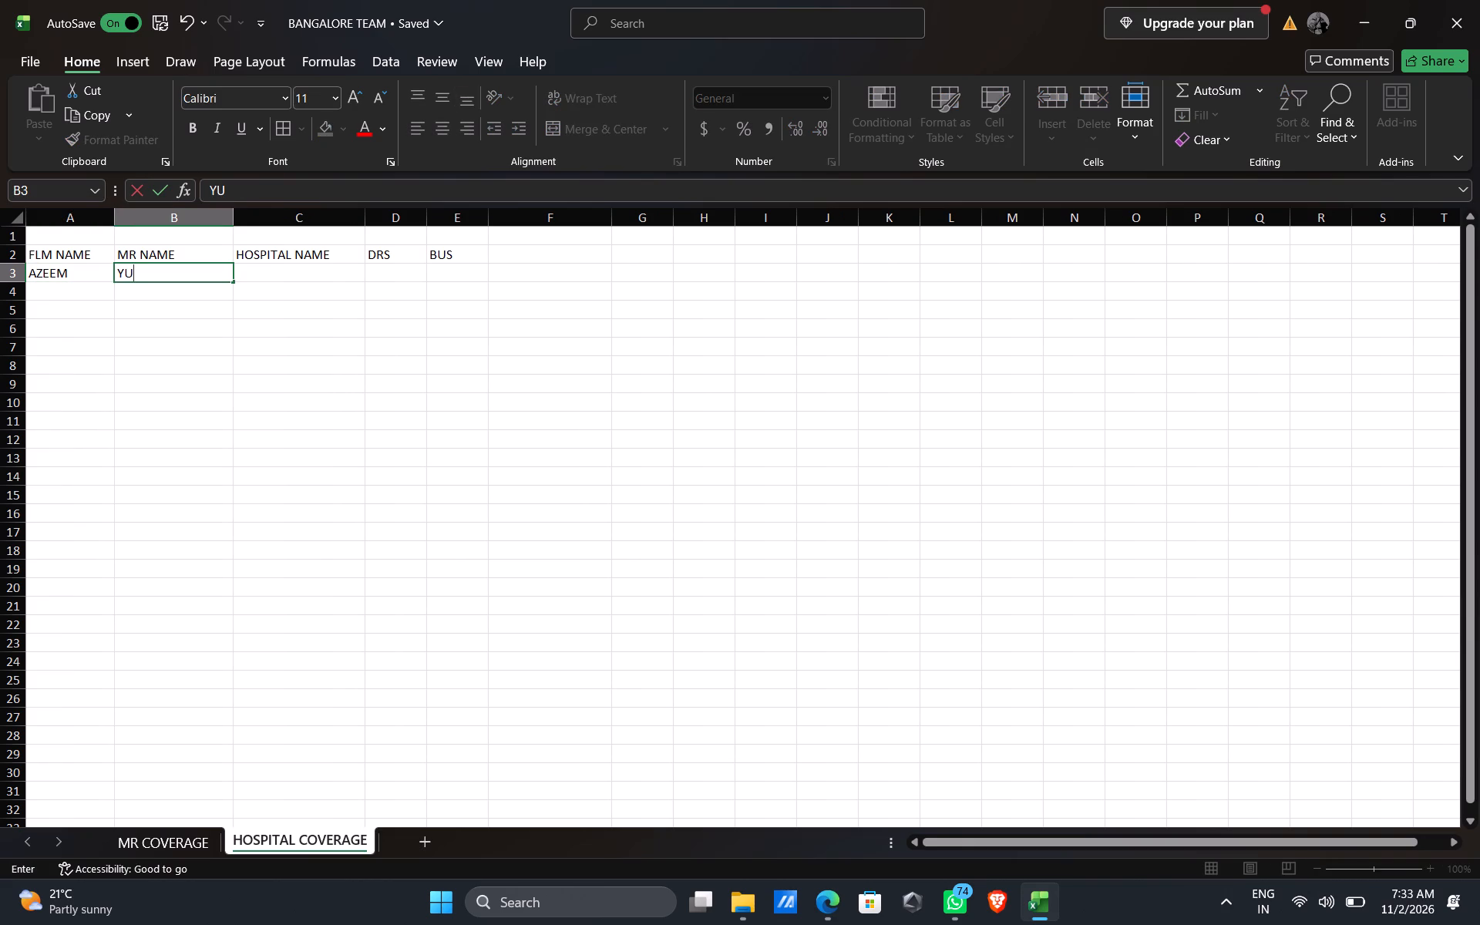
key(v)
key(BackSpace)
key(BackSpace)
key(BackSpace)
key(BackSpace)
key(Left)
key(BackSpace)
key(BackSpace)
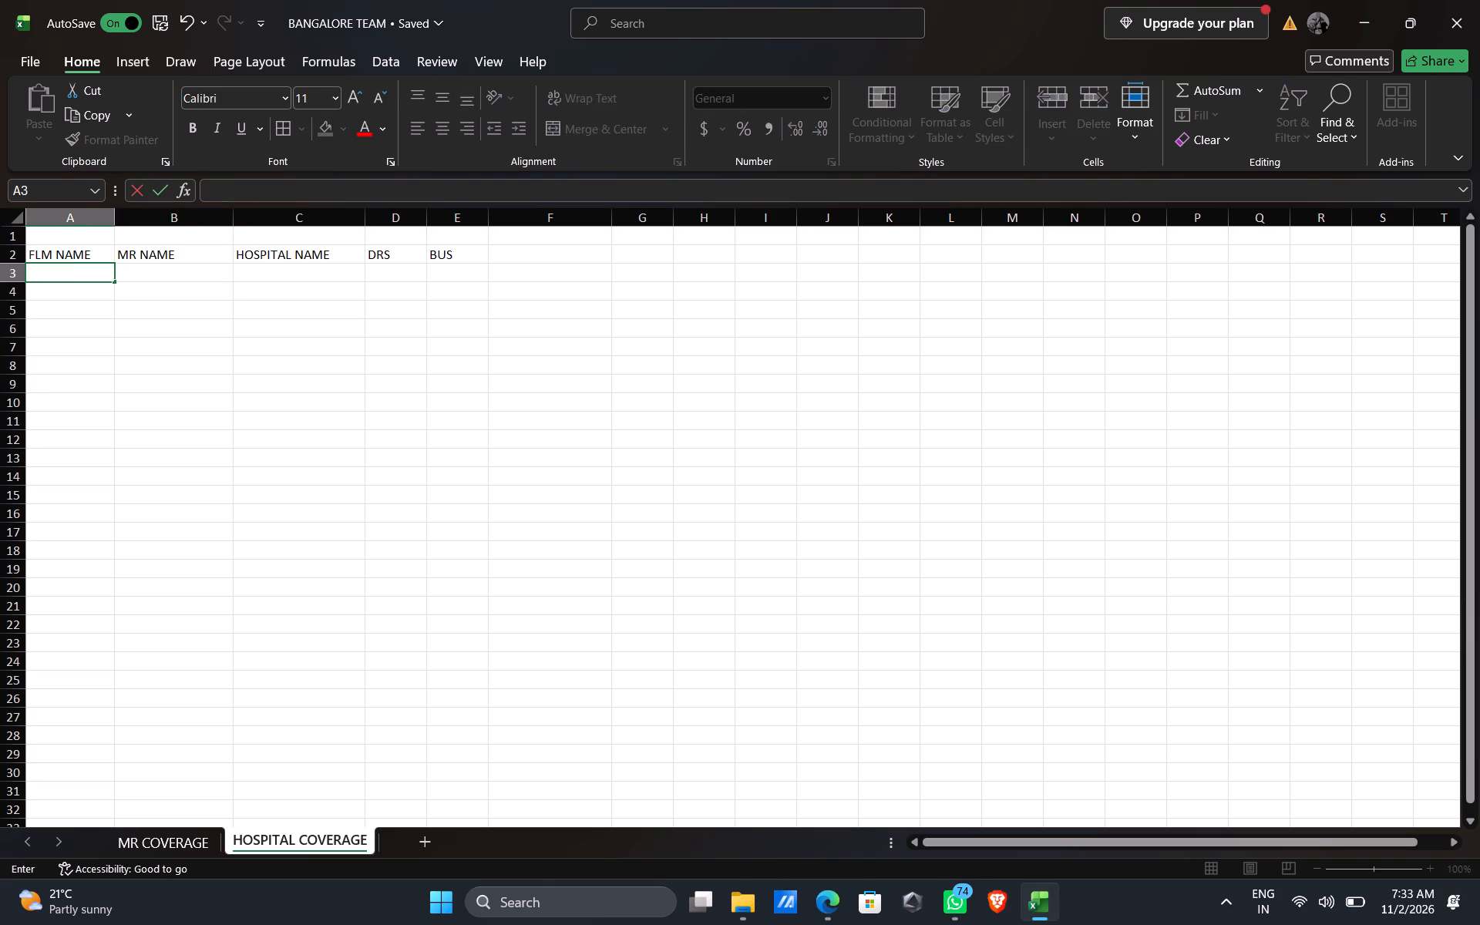
Fill row 3 with FLM DHANANJAYA, MR ASISH, hospital MS RAMAIAH, DRS 20 and BUS 80.
text(DHANAN)
text(JAYA)
key(Right)
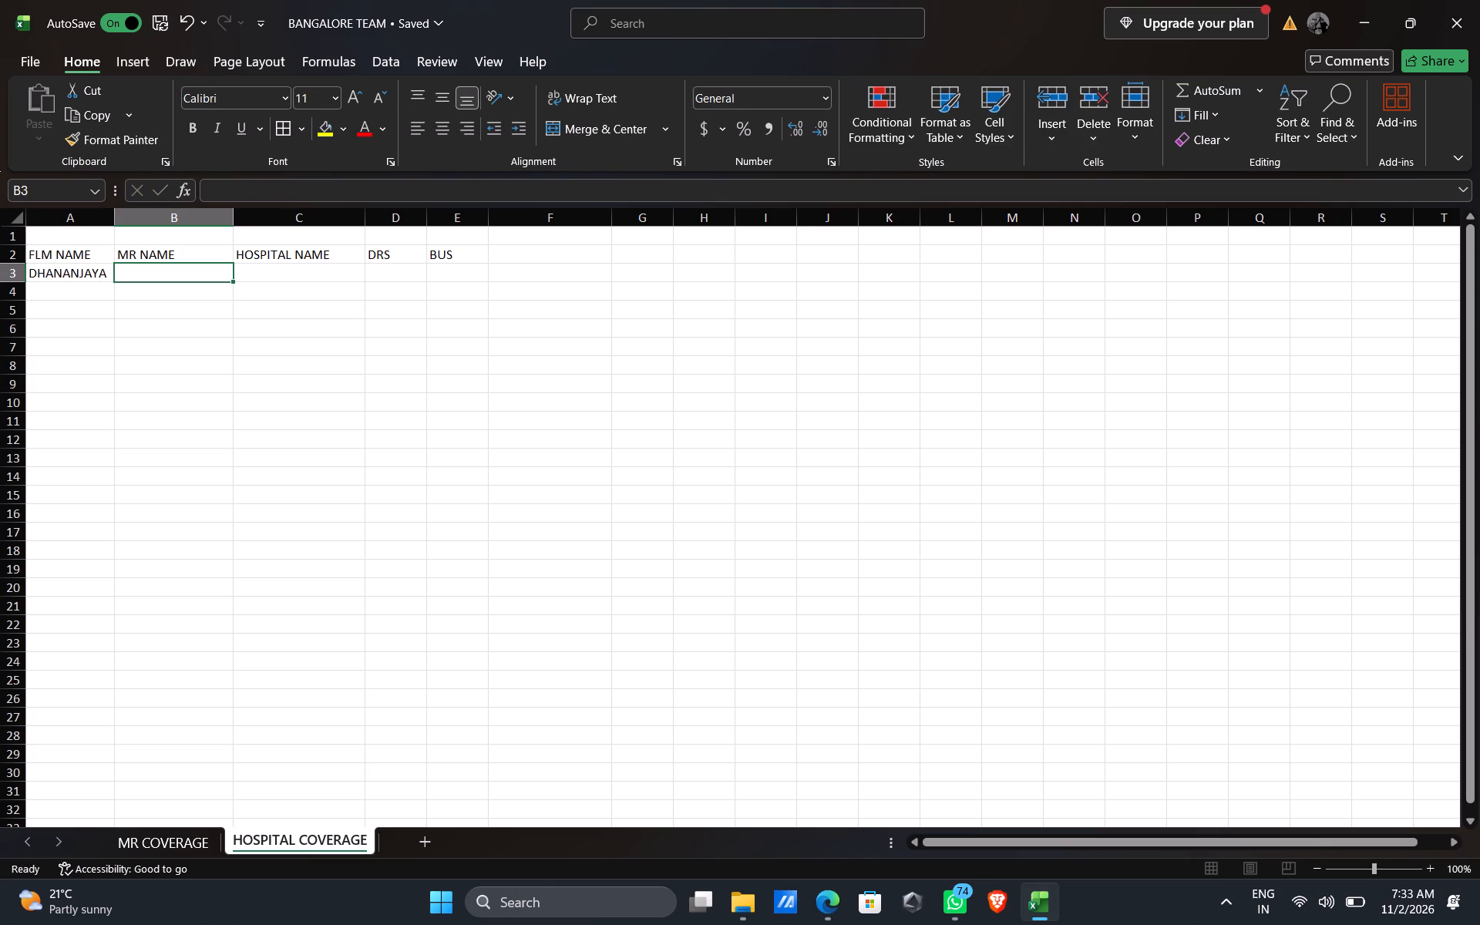
text(ASISH)
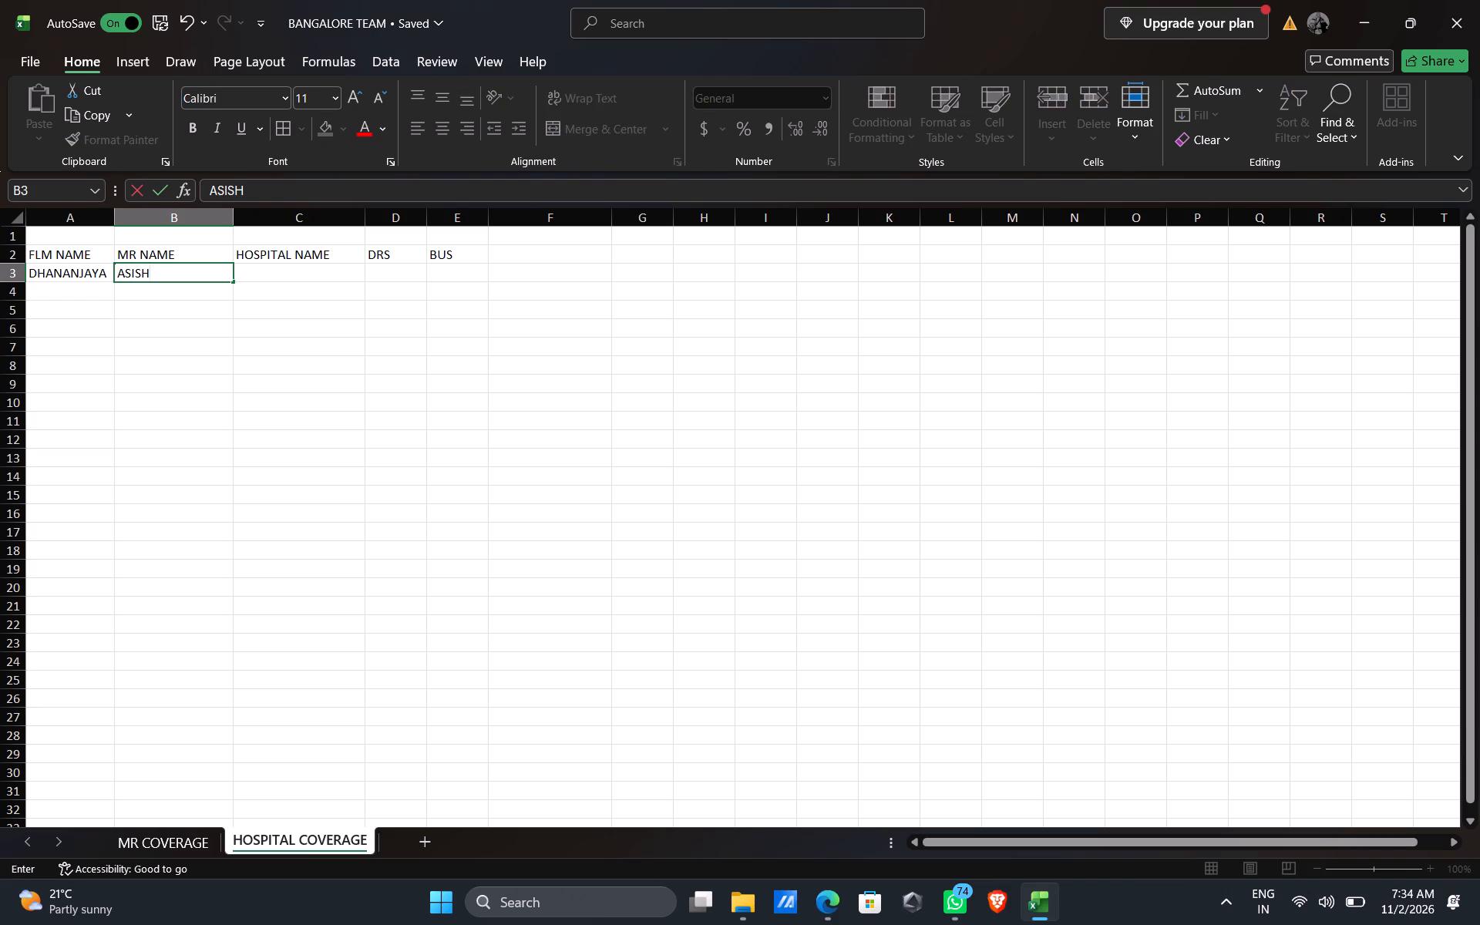
key(Right)
text(MS RAMA)
text(IAH)
key(Right)
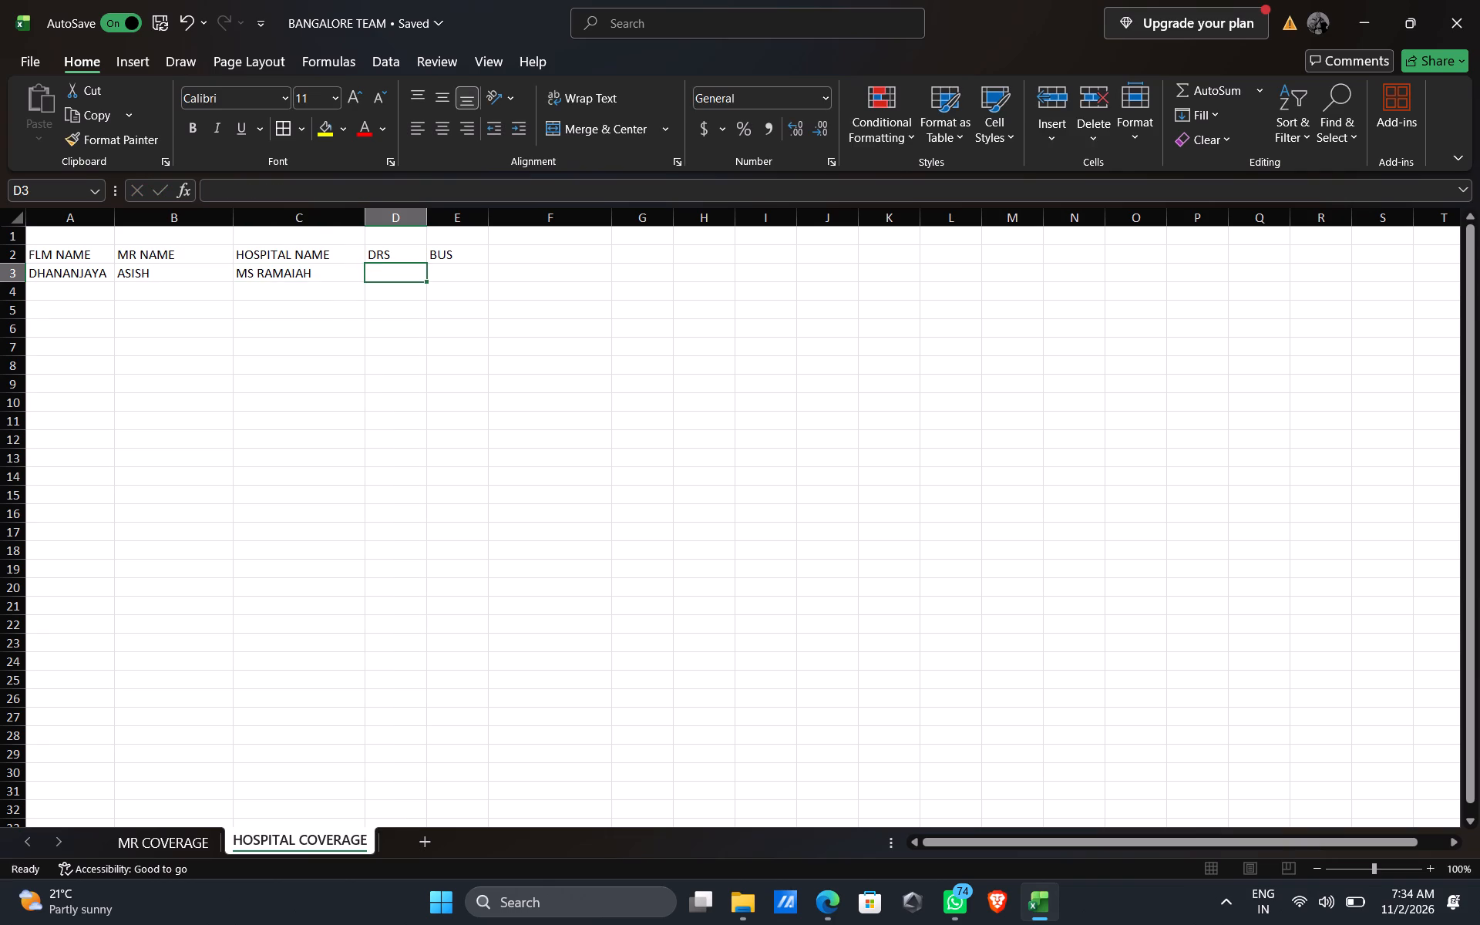
text(20)
key(Right)
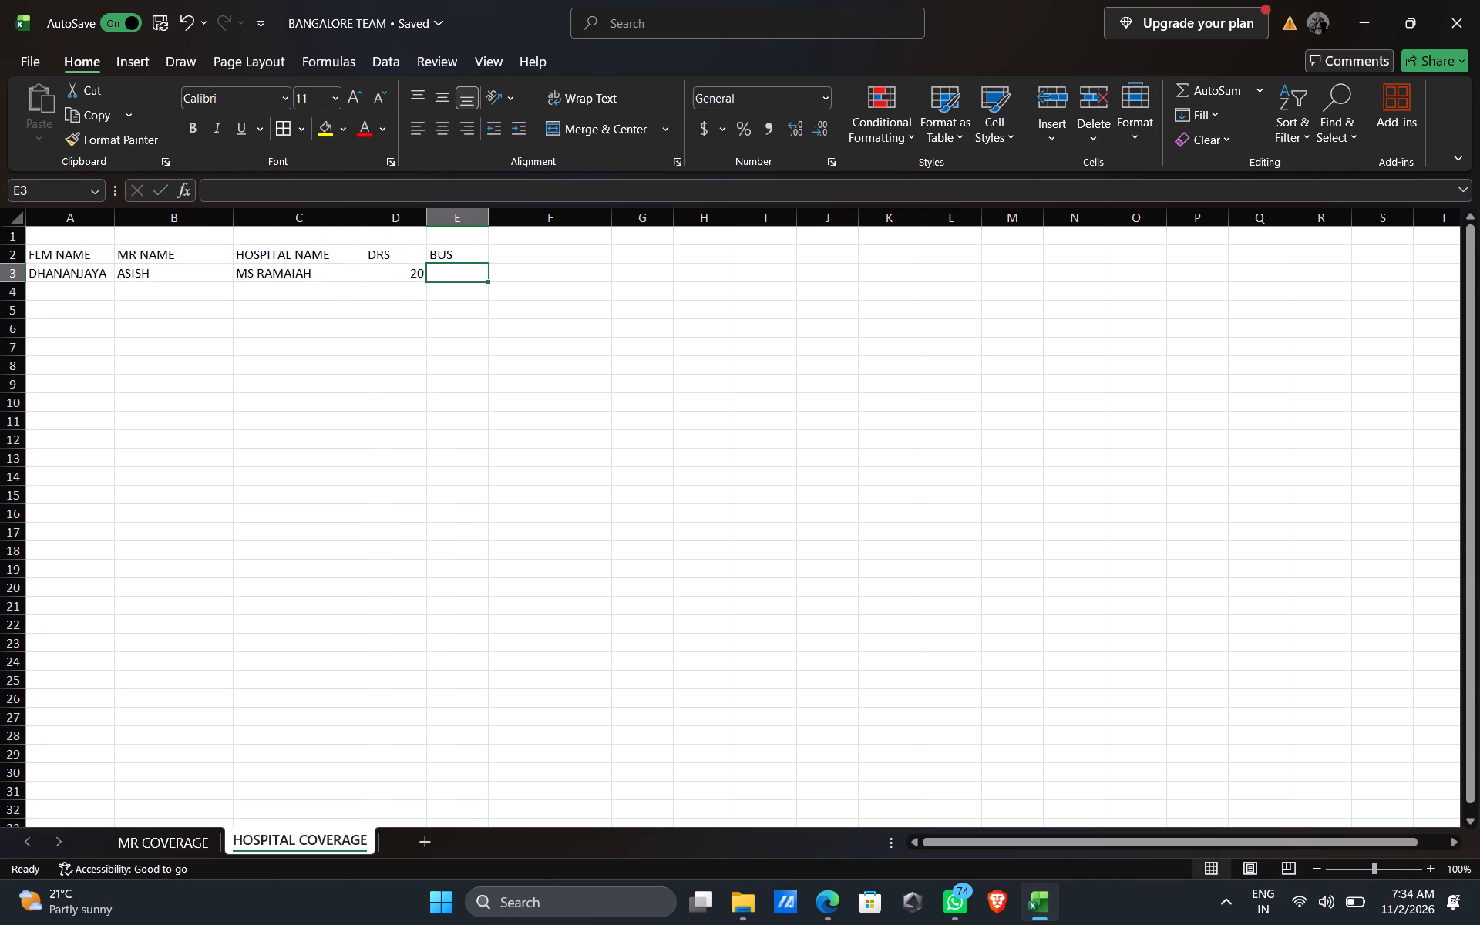
text(80)
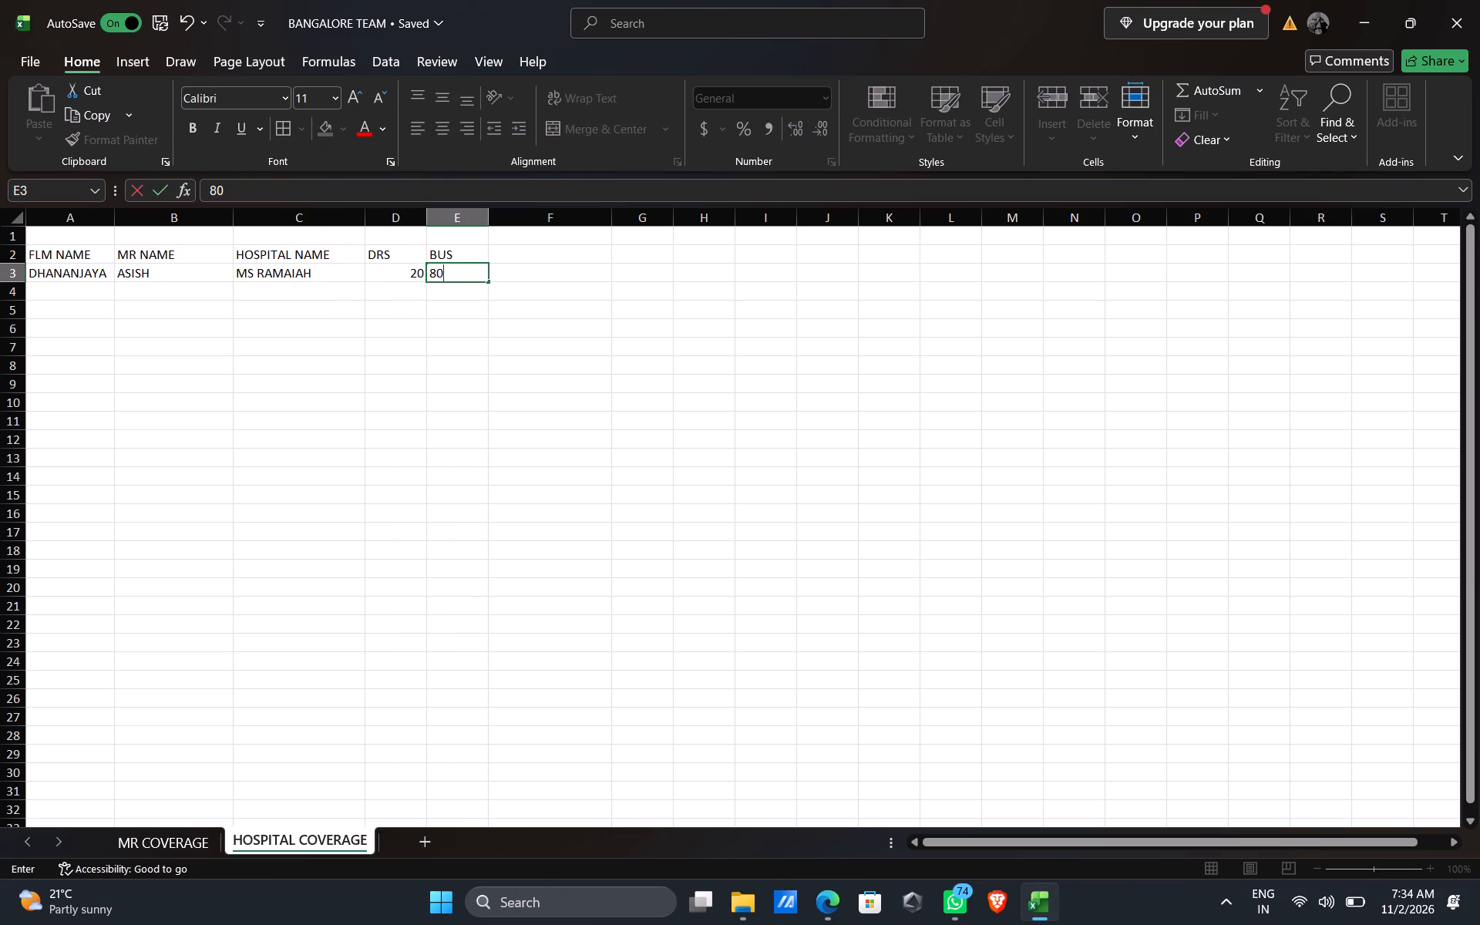
key(Down)
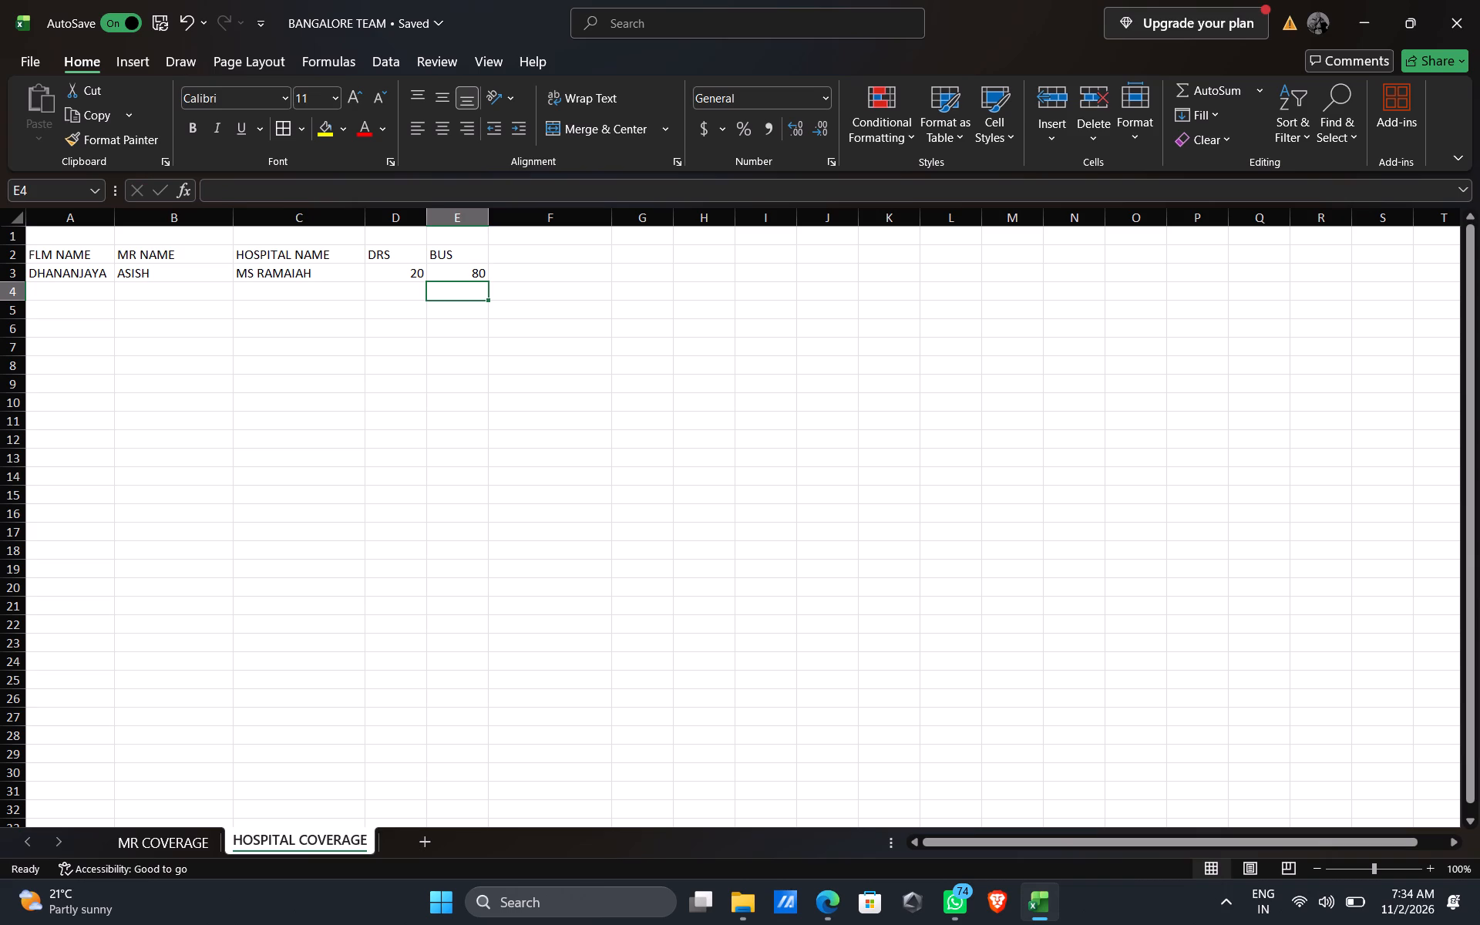
Add the header BRANDS MOVING / AVAILABLE in F2 and widen column F to well beyond the header text.
key(Up)
key(Right)
key(Up)
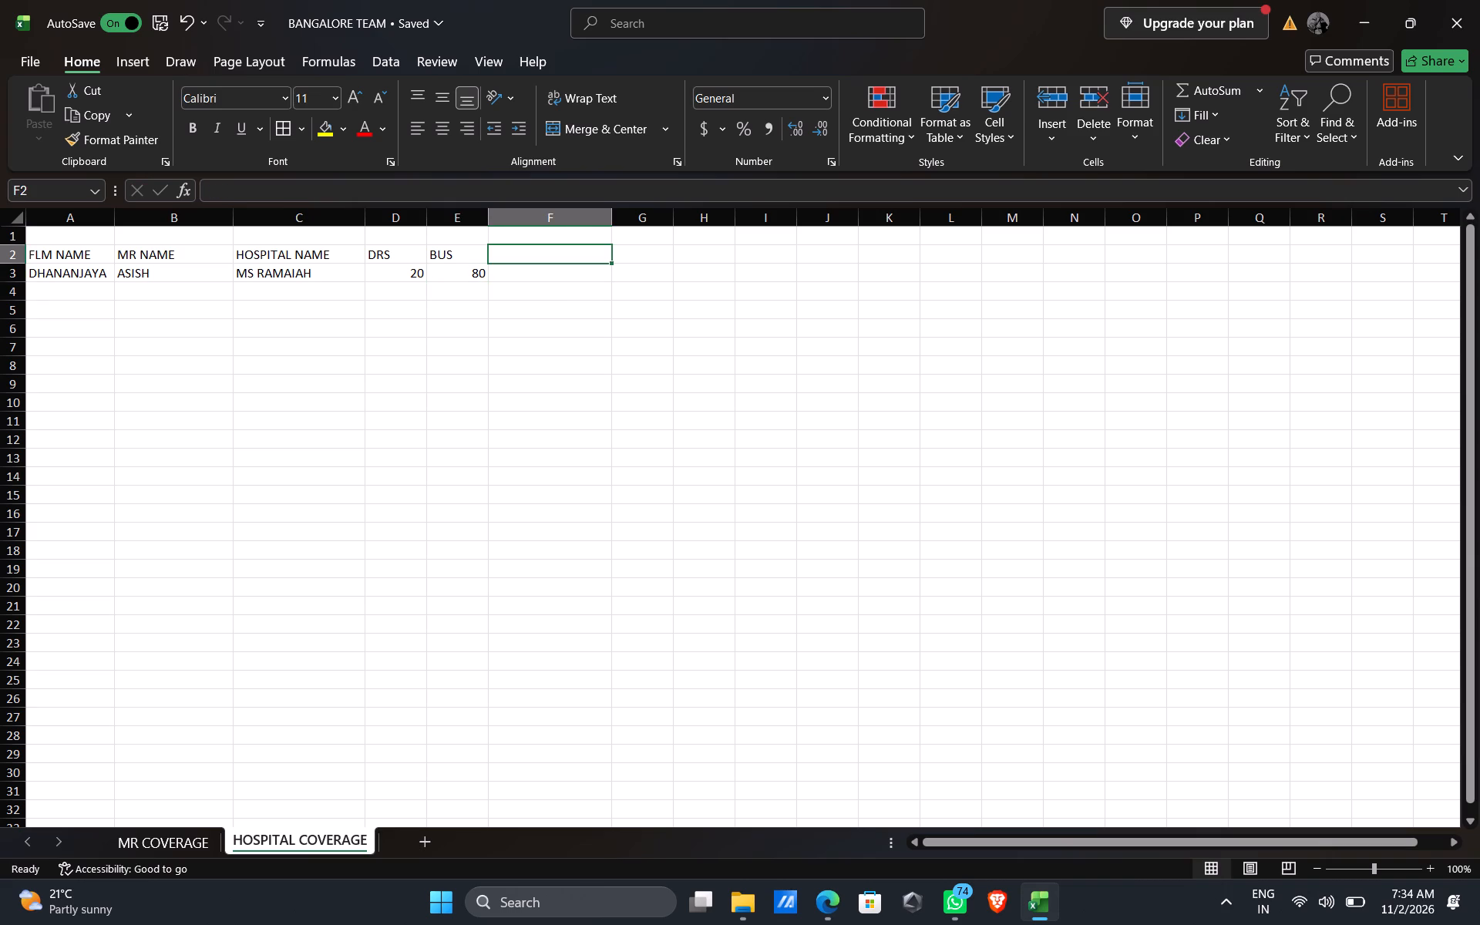
text(BRANDS)
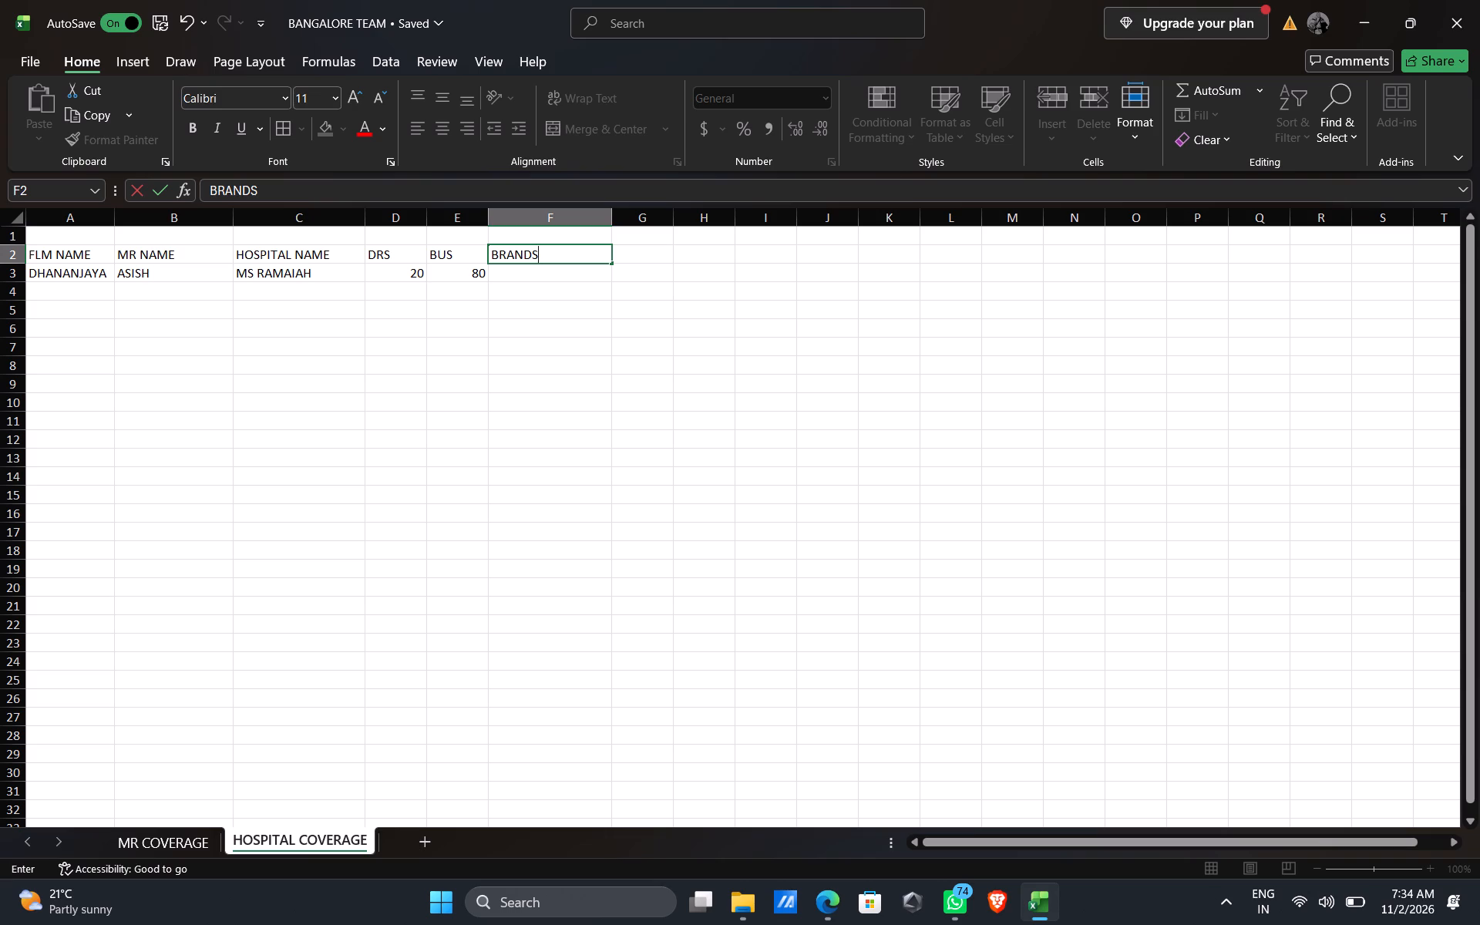
key(space)
text(MOVING)
key(space)
text(/ AVAILABLE)
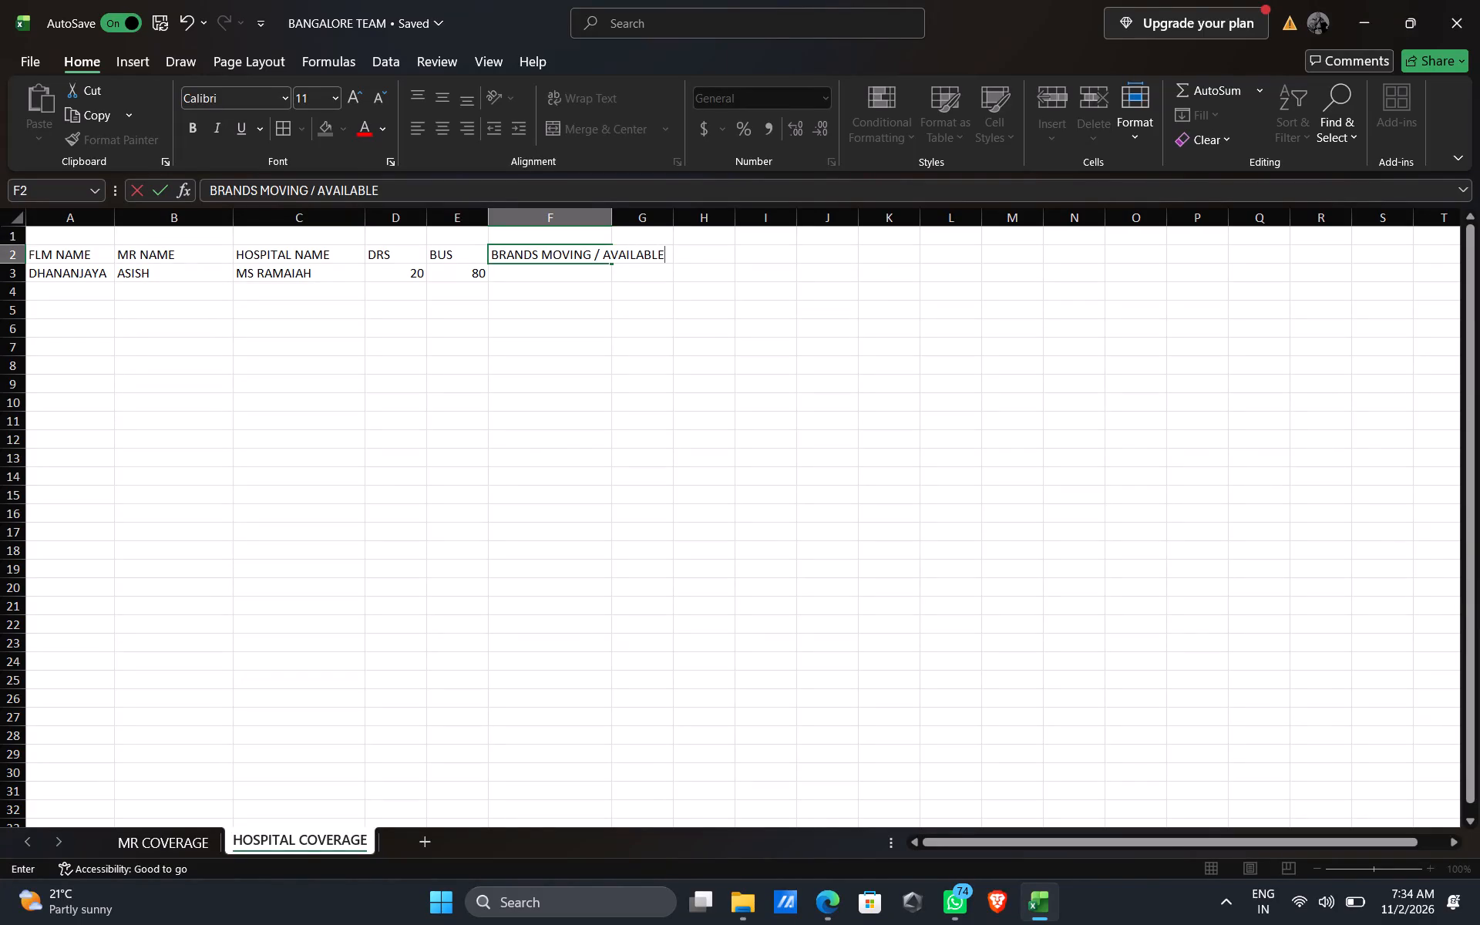
key(Down)
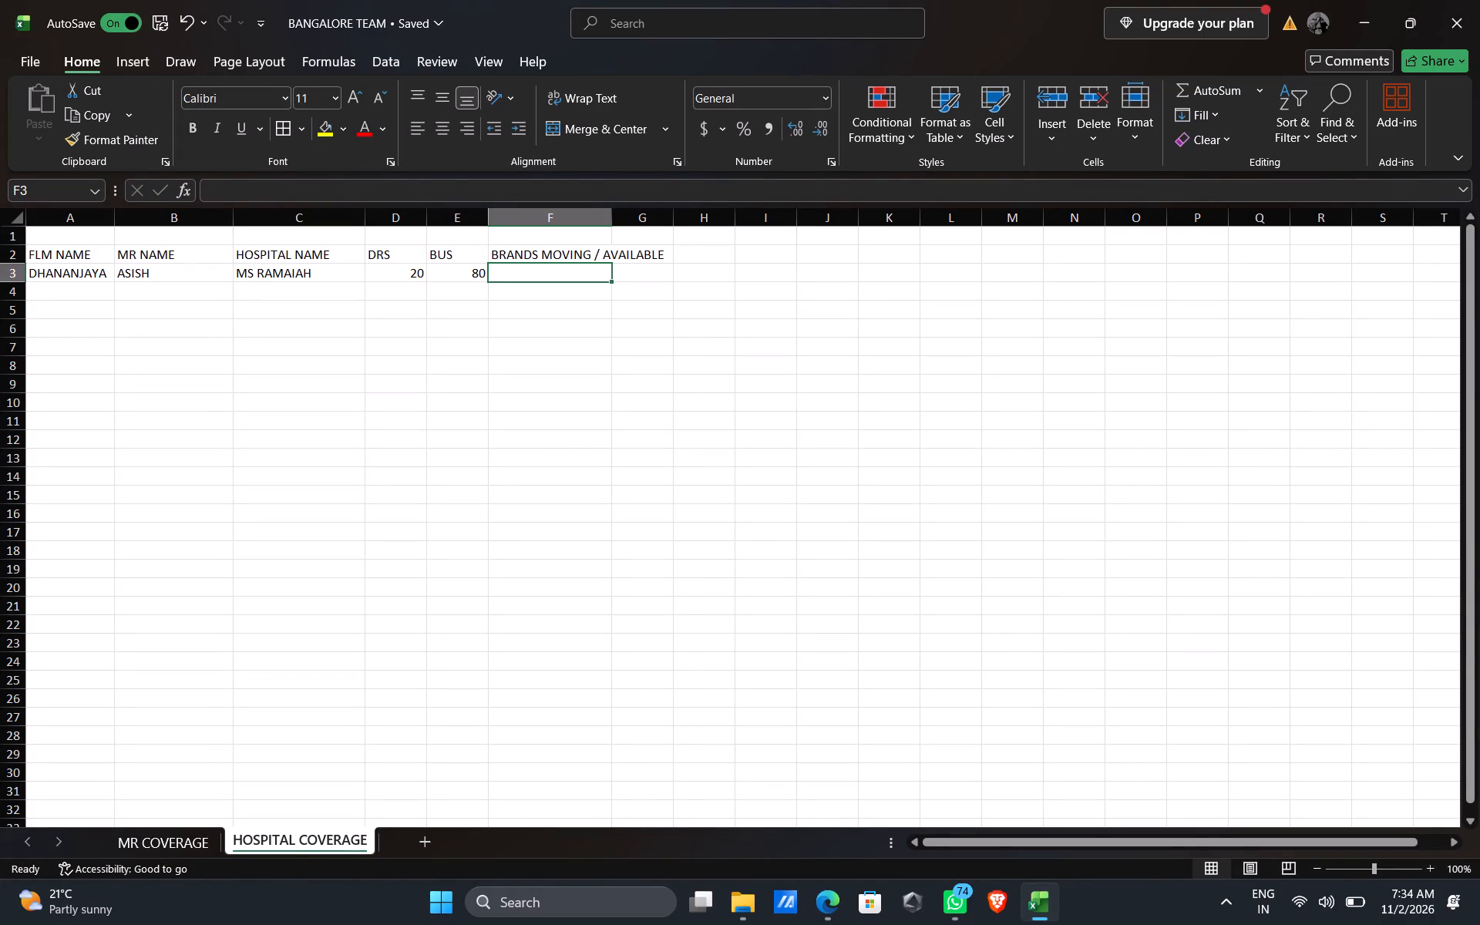
drag(610, 217, 1016, 187)
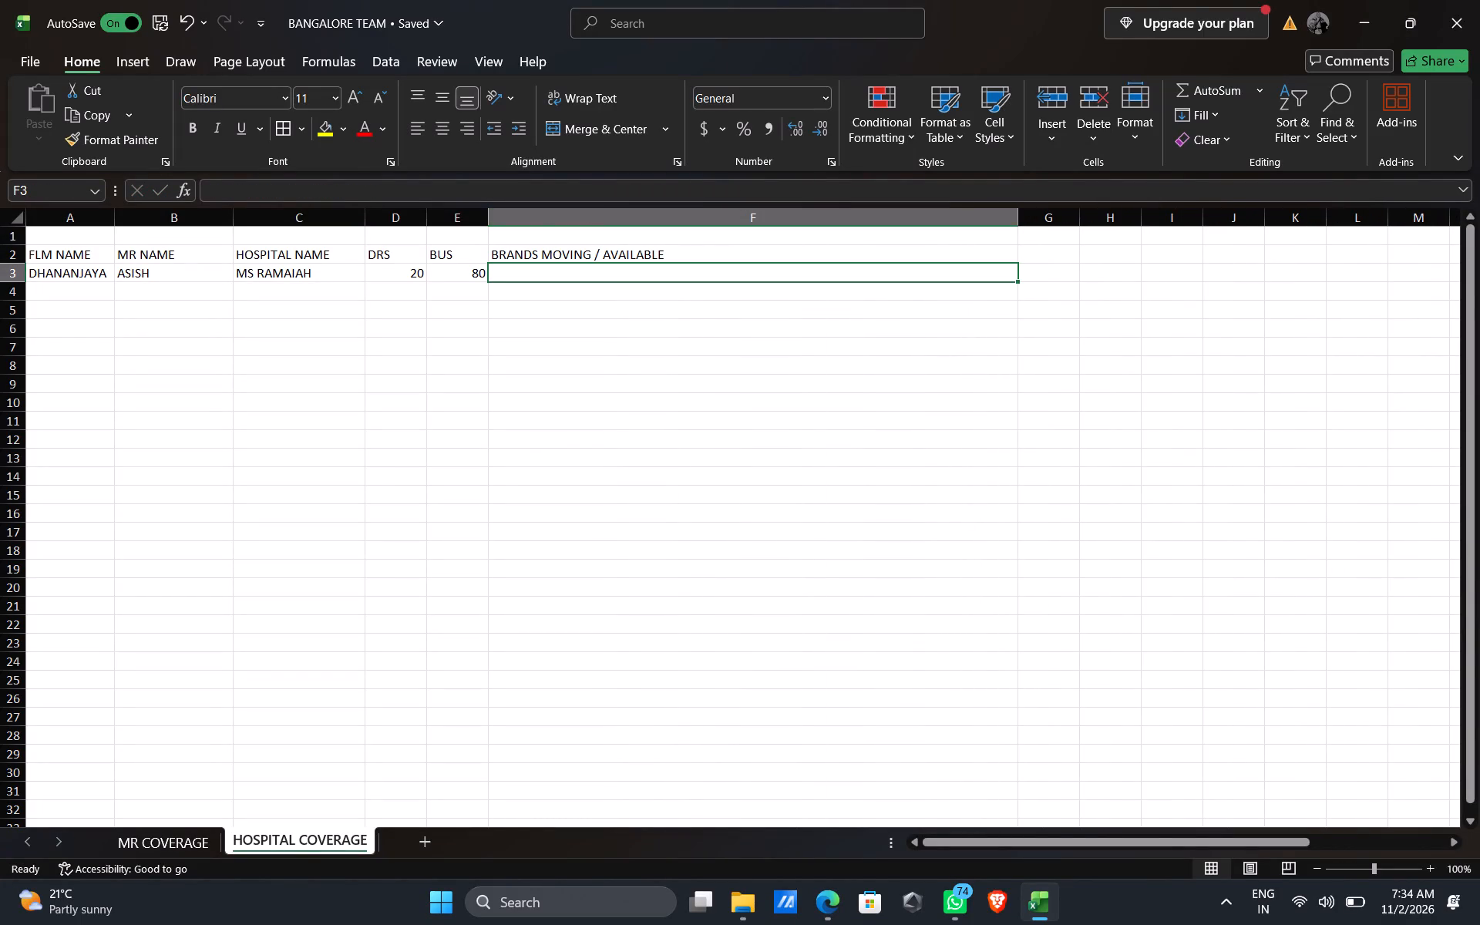
List the brands for MS RAMAIAH in F3 as DROTIKIND / URIKIND / BUDAWAYS / ASTHAKIND LS /.
click(516, 274)
text(DRI)
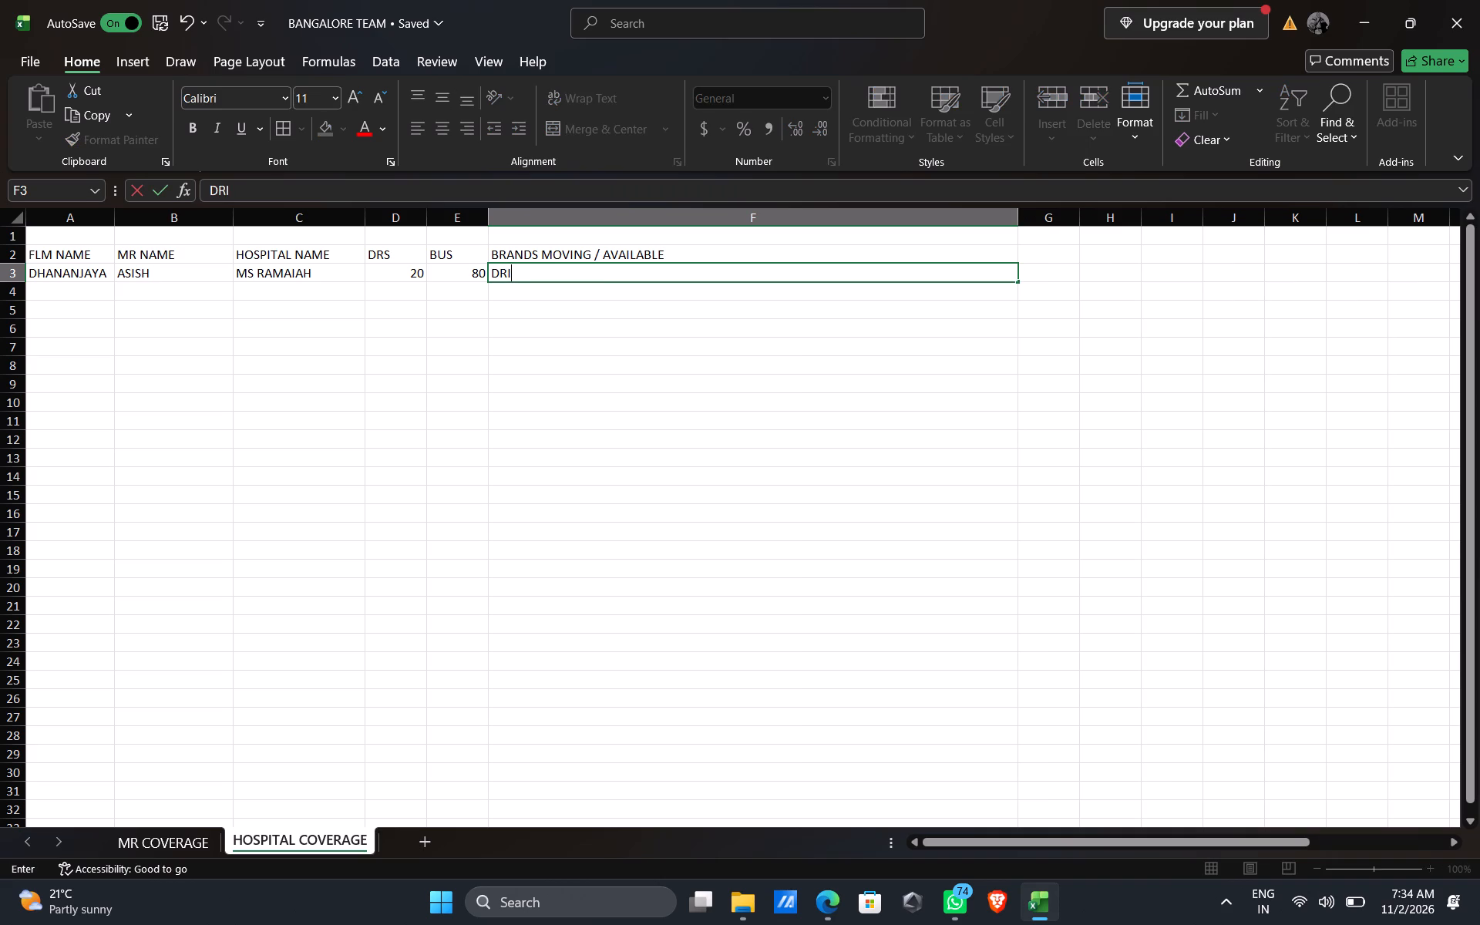
key(BackSpace)
text(OTIKIND)
key(space)
text(/)
key(space)
text(URIKIND)
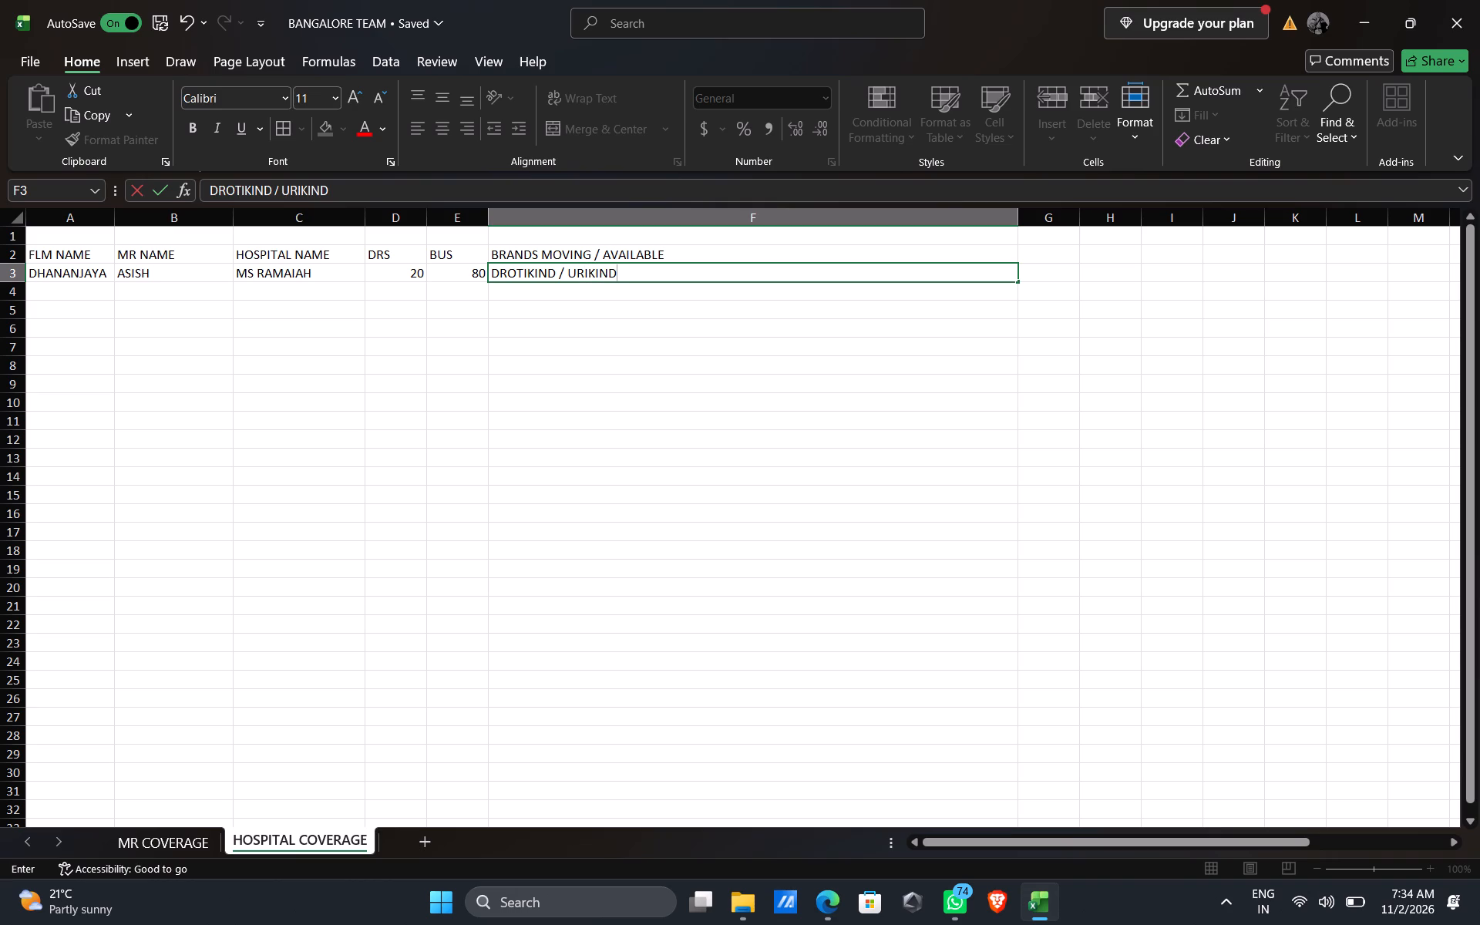
key(space)
text(/)
key(space)
text(BUDAWAYS /)
key(space)
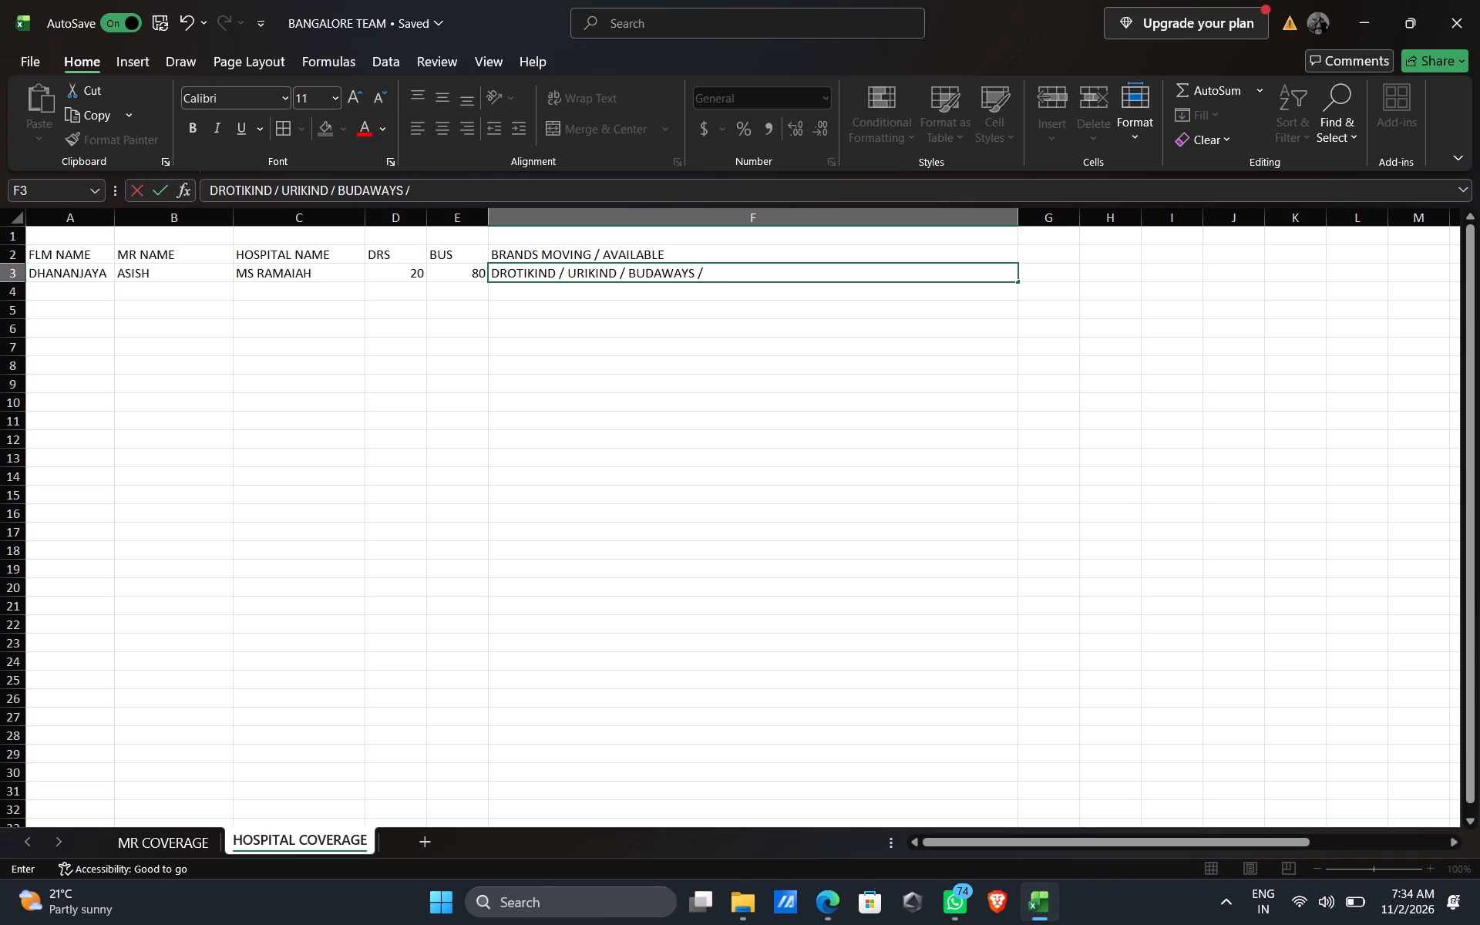
text(AS)
text(THAKIND)
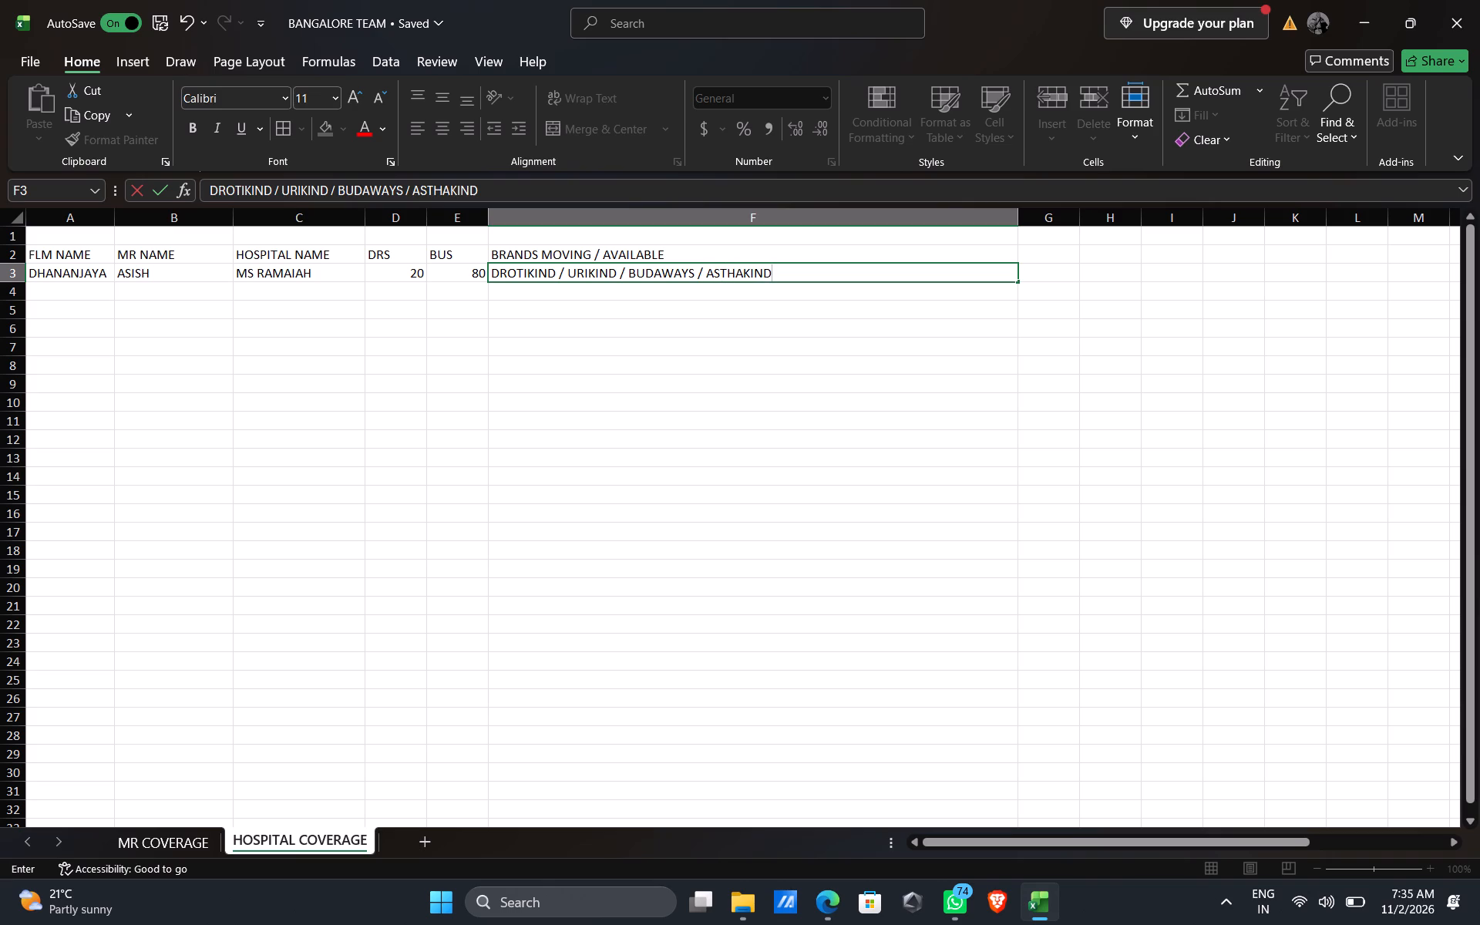
key(space)
text(L)
text(S /)
key(space)
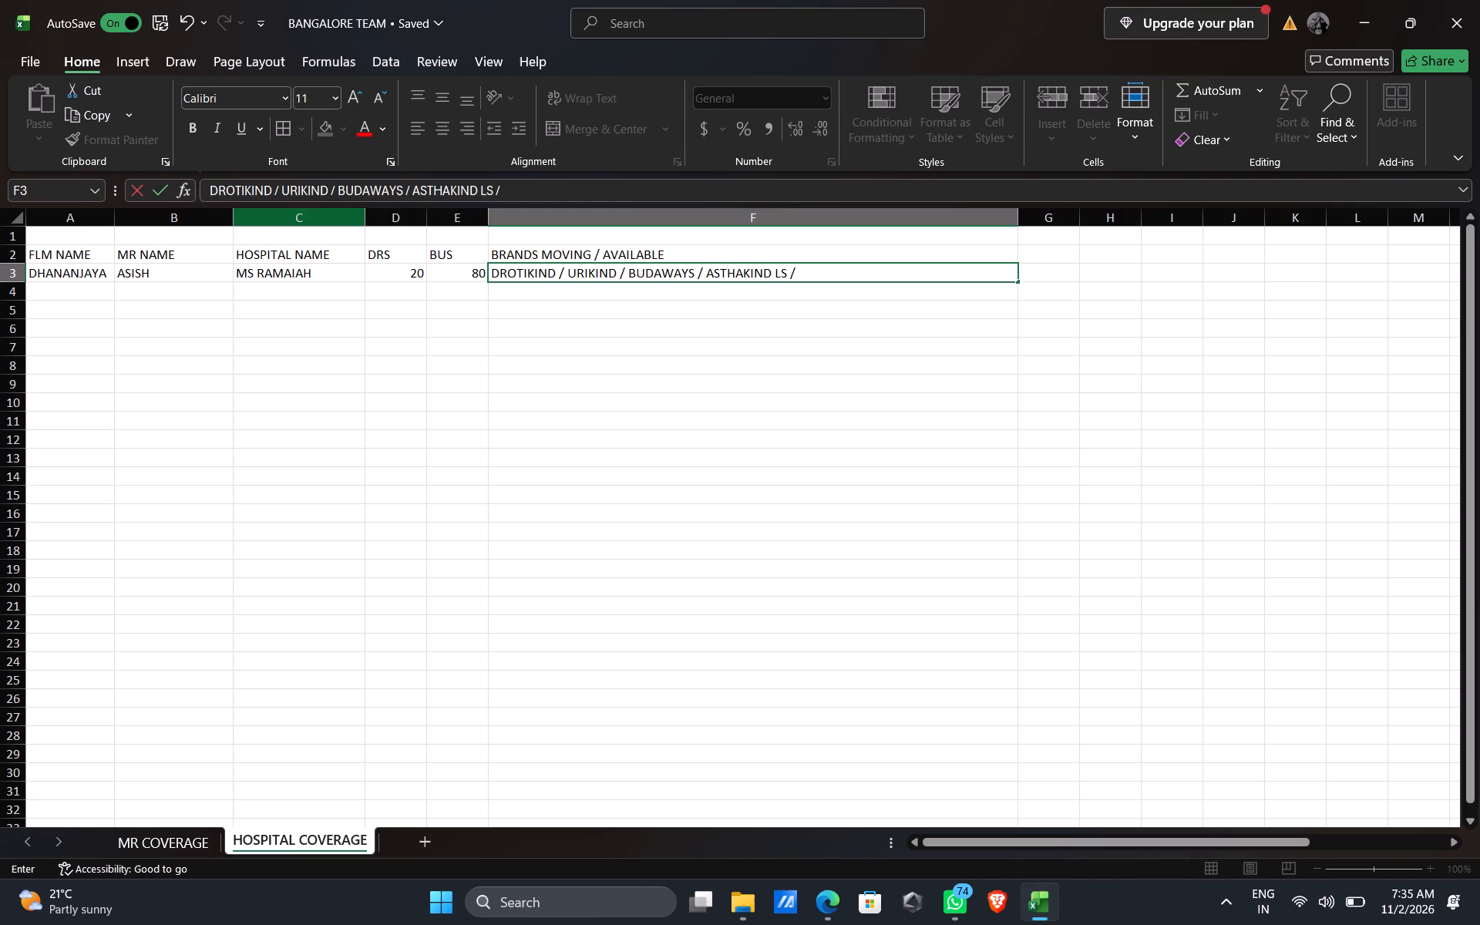
Insert a column before DRS, head it AREA in D2 and enter BEL ROAD in D3.
click(389, 217)
right_click(389, 217)
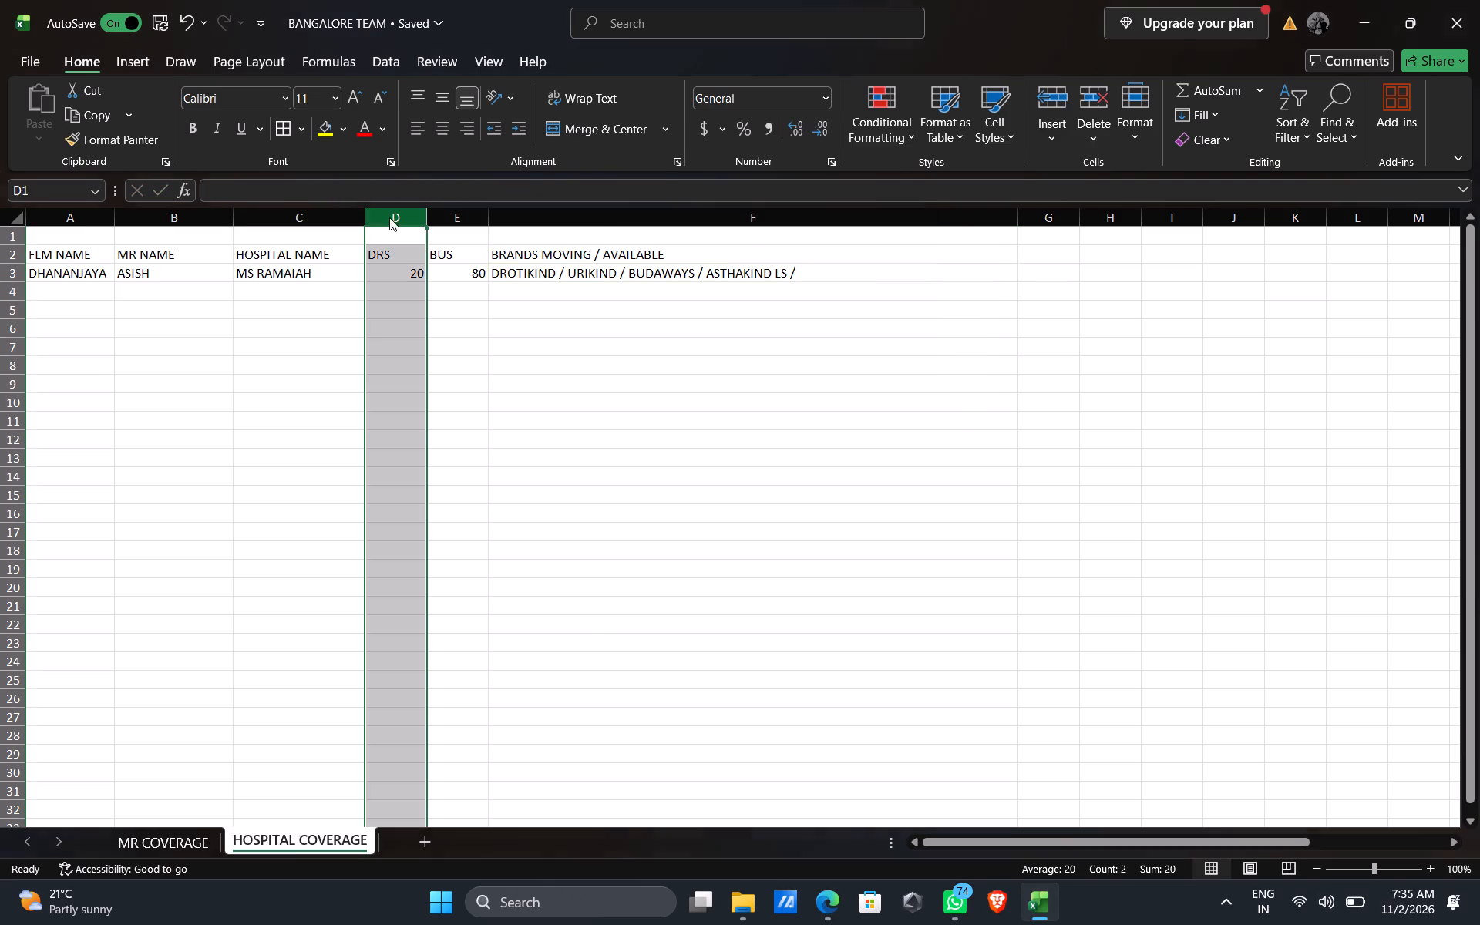
click(426, 409)
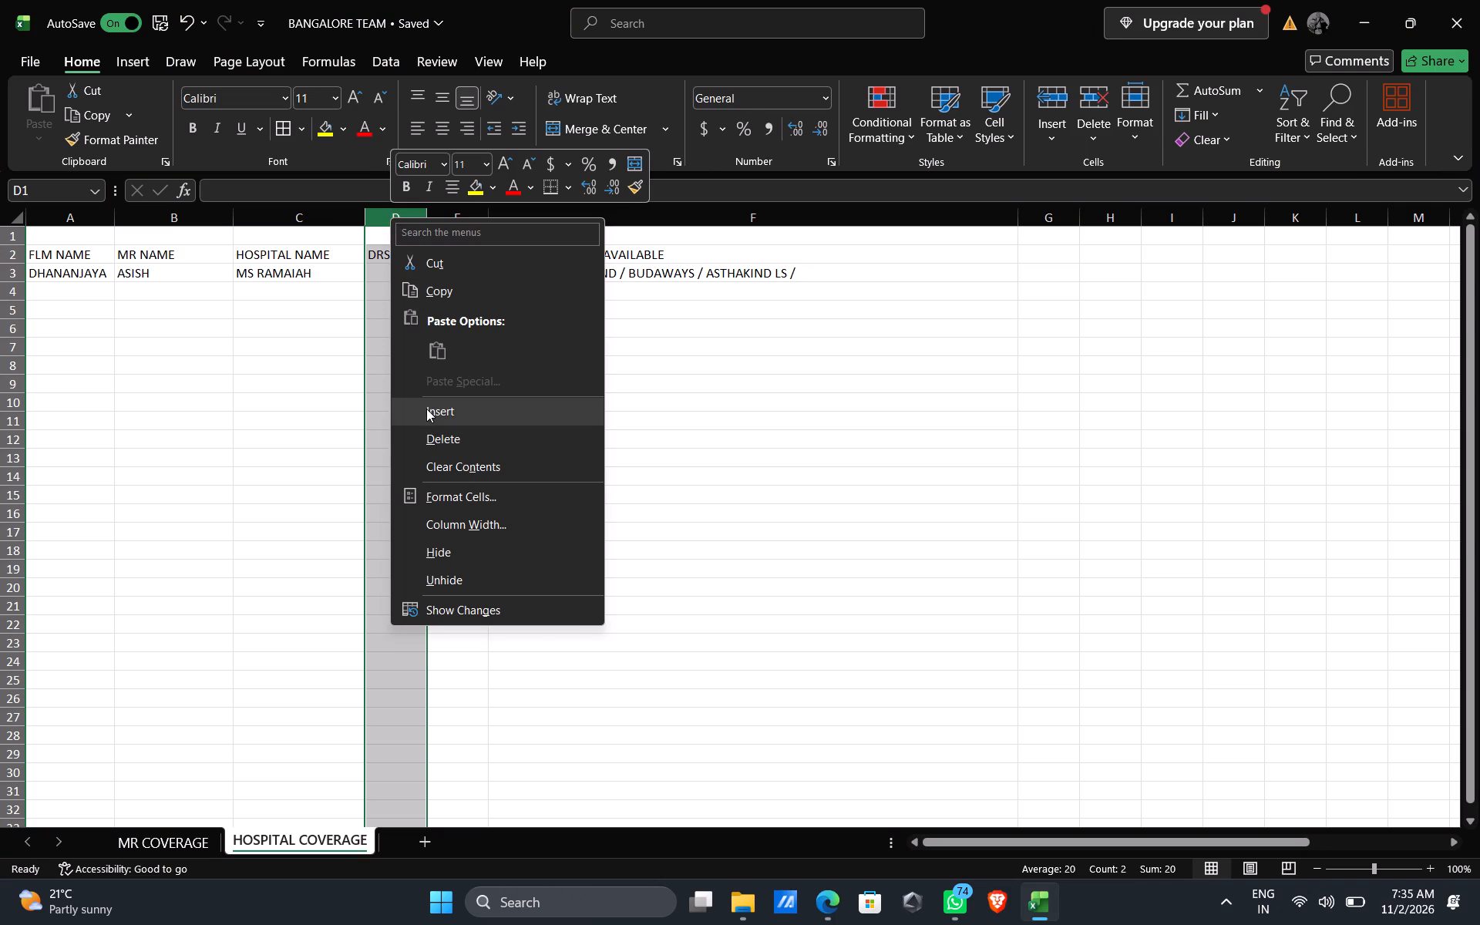
click(400, 263)
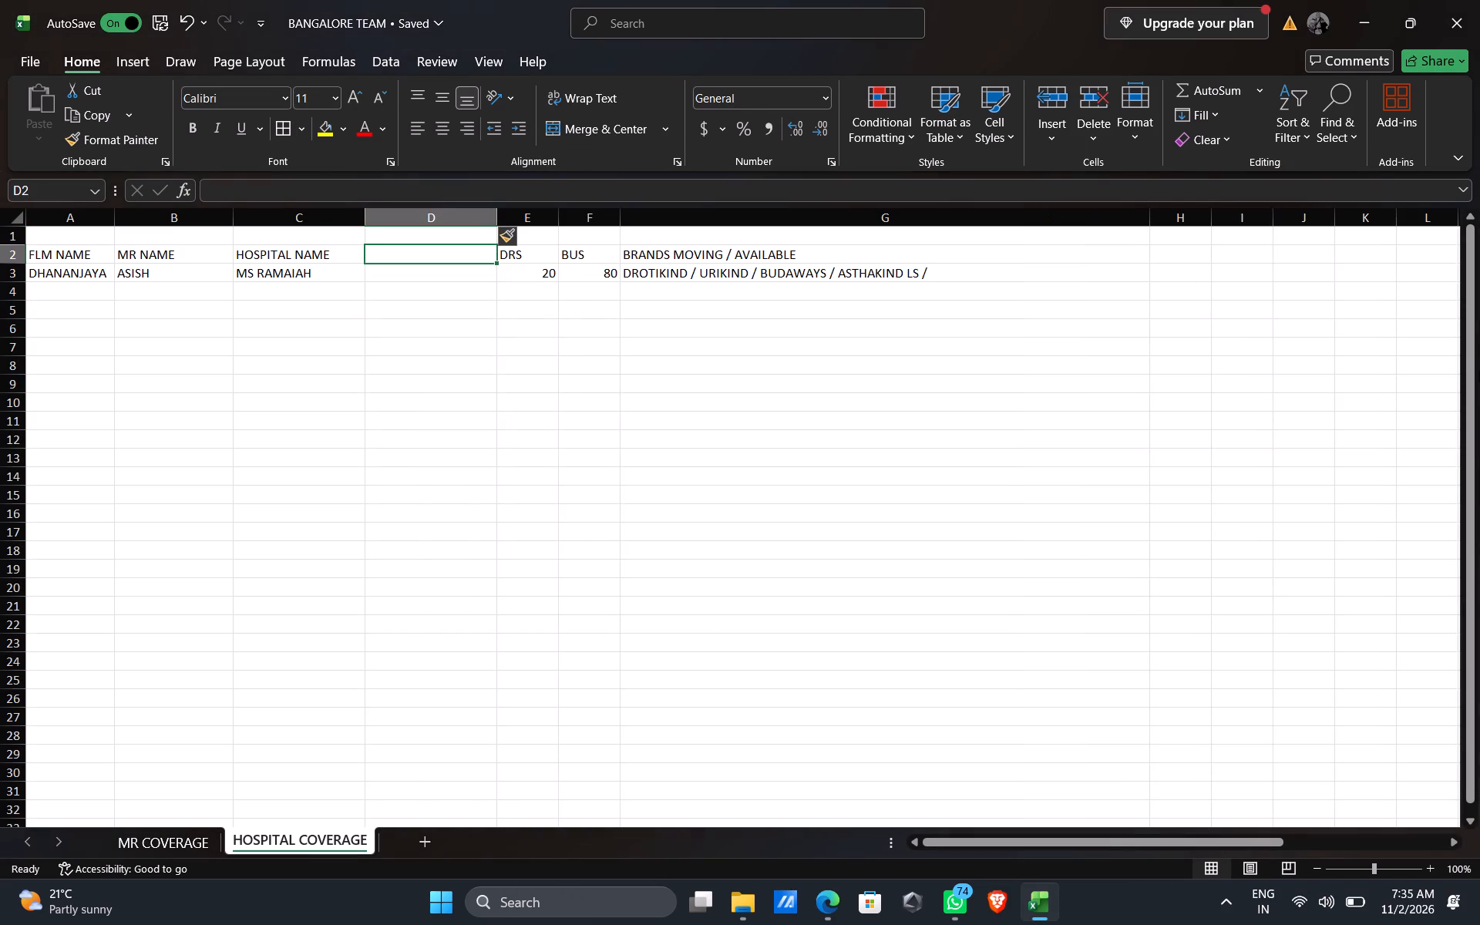
text(AREA)
key(Down)
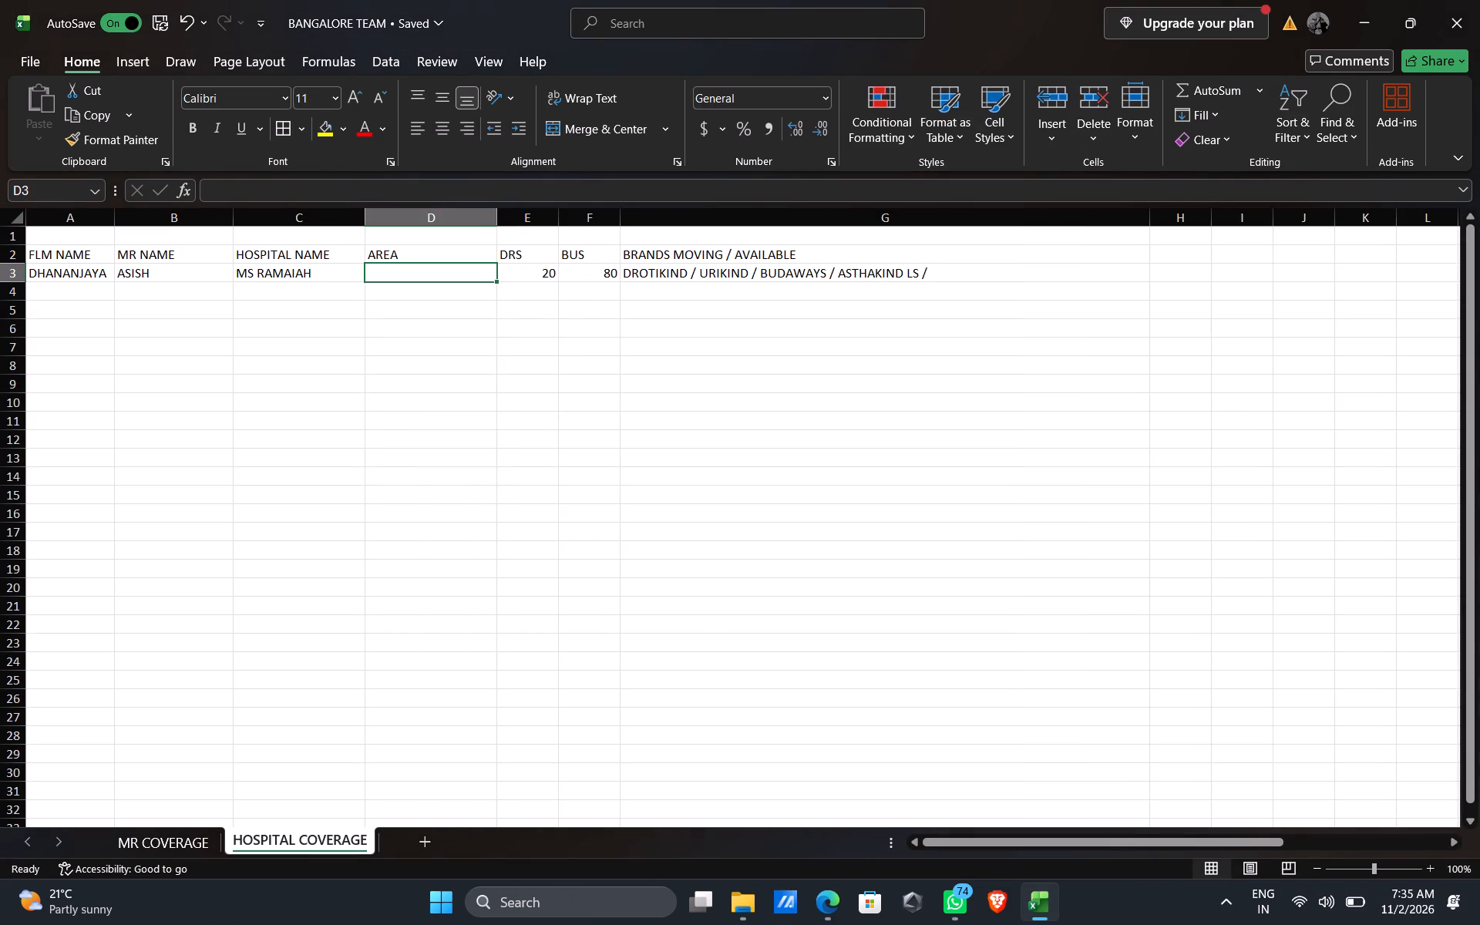
text(BEL)
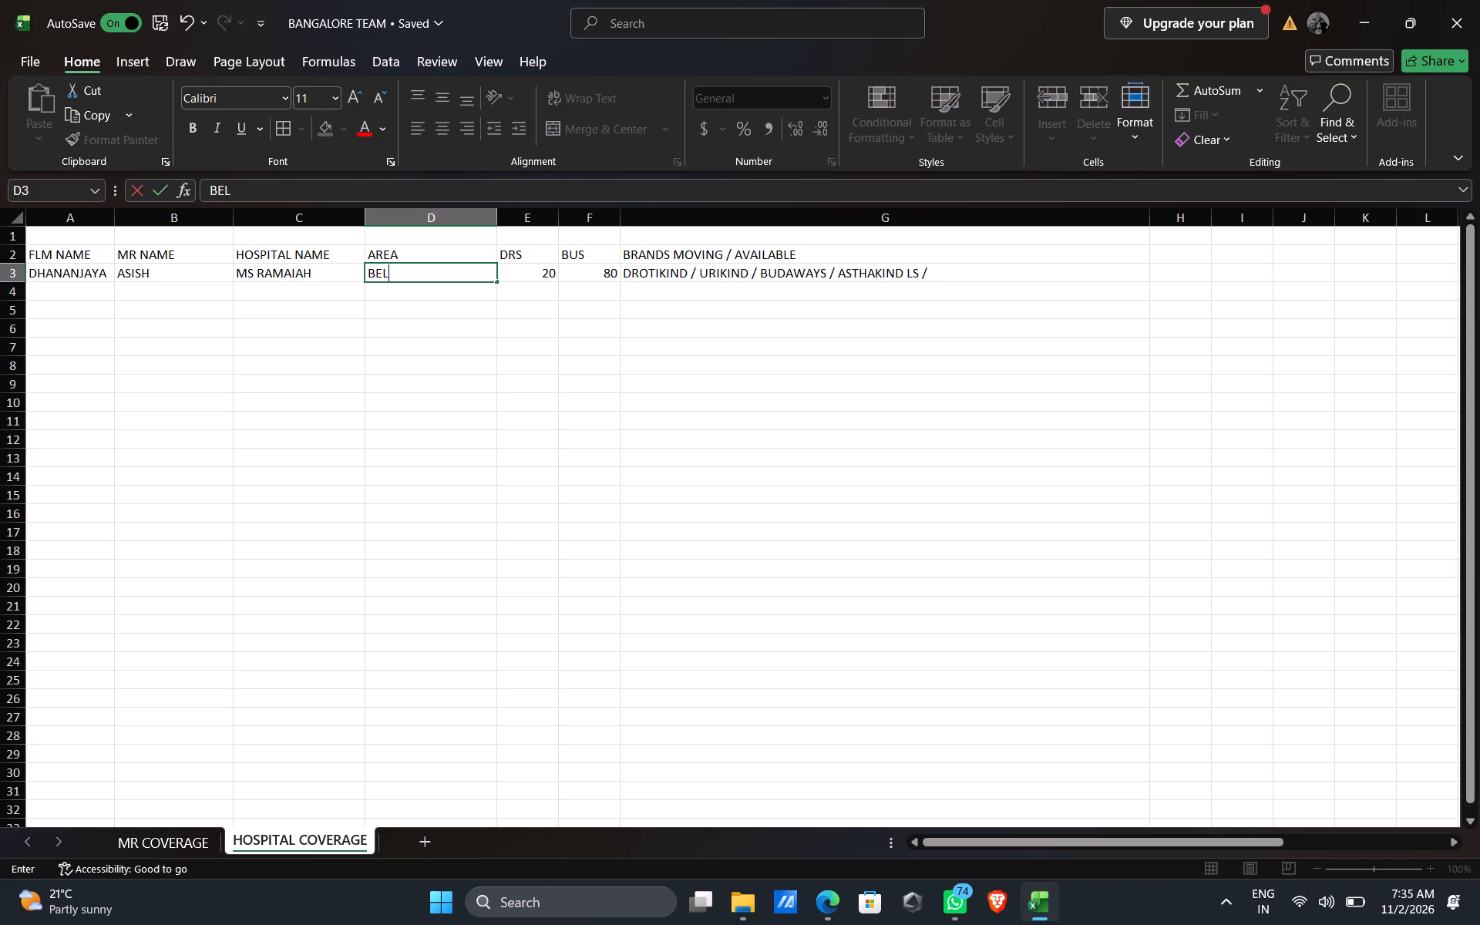
key(space)
text(ROAD)
key(Return)
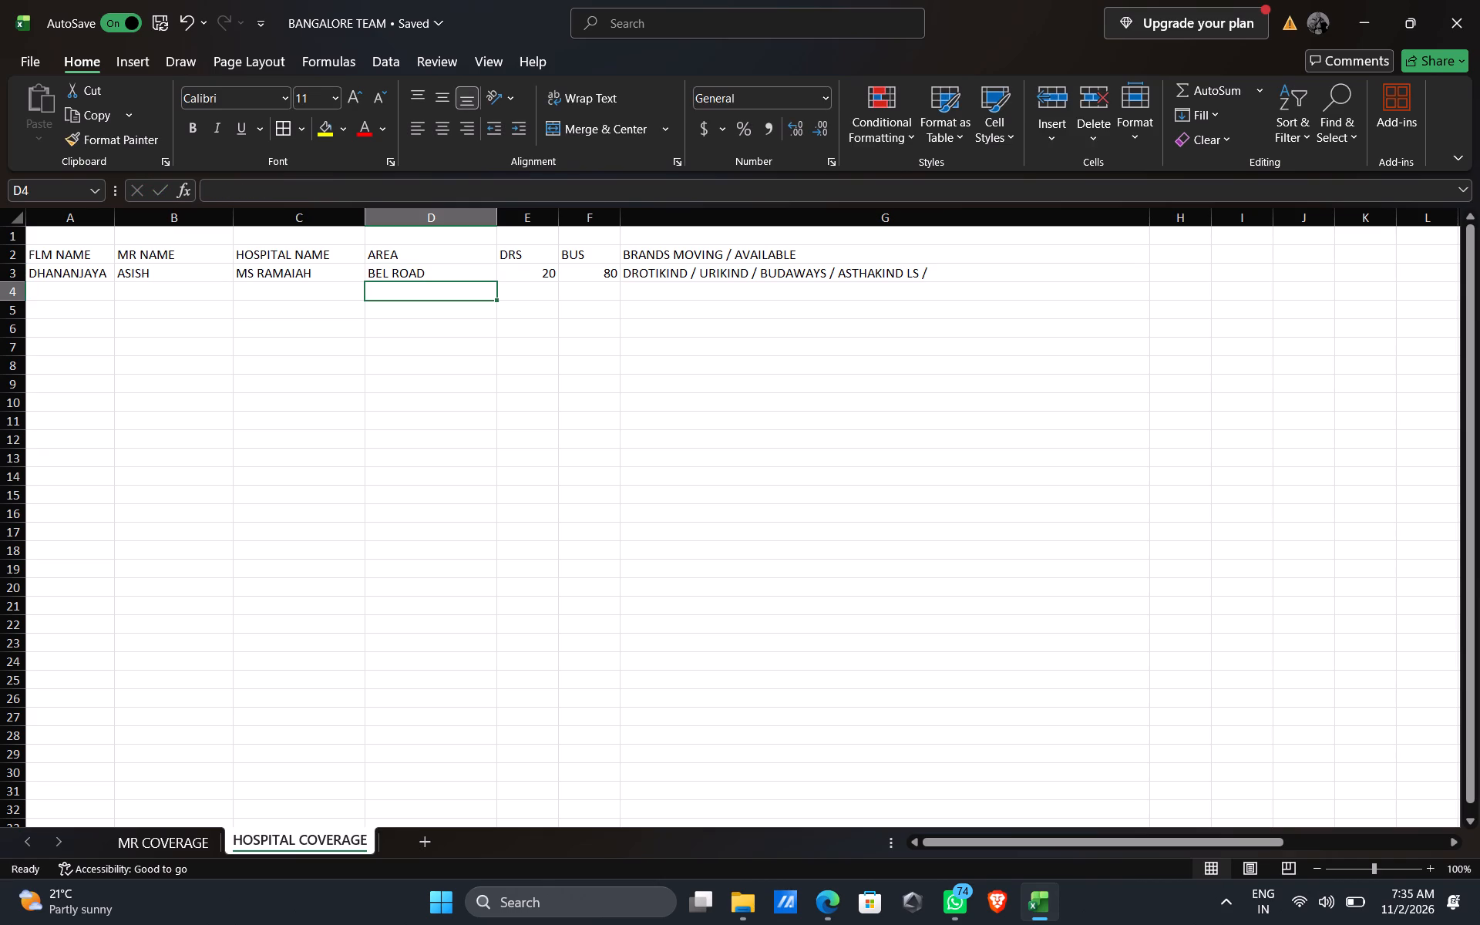
Append ABIWAYS to the end of the brand list in G3.
double_click(943, 274)
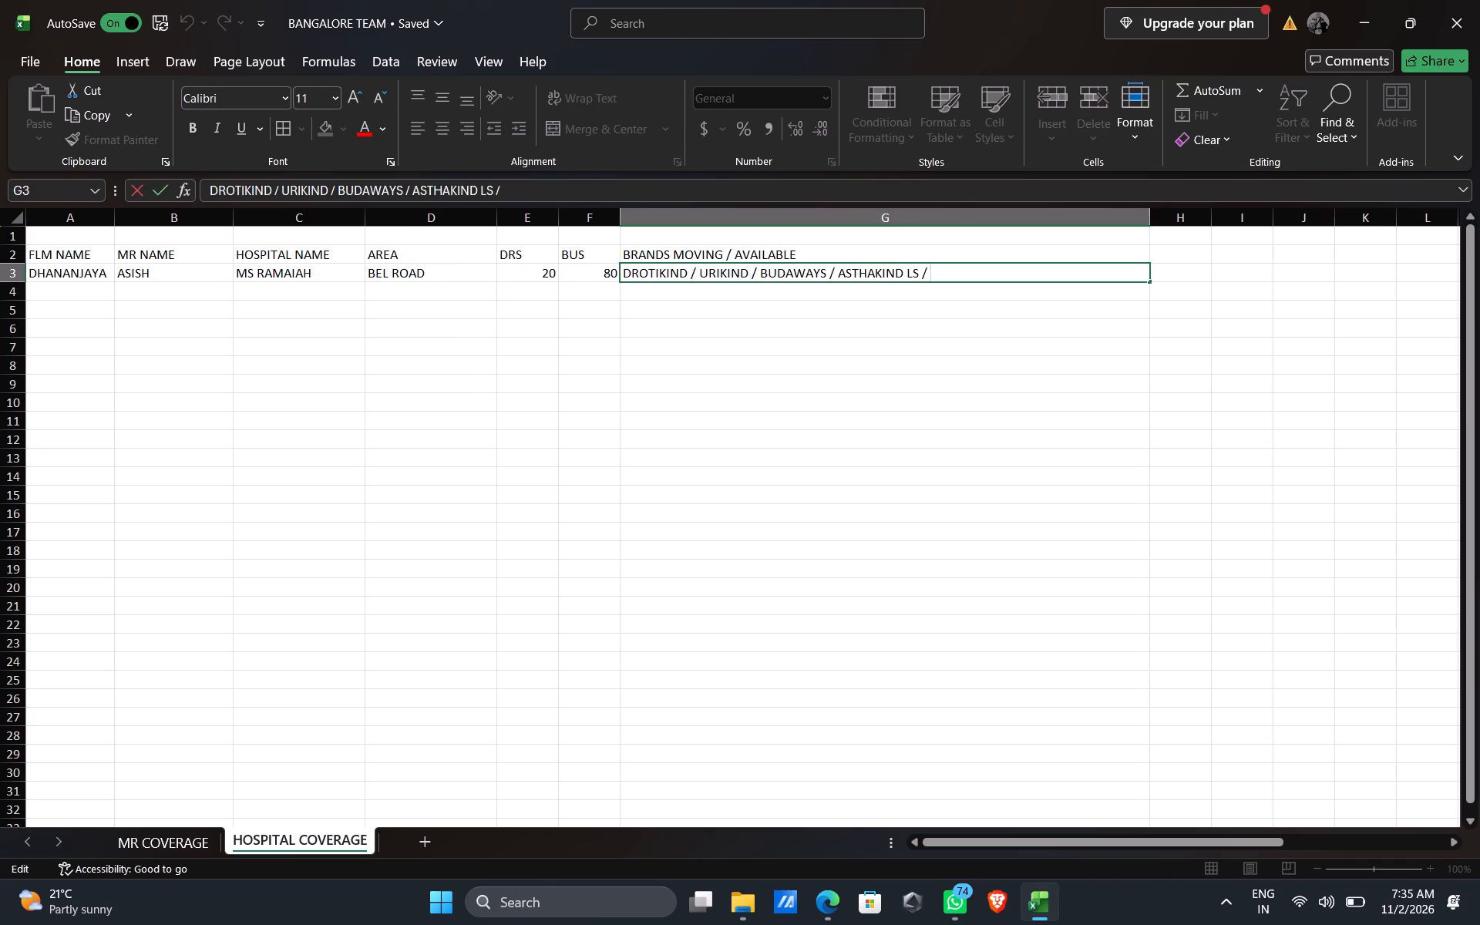
text(ABIWAYS)
key(Return)
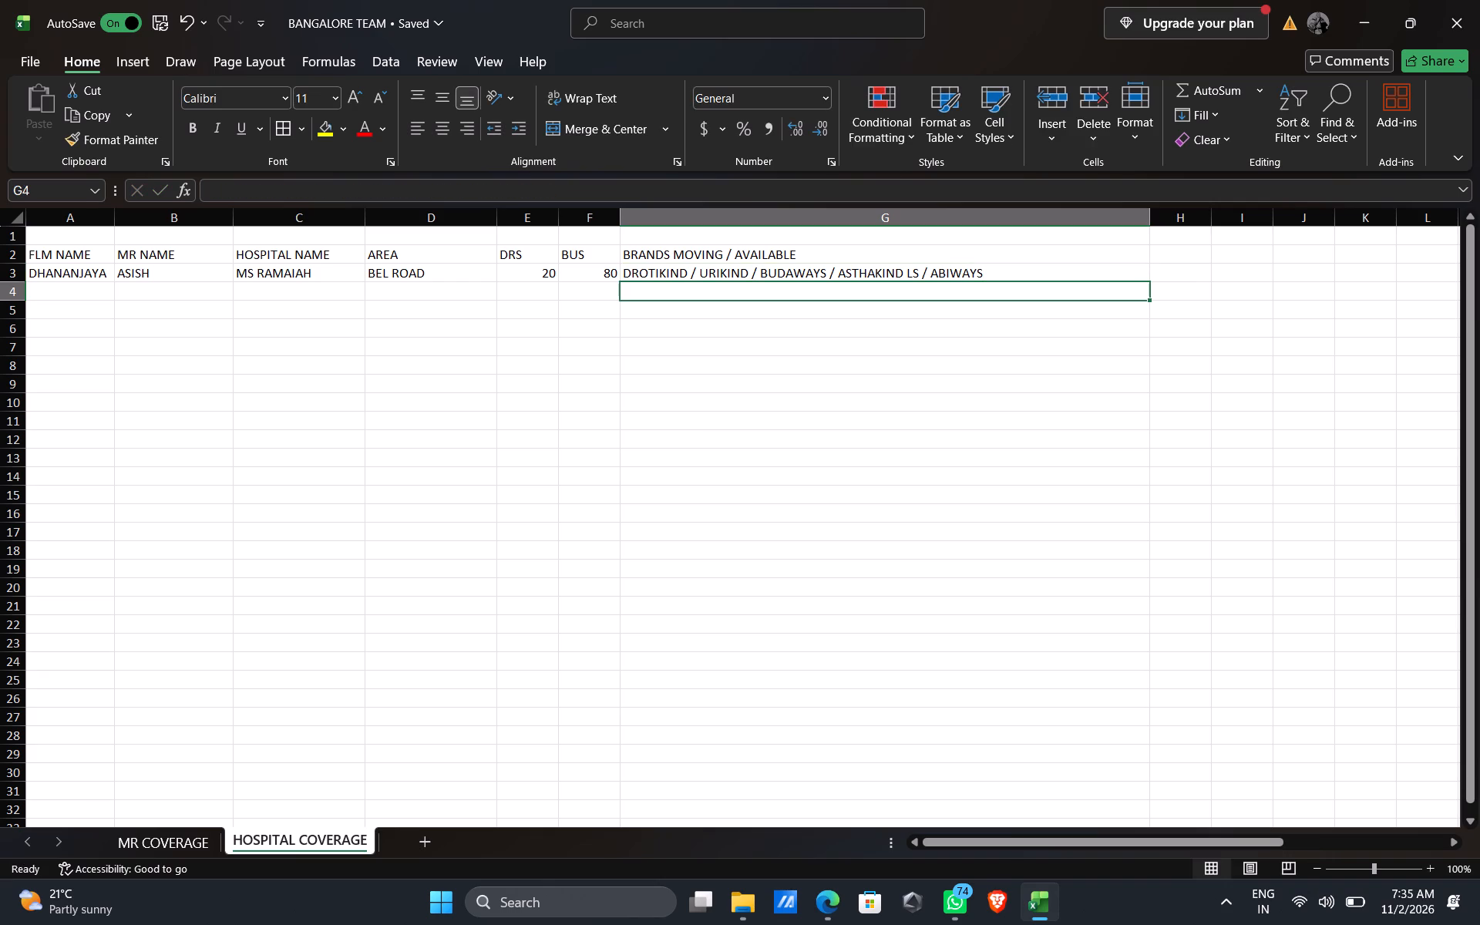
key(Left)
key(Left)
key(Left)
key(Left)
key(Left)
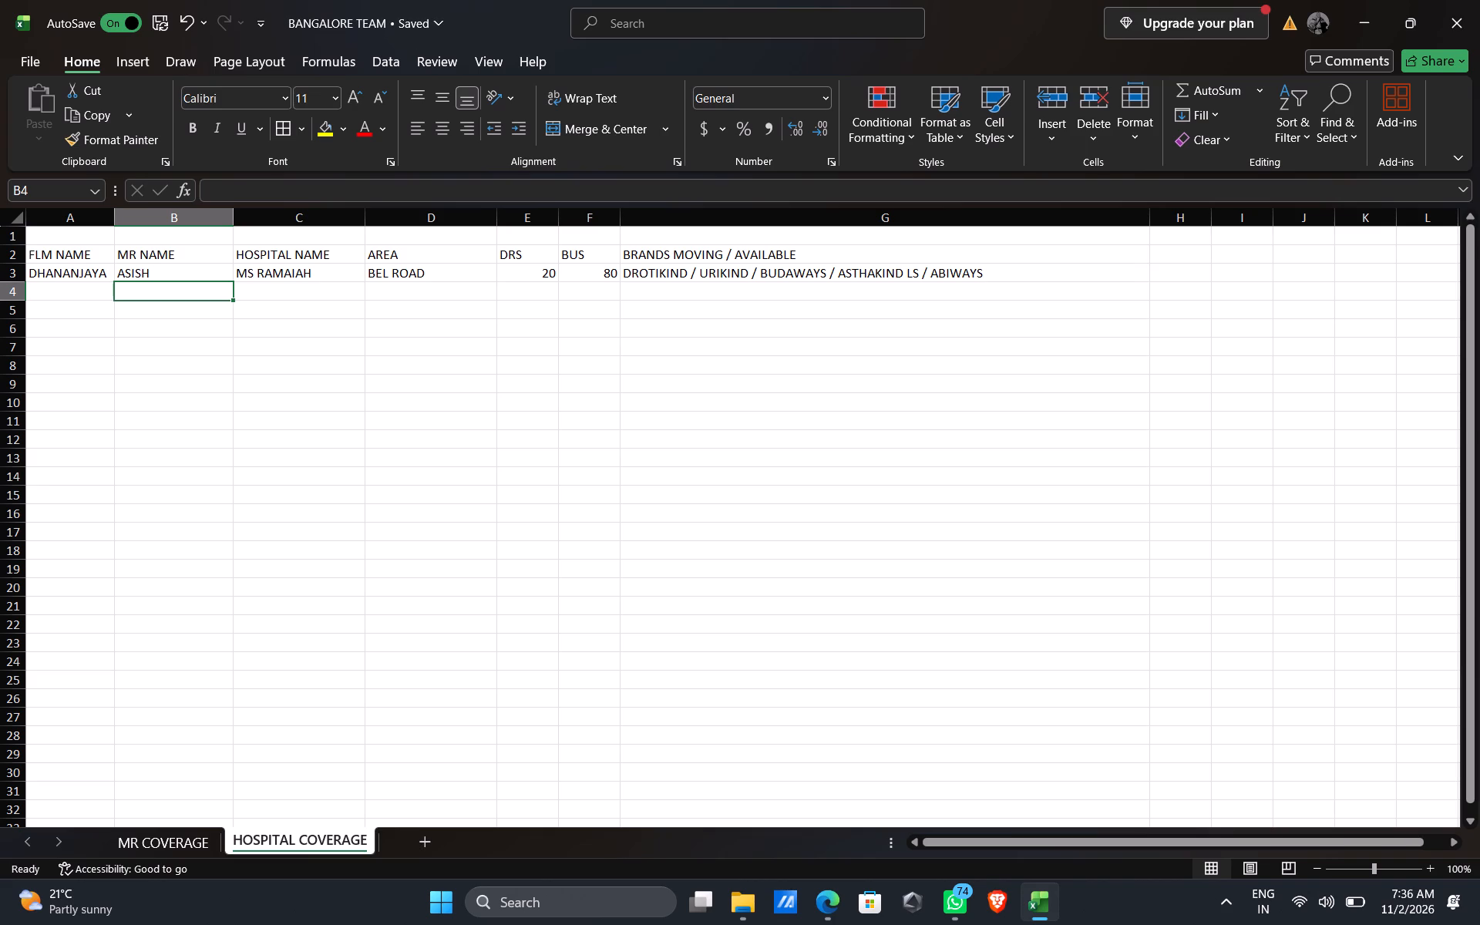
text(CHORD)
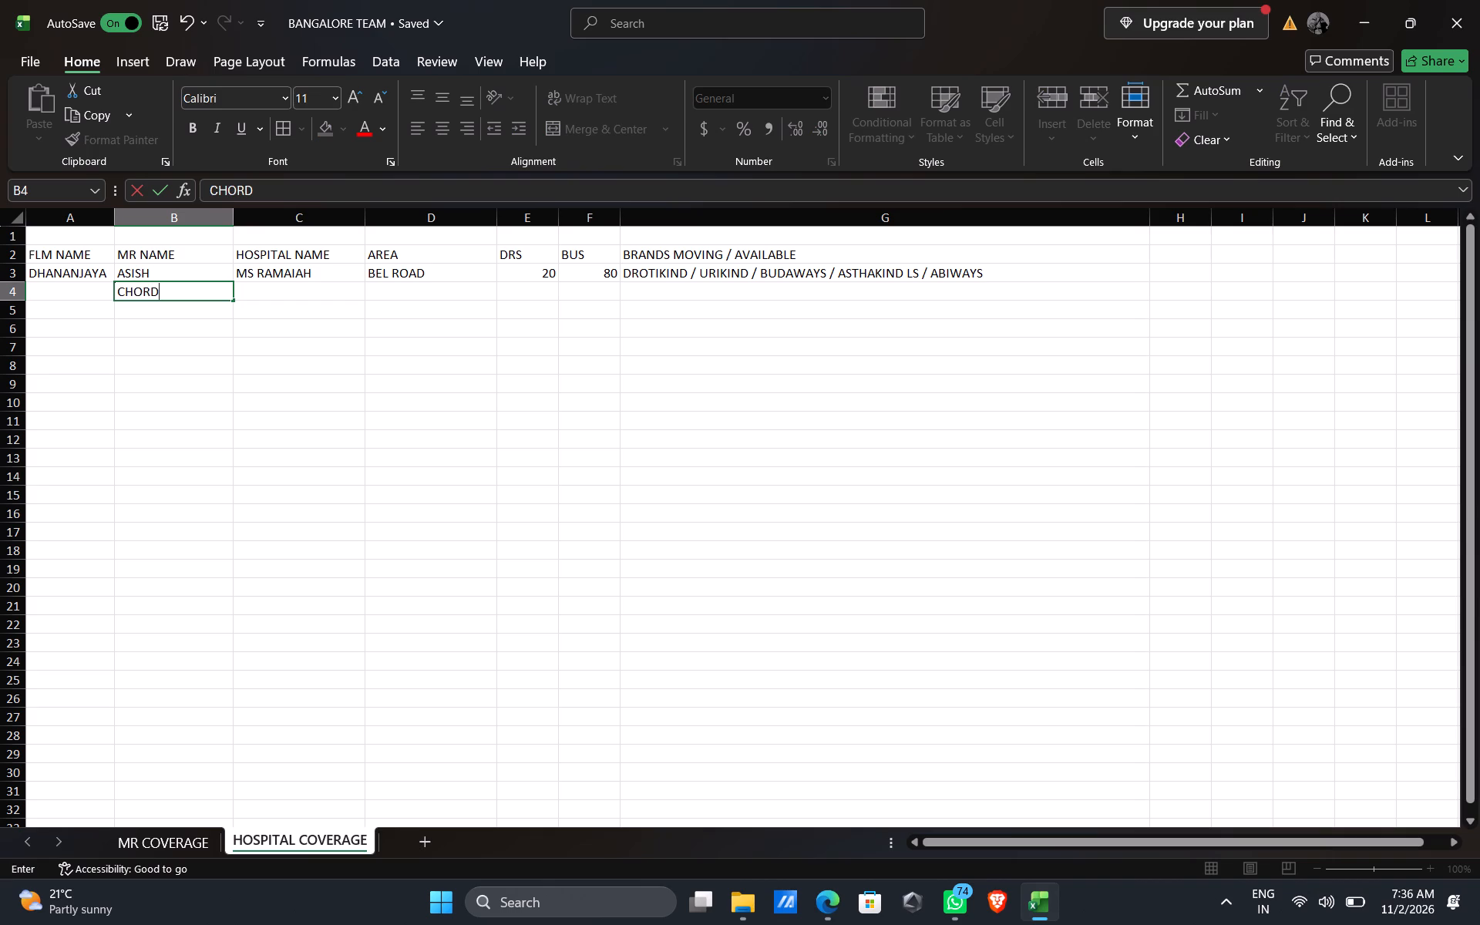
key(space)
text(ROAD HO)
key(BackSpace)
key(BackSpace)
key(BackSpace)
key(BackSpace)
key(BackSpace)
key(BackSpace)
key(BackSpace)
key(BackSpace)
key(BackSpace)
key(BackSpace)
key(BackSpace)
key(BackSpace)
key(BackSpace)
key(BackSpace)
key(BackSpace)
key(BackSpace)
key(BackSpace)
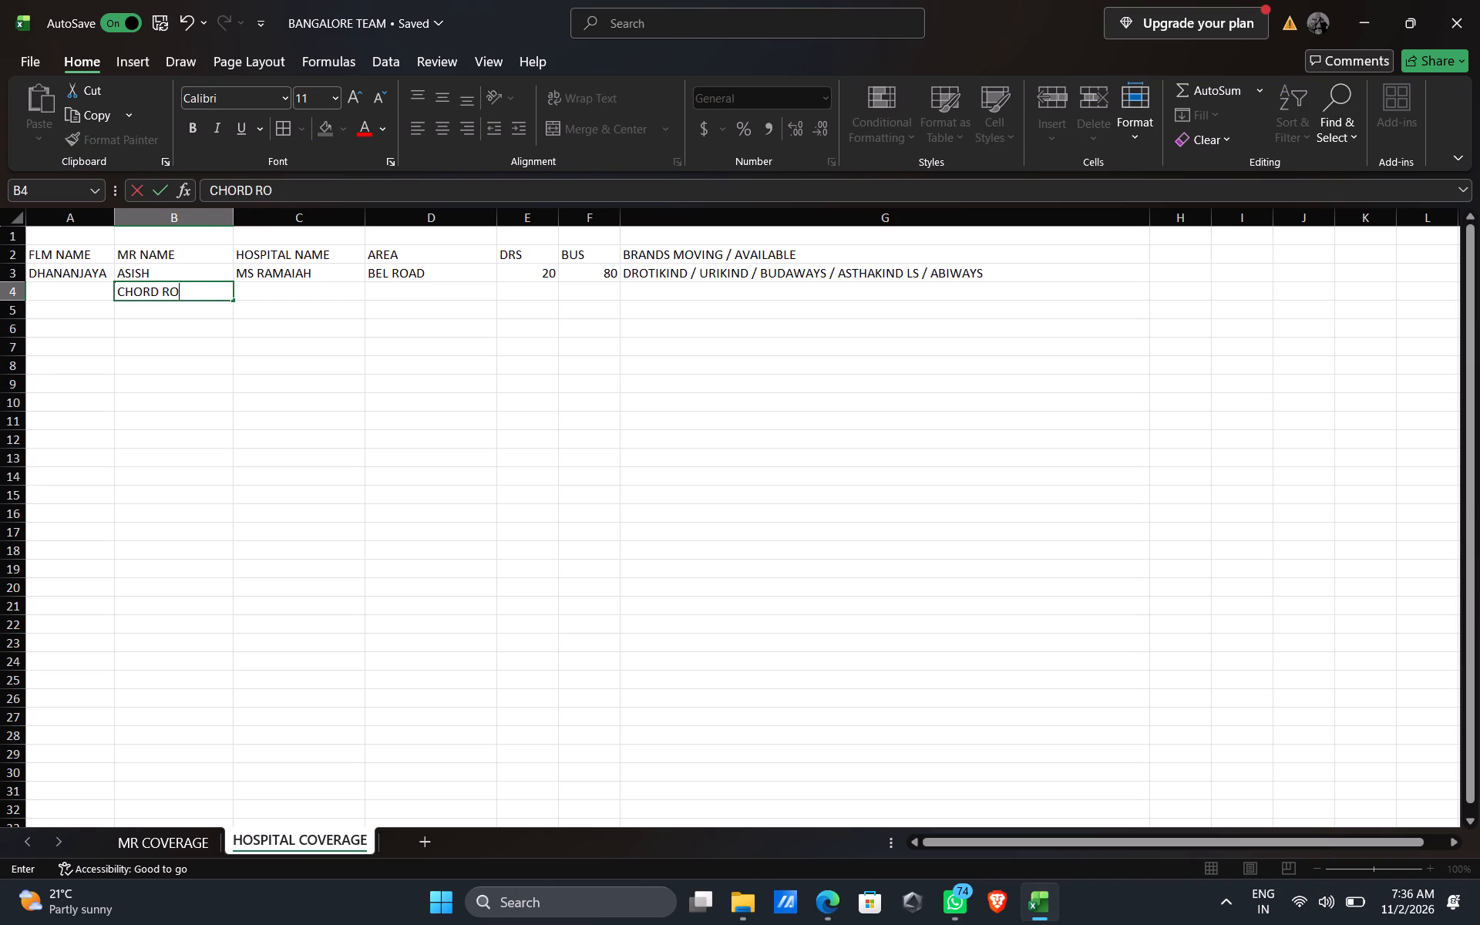
Fill row 4 with MR ASISH, hospital CHORD ROAD HOSPITAL, area BASAVESHWARNAGR, DRS 5 and BUS 10.
text(ASISH)
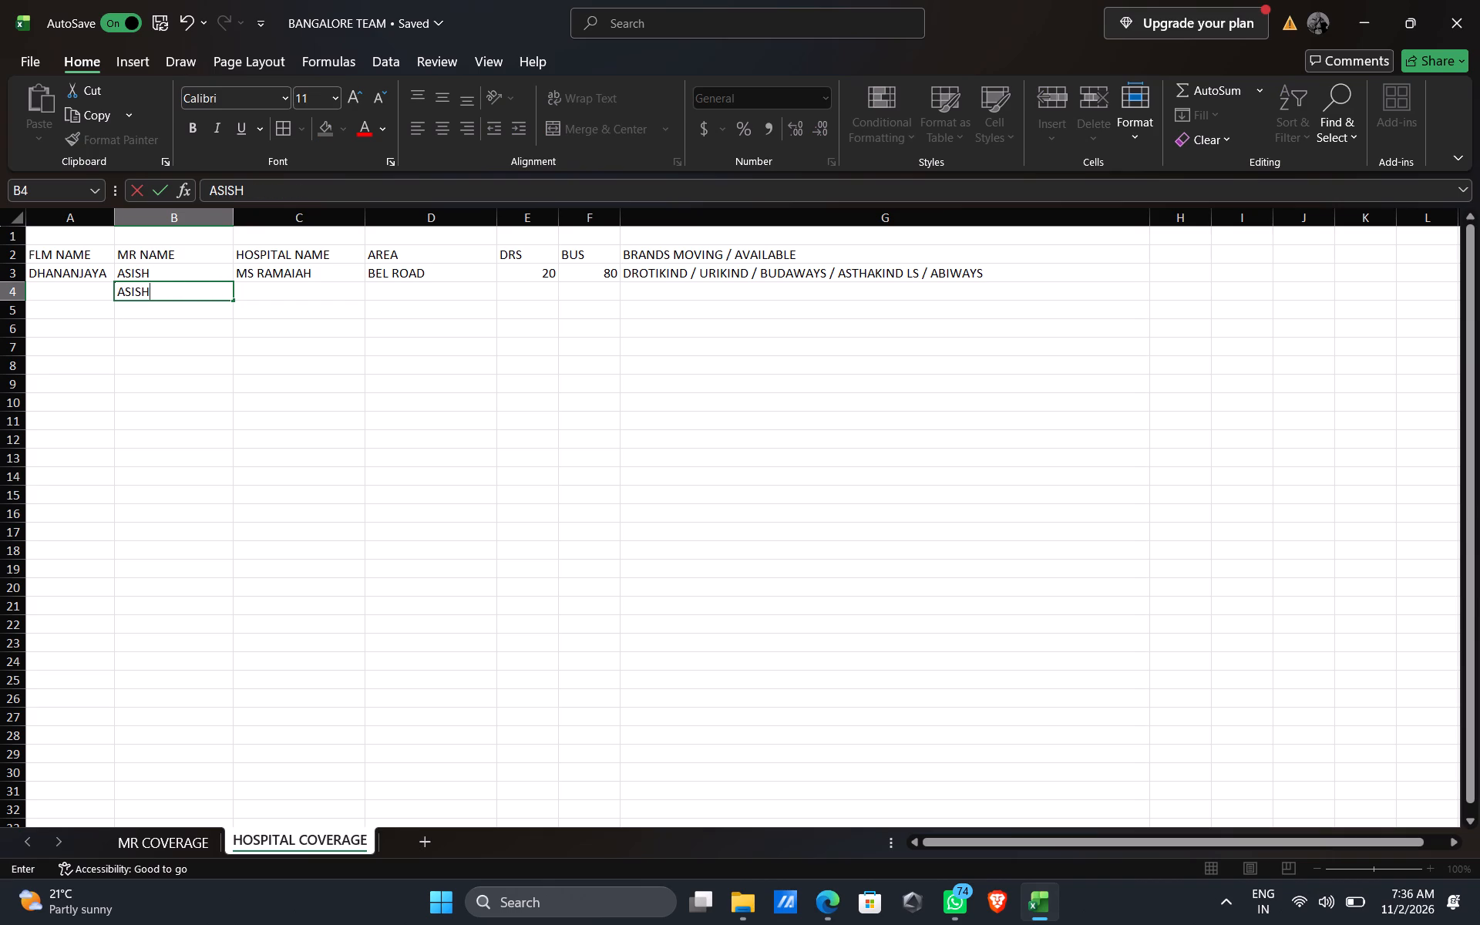
key(Right)
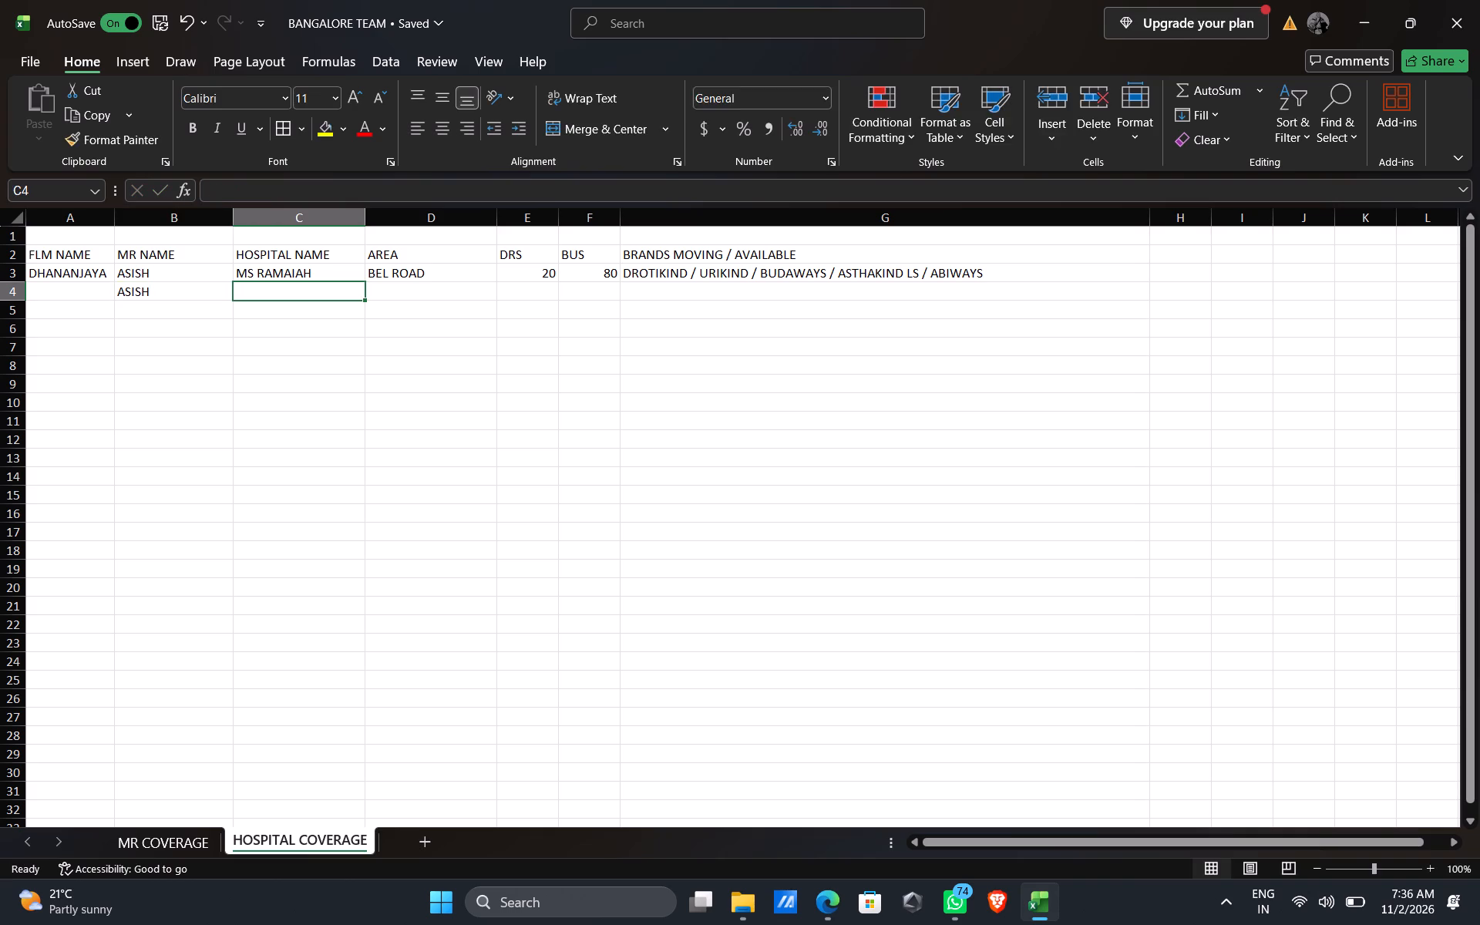
text(CHO)
text(RD ROAD HOSITAL)
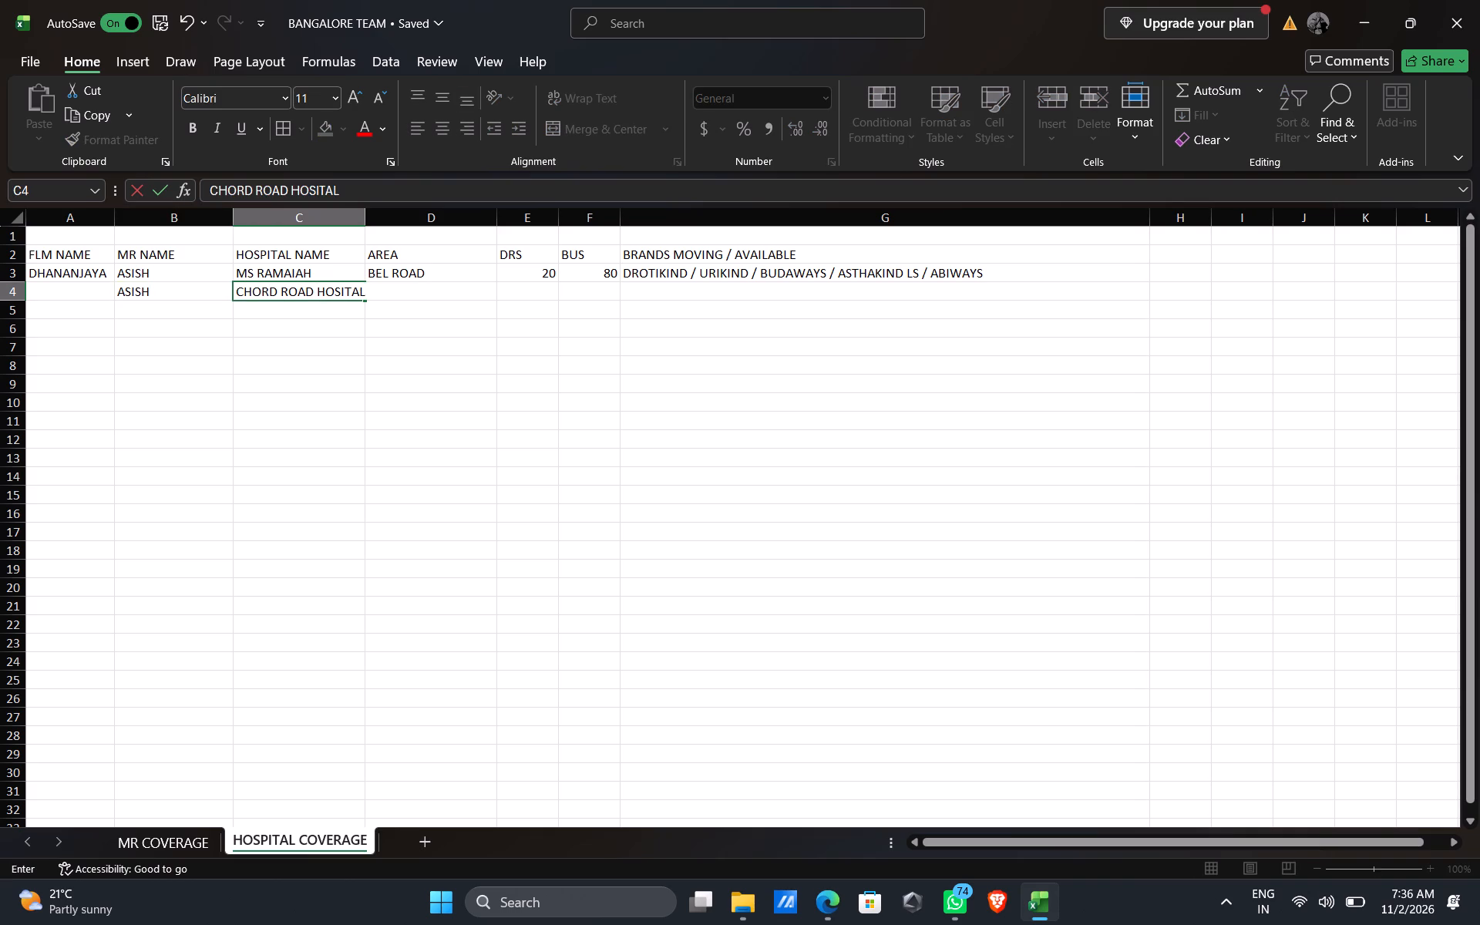
key(BackSpace)
key(BackSpace)
key(BackSpace)
key(BackSpace)
key(BackSpace)
text(SPITAL)
key(Right)
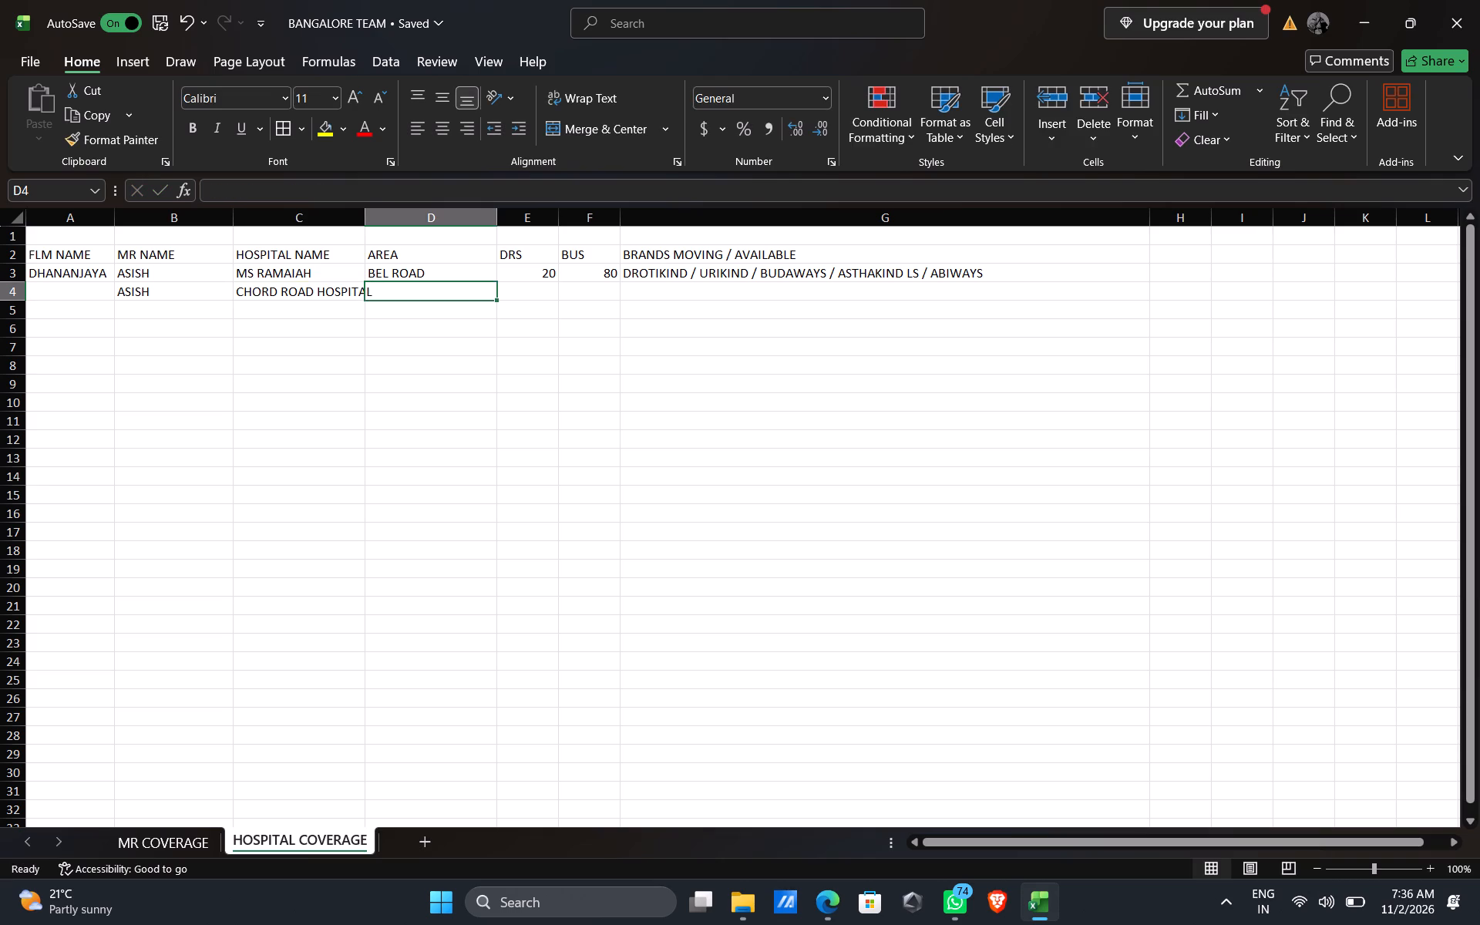
text(BASAVESHWAR)
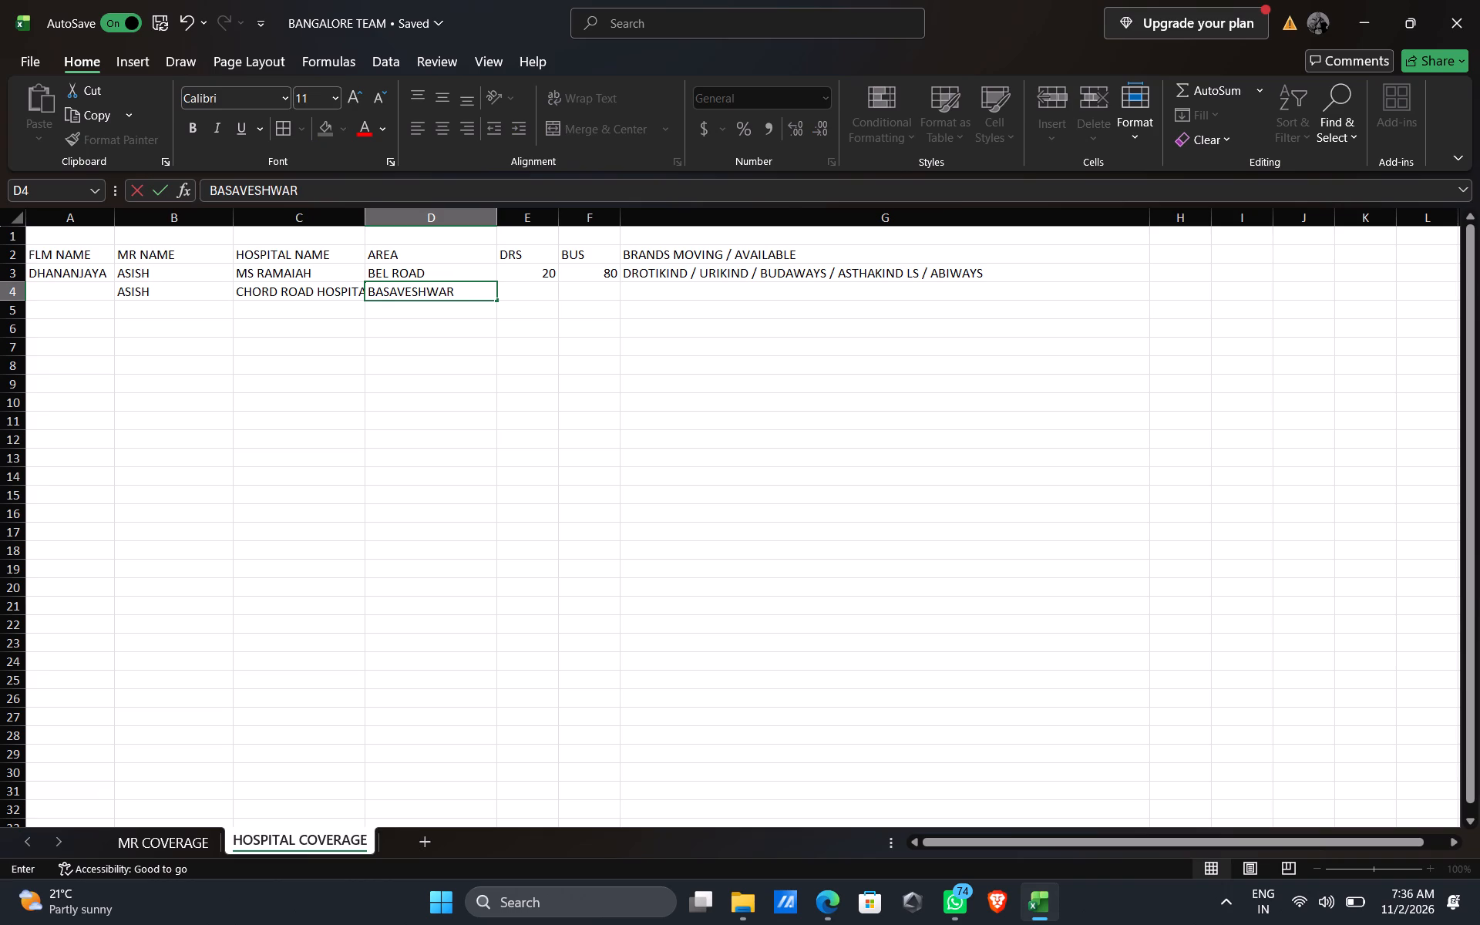
text(NAGR)
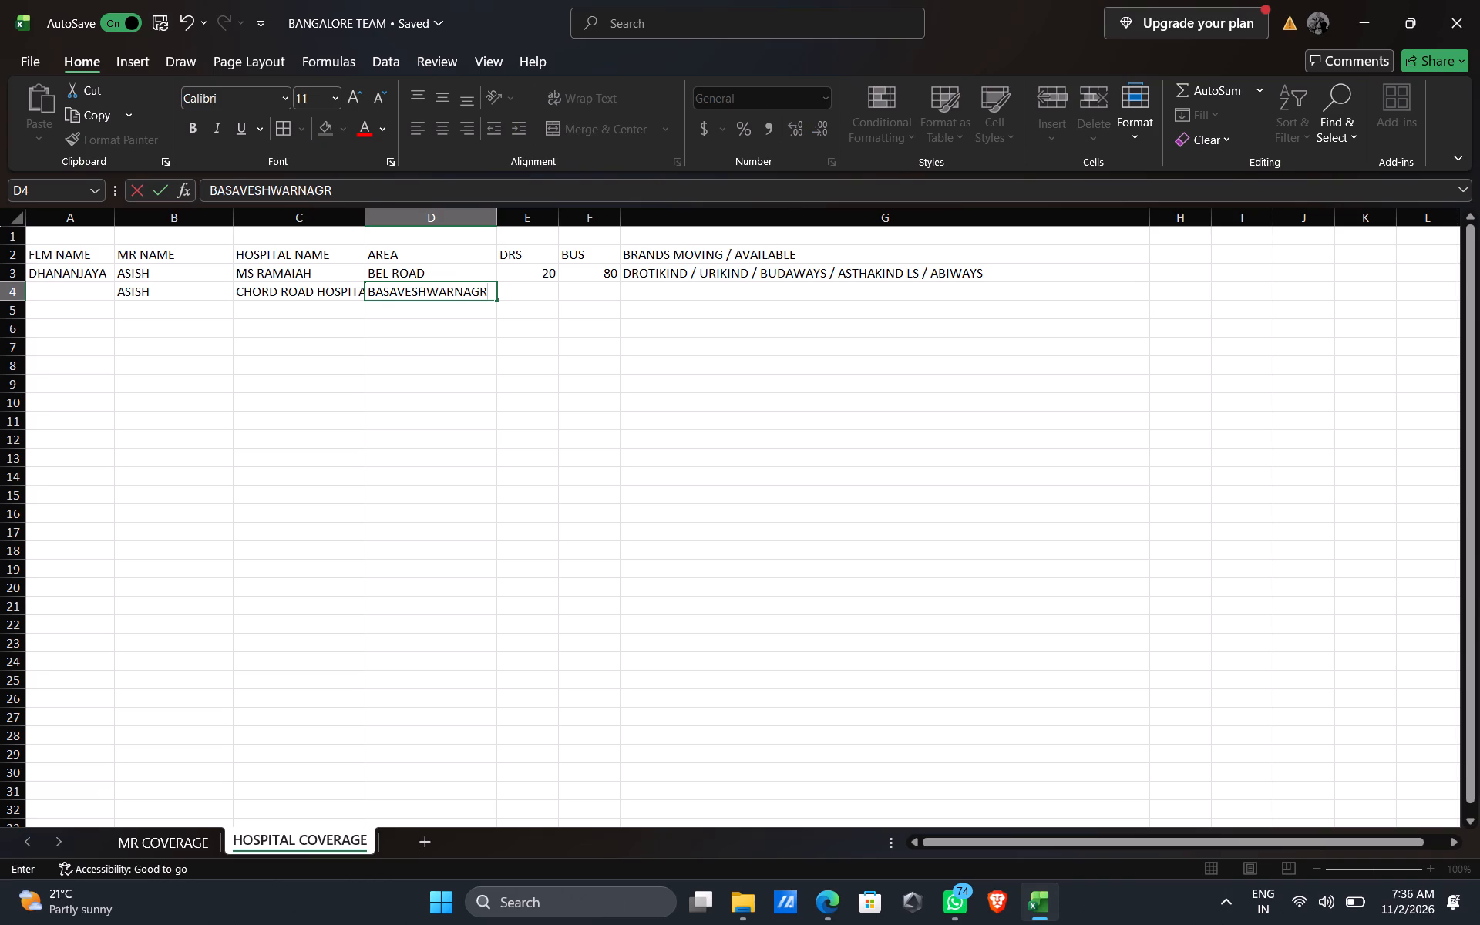
key(Right)
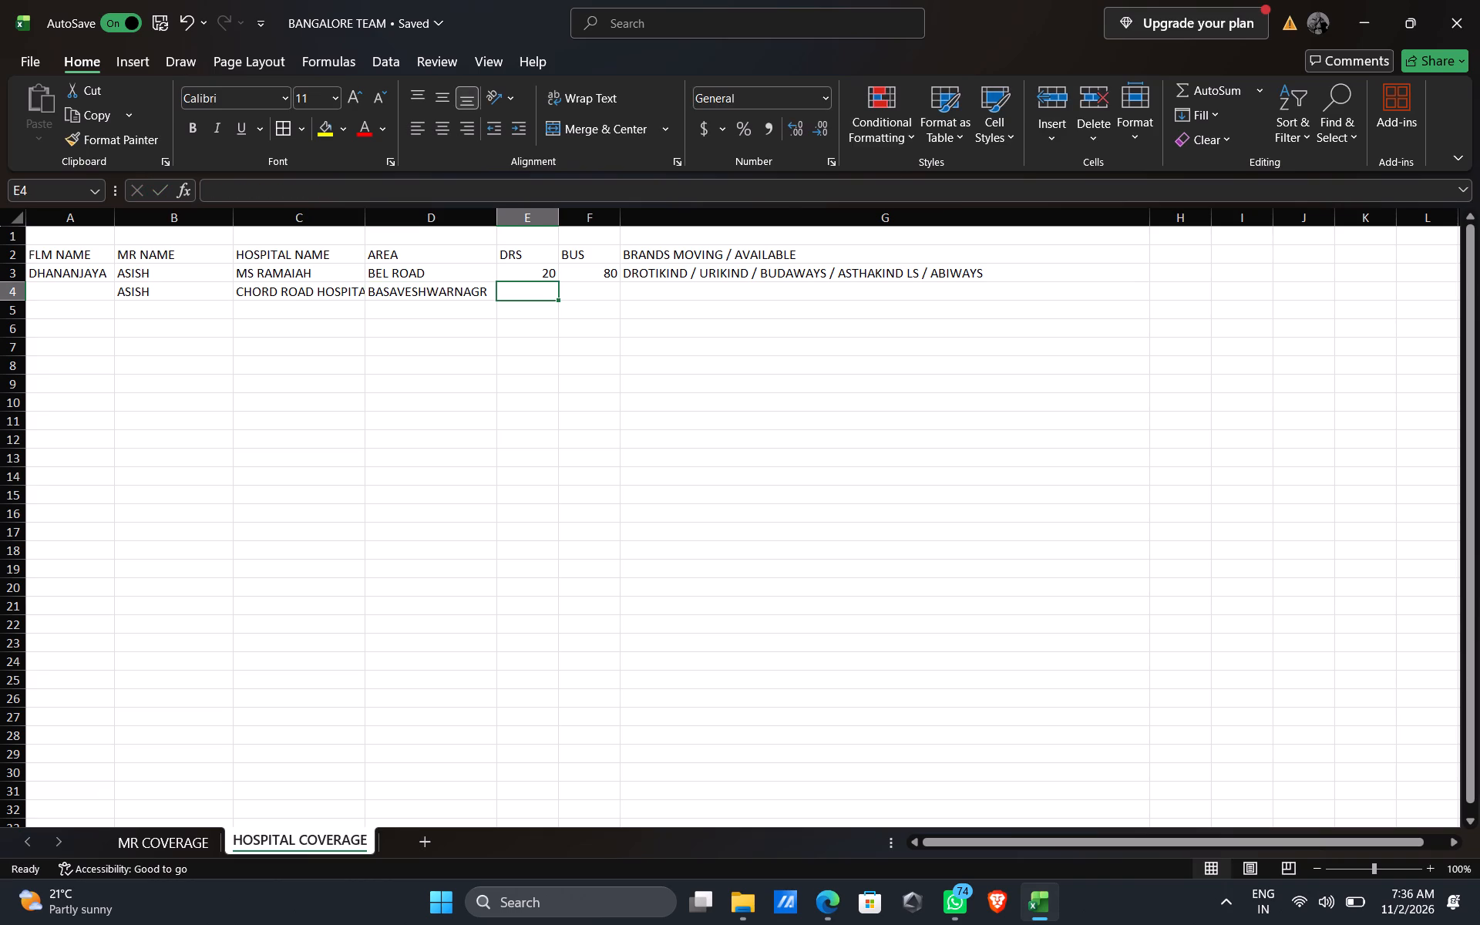
key(5)
key(Right)
text(10)
key(Right)
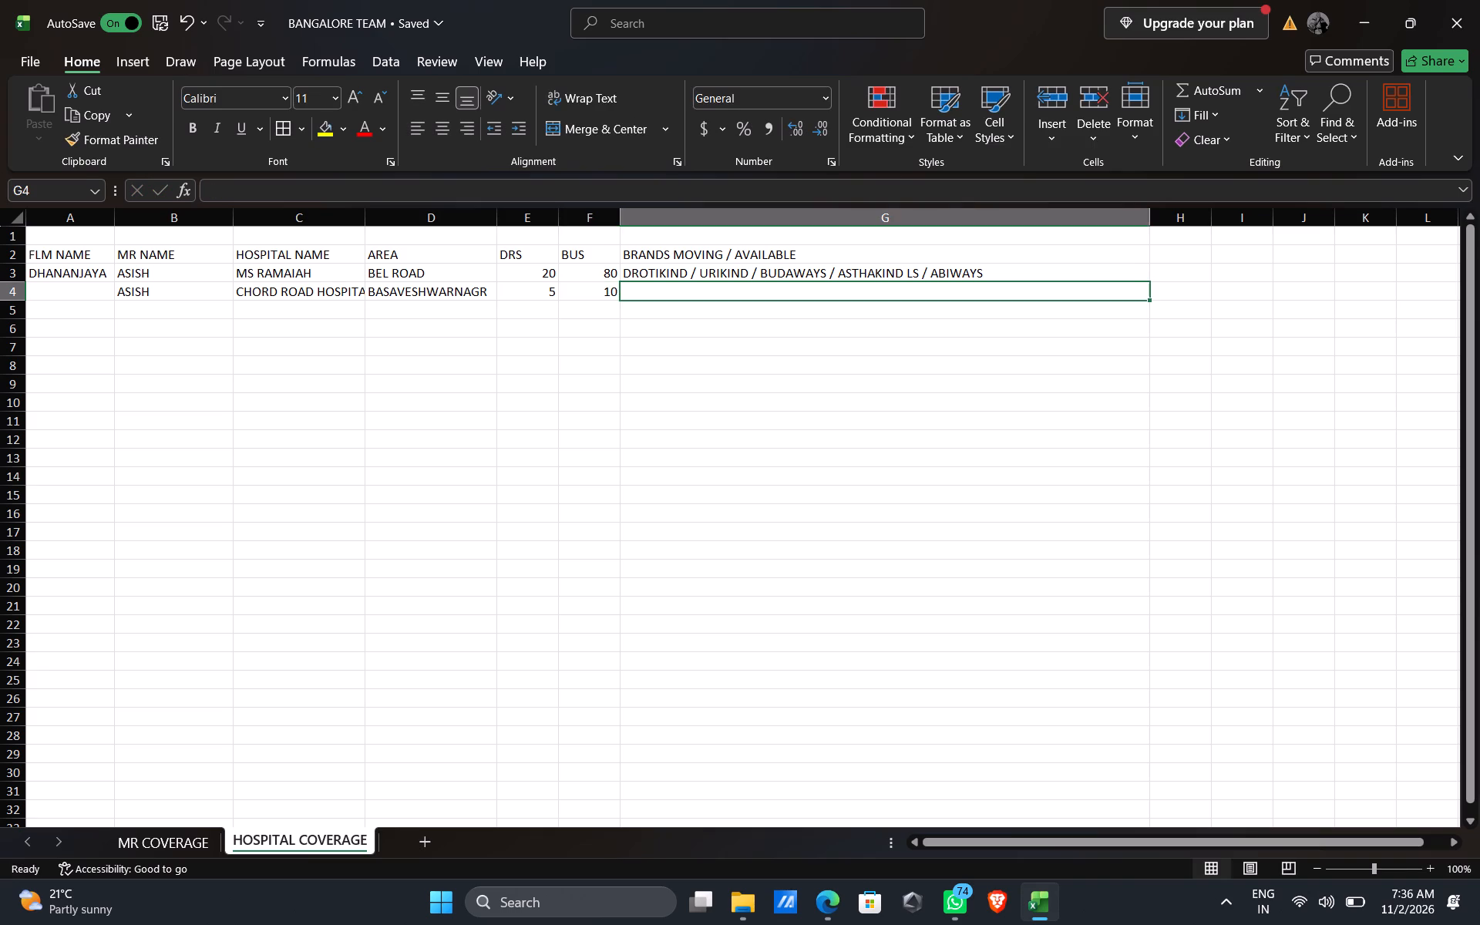
Set the BUS values to 80000 in F3 and 10000 in F4.
key(Left)
key(Up)
text(80000)
key(Down)
text(10000)
key(Right)
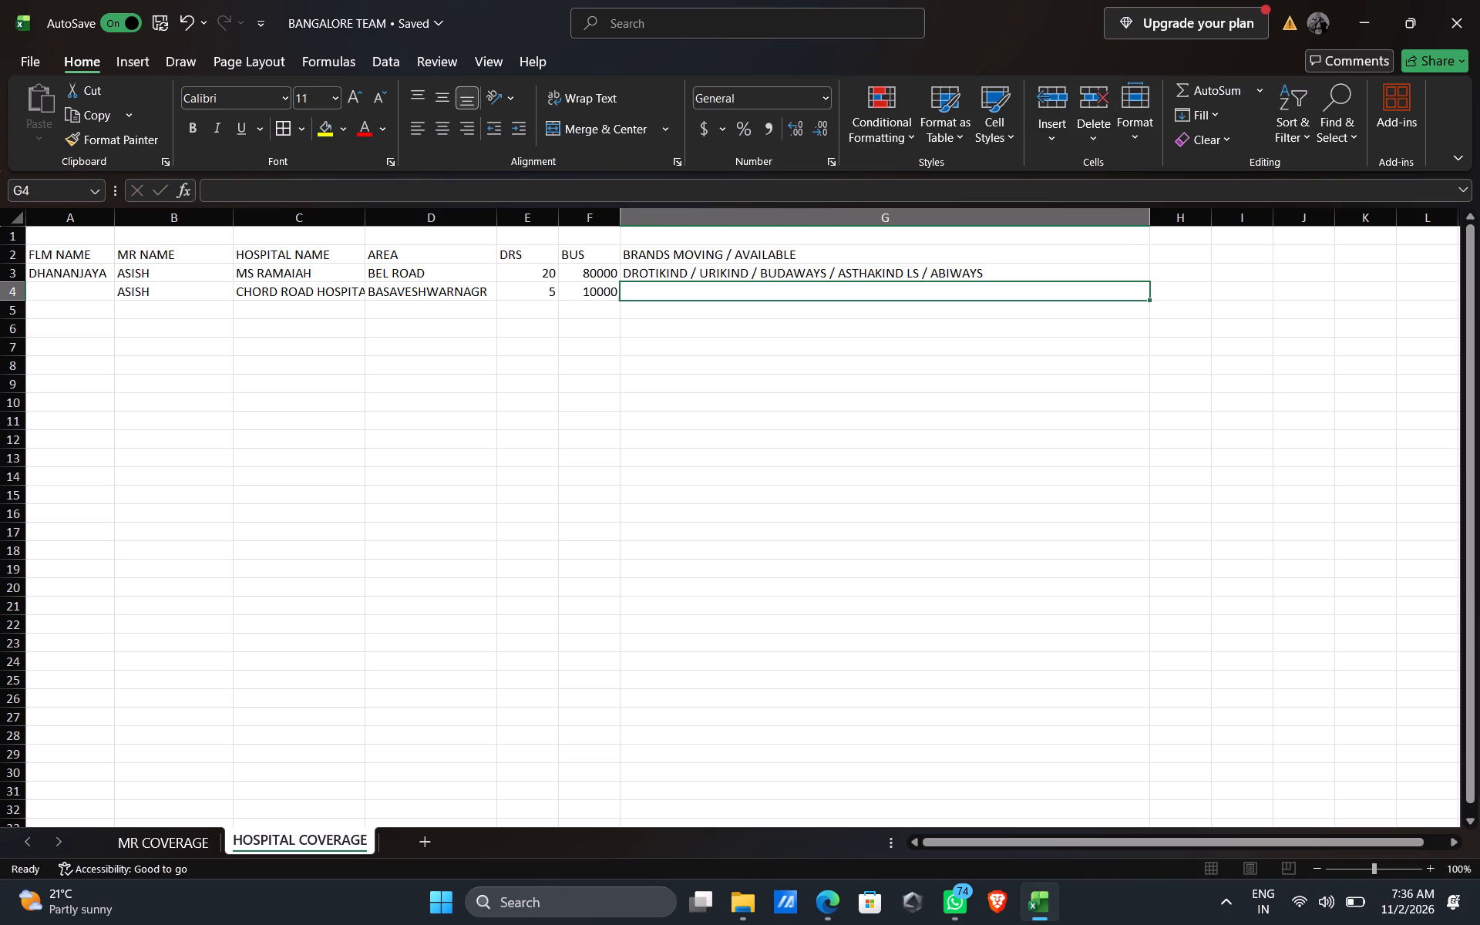
List the brands for CHORD ROAD HOSPITAL in G4, starting with ASTHAKIND / BUDAWAYS /IPRALUNGS /.
text(ASTHAKIND)
key(space)
text(/)
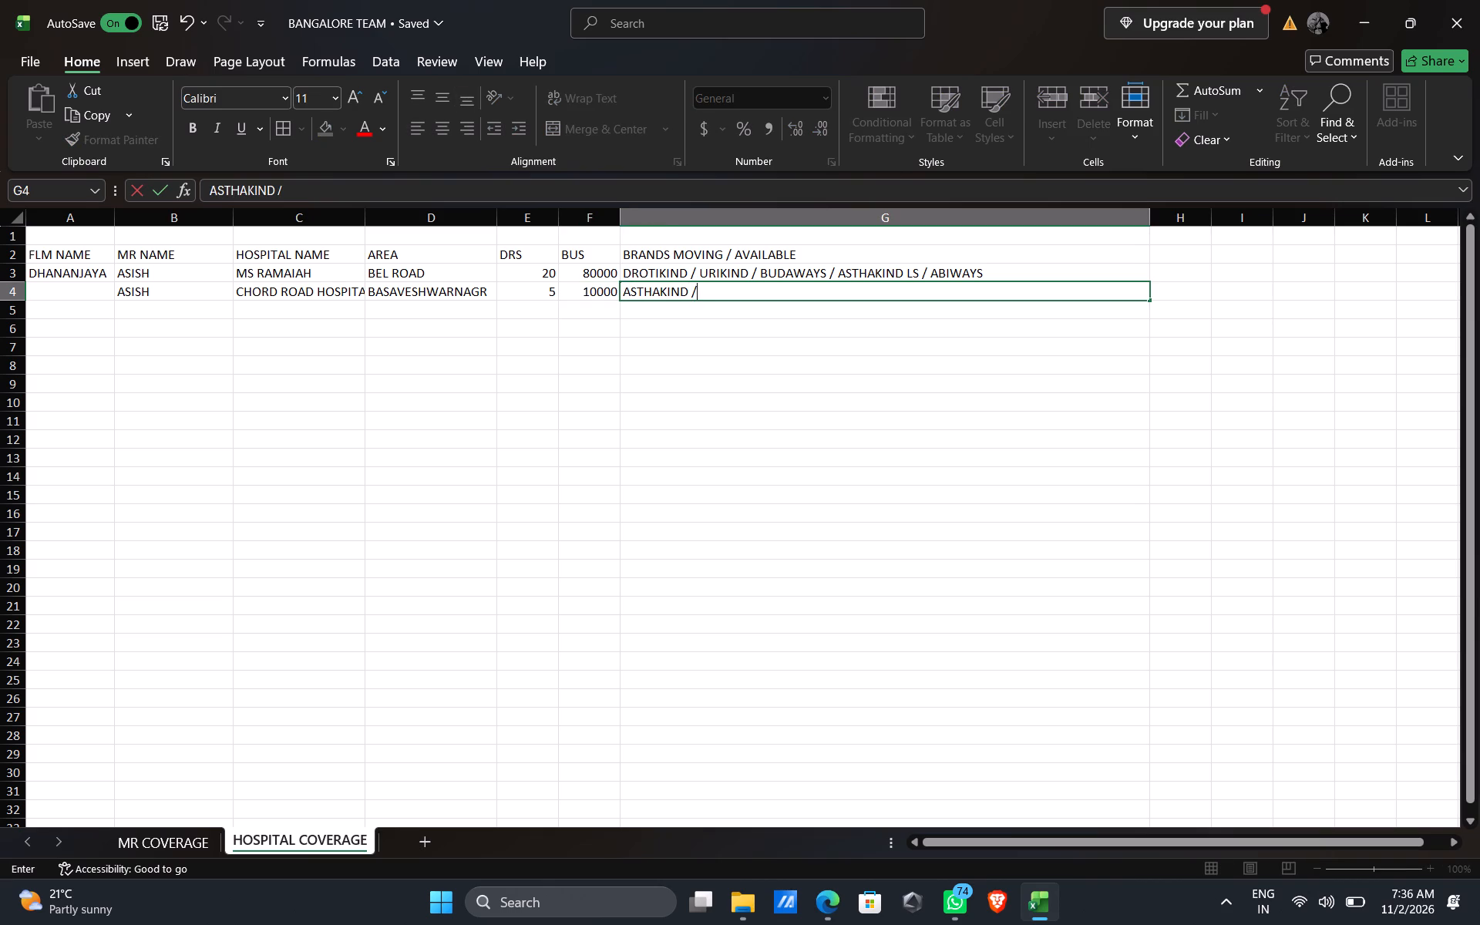
key(space)
text(BUDAWAYS)
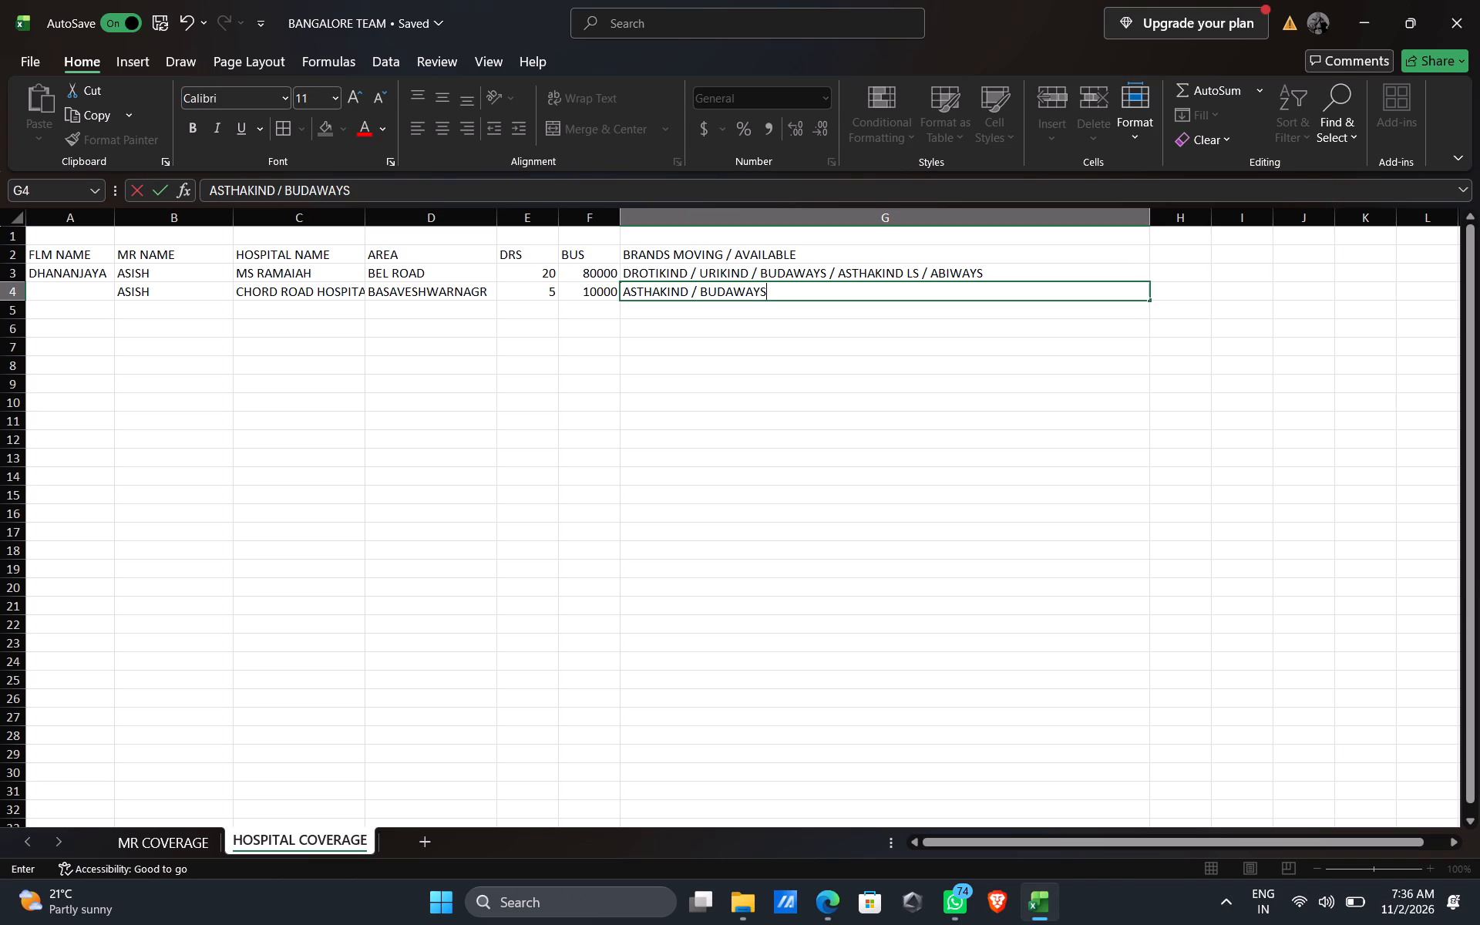
key(space)
text(/)
text(IPRALUNGS)
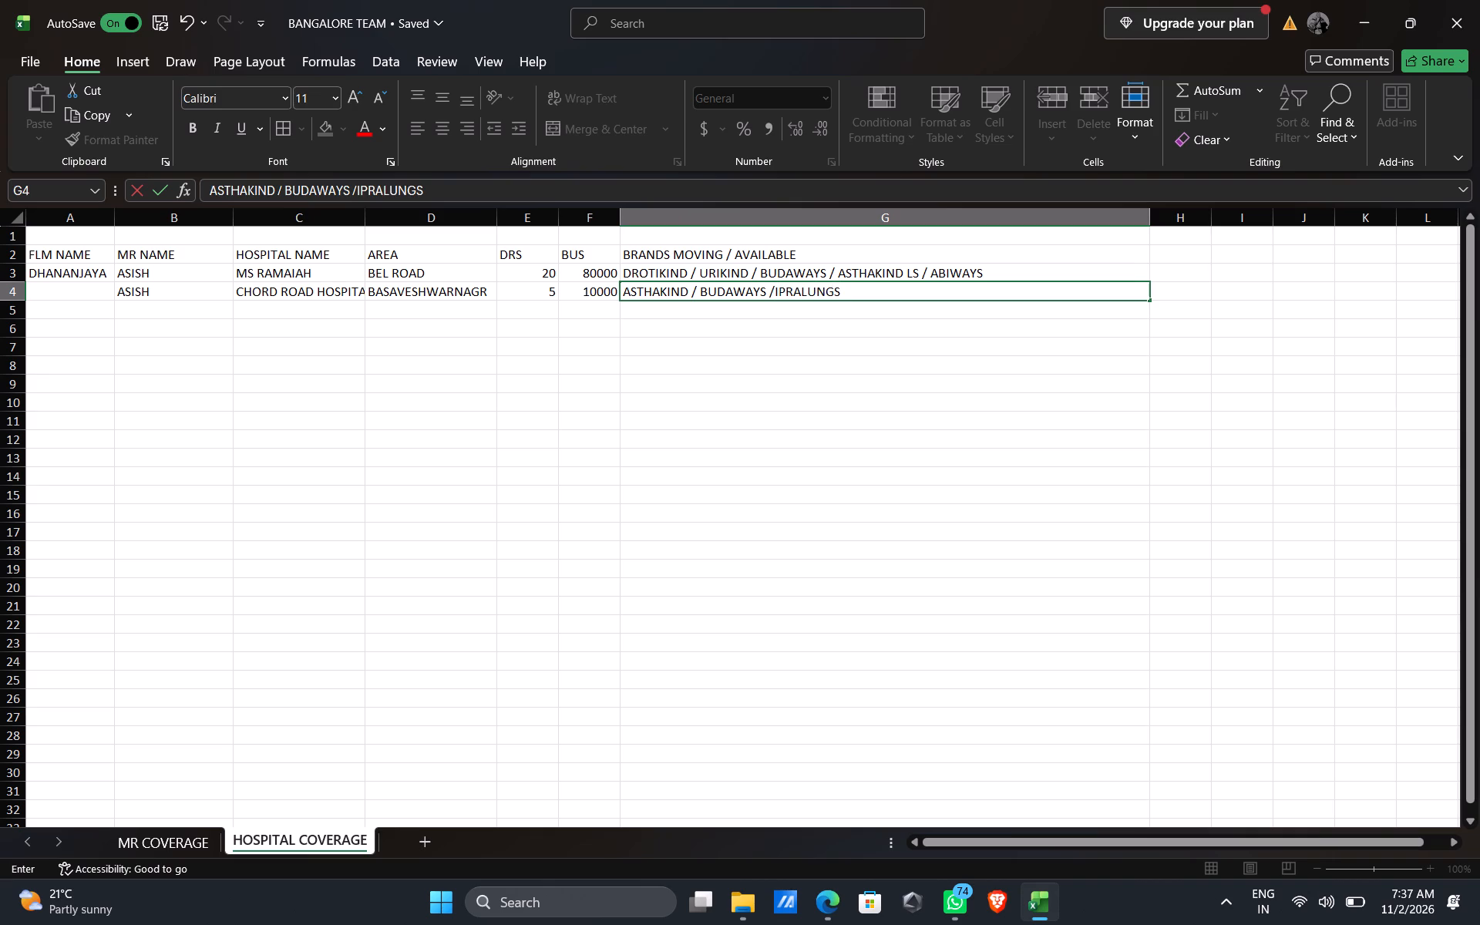
key(space)
text(/)
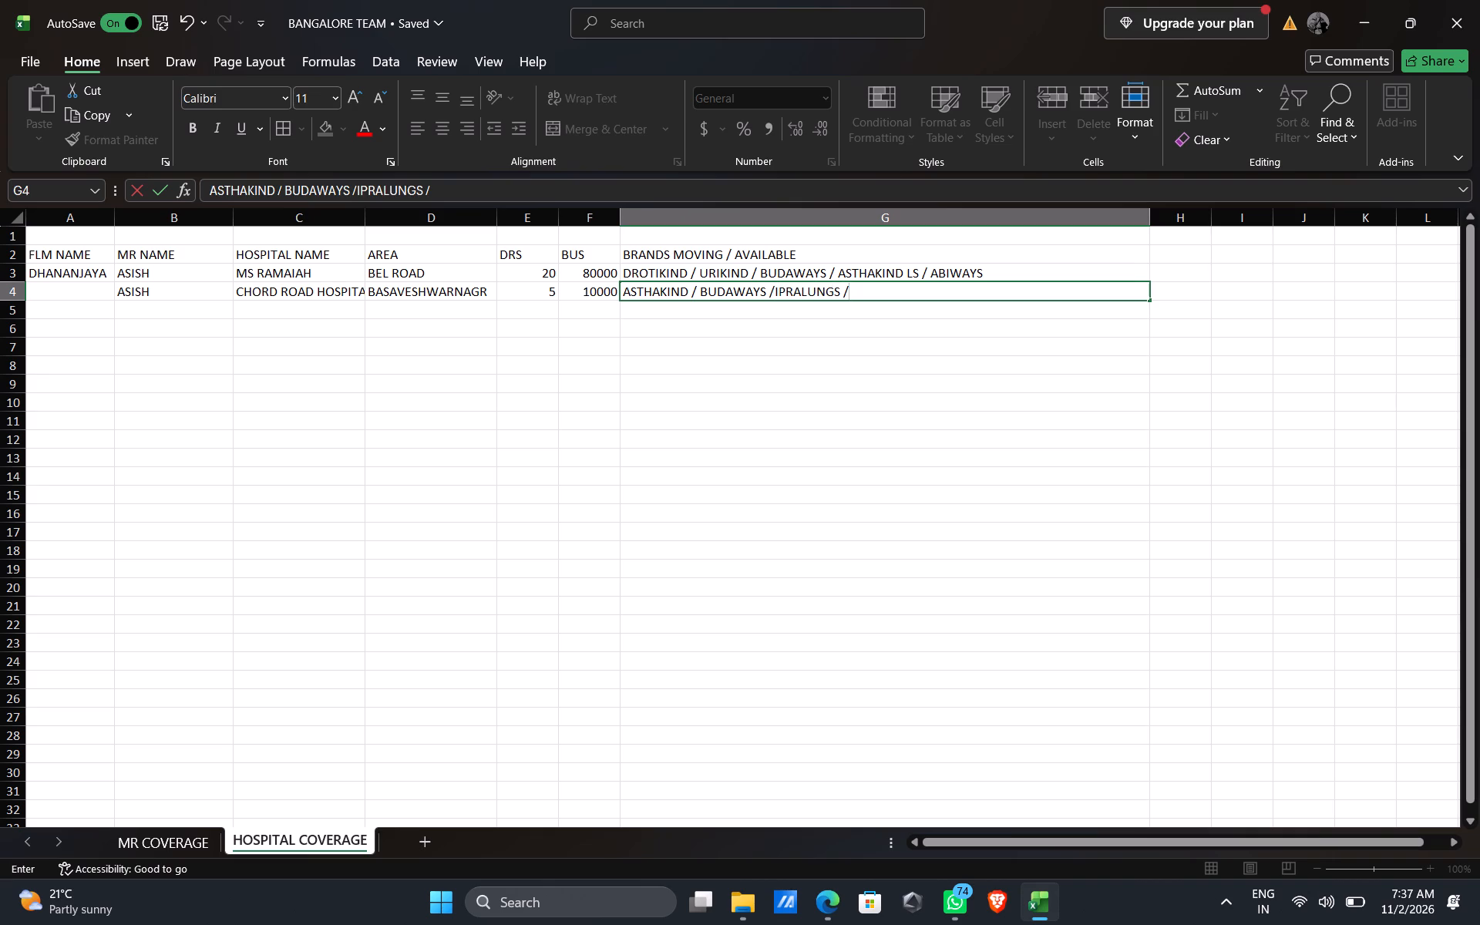
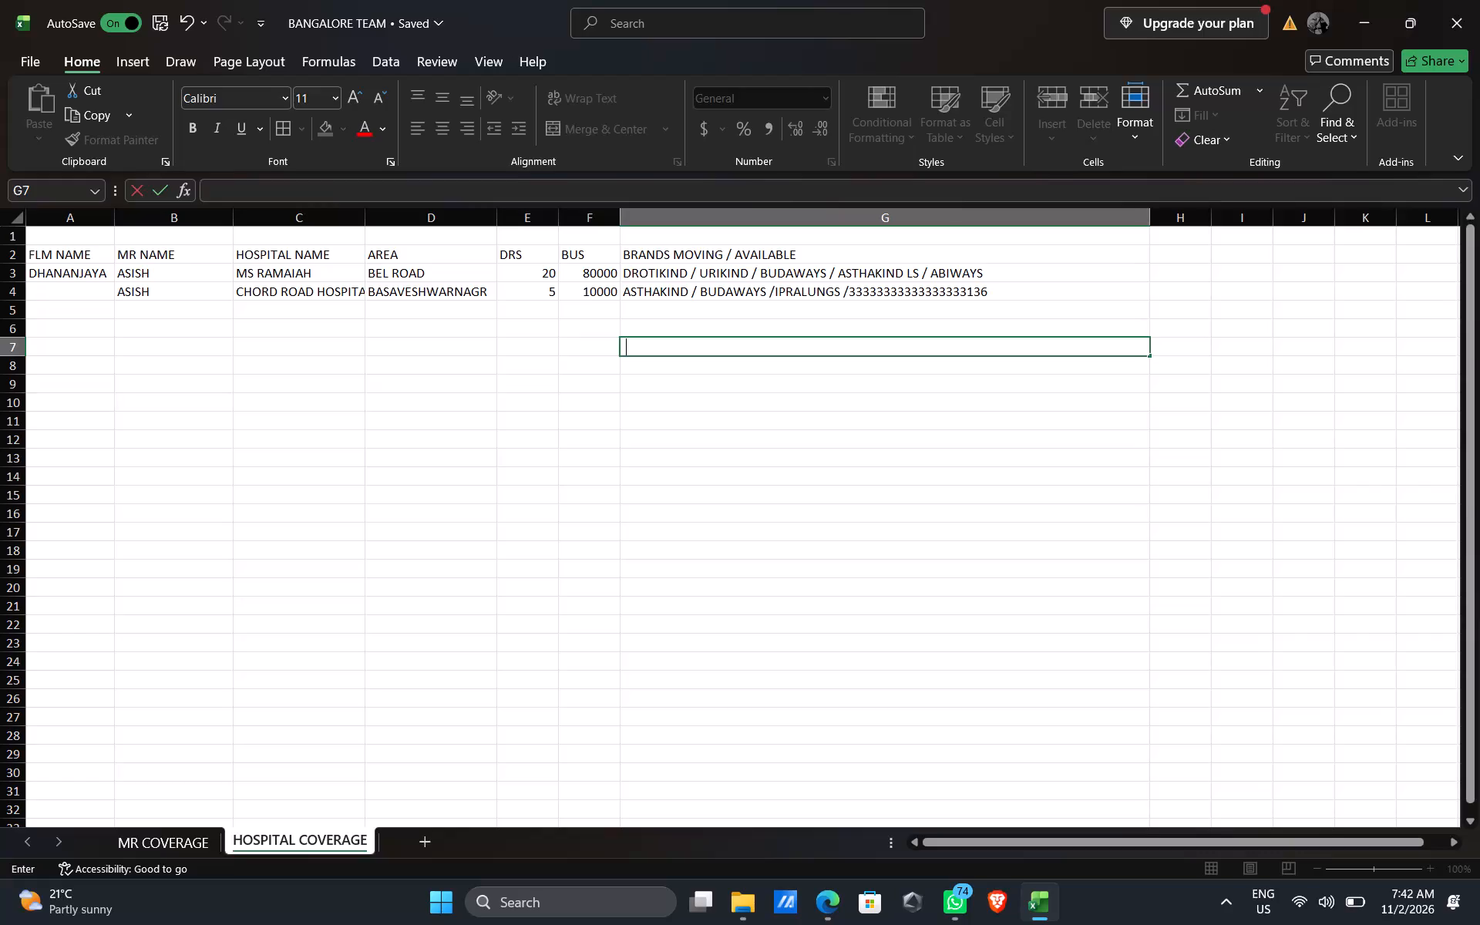
Remove the stray digits from the end of the brand list in G4.
double_click(1011, 292)
key(BackSpace)
key(BackSpace)
key(BackSpace)
key(BackSpace)
key(BackSpace)
key(BackSpace)
key(BackSpace)
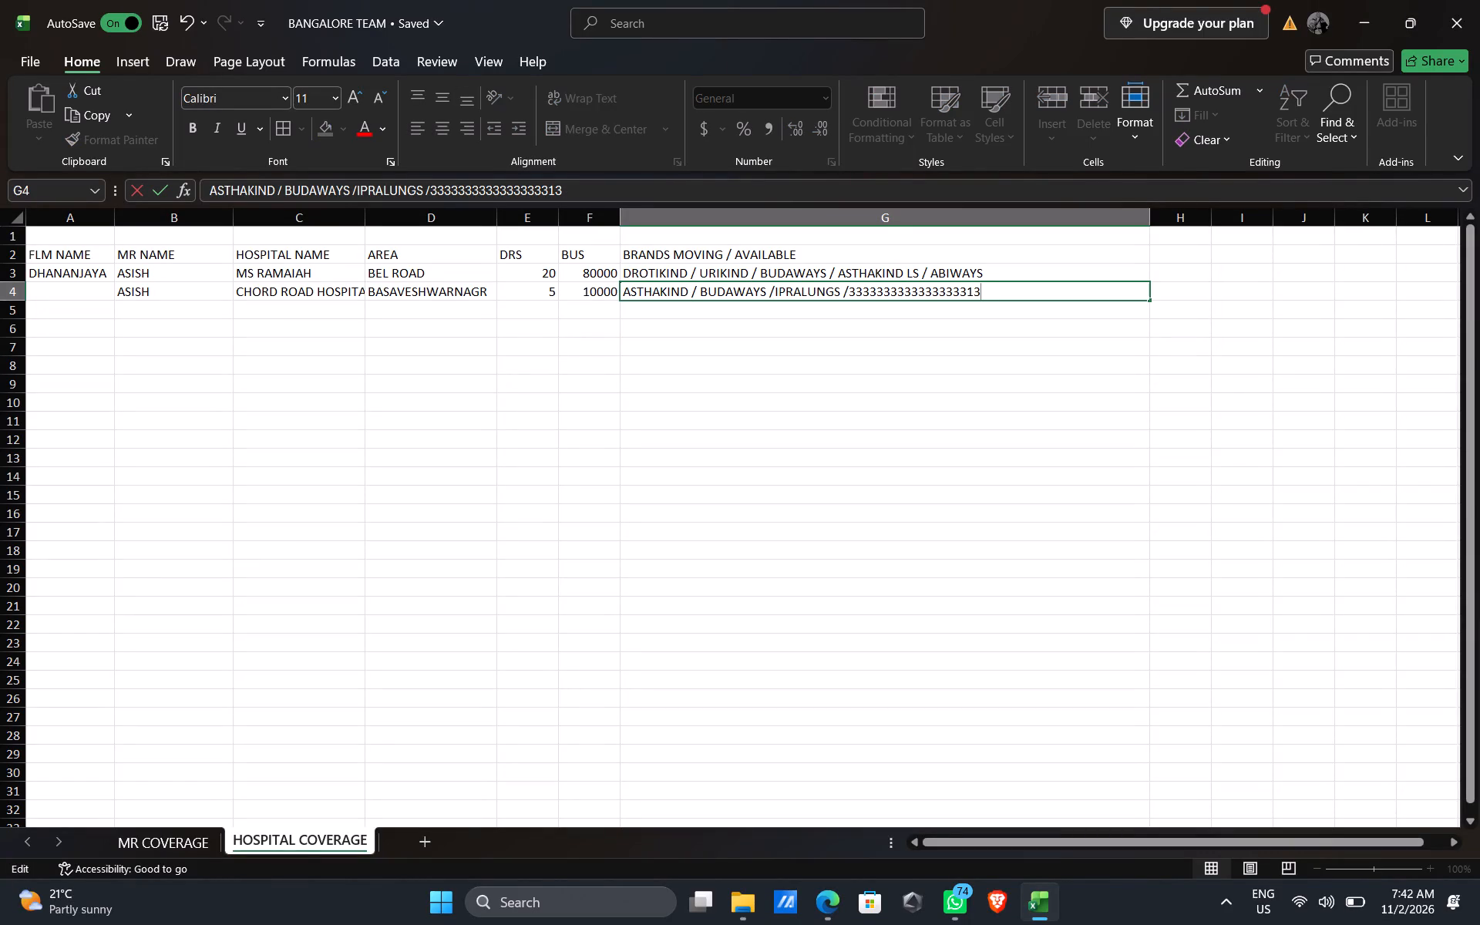
key(BackSpace)
key(BackSpace)
key(BackSpace)
key(BackSpace)
key(BackSpace)
key(BackSpace)
key(BackSpace)
key(BackSpace)
key(BackSpace)
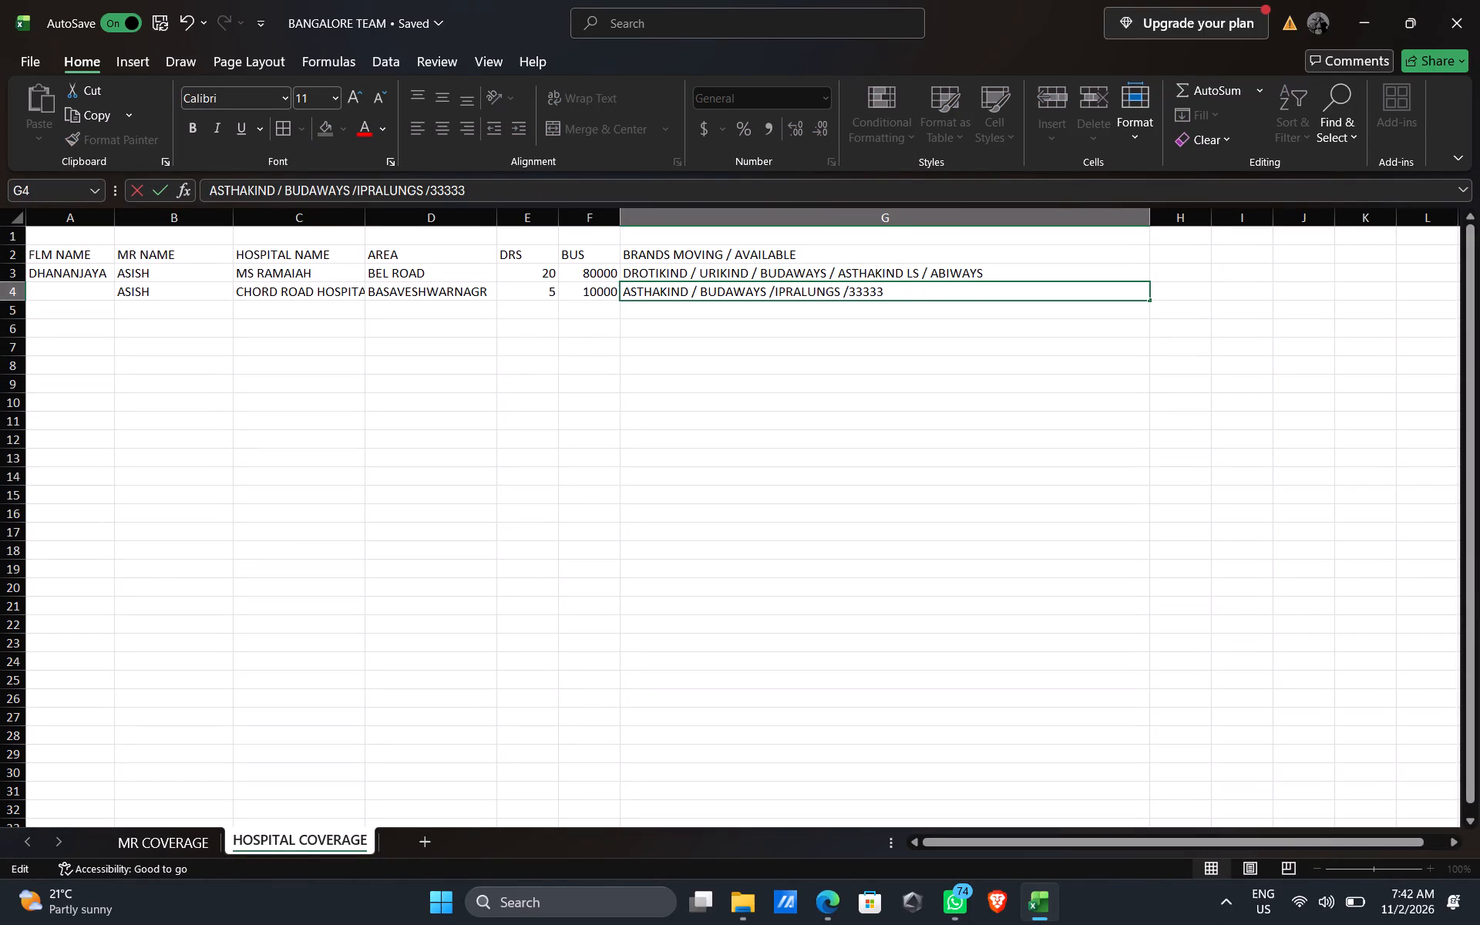
key(BackSpace)
key(BackSpace)
key(BackSpace)
key(BackSpace)
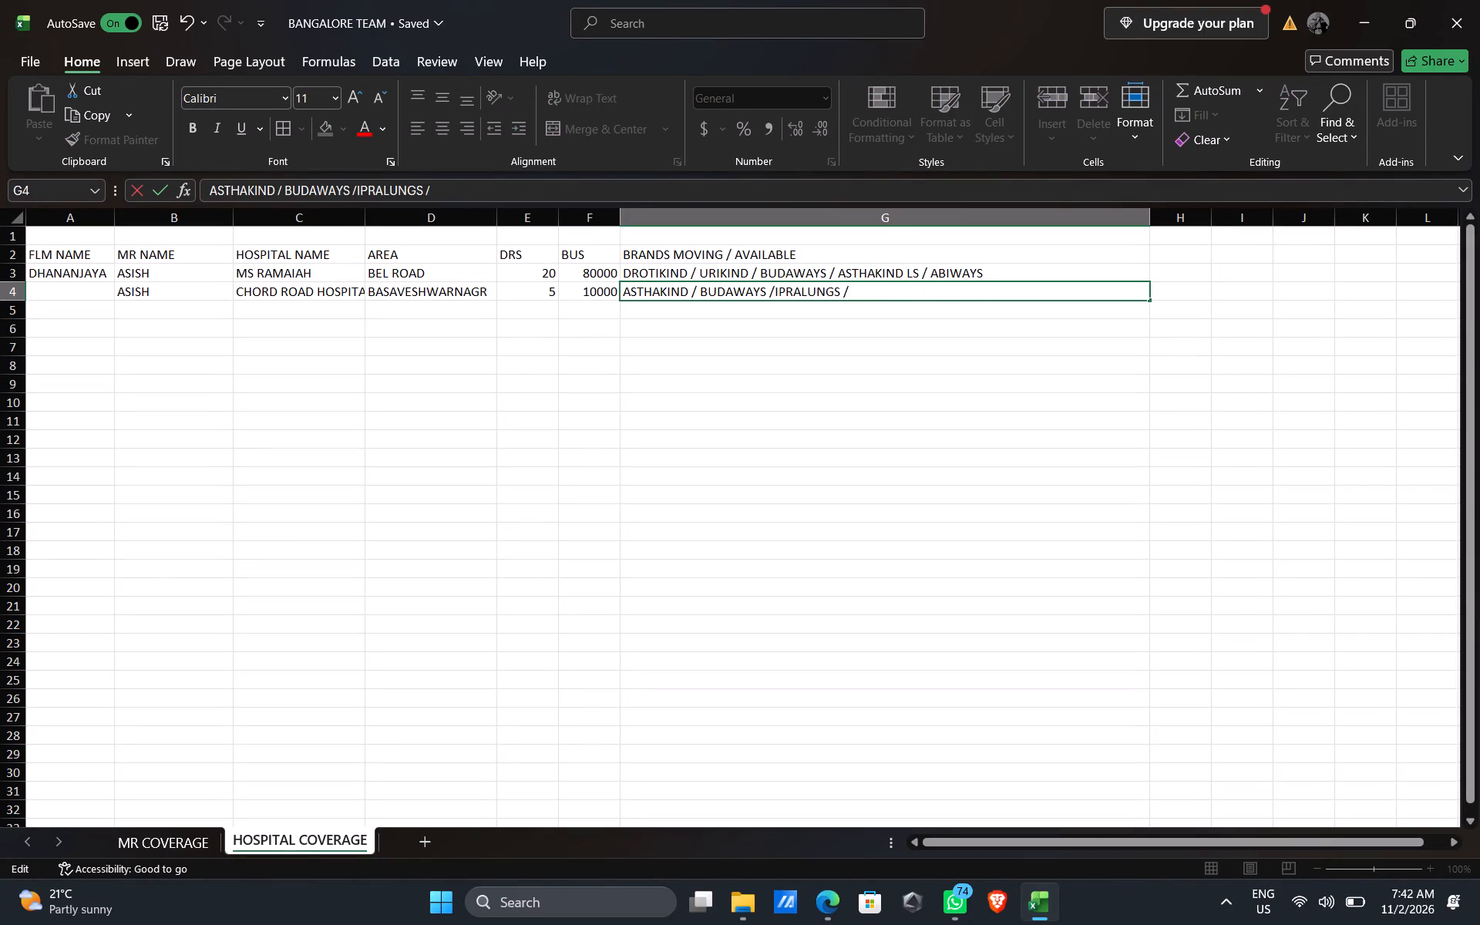
Append GUDCEF 100 to the end of the CHORD ROAD HOSPITAL brand list in G4.
text(GUDCEF)
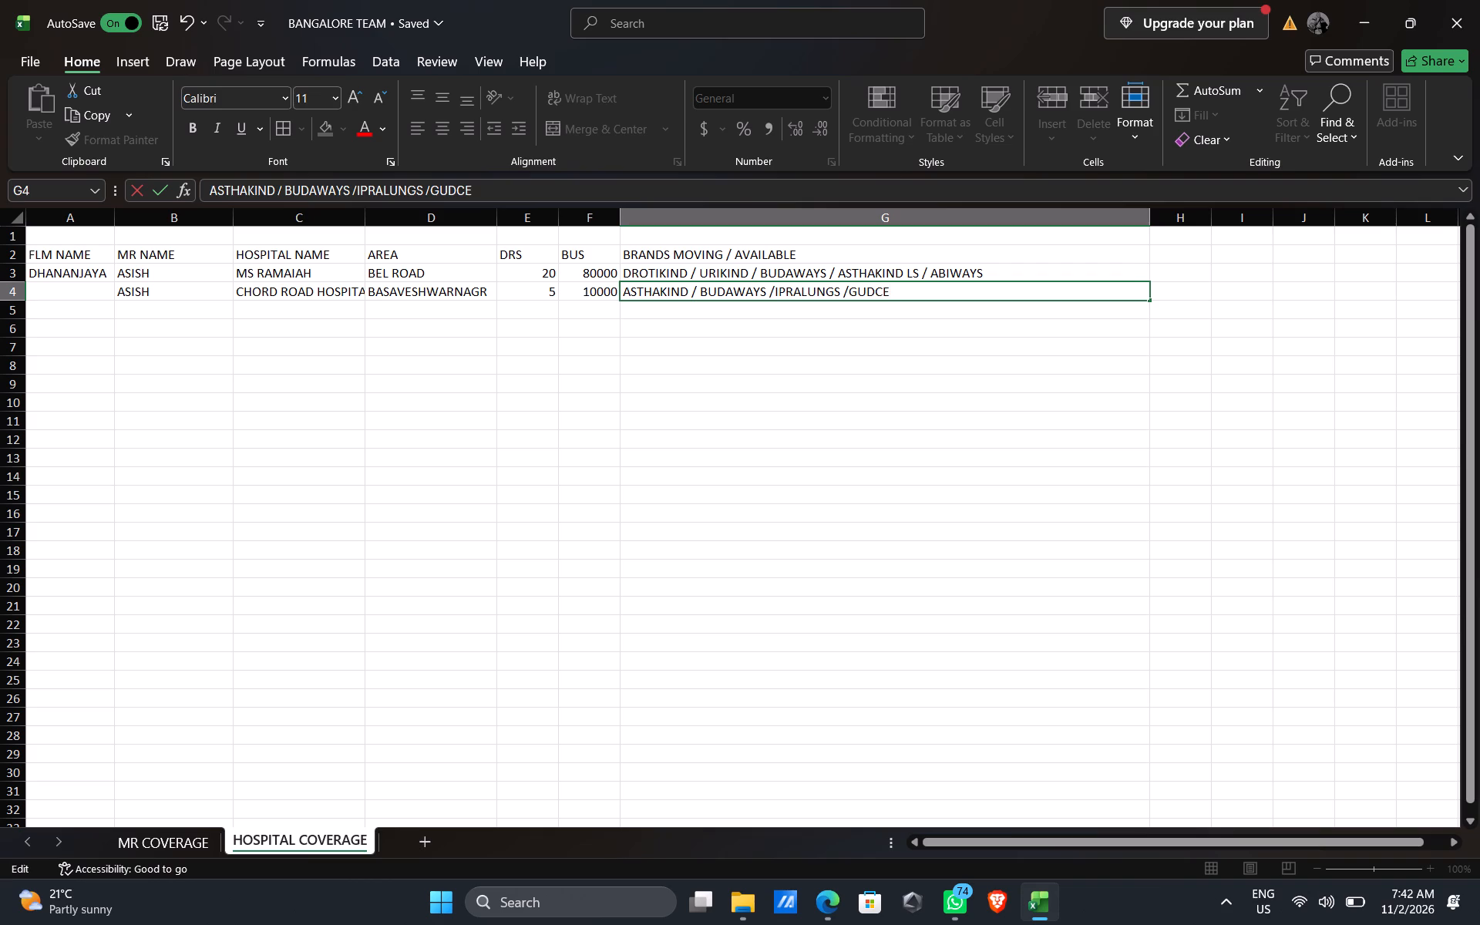
key(space)
text(100)
key(Return)
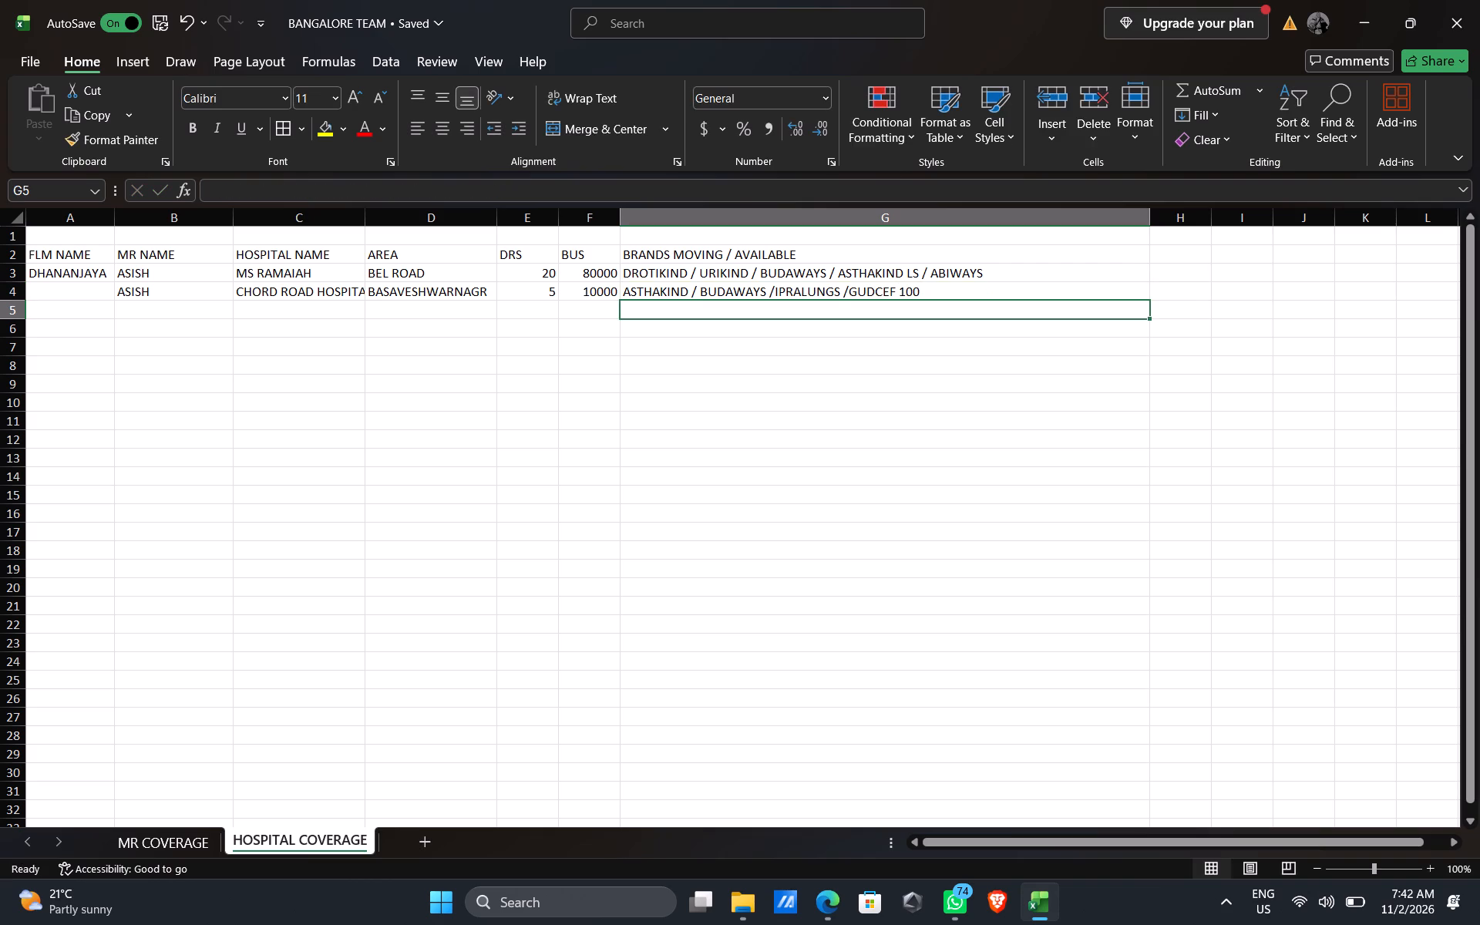
Enter ASISH as the MR name in B5.
key(Left)
key(Left)
key(Left)
key(Left)
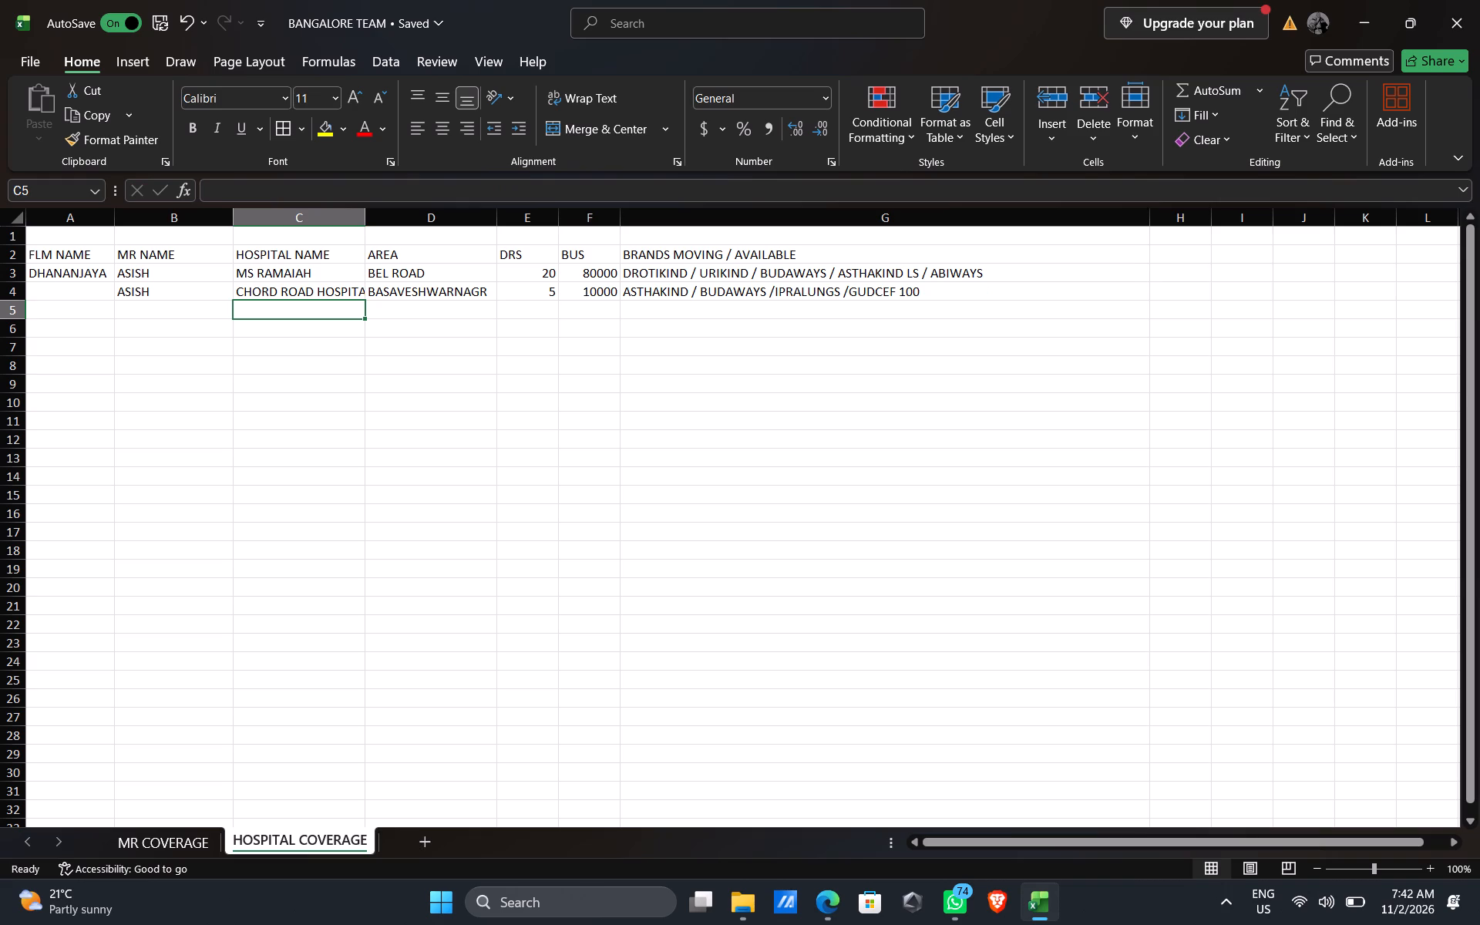
key(Left)
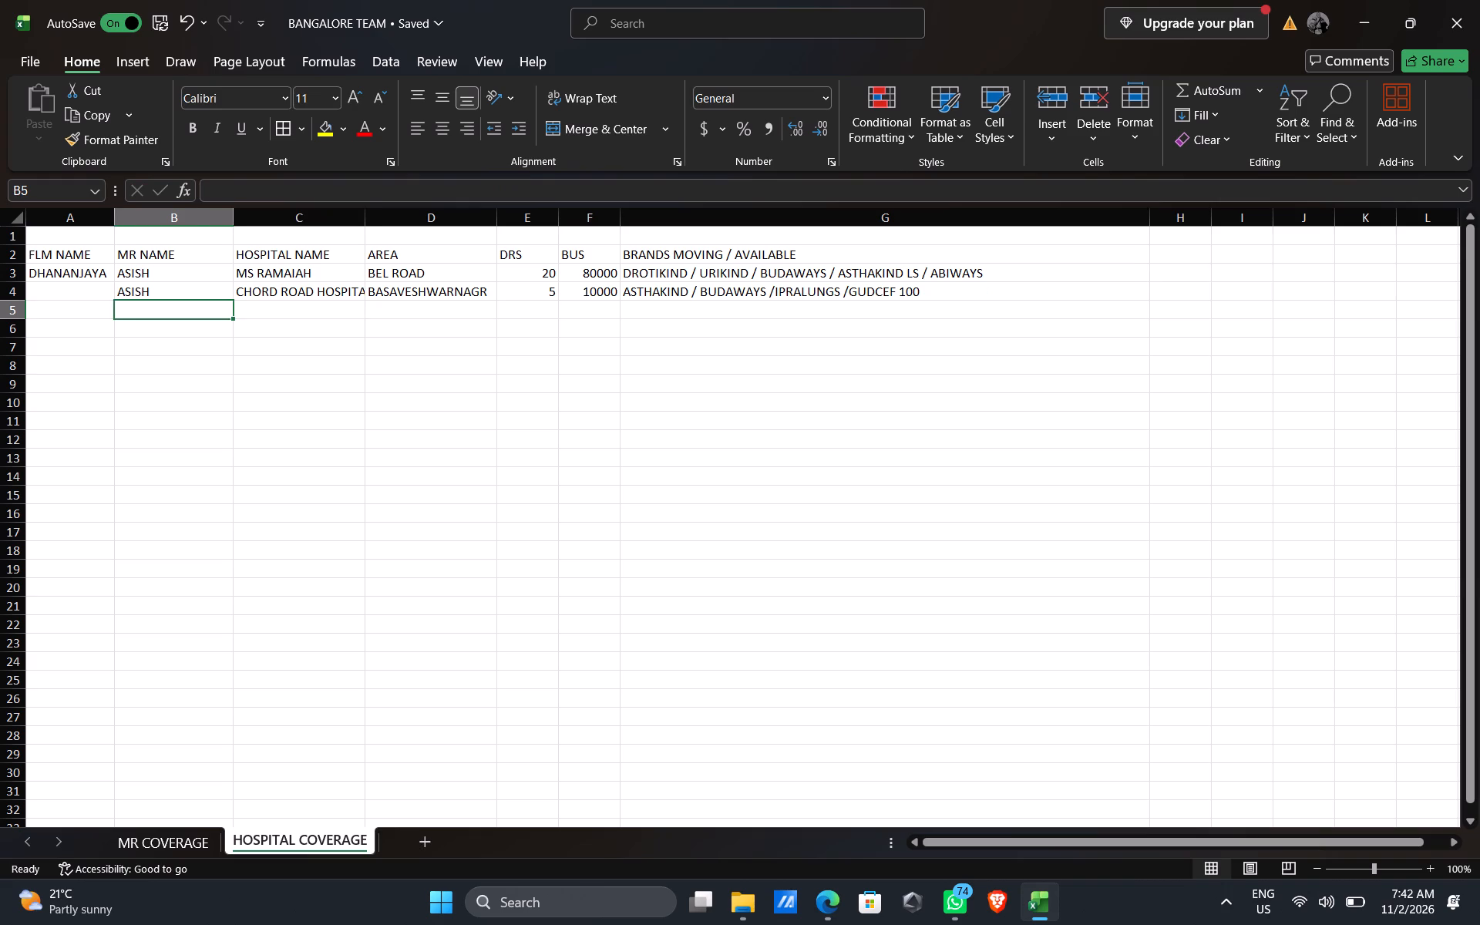
text(AS)
text(HISH)
key(BackSpace)
key(BackSpace)
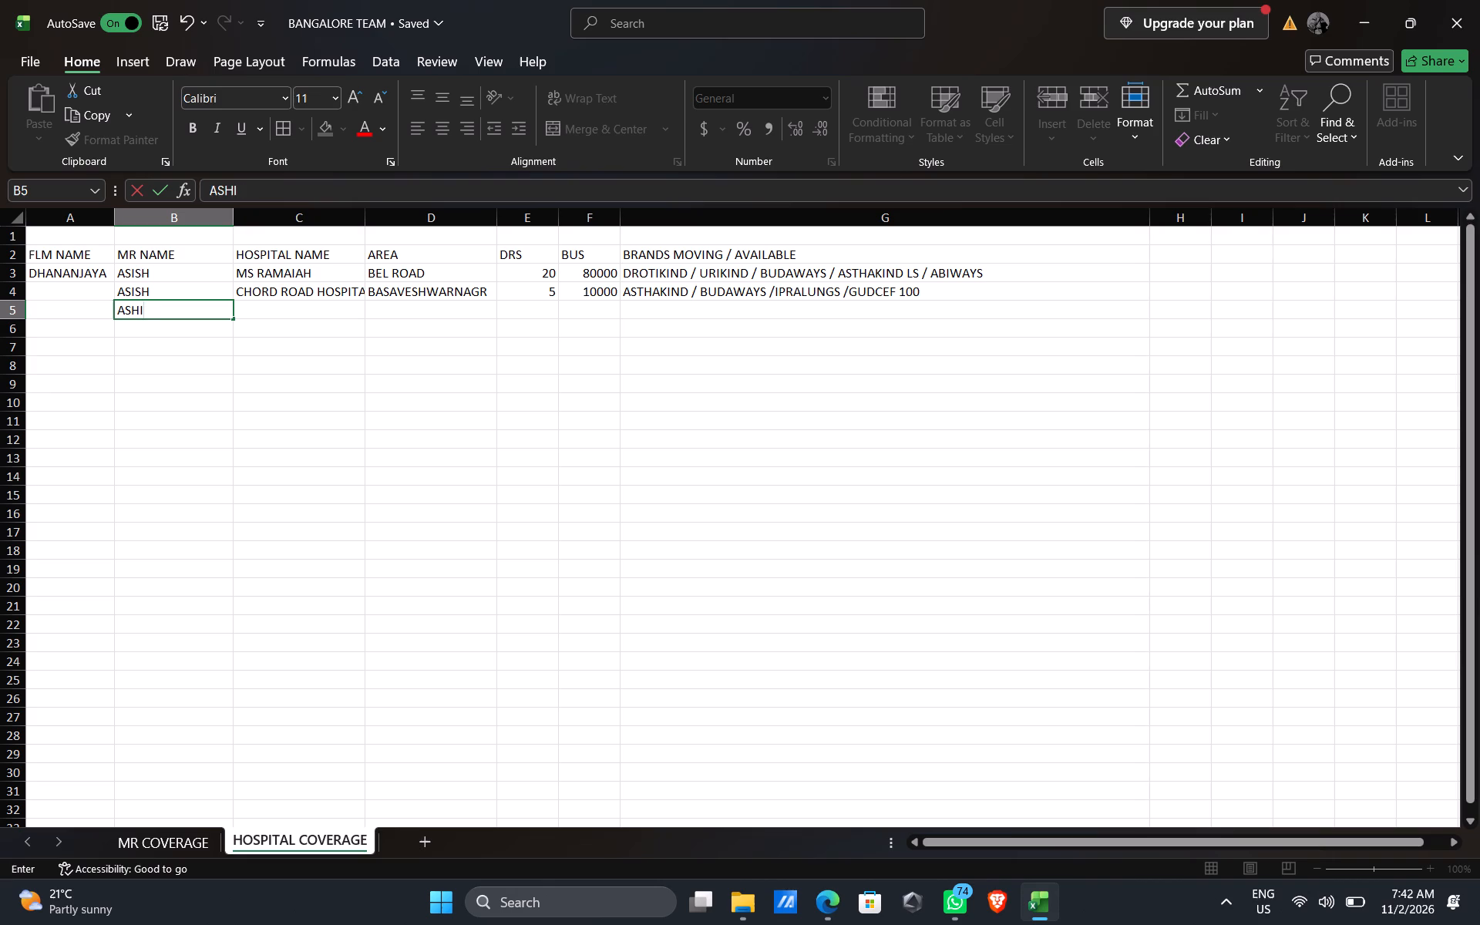
key(BackSpace)
key(BackSpace)
text(ISH)
key(Right)
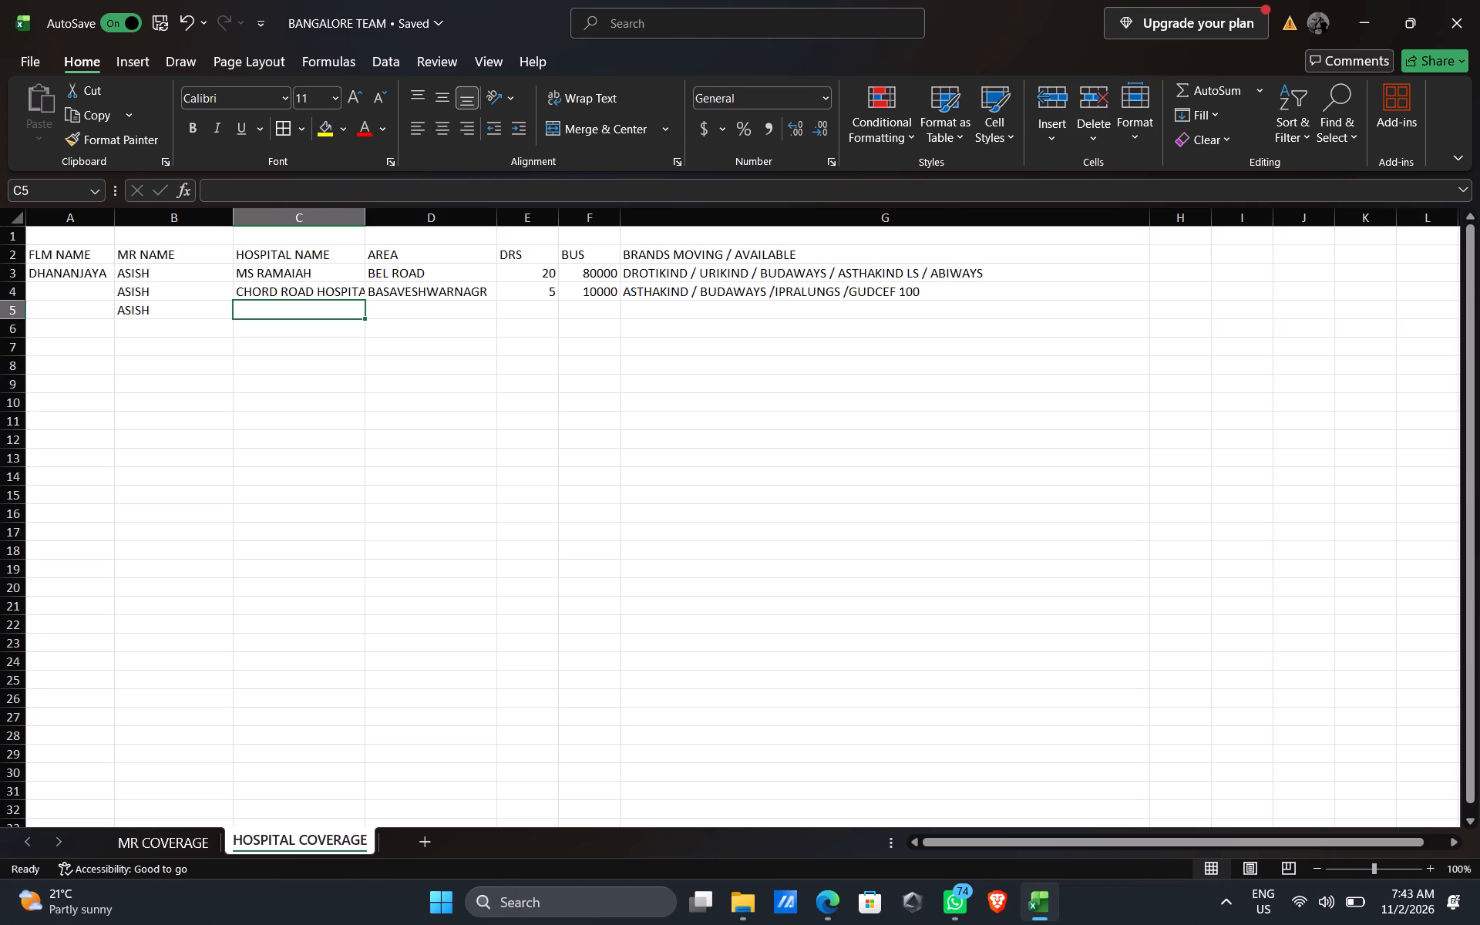
Widen the HOSPITAL NAME column so that CHORD ROAD HOSPITAL fits within its cell.
drag(366, 216, 400, 219)
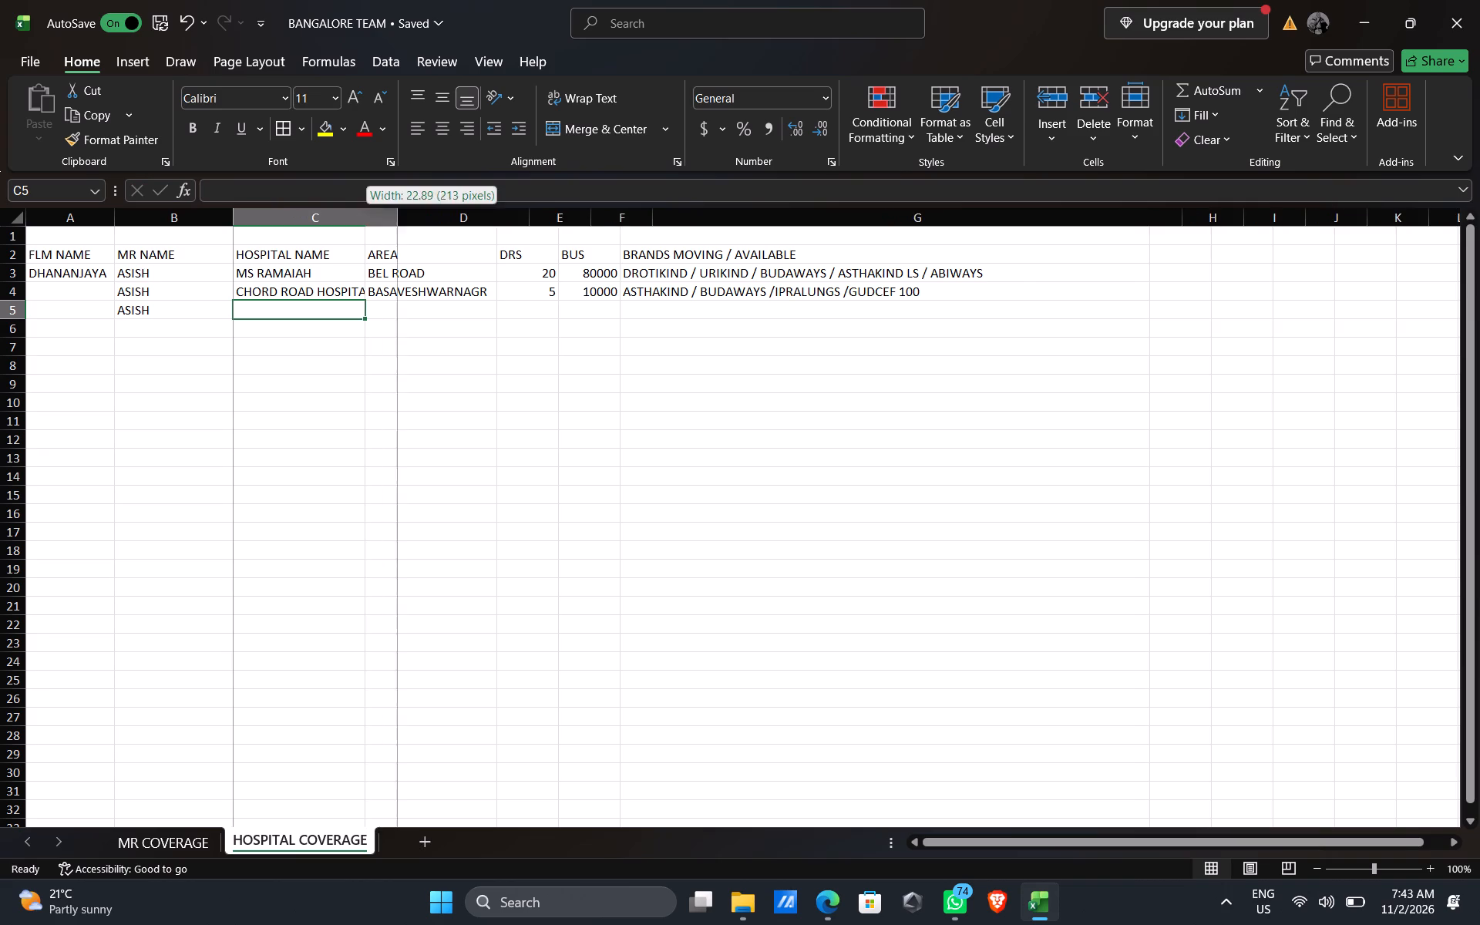
drag(400, 219, 409, 217)
drag(409, 217, 386, 213)
drag(386, 213, 402, 213)
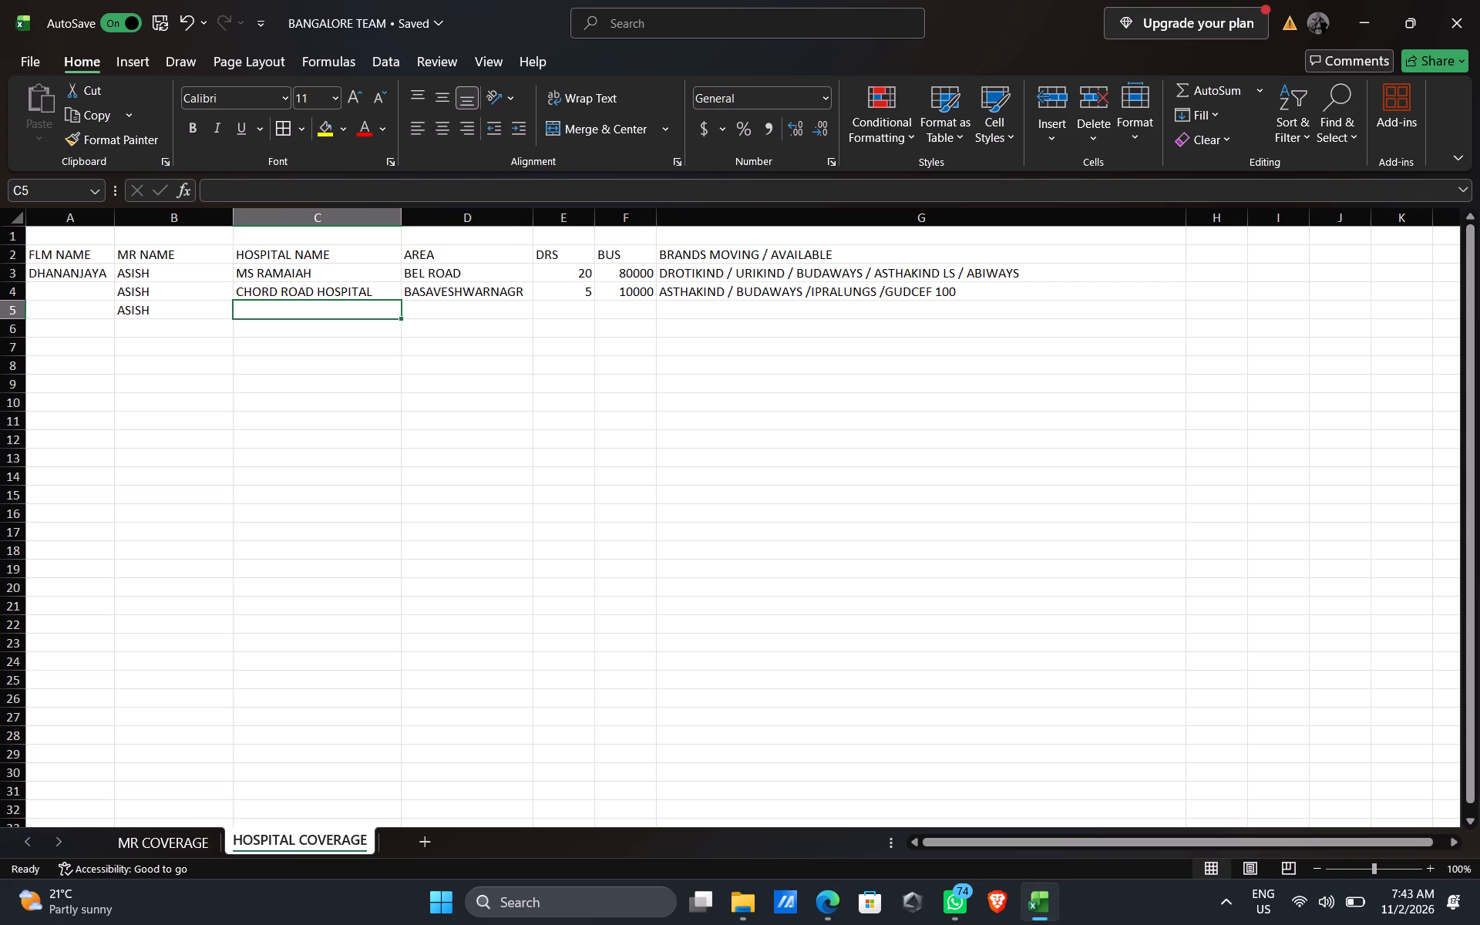
Complete row 5 with hospital ANANYA HOSPITAL, area RAJAJINAGAR, DRS 6 and BUS 5000.
text(ANAN)
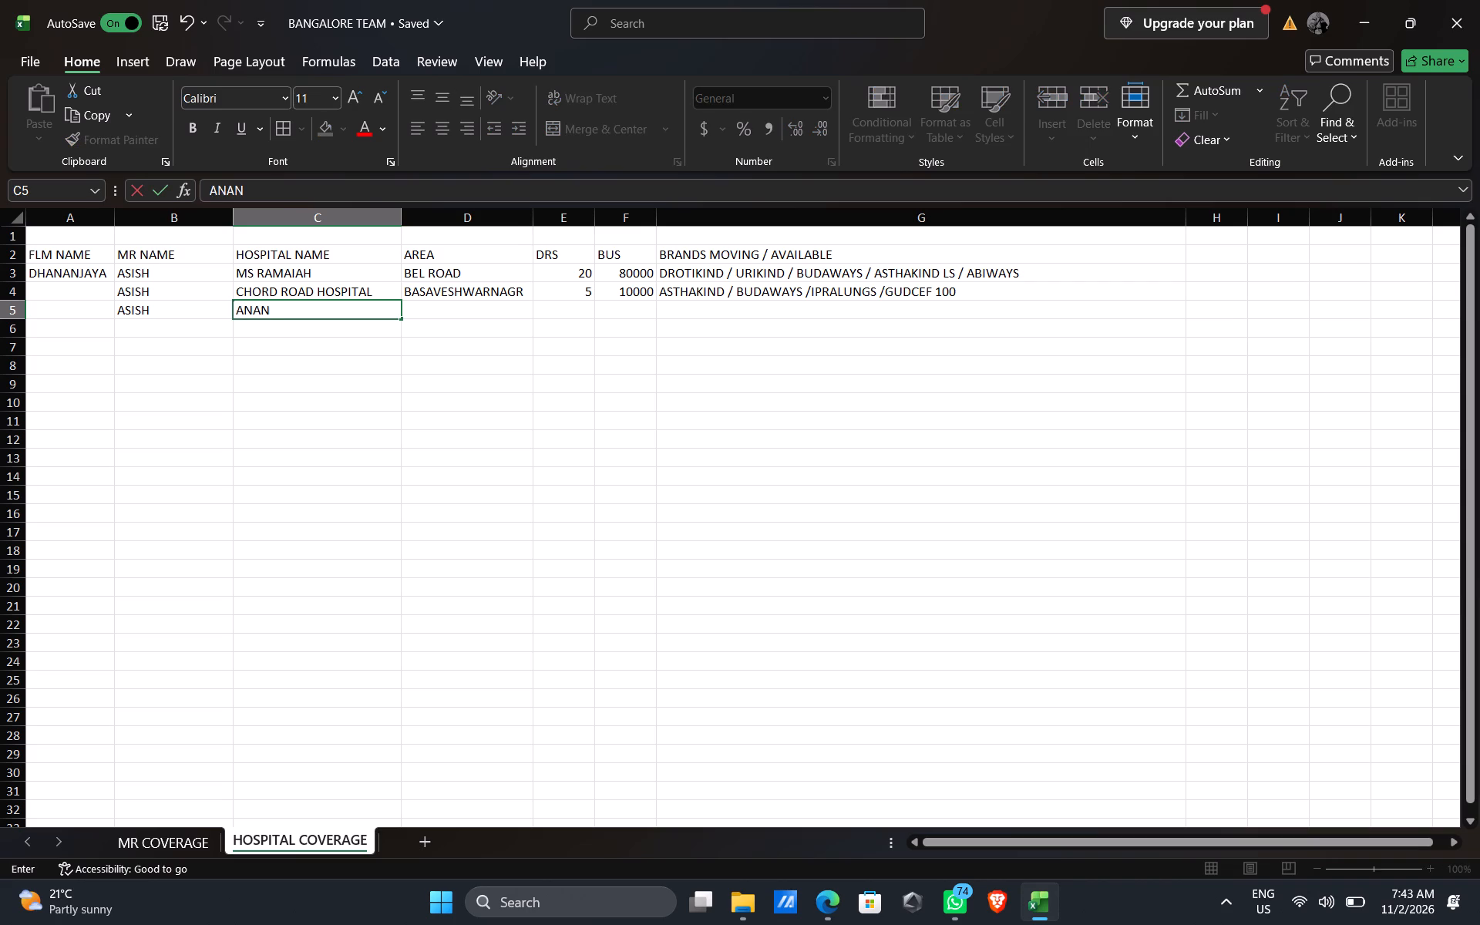
text(YA HSO)
key(BackSpace)
key(BackSpace)
text(OSPITAL)
key(Right)
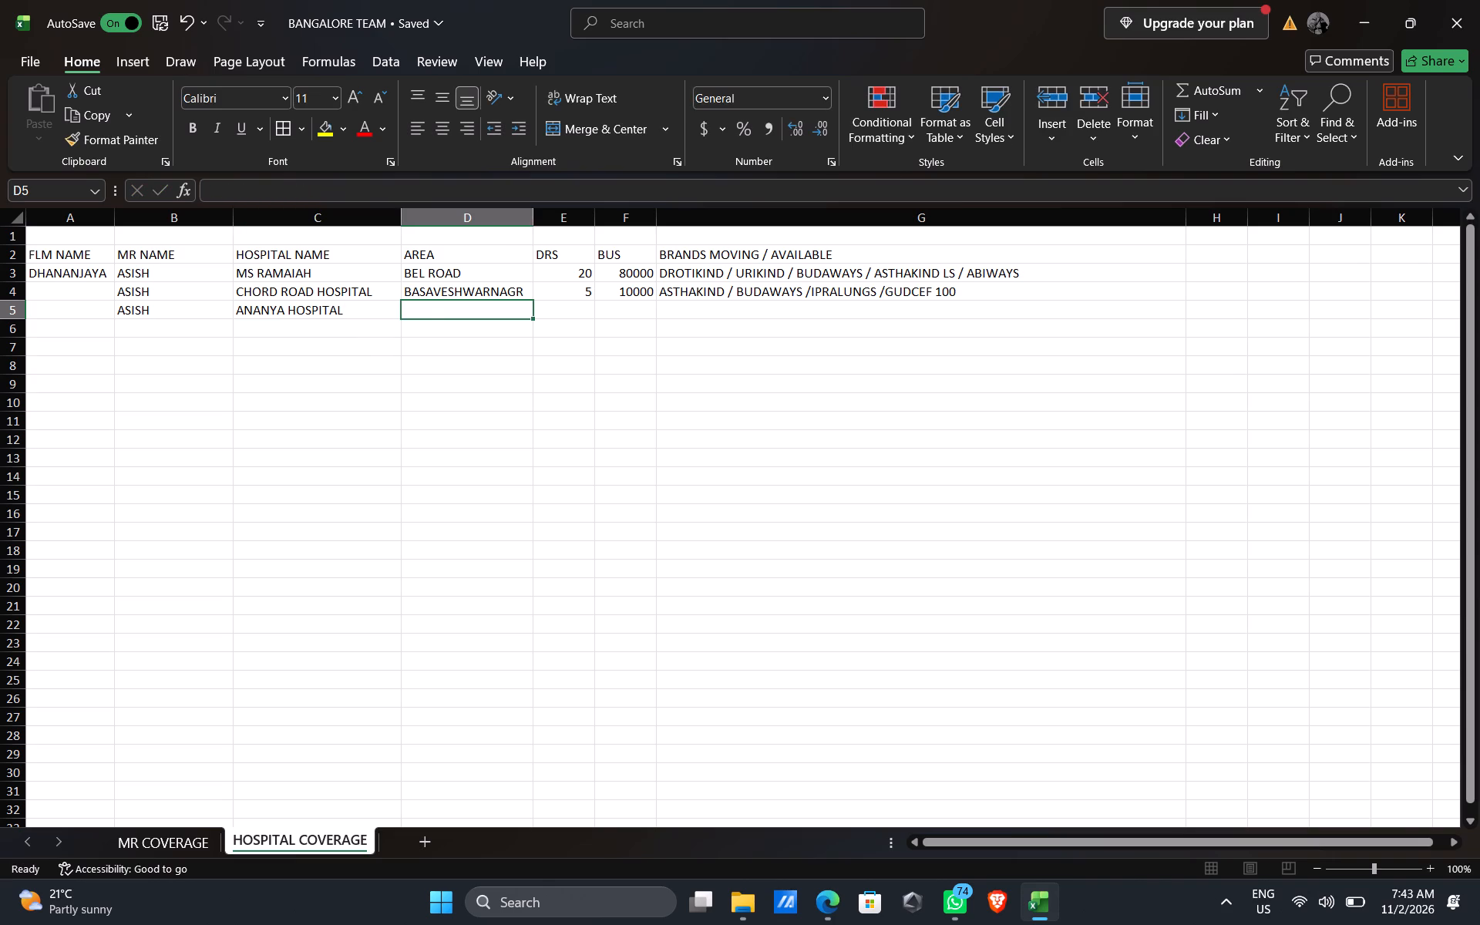
text(RAJAJINAGAR)
key(Right)
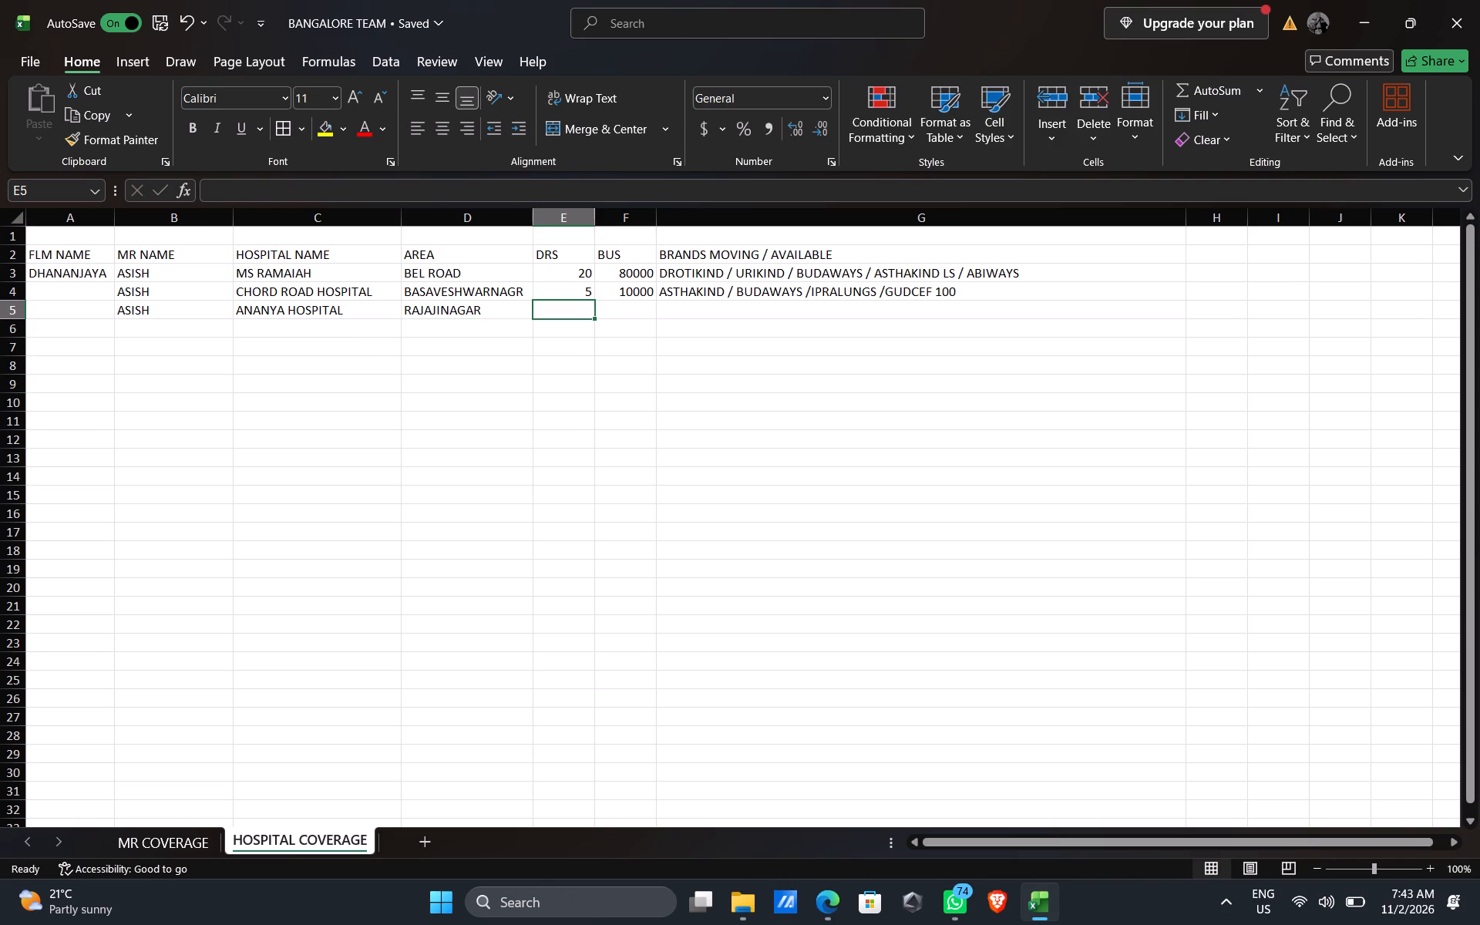
key(6)
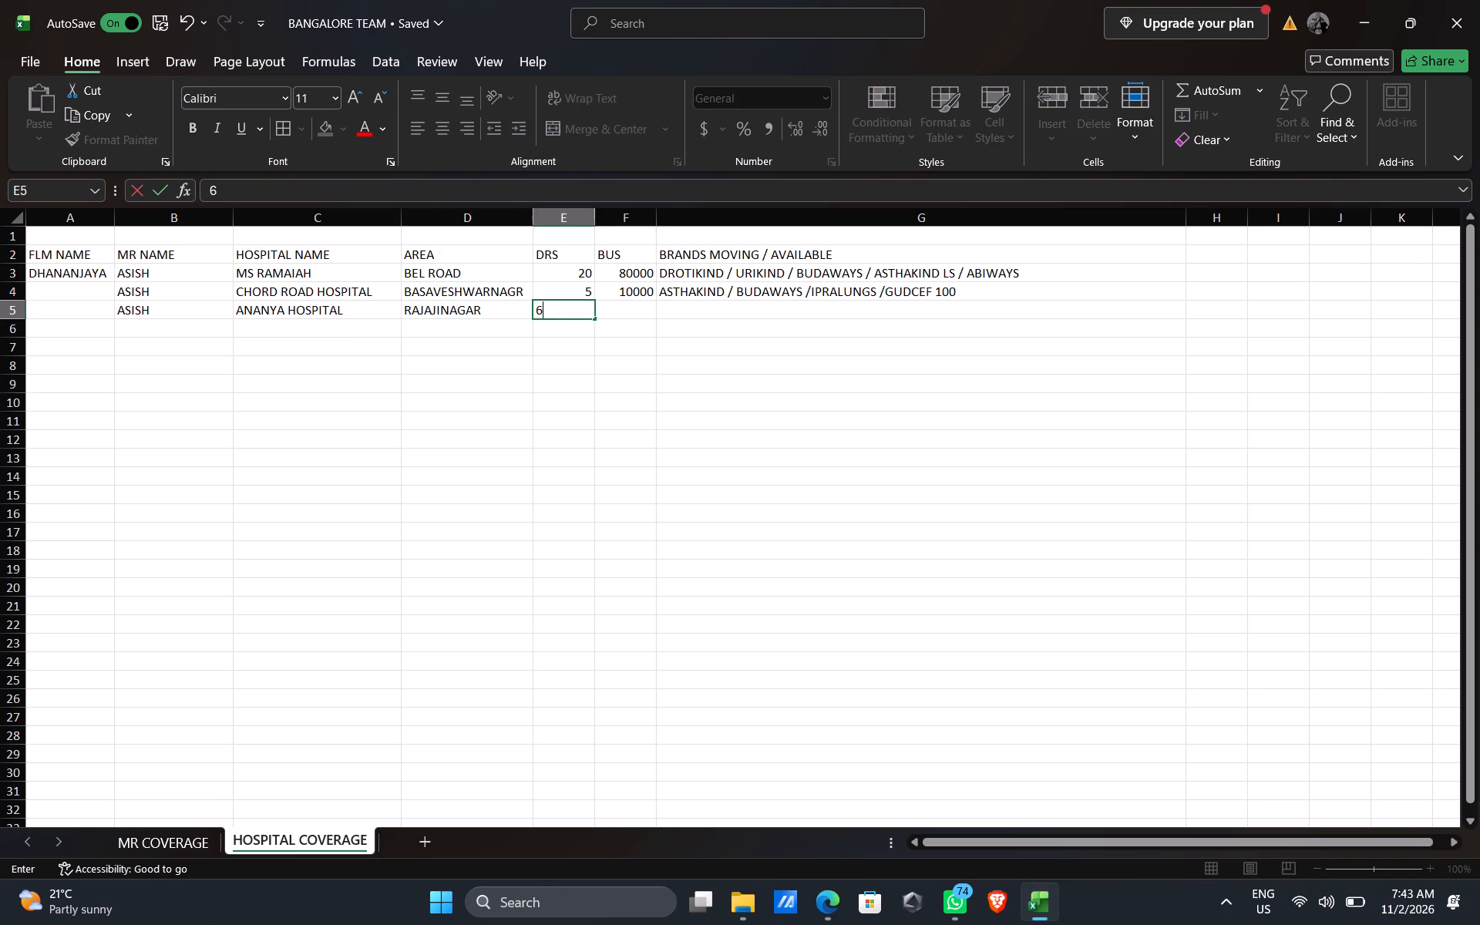
key(Right)
text(5000)
key(Right)
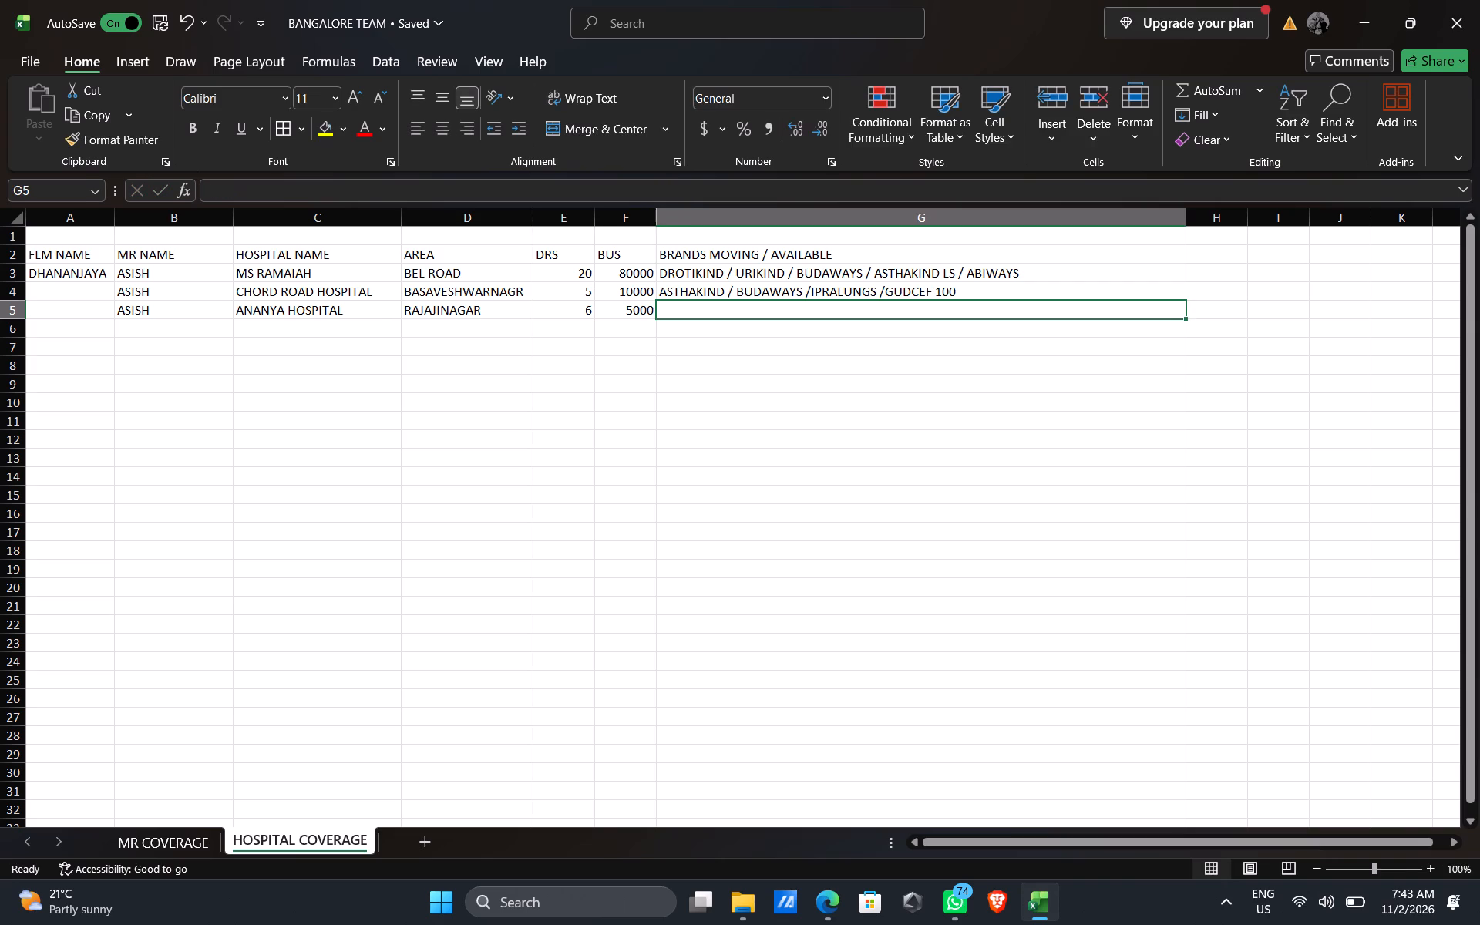
List the ANANYA HOSPITAL brands in G5 as URIKIND / ASTHAKIND / ENTROMAX / BUDAAWAYS.
text(URIKIND)
key(space)
text(/ ASTHAKIND /)
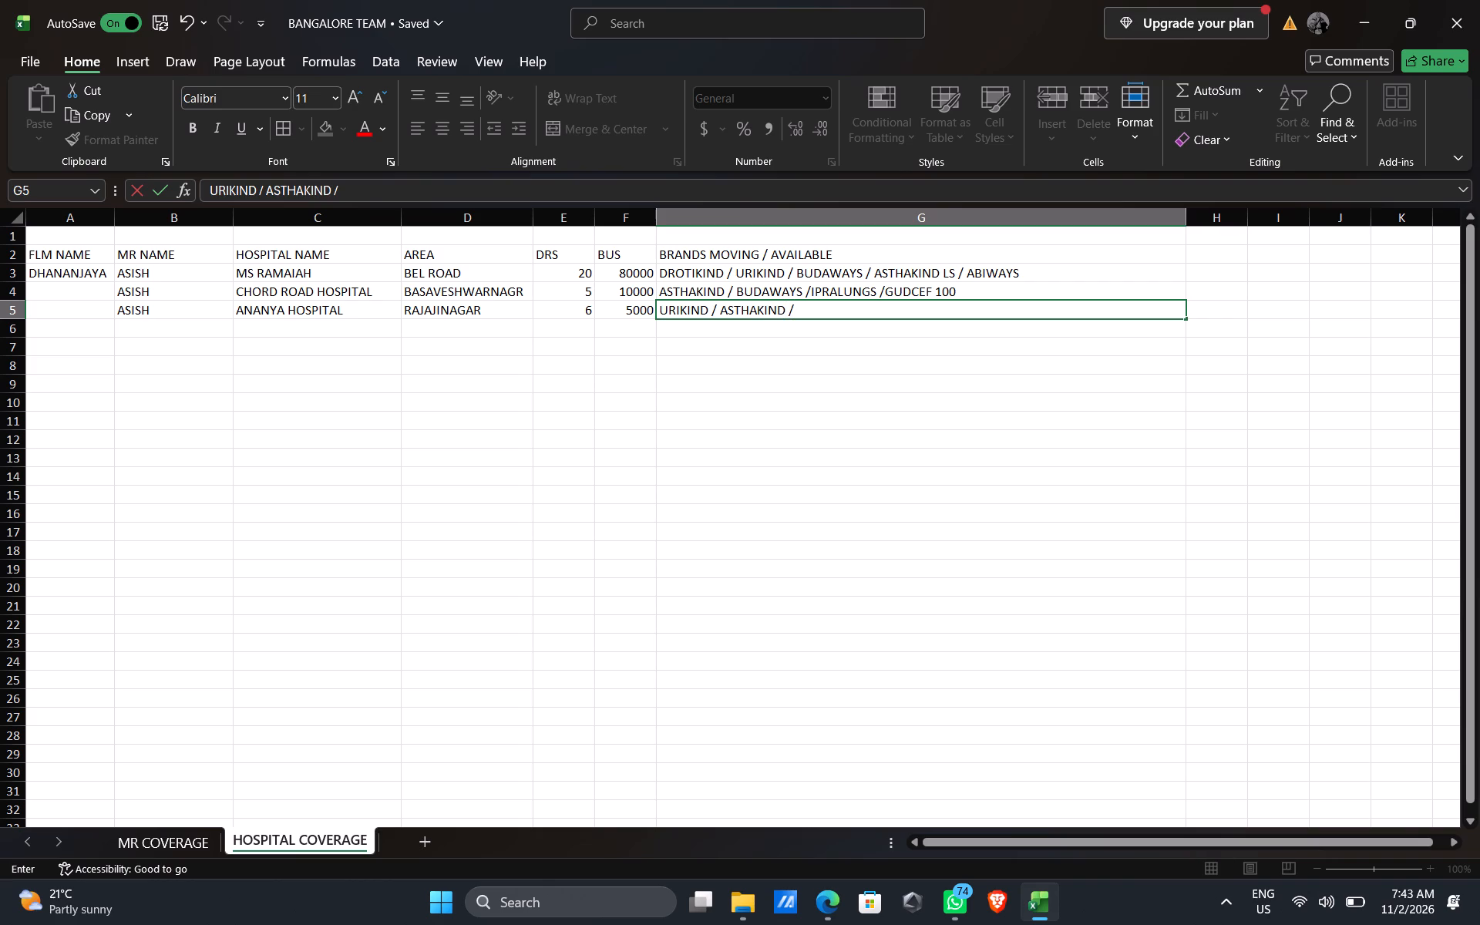
key(space)
text(ENTROMA)
key(x)
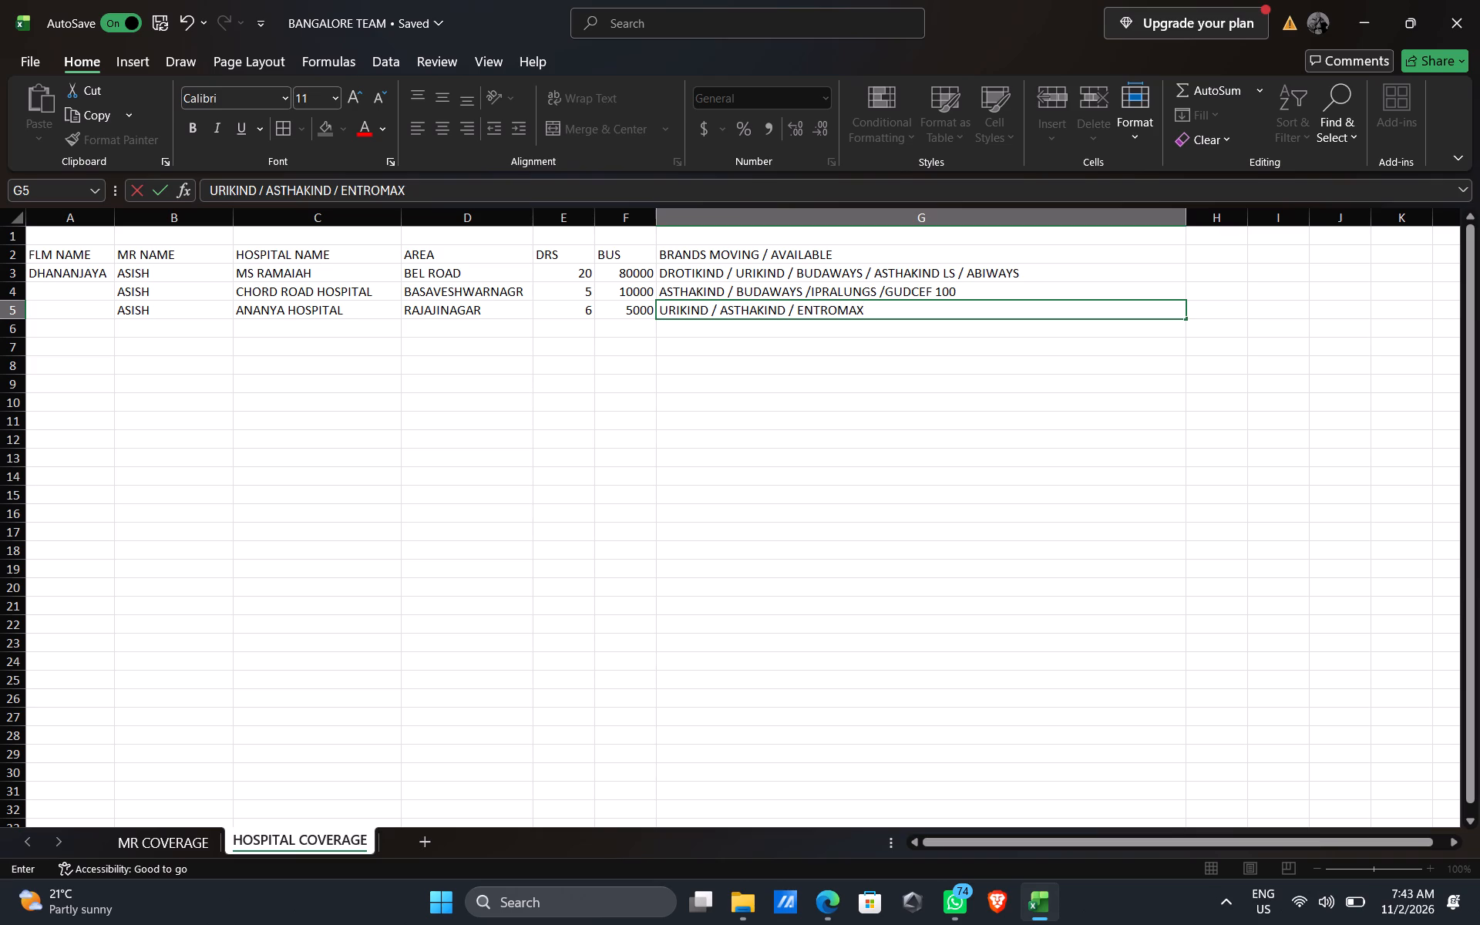
key(space)
text(/)
key(space)
text(BUDAAWAYS)
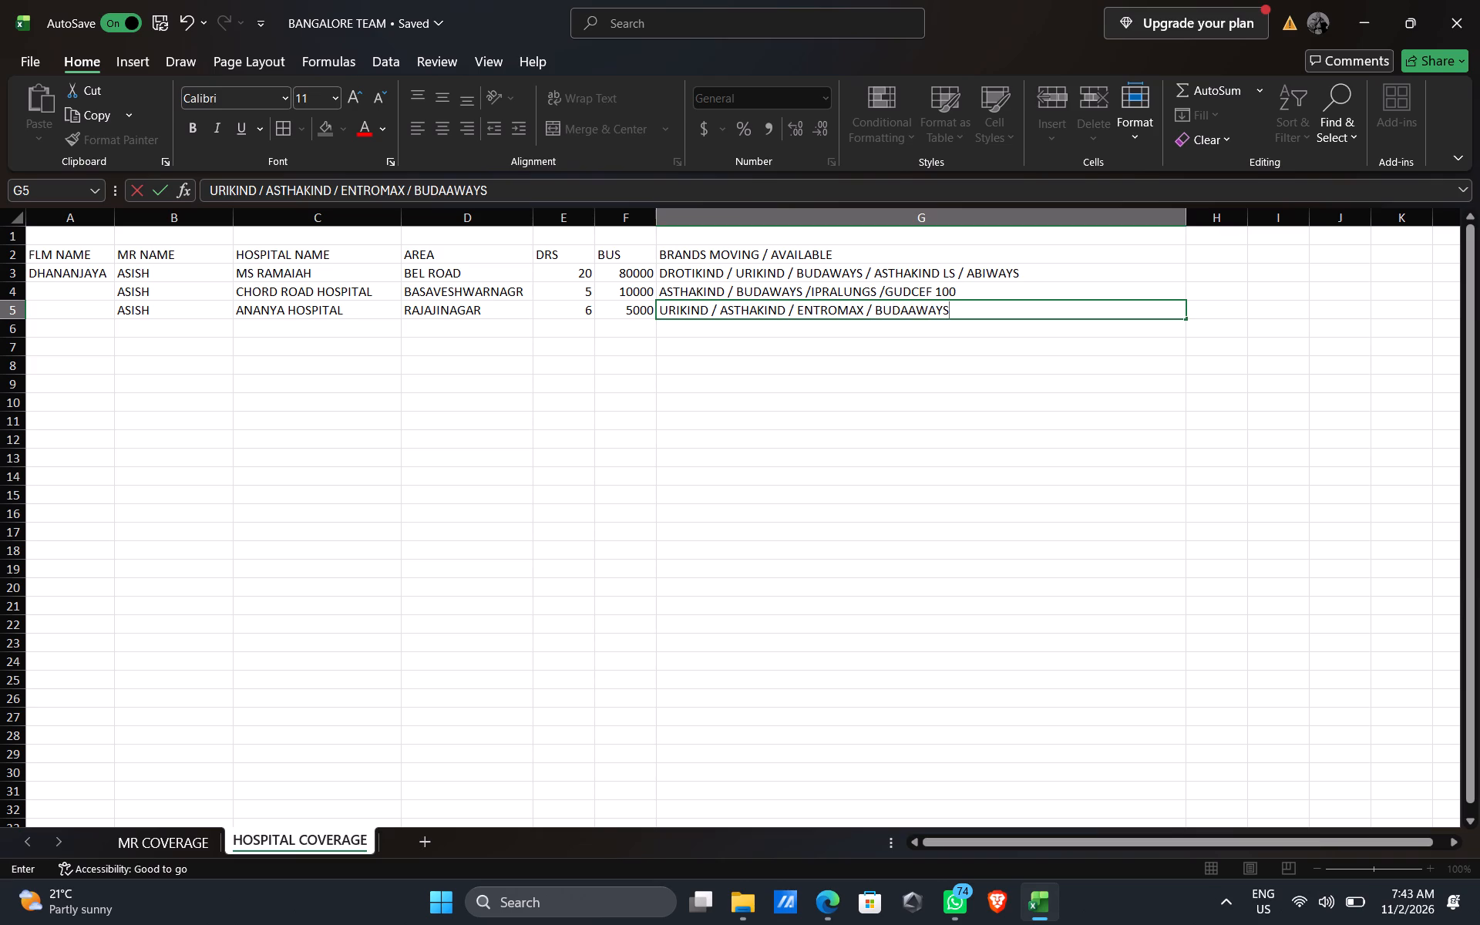
key(Return)
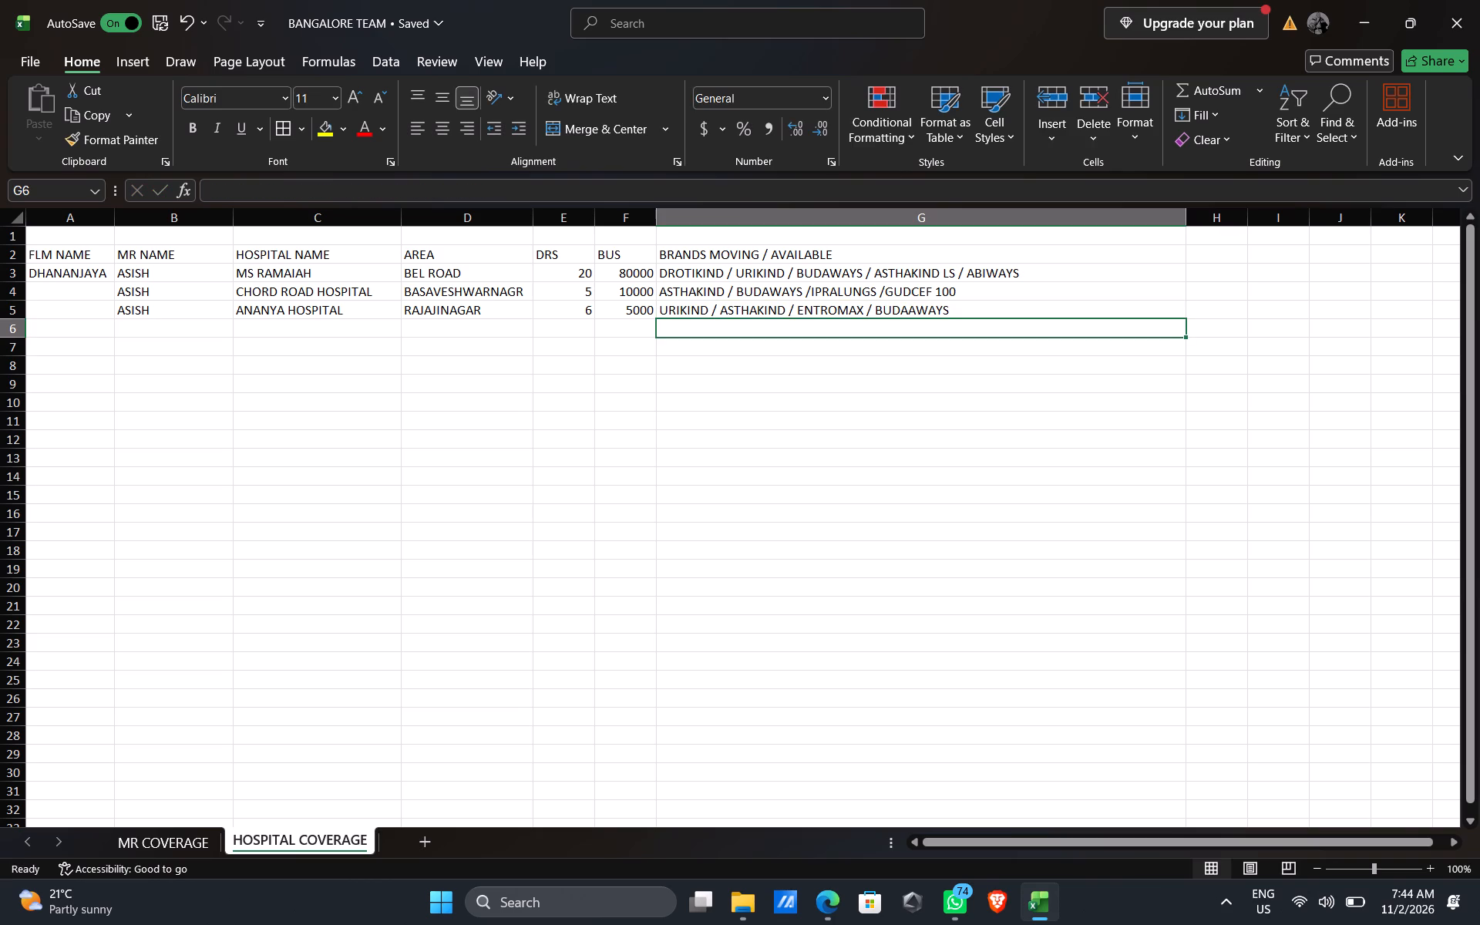
Fill the FLM name DHANANJAYA from A3 down through A5.
click(49, 271)
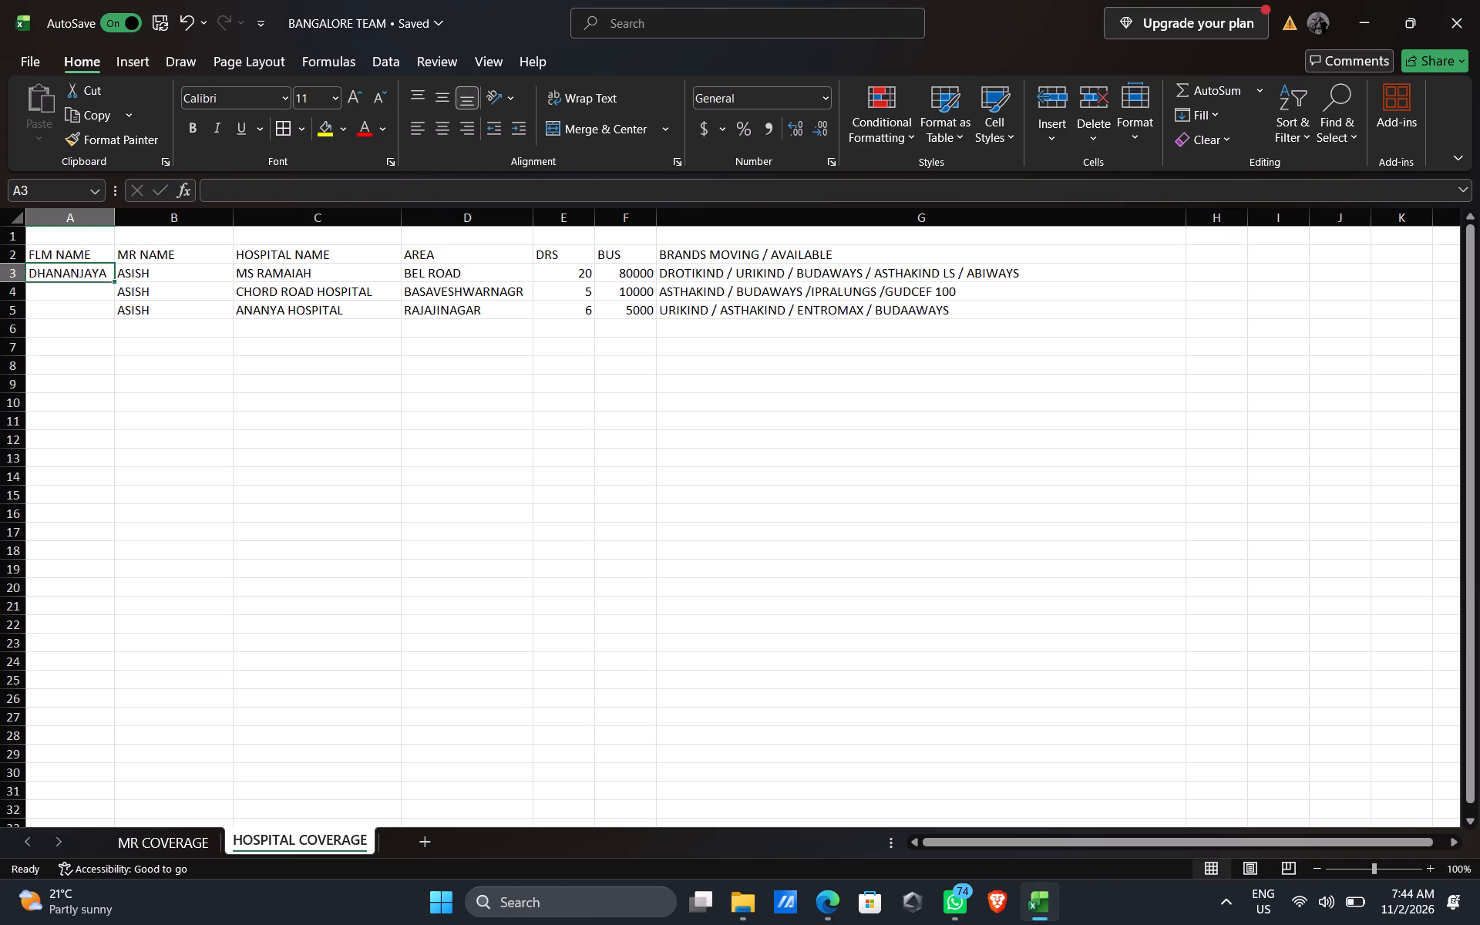
drag(113, 281, 108, 314)
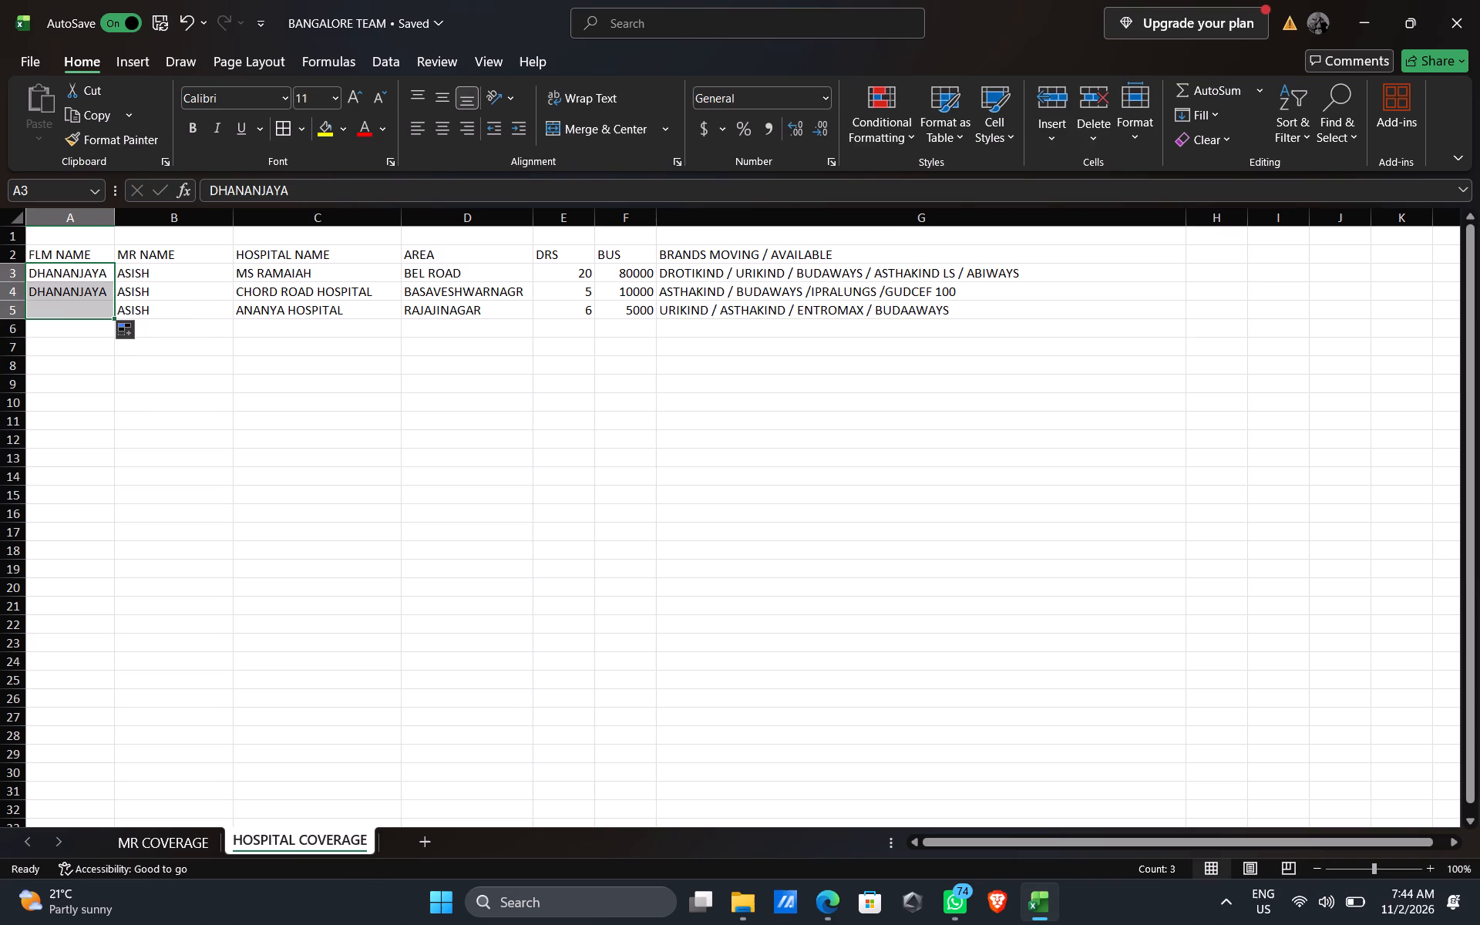
Apply all borders to the table range A2:G100.
drag(48, 254, 321, 254)
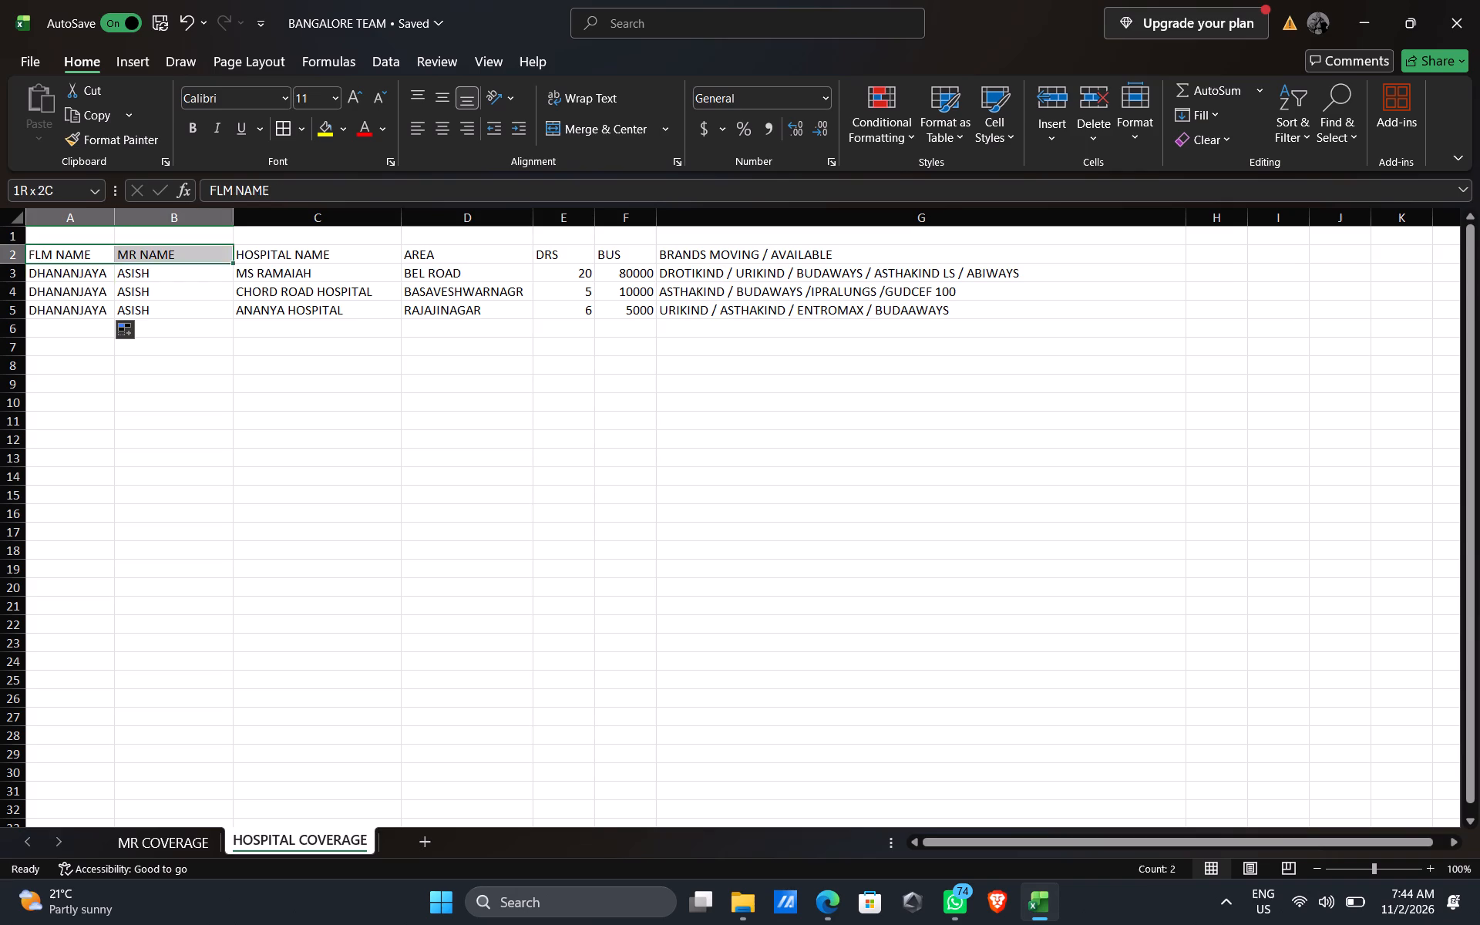
drag(321, 254, 905, 312)
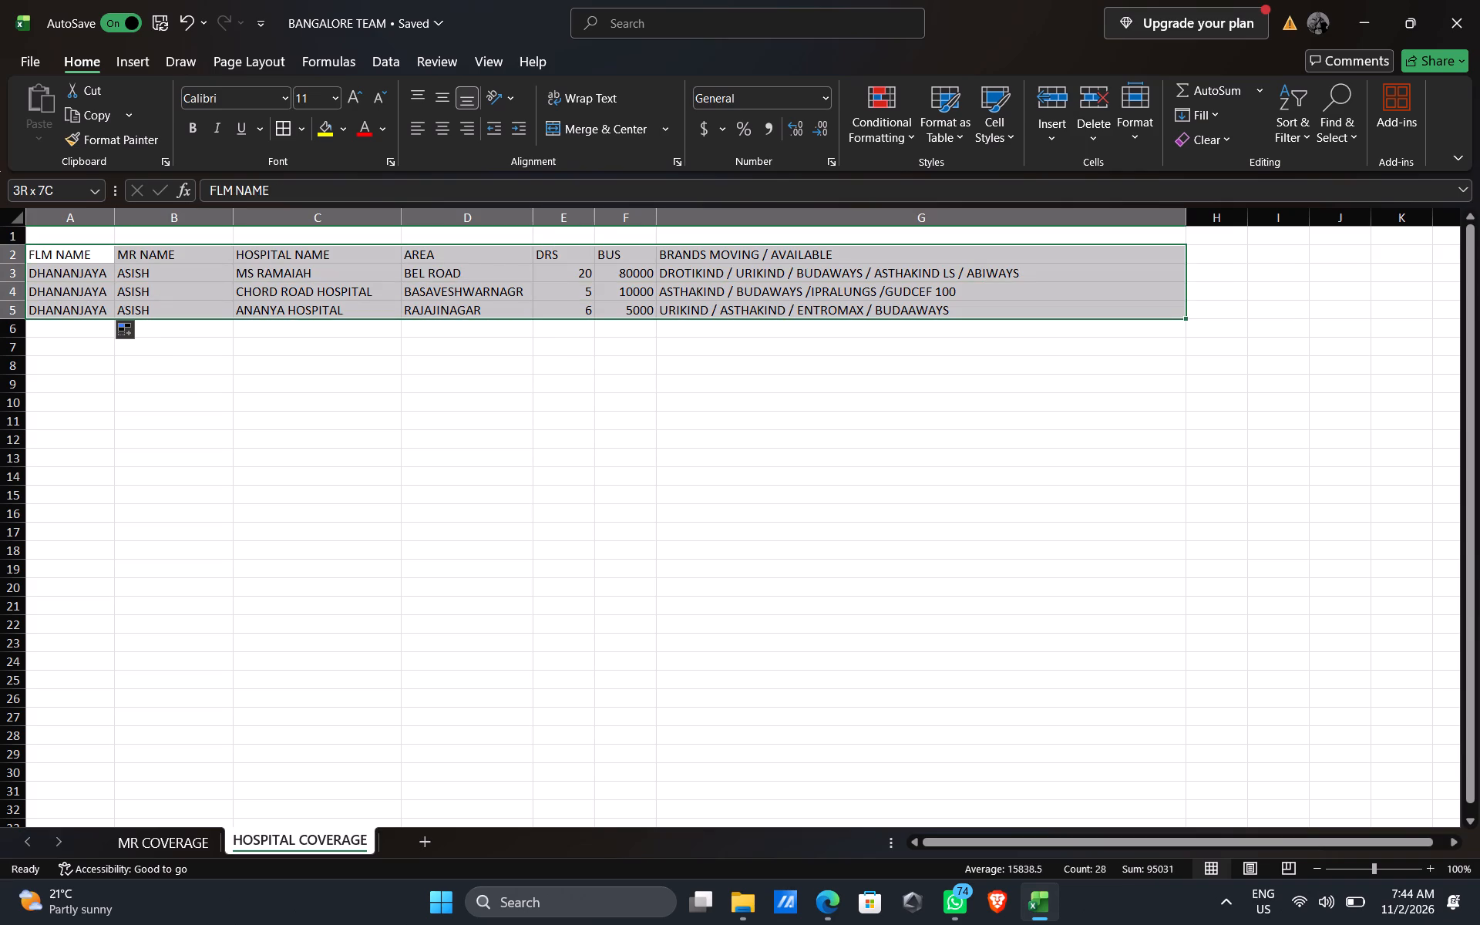
drag(905, 312, 907, 540)
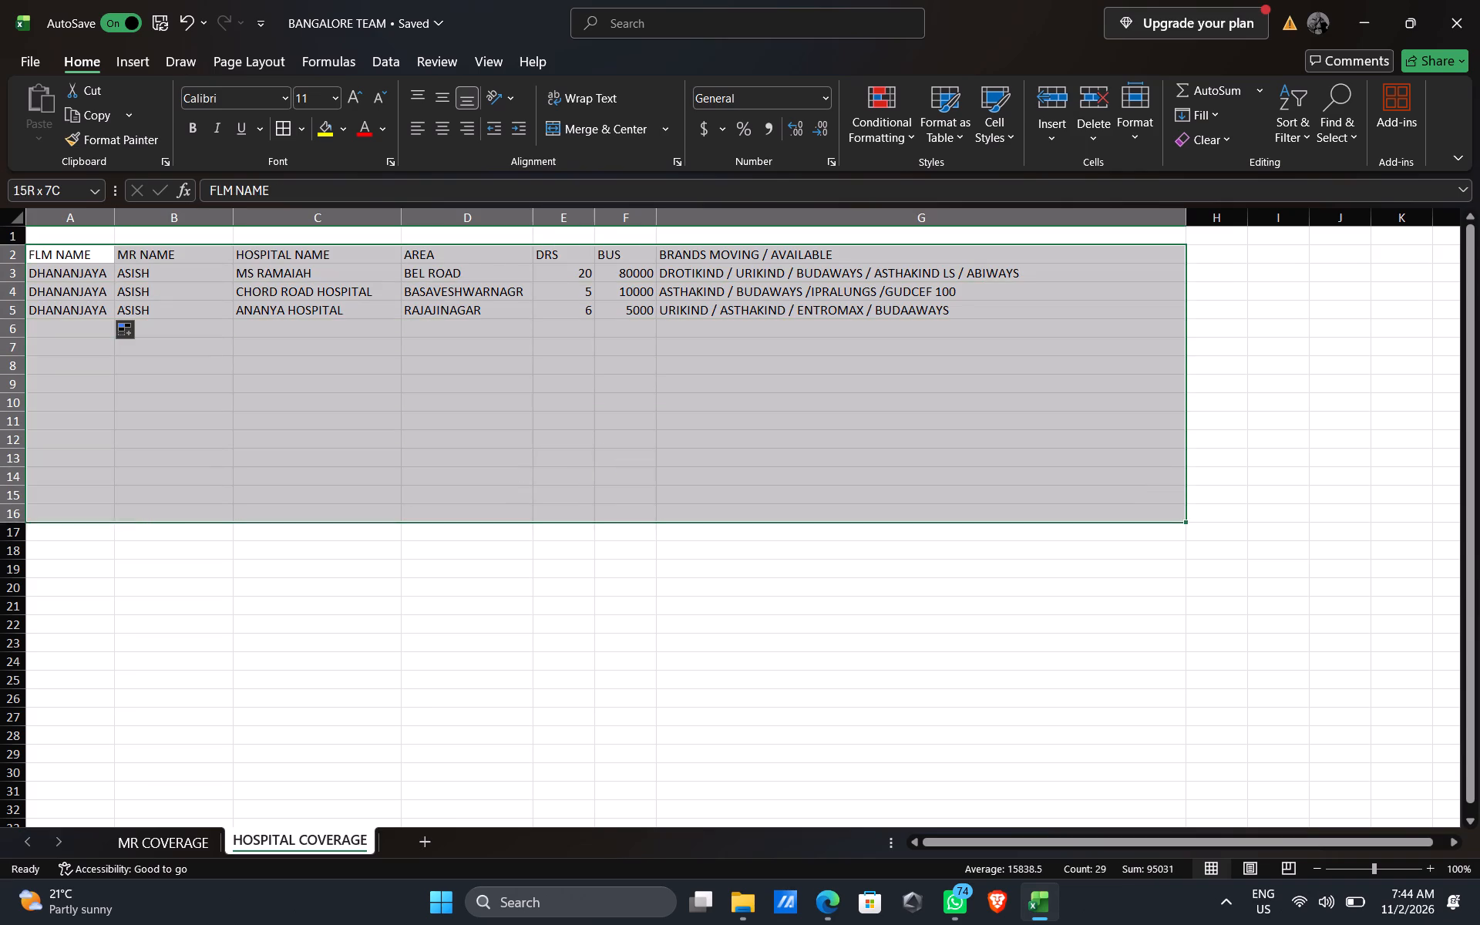
drag(907, 540, 893, 852)
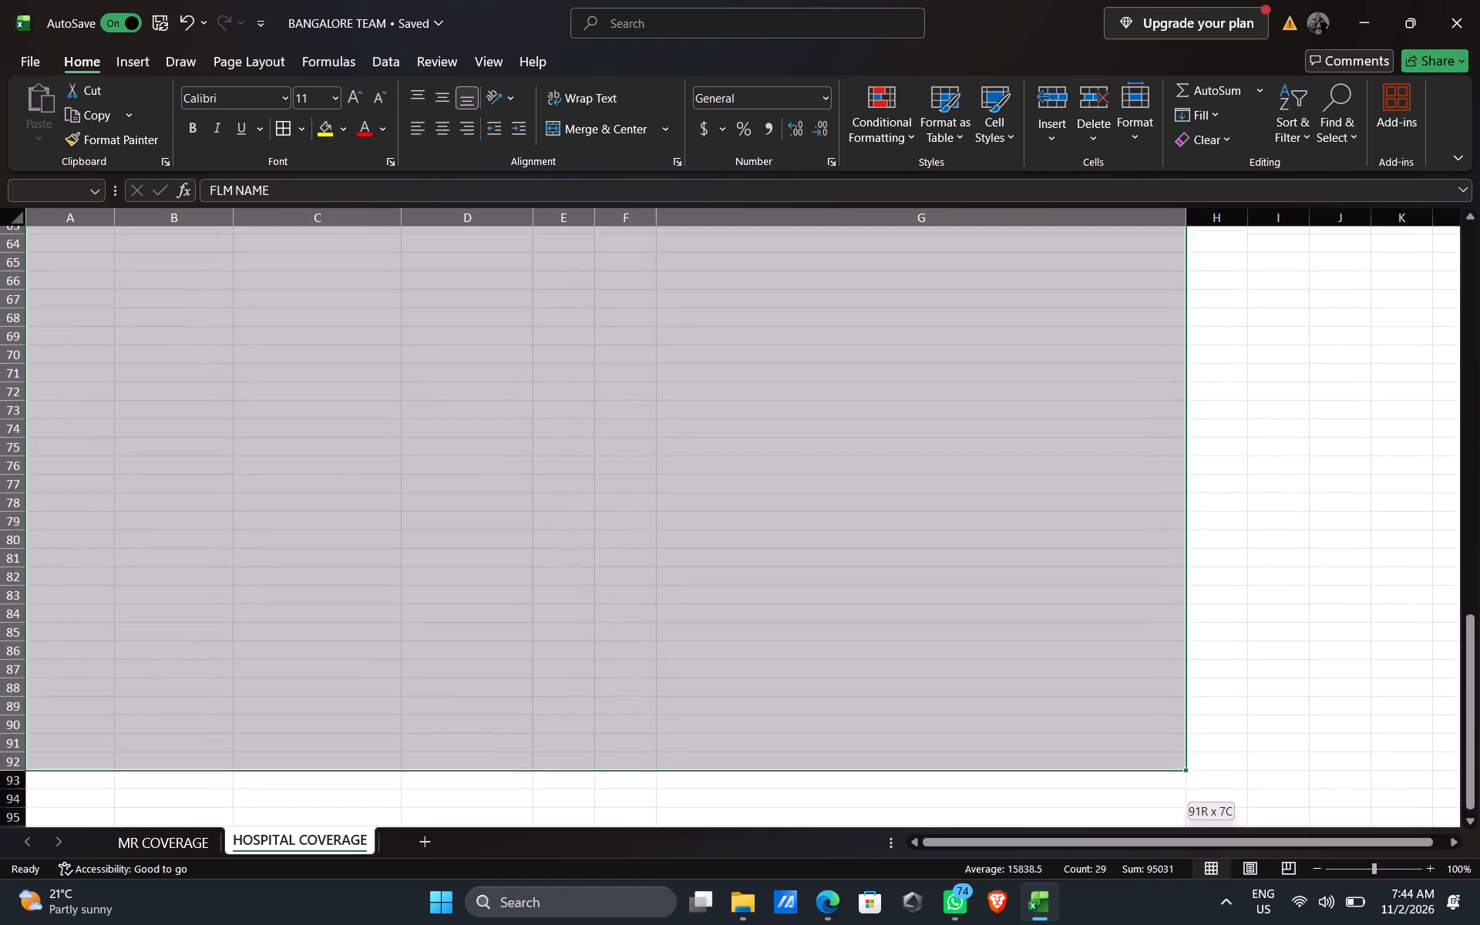
drag(893, 852, 870, 747)
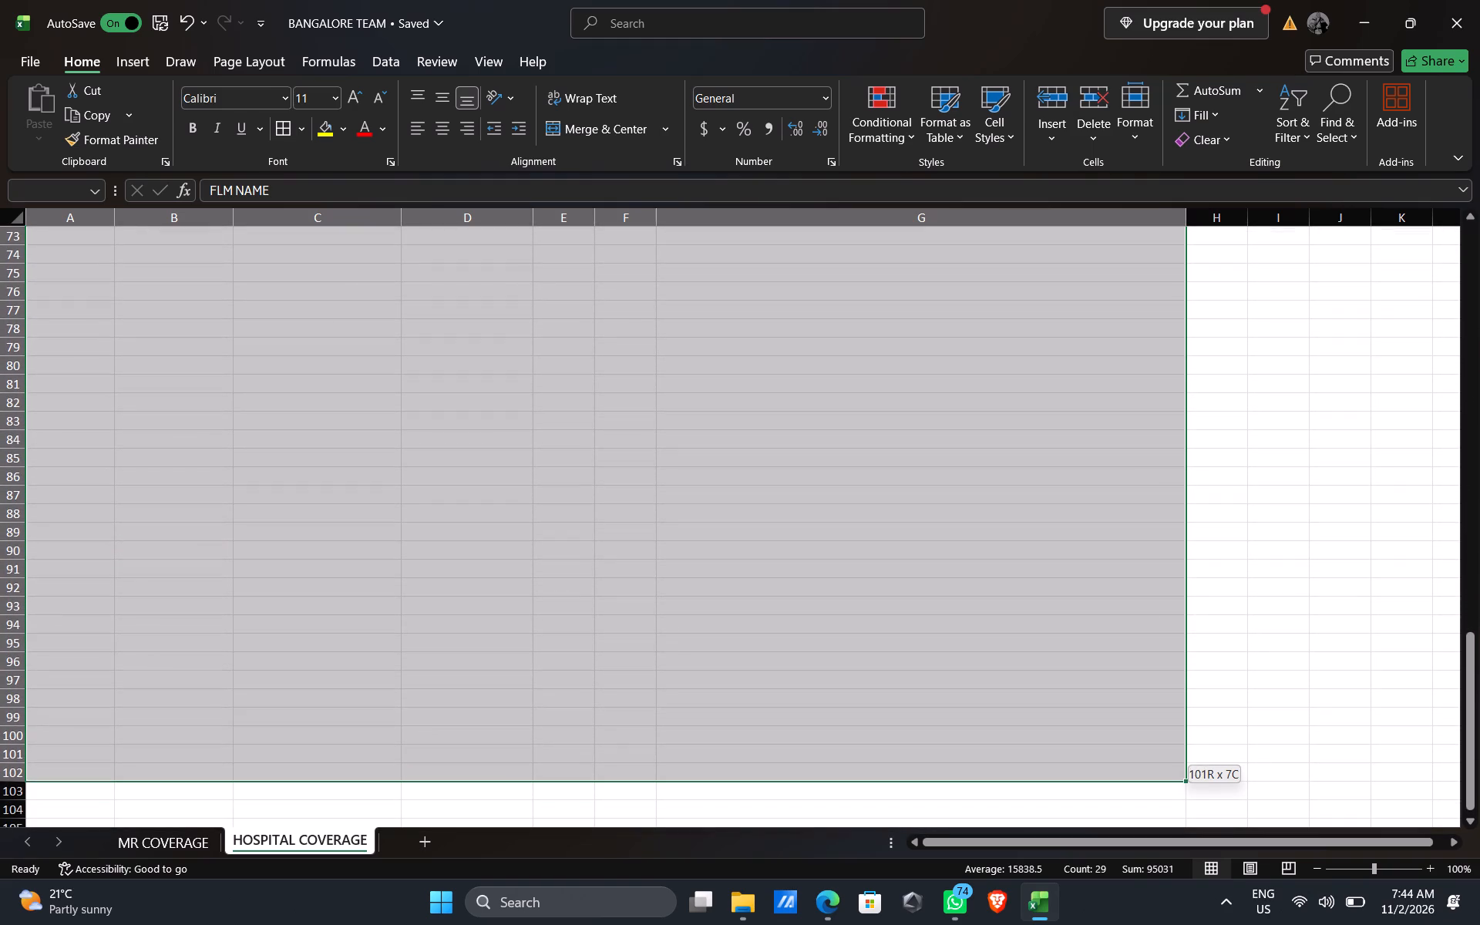
drag(870, 747, 868, 735)
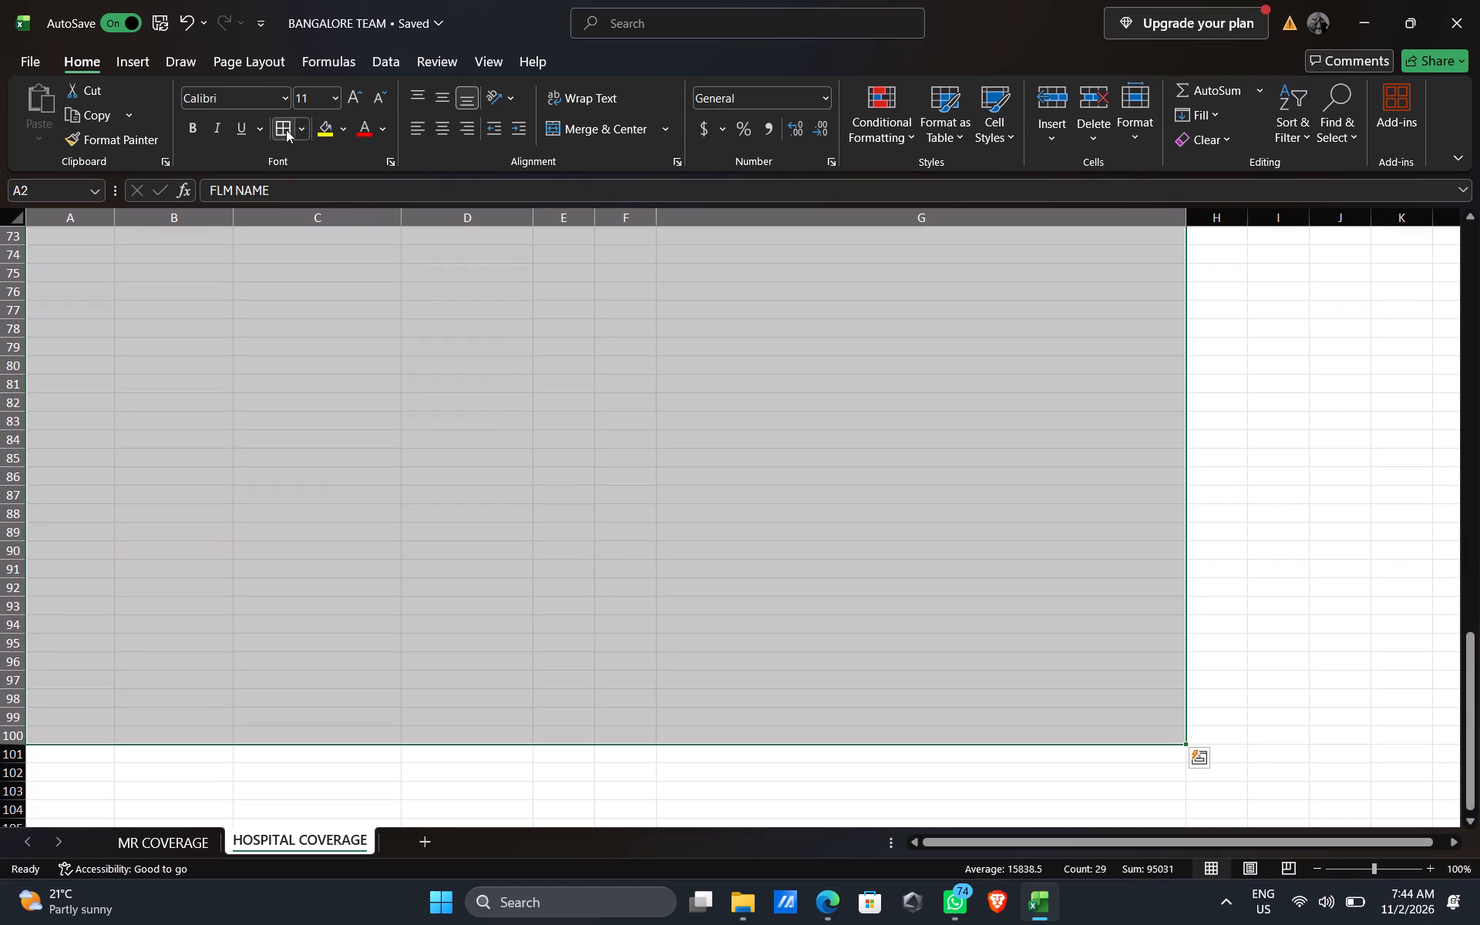
click(283, 129)
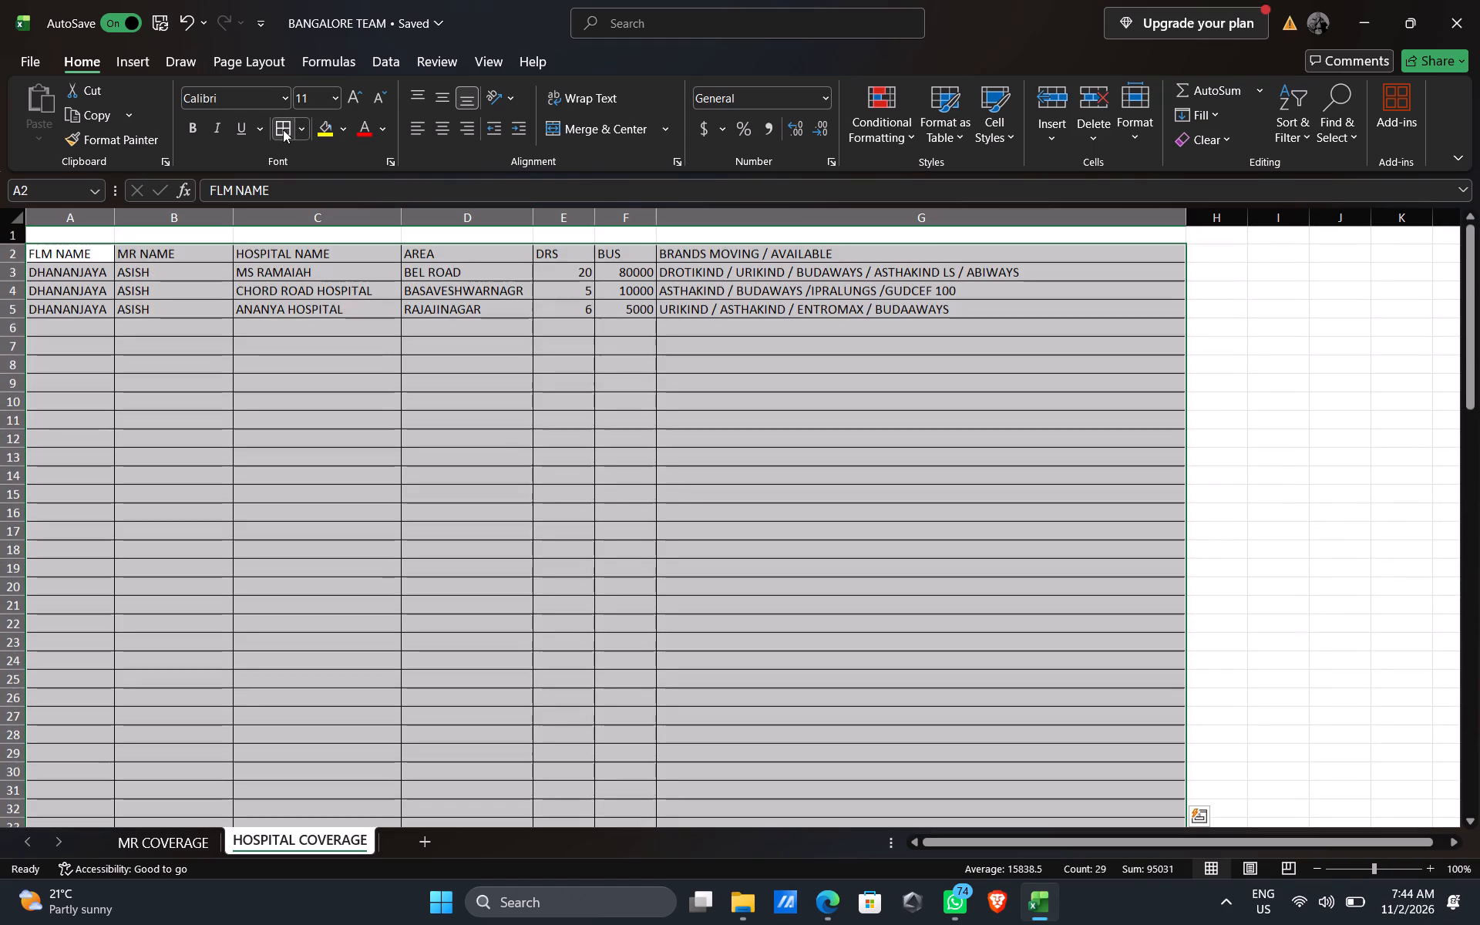
Make the whole header row 2 bold.
click(20, 254)
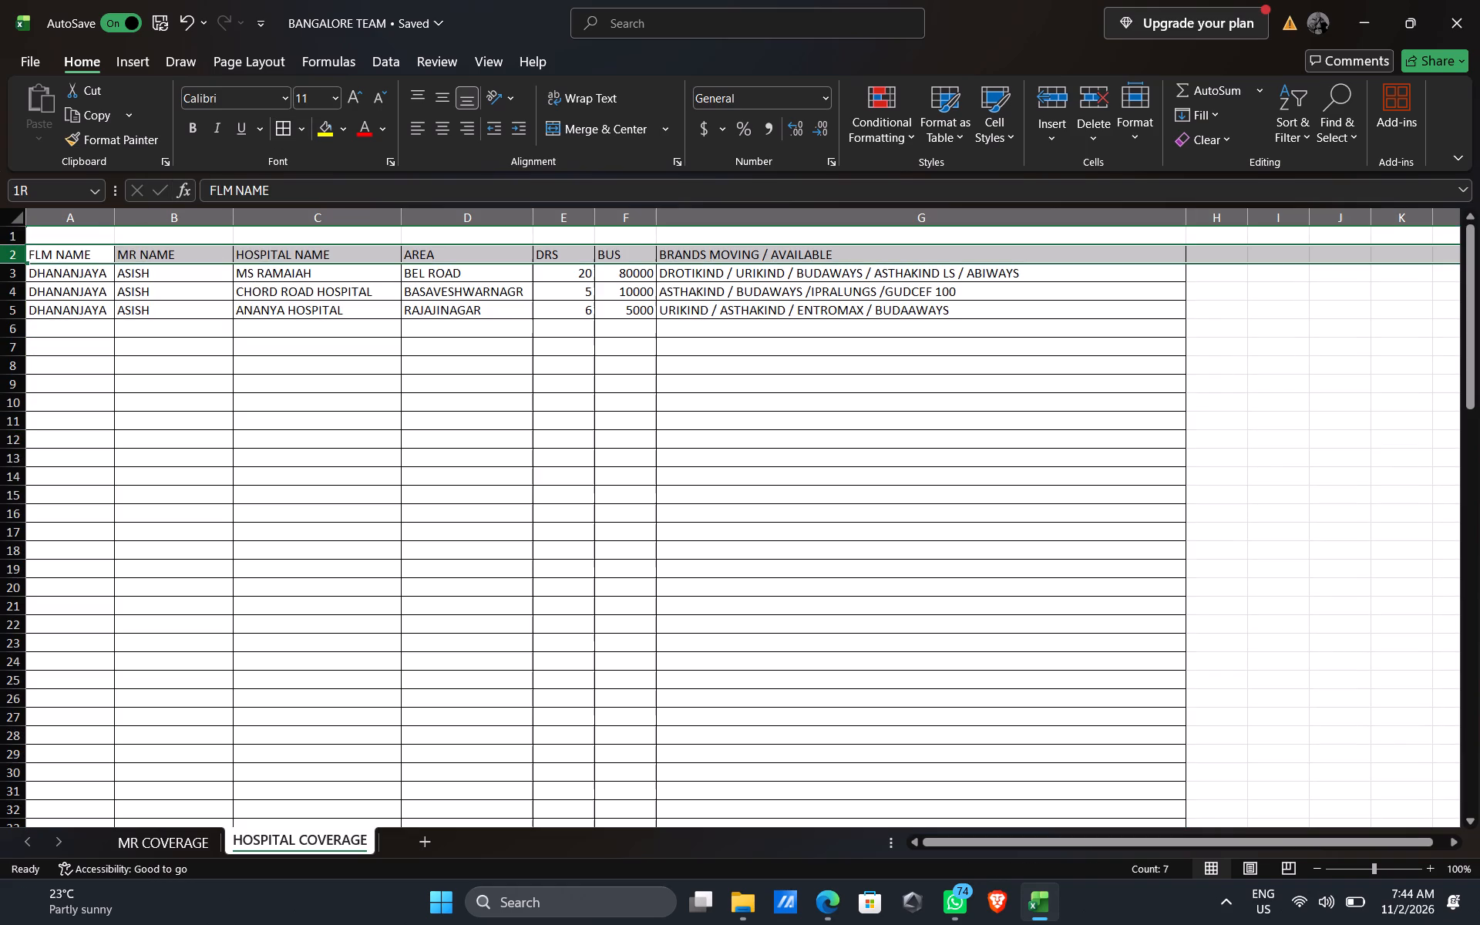
click(187, 123)
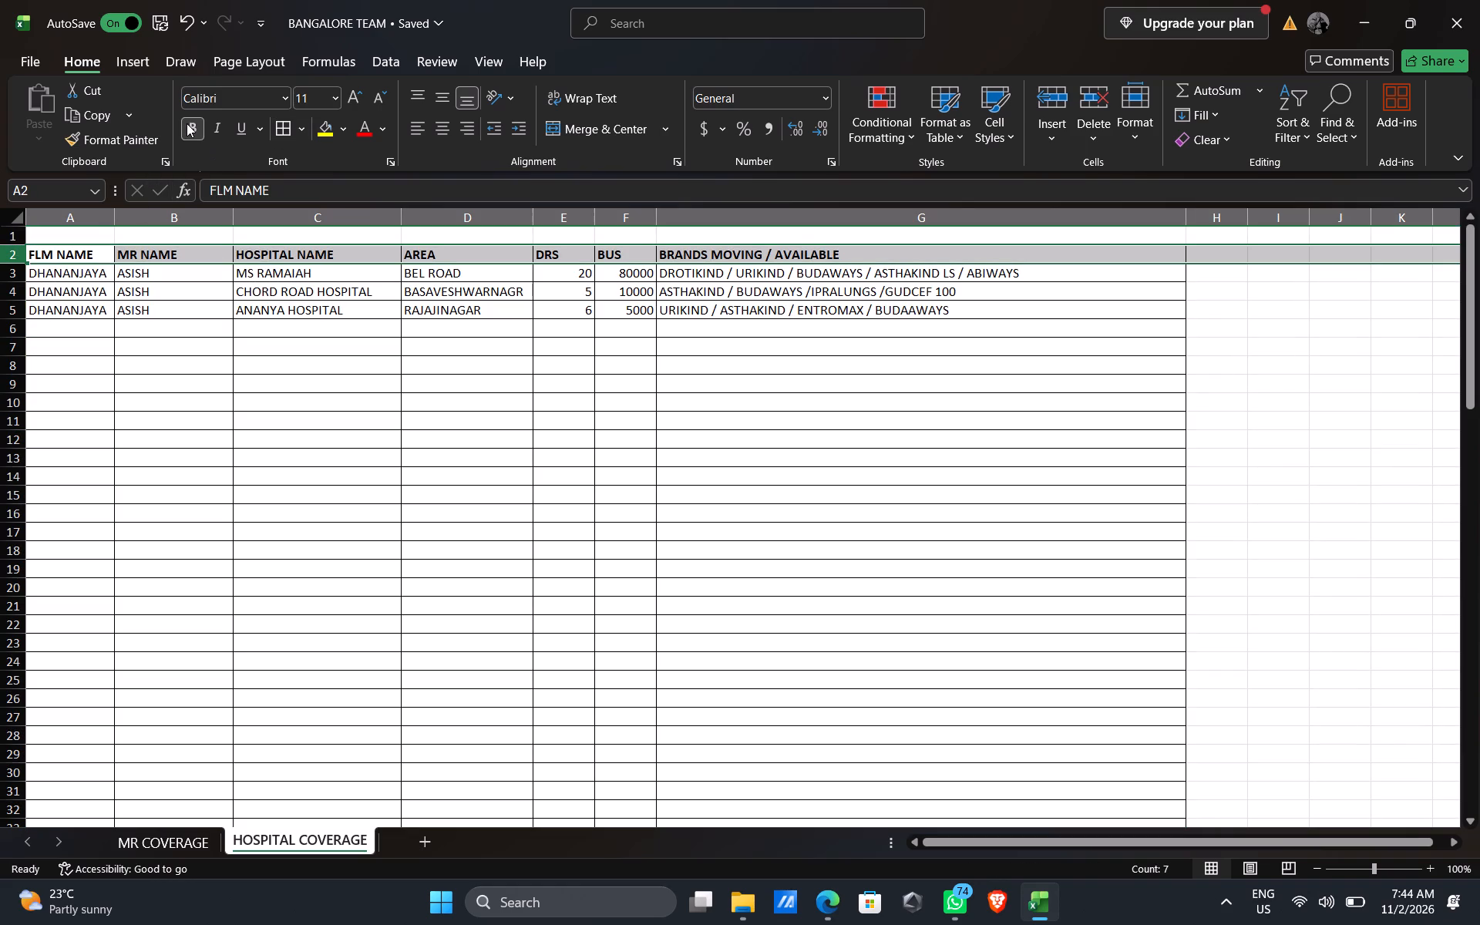
Centre-align the whole DRS and BUS columns, E and F.
click(556, 220)
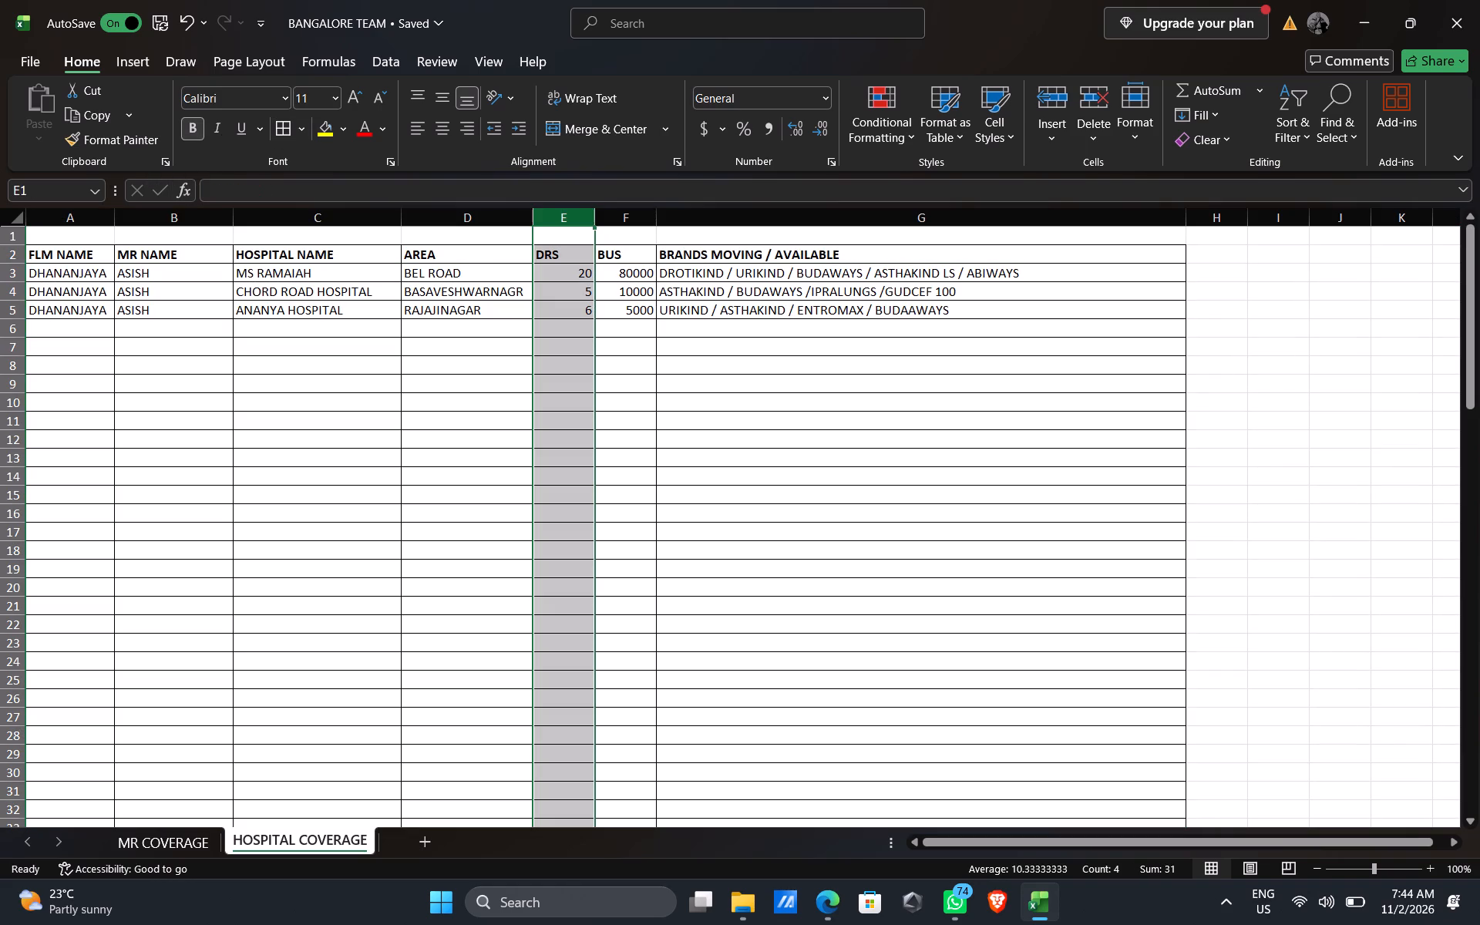
drag(549, 220, 619, 216)
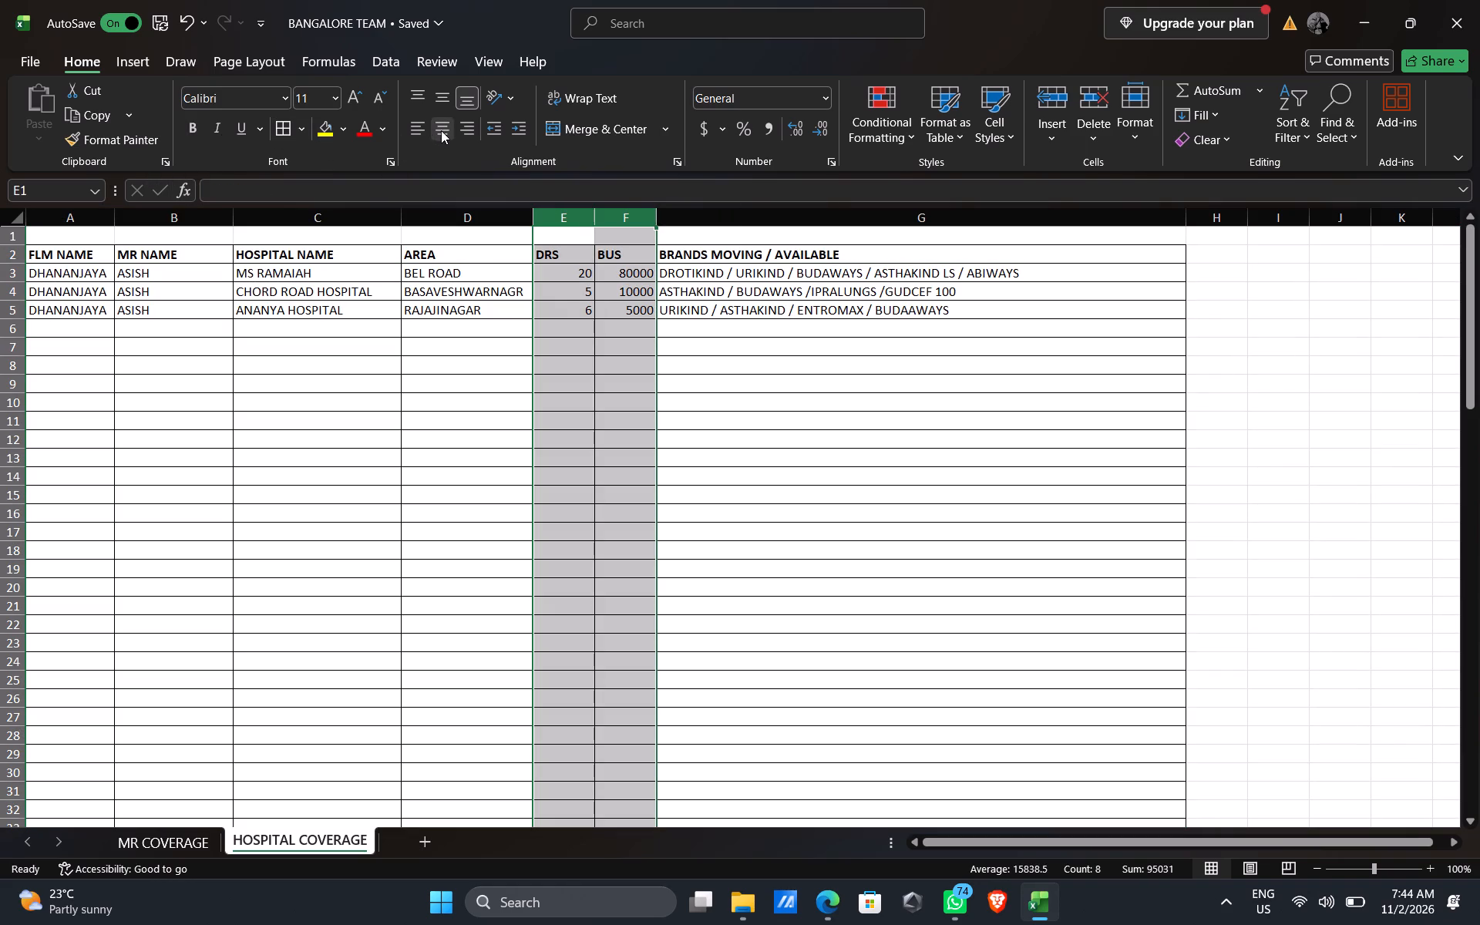
click(445, 129)
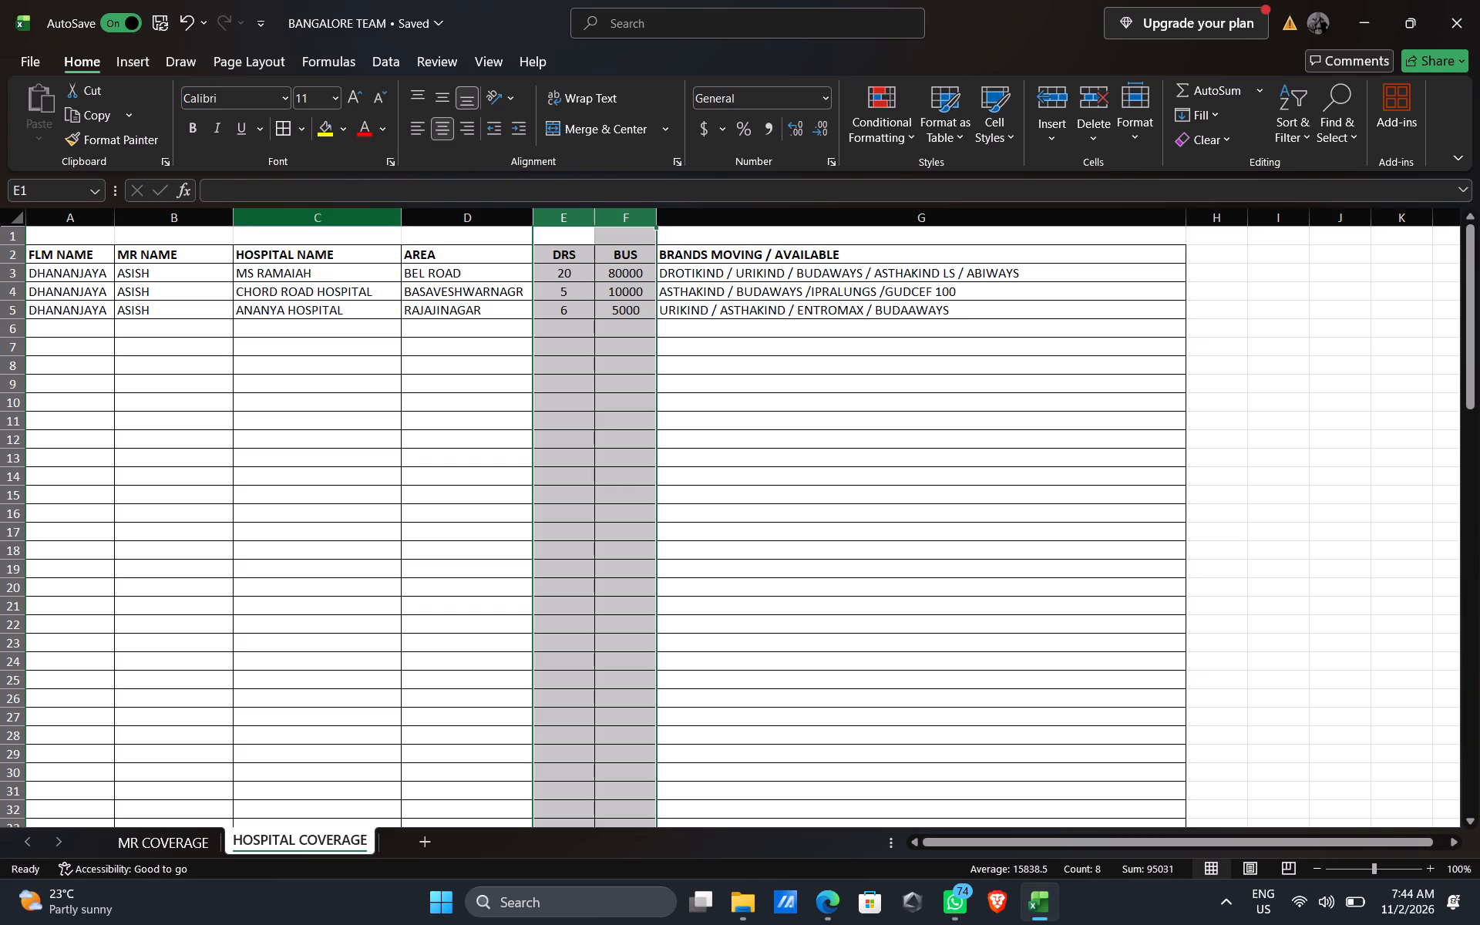
Insert a blank row above row 1 of the HOSPITAL COVERAGE sheet.
click(9, 240)
right_click(9, 240)
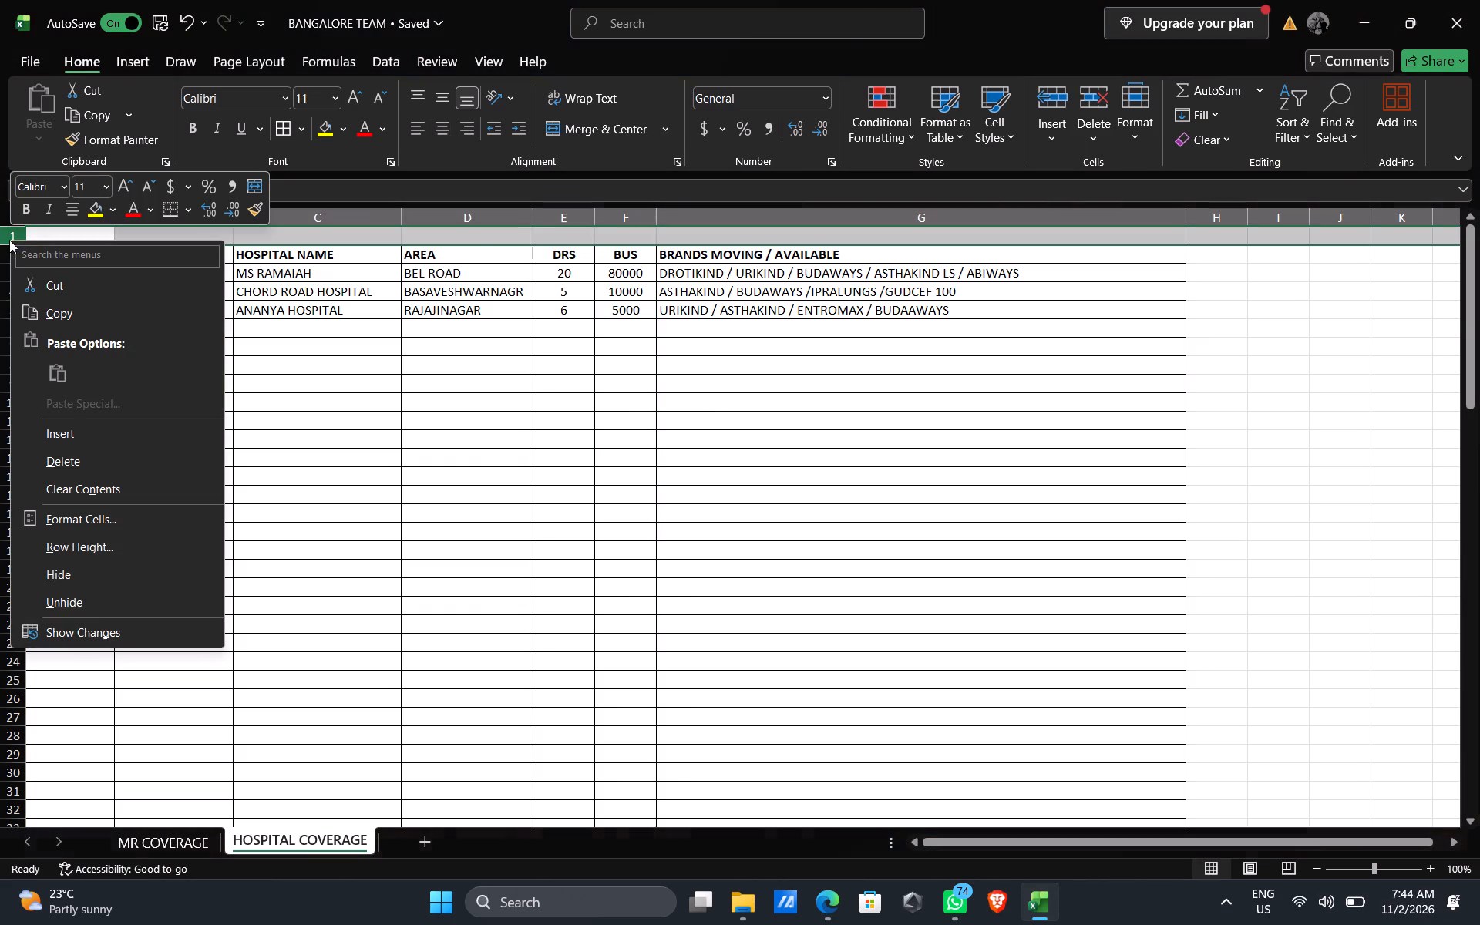
click(65, 437)
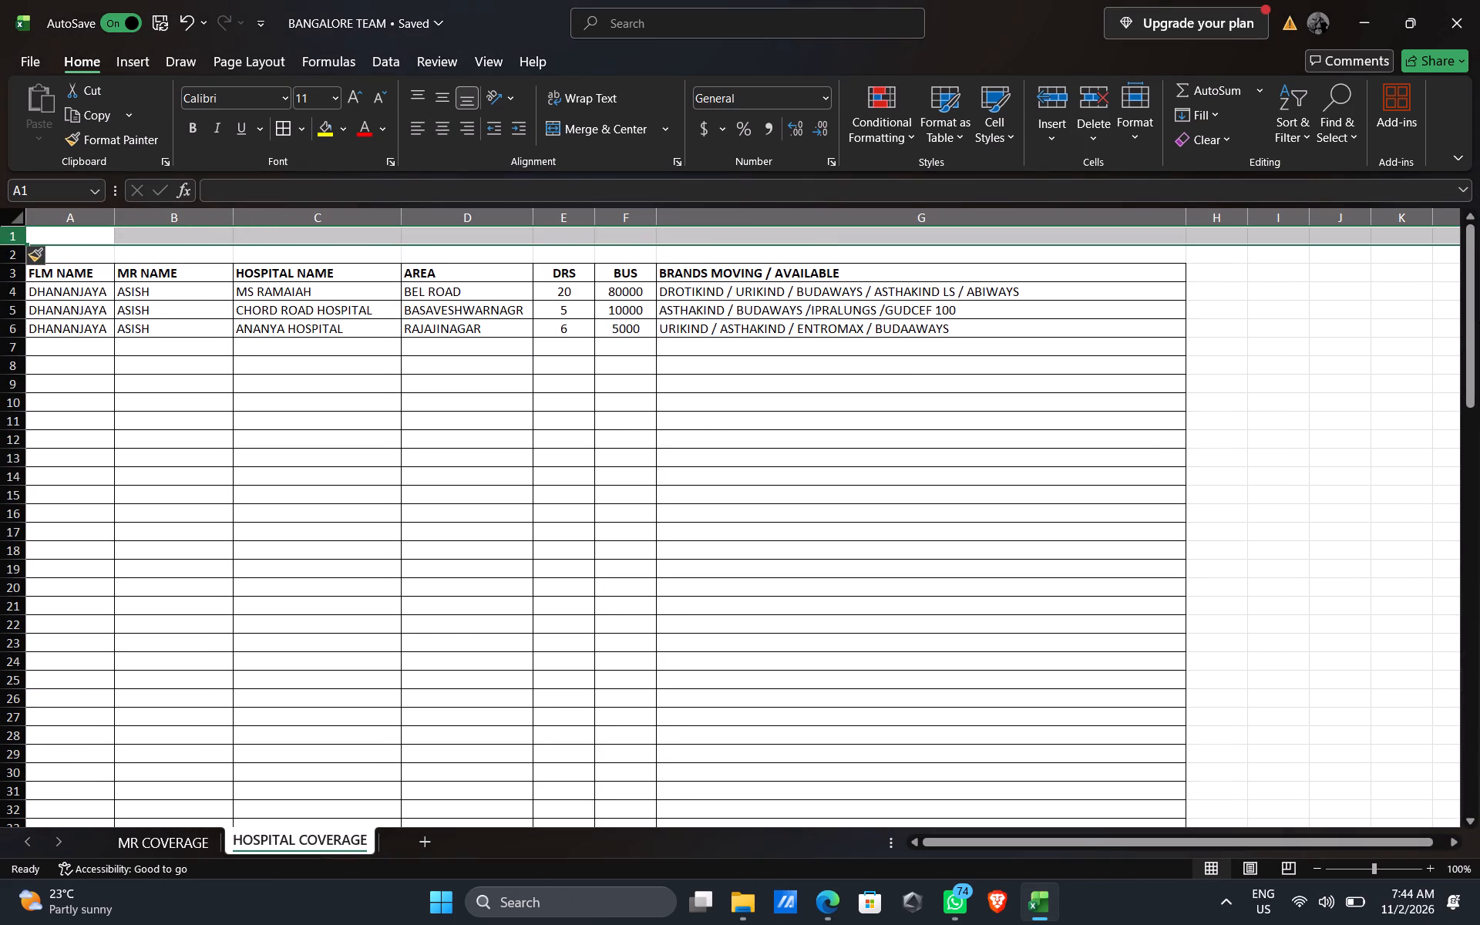
Enter the sheet title PRESENT COVERING HOSPITALS AND NURSING HOMES : in C1.
click(244, 237)
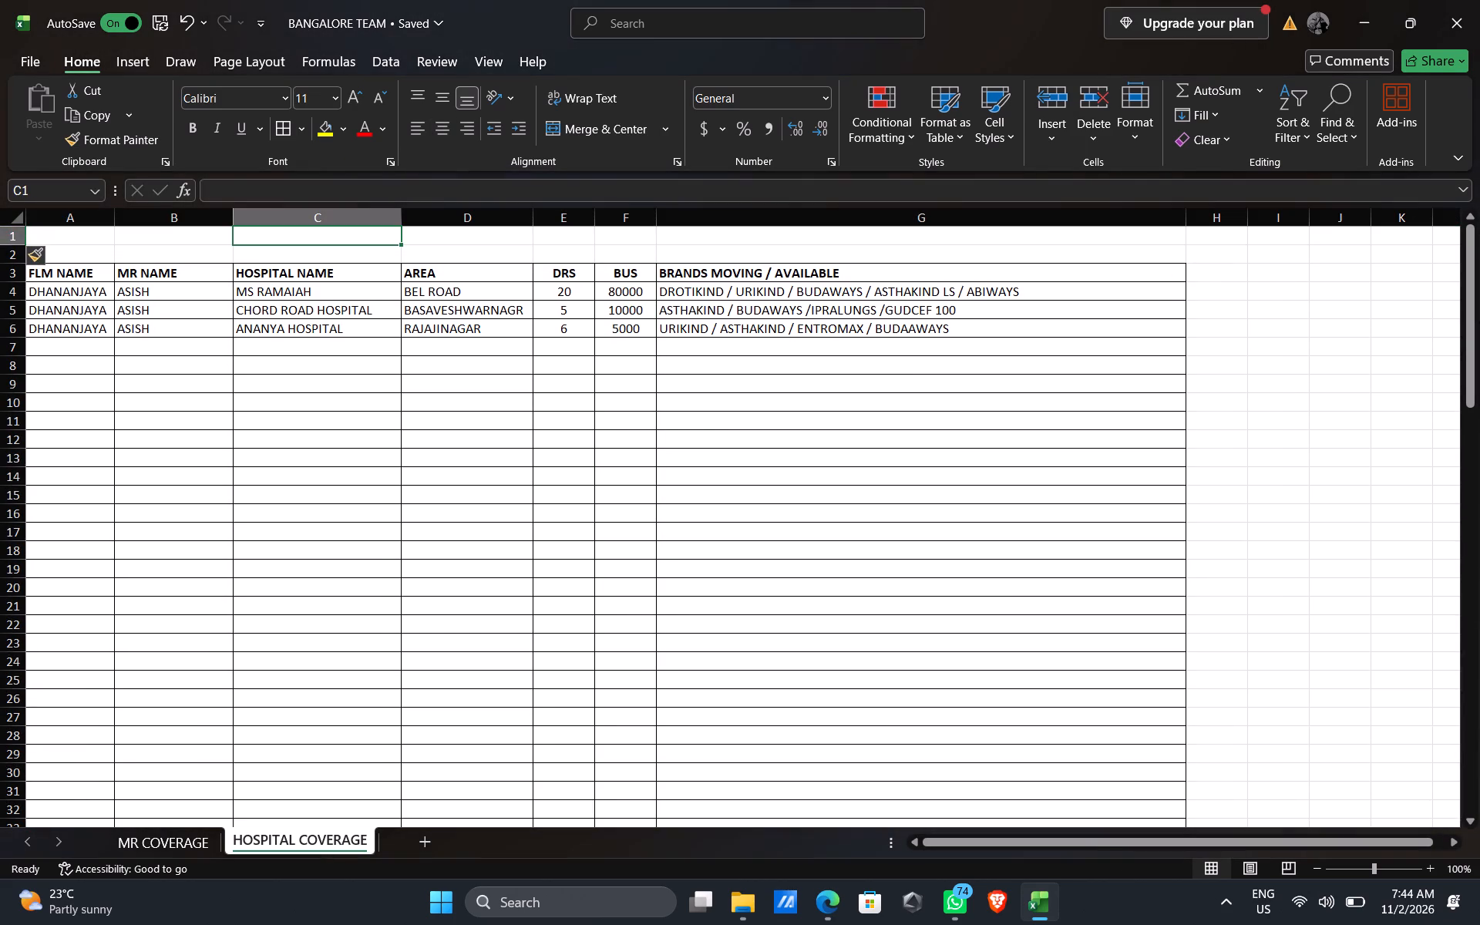
text(PRESENT COEVE)
key(BackSpace)
key(BackSpace)
key(BackSpace)
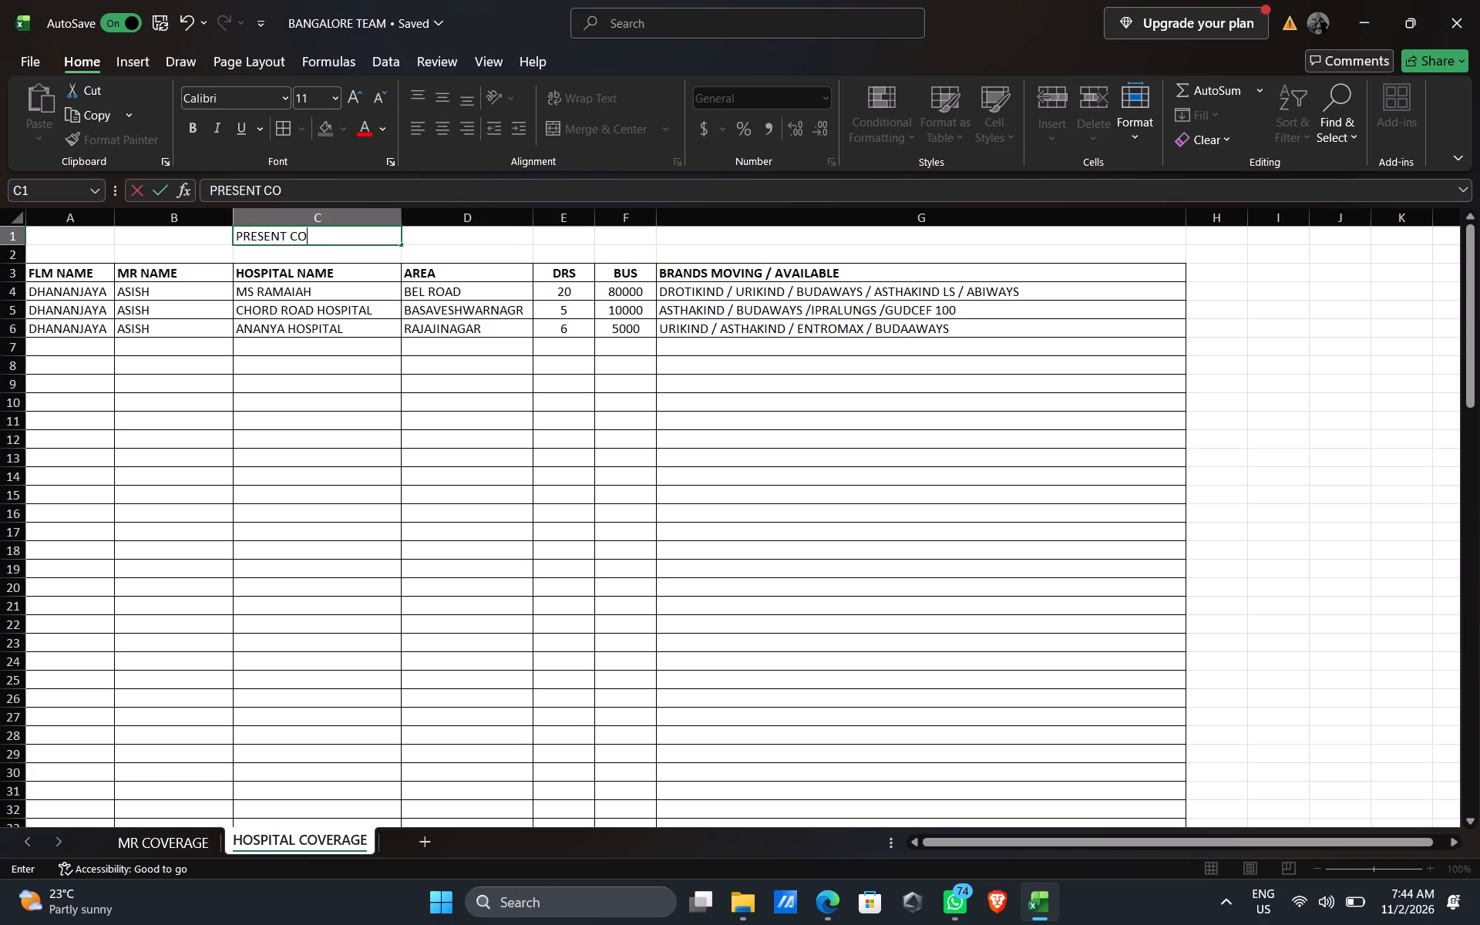
text(VERING HOSPITALS AND NURSING HOSMES)
key(BackSpace)
key(BackSpace)
key(BackSpace)
key(BackSpace)
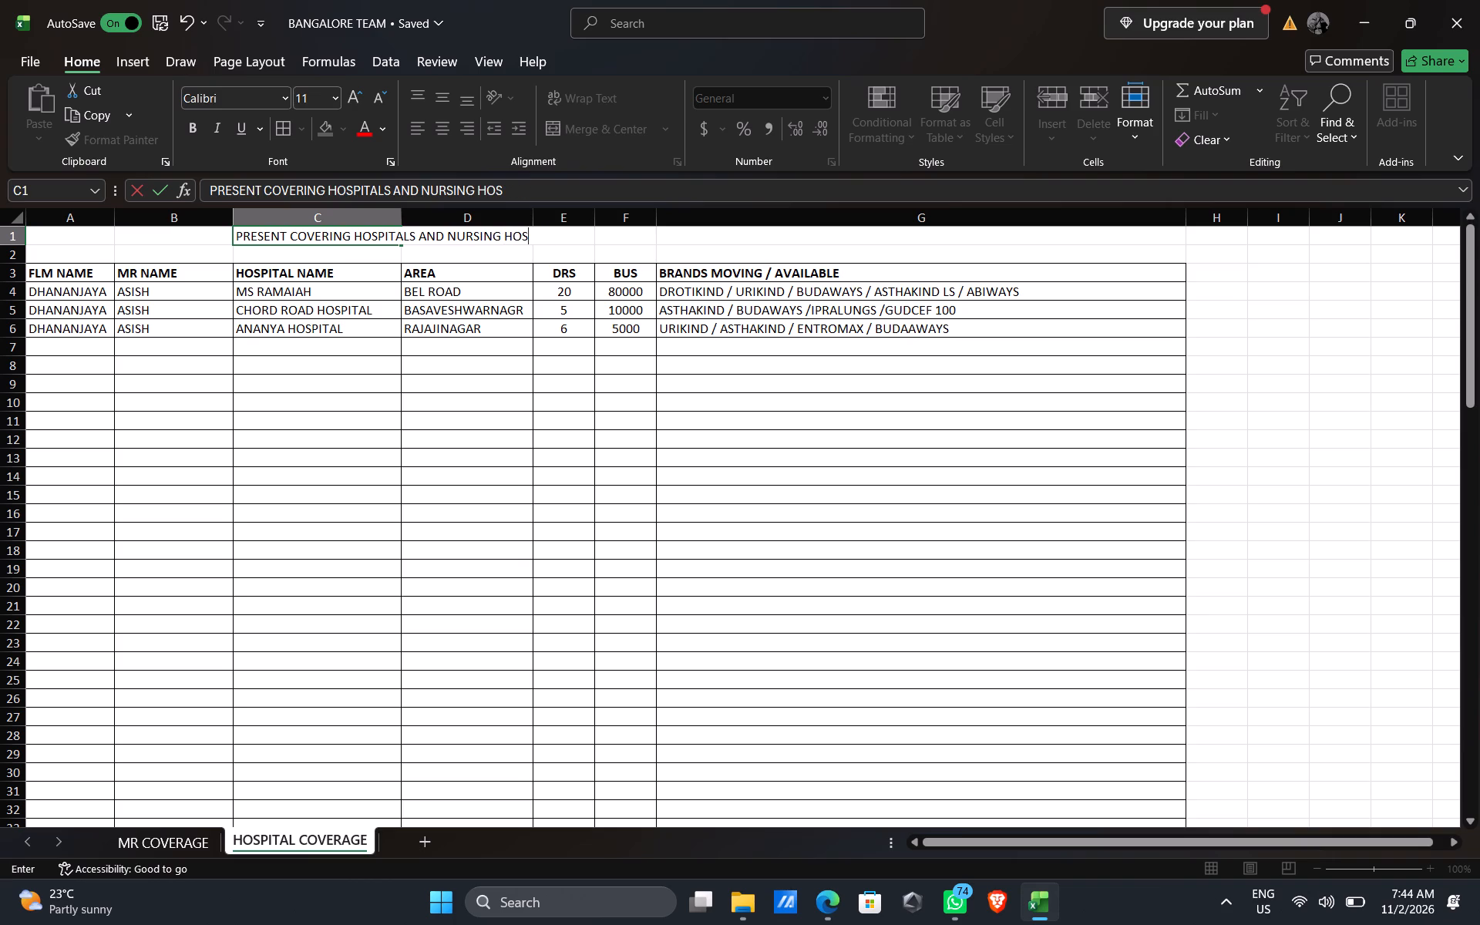
text(MES)
key(space)
text(:)
key(Return)
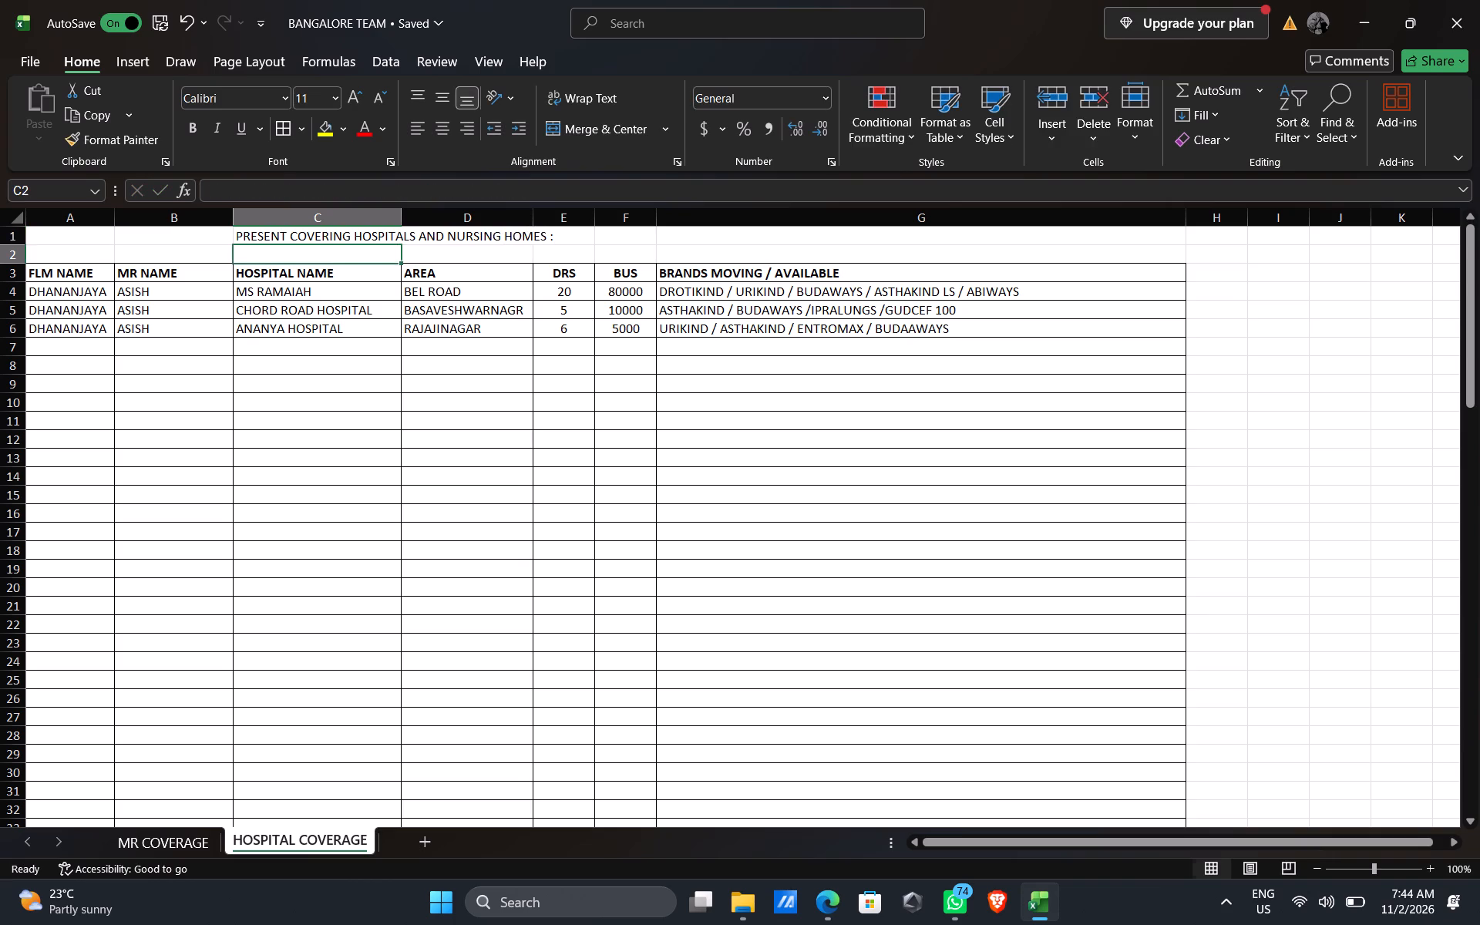
Copy the title from C1 into B1 and clear the original in C1.
key(Up)
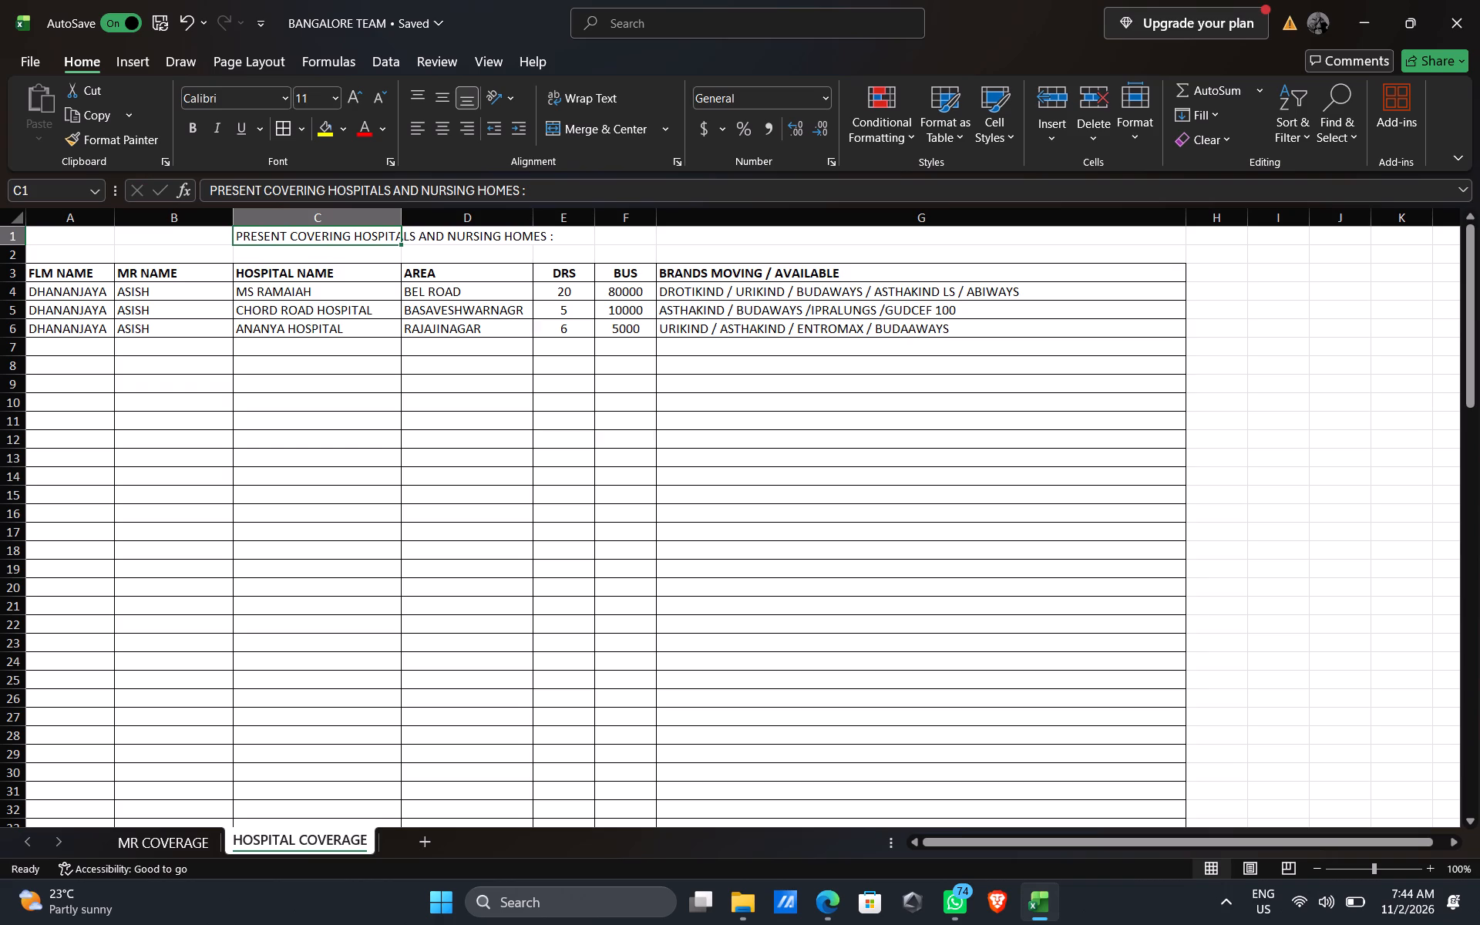
key(ctrl+c)
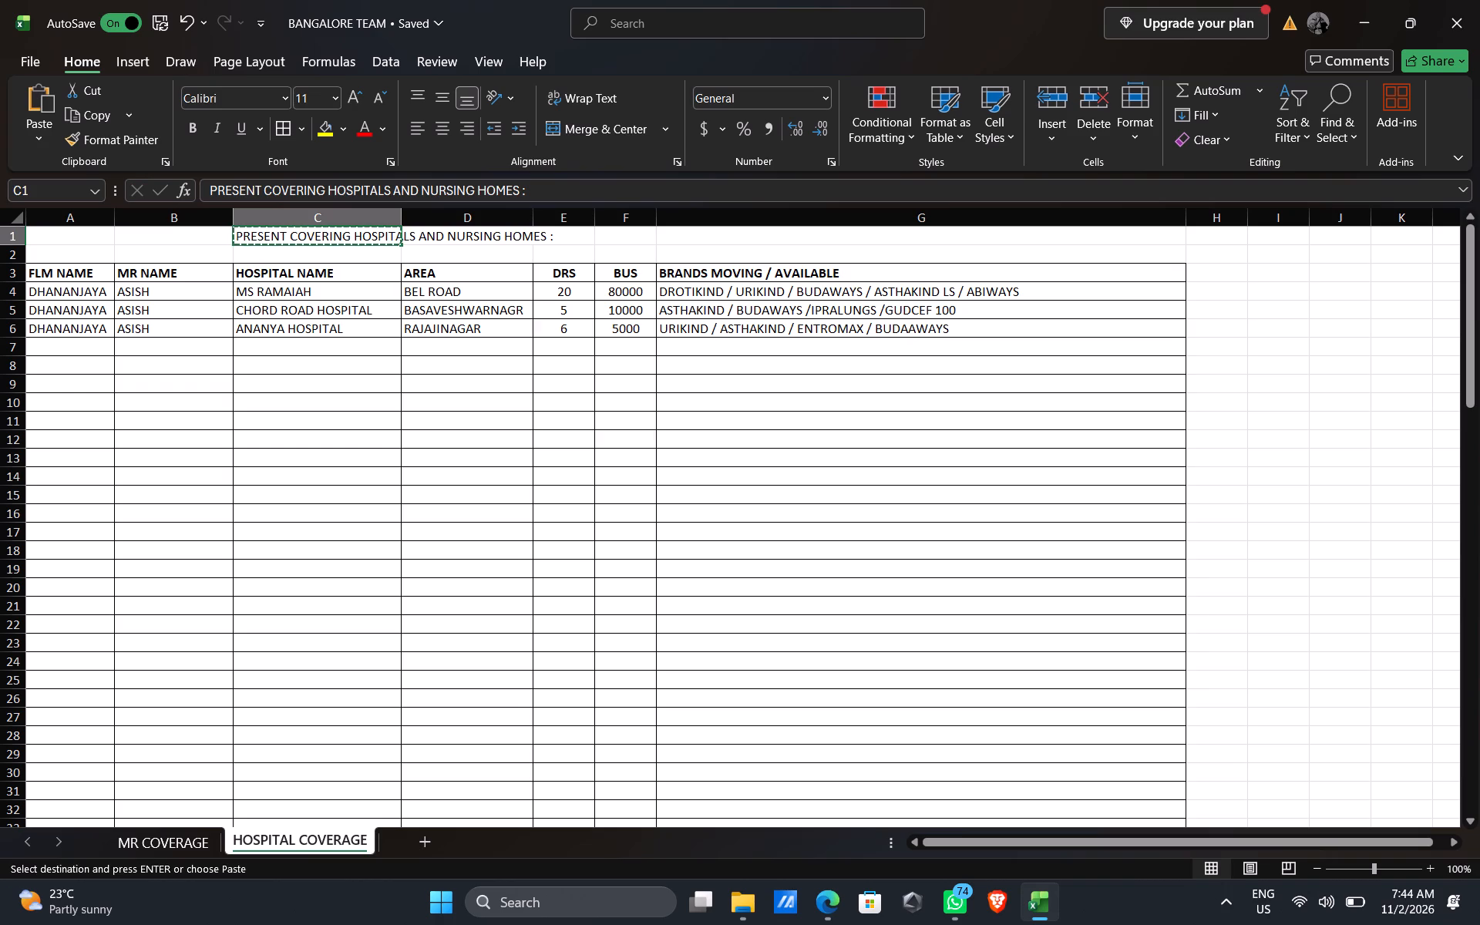
key(Left)
key(ctrl+v)
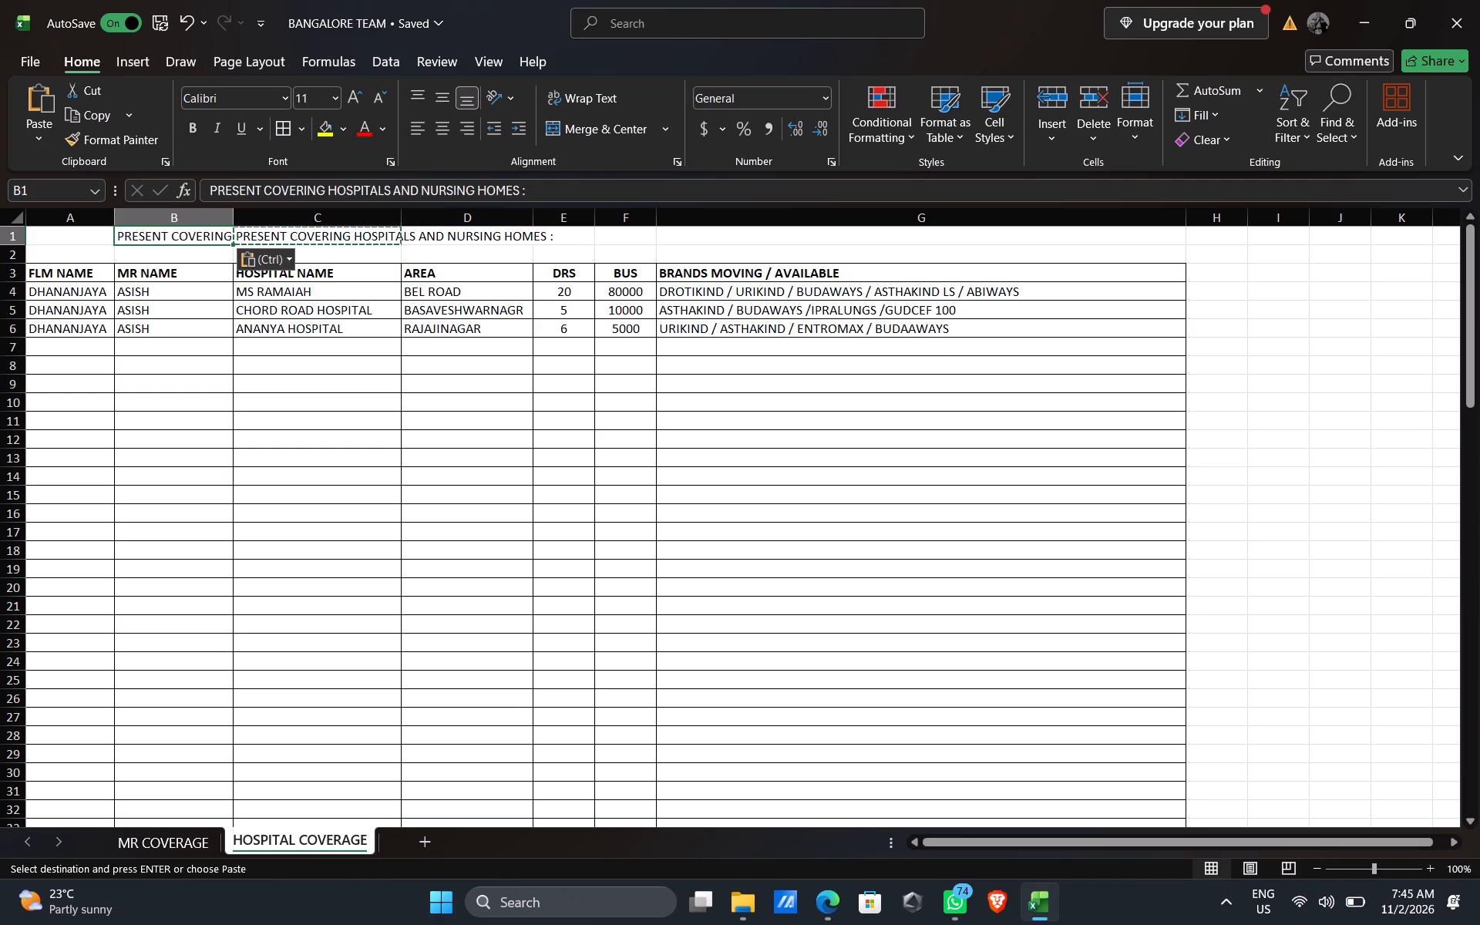
key(Right)
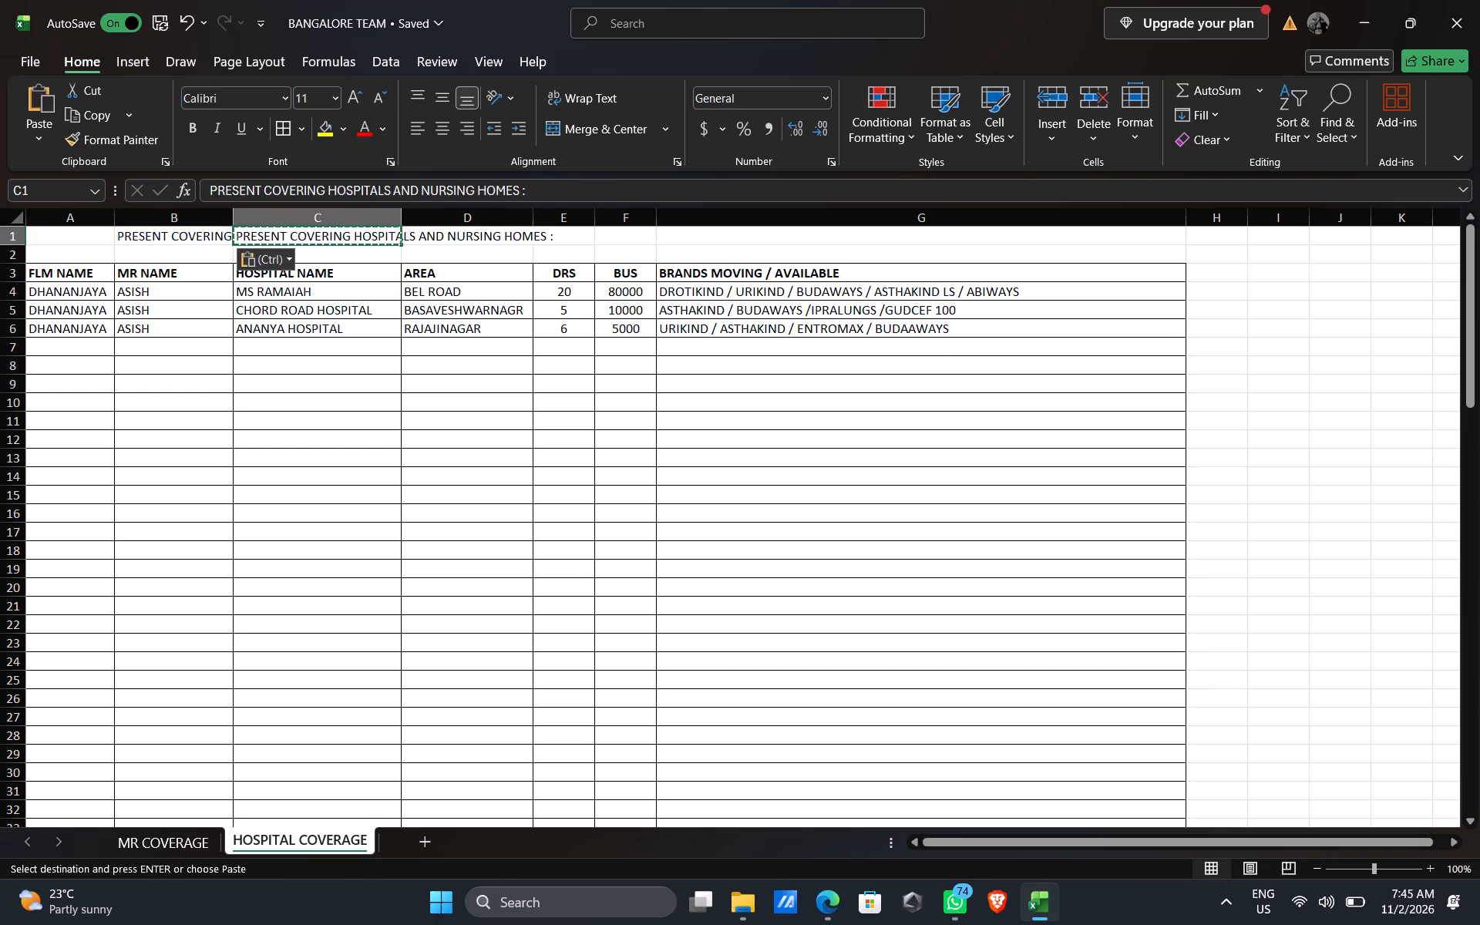
key(Delete)
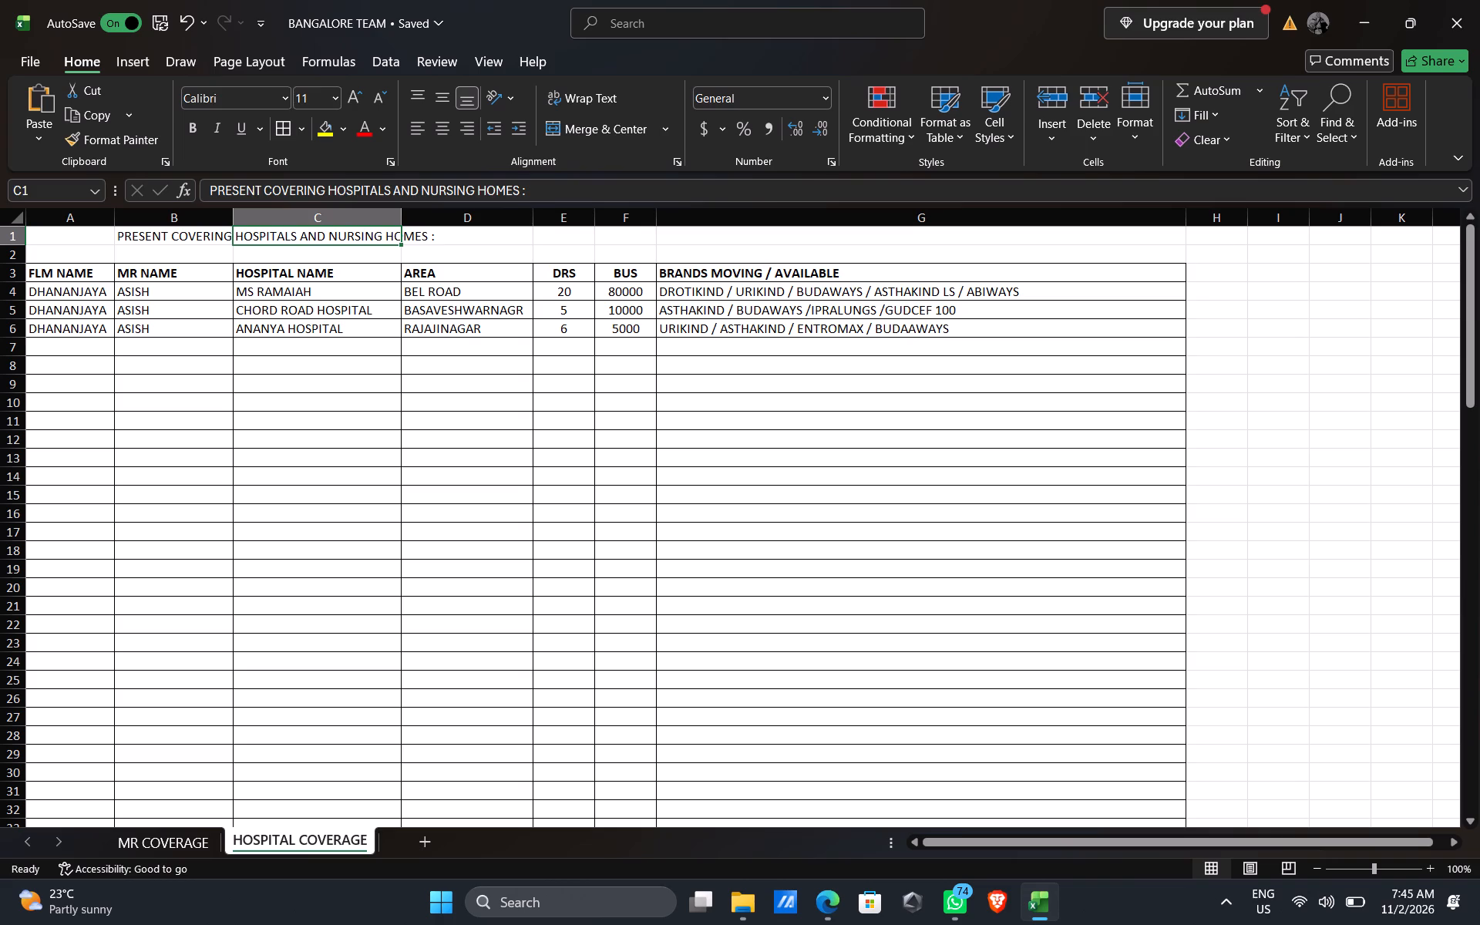
key(Down)
key(Up)
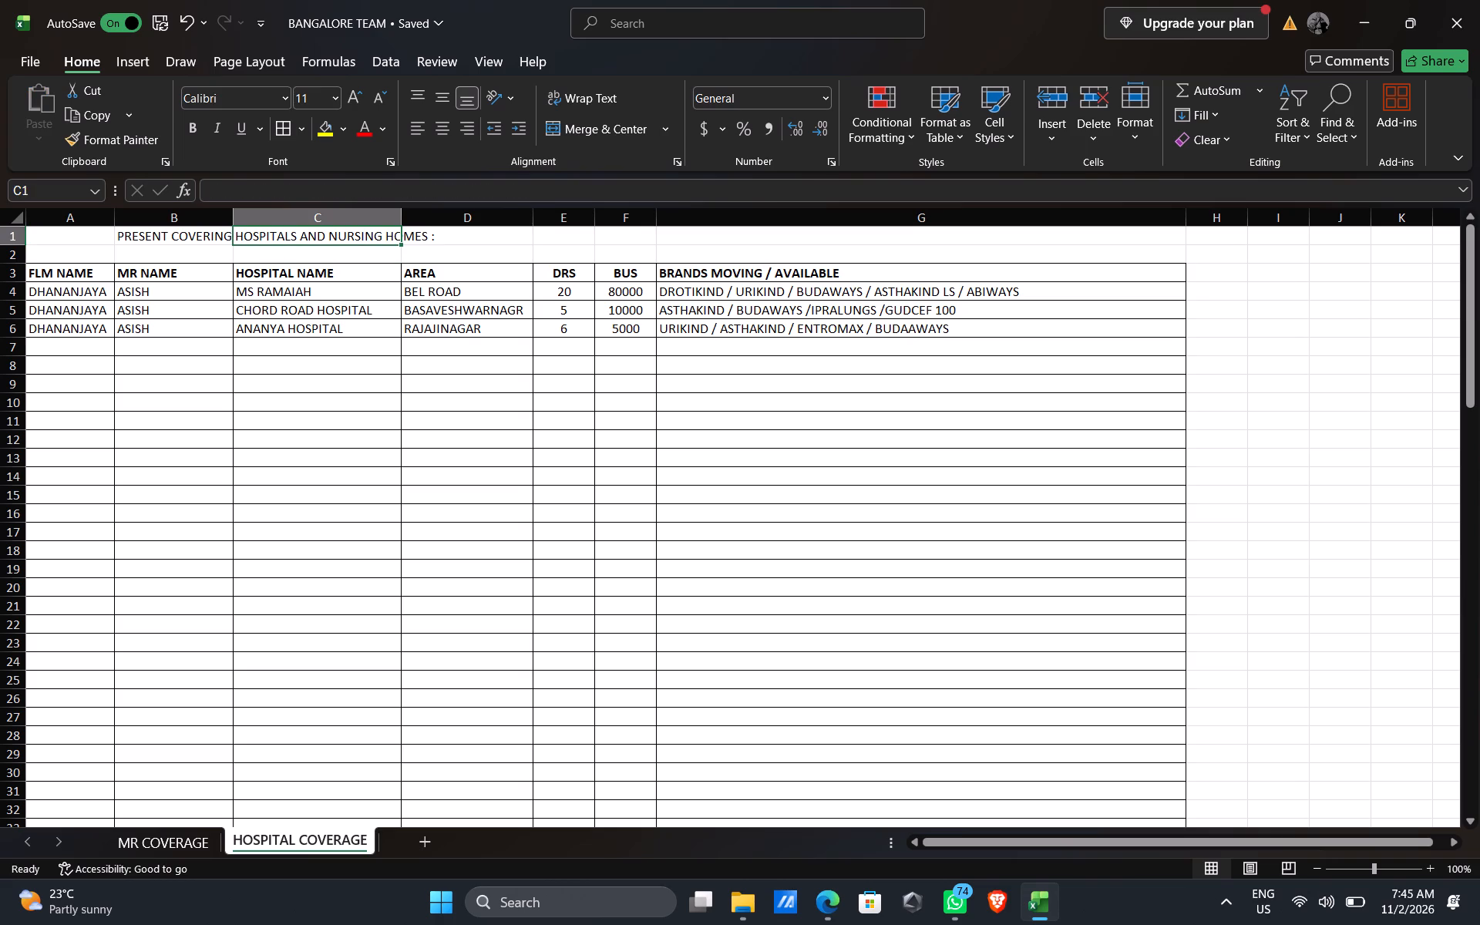
Make the sheet title in B1 bold and underlined.
click(181, 229)
click(193, 129)
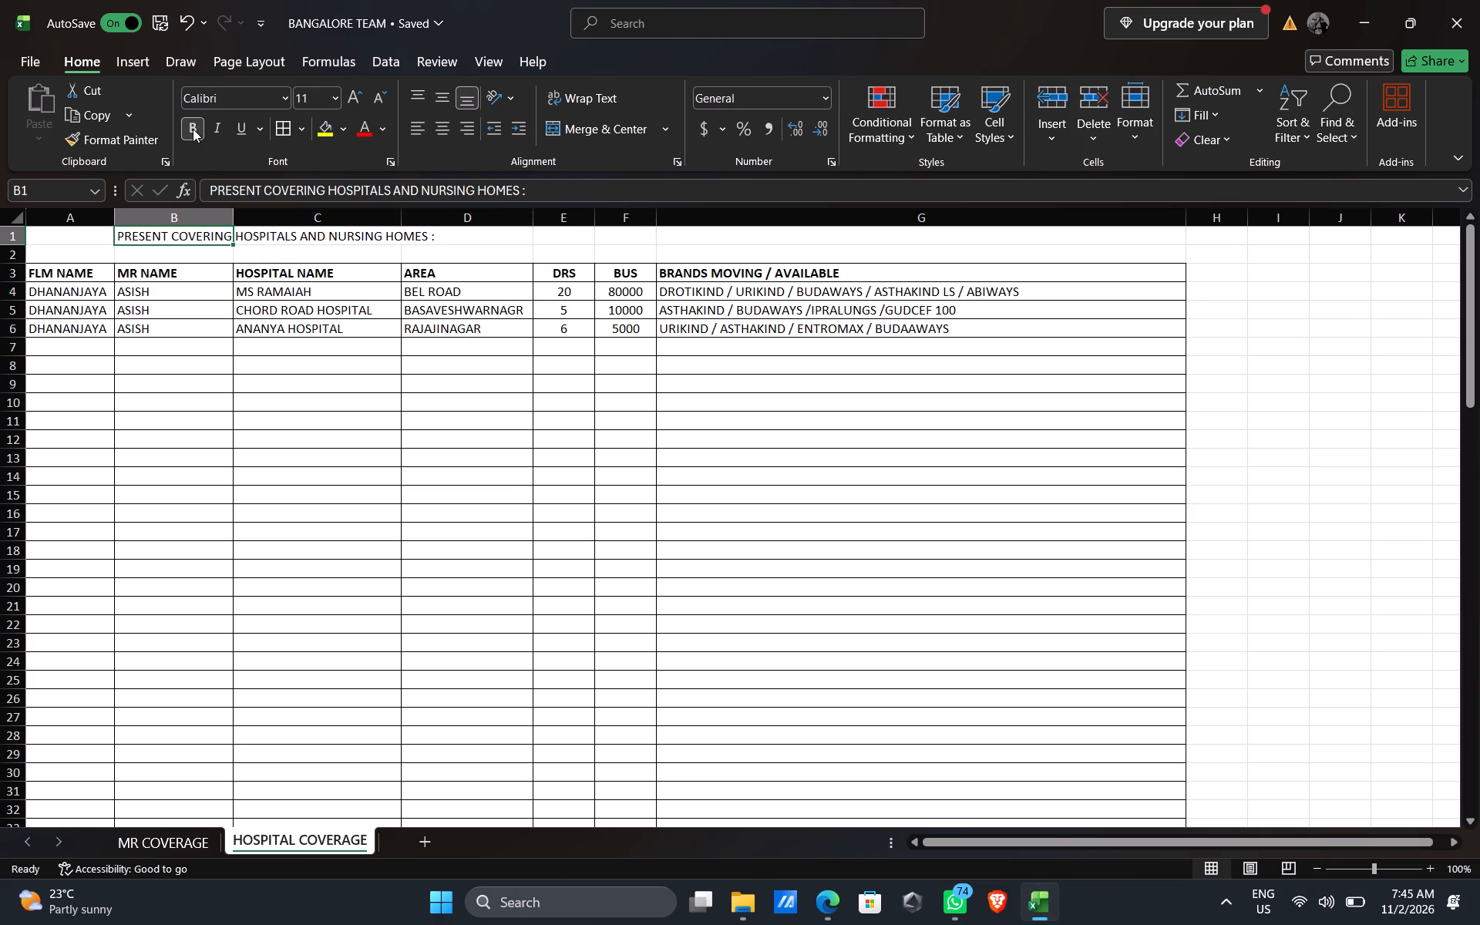
click(238, 135)
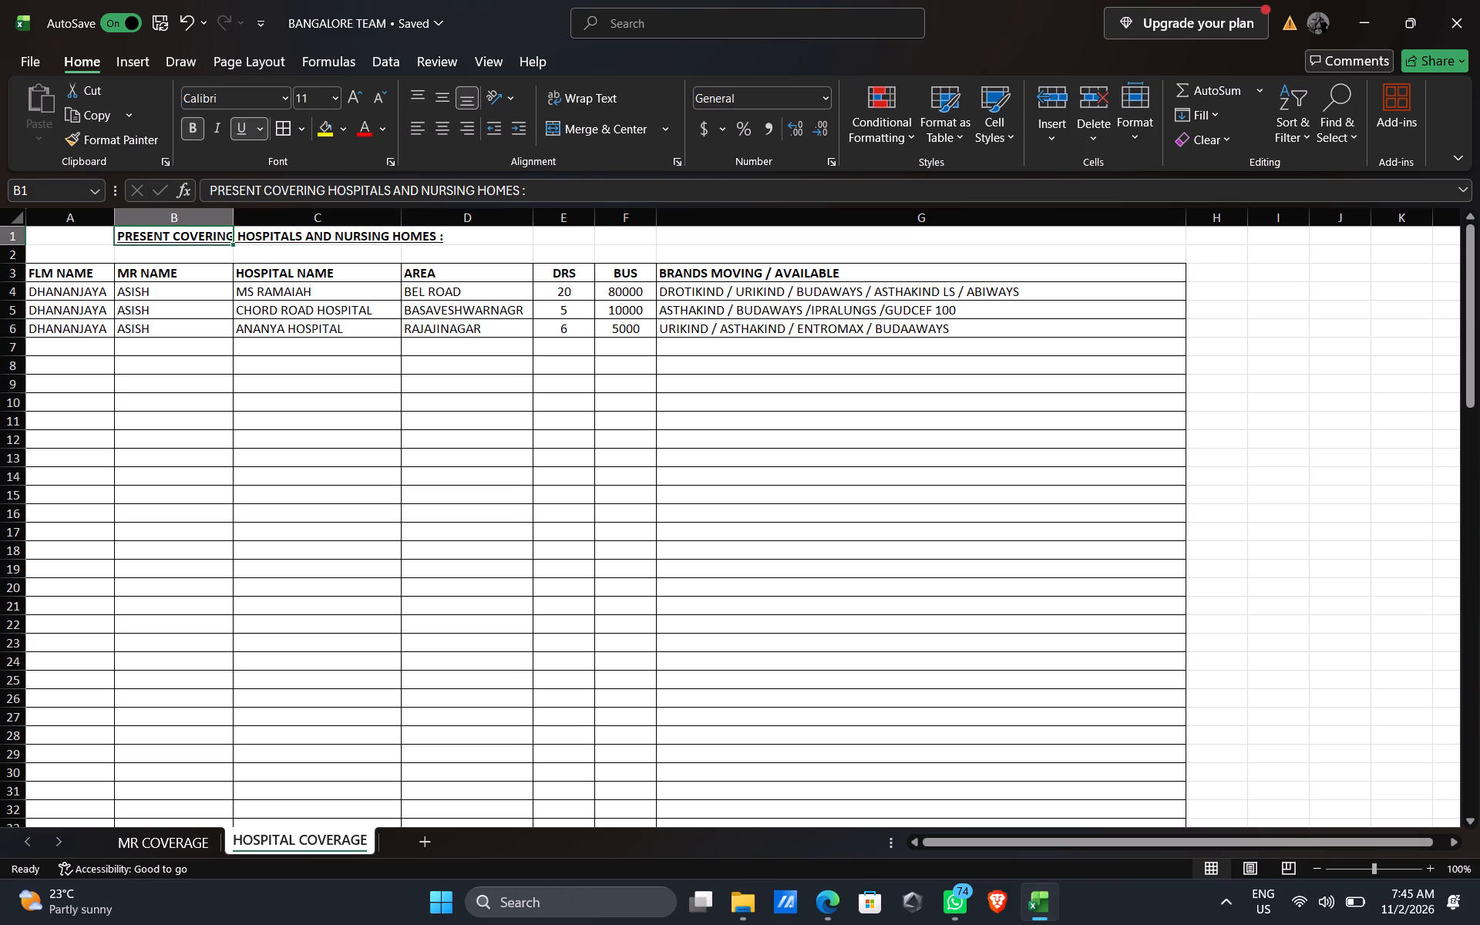
Save the workbook.
click(284, 360)
key(ctrl+s)
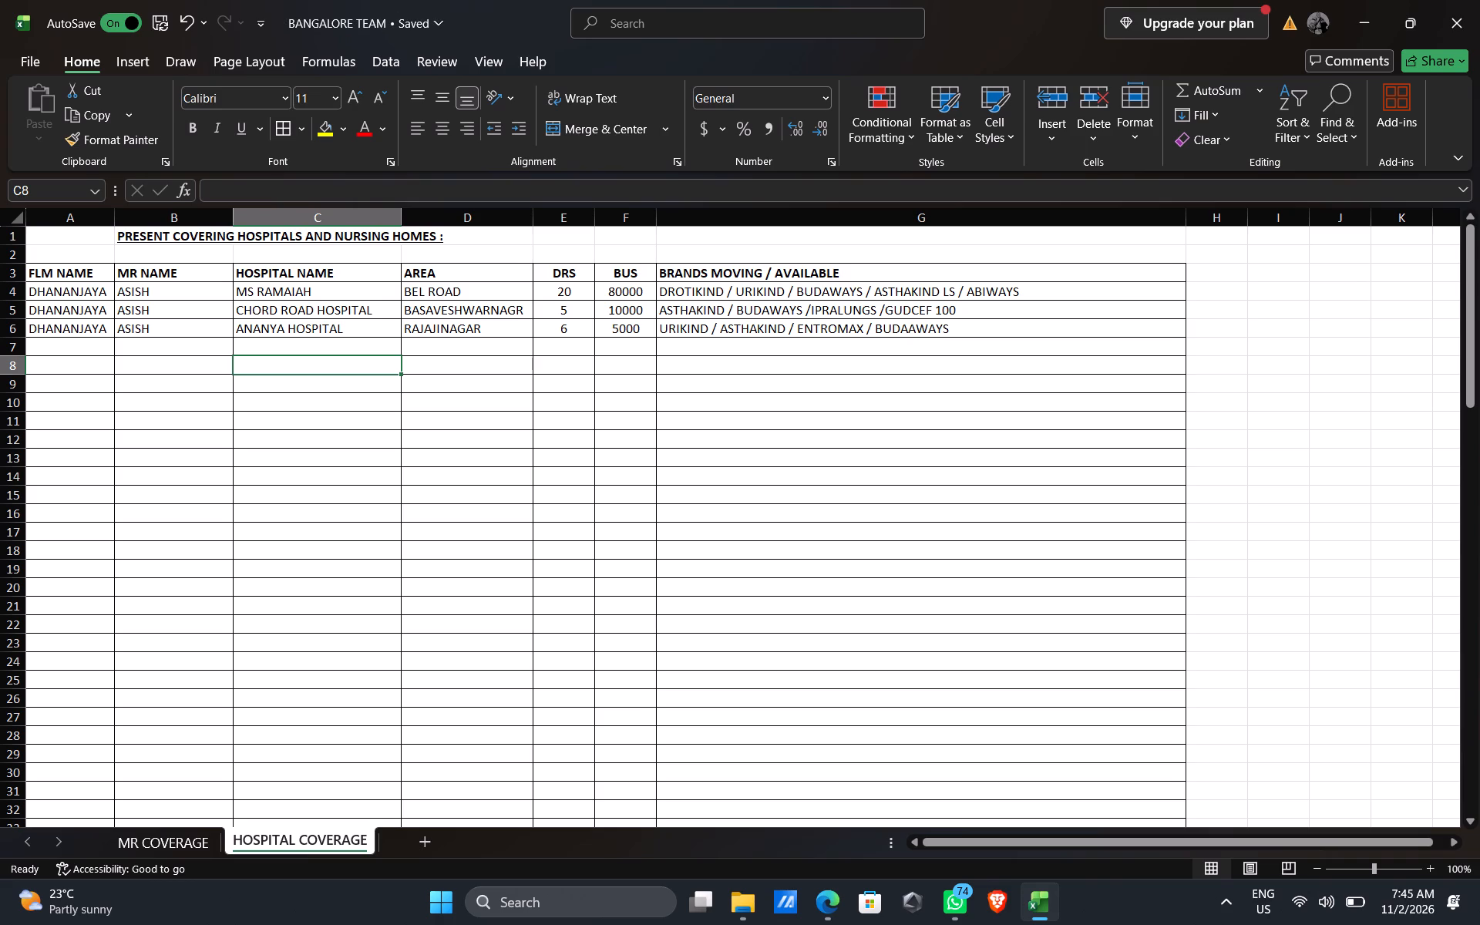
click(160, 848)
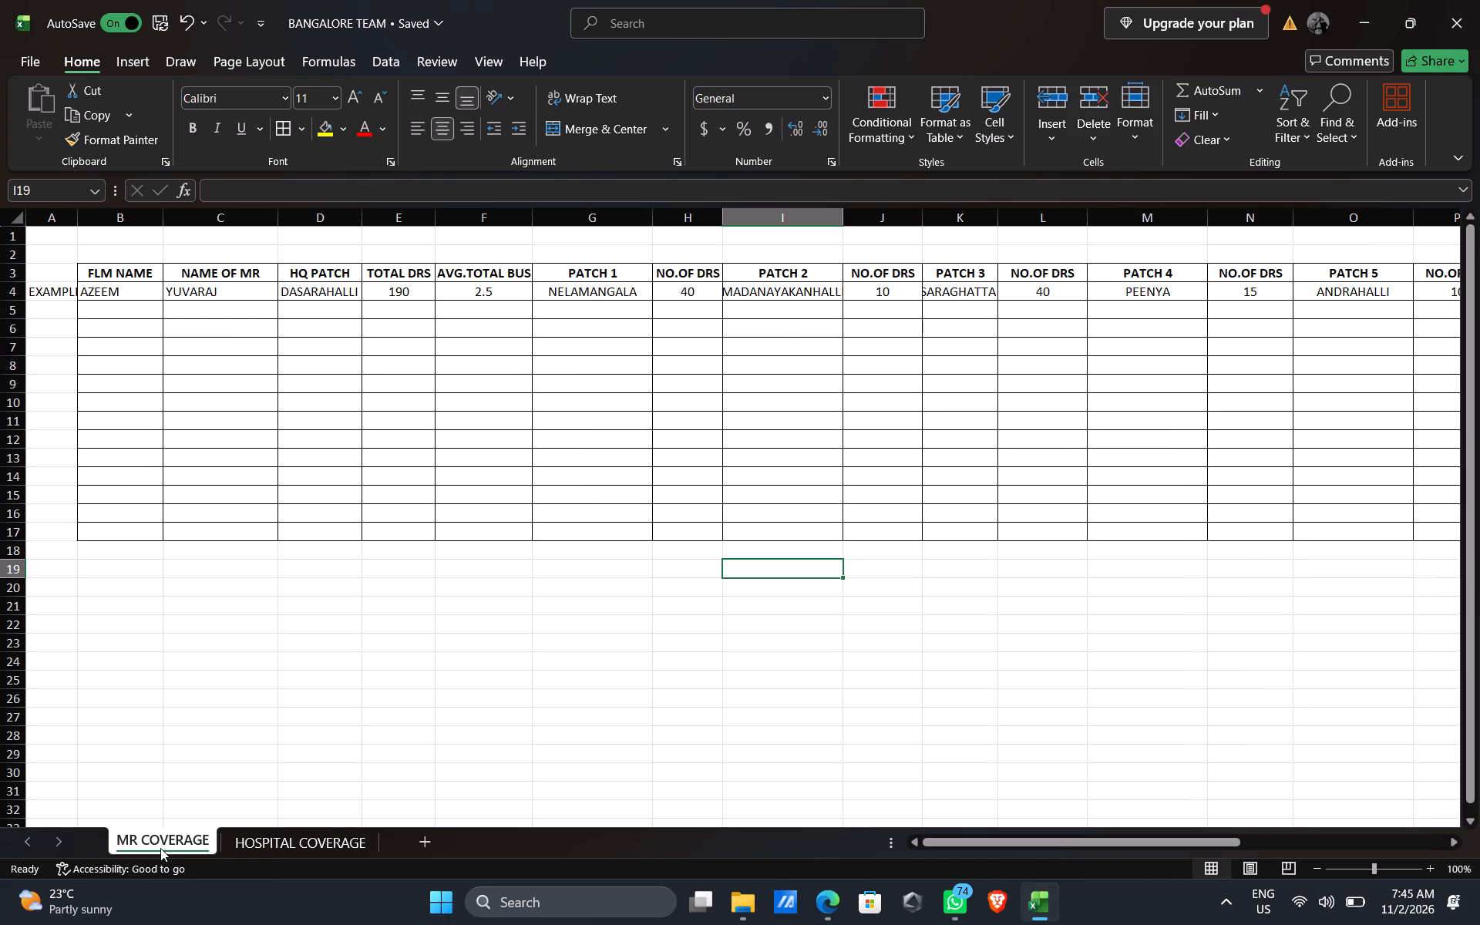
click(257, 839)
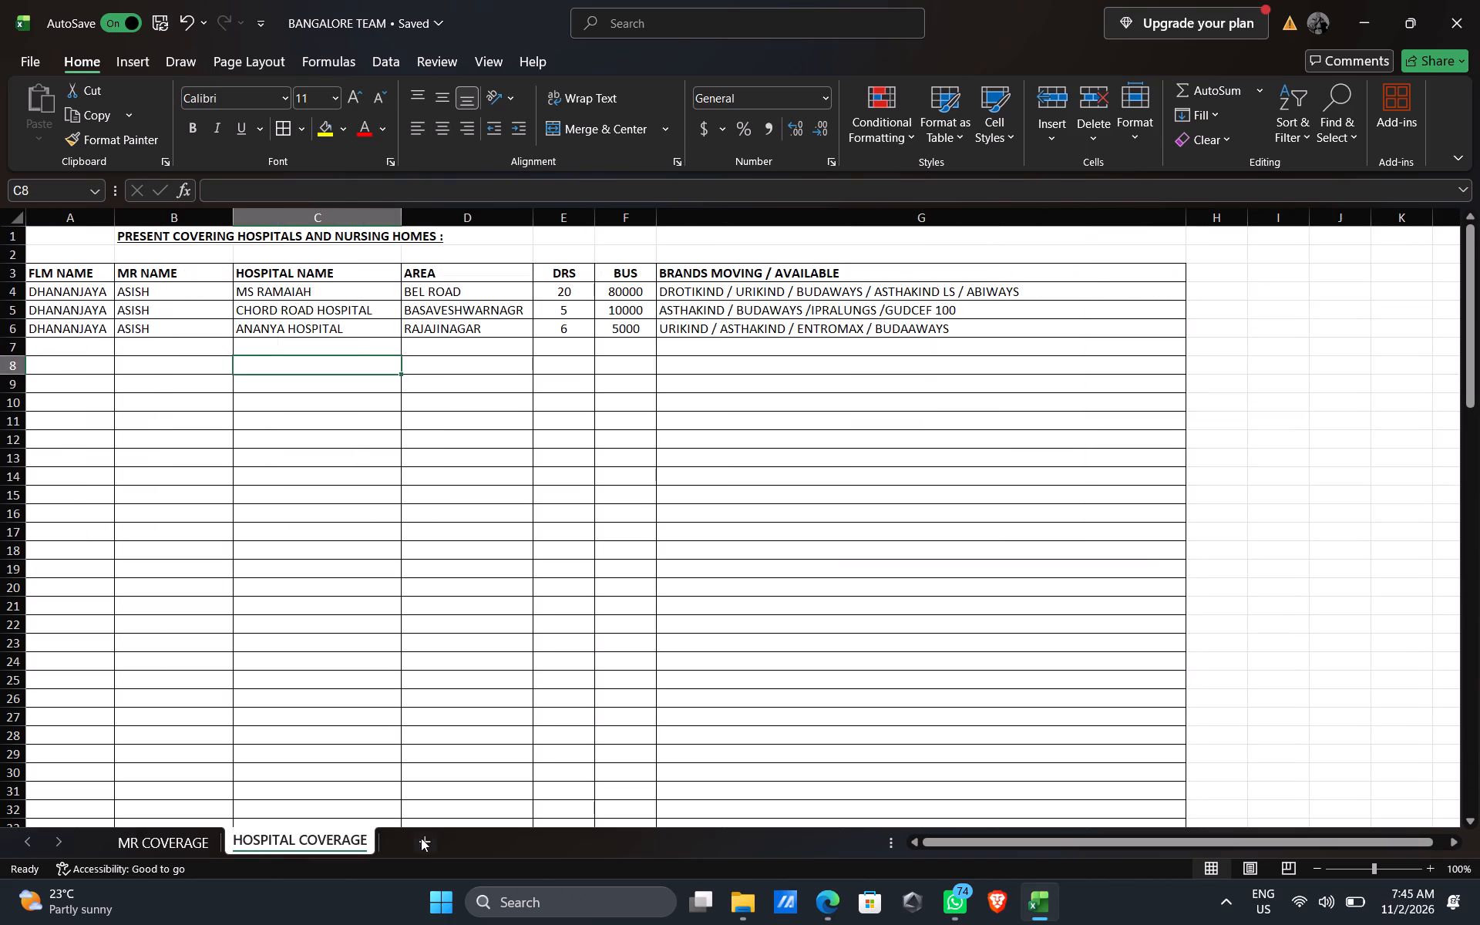
Add a new sheet after HOSPITAL COVERAGE and name it POB AVG.
click(424, 842)
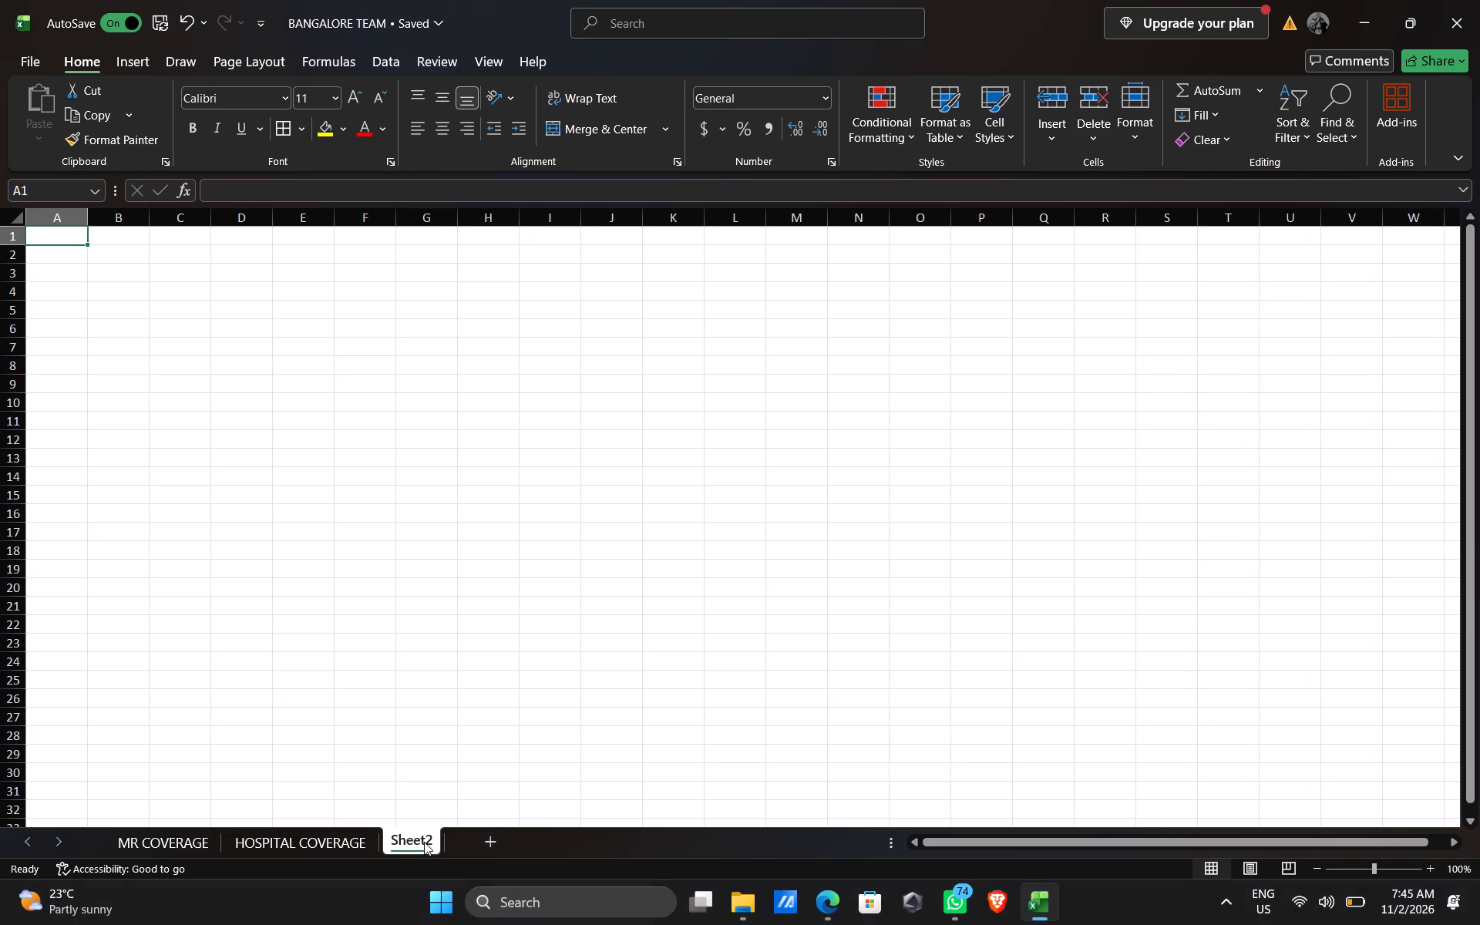
right_click(424, 842)
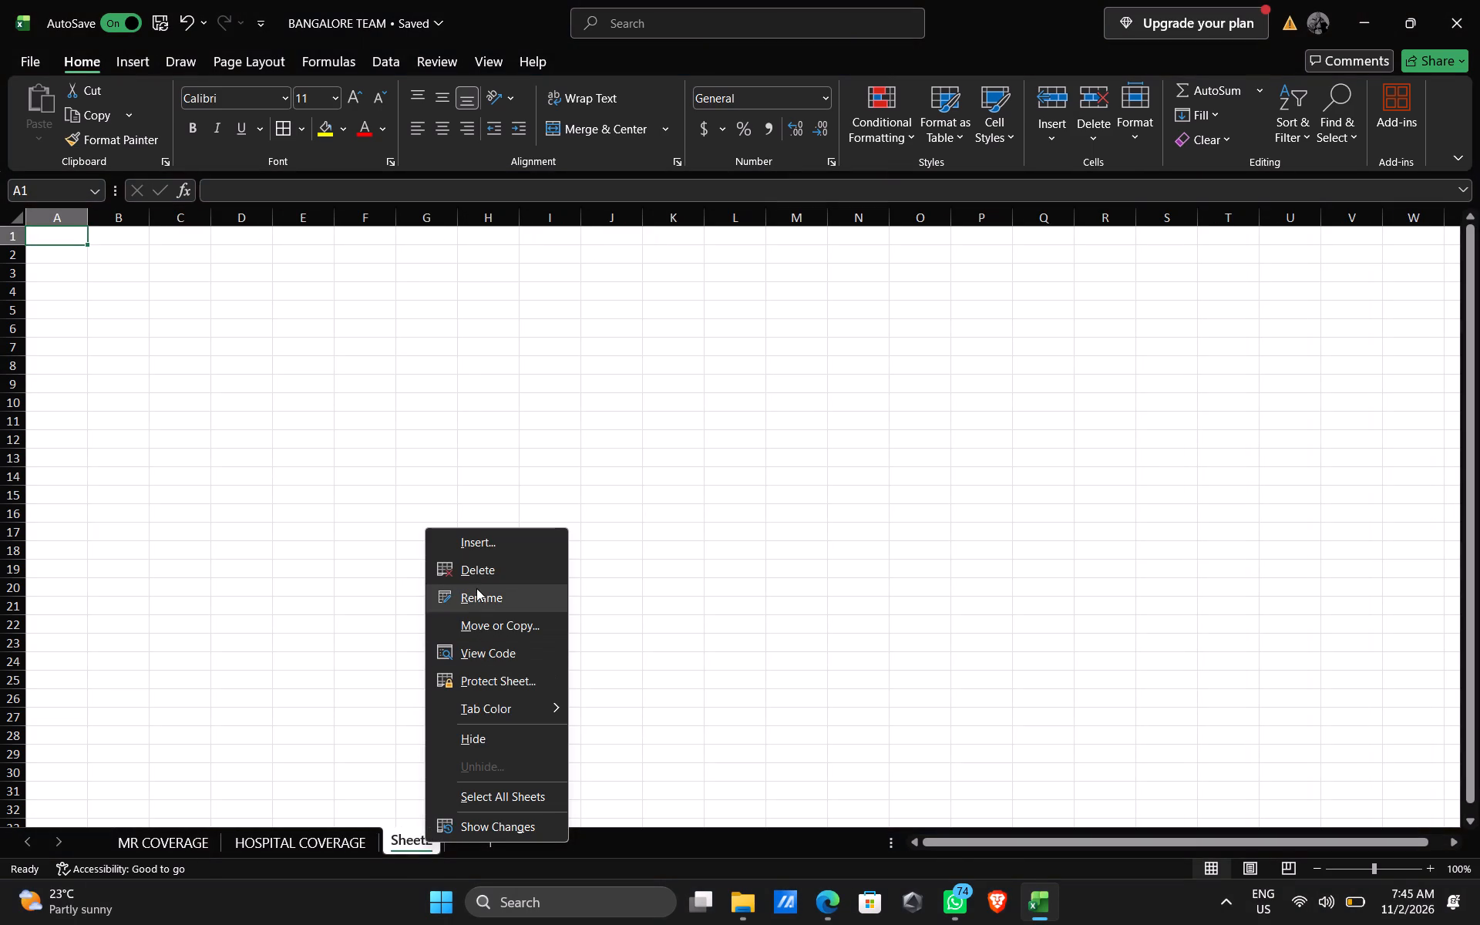
click(476, 588)
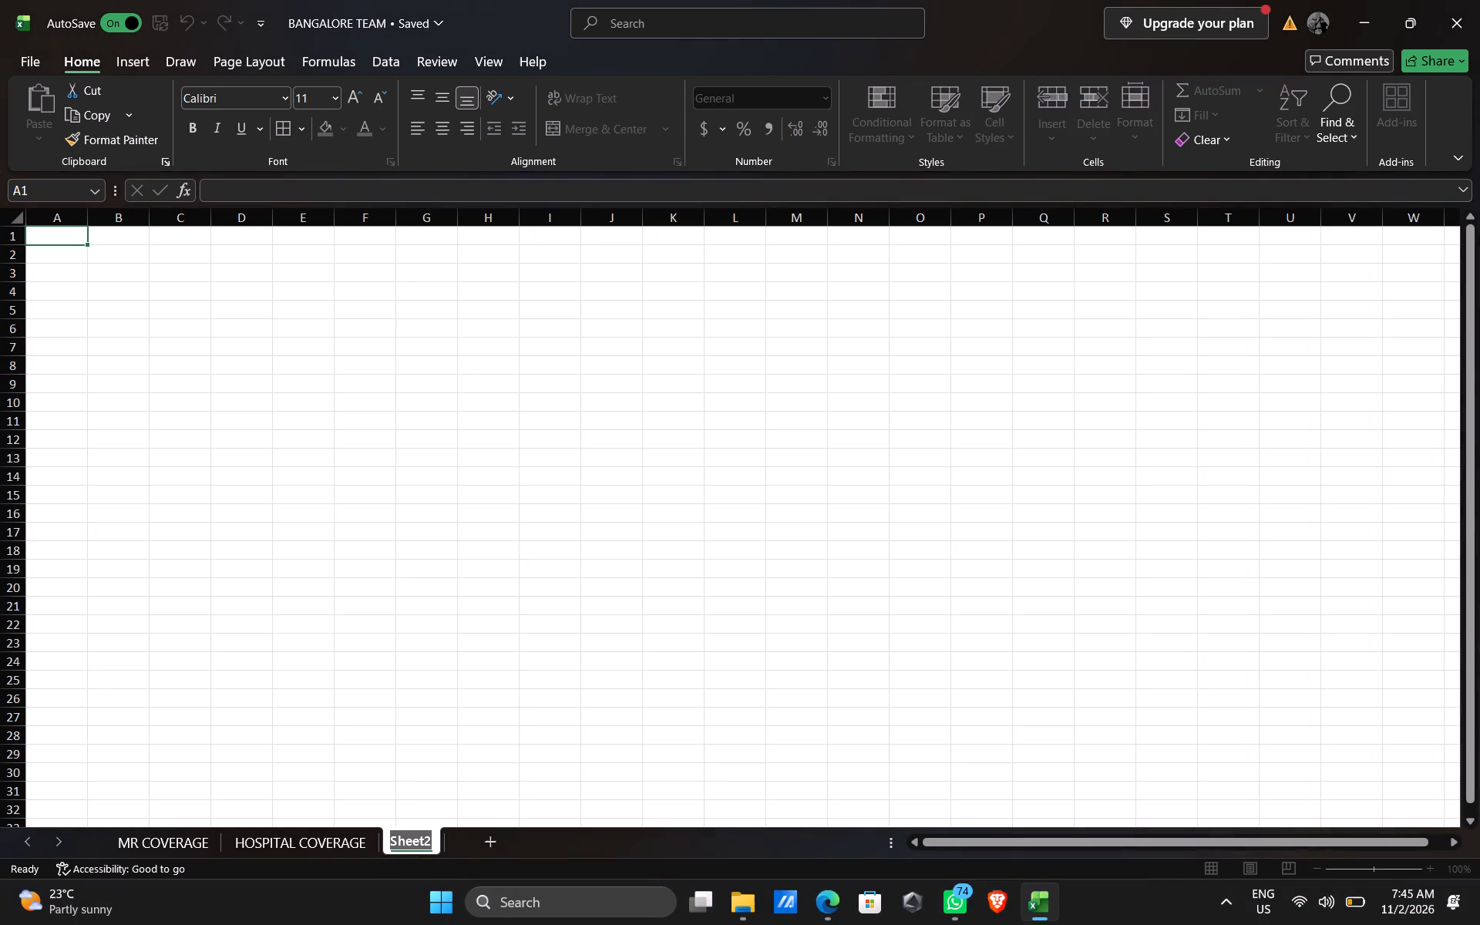
text(POB)
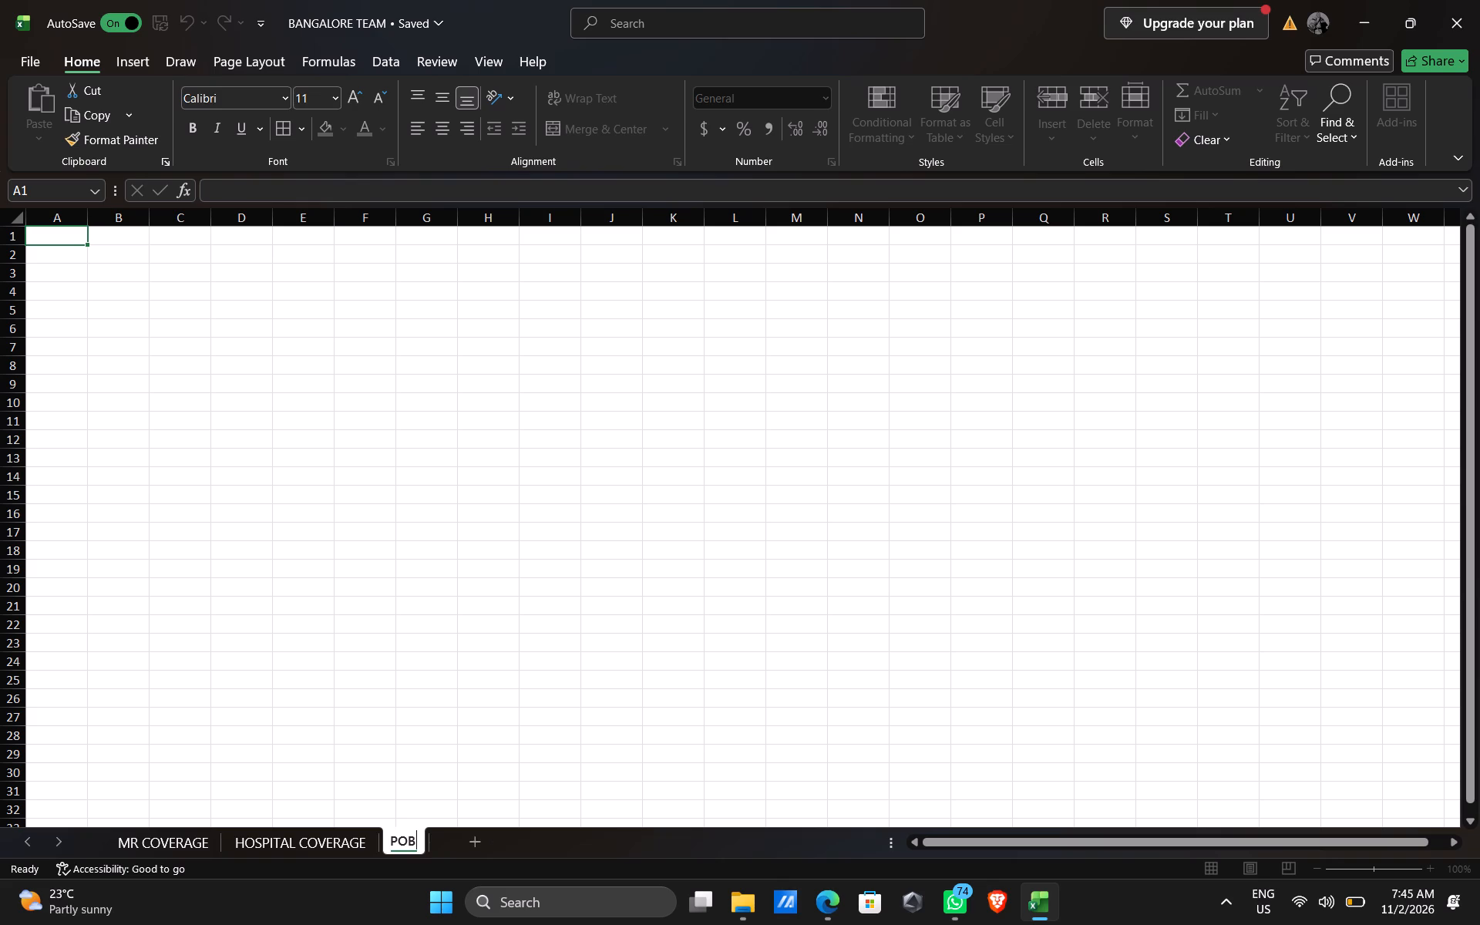
key(space)
text(AVG)
key(period)
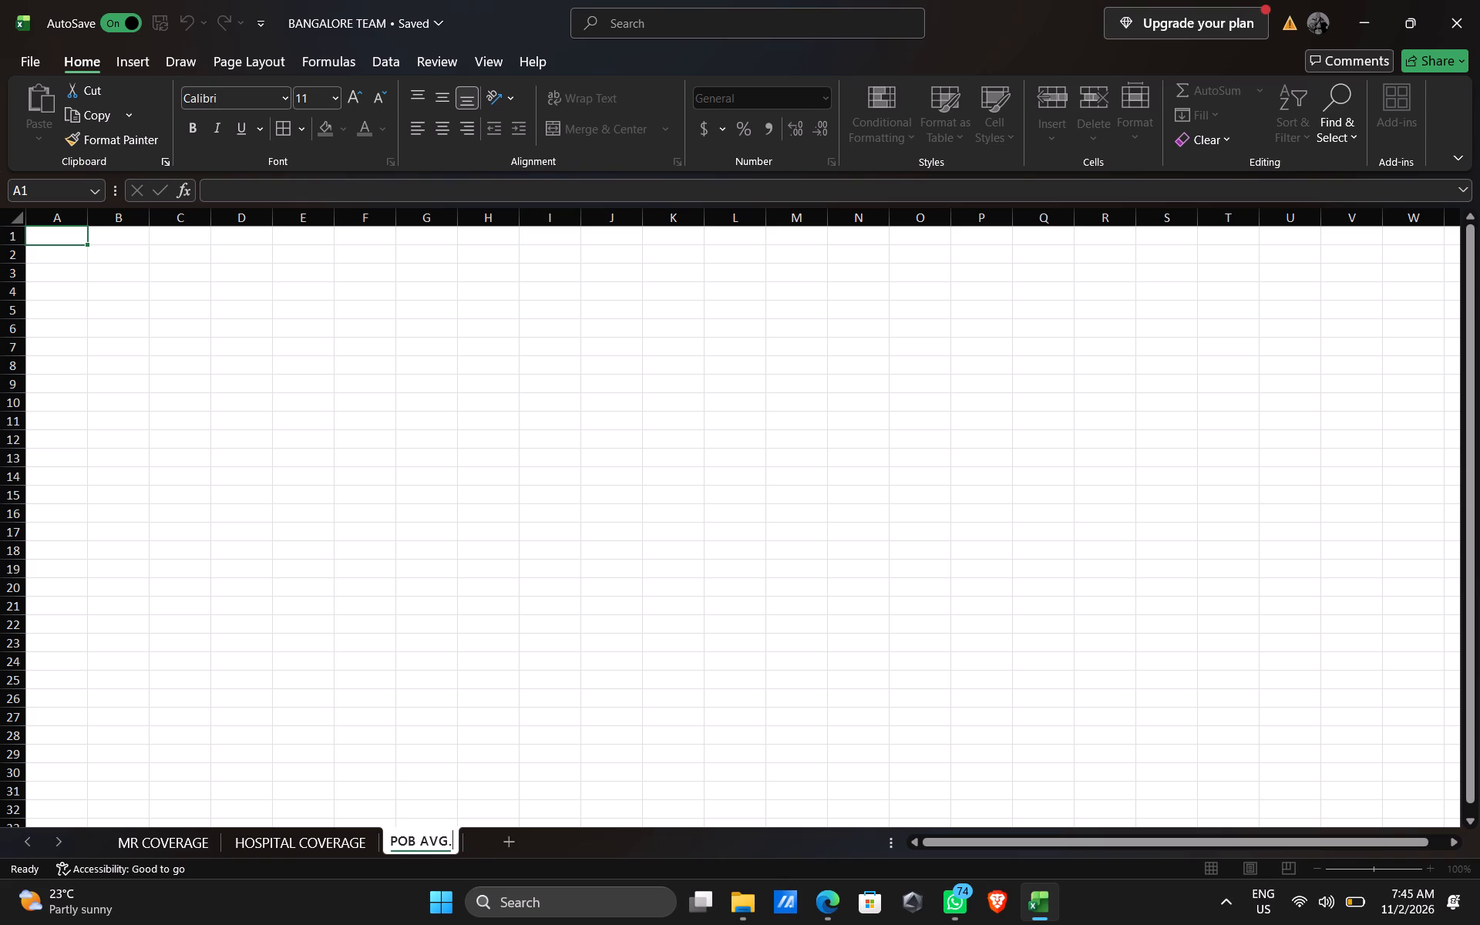
key(BackSpace)
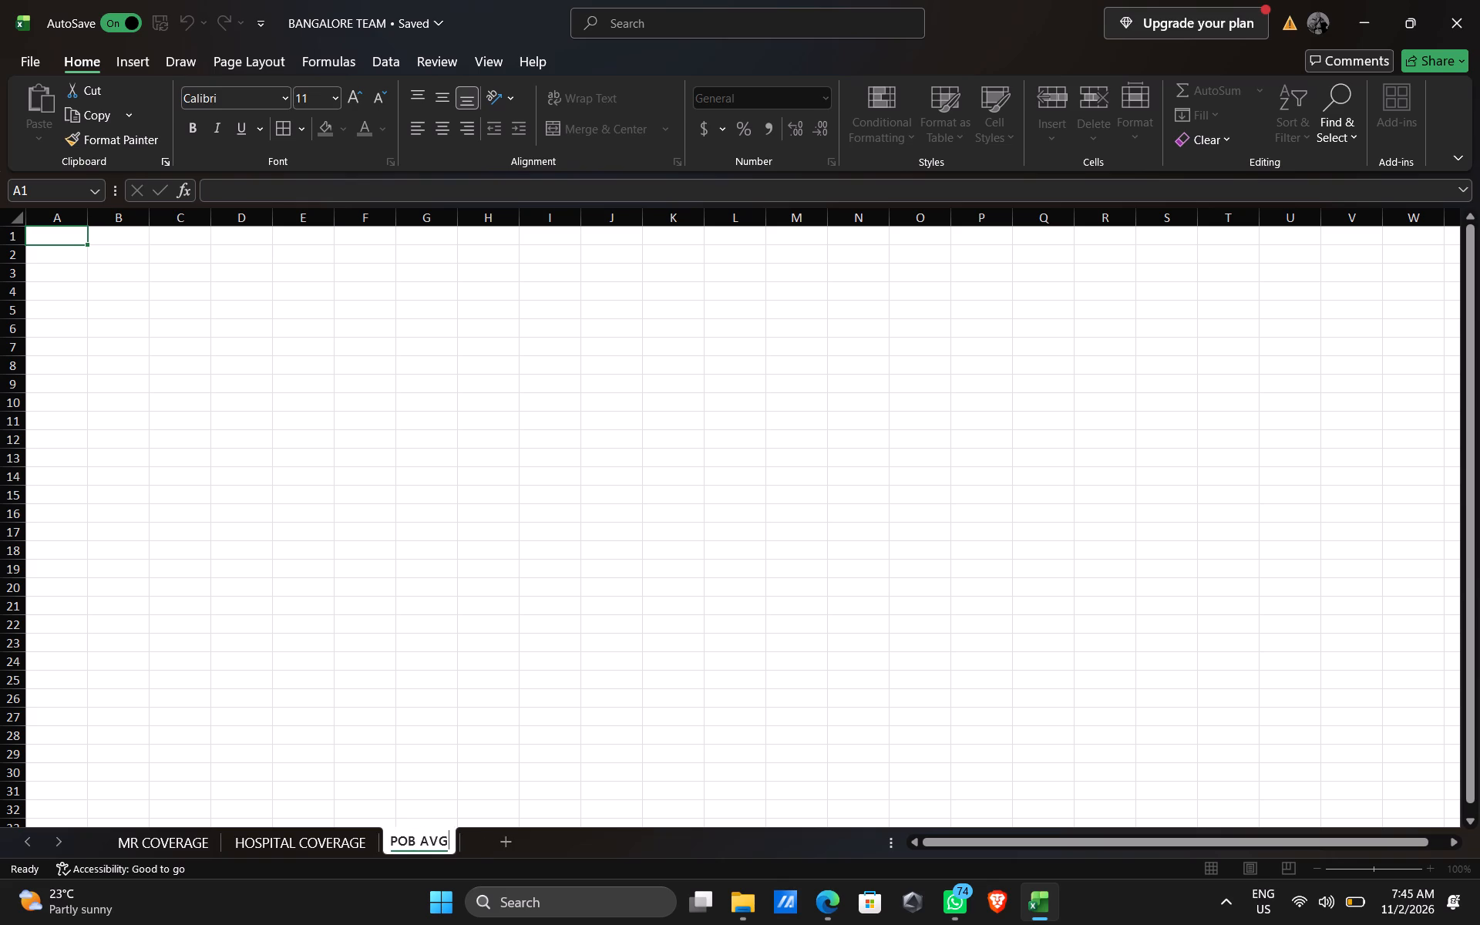
Enter the headers FLM NAME, NAME OF MR and HQ in A2 through C2 of the POB AVG sheet.
click(65, 250)
text(FLM NAME)
key(Right)
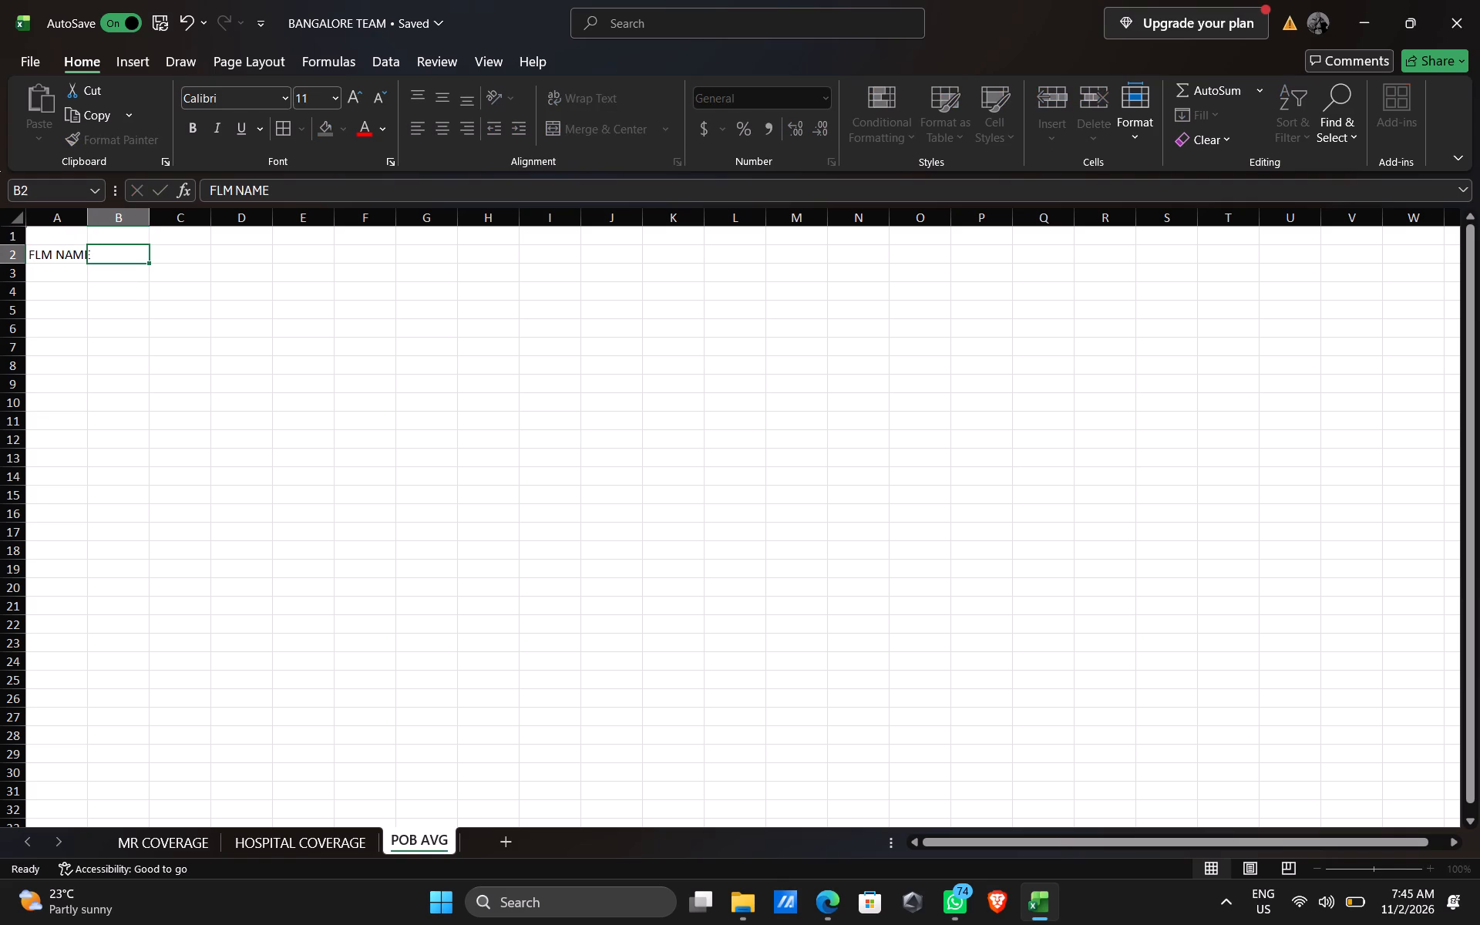
text(MR NA)
key(BackSpace)
key(BackSpace)
key(BackSpace)
key(BackSpace)
key(BackSpace)
key(BackSpace)
text(NAME OF ME)
key(BackSpace)
key(r)
key(Right)
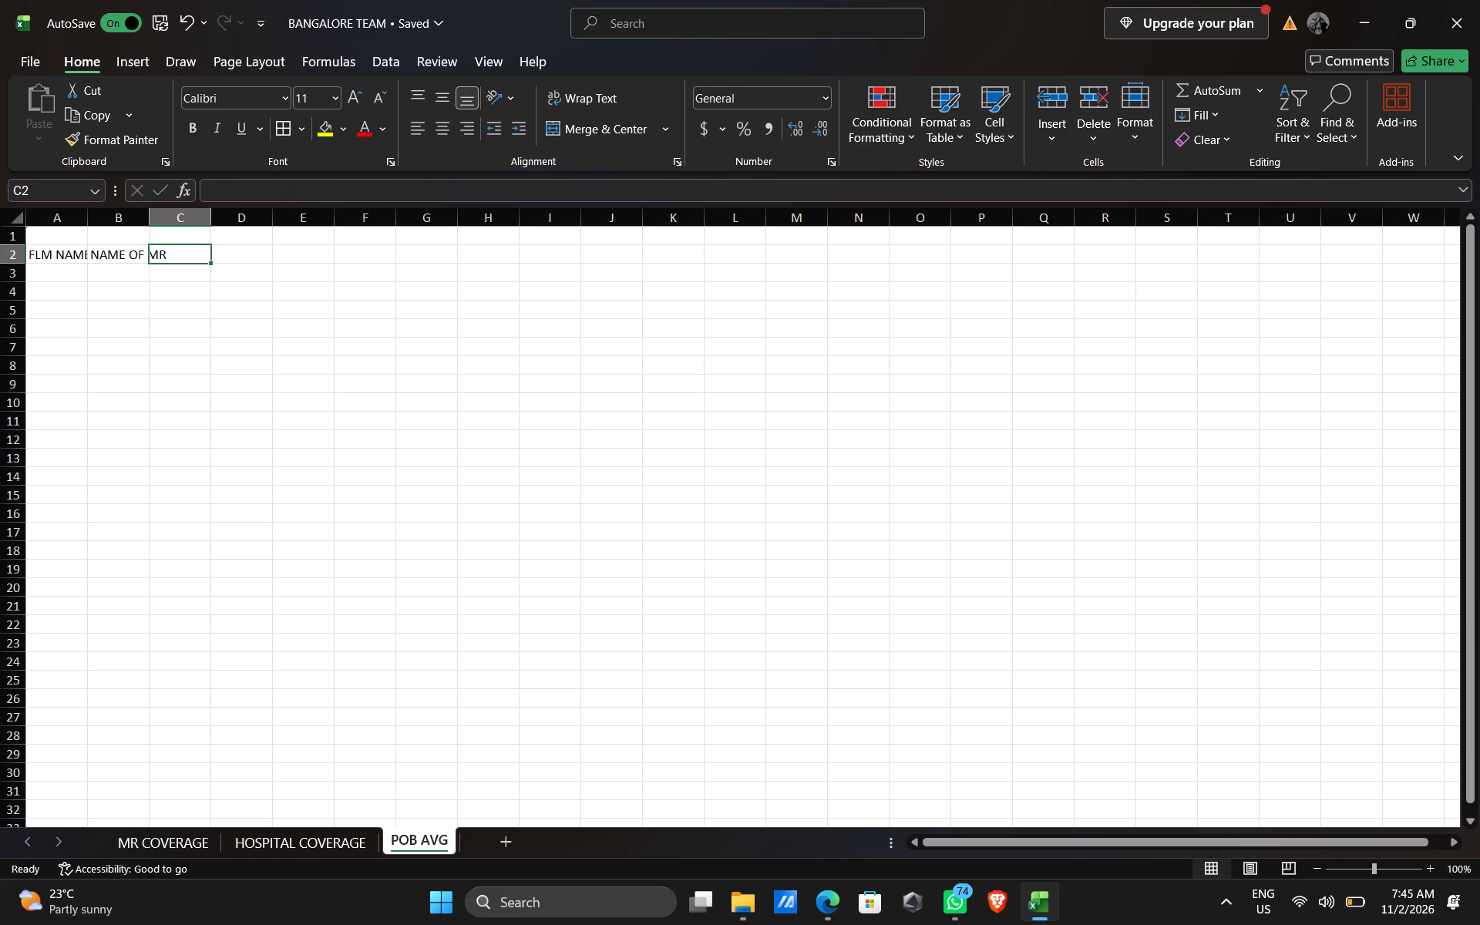
text(HQ)
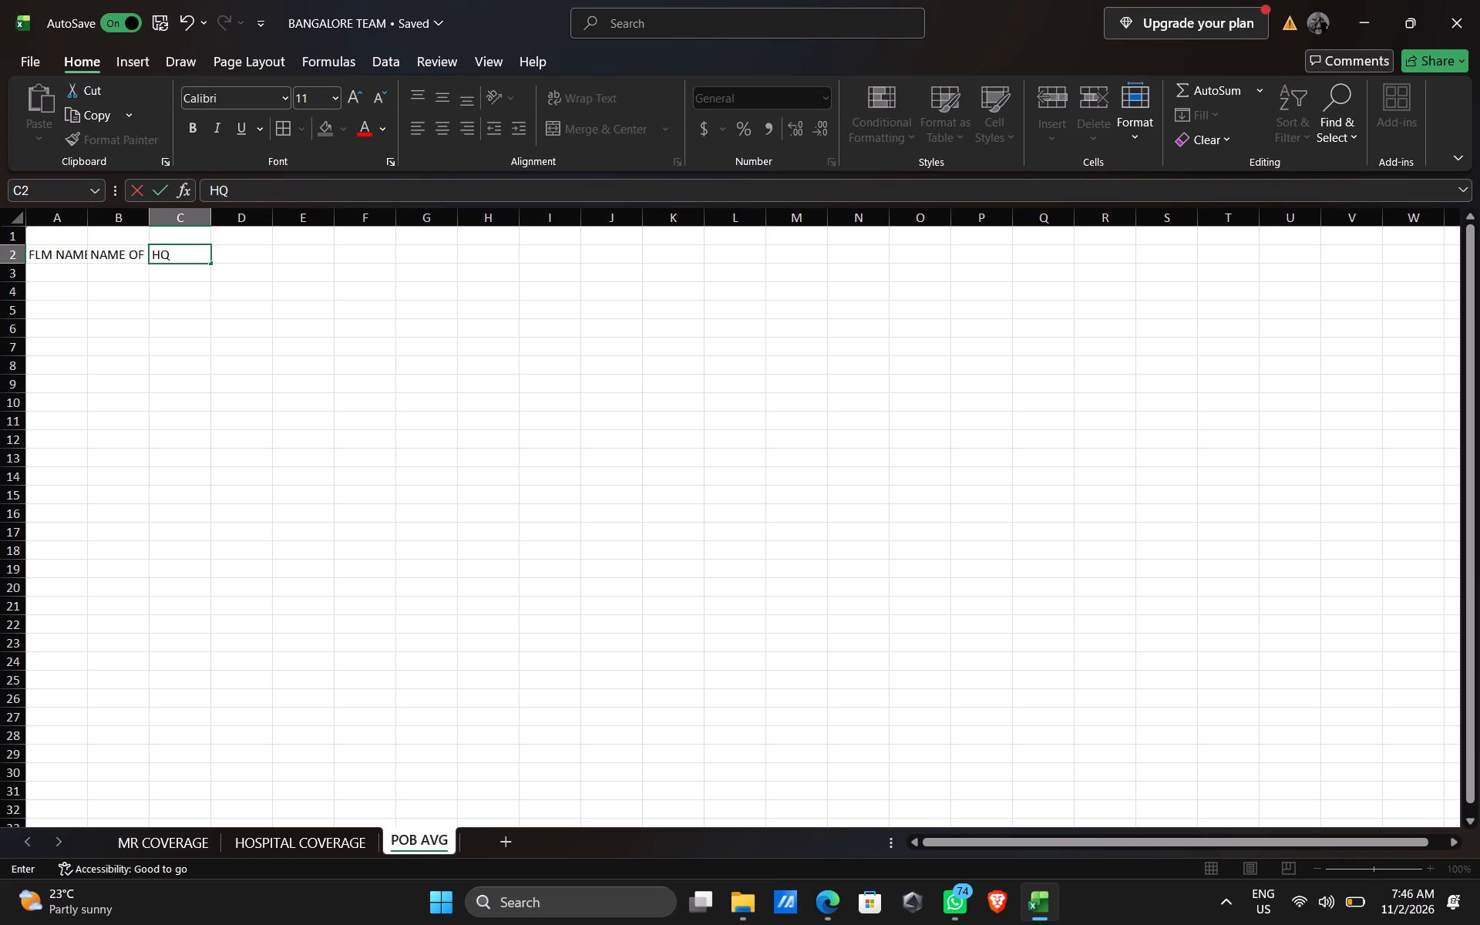
key(Right)
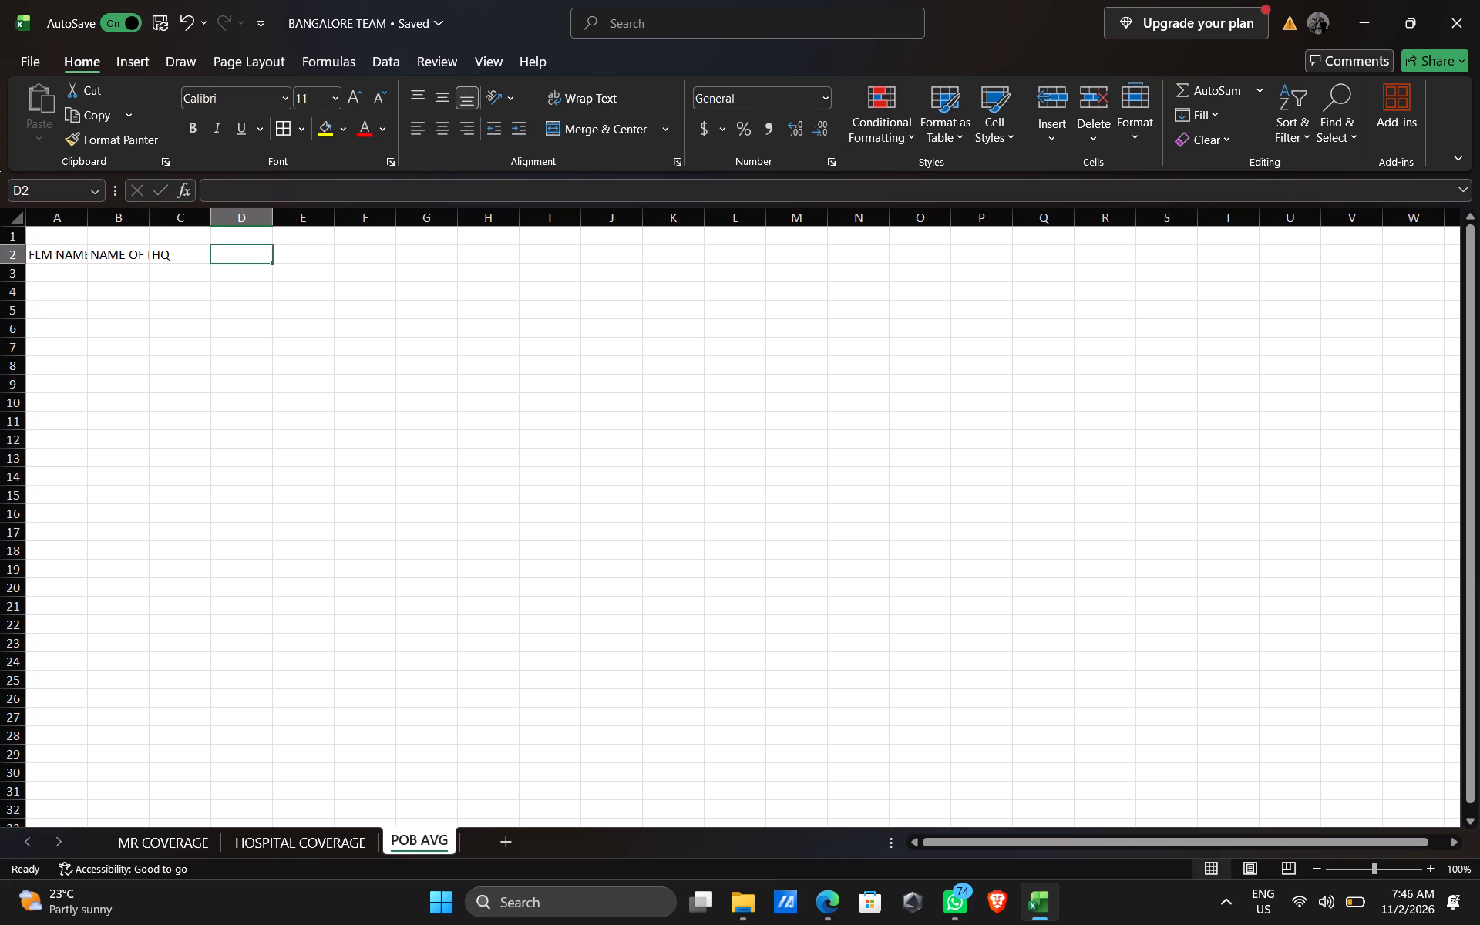
Widen columns A, B and C so the headers fit with extra room.
drag(87, 223, 115, 224)
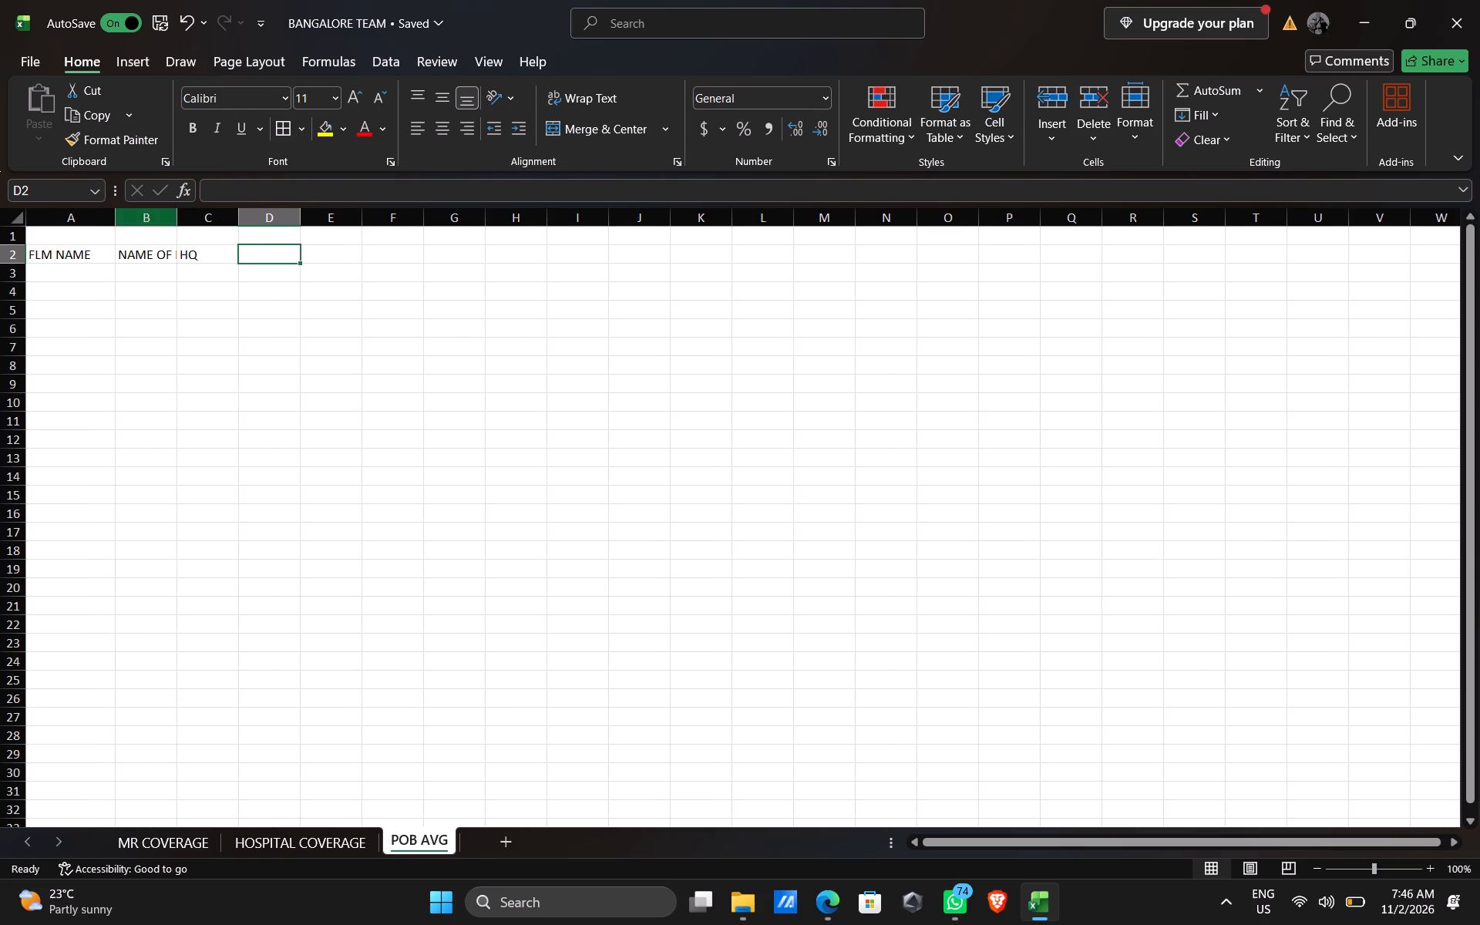
drag(176, 219, 222, 222)
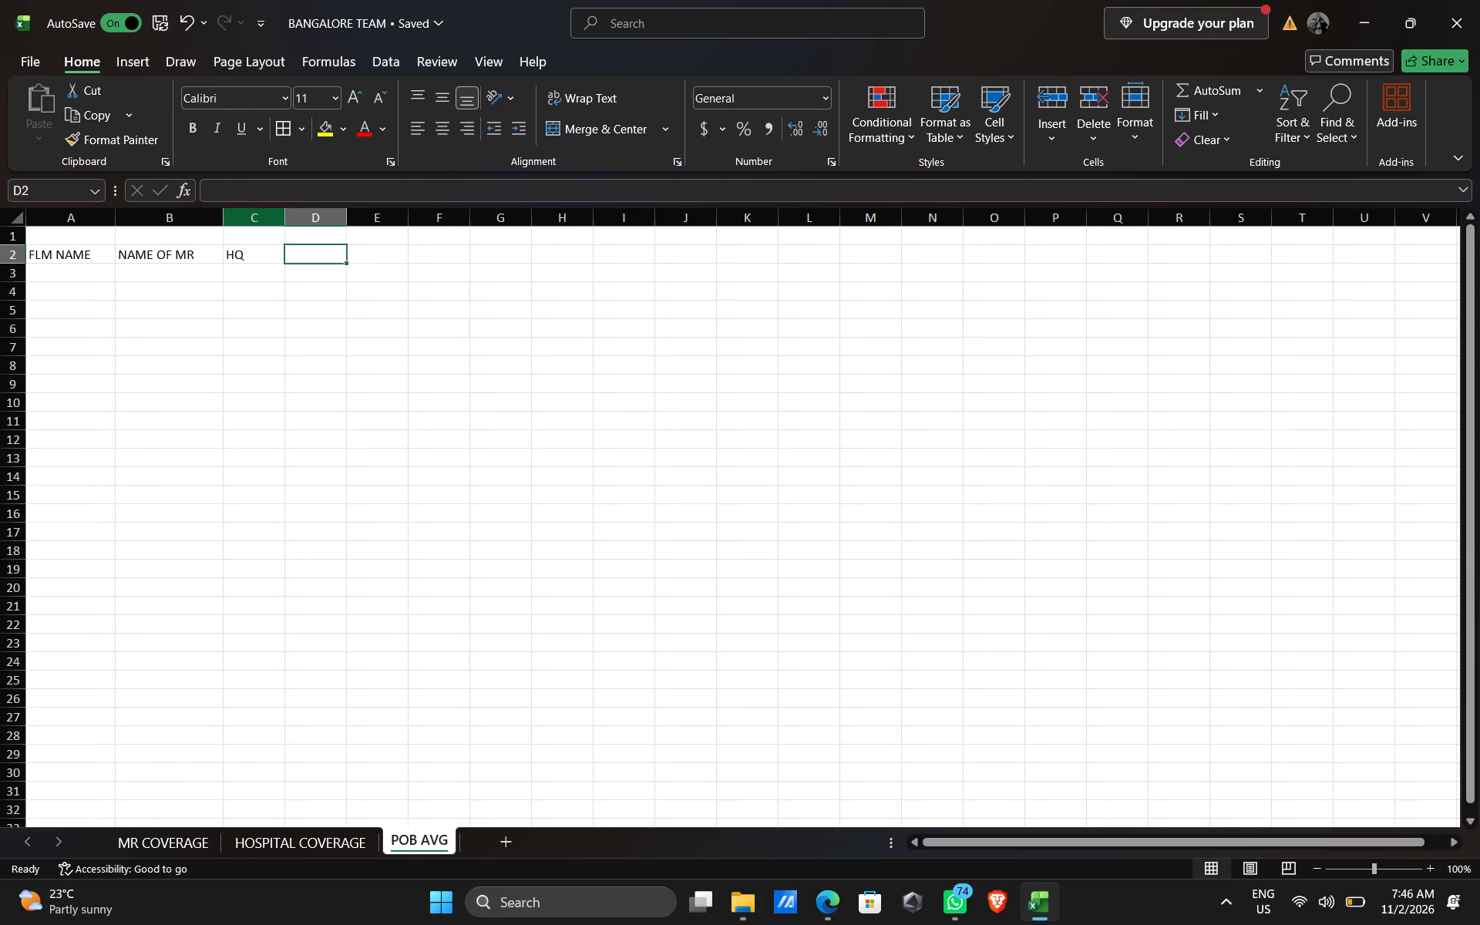
drag(281, 222, 309, 222)
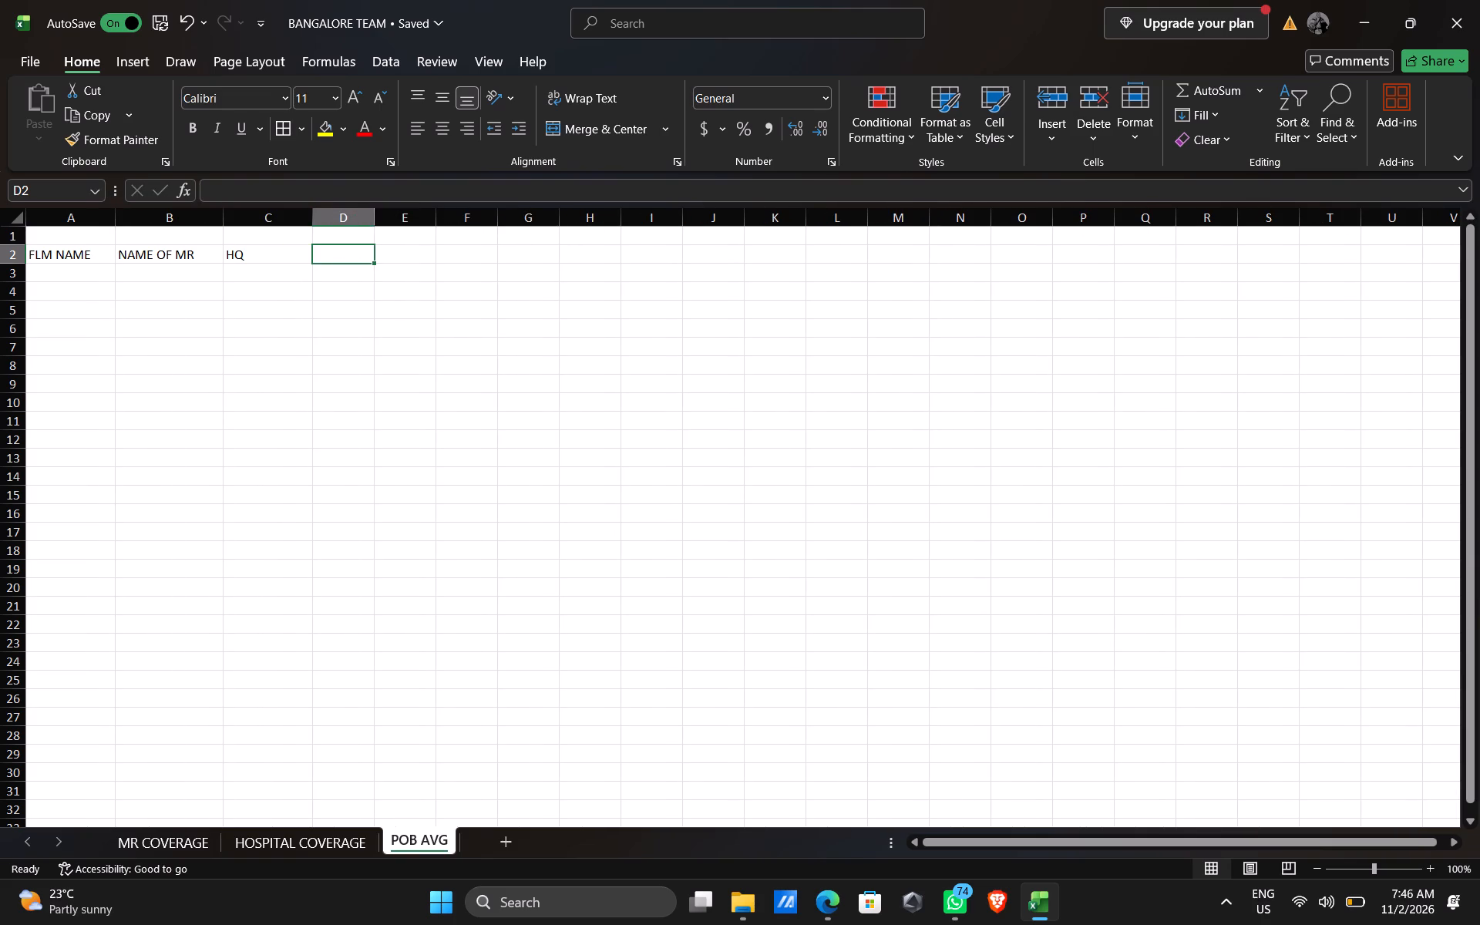
Widen column B of the POB AVG sheet a little more.
drag(224, 218, 236, 219)
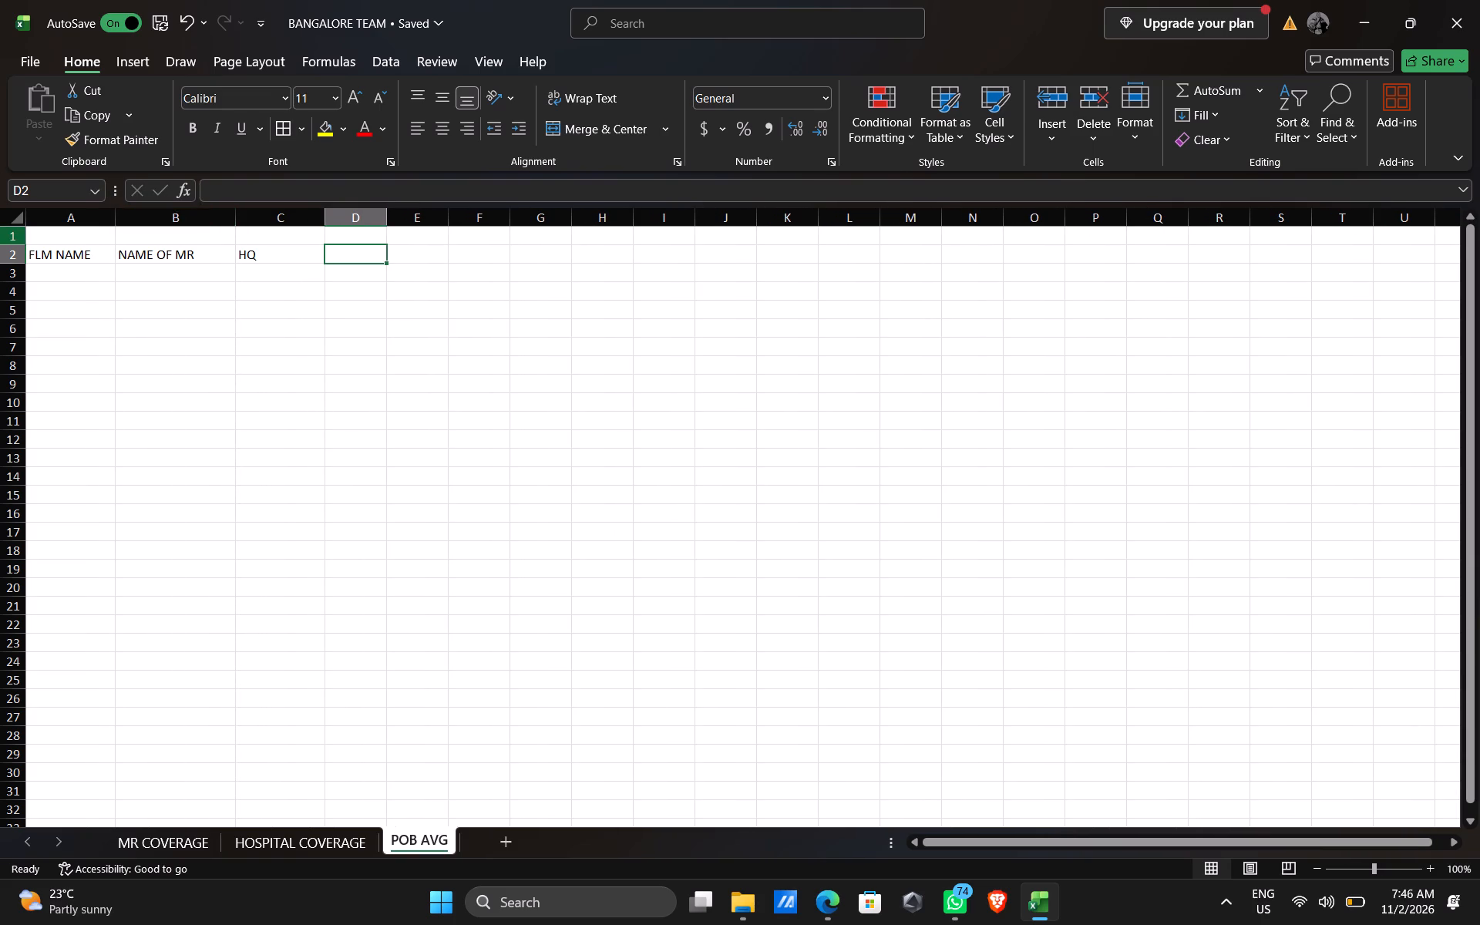
Insert a blank row above row 1 of the POB AVG sheet.
click(16, 240)
right_click(16, 240)
click(62, 429)
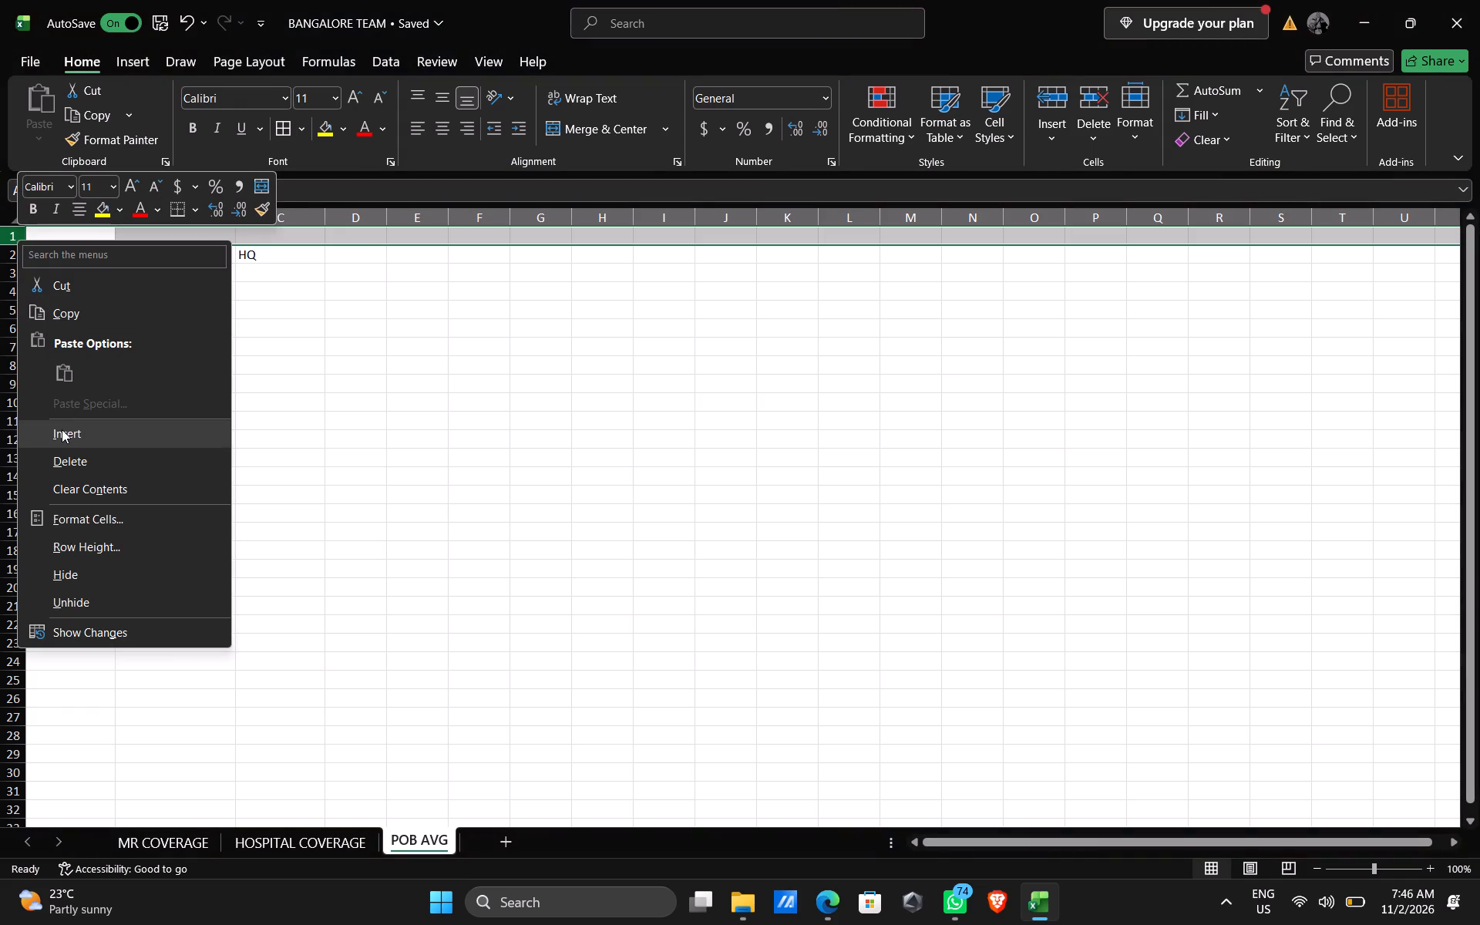
Enter the title LAST 3 MONTHS AVG. POB UNIT WISE in B1 and make it bold and underlined.
click(153, 236)
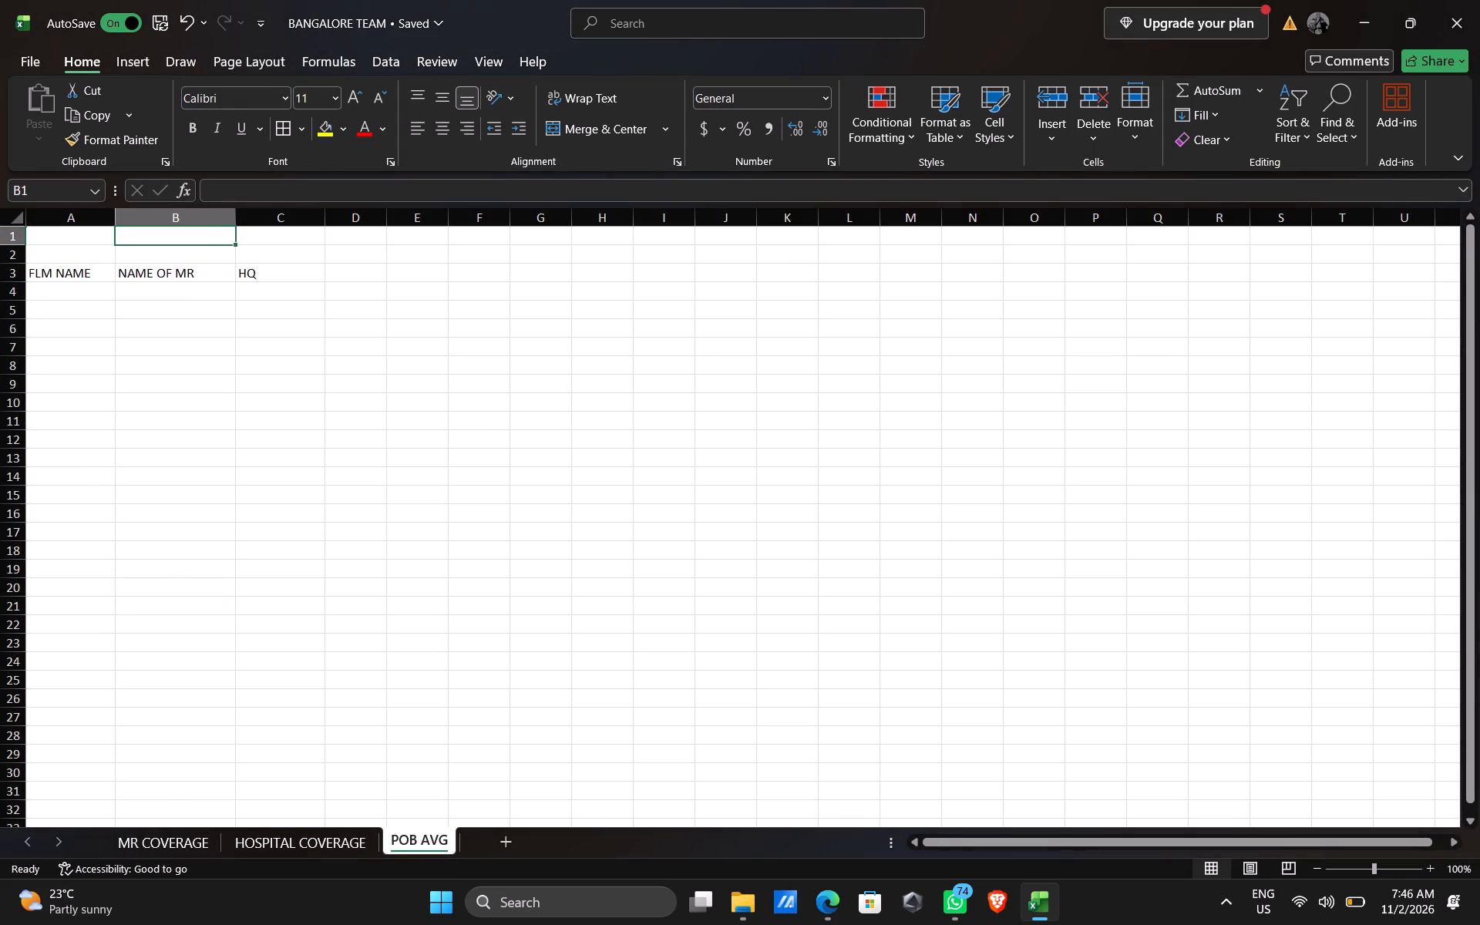
text(LAST 3 MONTHS AVG.)
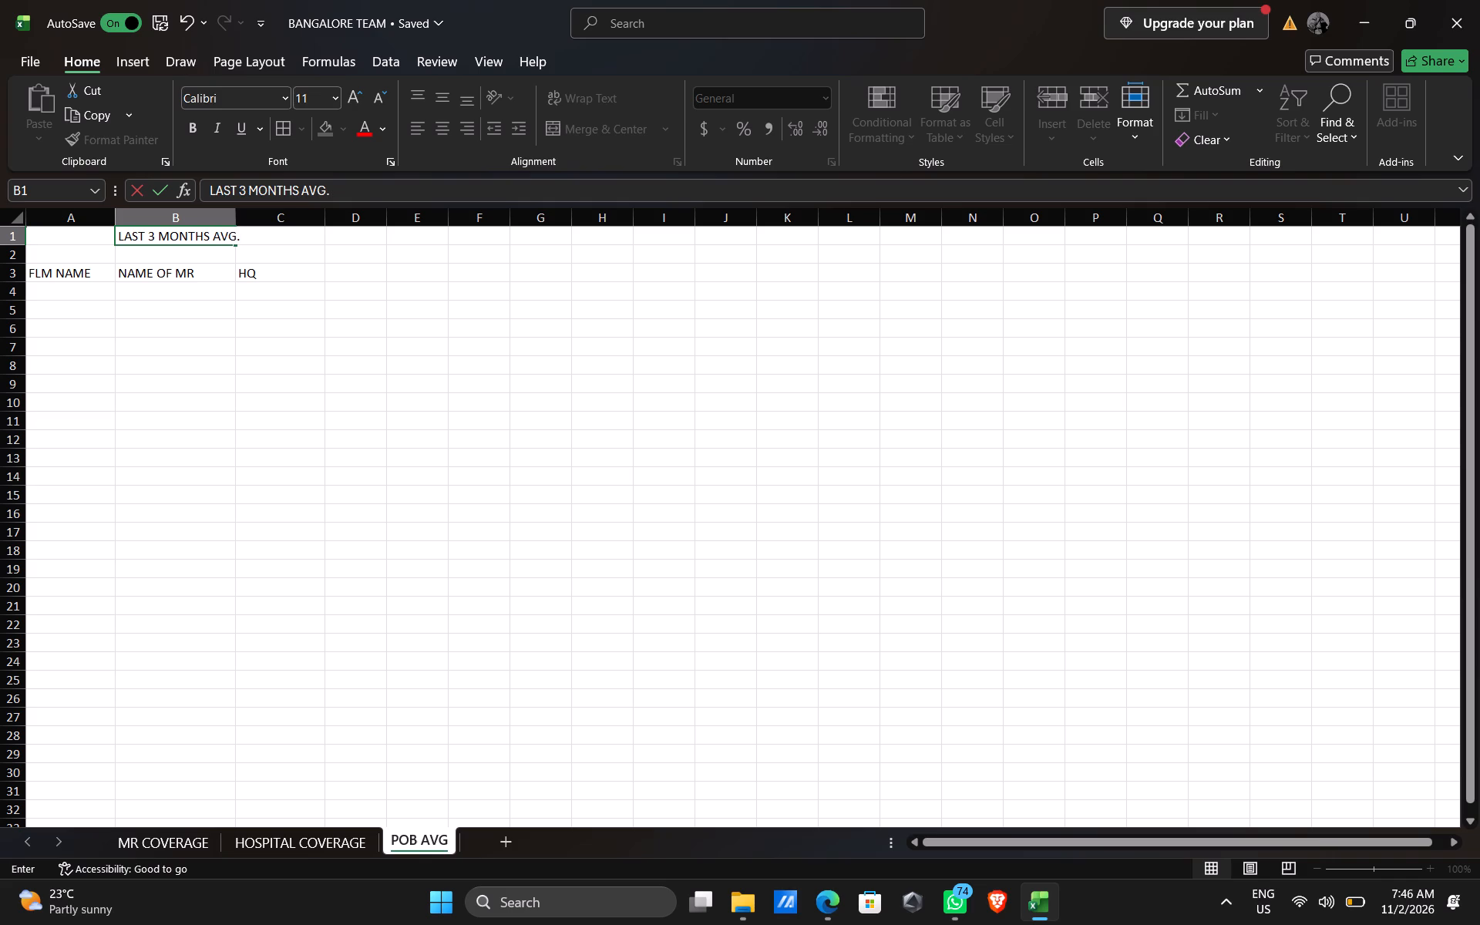
key(space)
text(POB)
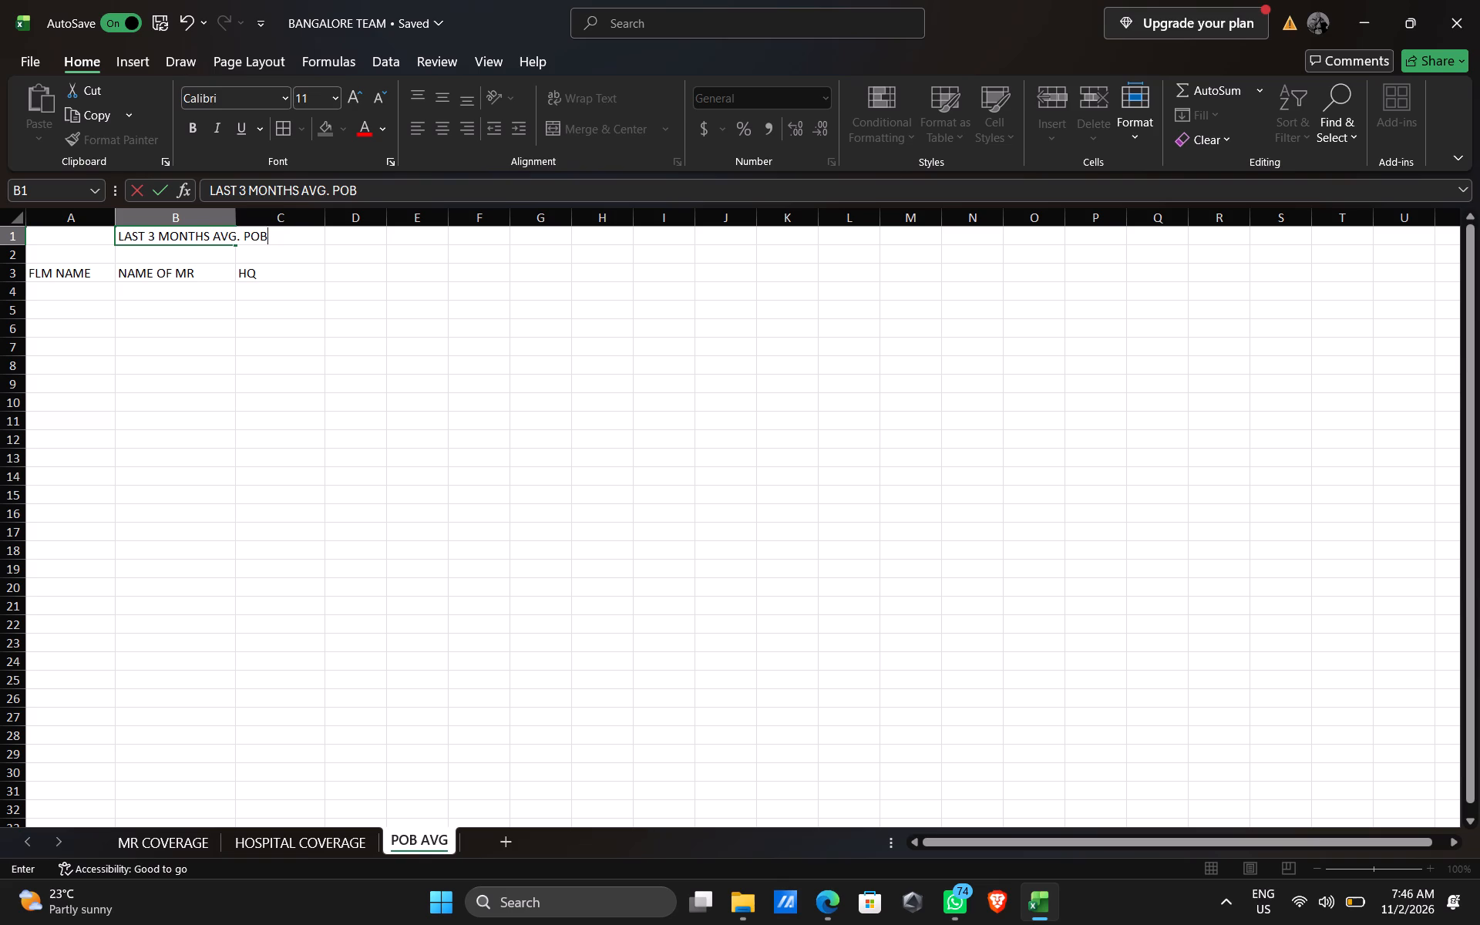
key(space)
text(UNIT WISE)
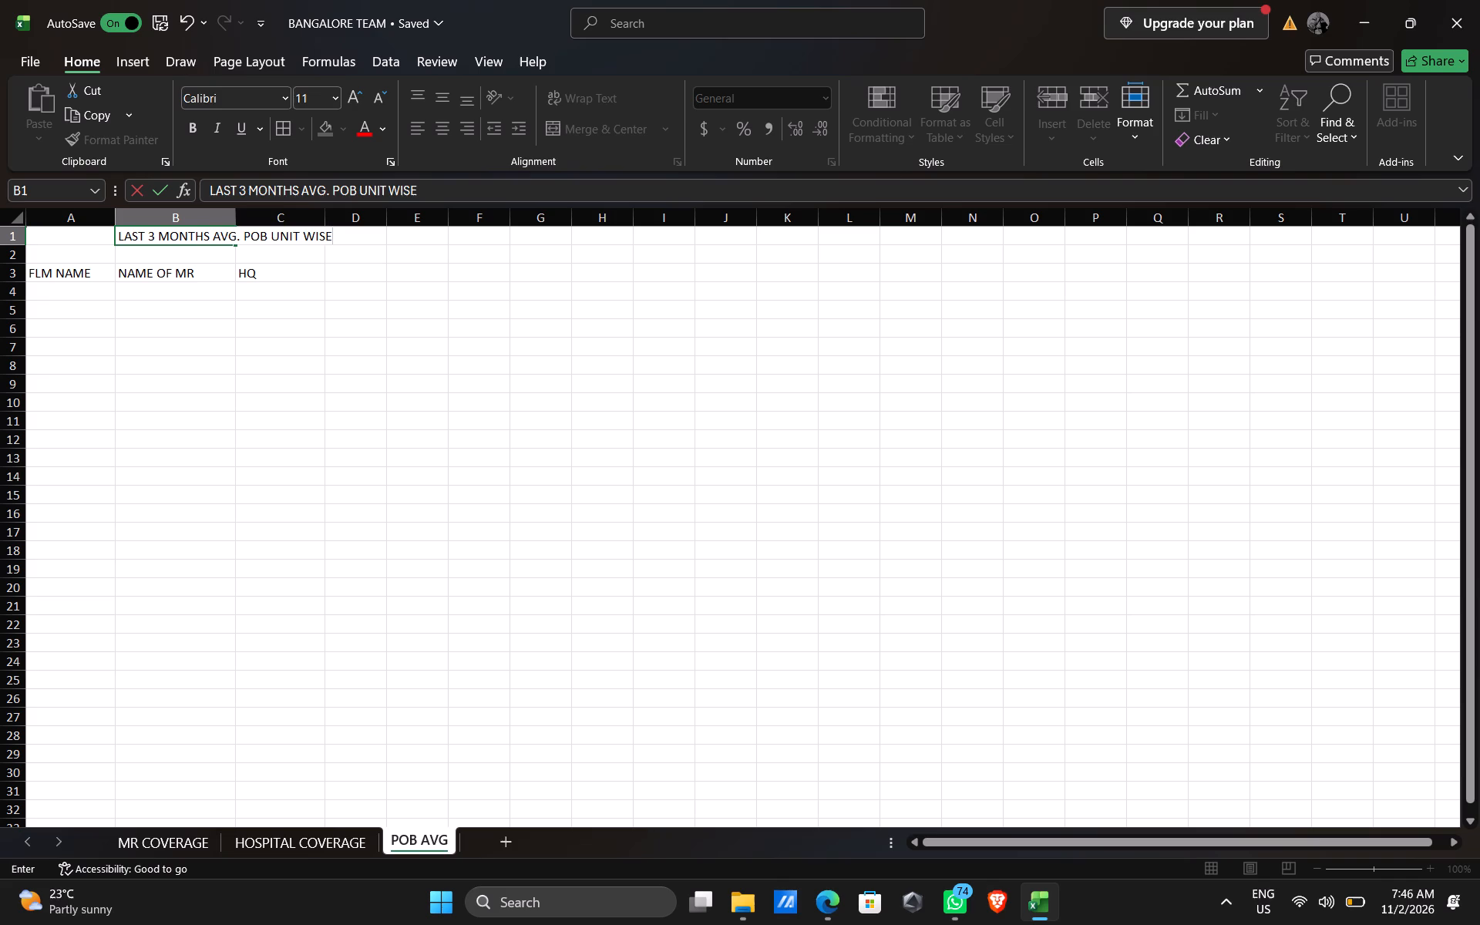
key(Return)
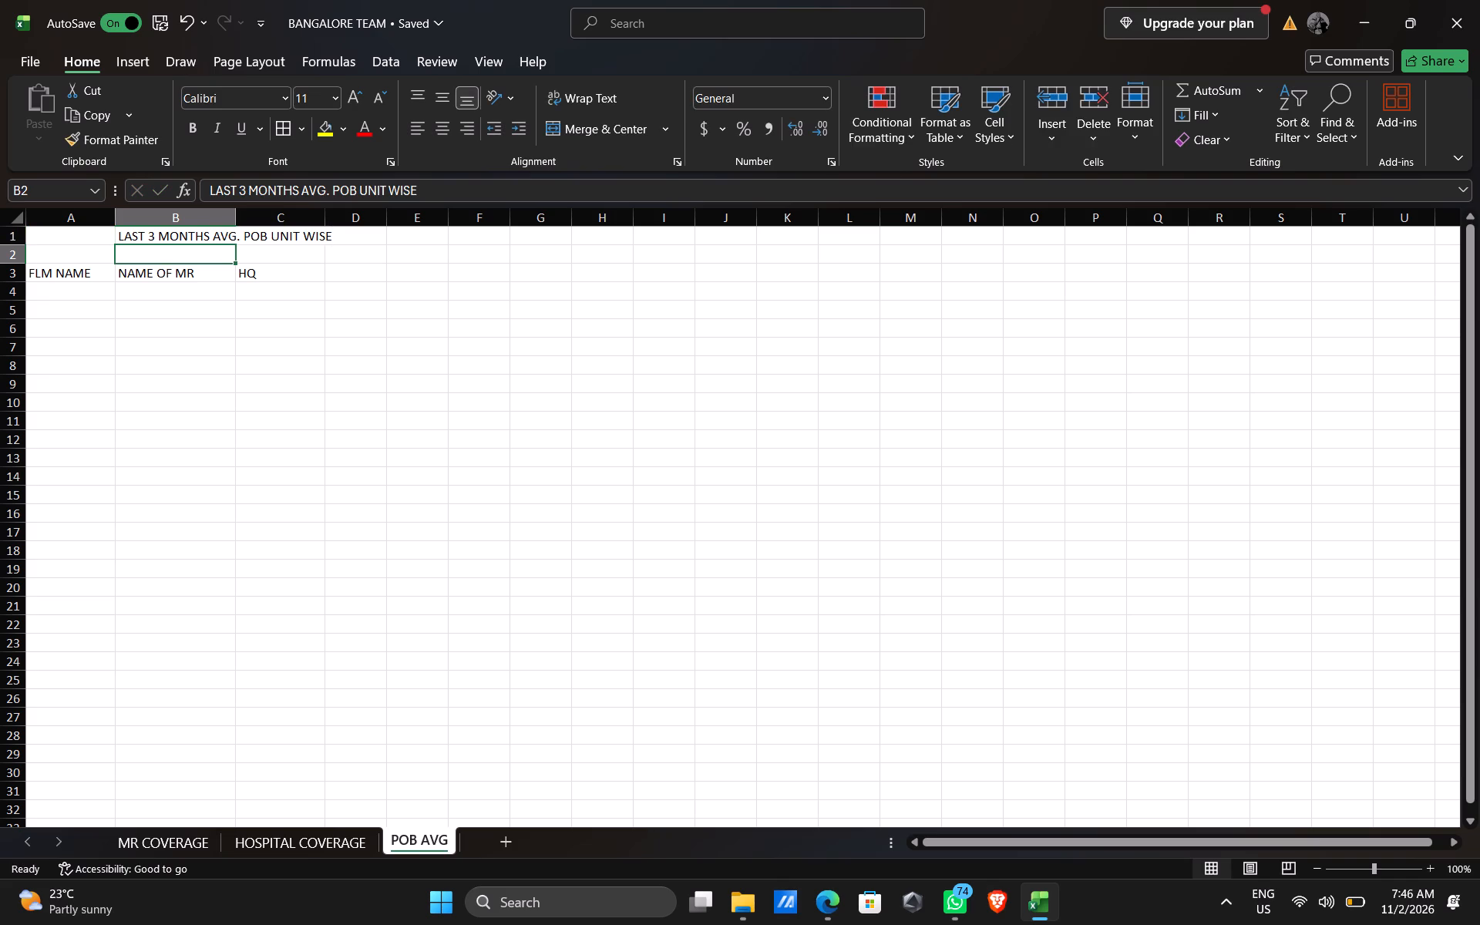
key(Up)
click(193, 128)
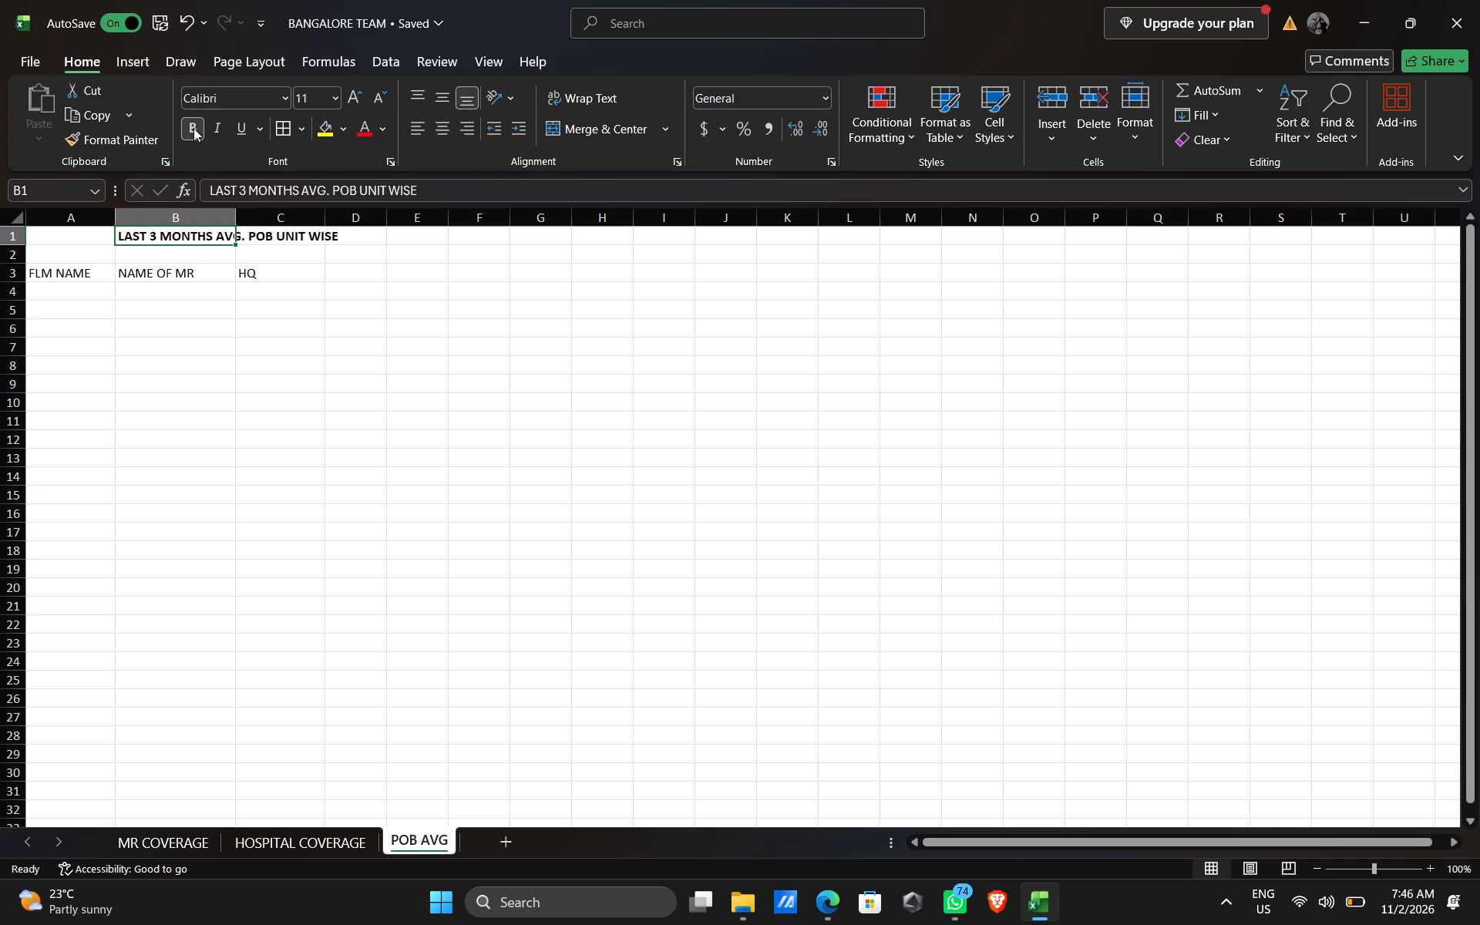
click(236, 129)
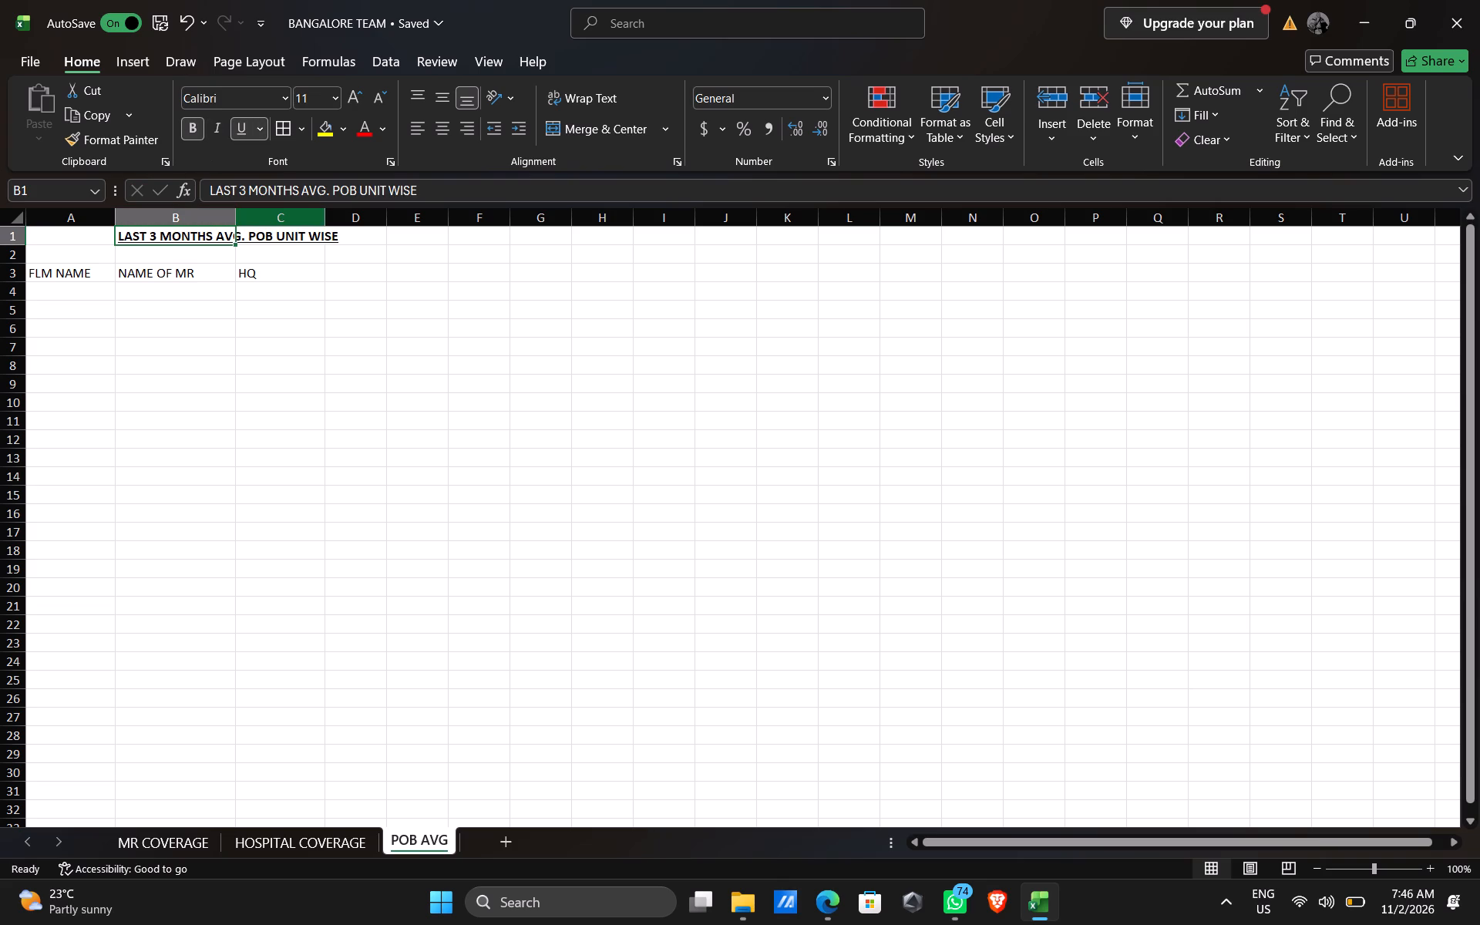
Add the headers TOTAL DRS in D3 and AVG.POB in E3, with OVERALL above it in E2.
click(342, 271)
text(TOTAL DRS)
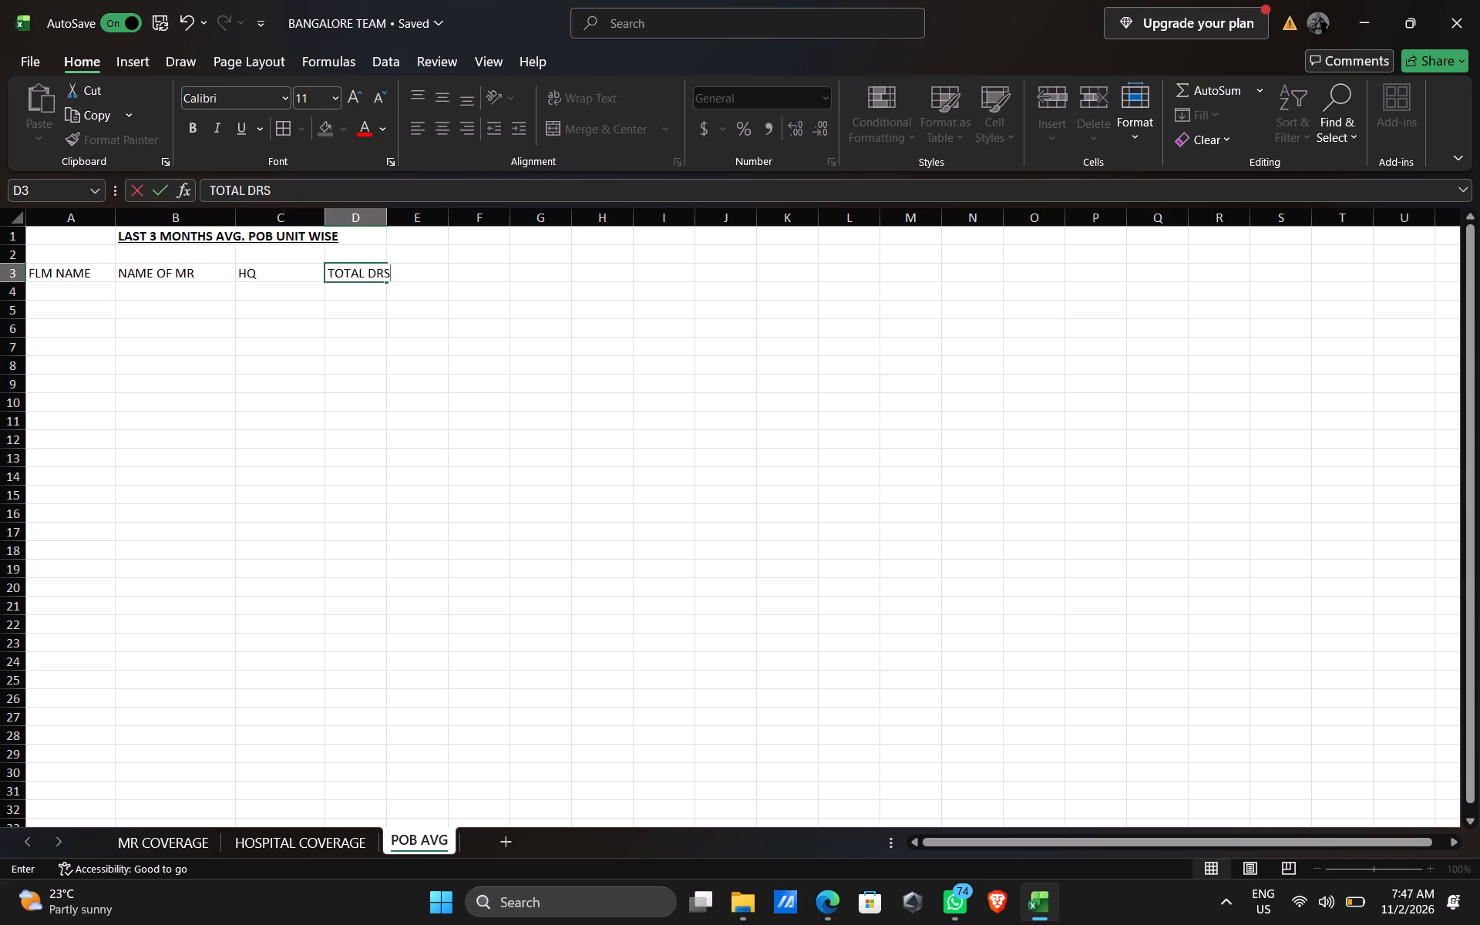
key(Right)
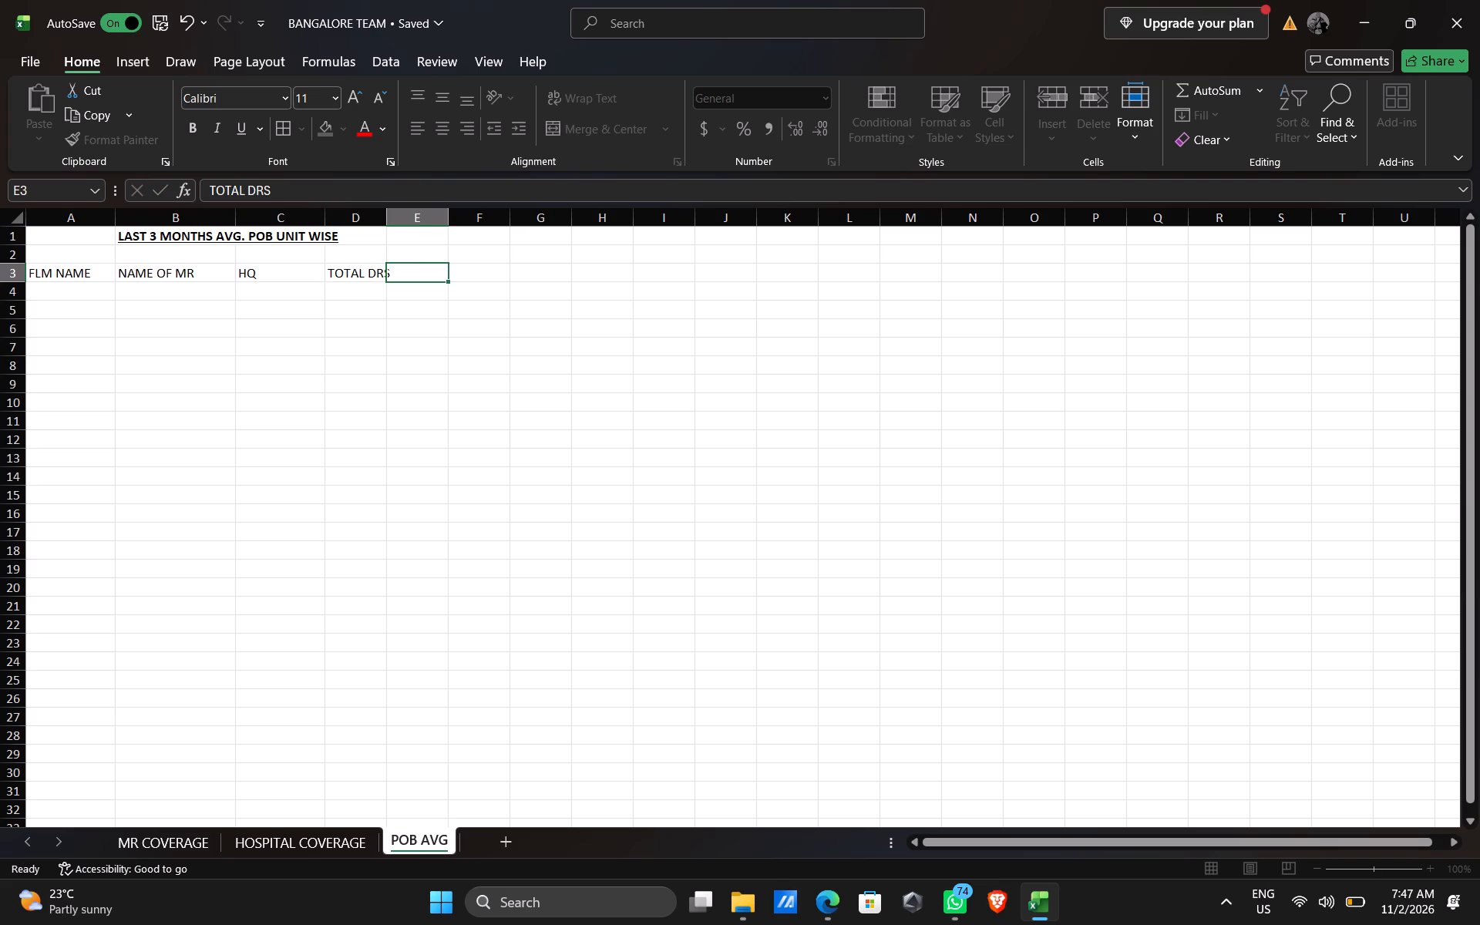
text(AVG)
key(period)
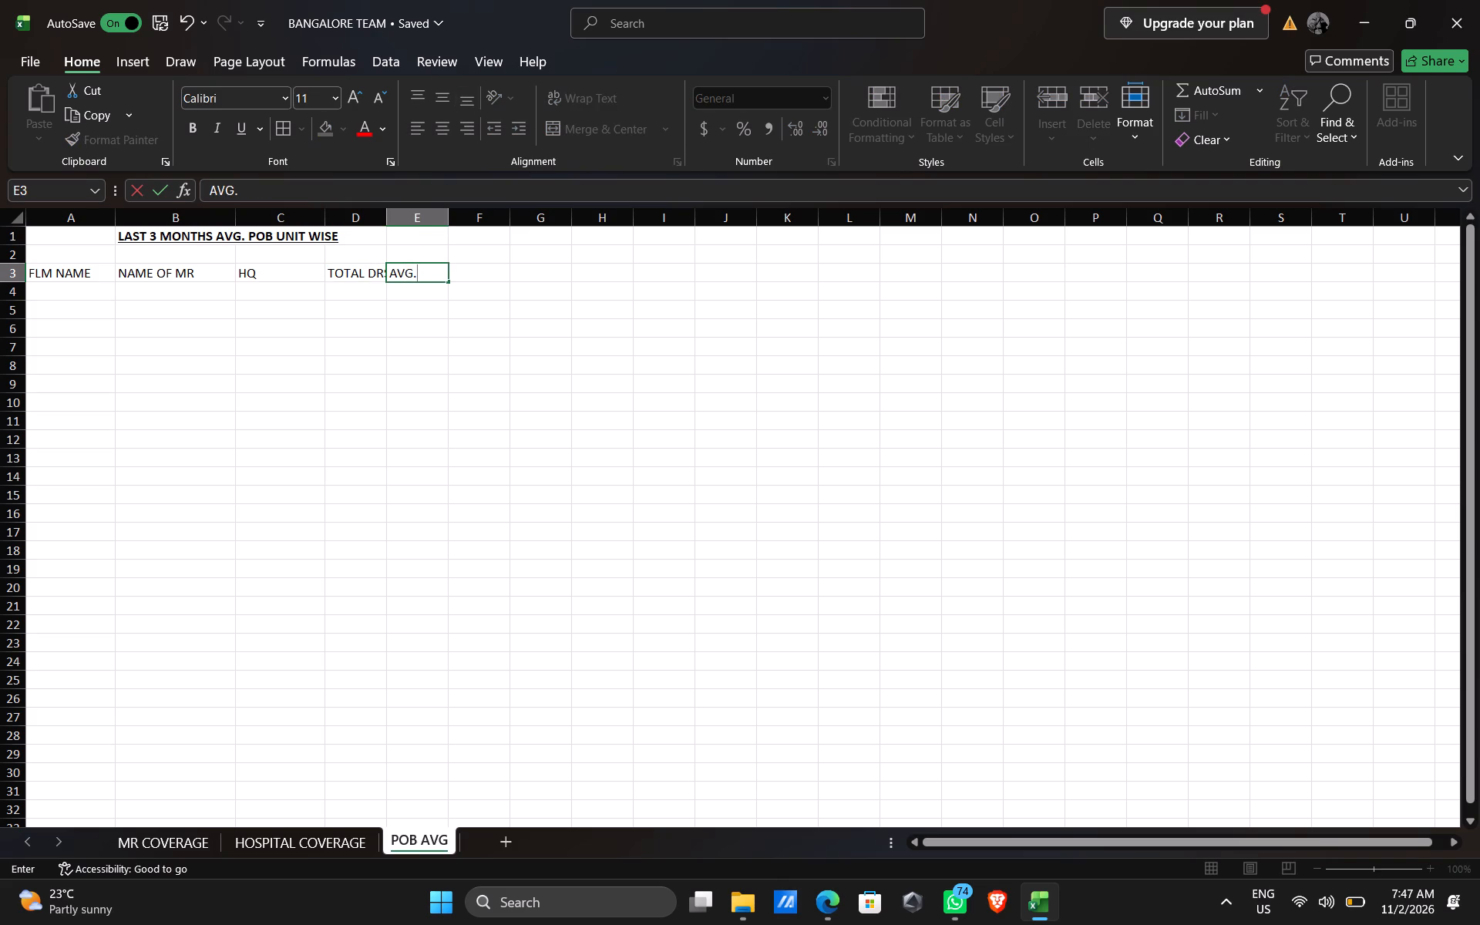
text(POB)
key(Up)
text(OVERALL)
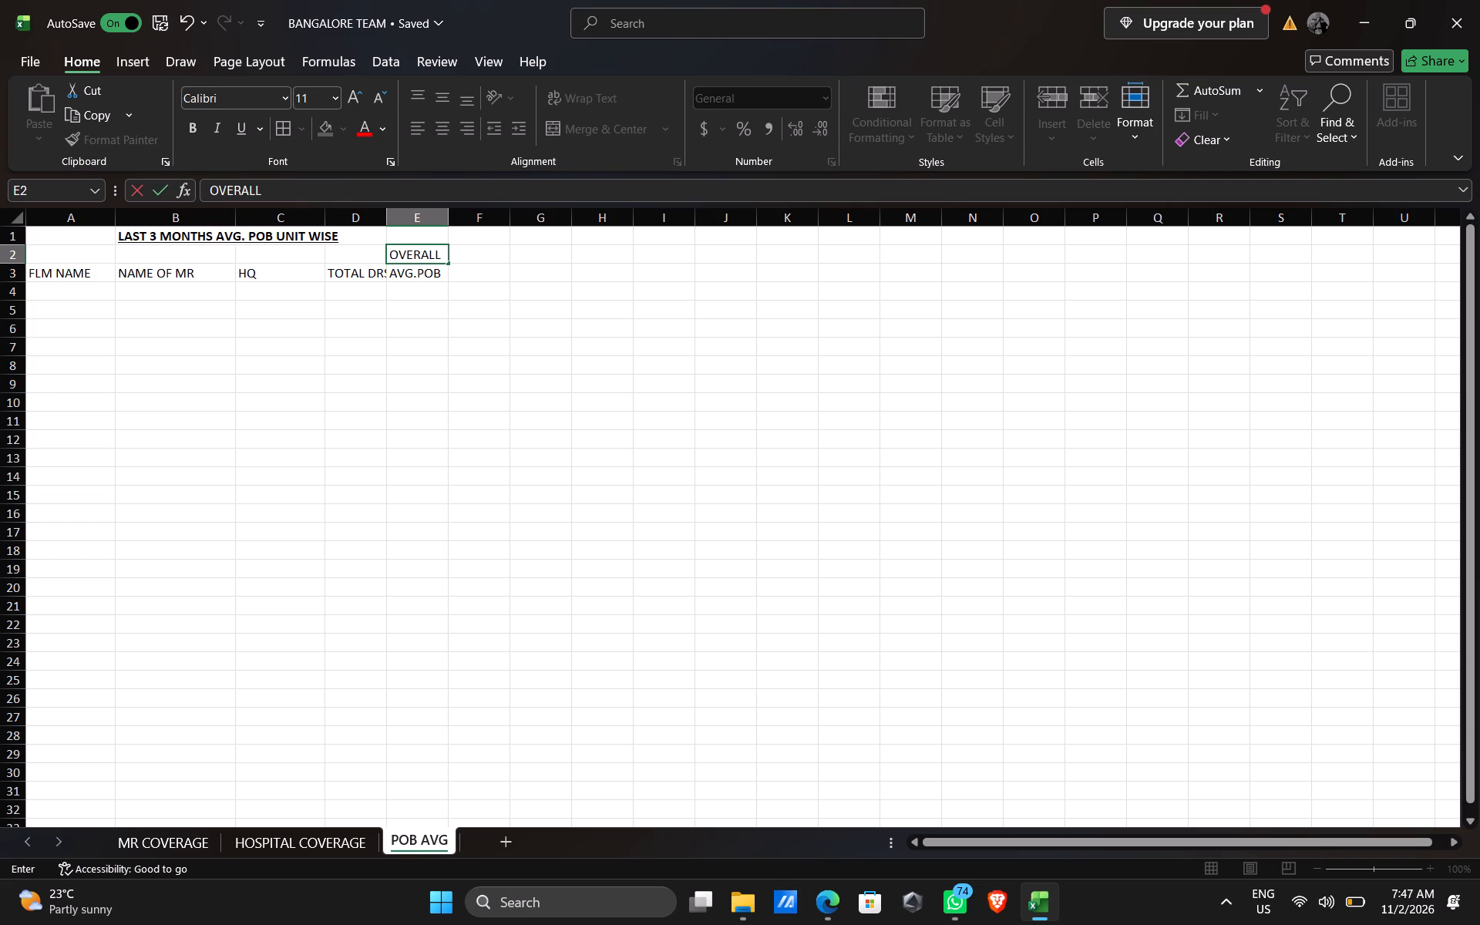
key(Down)
Enter the month headers AUG, SEP and OCT in F3 through H3, with the product heading BUDAWAYS in F2.
key(Right)
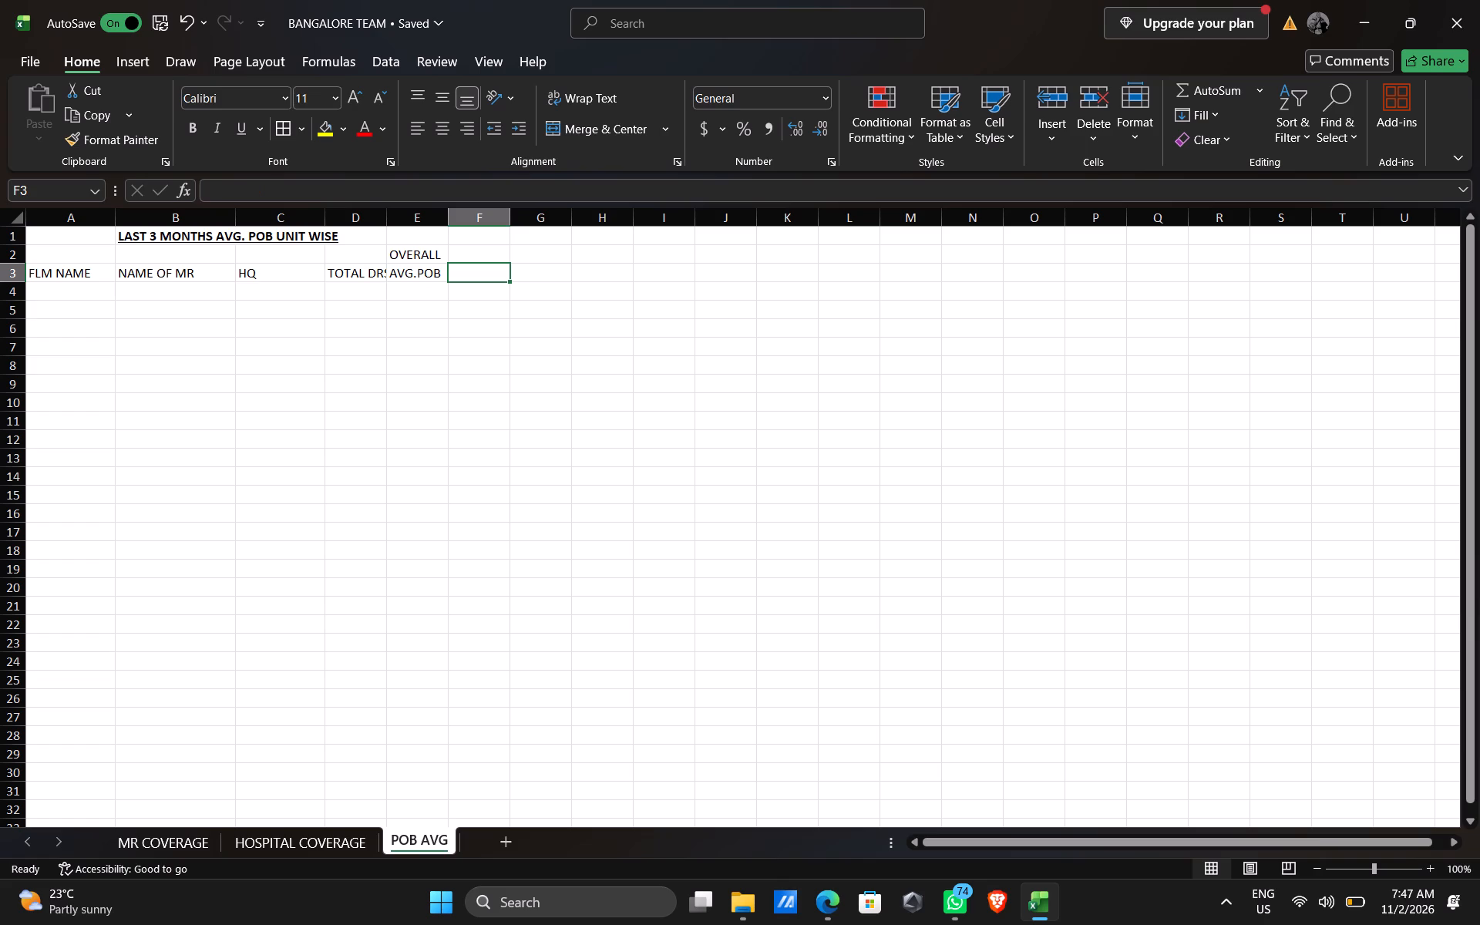
key(Right)
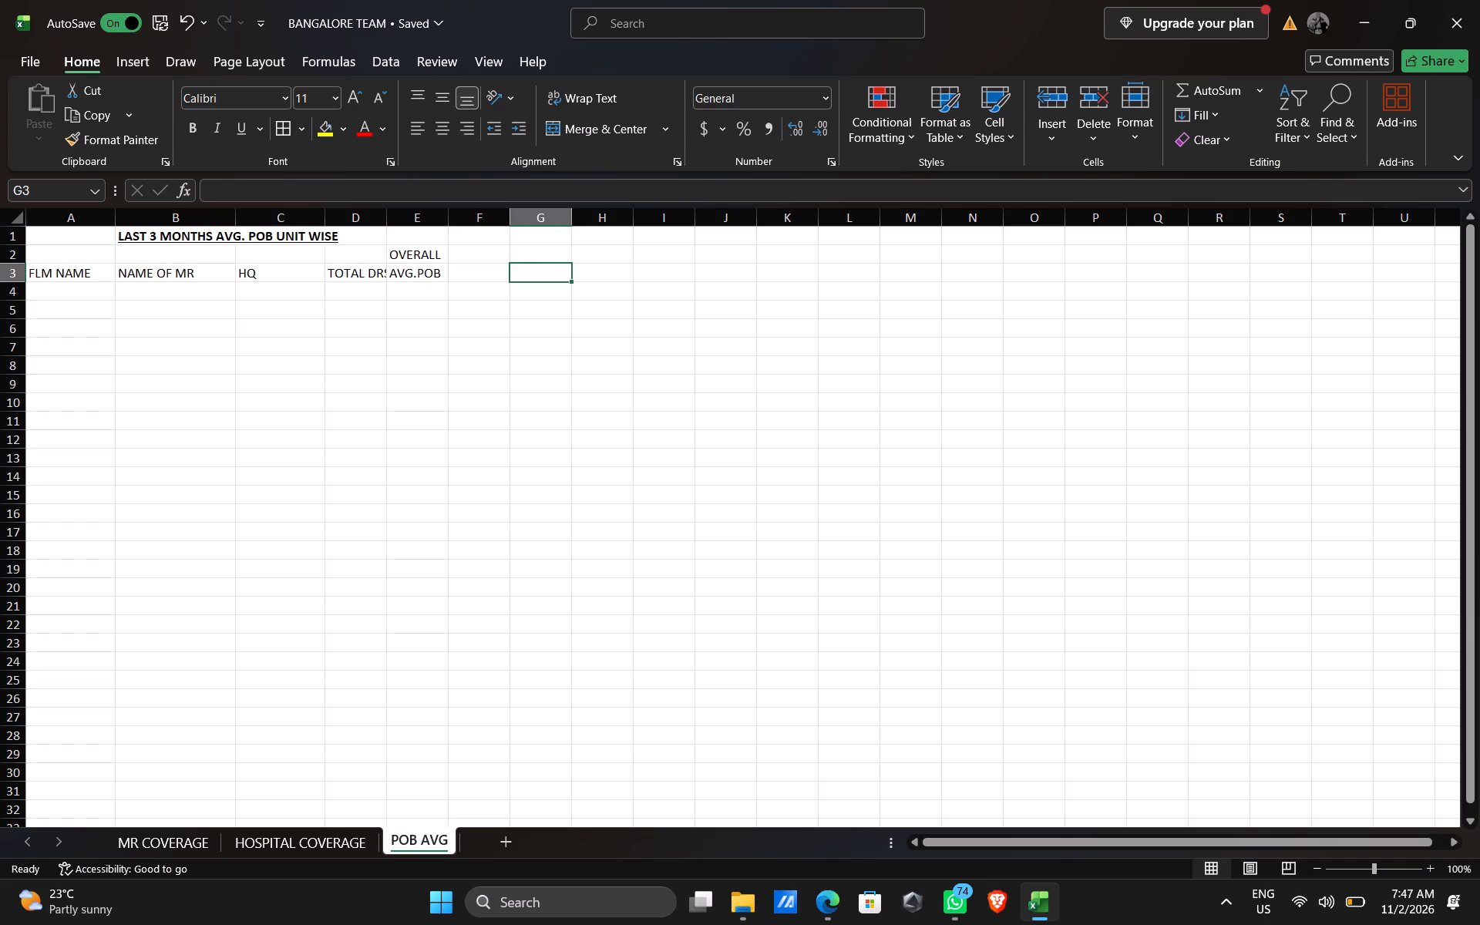
key(Left)
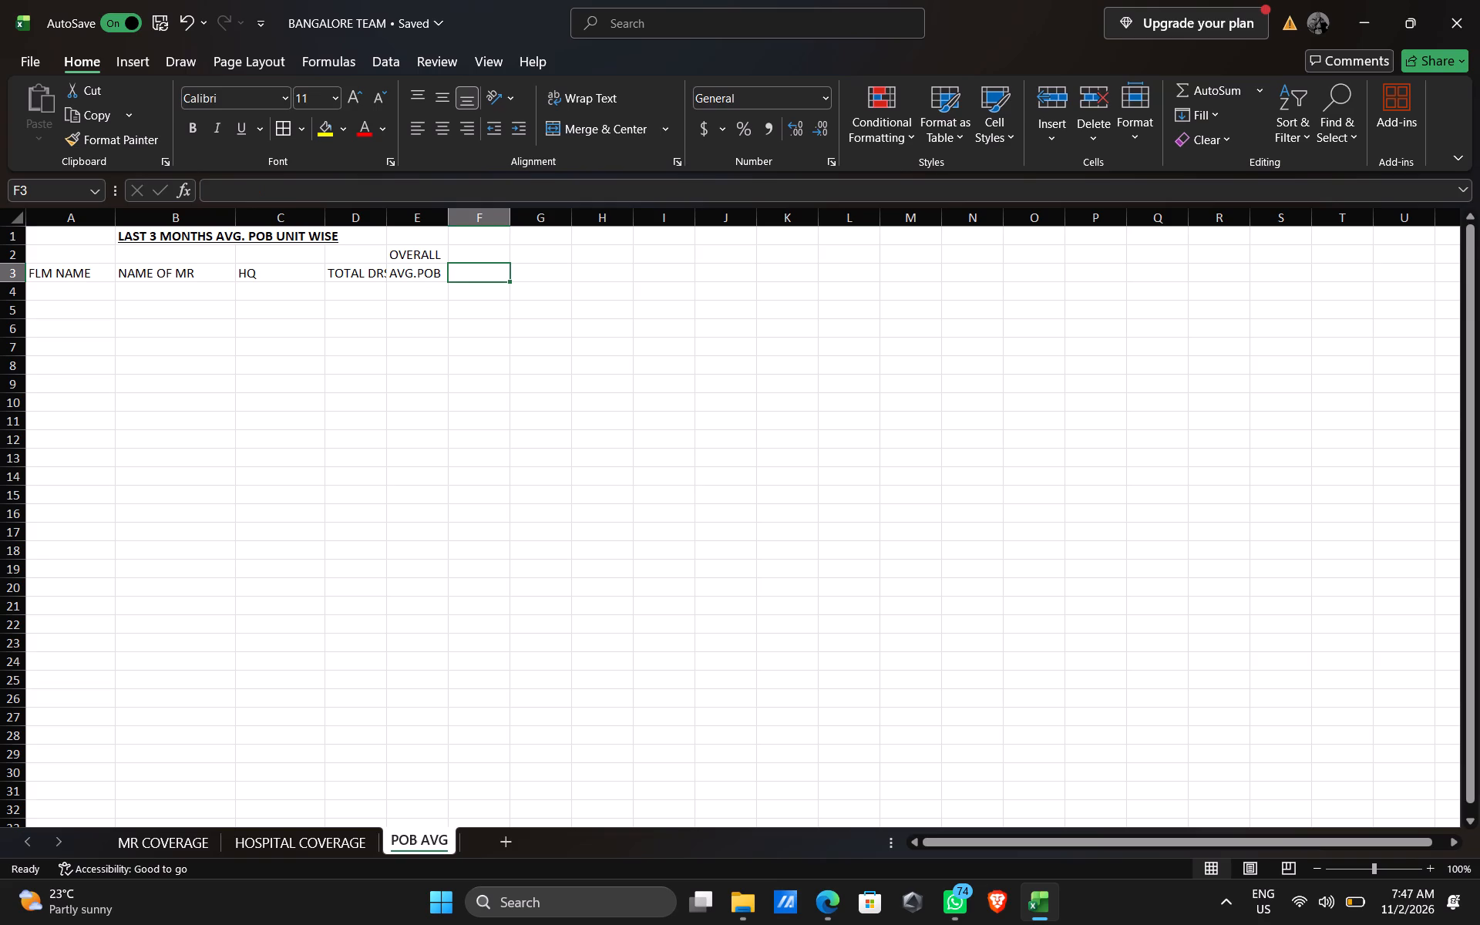
text(AUG)
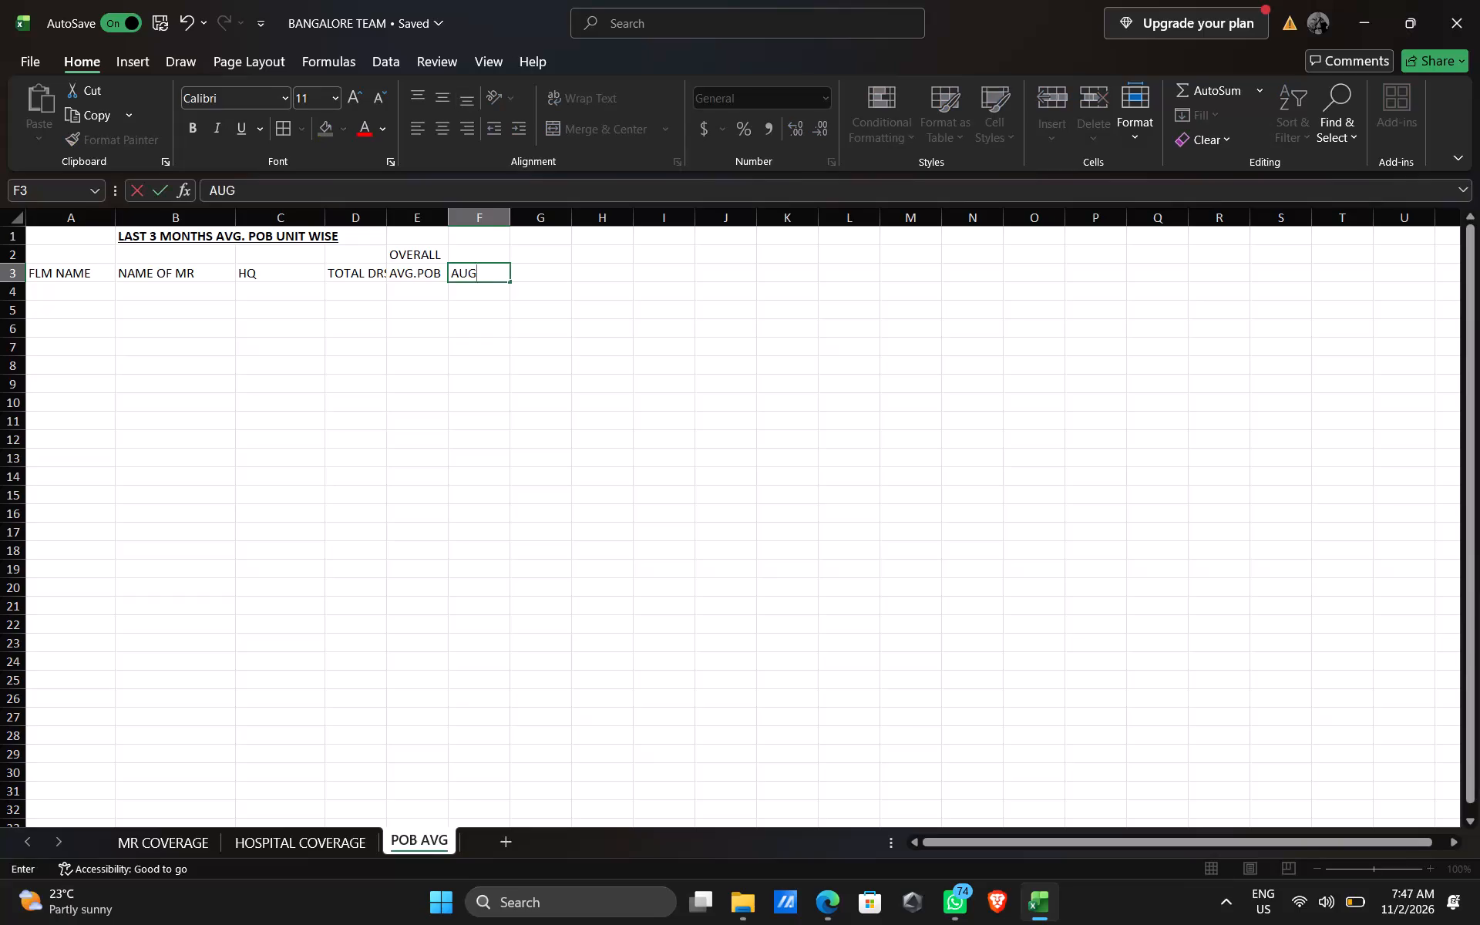
key(Right)
text(SEP)
key(Right)
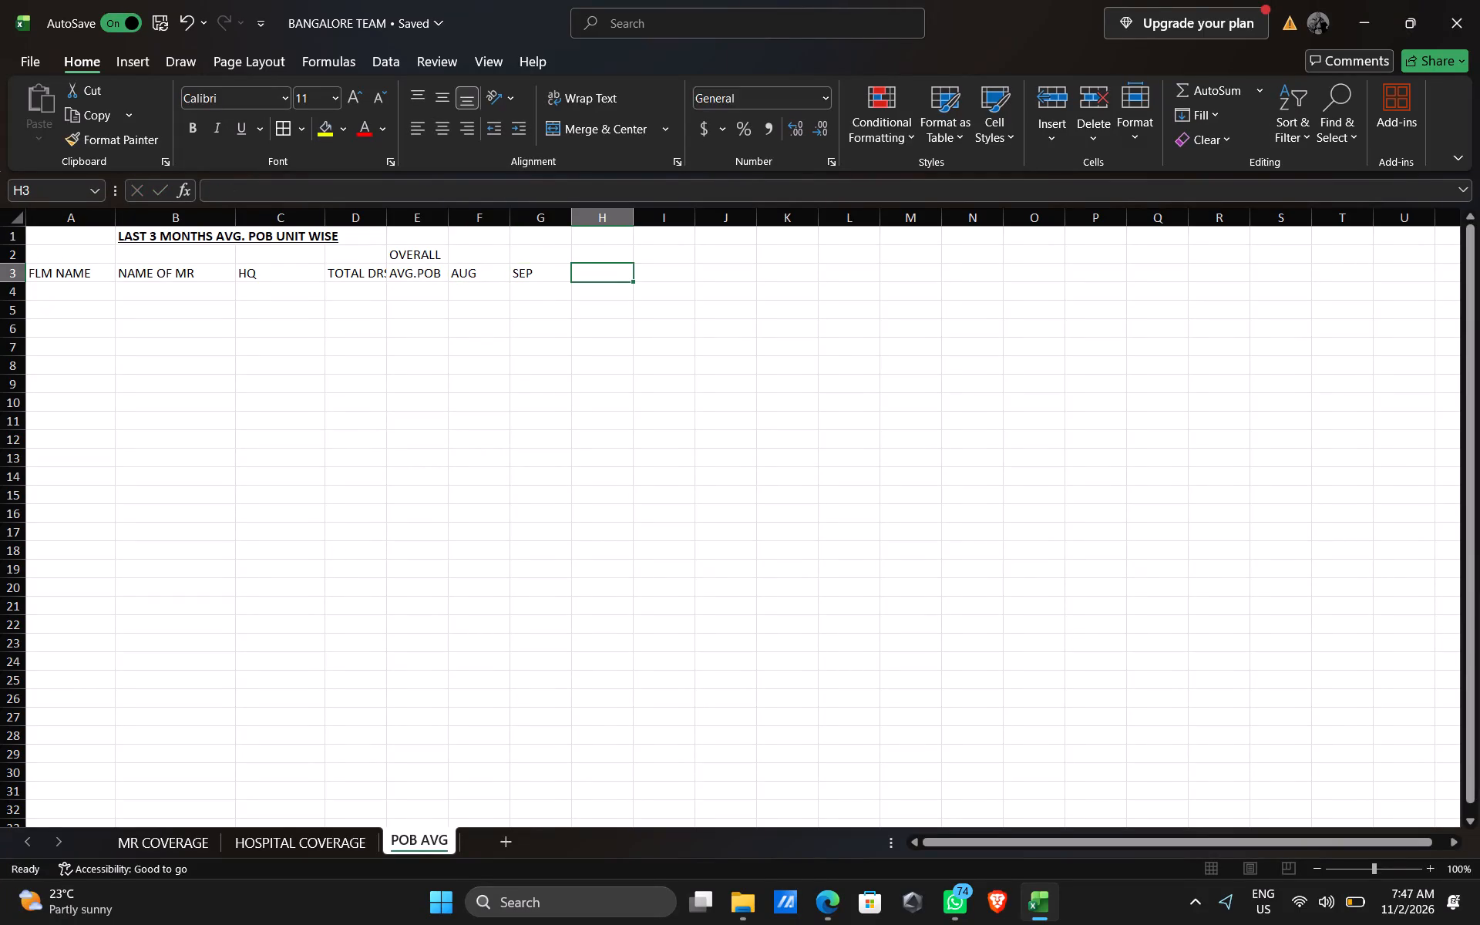
text(OCT)
key(Up)
key(Left)
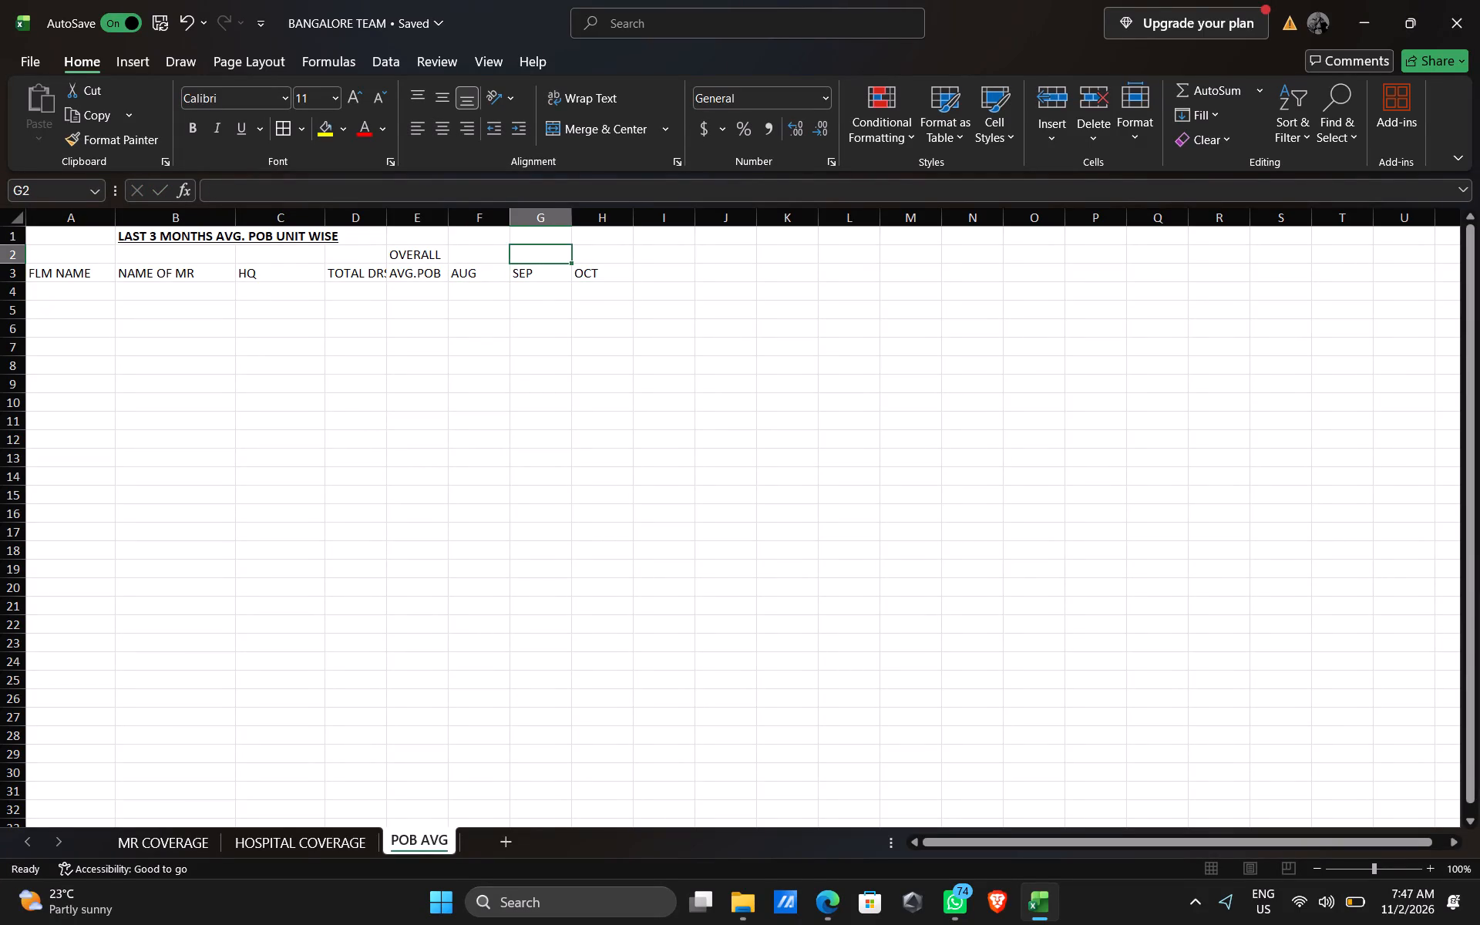
key(Left)
text(BUDA)
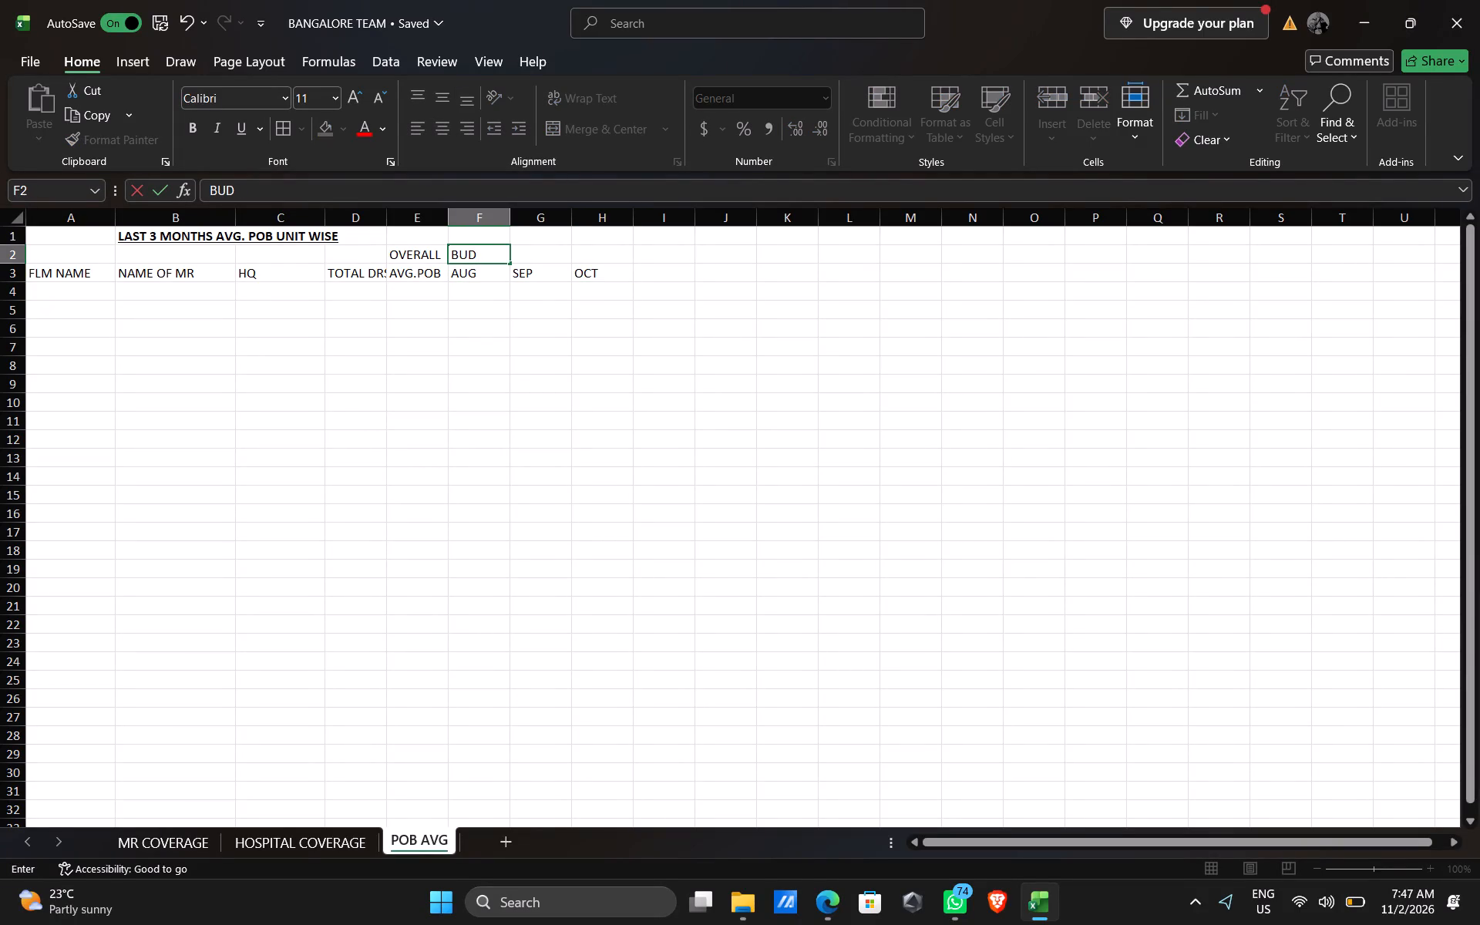
text(WAYS)
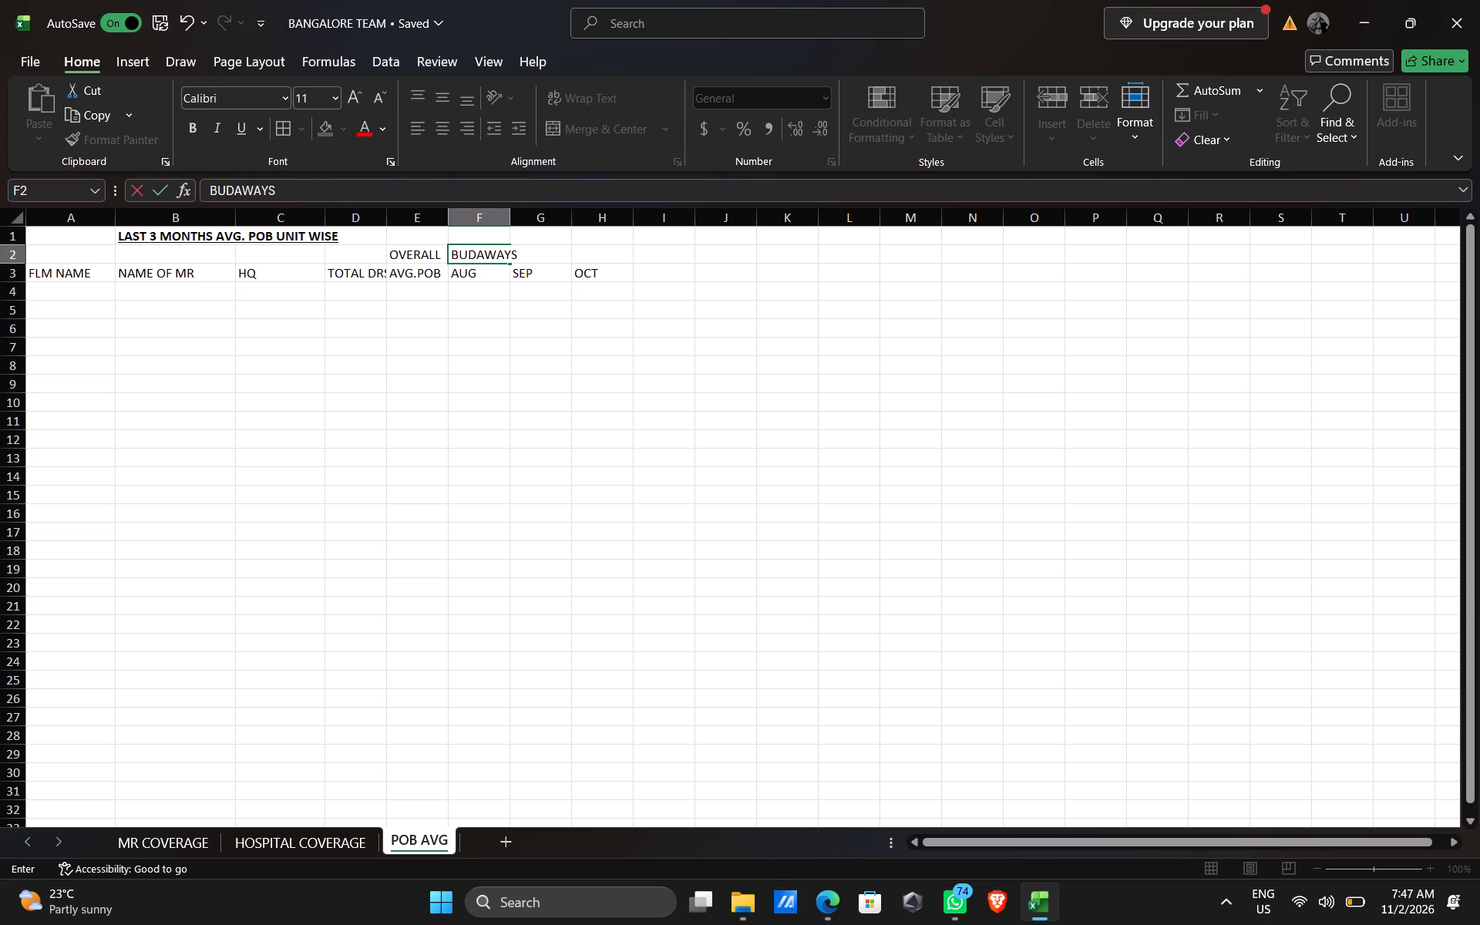
key(Right)
Copy the BUDAWAYS month block F2:H3 to the blocks starting at I2, L2, O2 and R2.
key(Right)
key(Right)
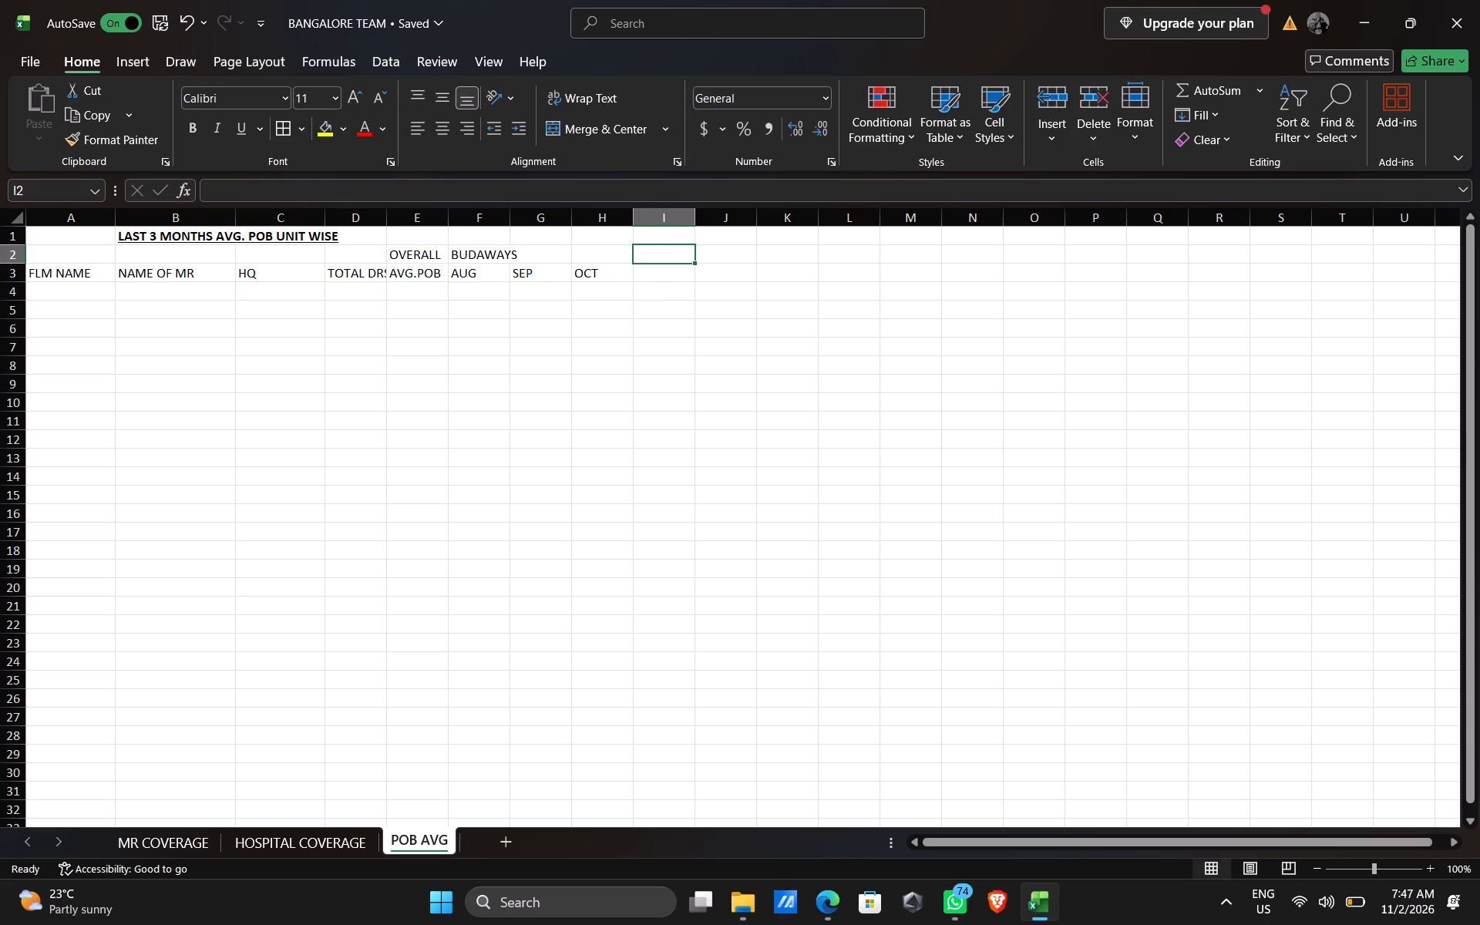
drag(460, 259, 580, 270)
key(ctrl+c)
click(660, 252)
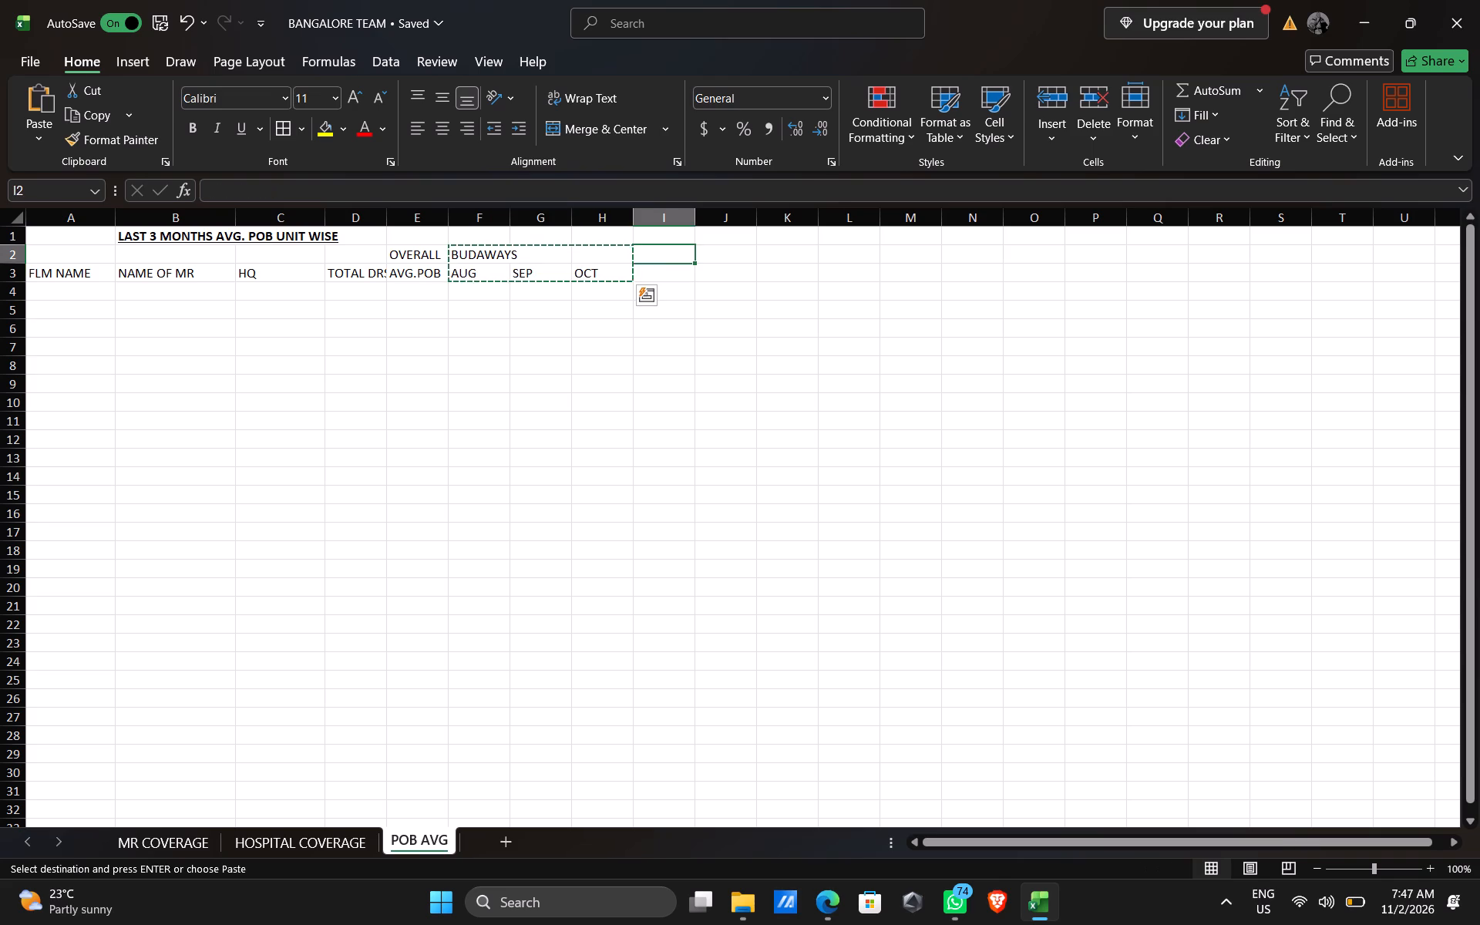
key(ctrl+v)
click(836, 252)
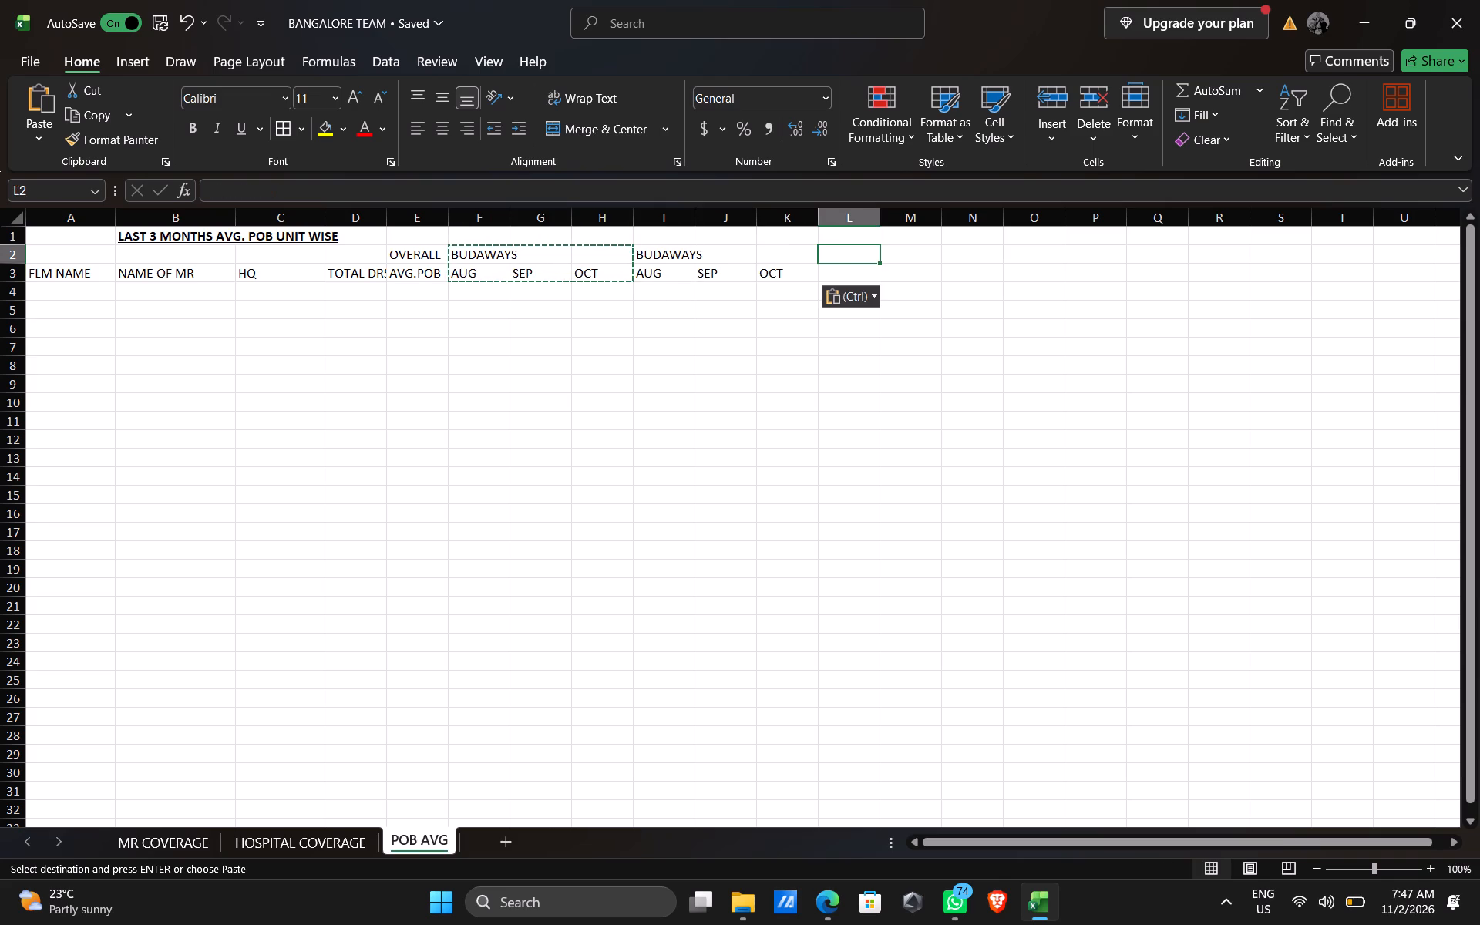
key(ctrl+v)
click(1024, 255)
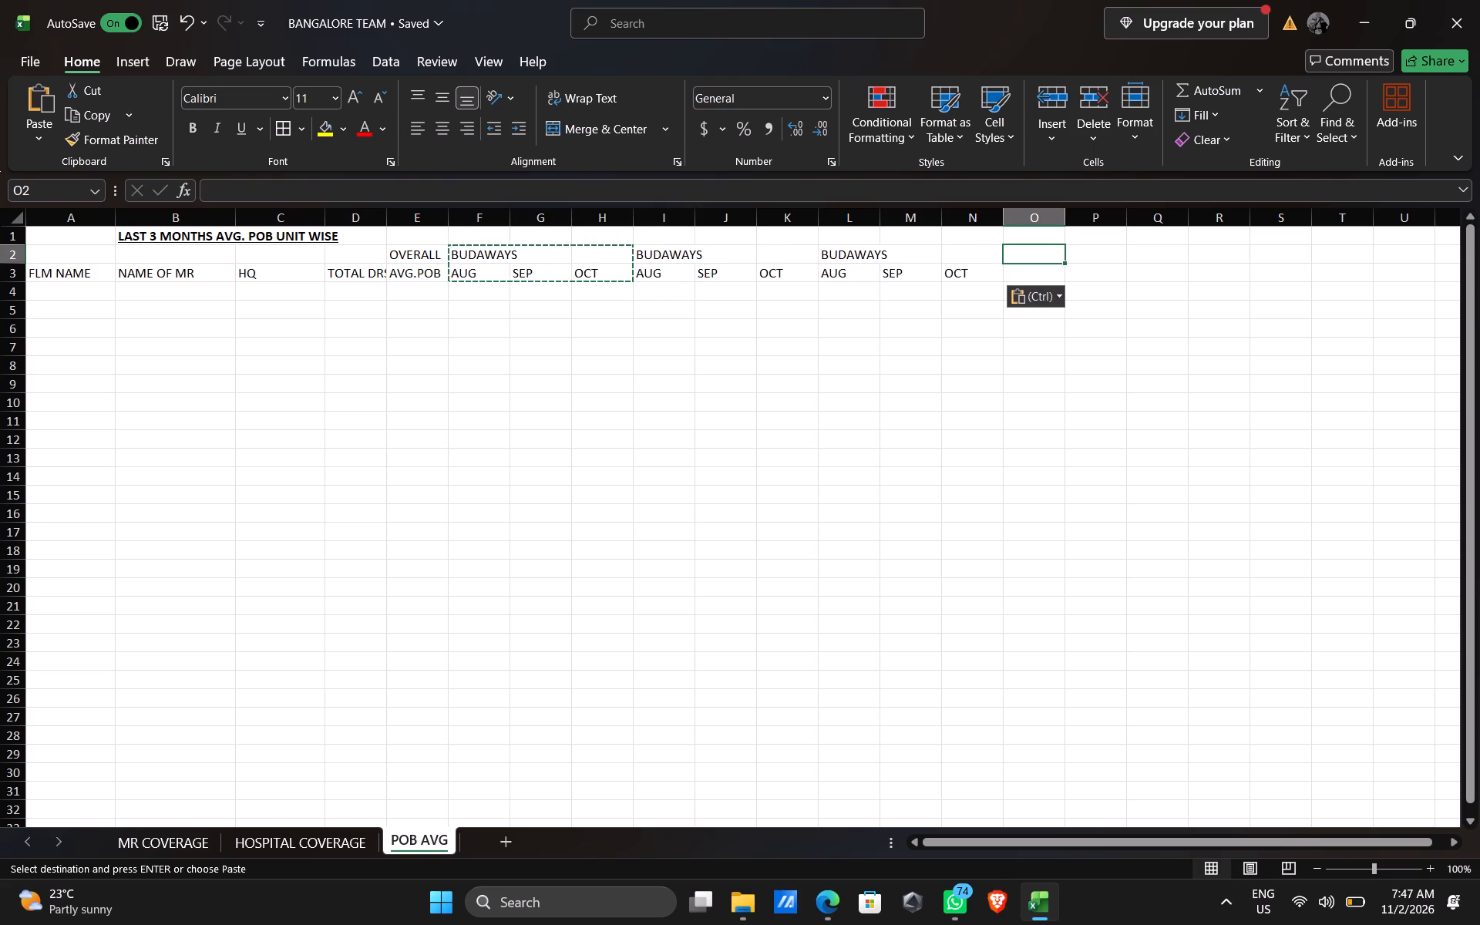
key(ctrl+v)
click(1214, 252)
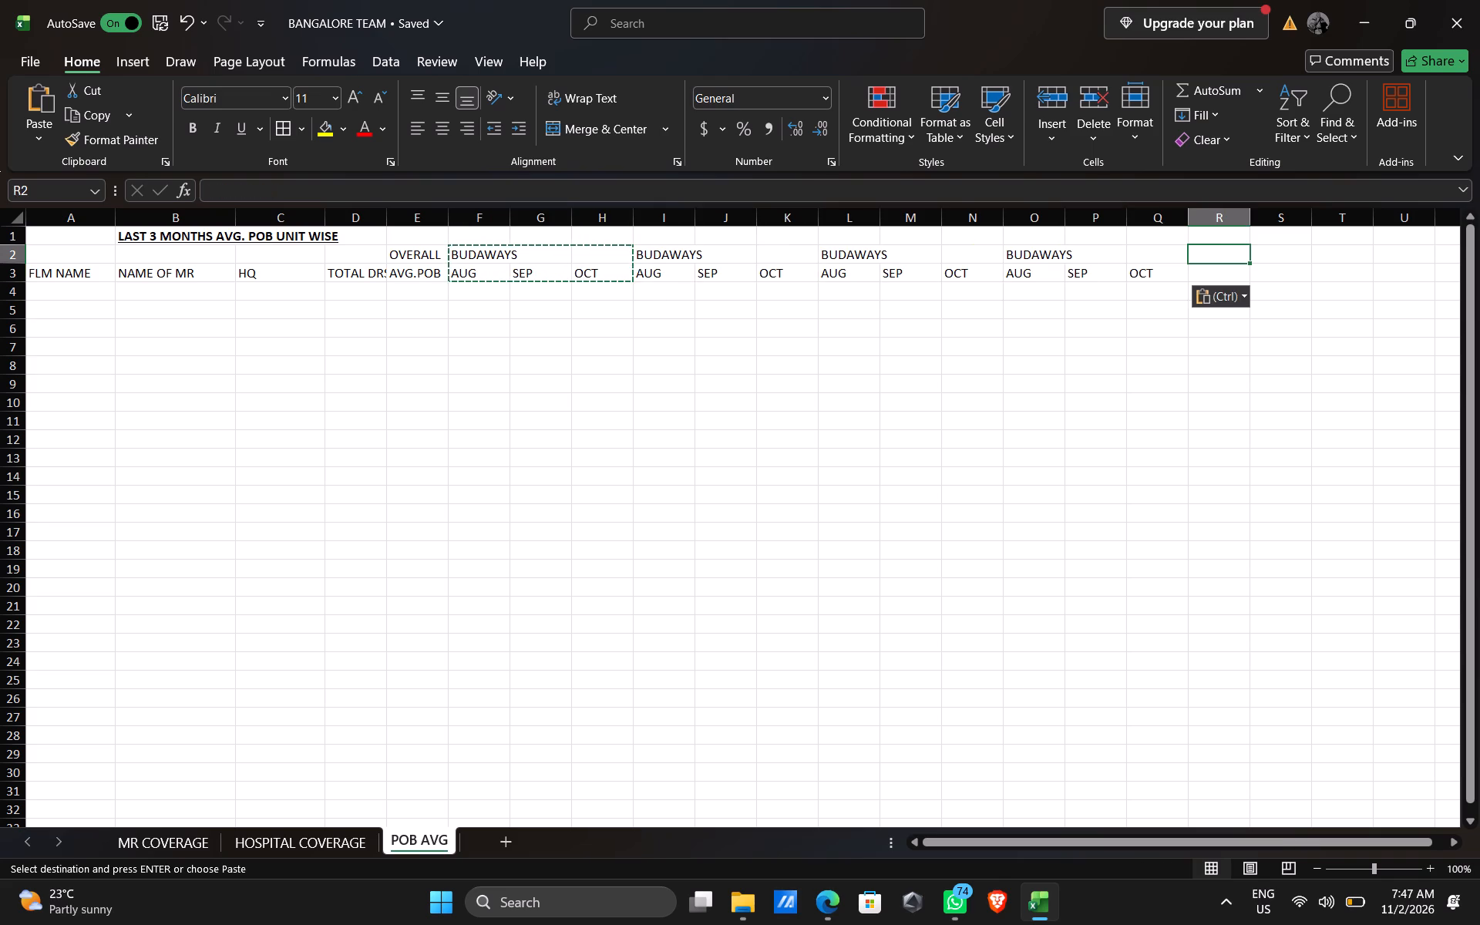
key(ctrl+v)
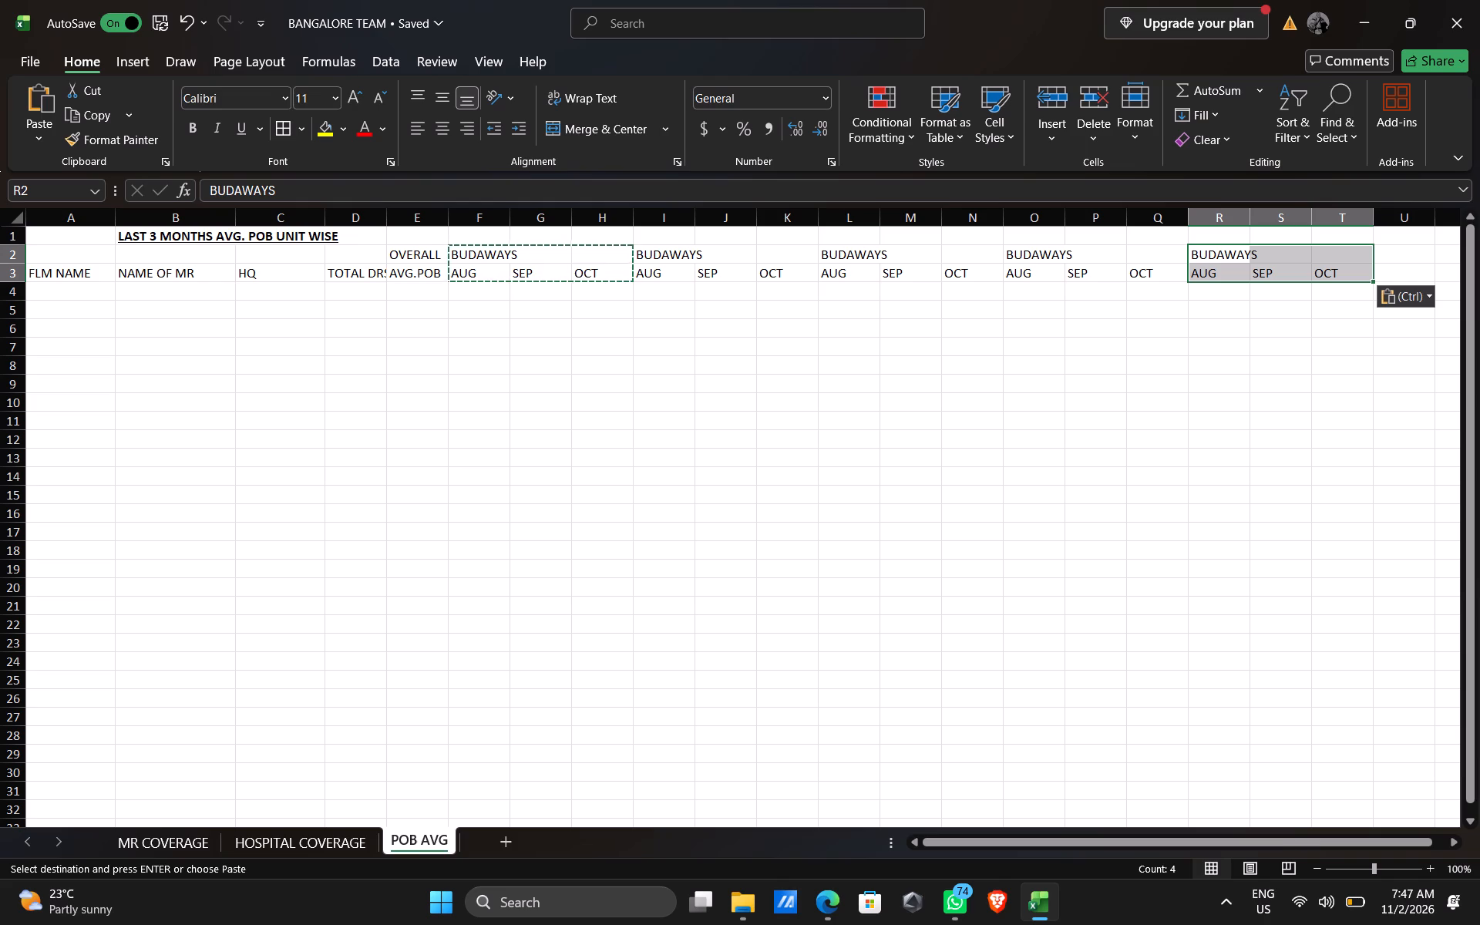
Widen column D so the TOTAL DRS header fits.
drag(388, 220, 404, 220)
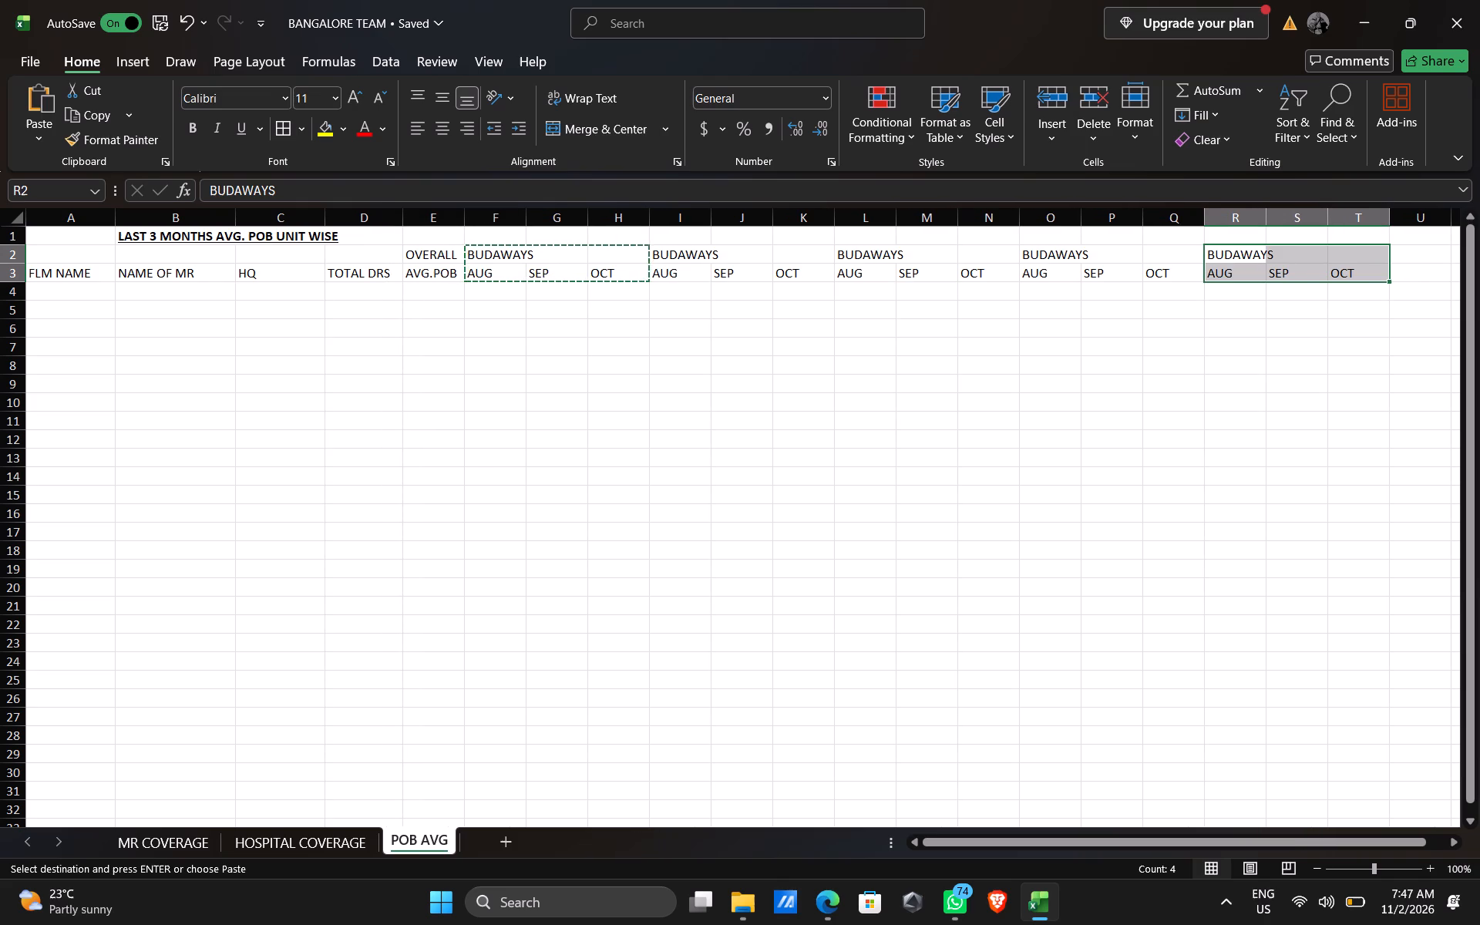
Replace the product heading in I2 with IPRALUNGS.
double_click(669, 257)
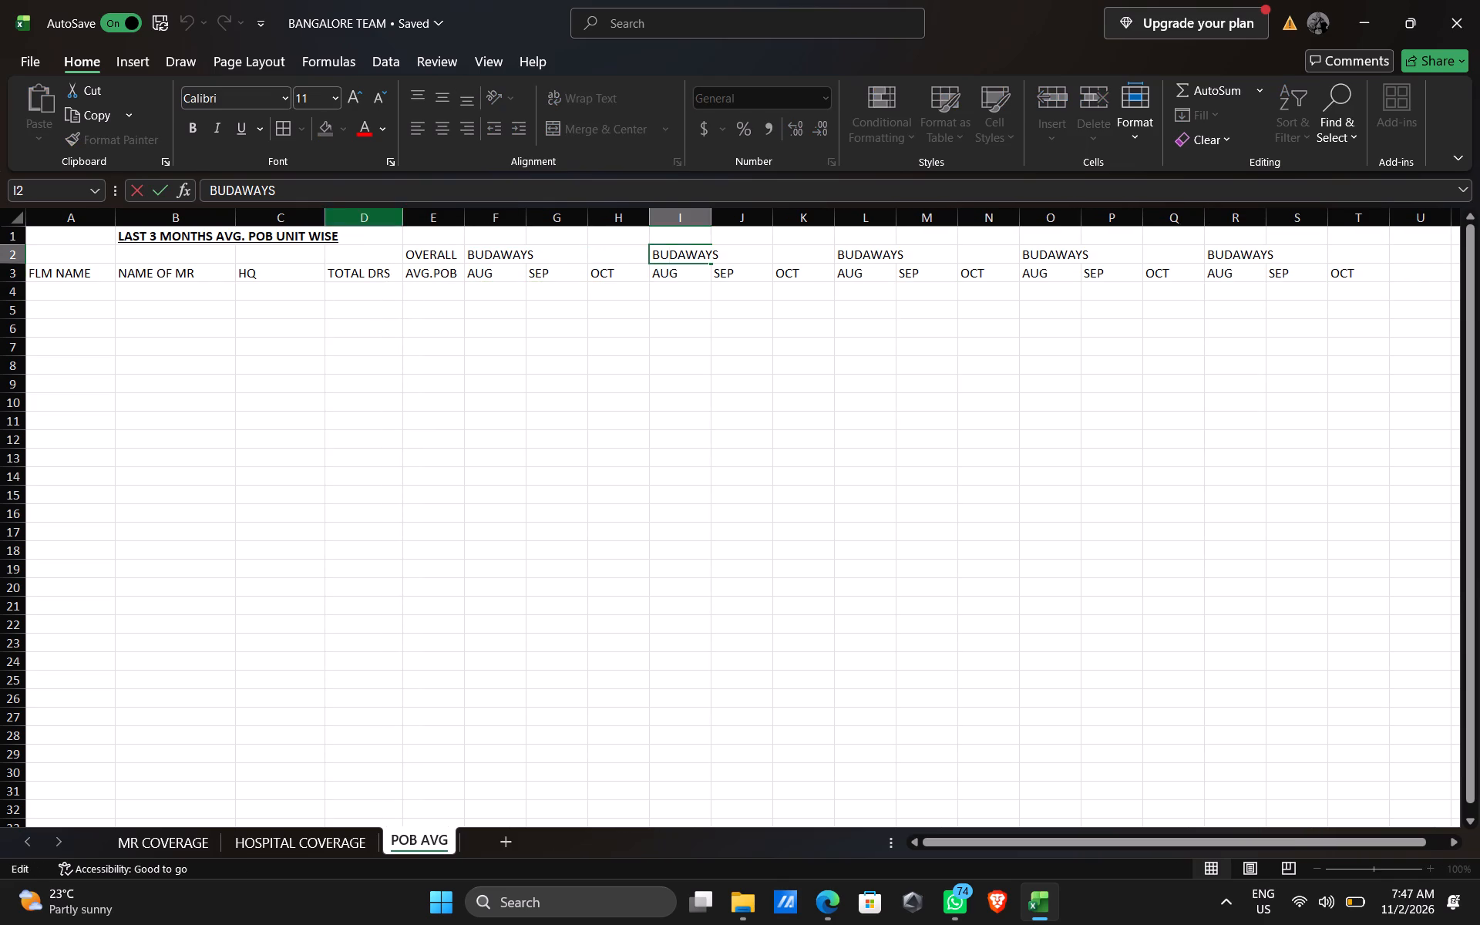
click(312, 197)
key(BackSpace)
key(BackSpace)
key(BackSpace)
key(BackSpace)
key(BackSpace)
key(BackSpace)
key(BackSpace)
key(BackSpace)
key(BackSpace)
key(BackSpace)
key(BackSpace)
key(BackSpace)
key(BackSpace)
key(BackSpace)
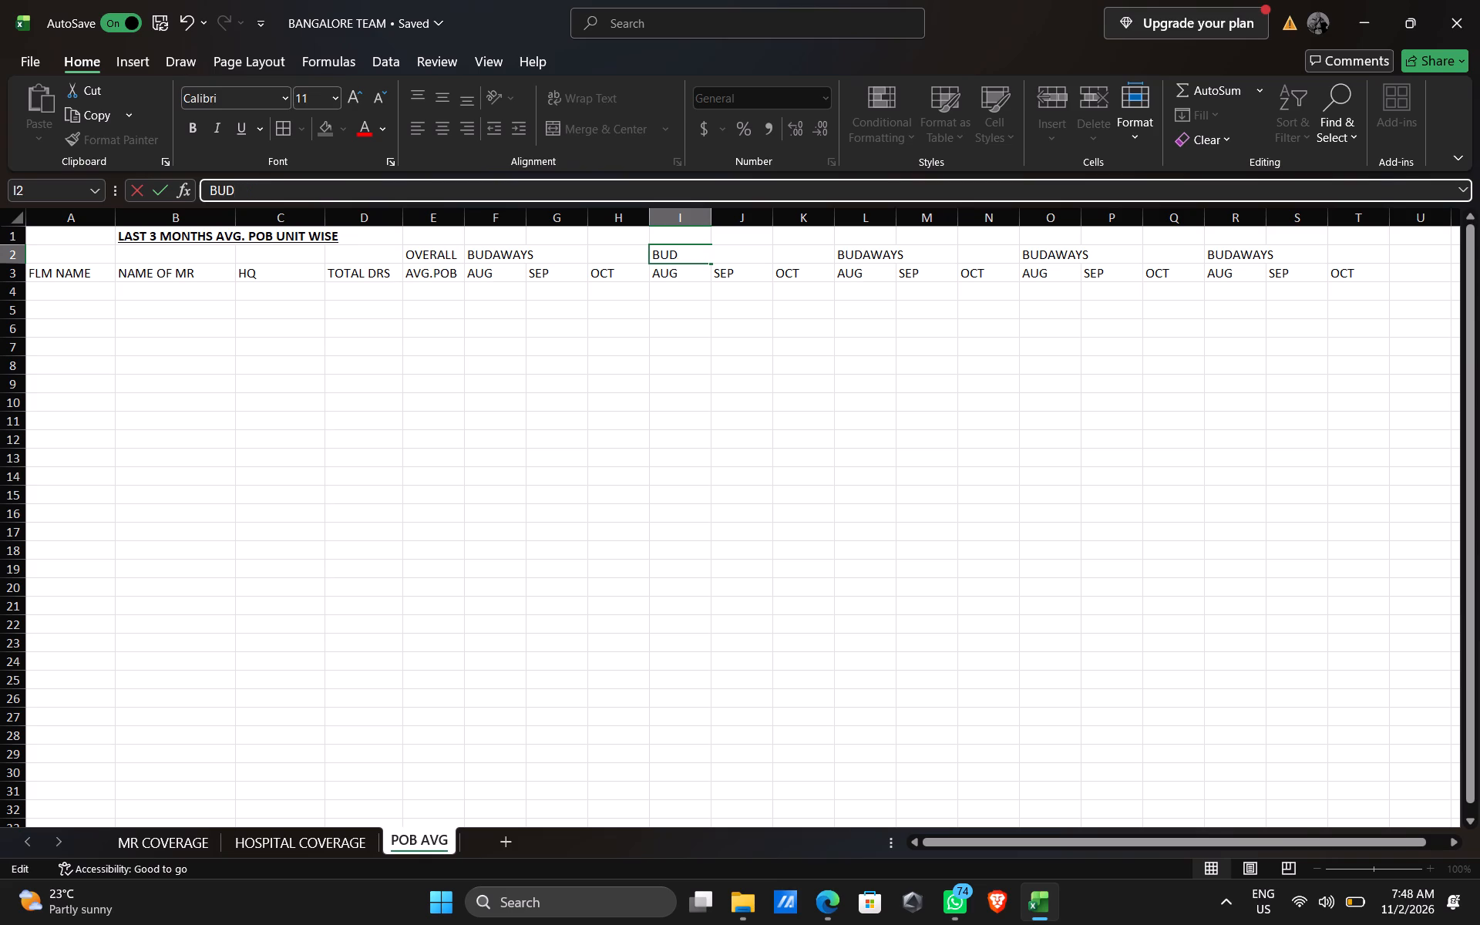
text(IPRALUNGS)
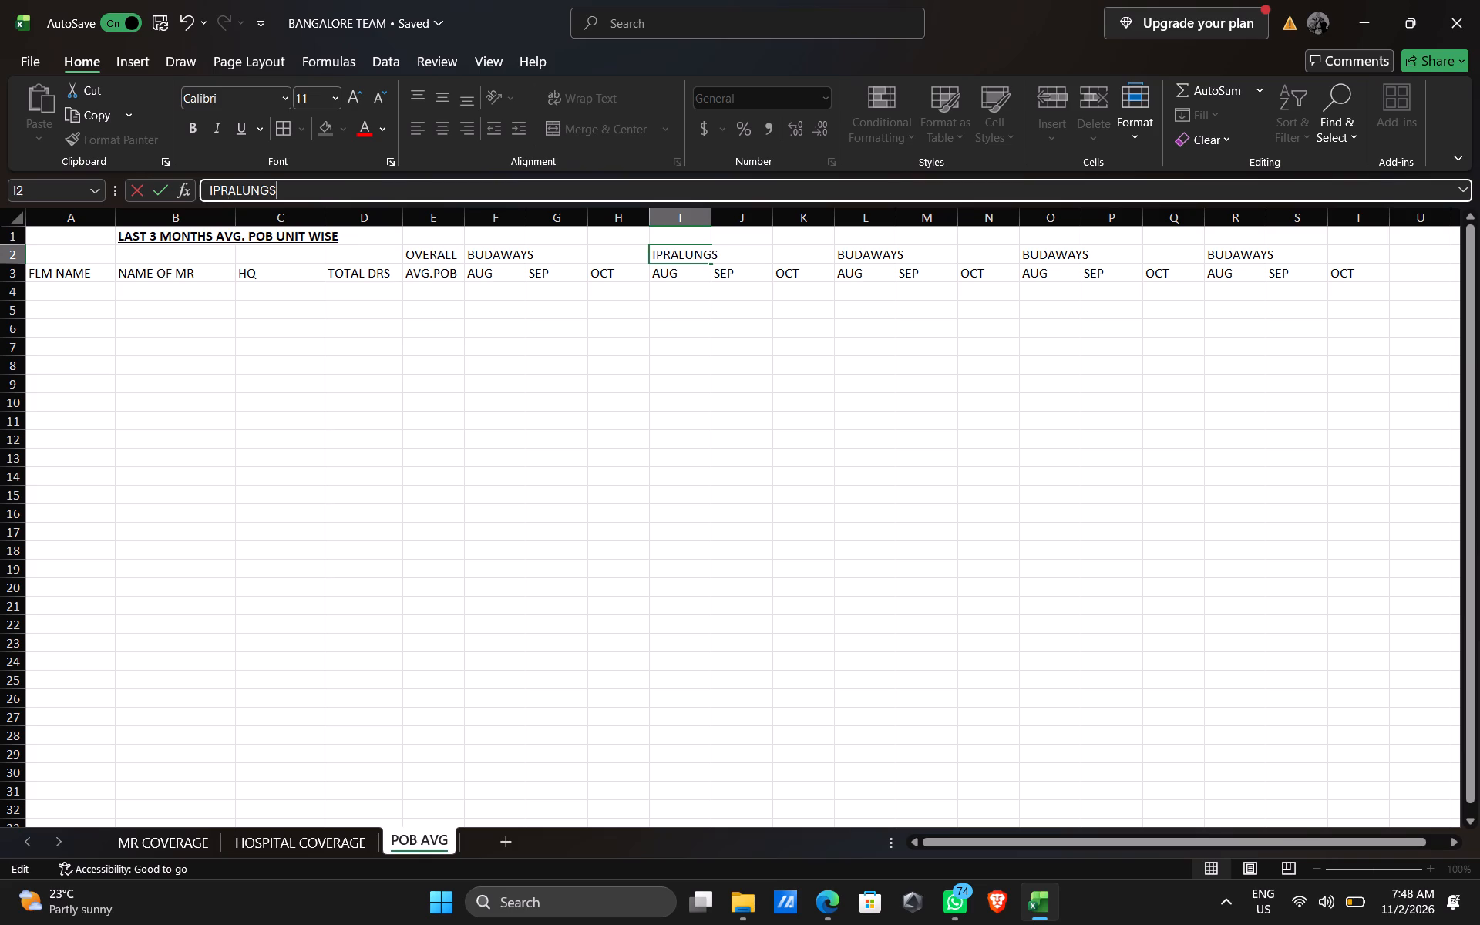
key(Return)
Replace the product heading in L2 with ABIWAYS.
key(Up)
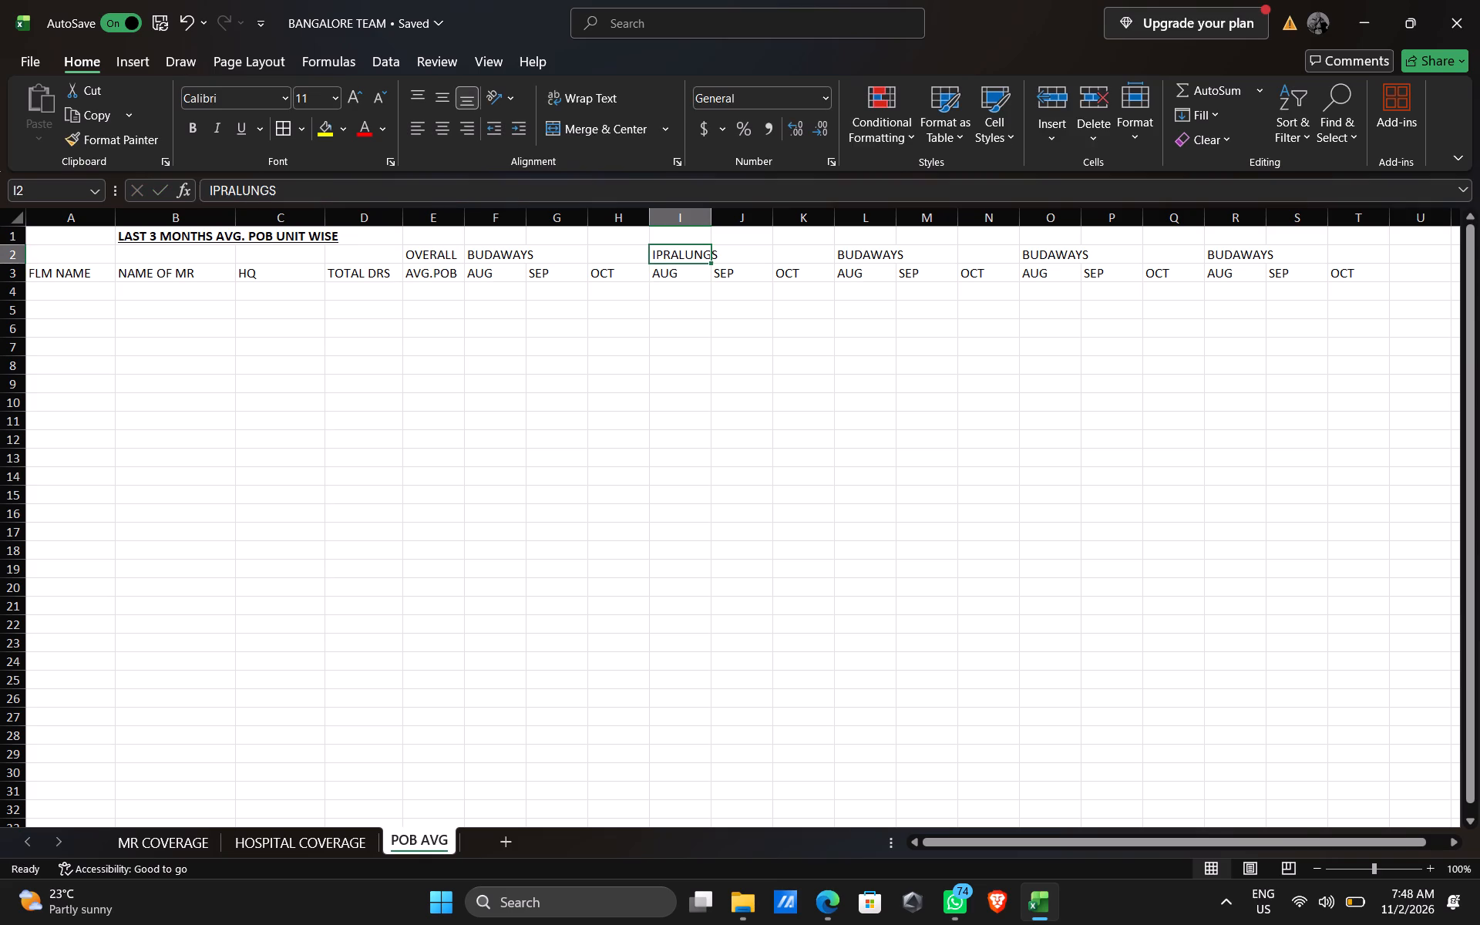
key(Right)
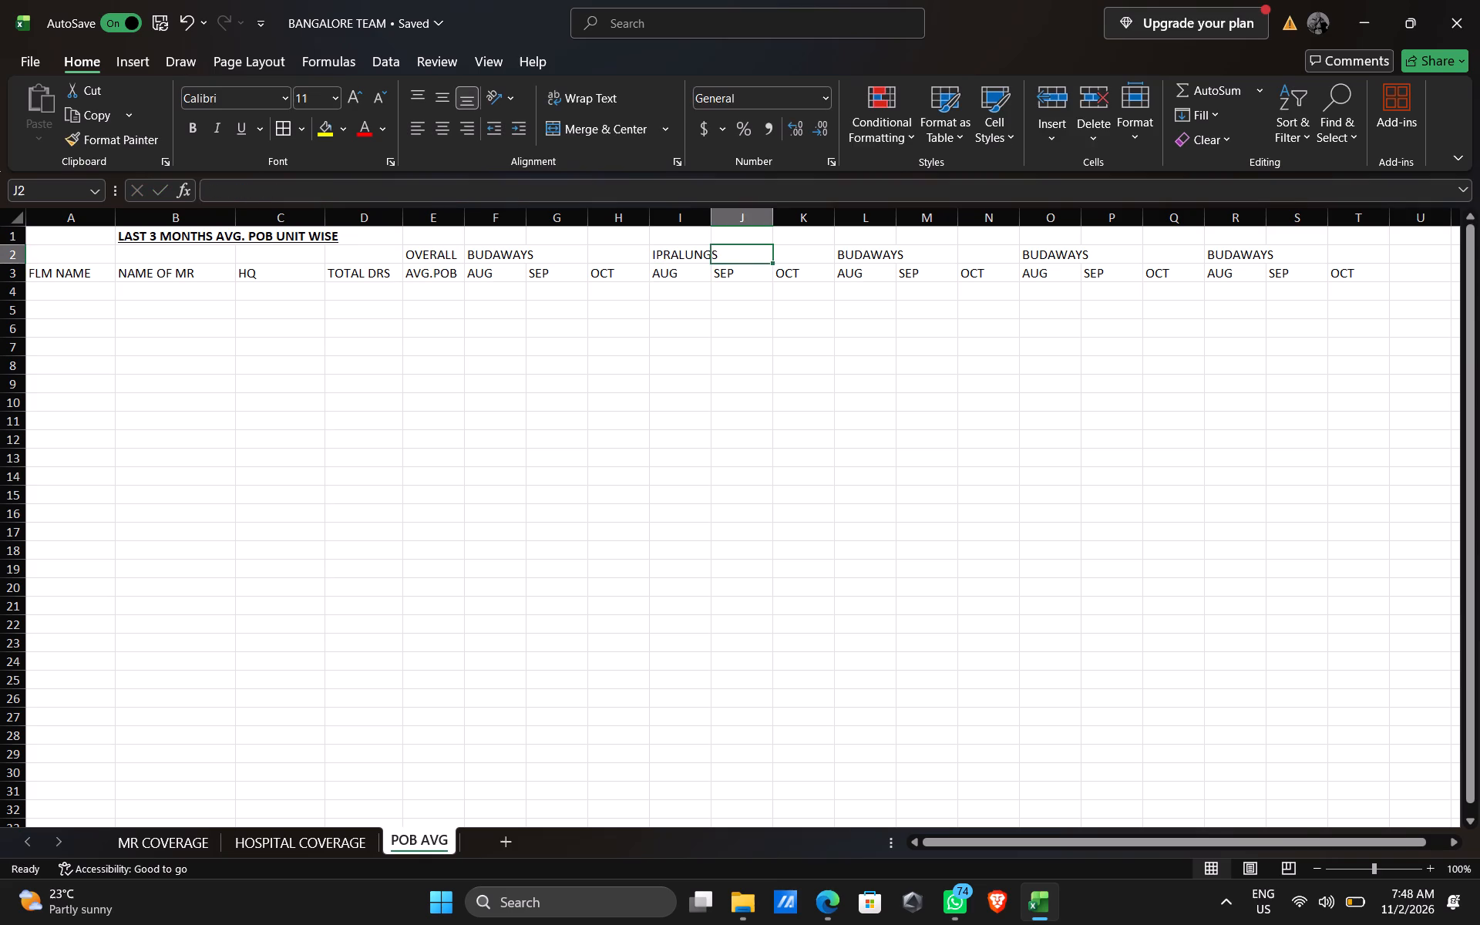
key(Right)
key(Right)
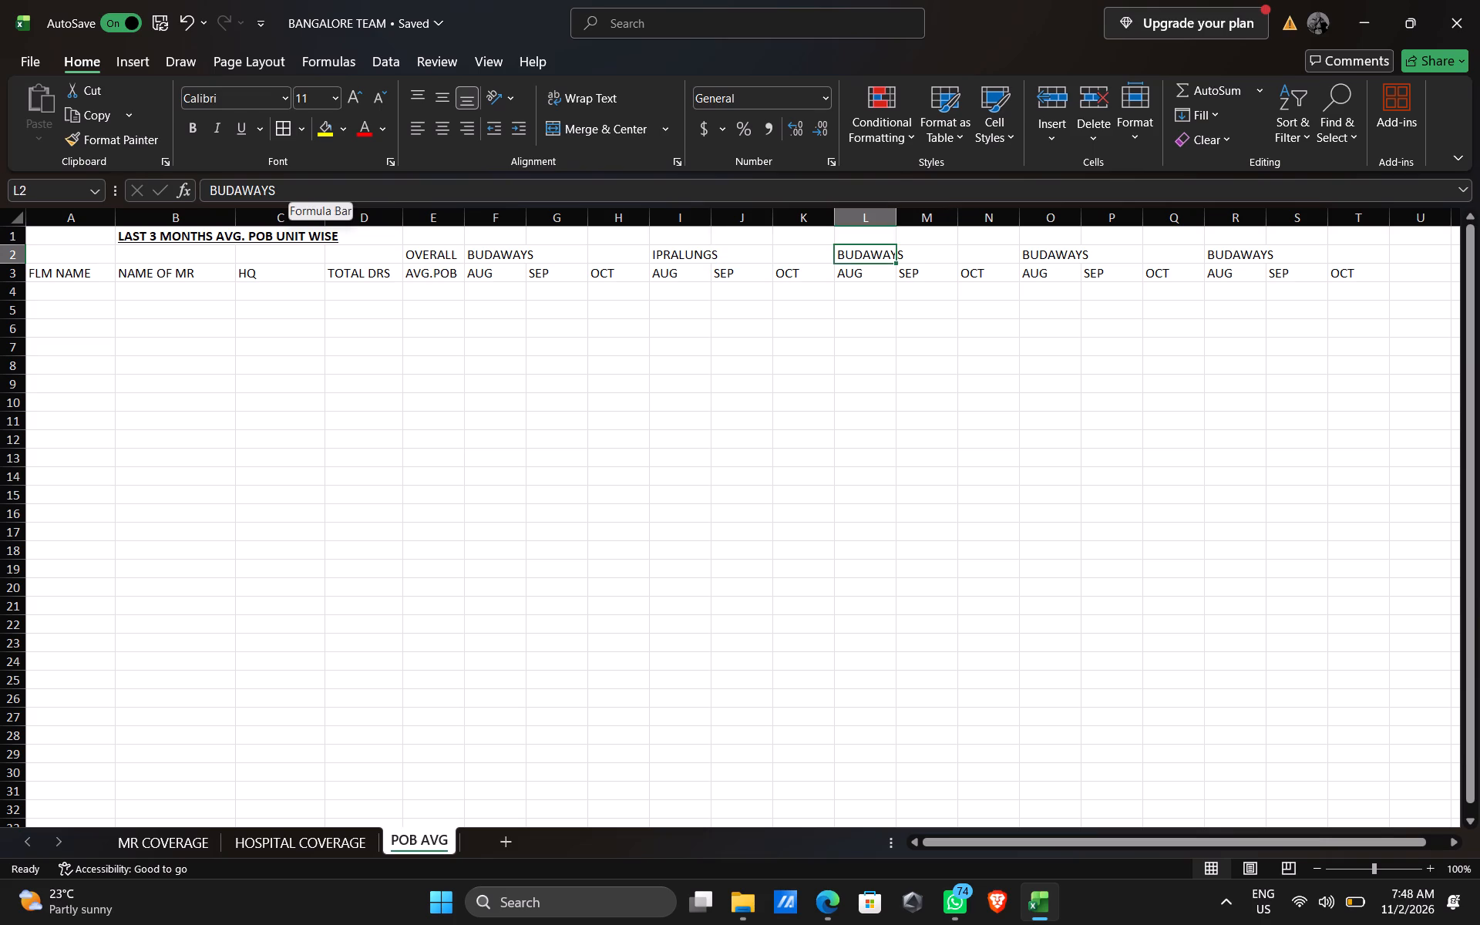
click(296, 189)
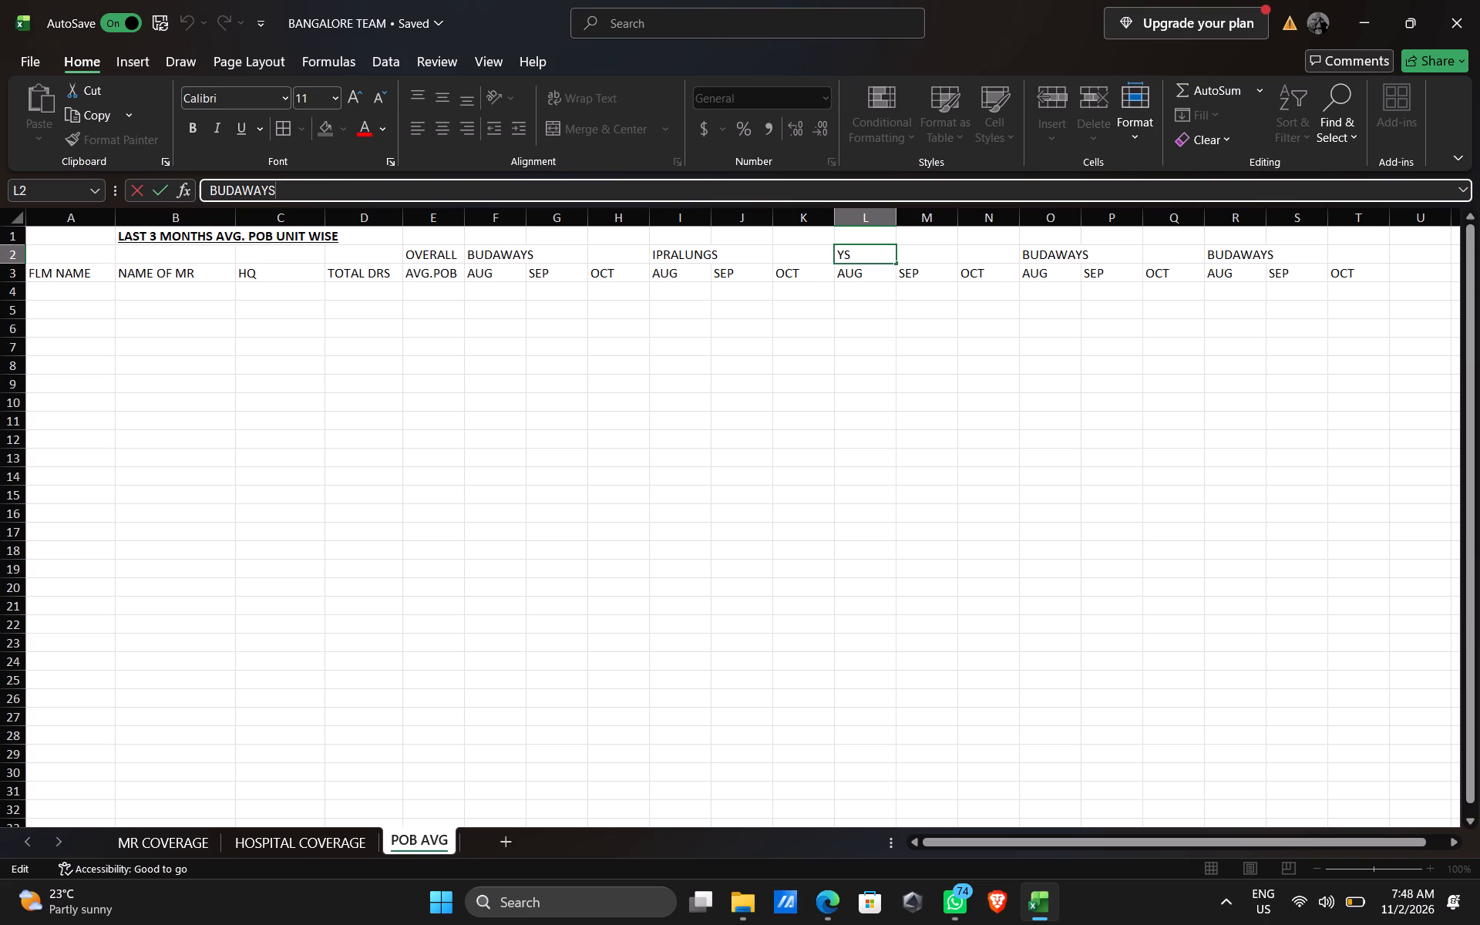
key(BackSpace)
key(BackSpace)
key(BackSpace)
key(BackSpace)
key(BackSpace)
key(BackSpace)
key(BackSpace)
key(BackSpace)
key(BackSpace)
key(BackSpace)
key(BackSpace)
key(BackSpace)
key(BackSpace)
text(ABIWAYS)
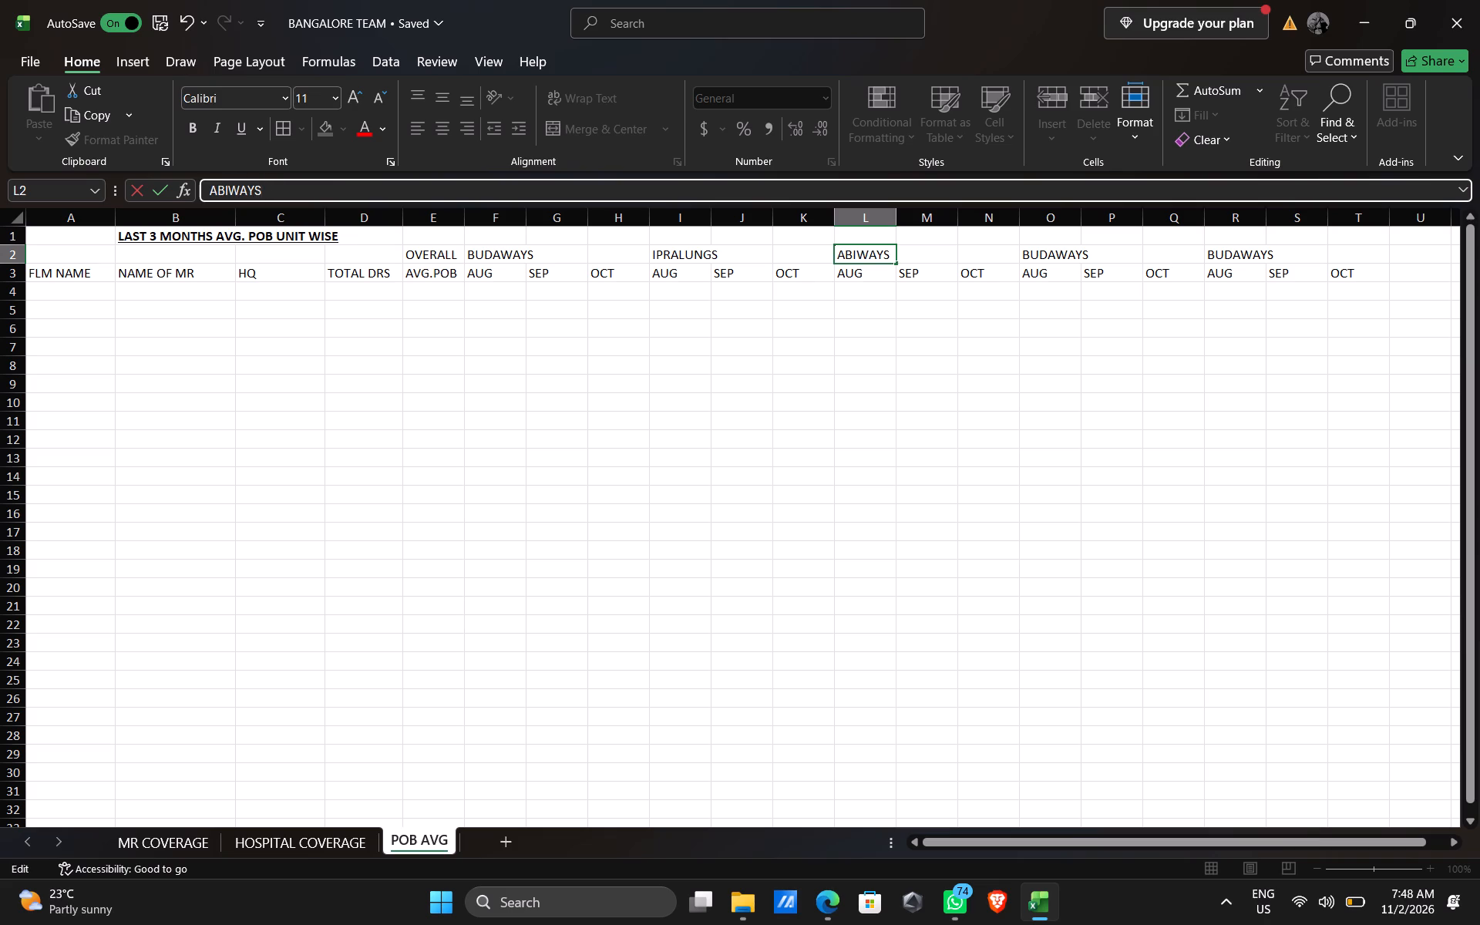
key(Return)
key(Up)
key(Right)
key(Right)
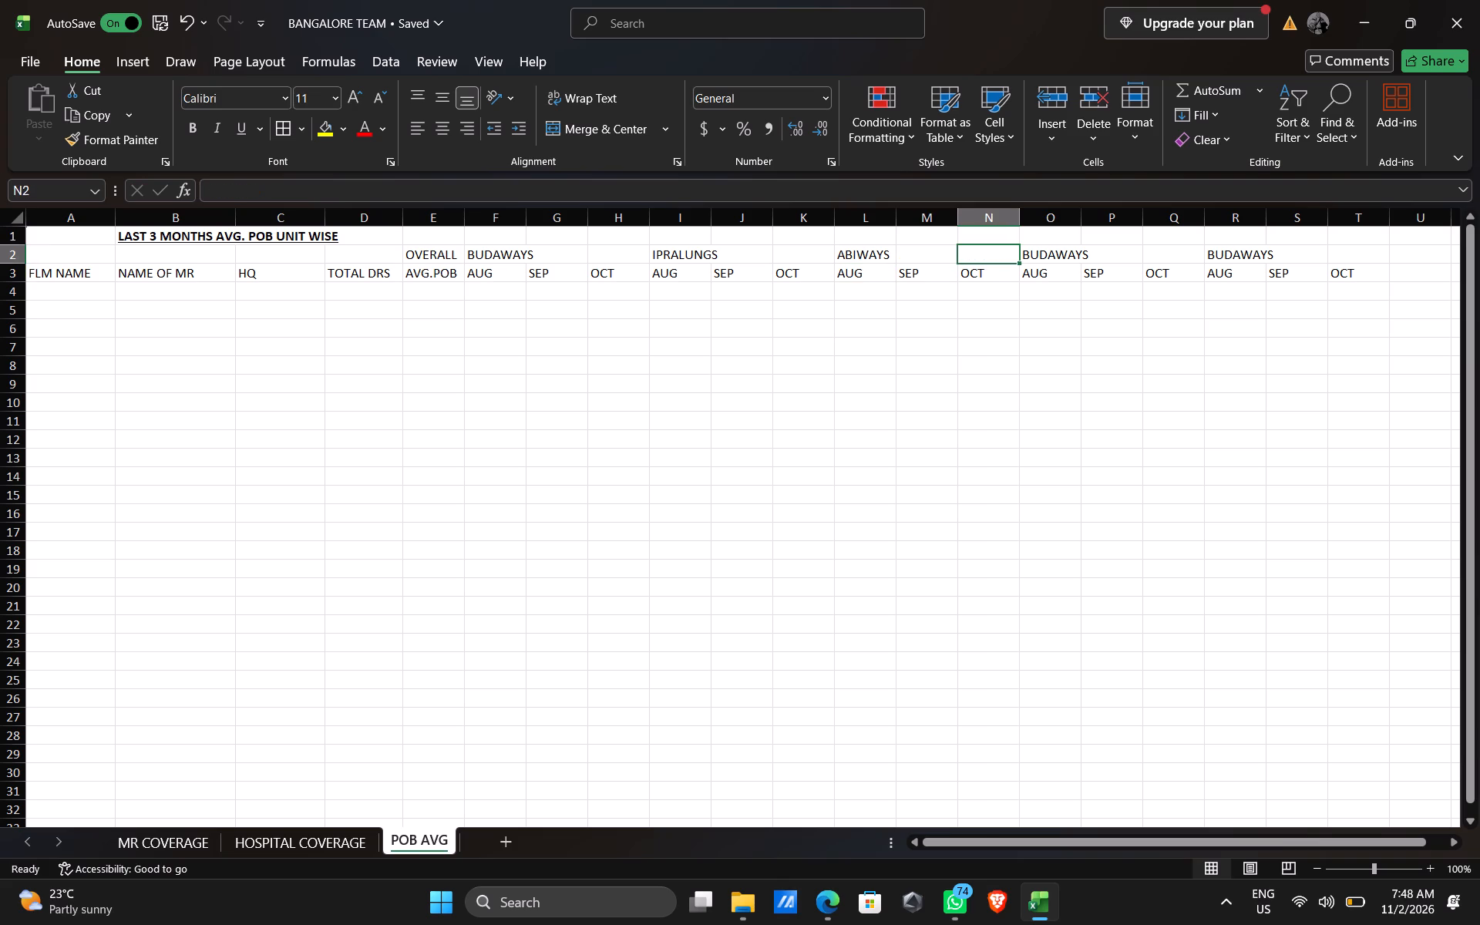
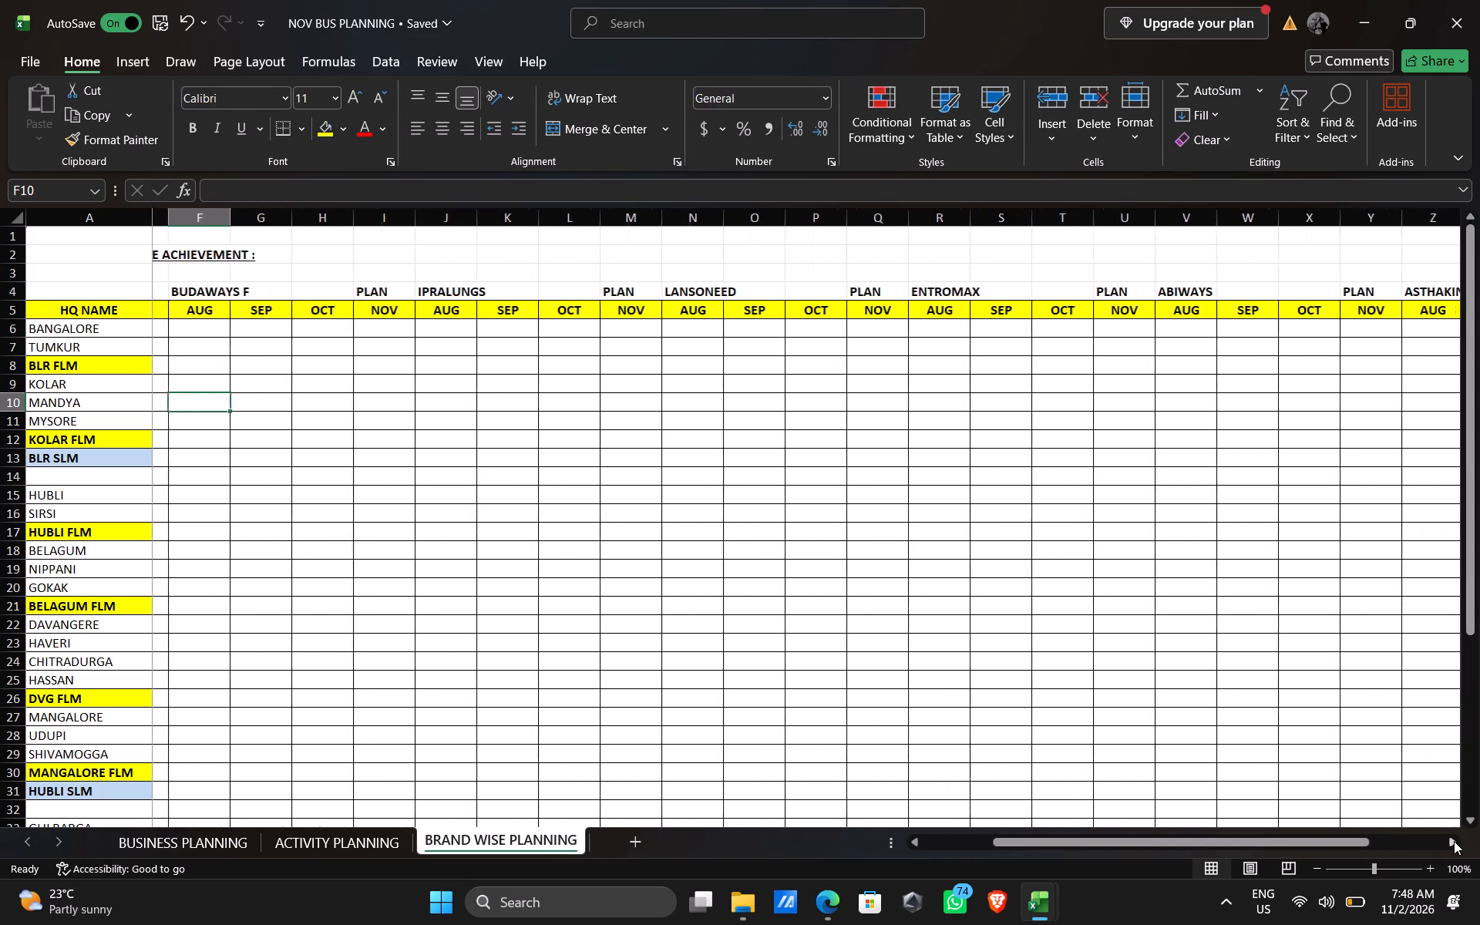
Return to the BANGALORE TEAM workbook and change the product heading in O2 to BUDAWAYS F.
click(1454, 841)
triple_click(1454, 841)
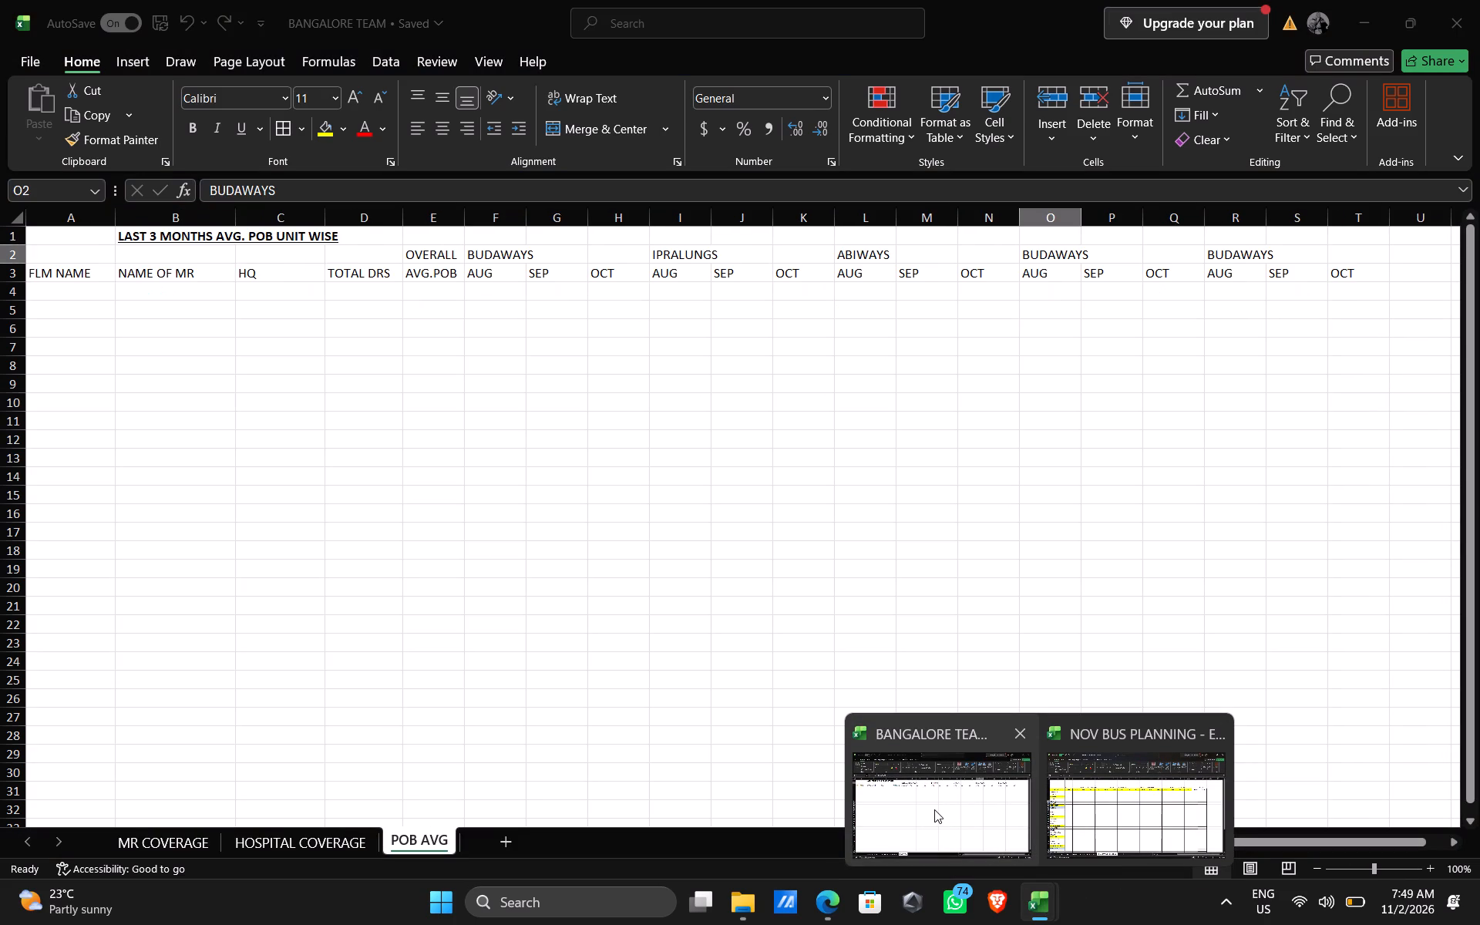
click(934, 809)
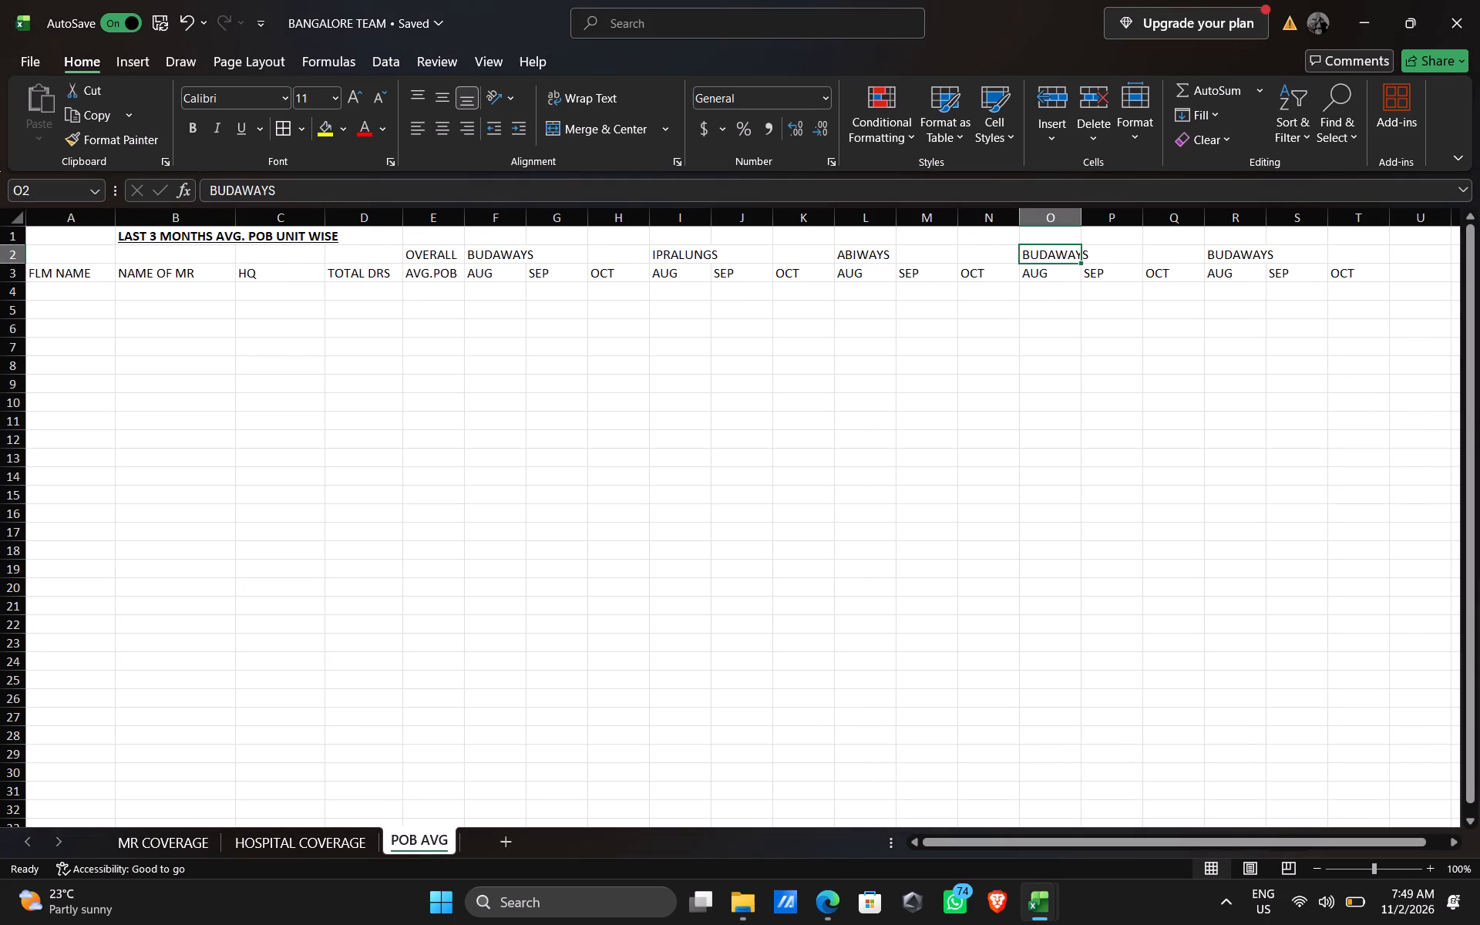
click(345, 199)
key(space)
text(F)
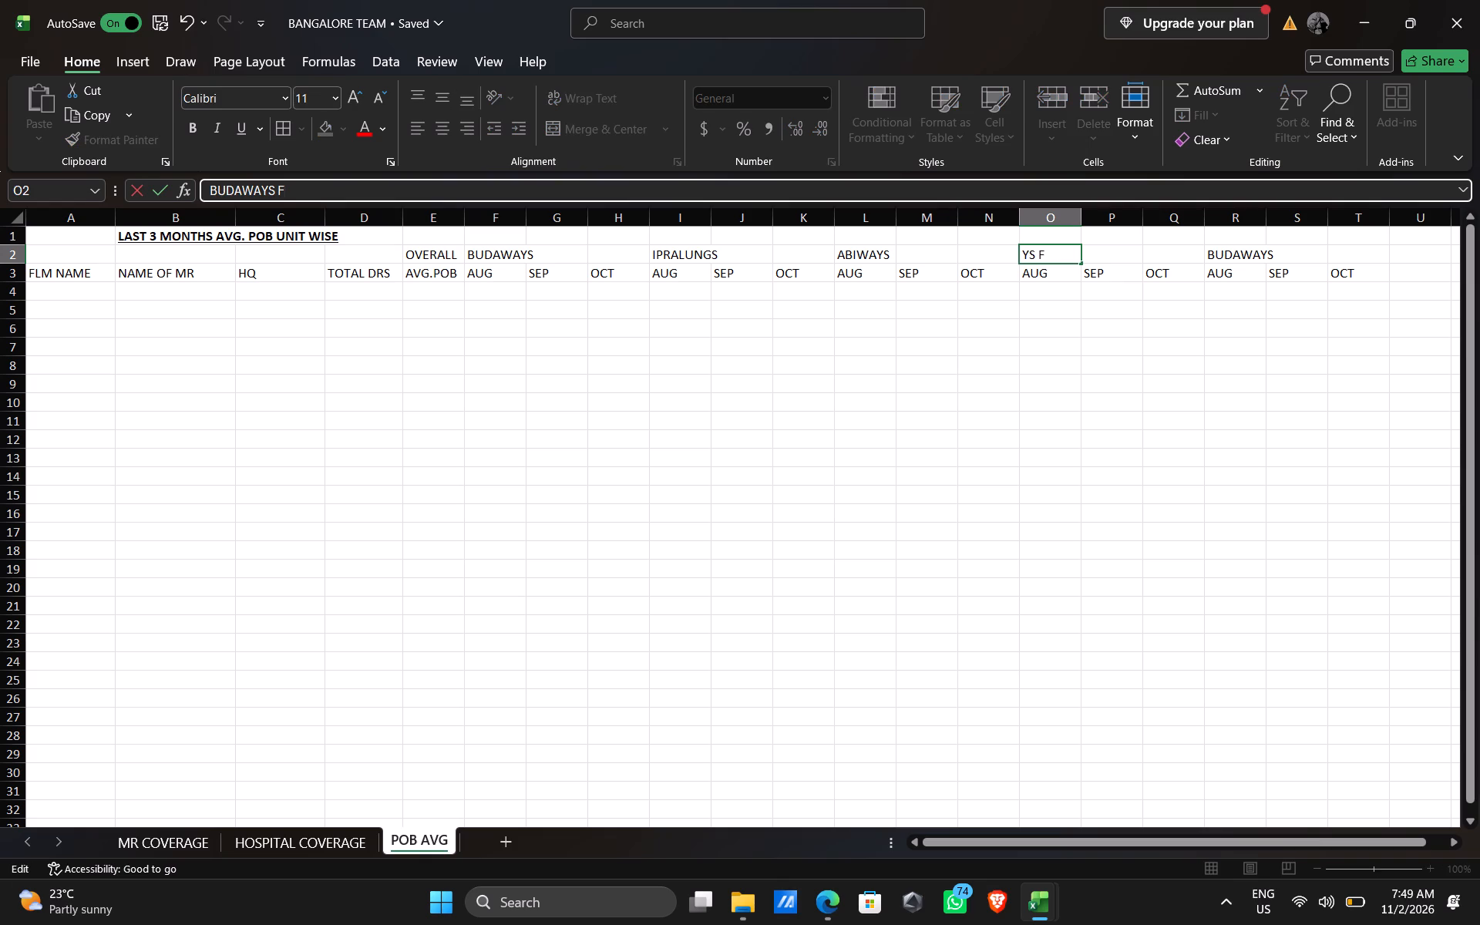
key(Return)
Copy the BUDAWAYS F heading from O2 over the product heading in L2.
key(Up)
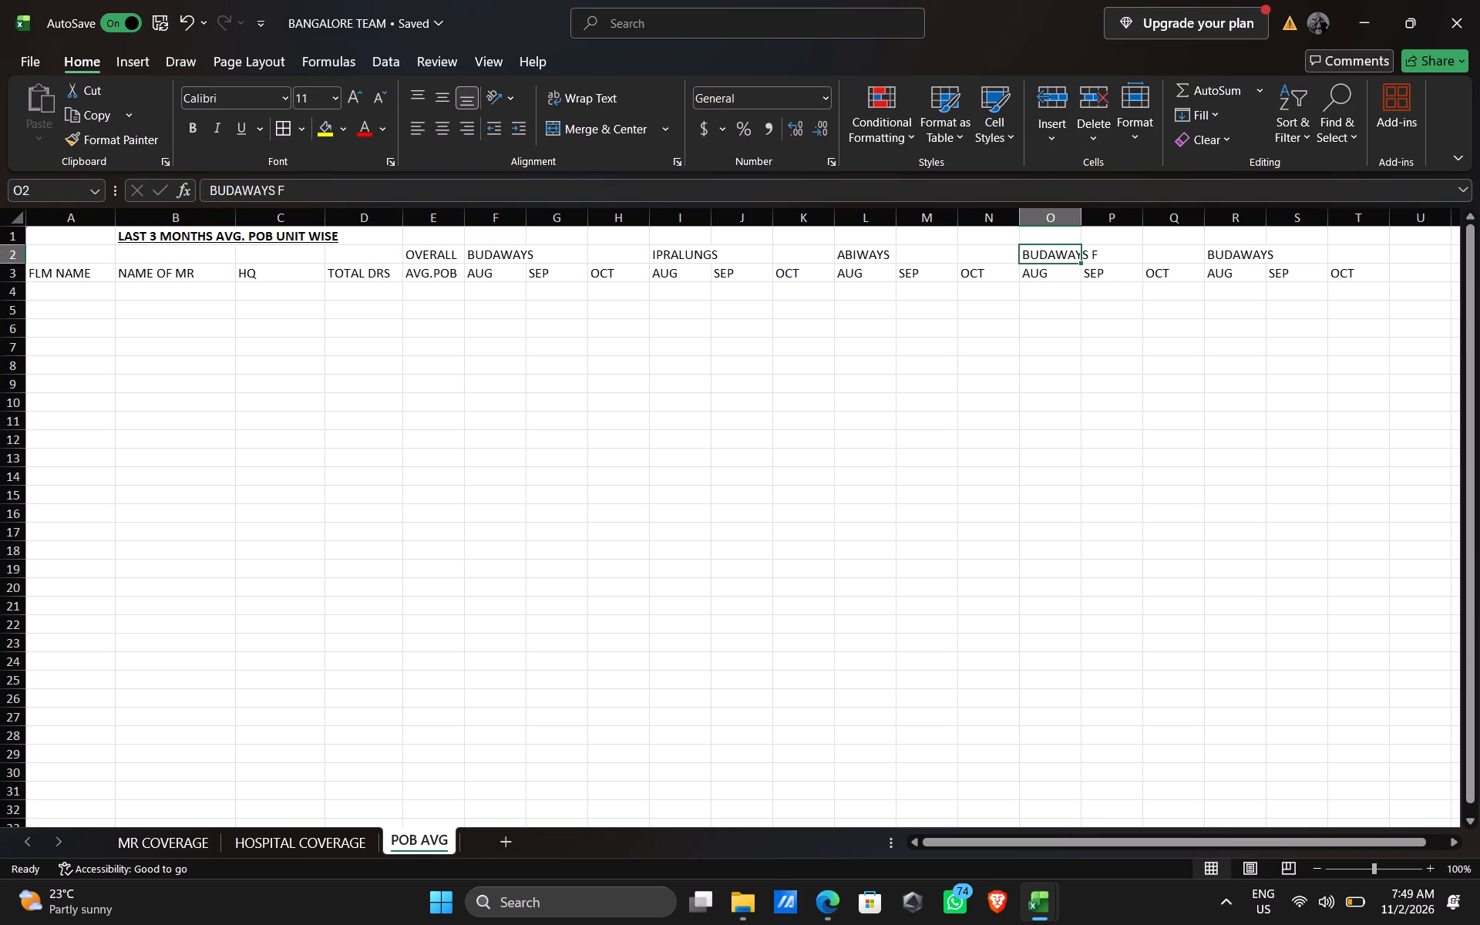
key(Right)
key(Right)
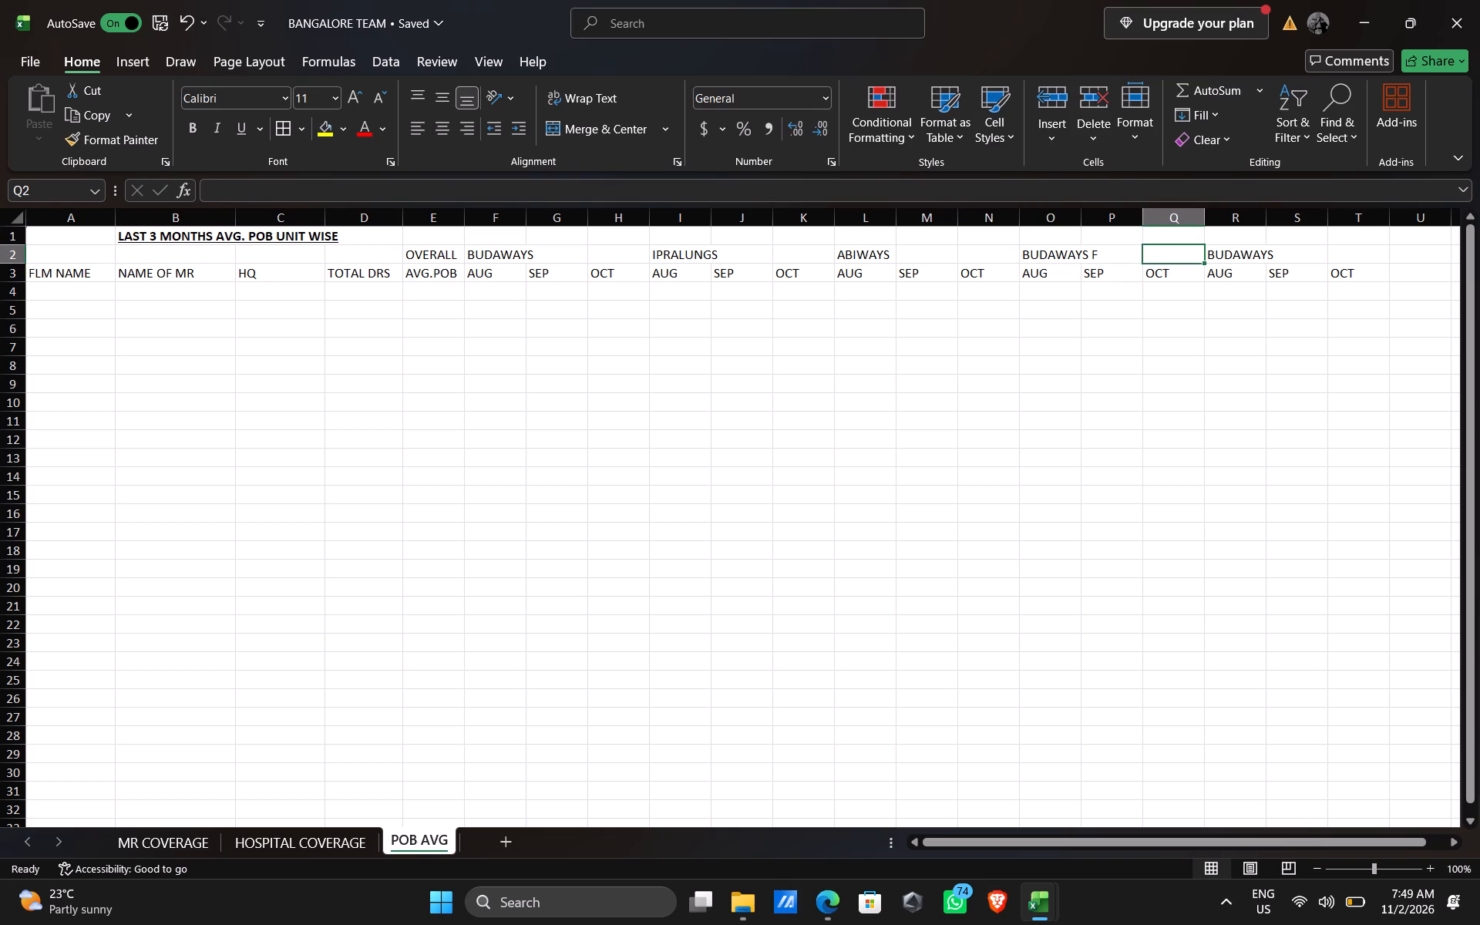
key(Right)
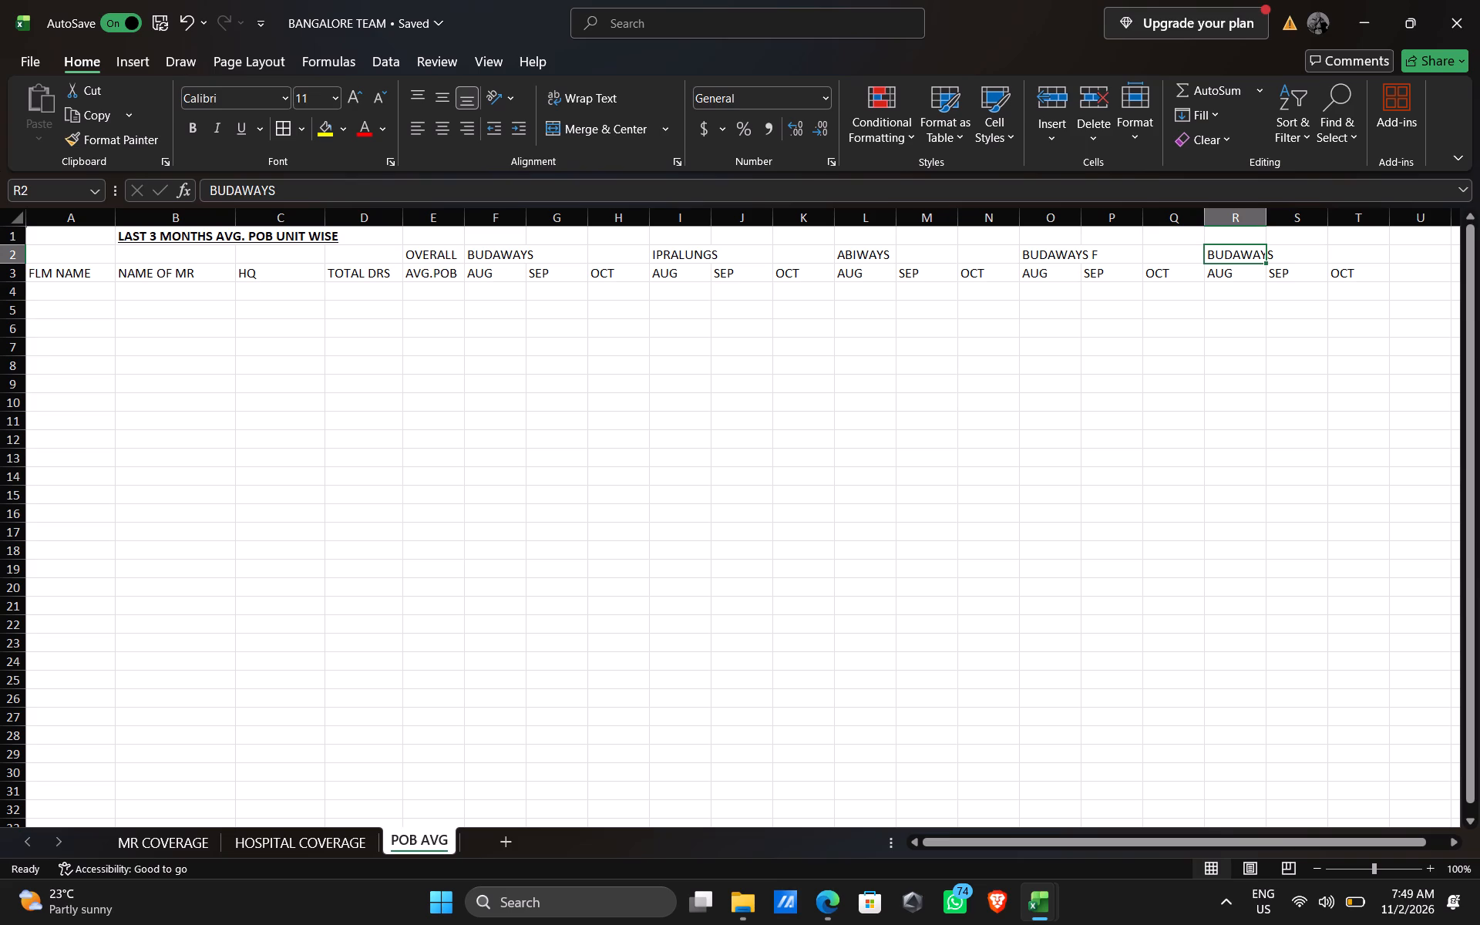
key(Left)
key(Left)
key(Left)
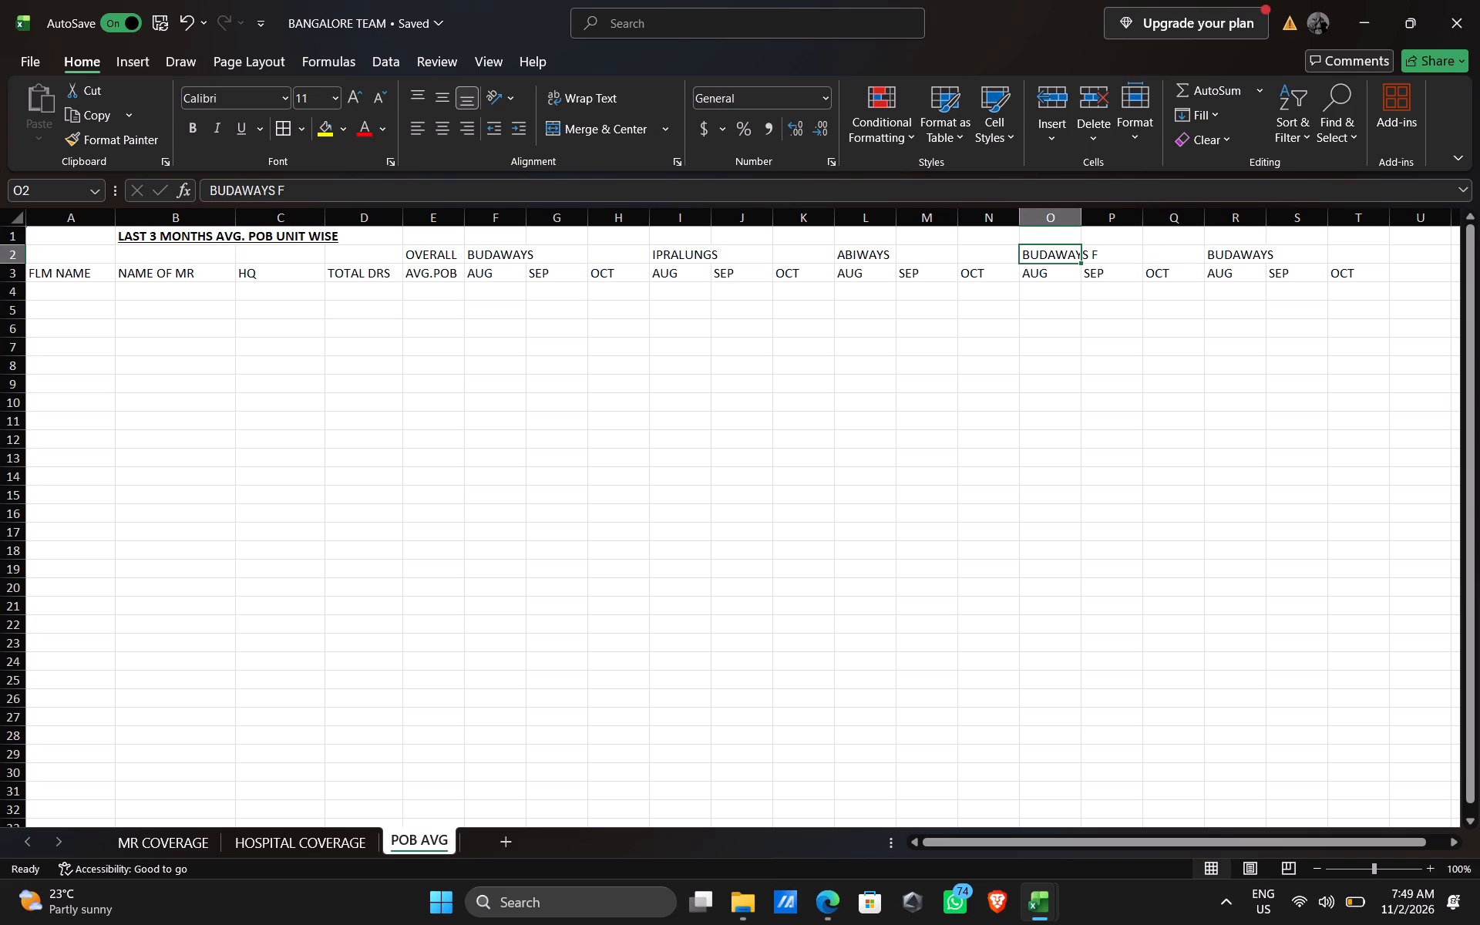
key(ctrl+c)
key(Left)
key(Left)
key(Left)
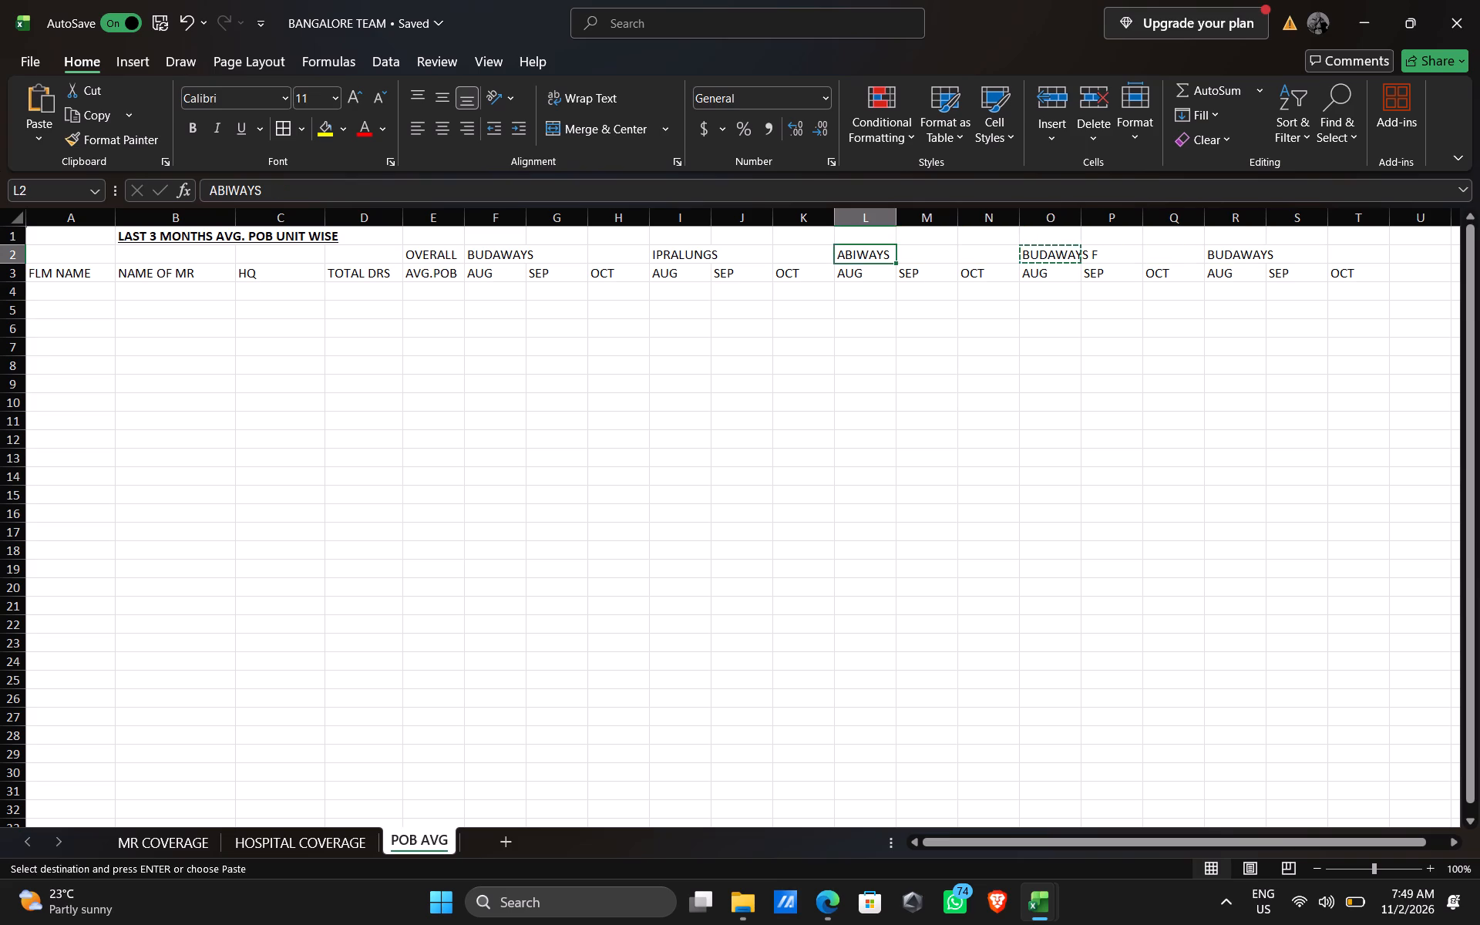
key(ctrl+v)
Replace the product heading in O2 with ABIWAYS.
key(Right)
key(Right)
key(Right)
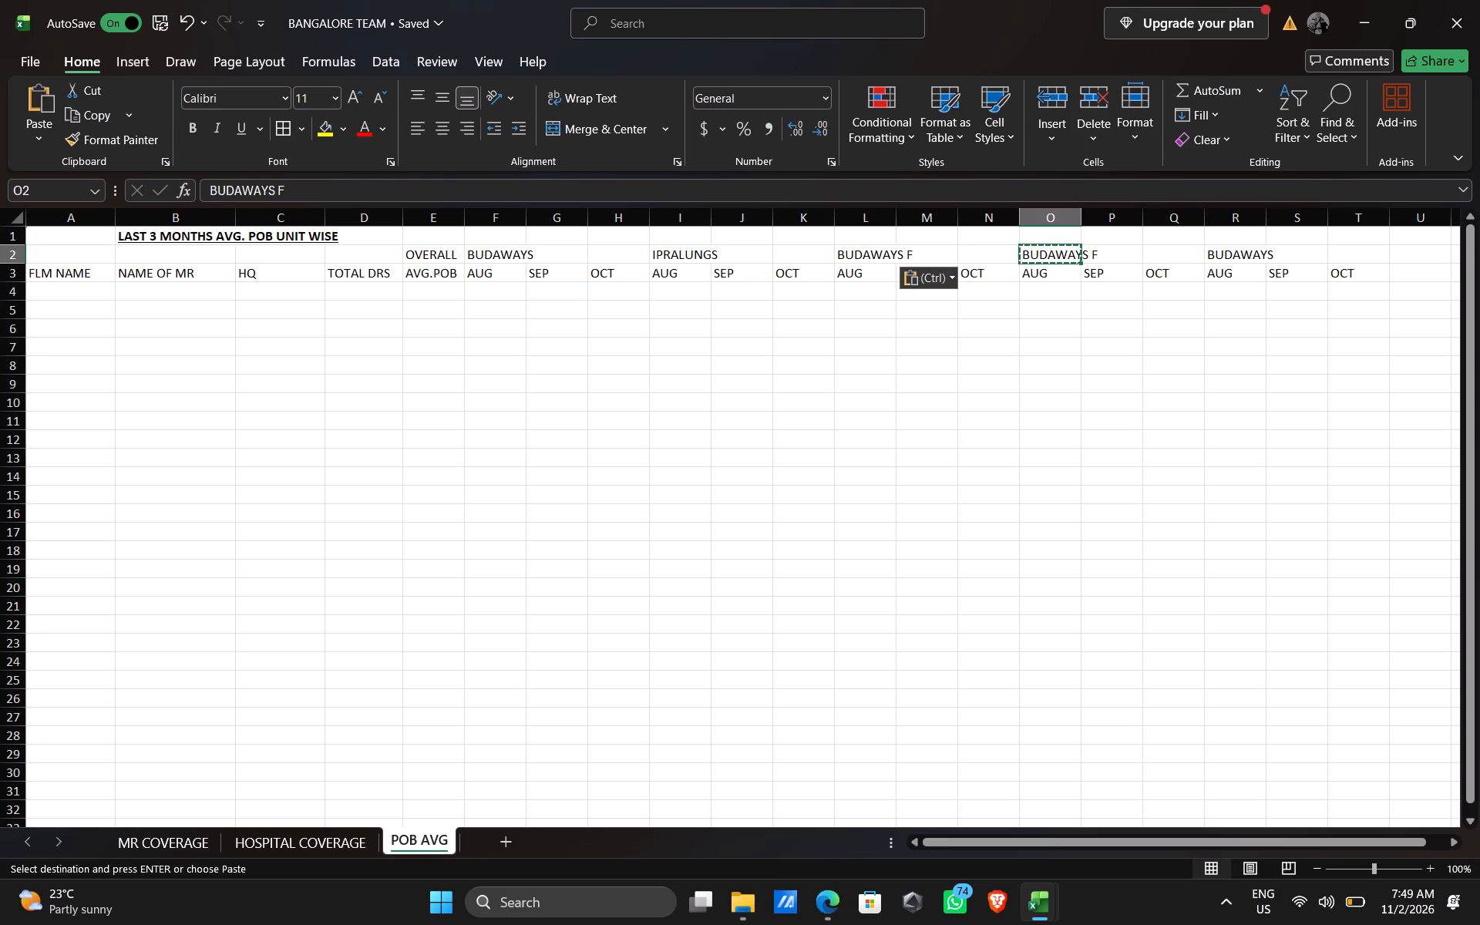
text(ABIWAYS)
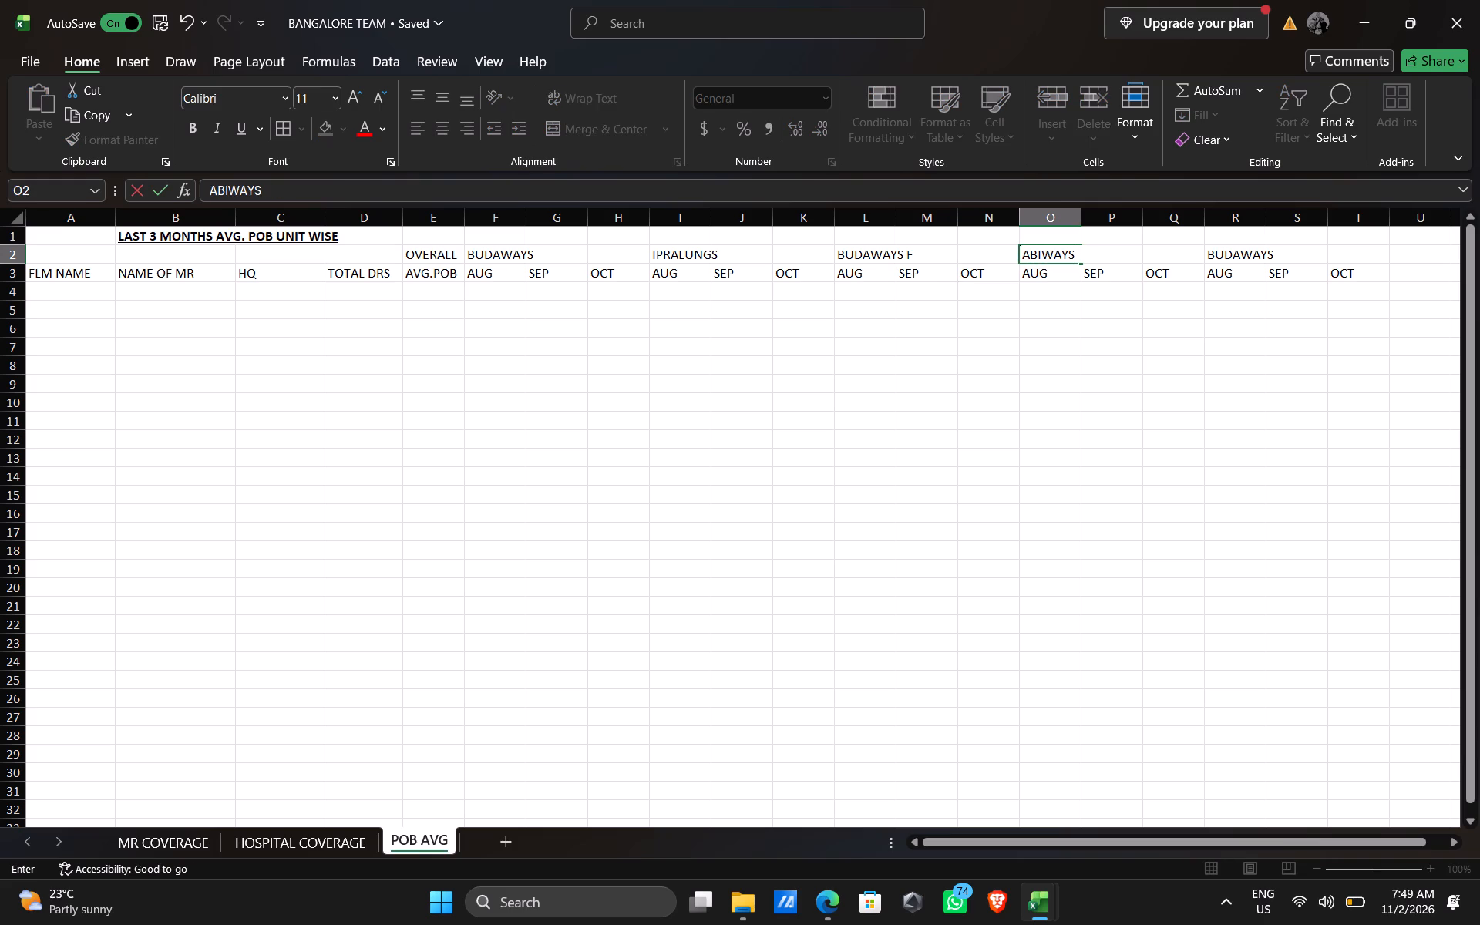
key(Right)
Replace the product heading in R2 with LANSONEED.
key(Right)
key(Right)
text(LANSONEED)
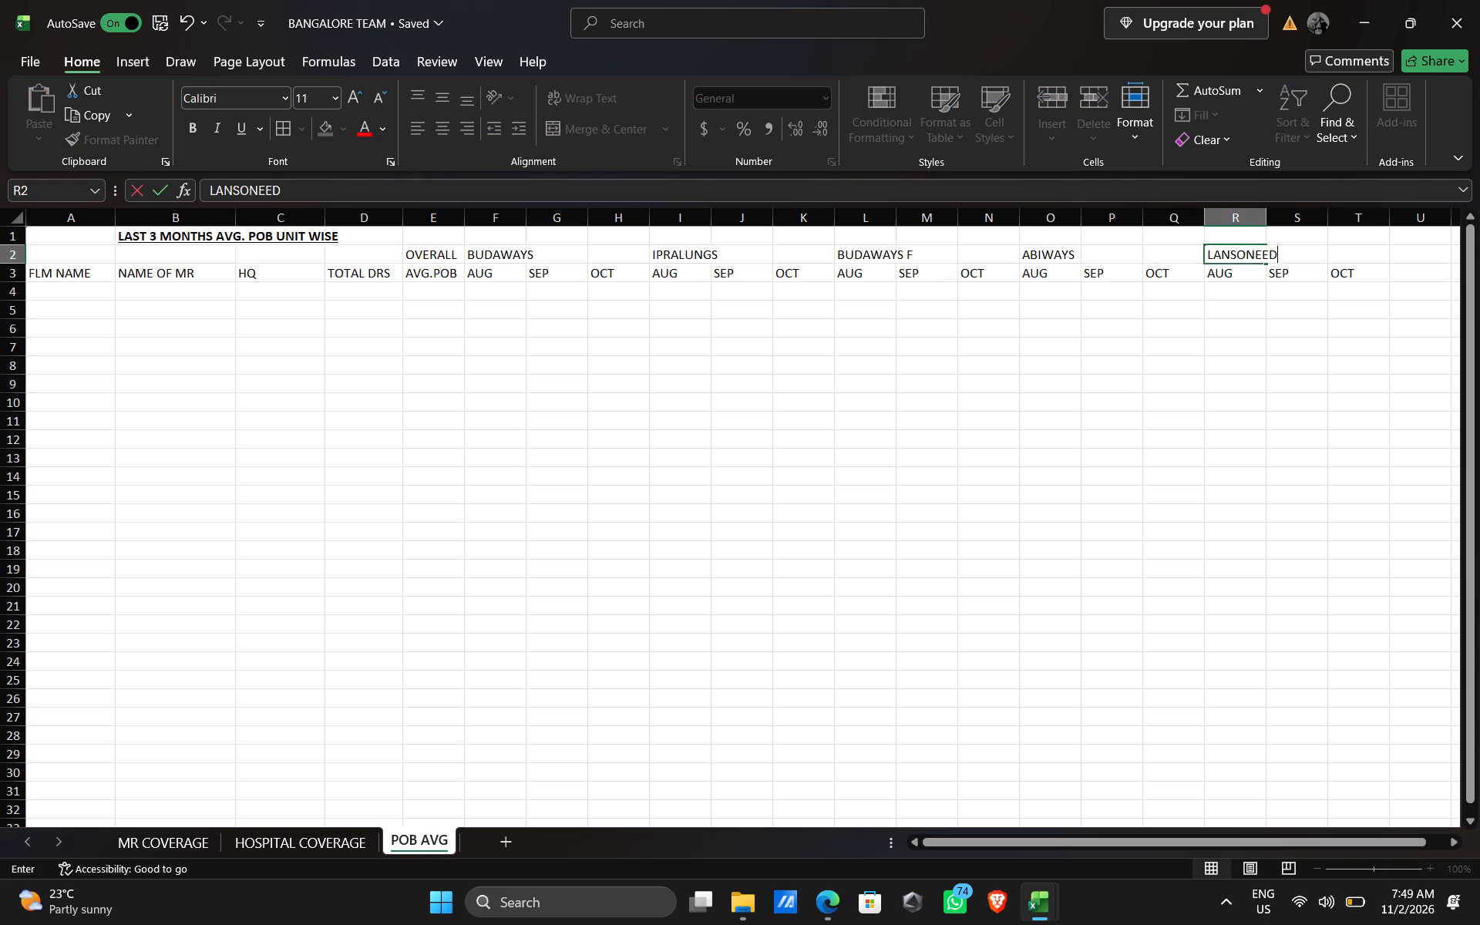
key(Right)
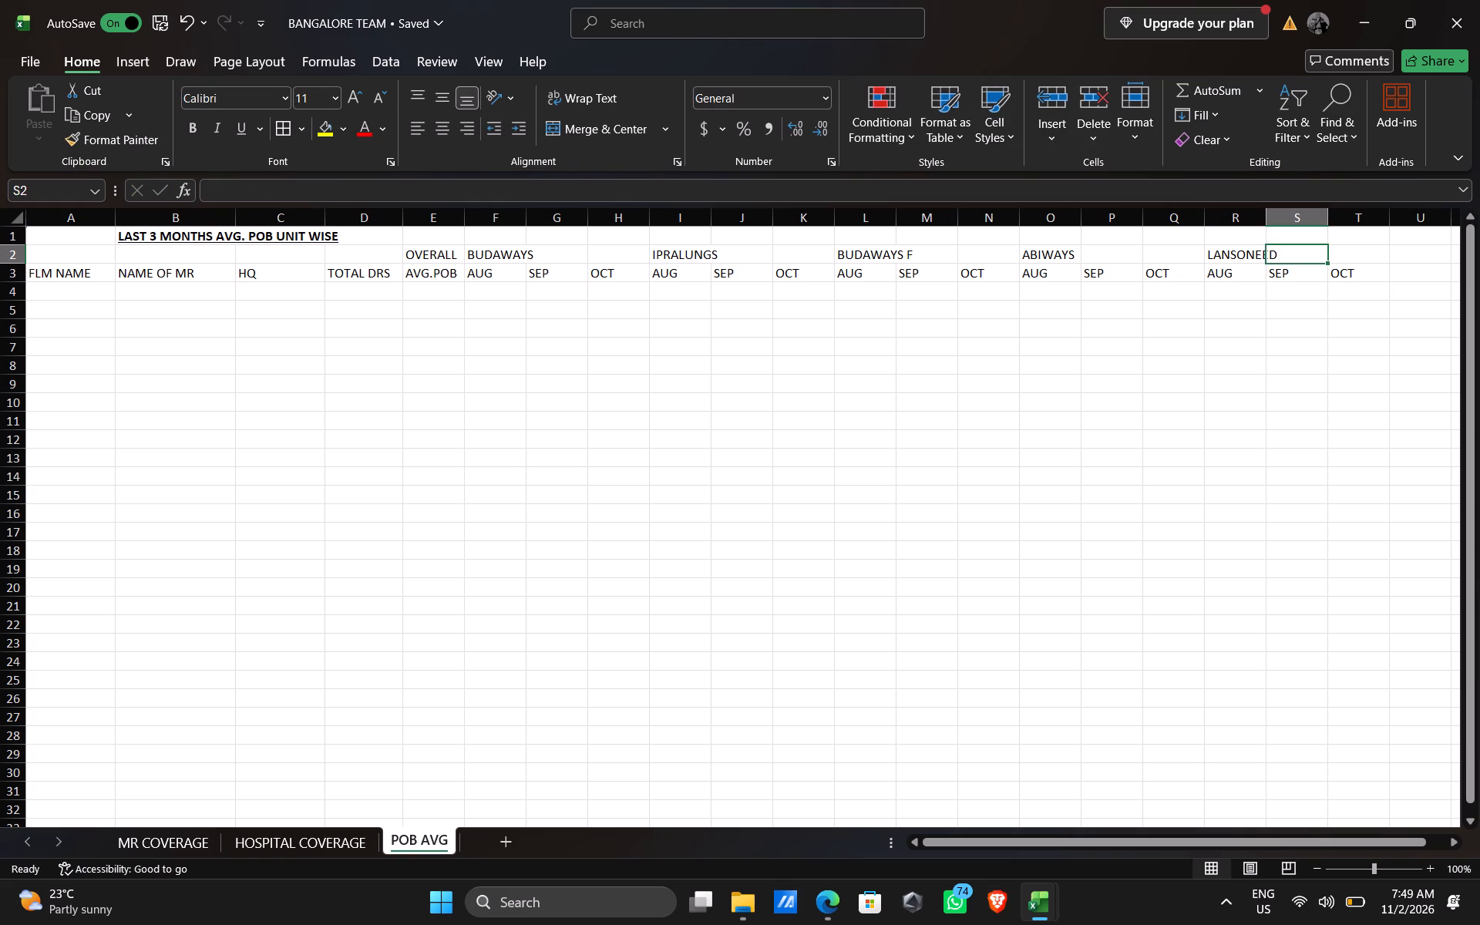
Copy the LANSONEED month block R2:T3 to the block starting at U2.
key(Right)
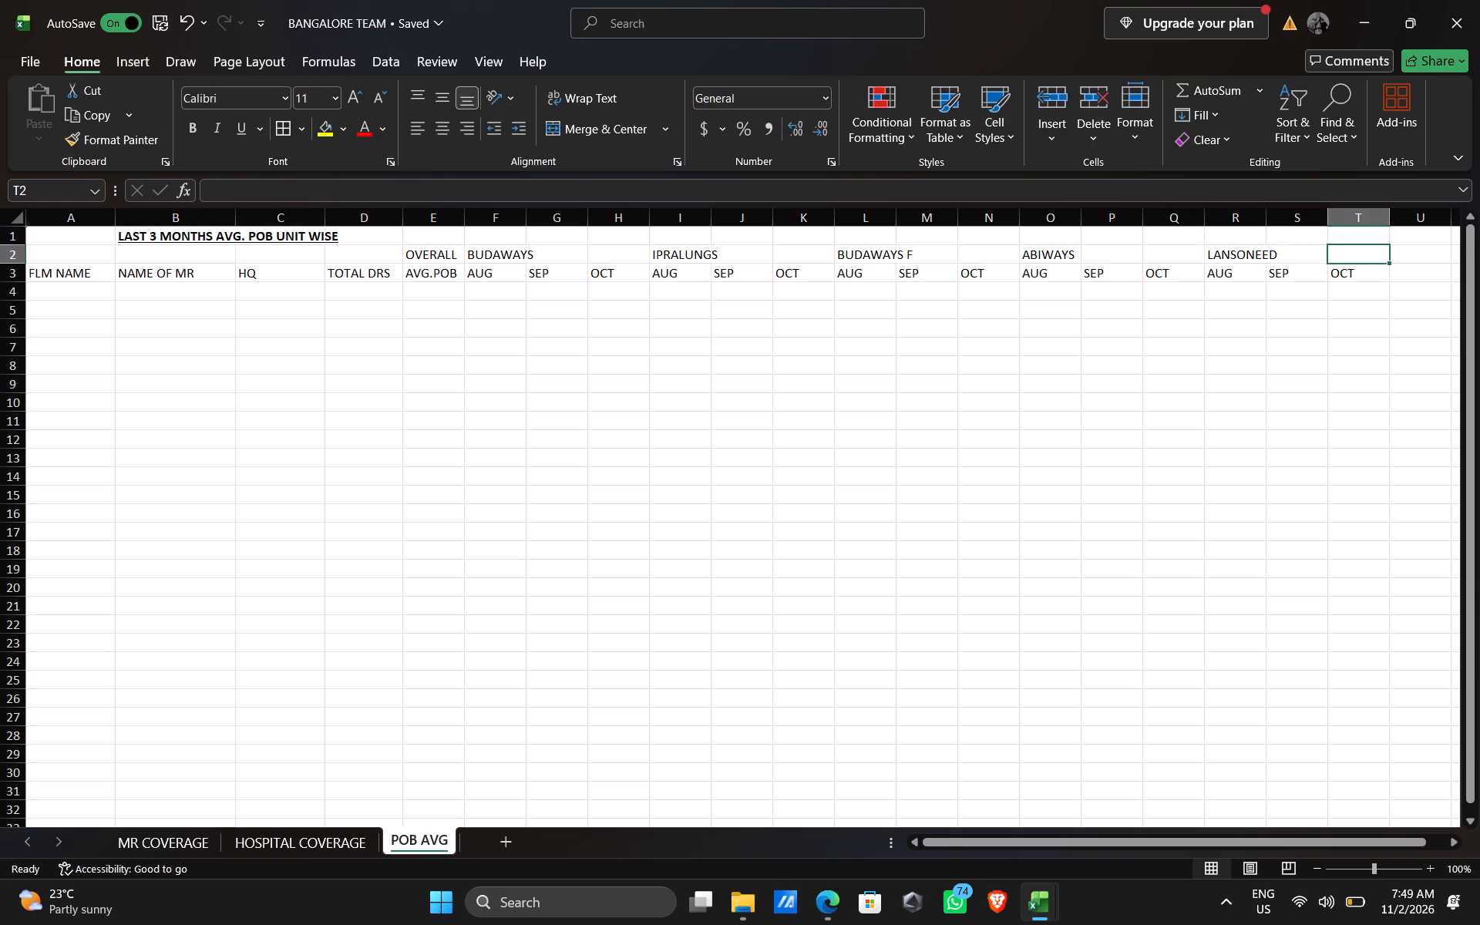
key(Right)
key(Right)
key(Right)
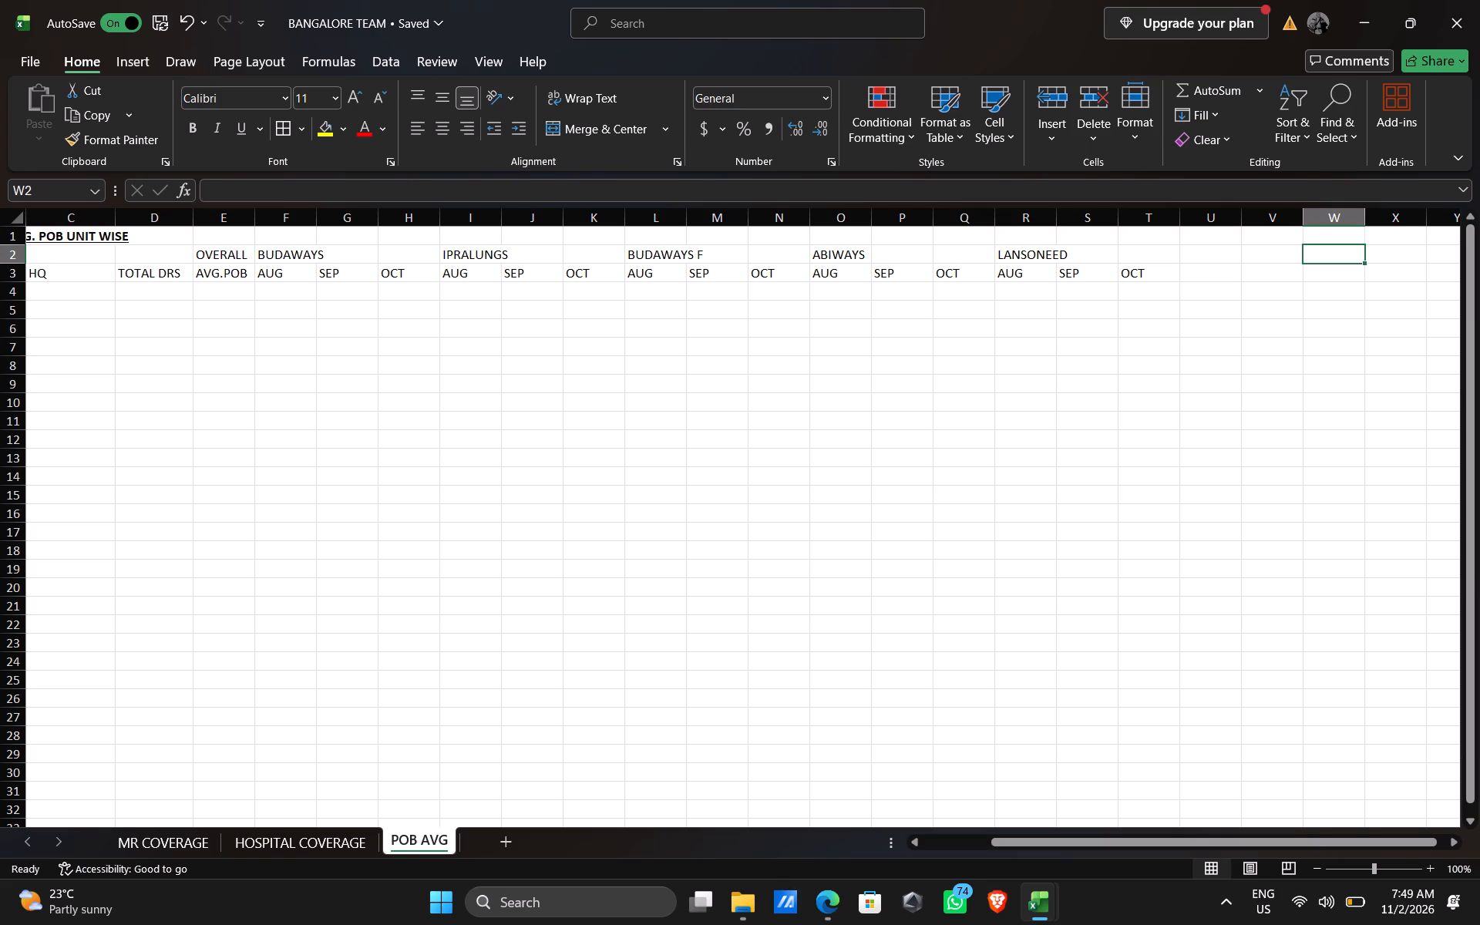
drag(1004, 257, 1125, 274)
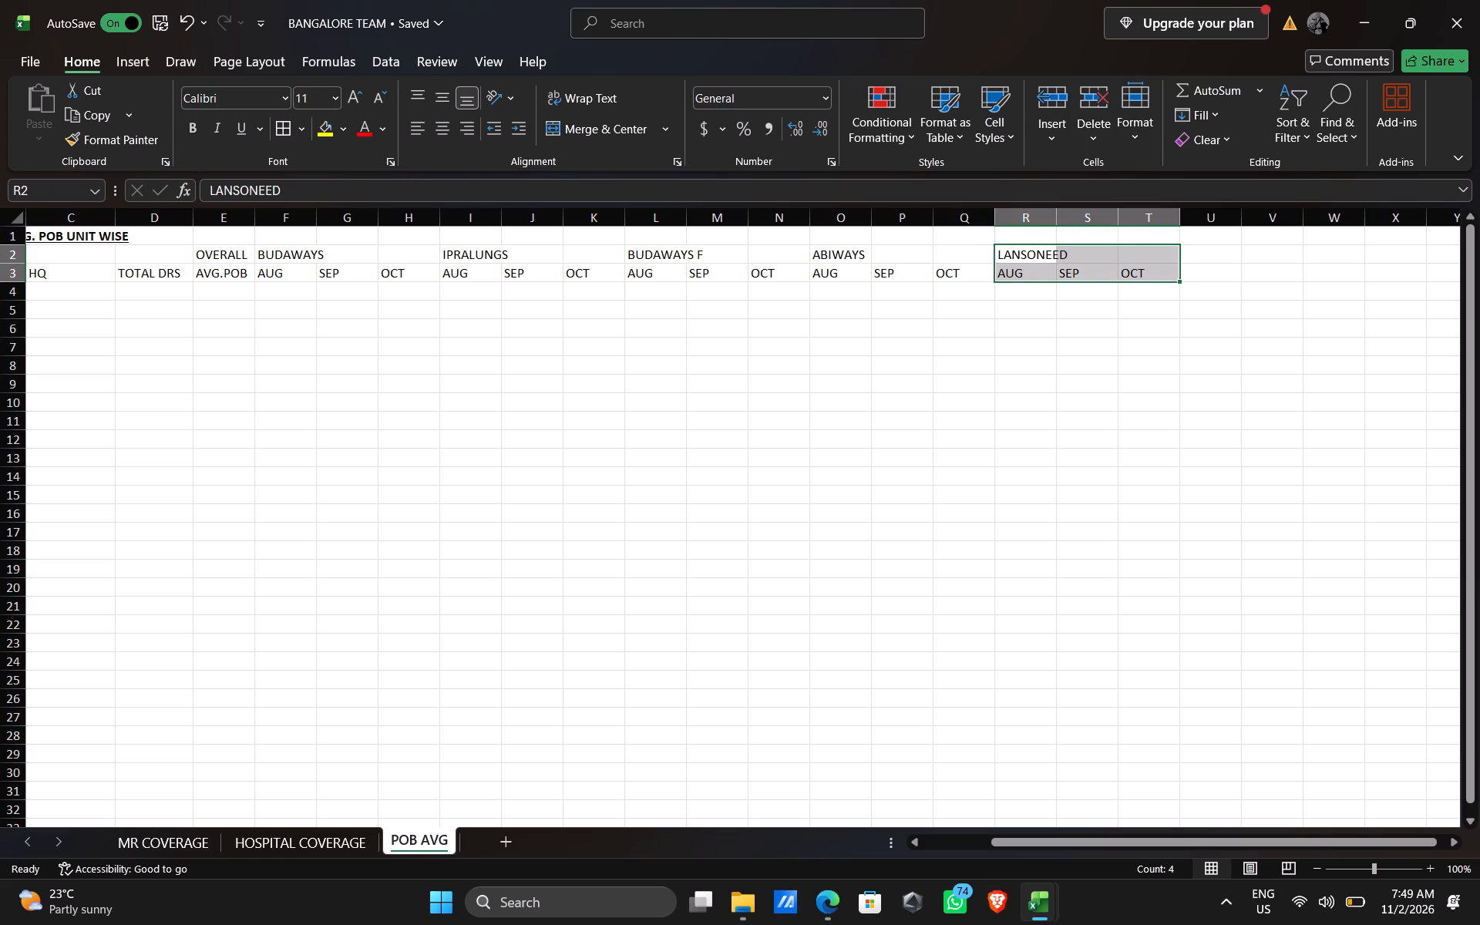
key(ctrl+c)
click(1197, 251)
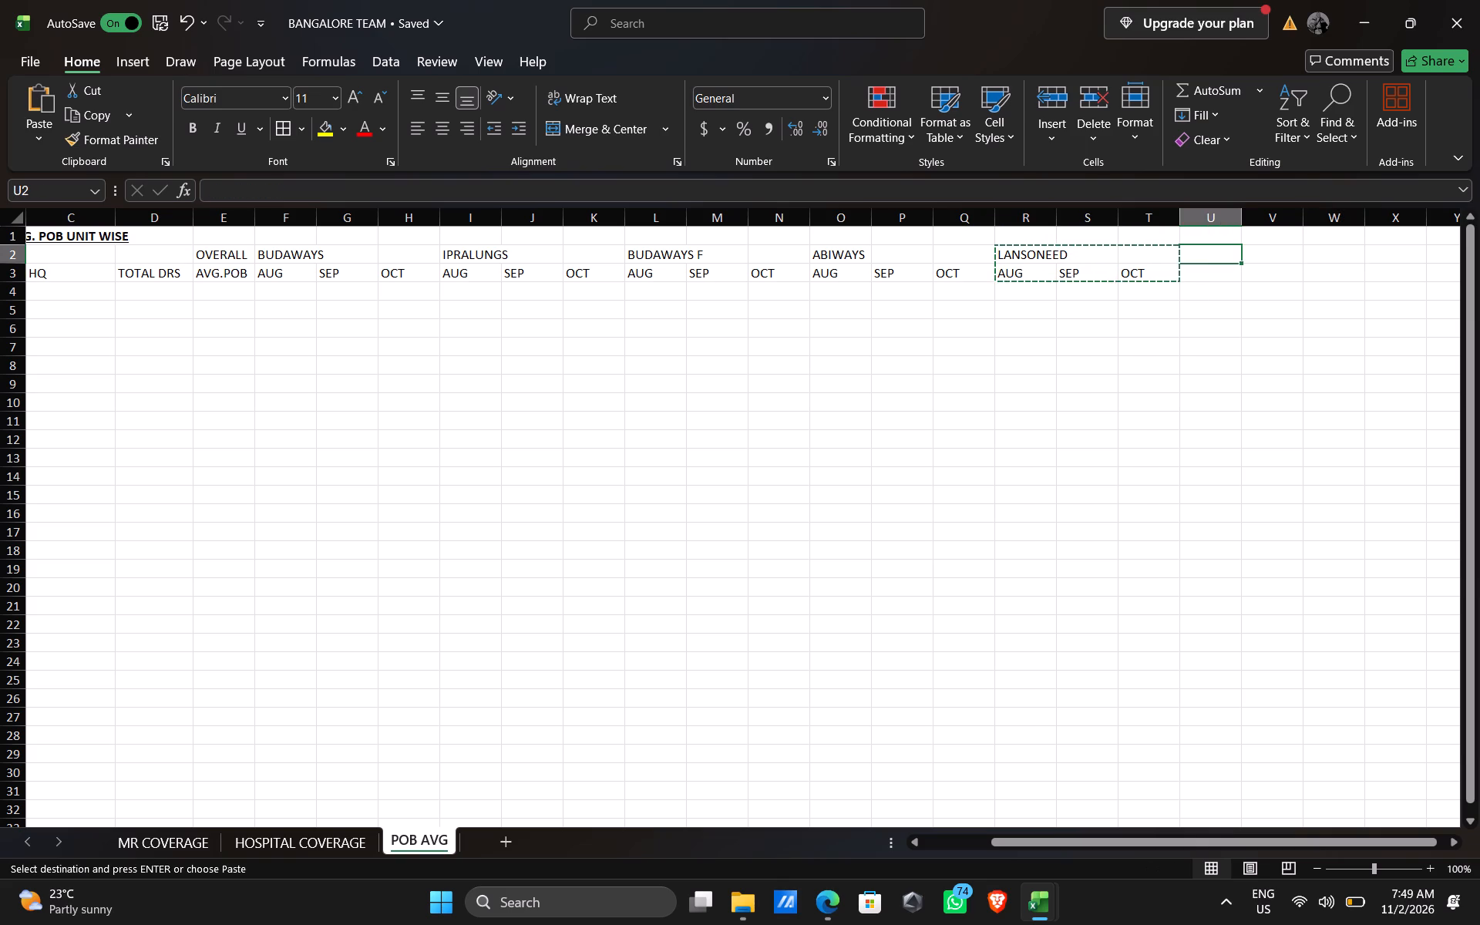
key(ctrl+v)
Replace the product heading in U2 with ASTHAKIND G.
click(1208, 254)
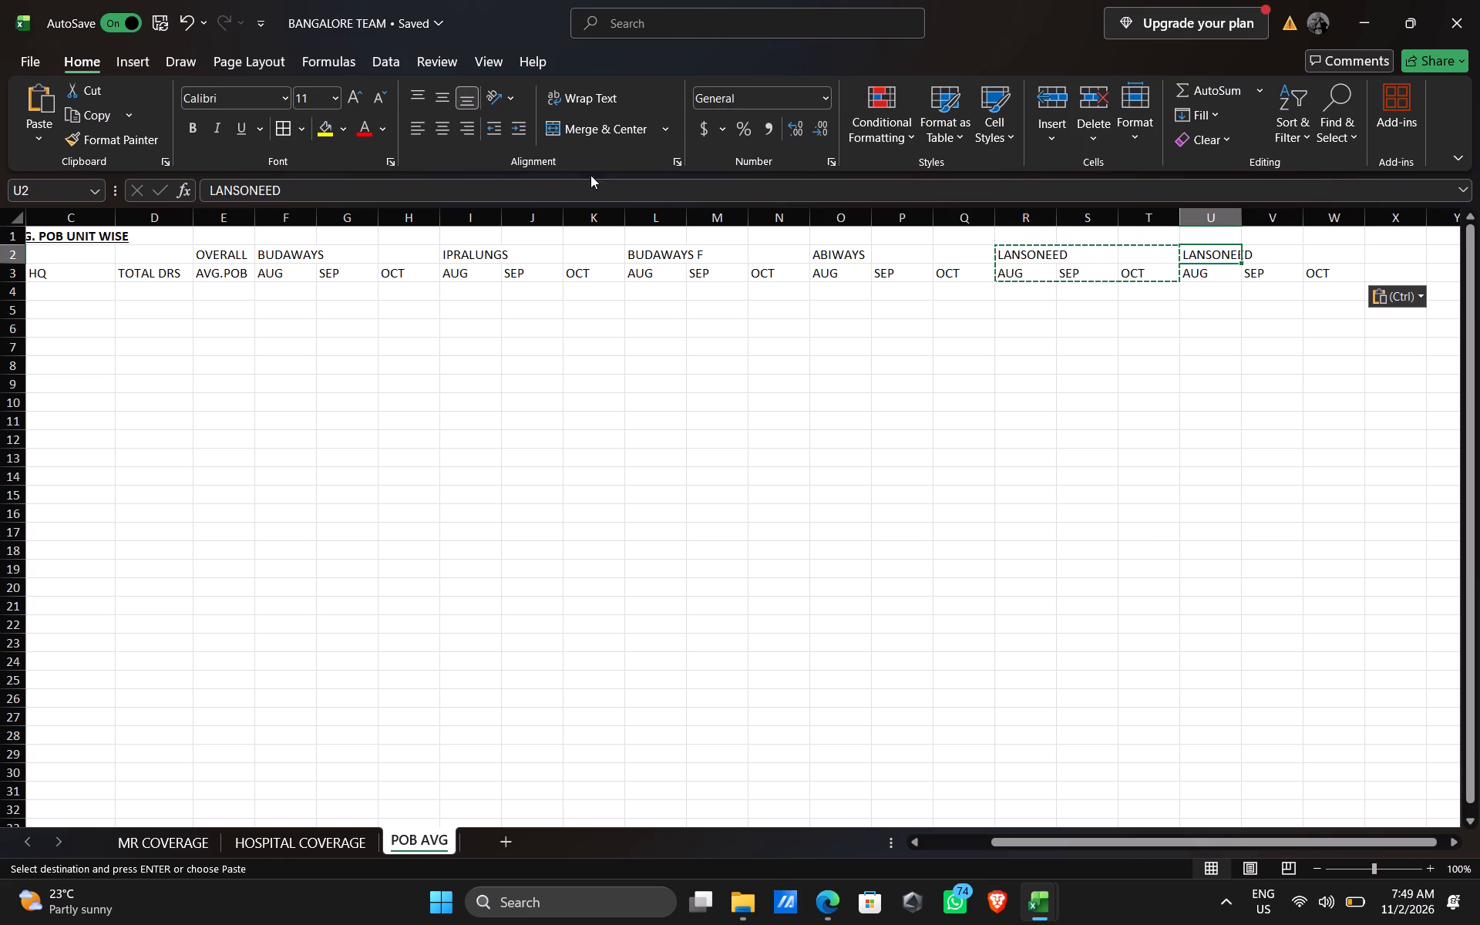
click(404, 193)
key(BackSpace)
key(BackSpace)
key(BackSpace)
key(BackSpace)
key(BackSpace)
key(BackSpace)
key(BackSpace)
key(BackSpace)
key(BackSpace)
key(BackSpace)
key(BackSpace)
key(BackSpace)
key(BackSpace)
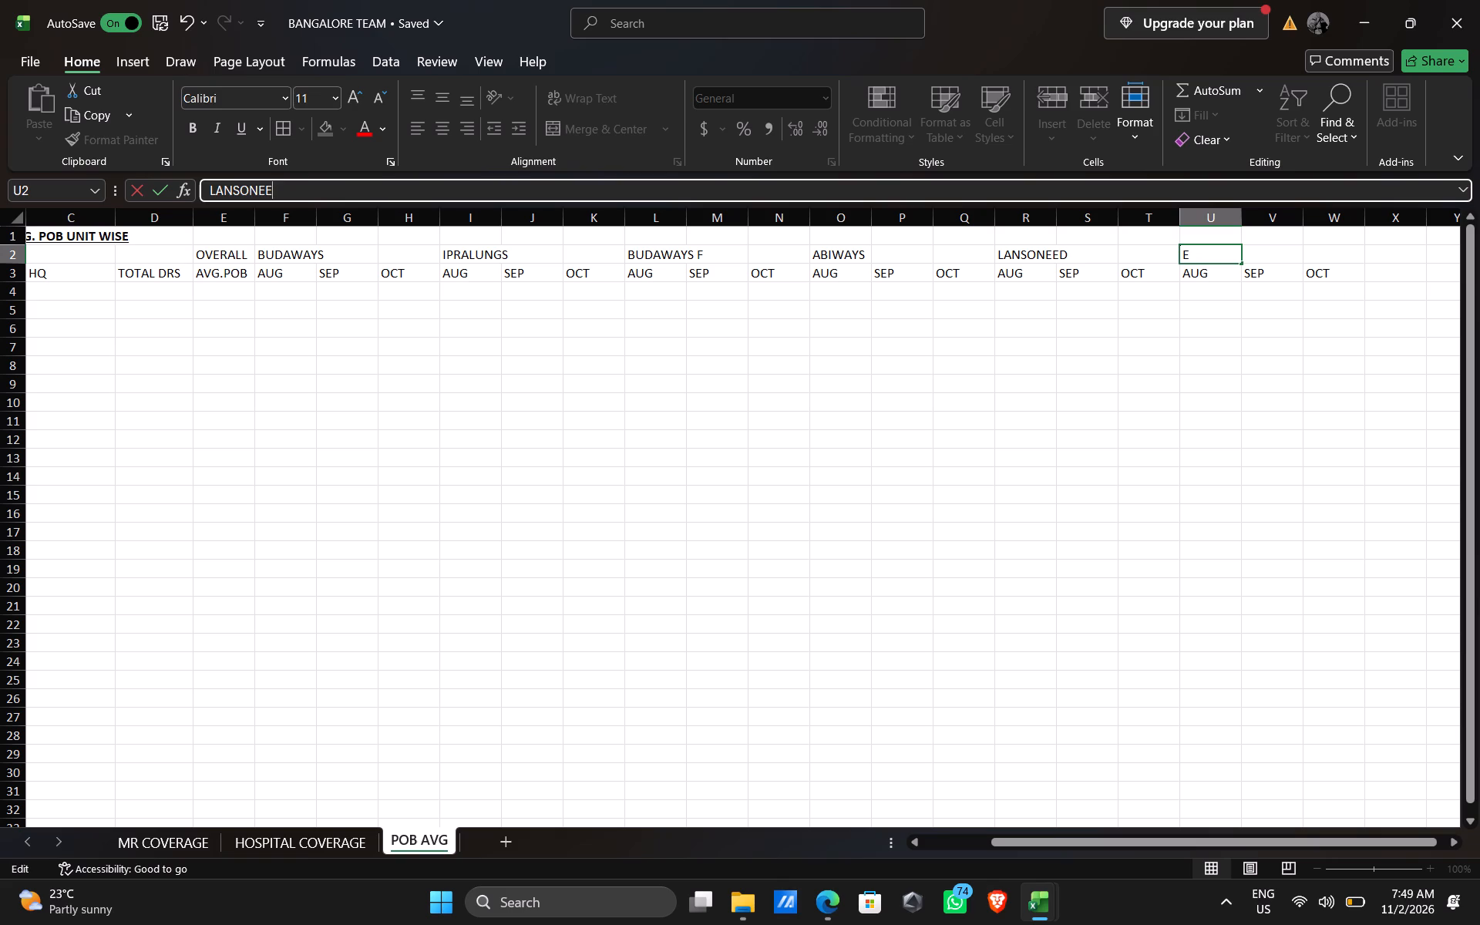
text(ASTHAKIND)
key(space)
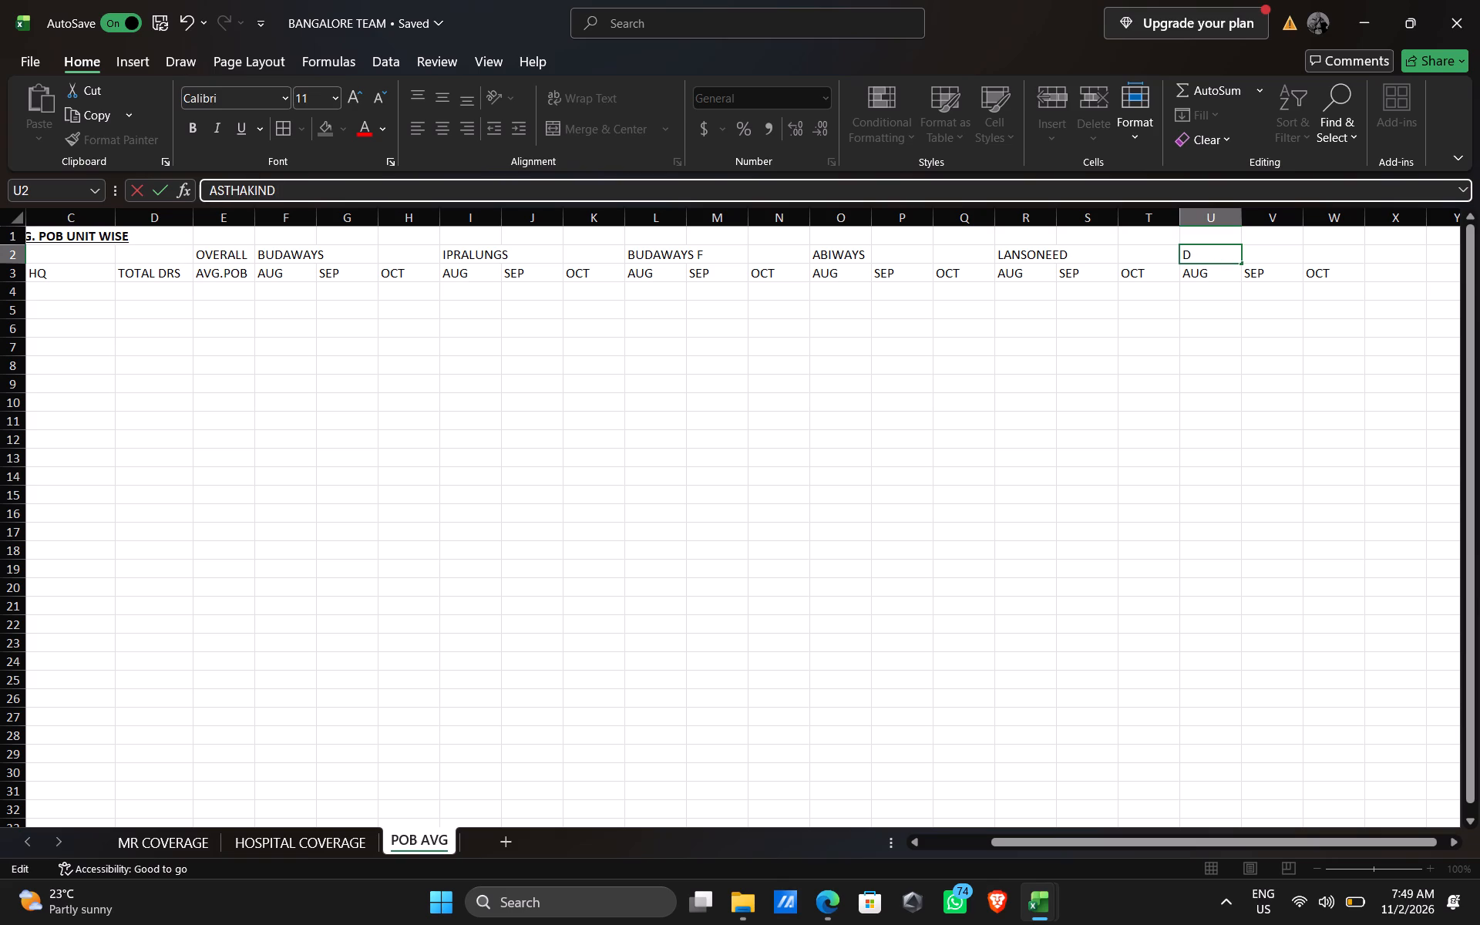
text(G)
key(Return)
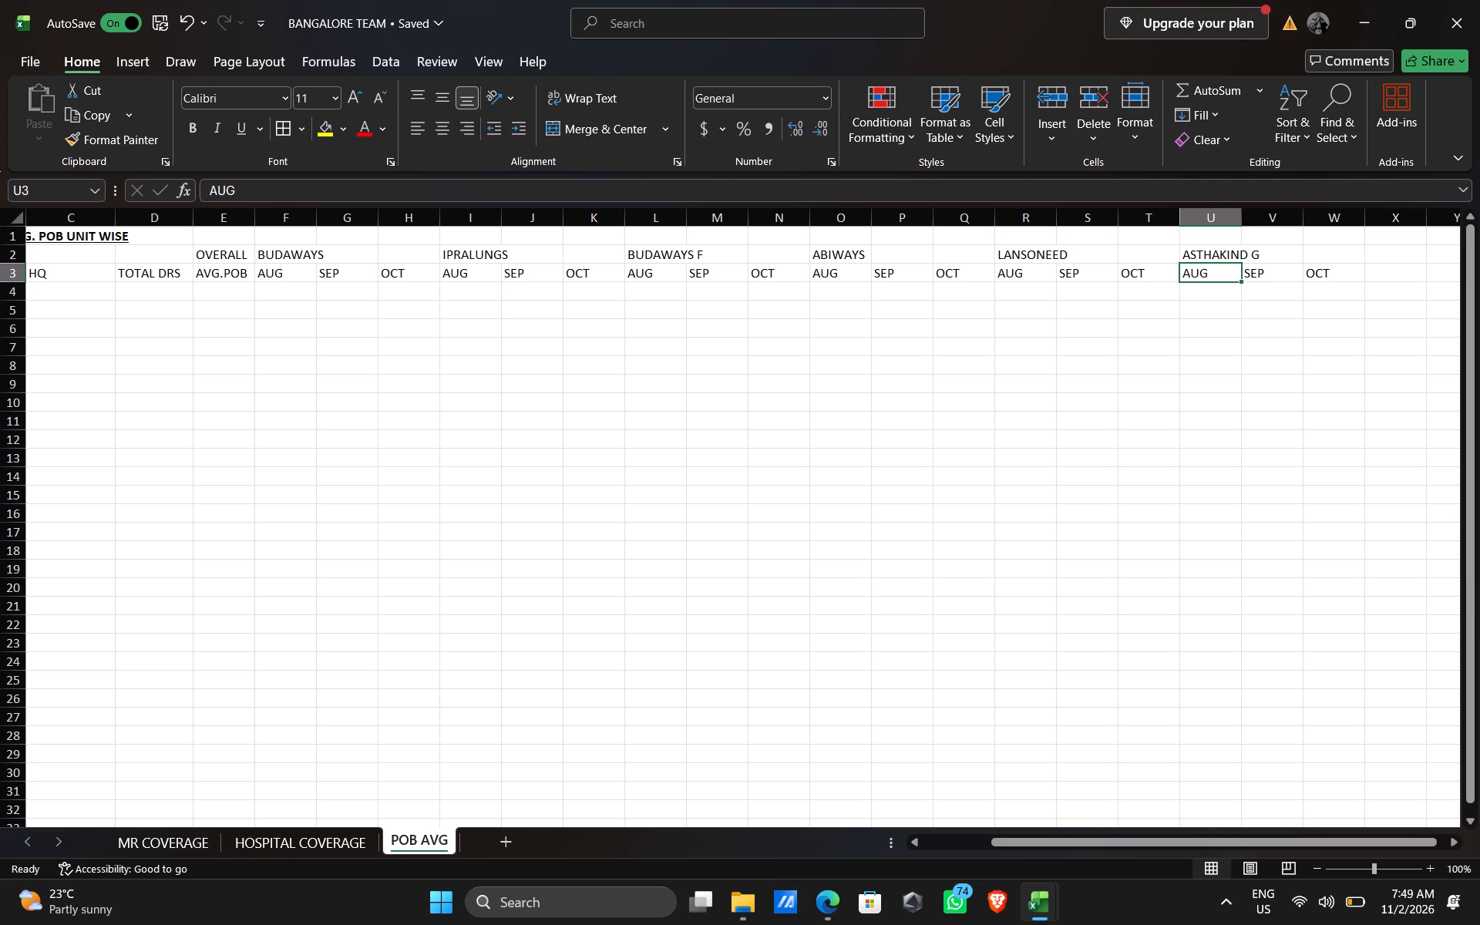
Format the header row A3:W3 with all borders, centred alignment and bold text.
drag(1058, 843, 909, 838)
drag(66, 274, 1470, 271)
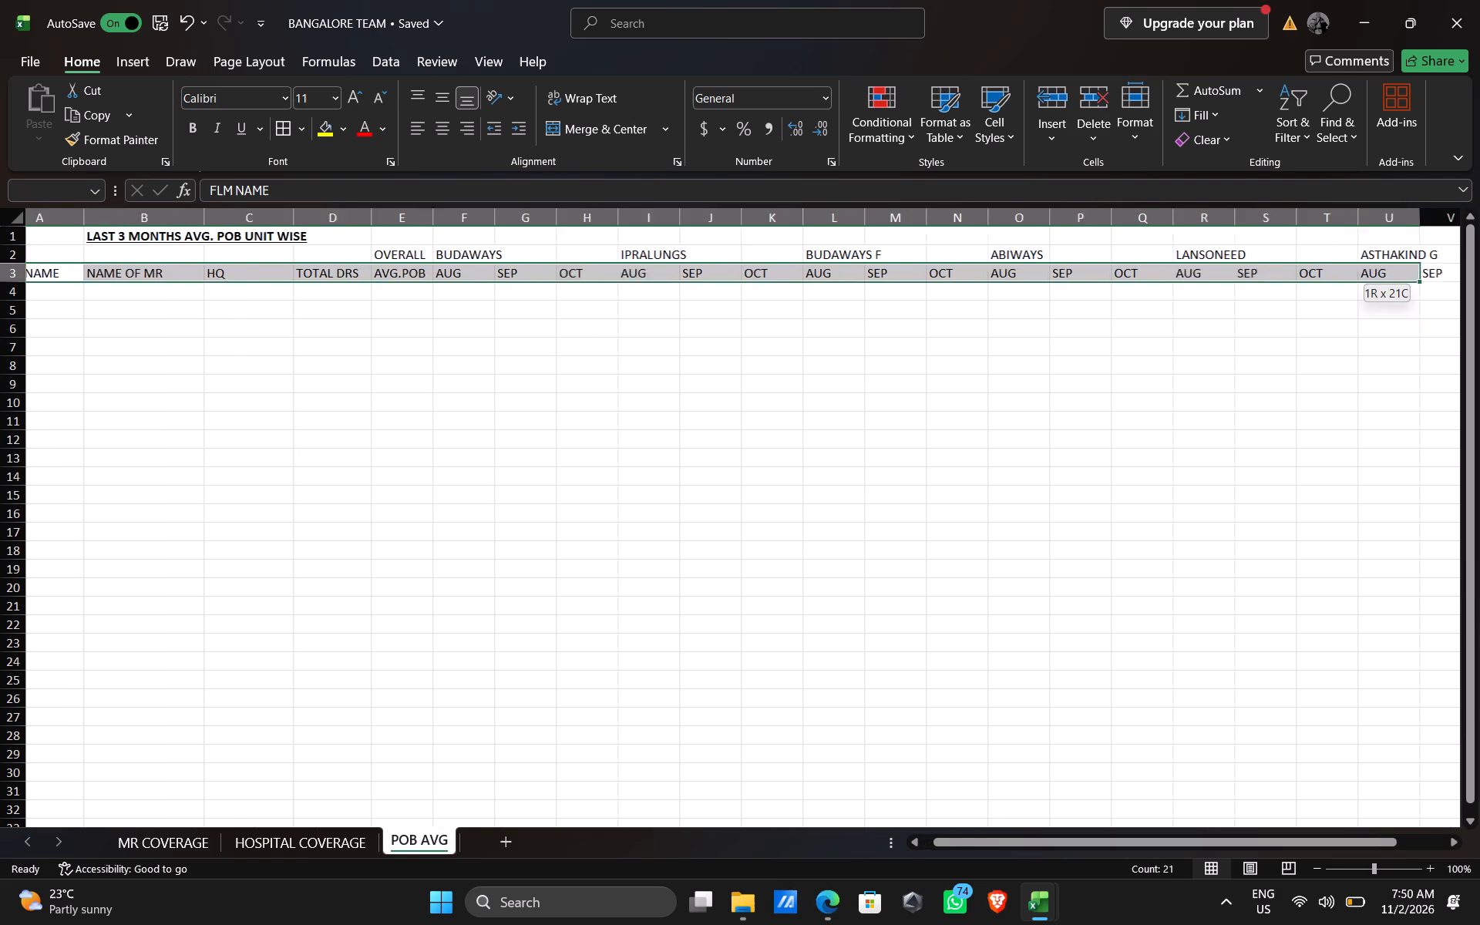
drag(1470, 271, 1322, 269)
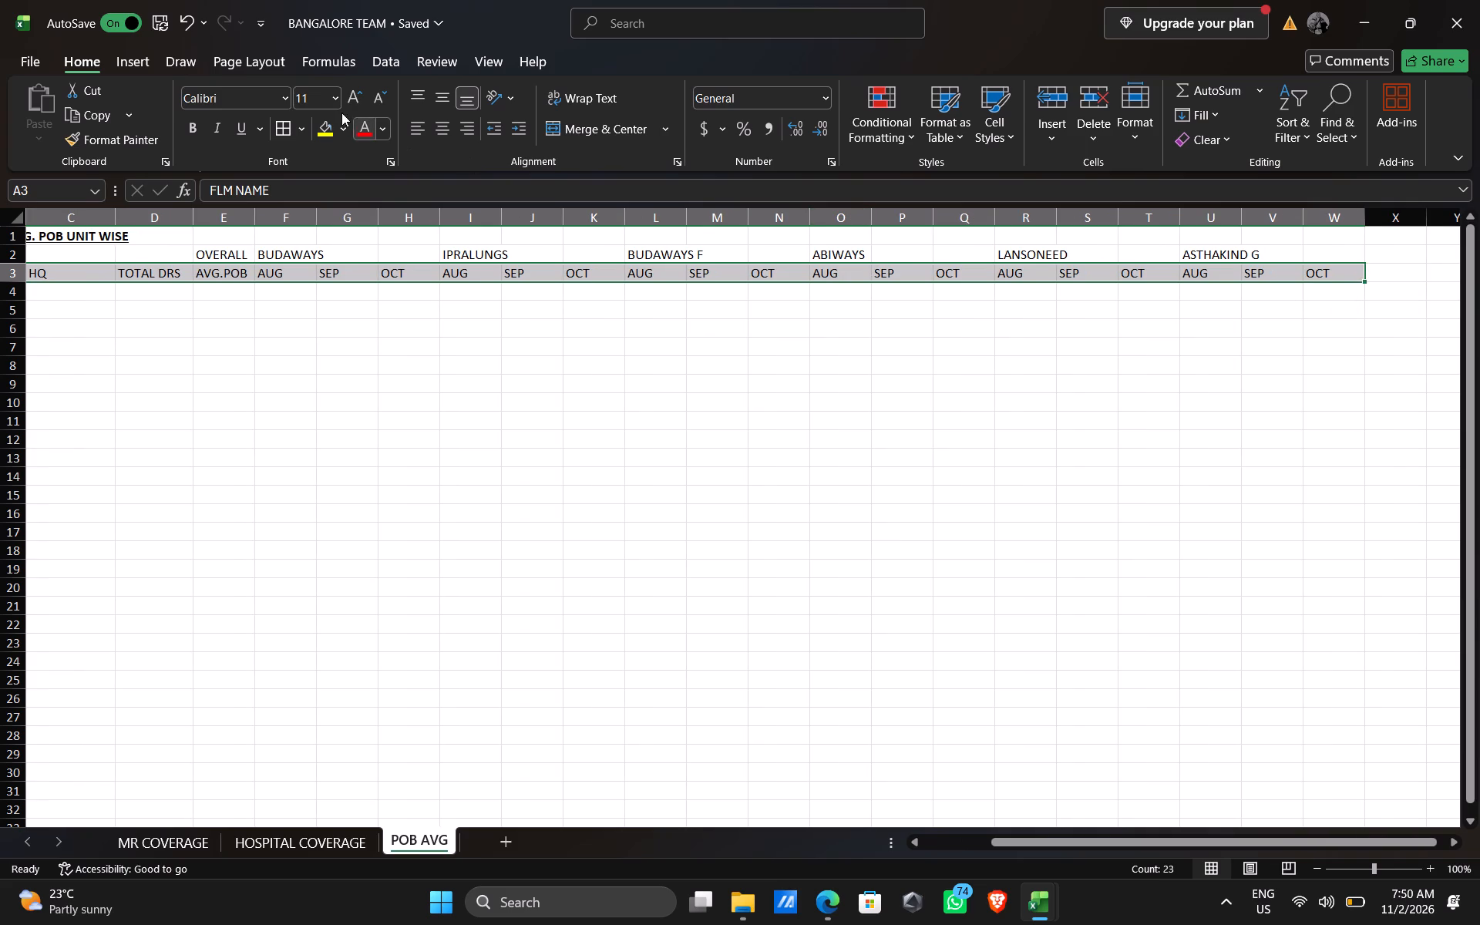
click(281, 126)
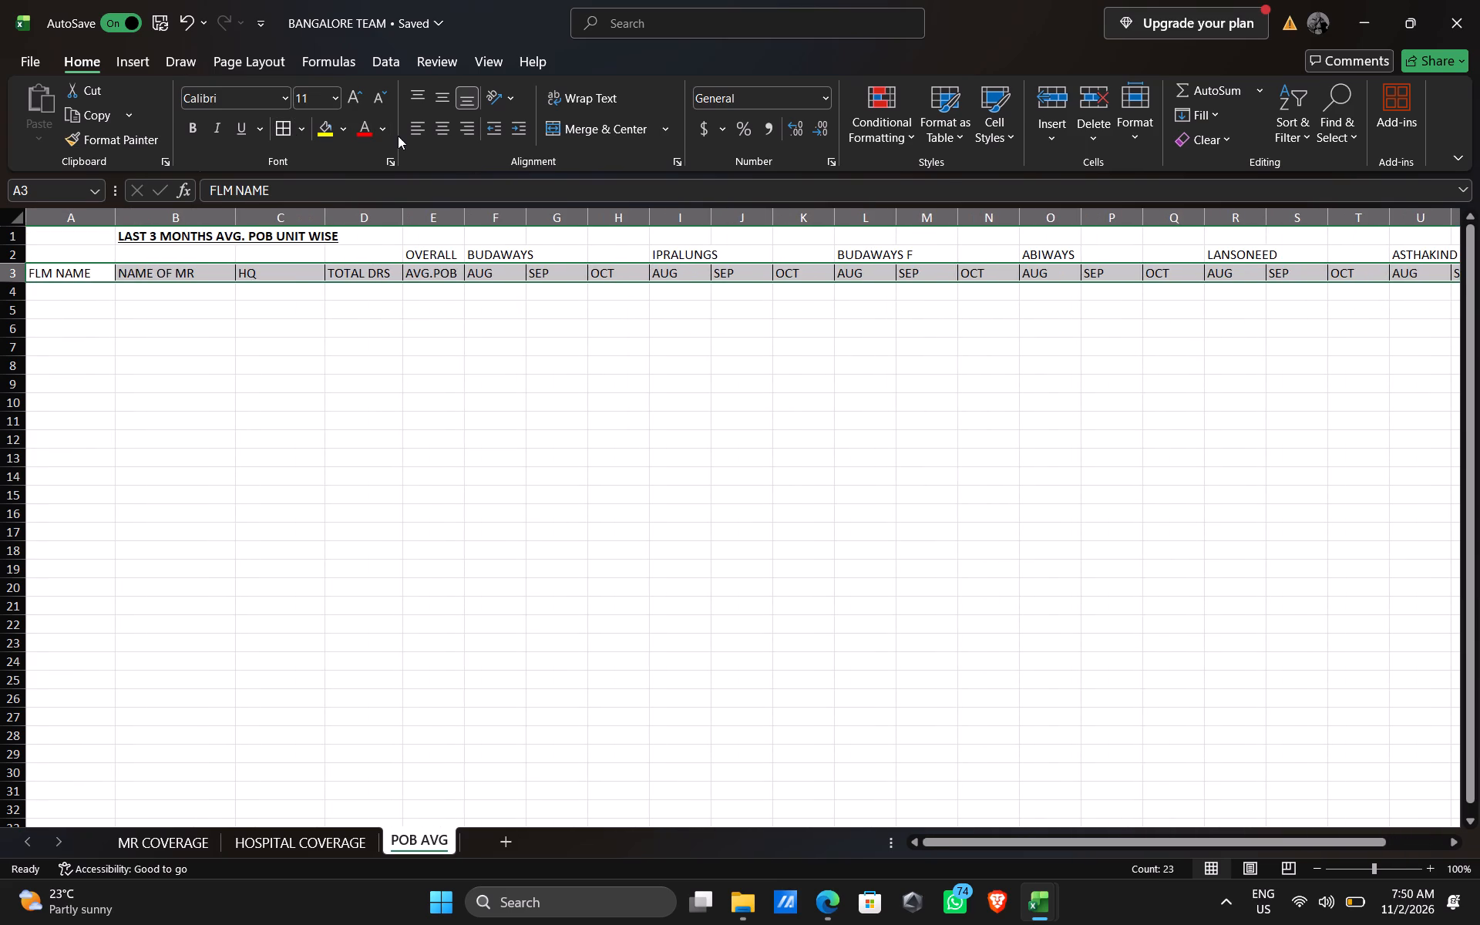
click(437, 131)
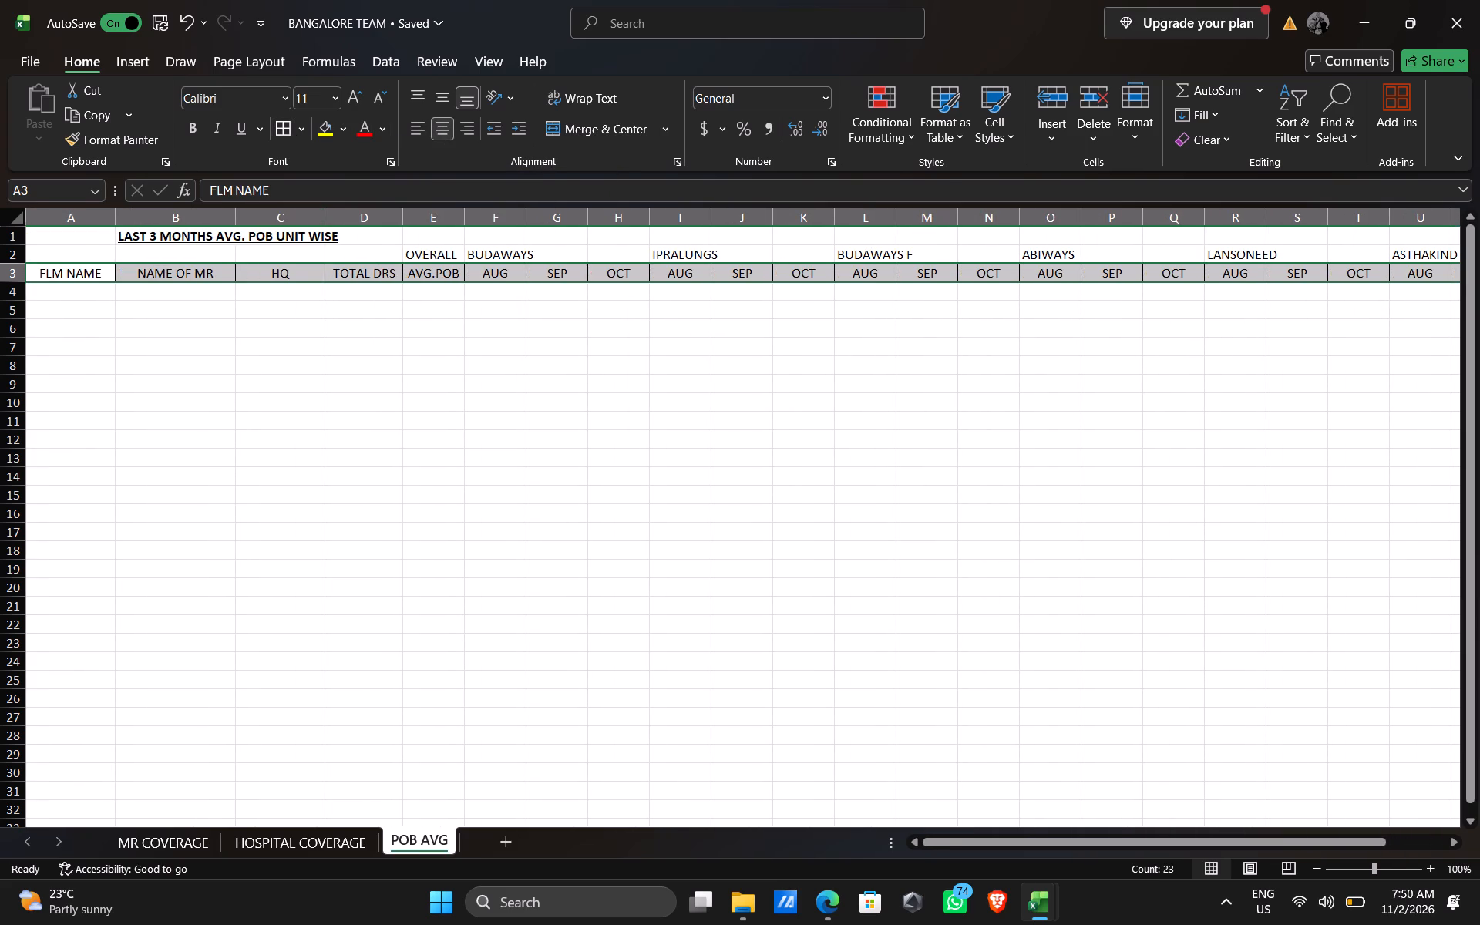
click(193, 126)
Fill the header row A3:W3 with Blue, Accent 1, Lighter 60%.
click(321, 134)
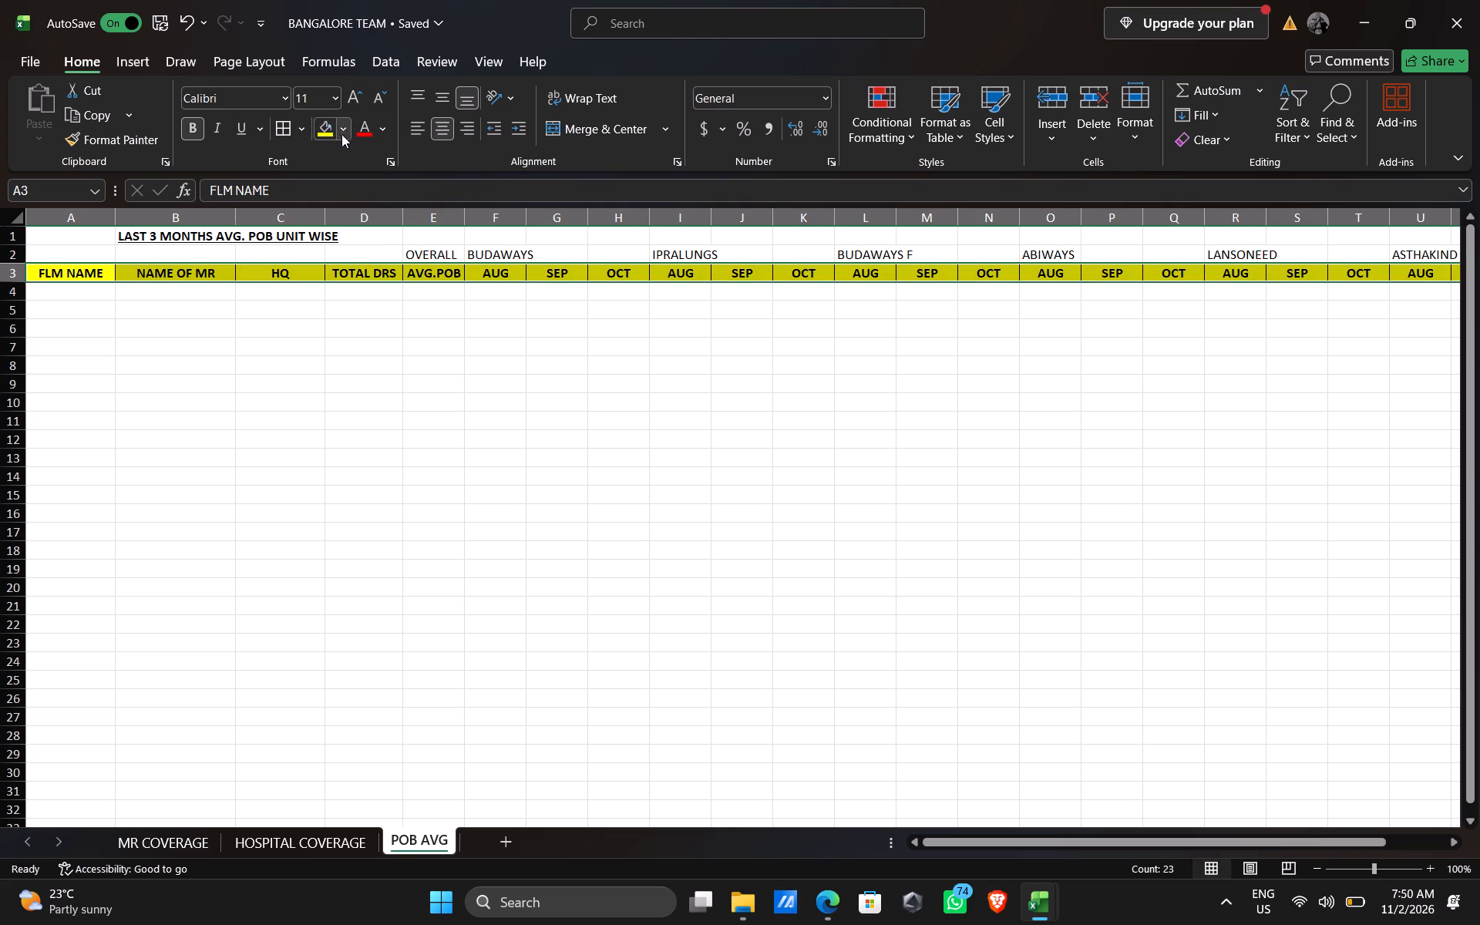
click(344, 134)
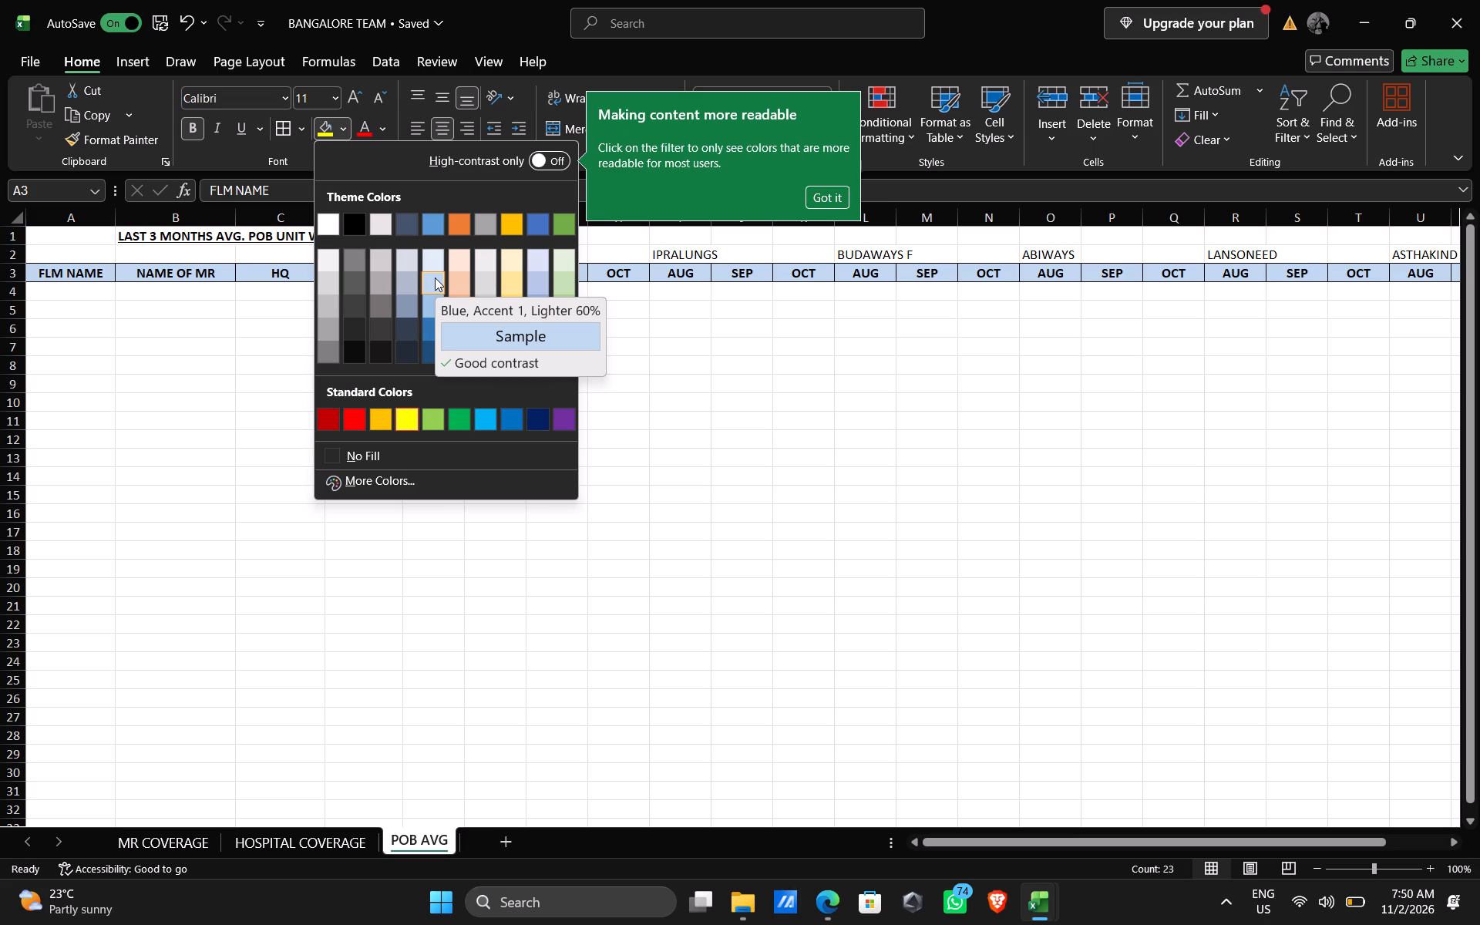
click(435, 277)
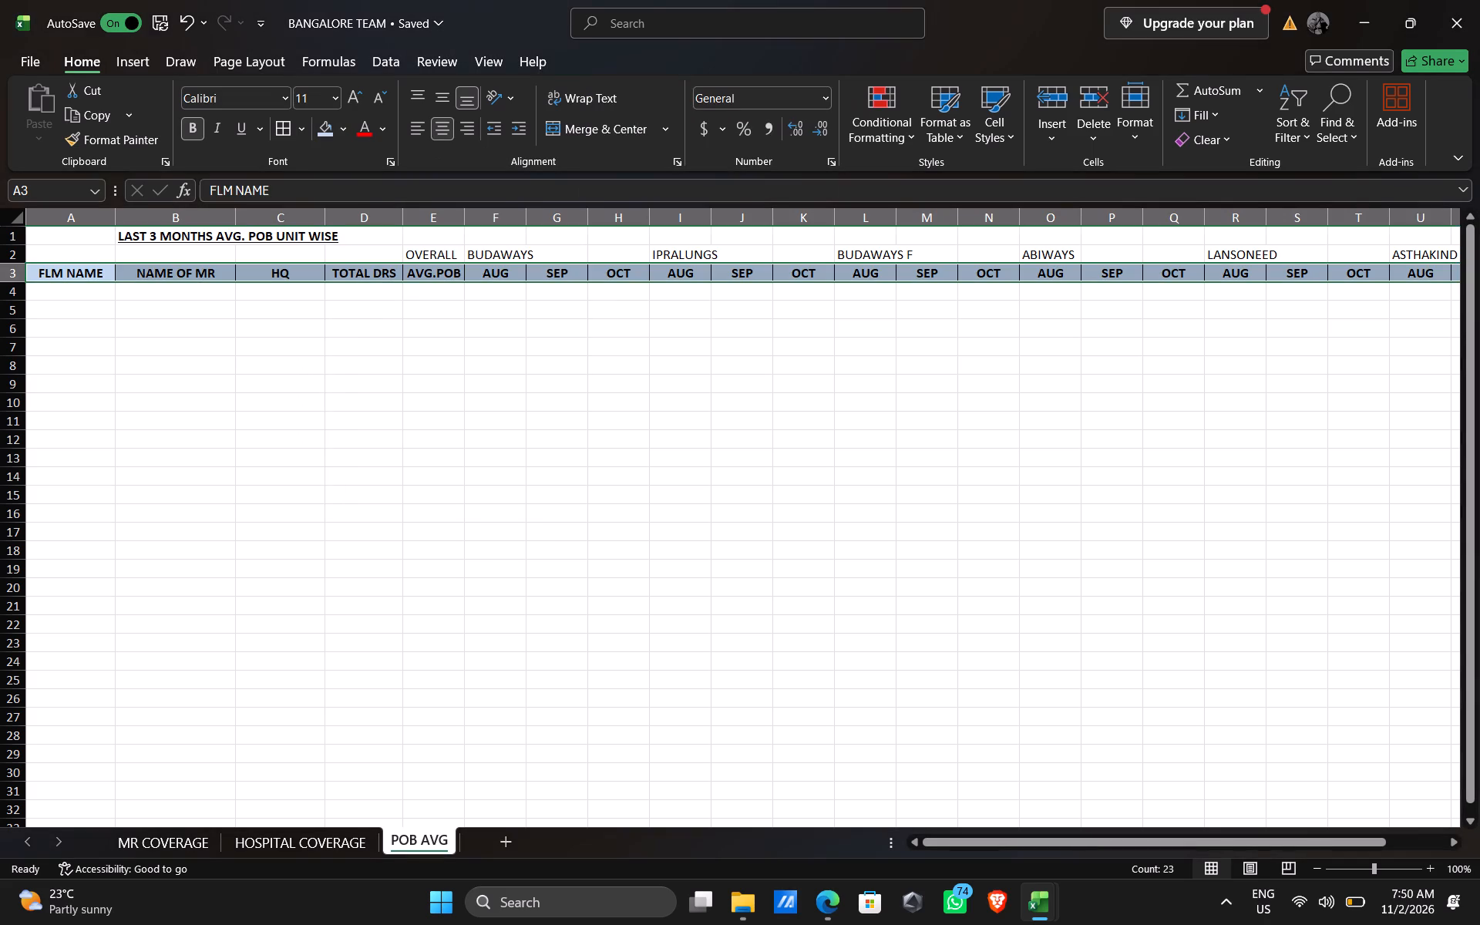
Apply all borders to the empty data rows A4:W17 below the header.
click(69, 292)
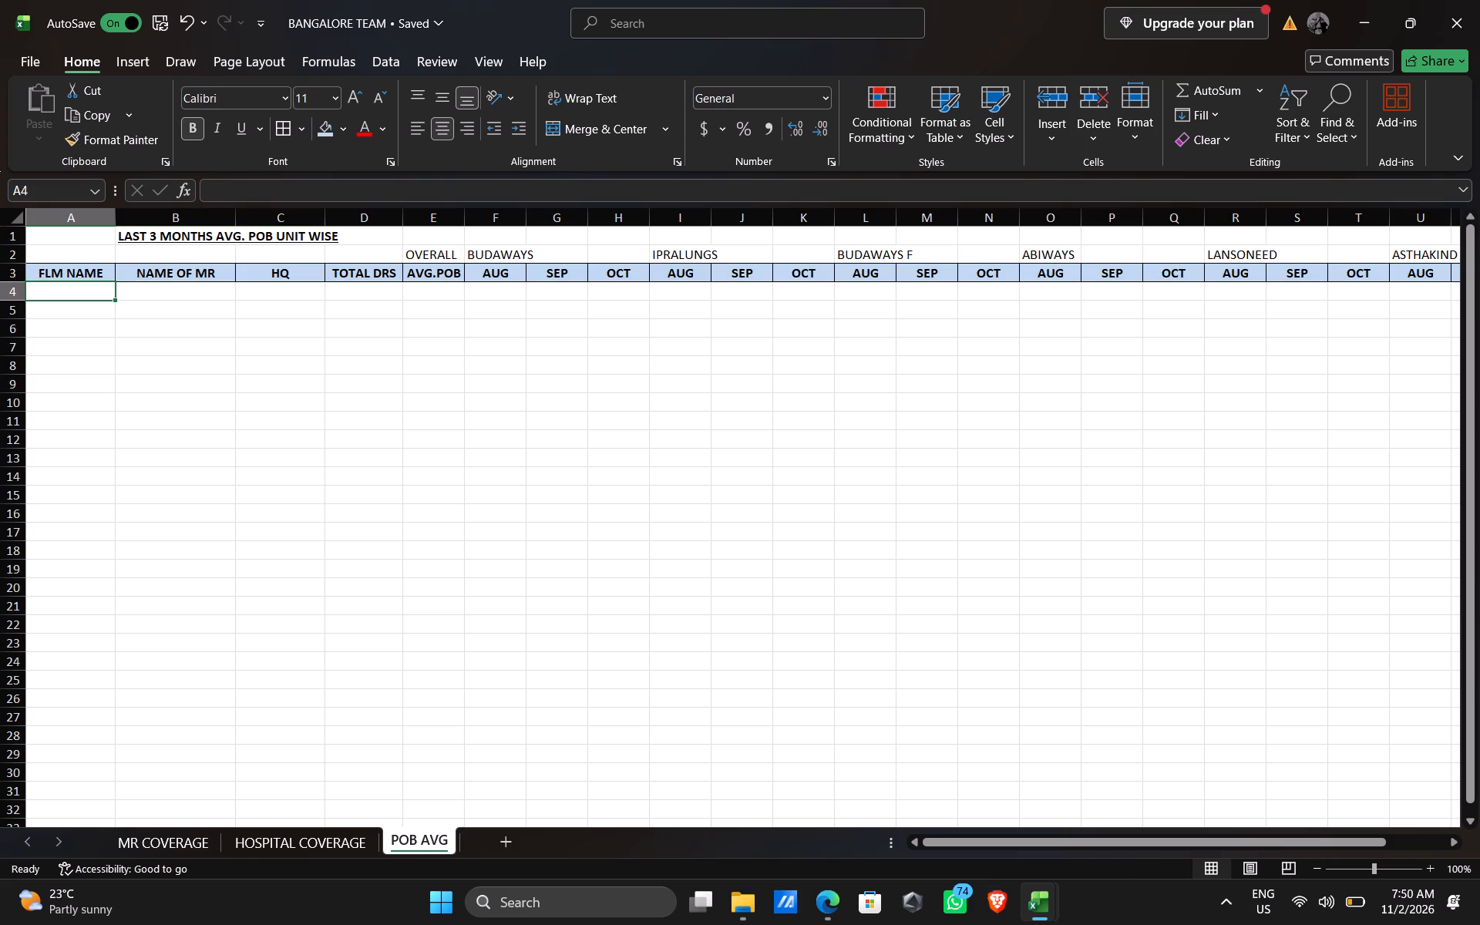
drag(70, 289, 109, 550)
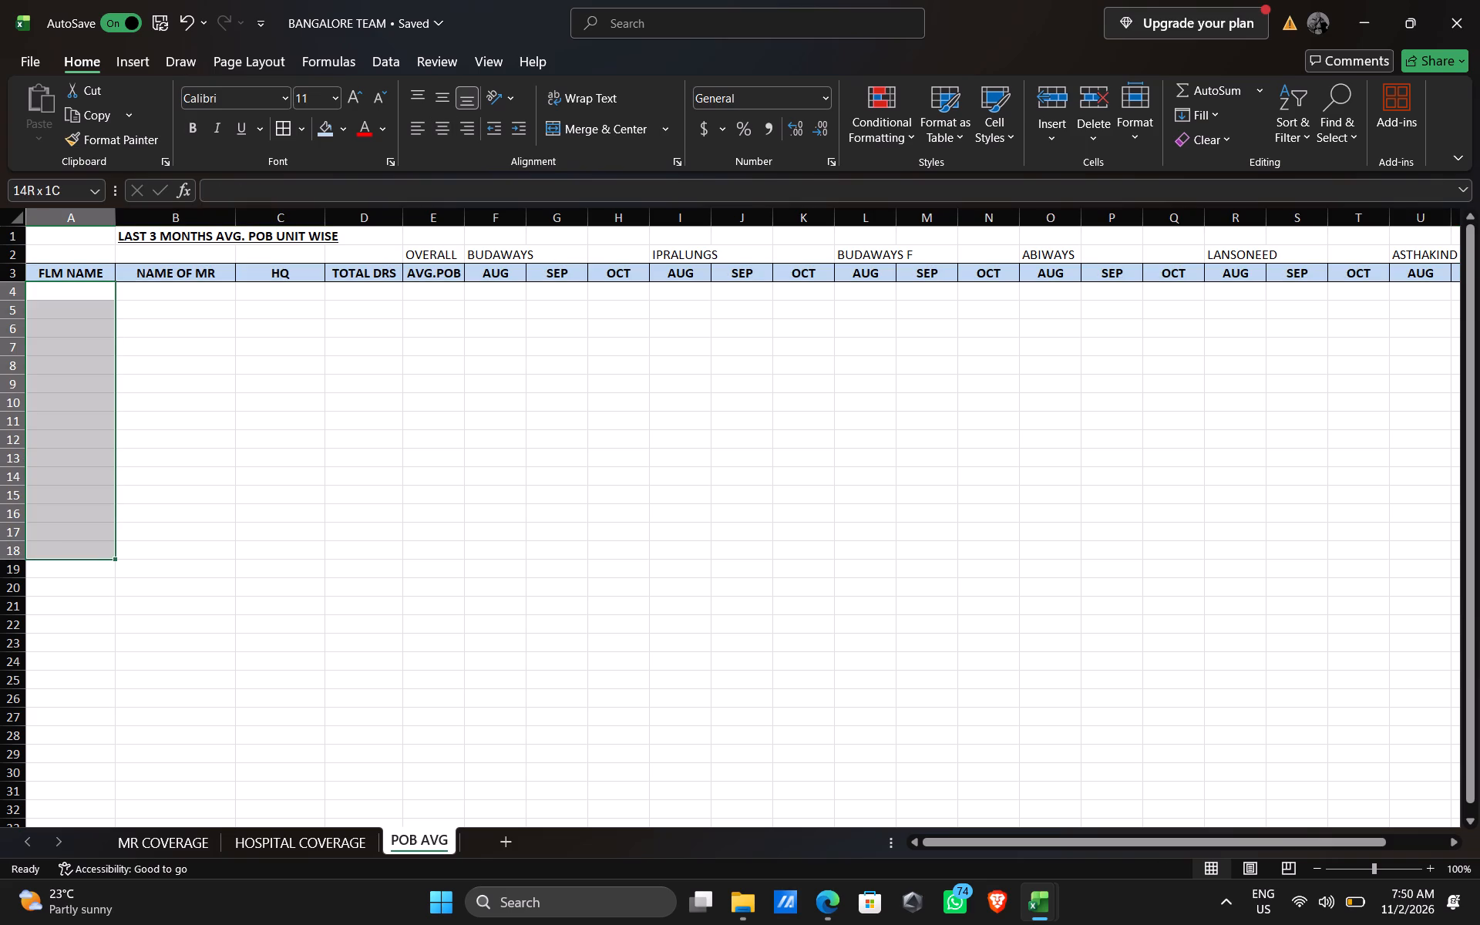
drag(109, 550, 1367, 547)
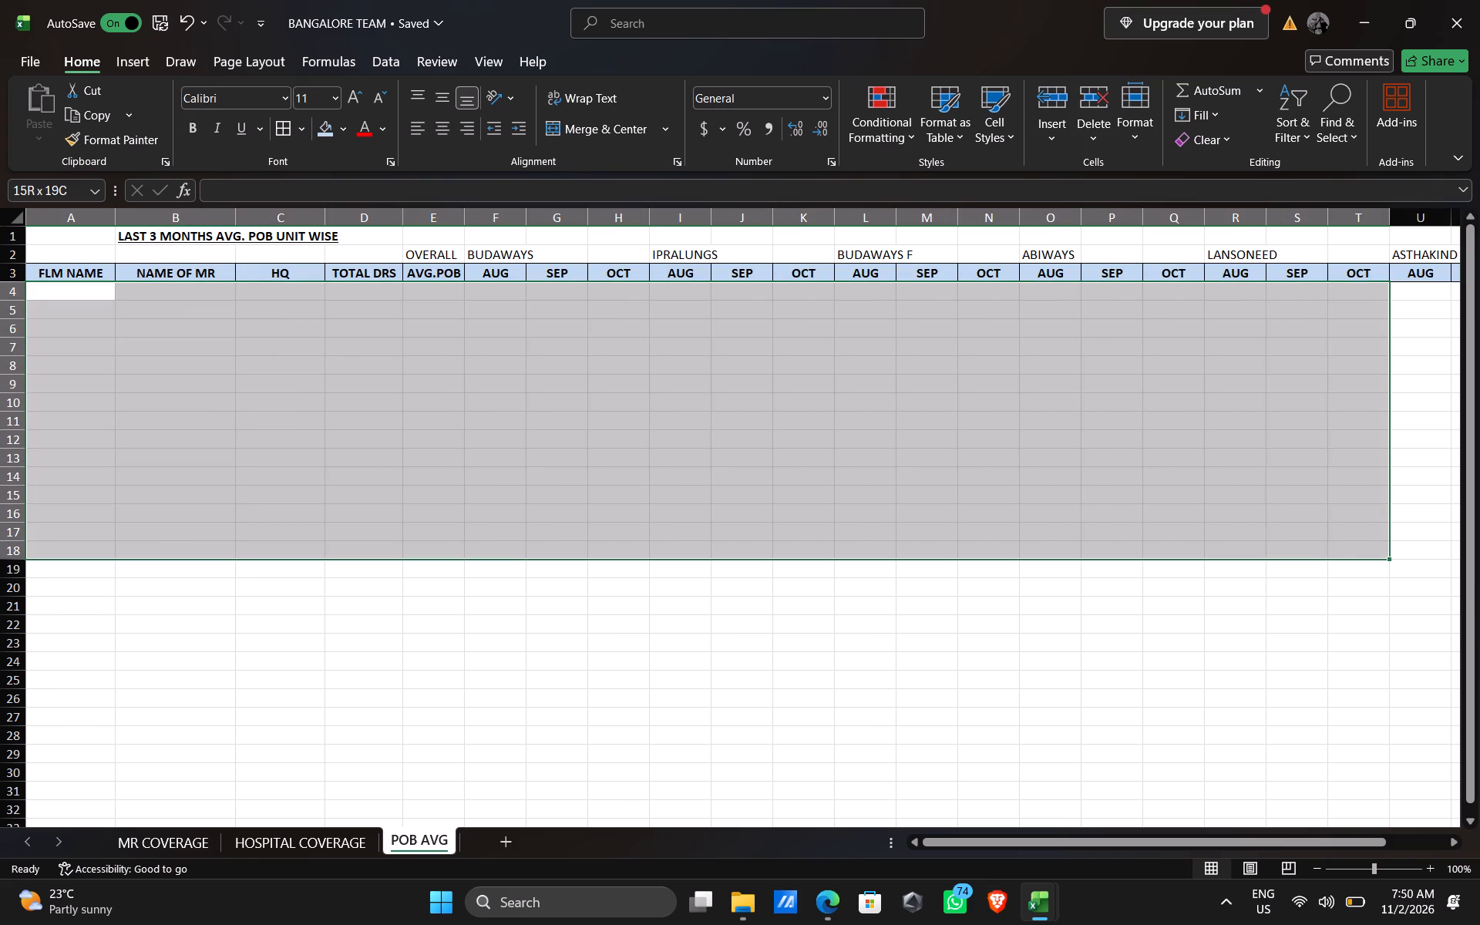
drag(1367, 547, 1339, 540)
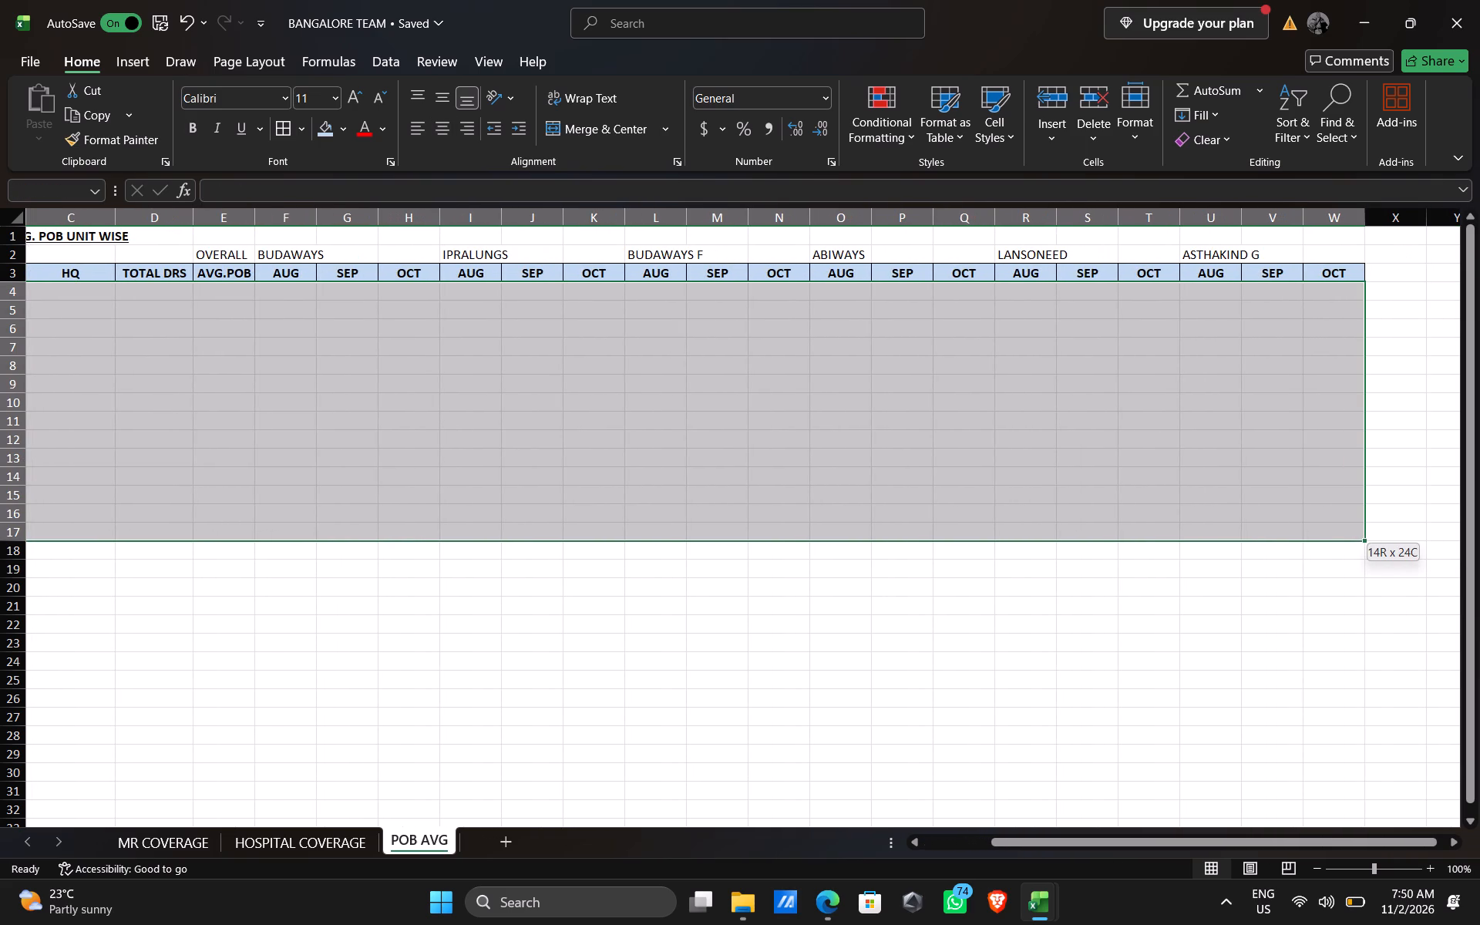
drag(1339, 540, 1339, 539)
click(281, 132)
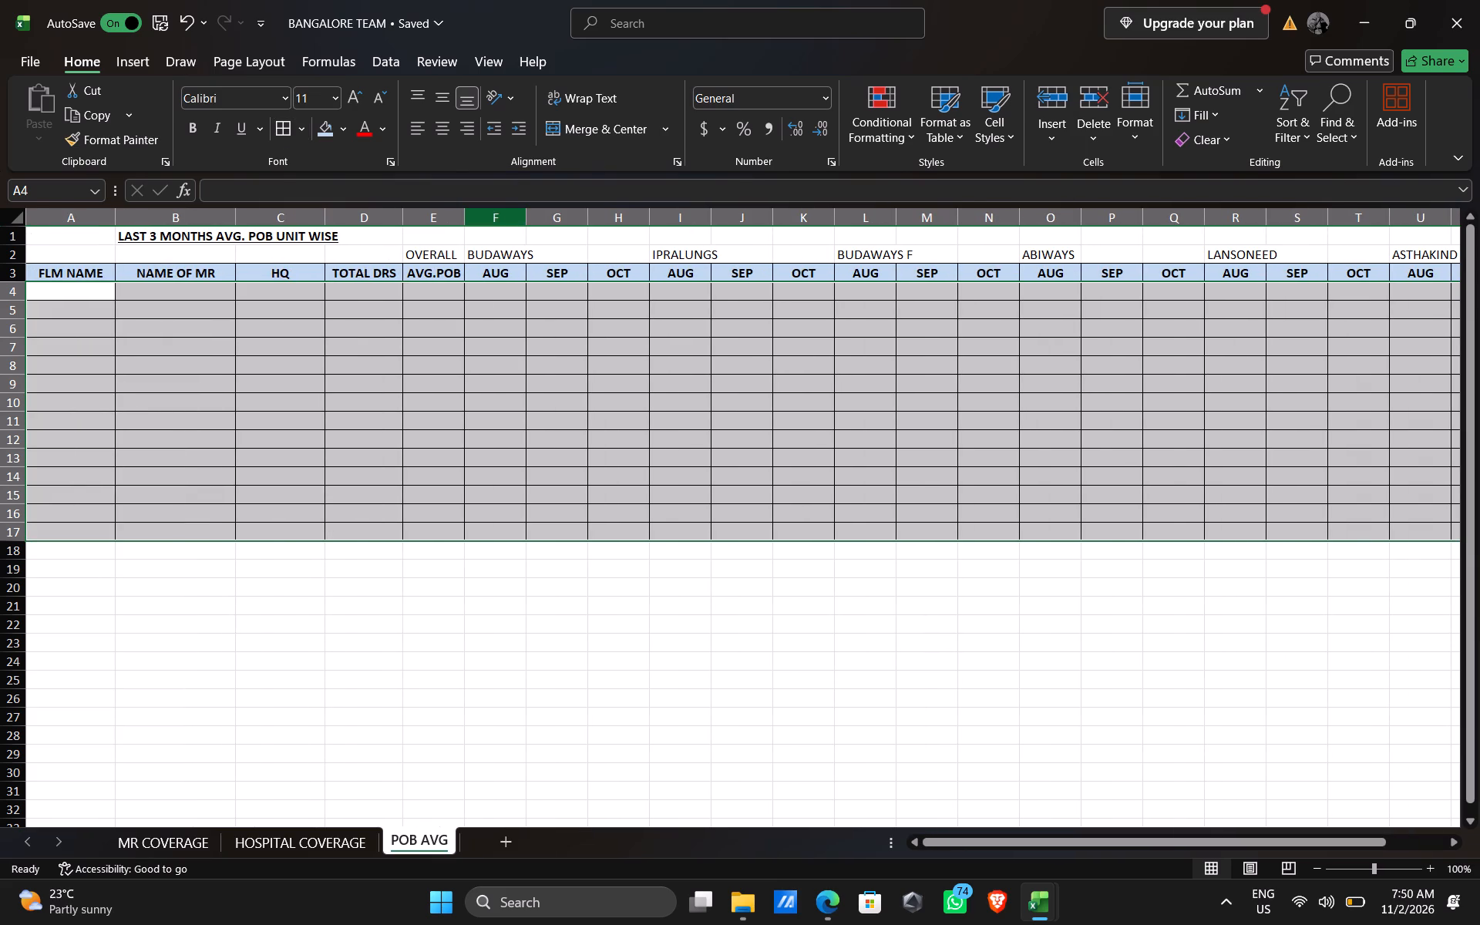
click(85, 289)
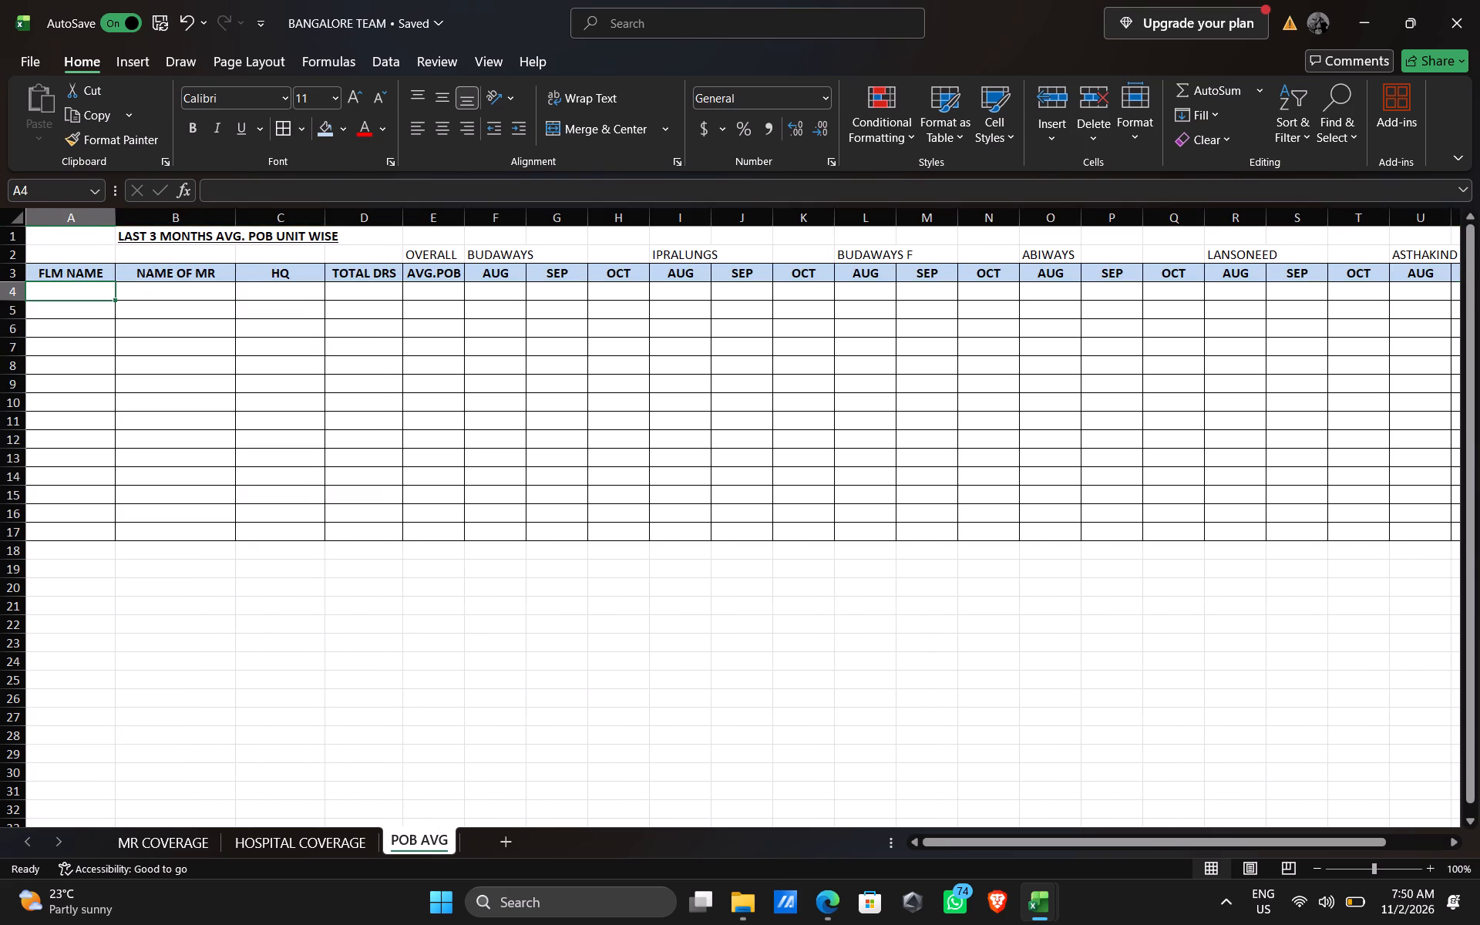
scroll(85, 289, down, 1)
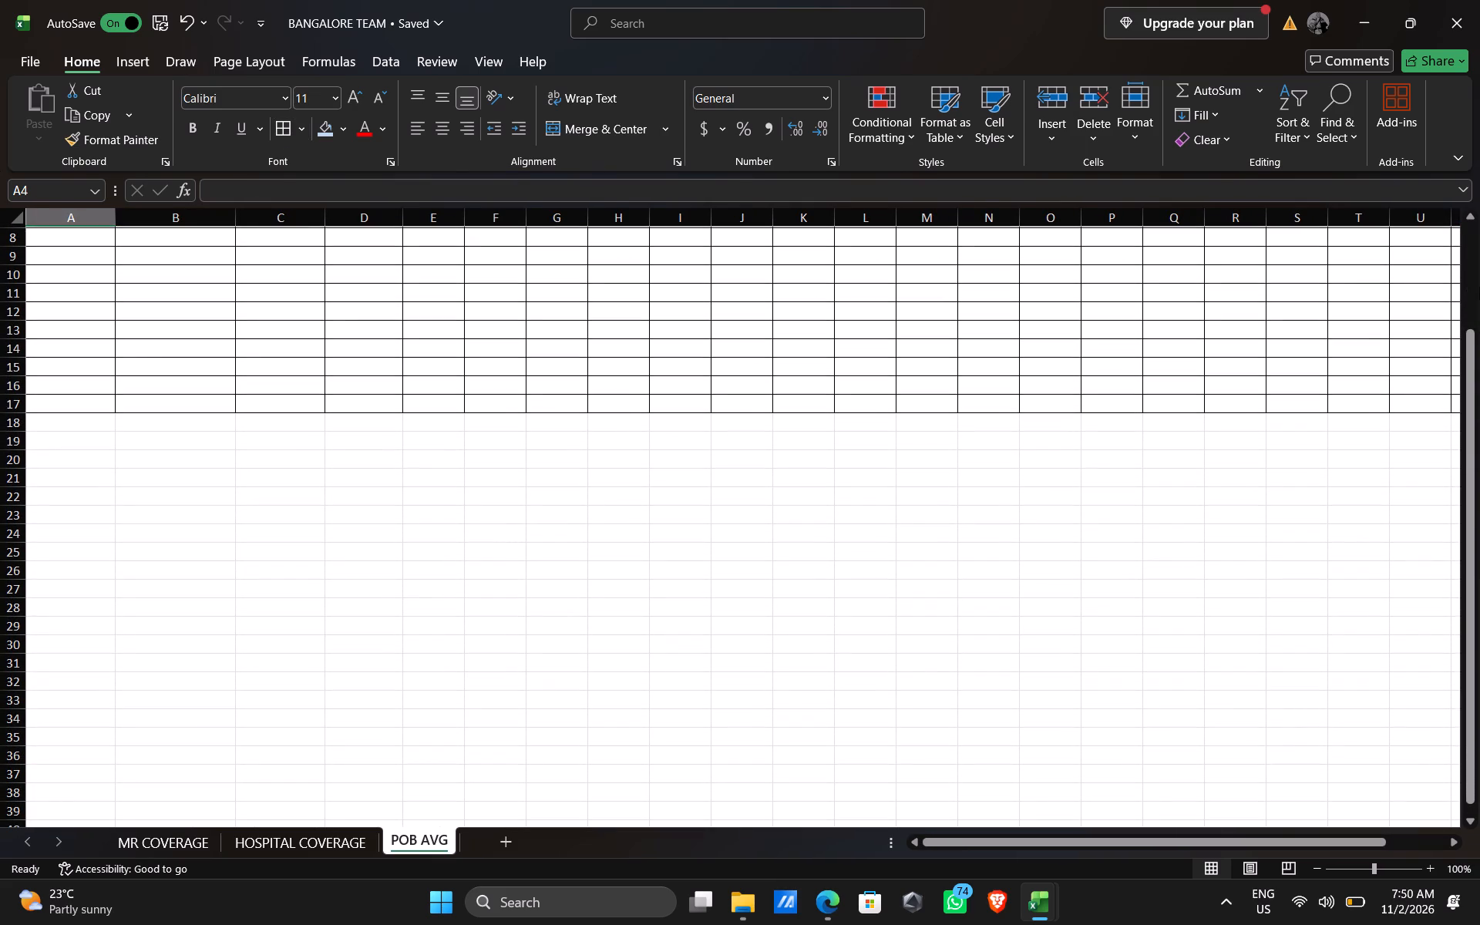
drag(1468, 382, 1478, 255)
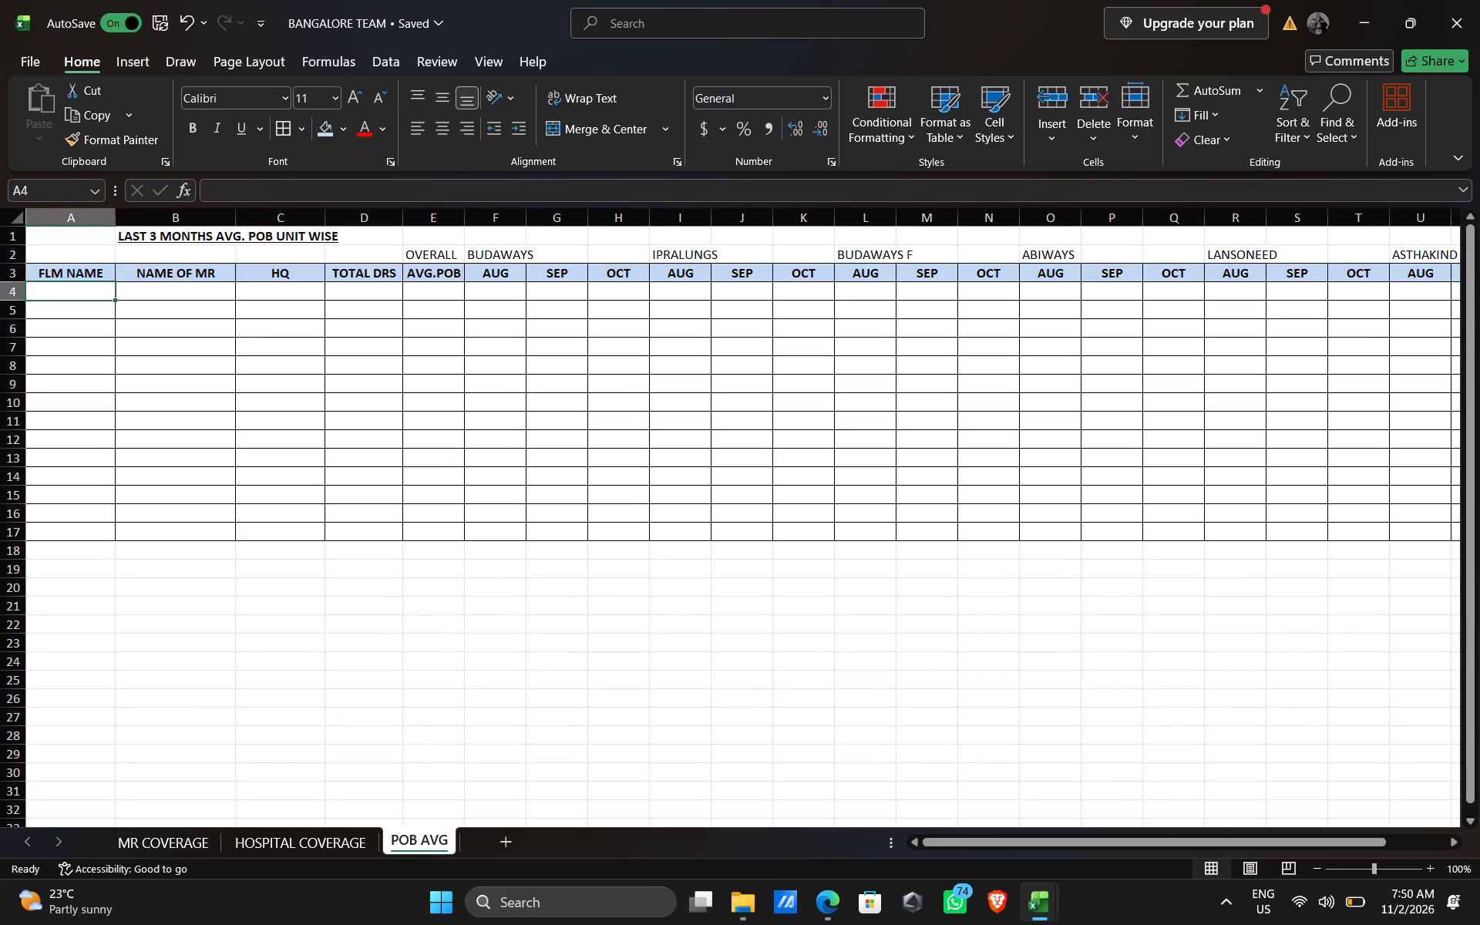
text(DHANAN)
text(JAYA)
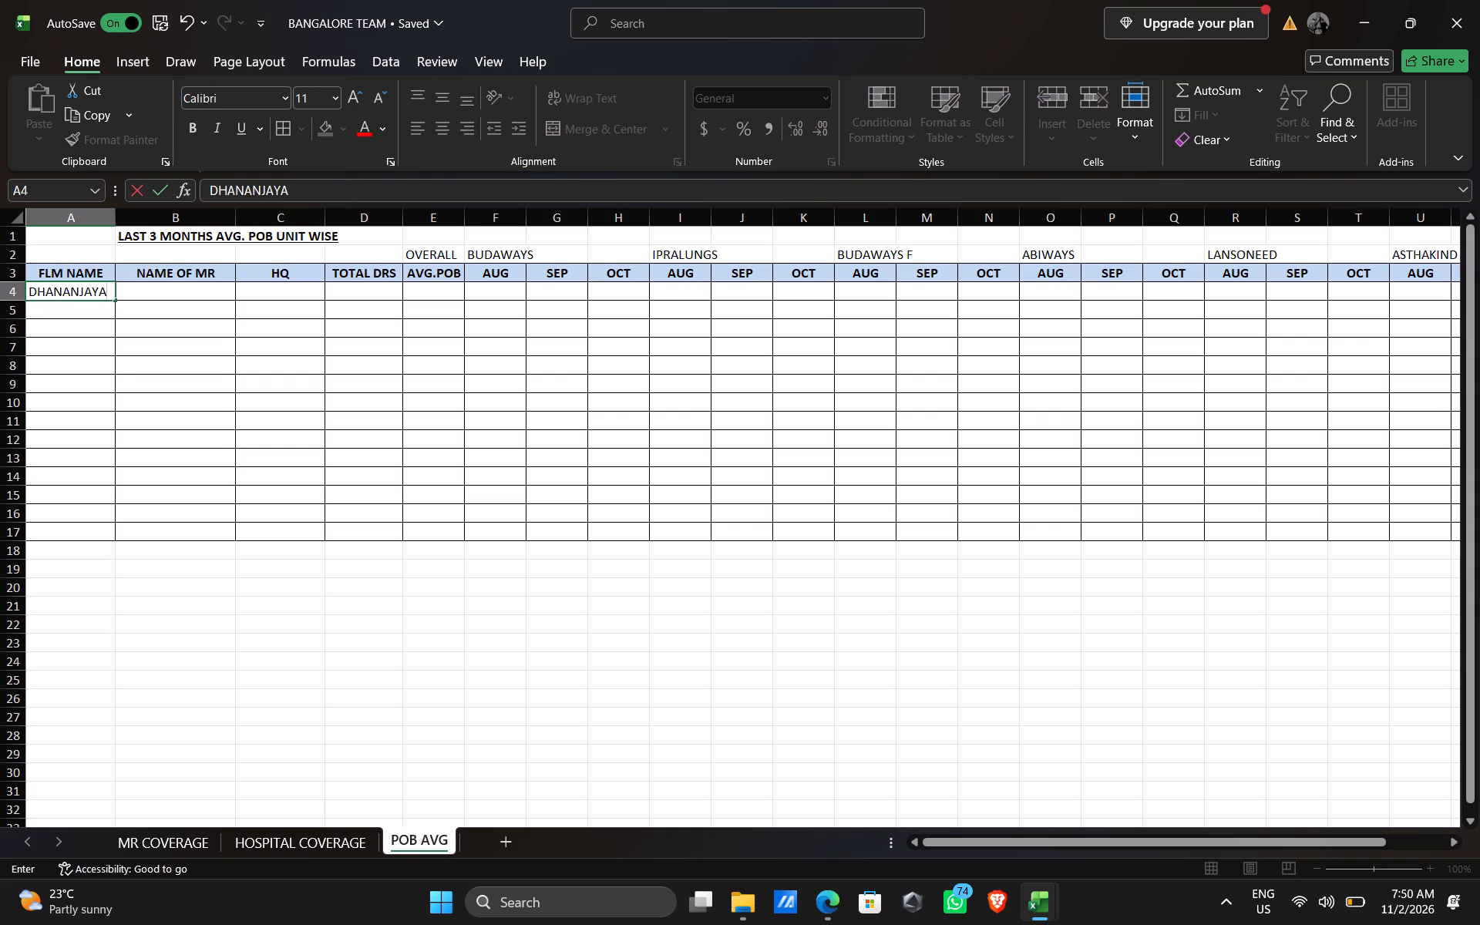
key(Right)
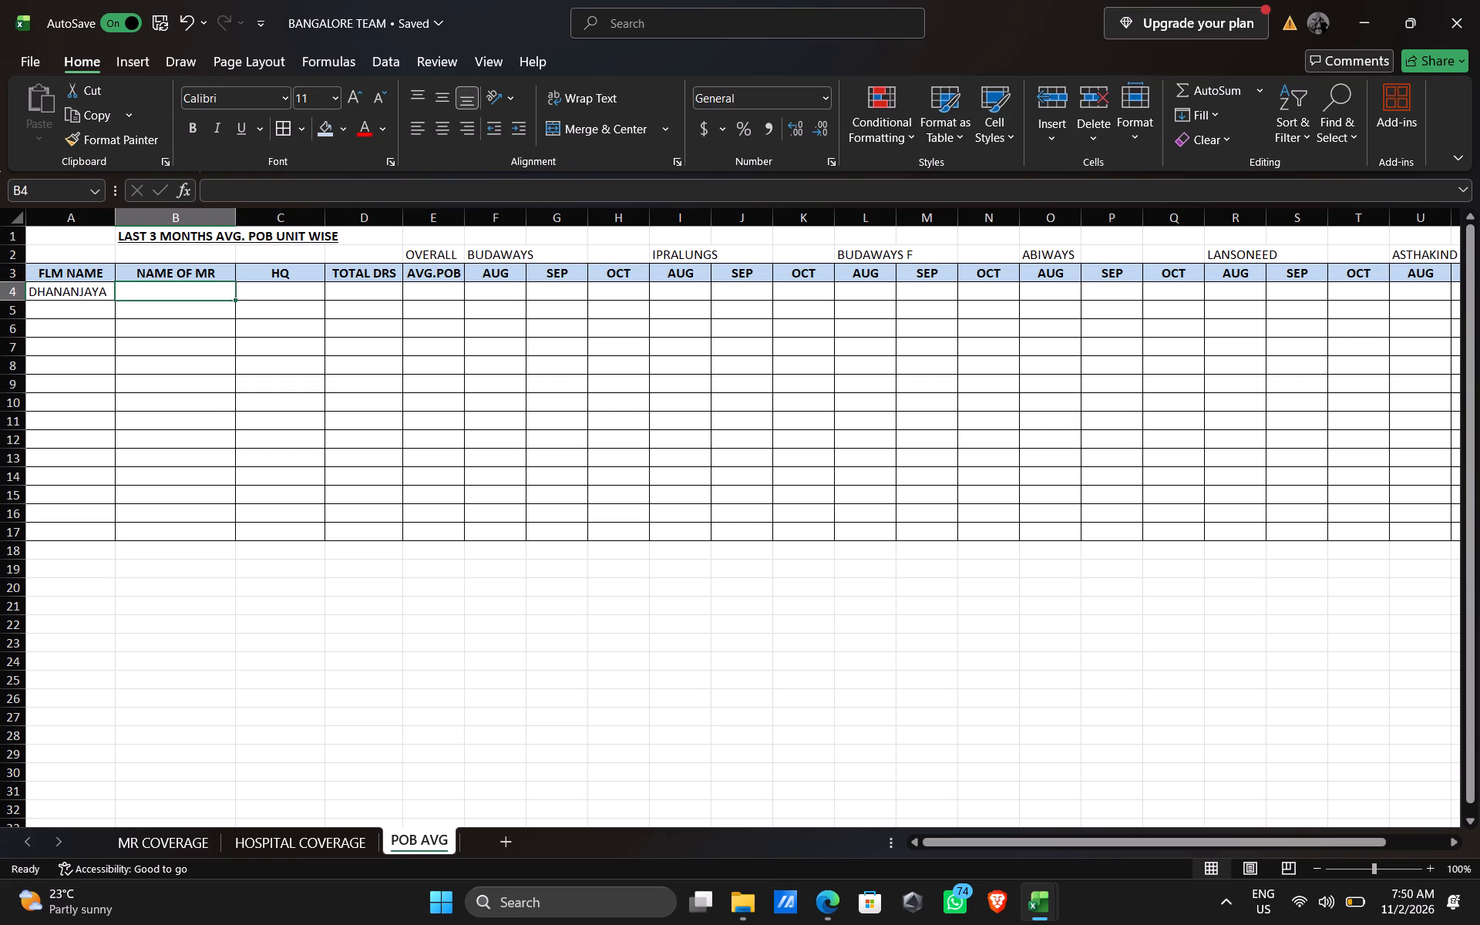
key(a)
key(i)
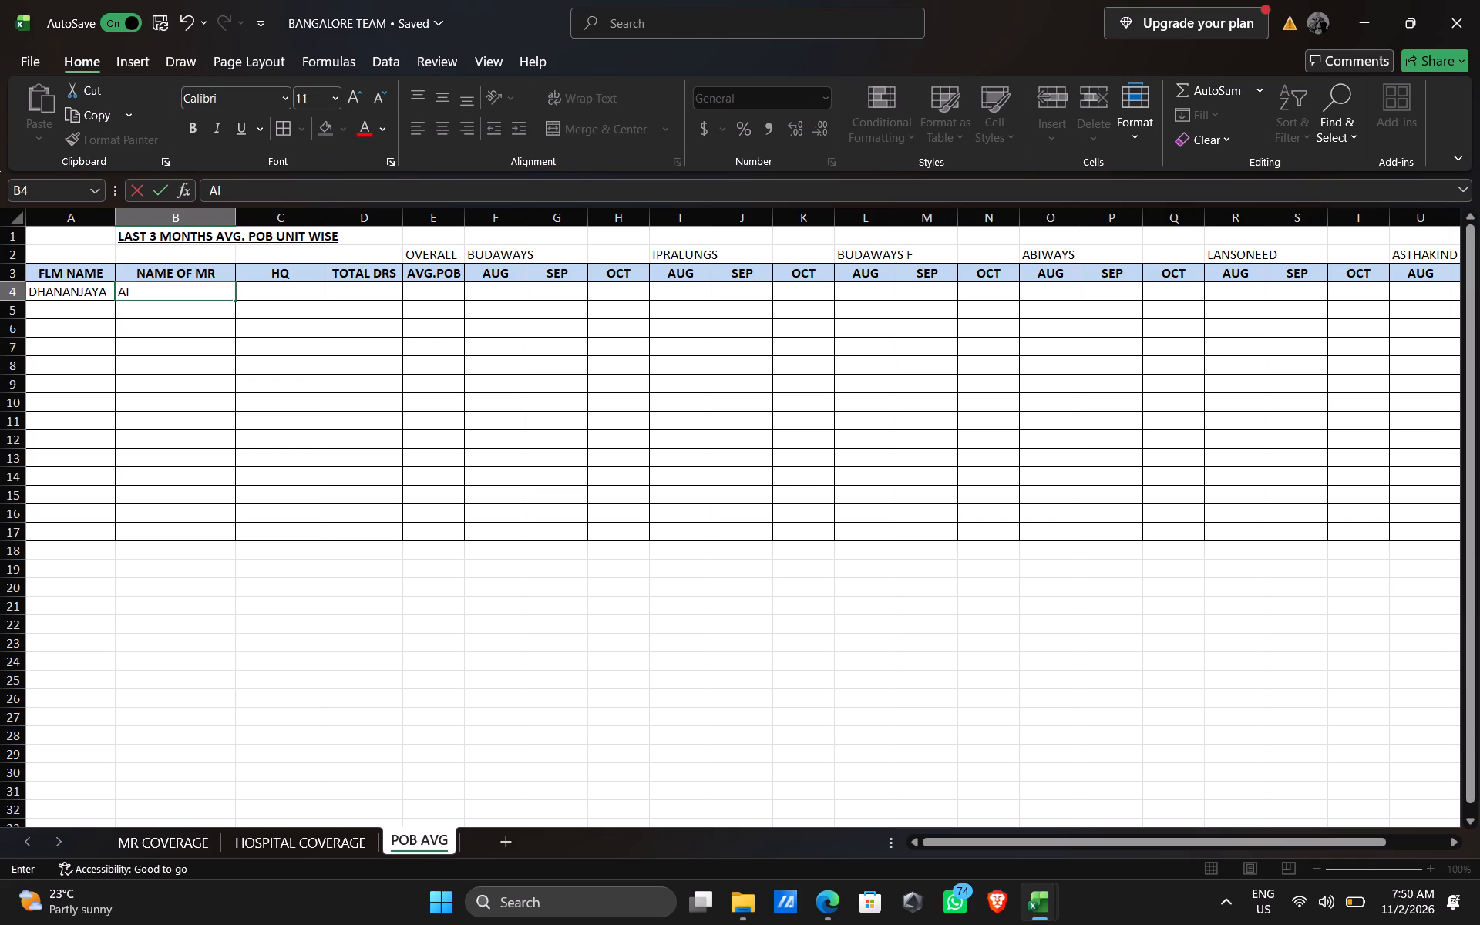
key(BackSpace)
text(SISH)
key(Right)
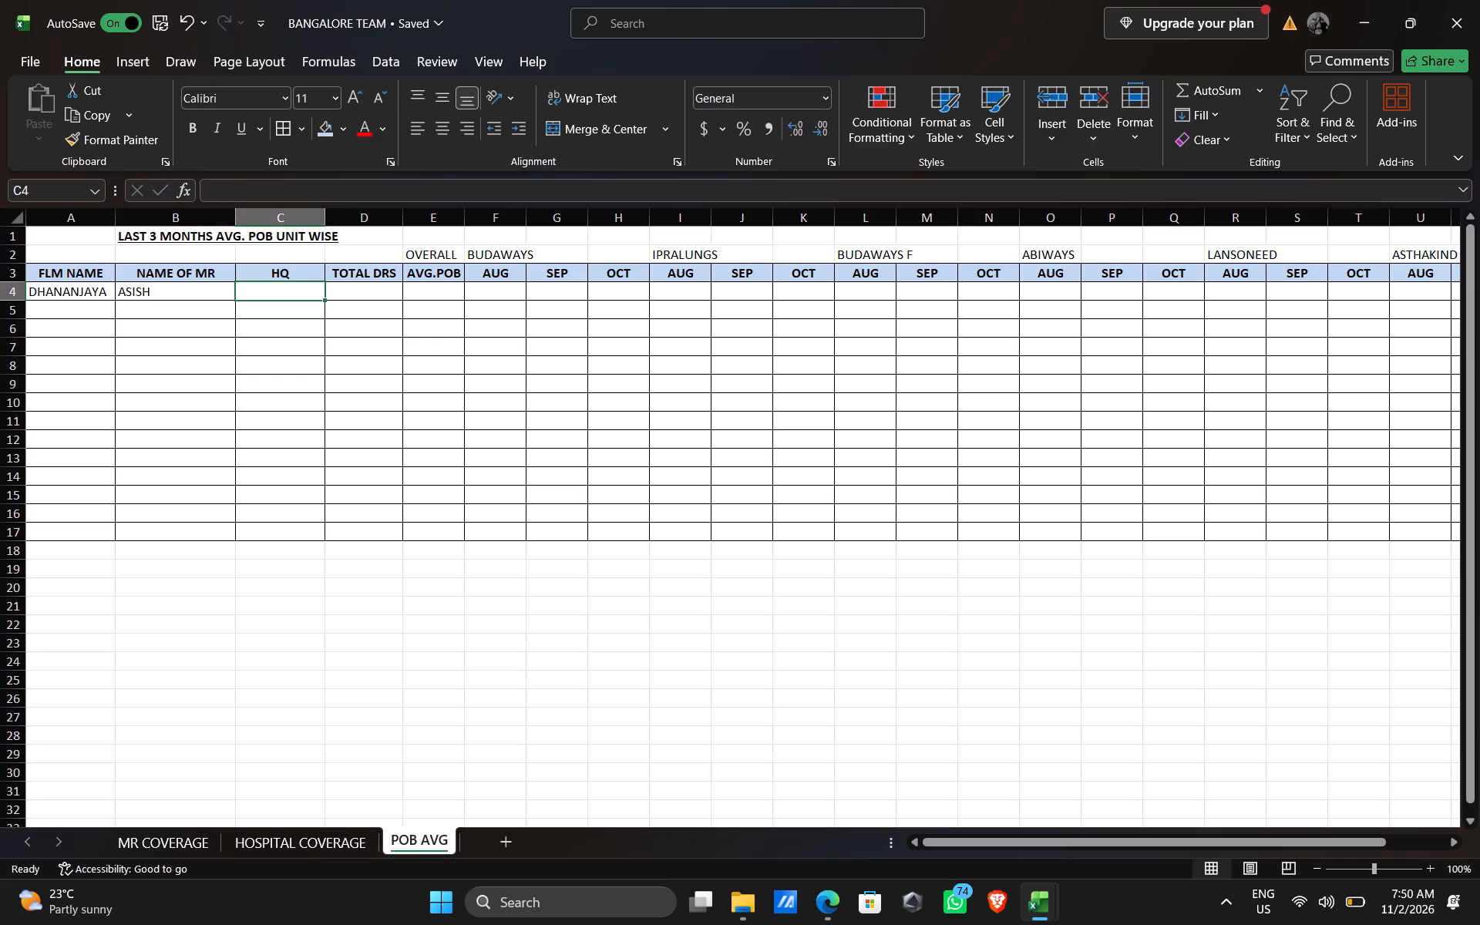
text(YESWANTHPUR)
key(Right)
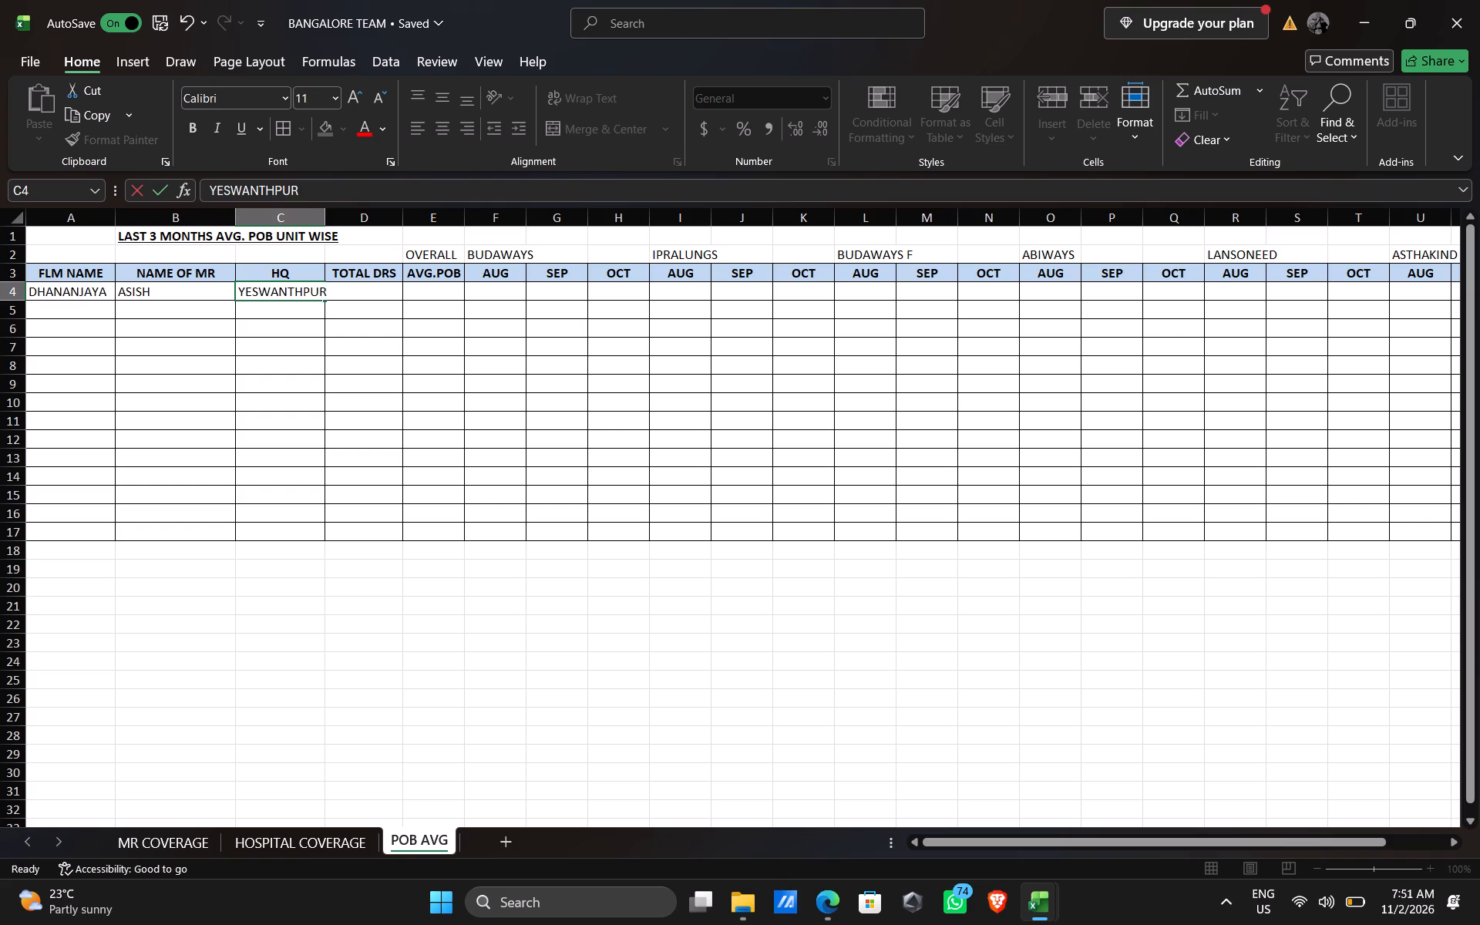
Enter 190 as total doctors in D4 and 10000 as the overall average POB in E4.
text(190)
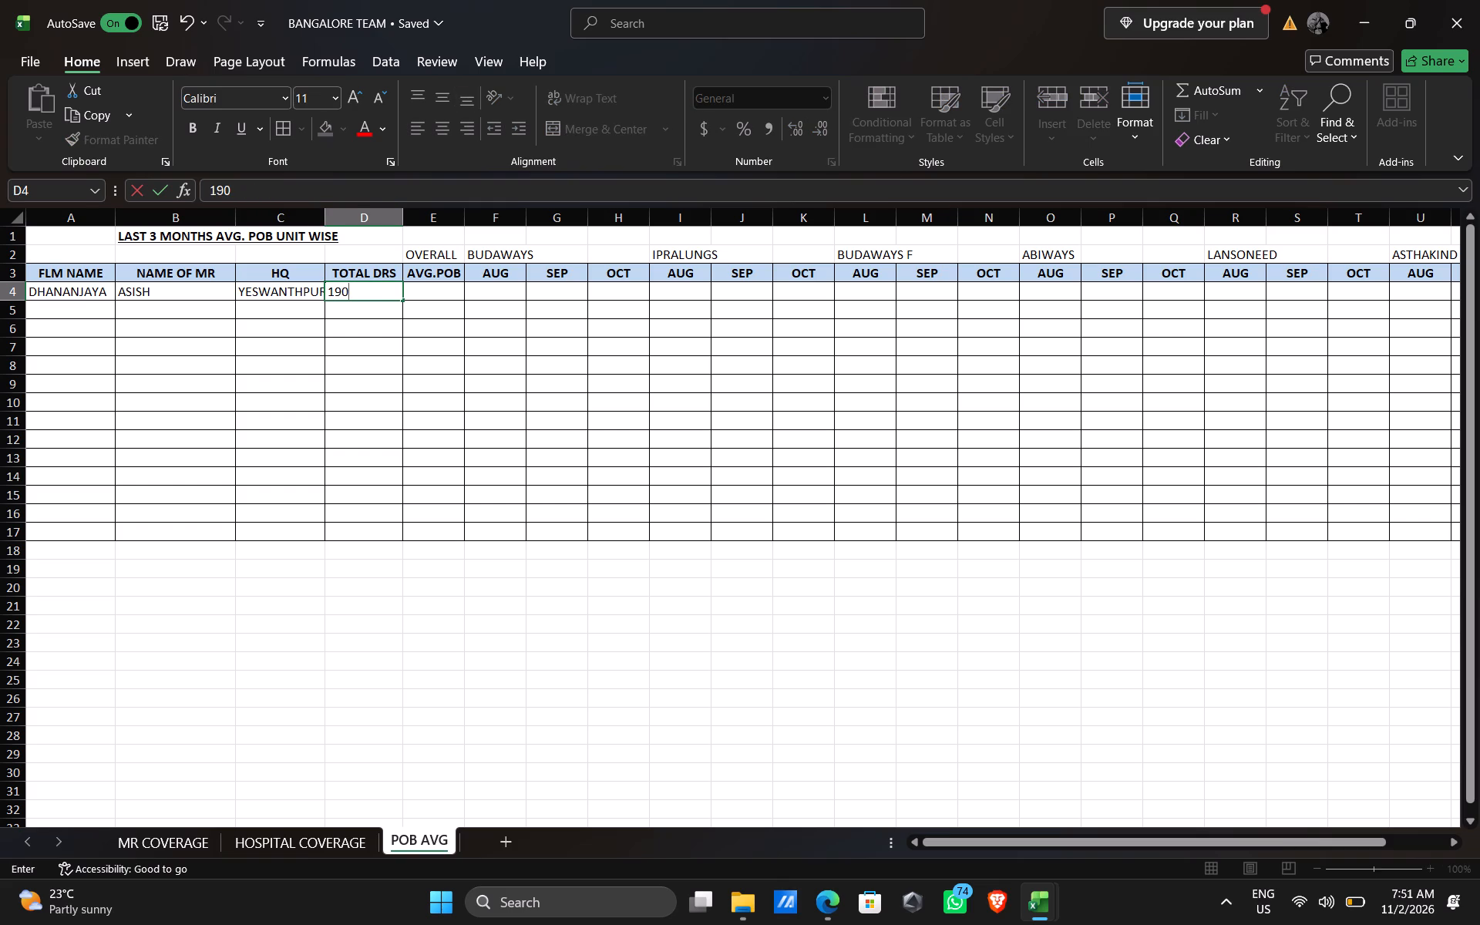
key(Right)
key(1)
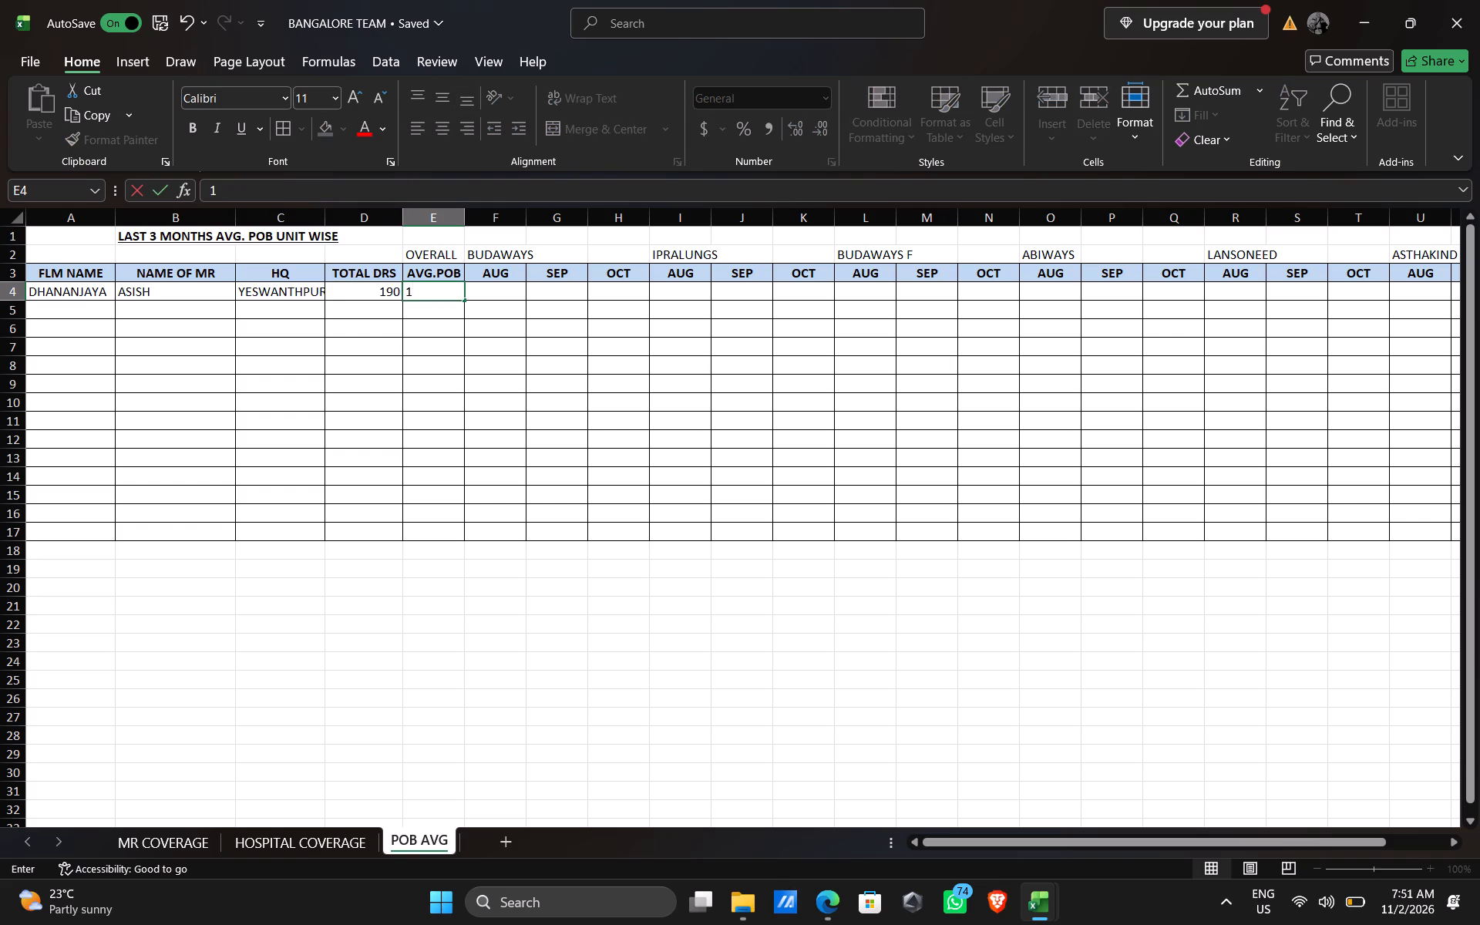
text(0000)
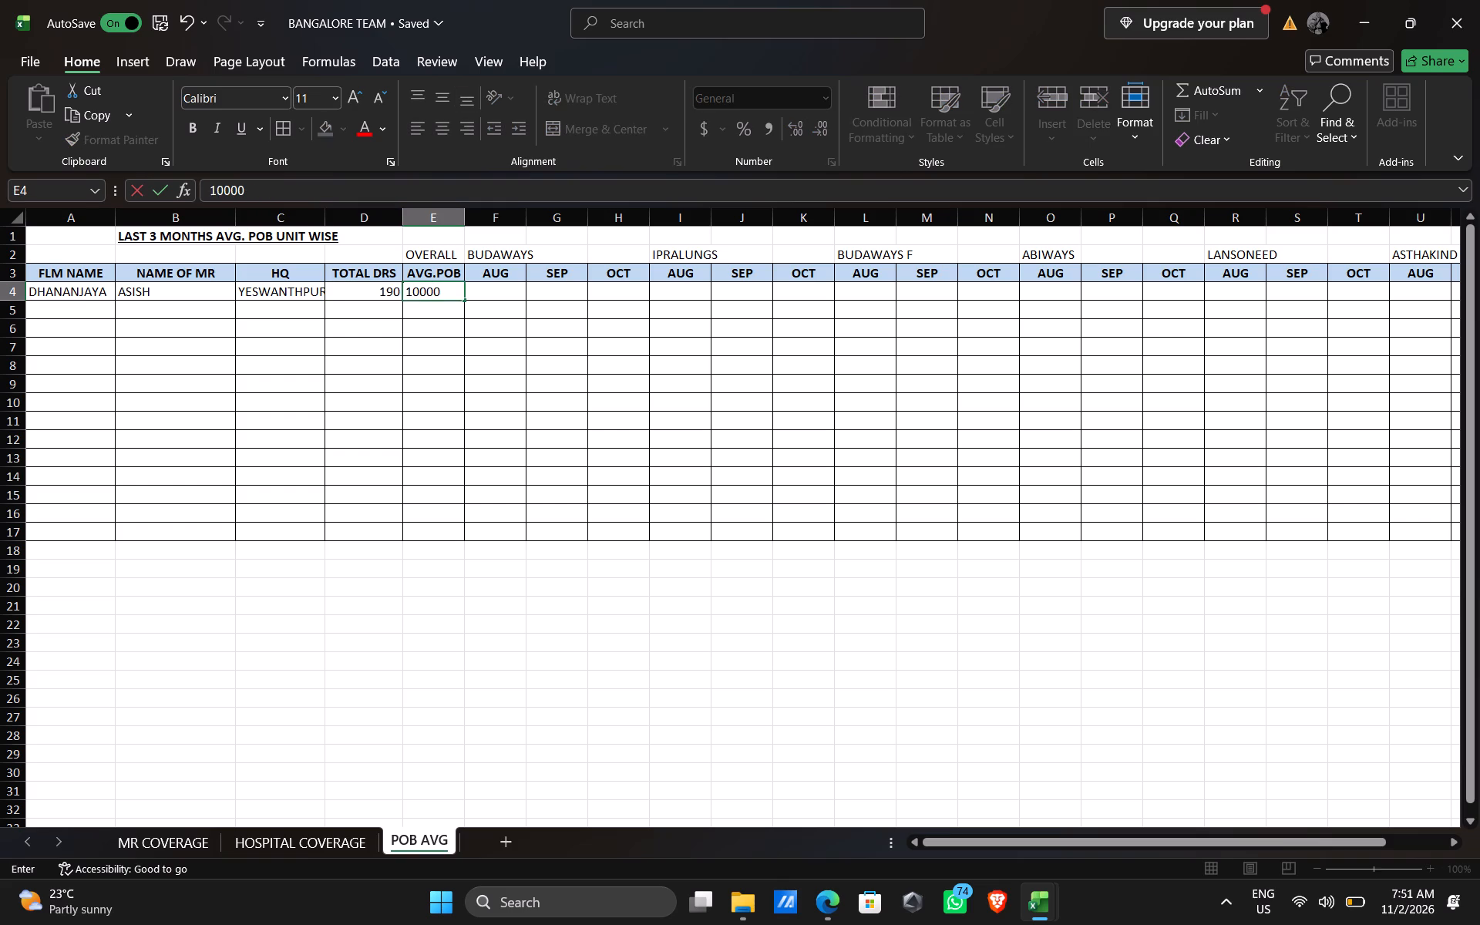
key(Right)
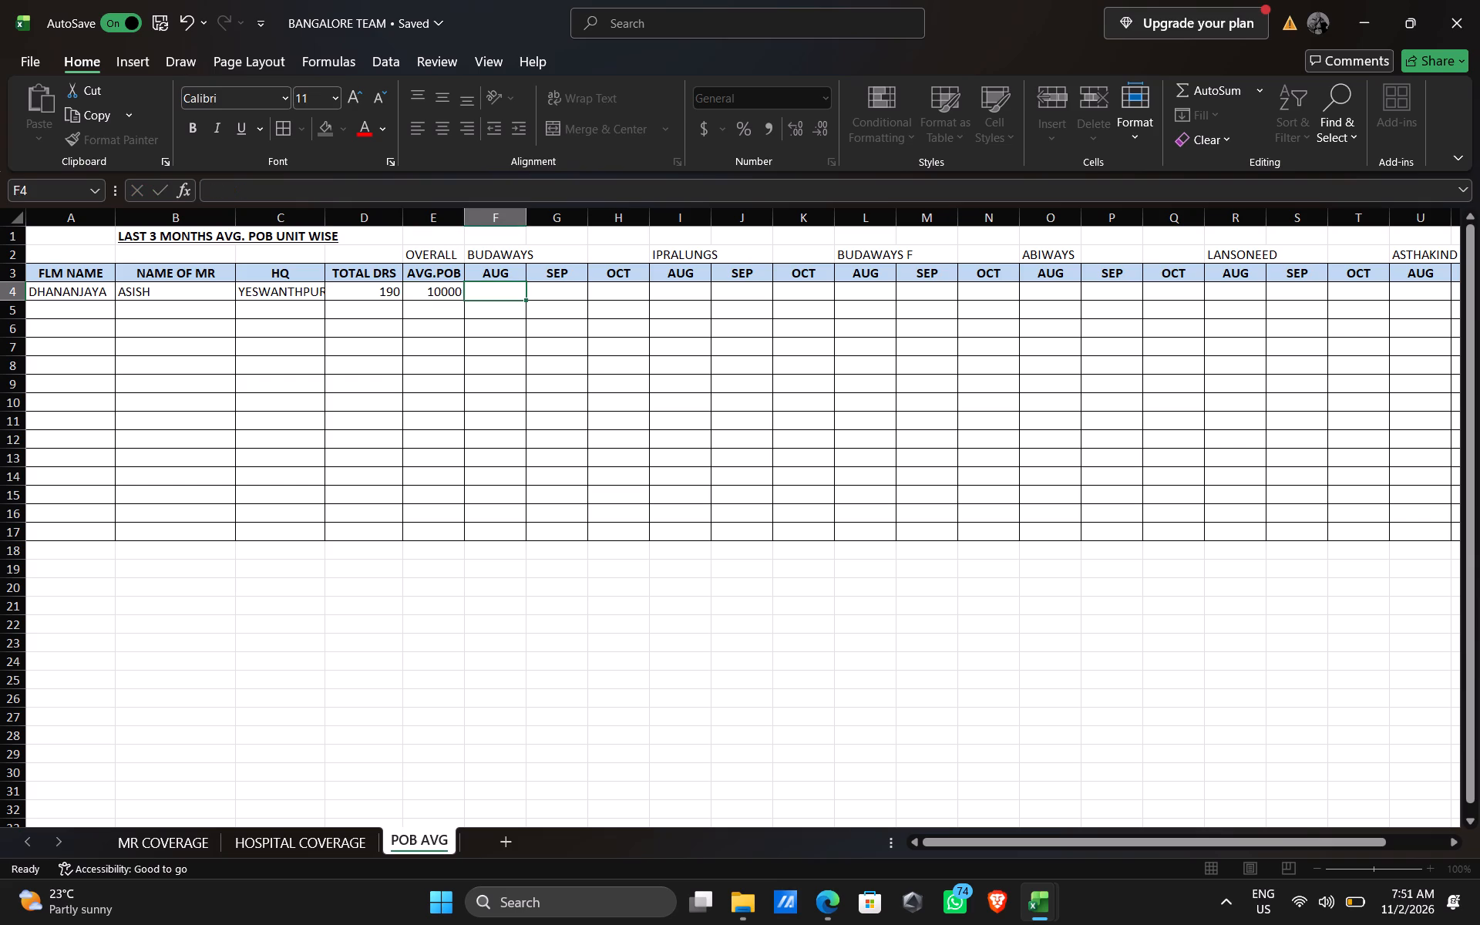
Enter the BUDAWAYS figures in row 4: AUG 200, SEP 400 and OCT 500.
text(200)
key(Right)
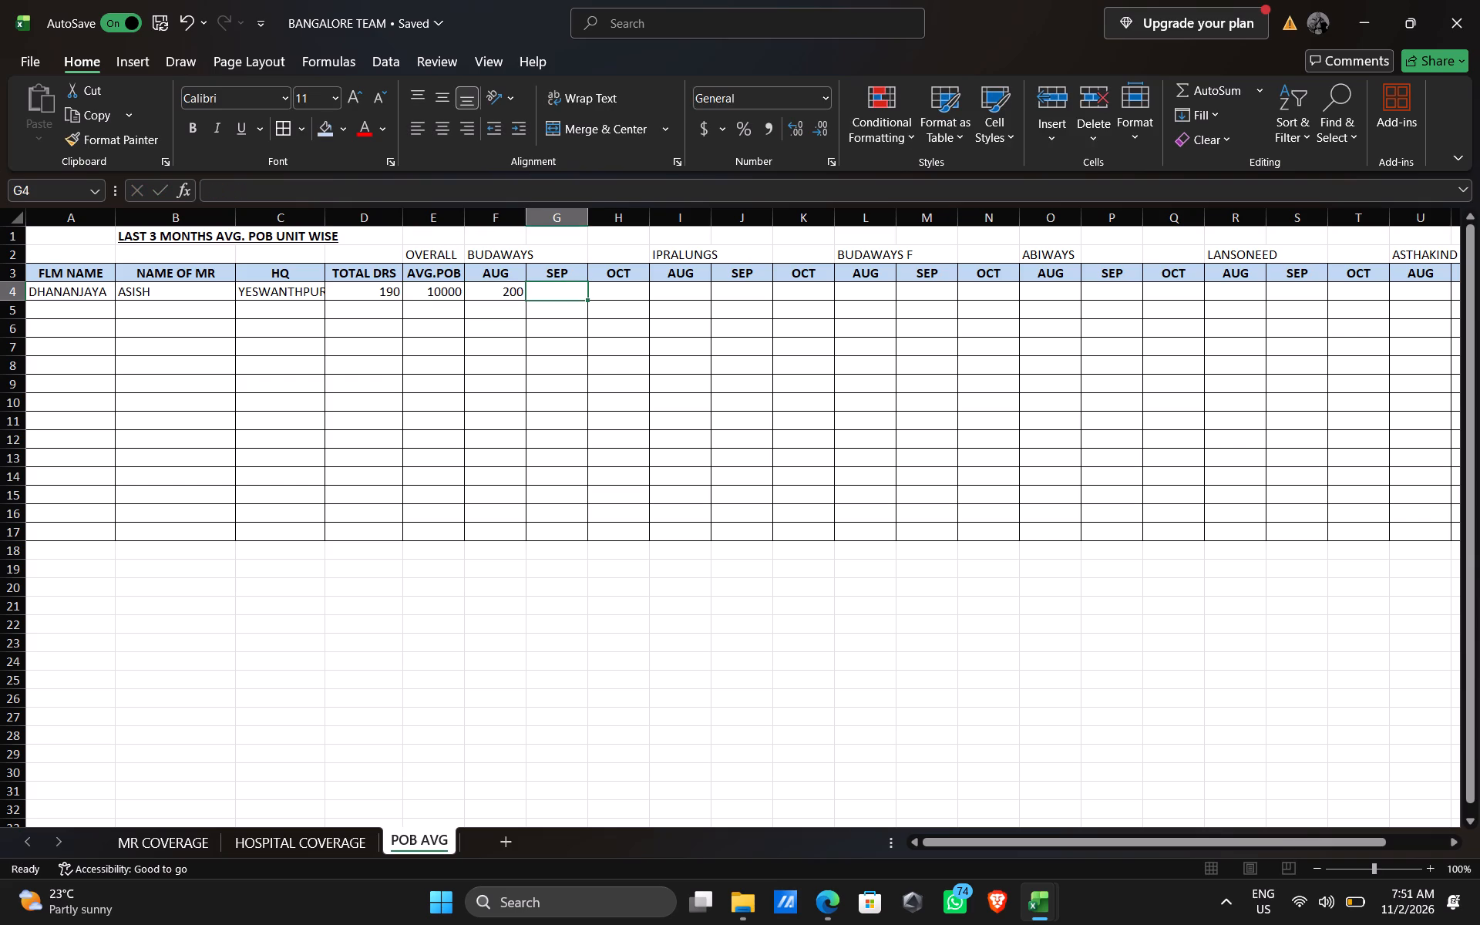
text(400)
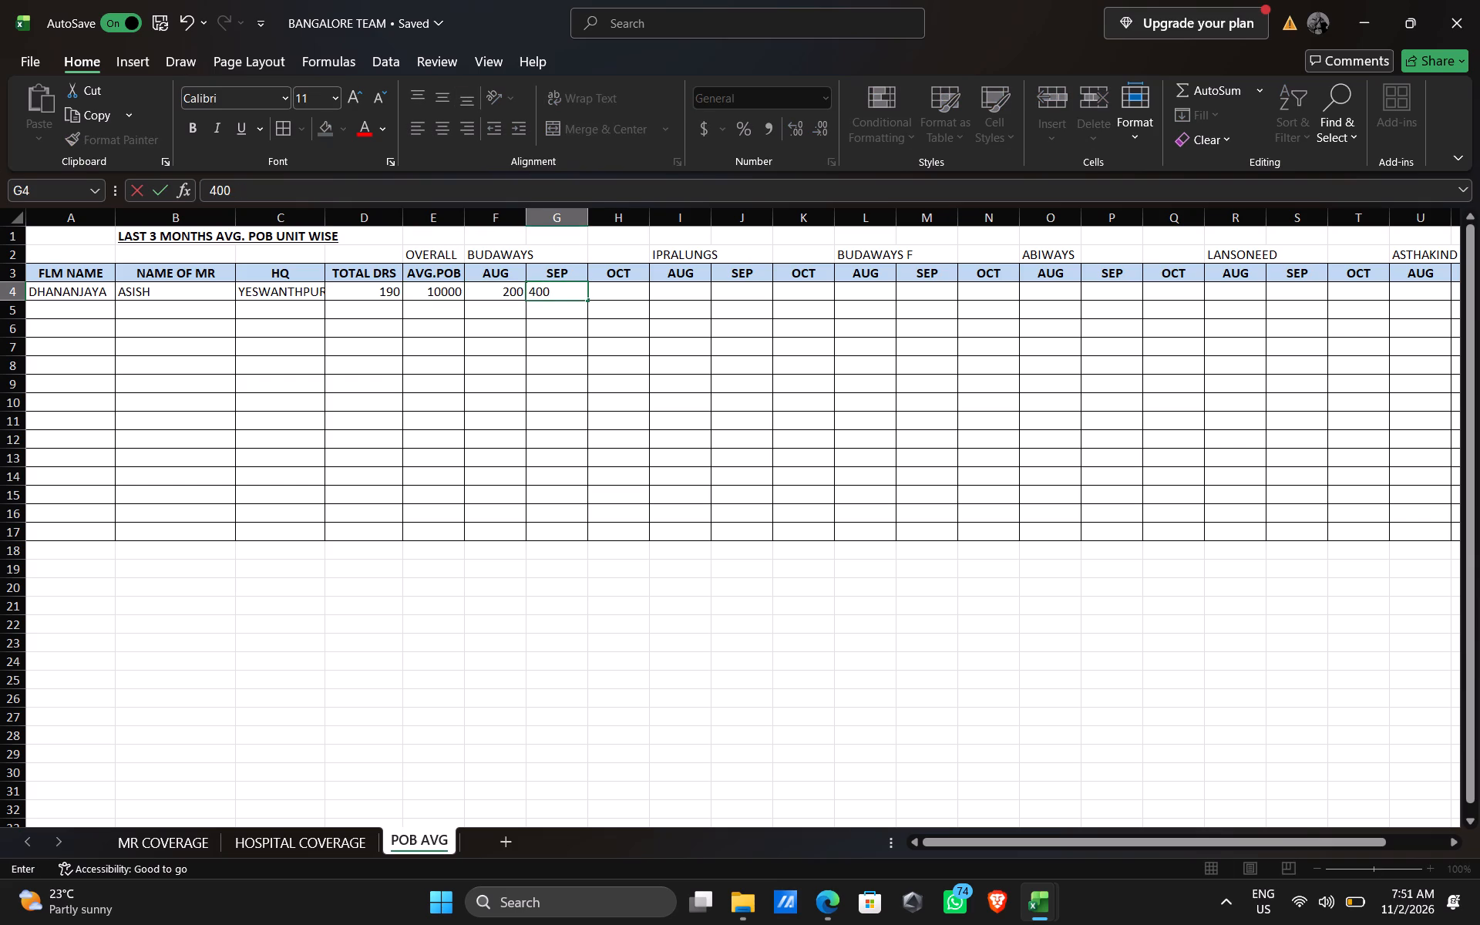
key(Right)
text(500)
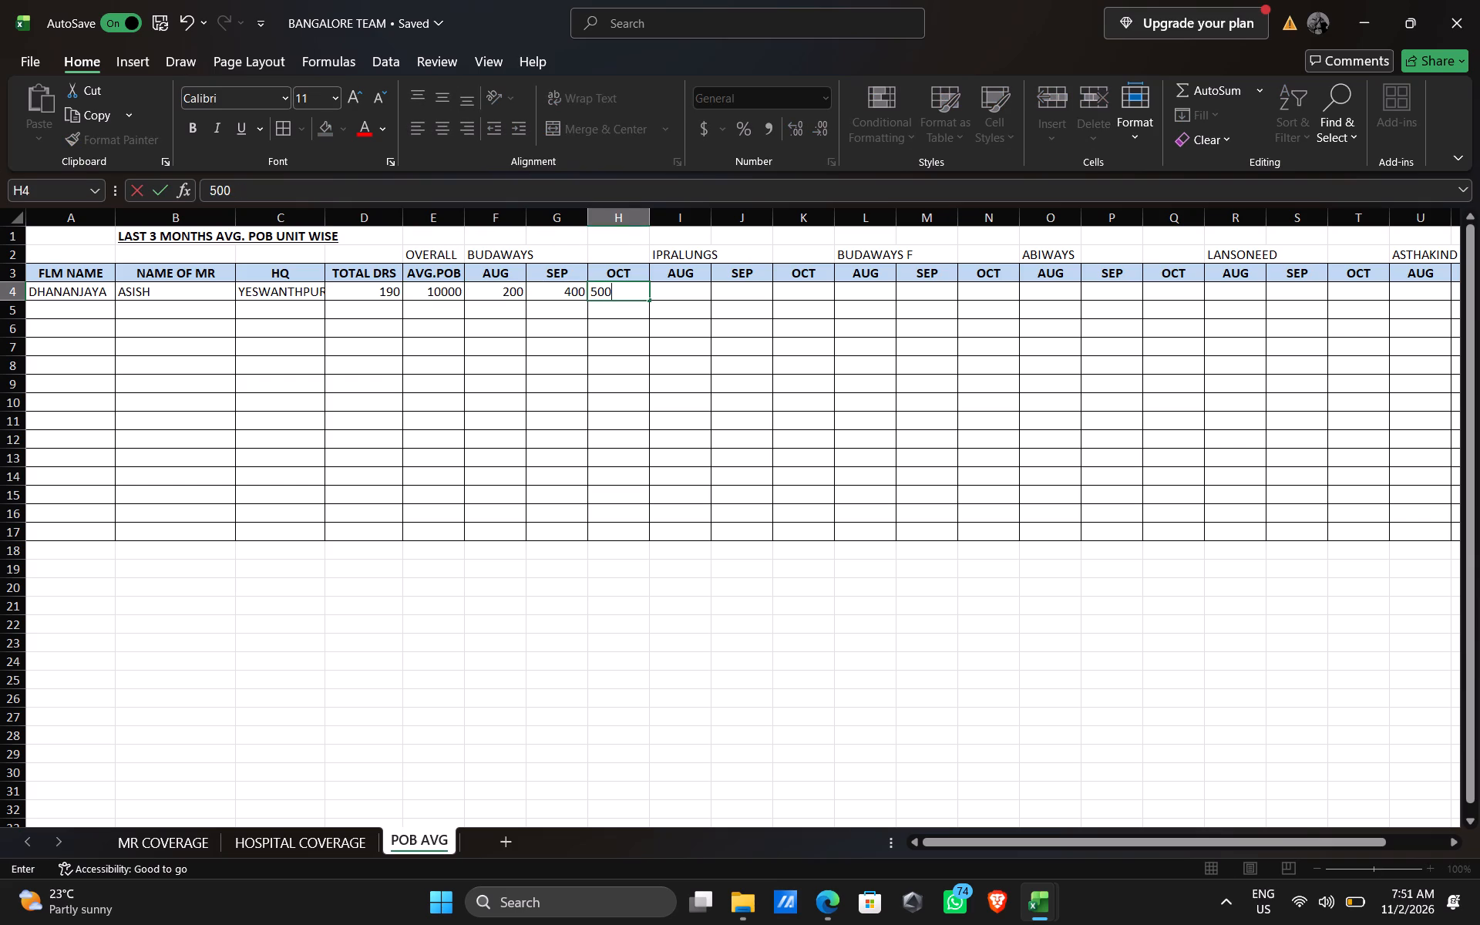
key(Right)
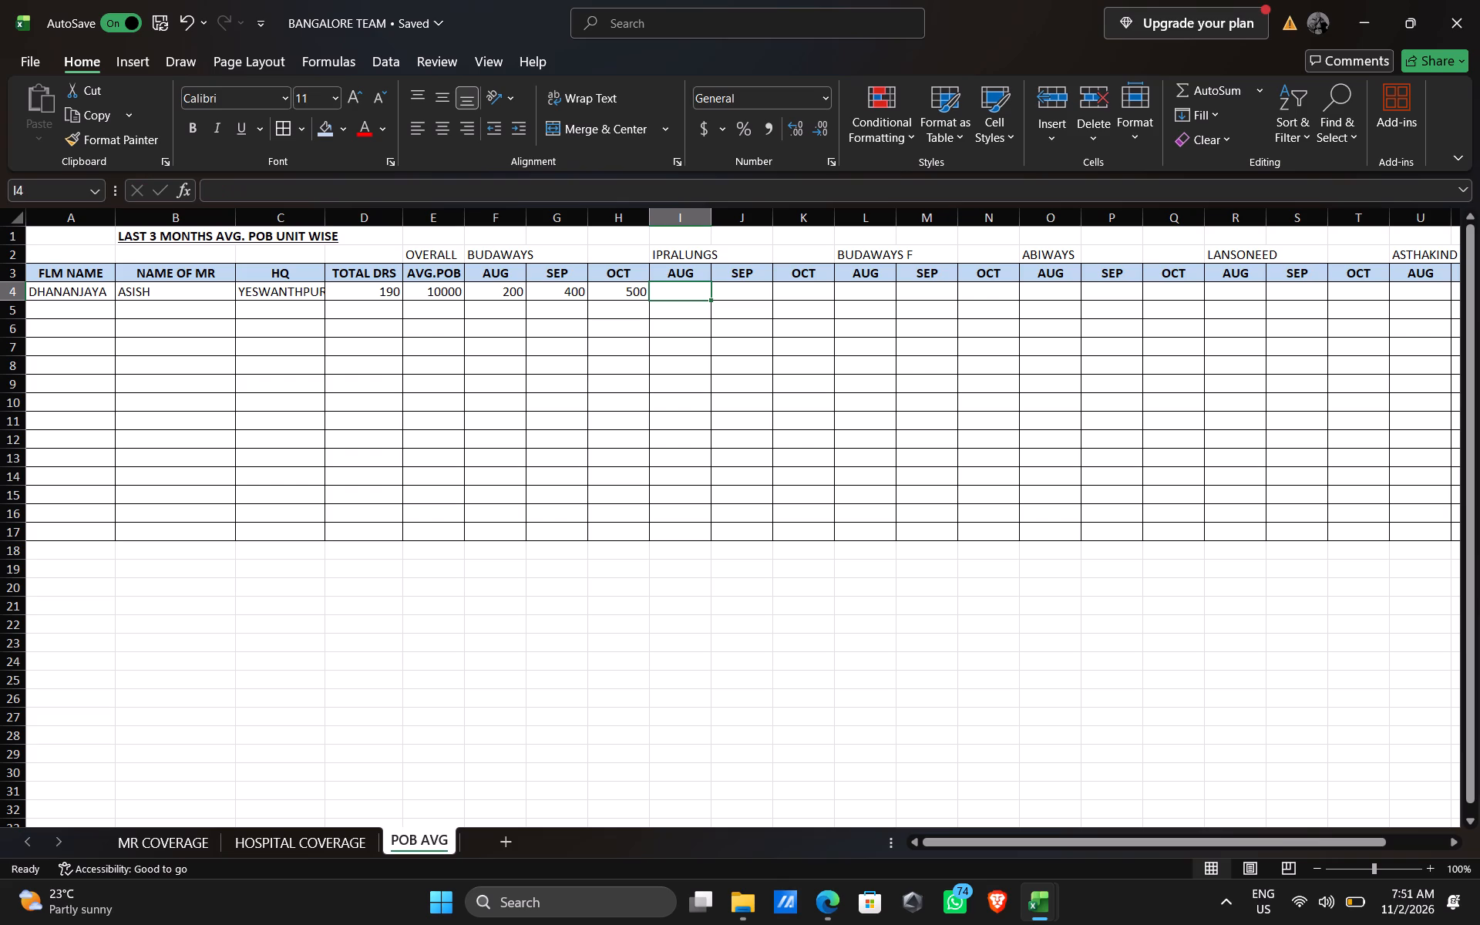
Enter the IPRALUNGS figures in row 4: AUG 100, SEP 100 and OCT 300.
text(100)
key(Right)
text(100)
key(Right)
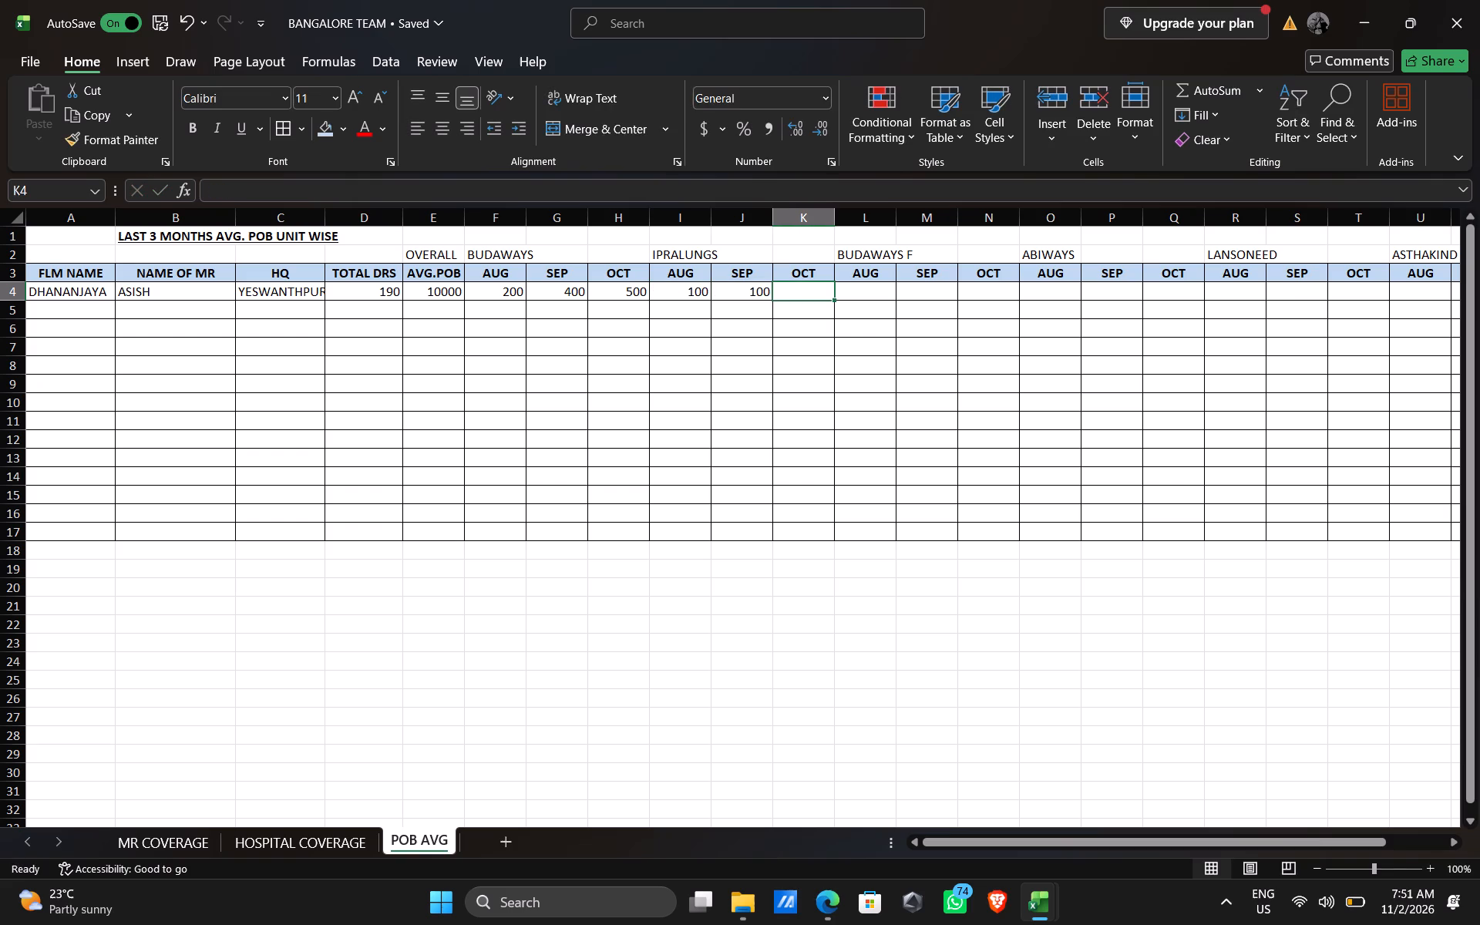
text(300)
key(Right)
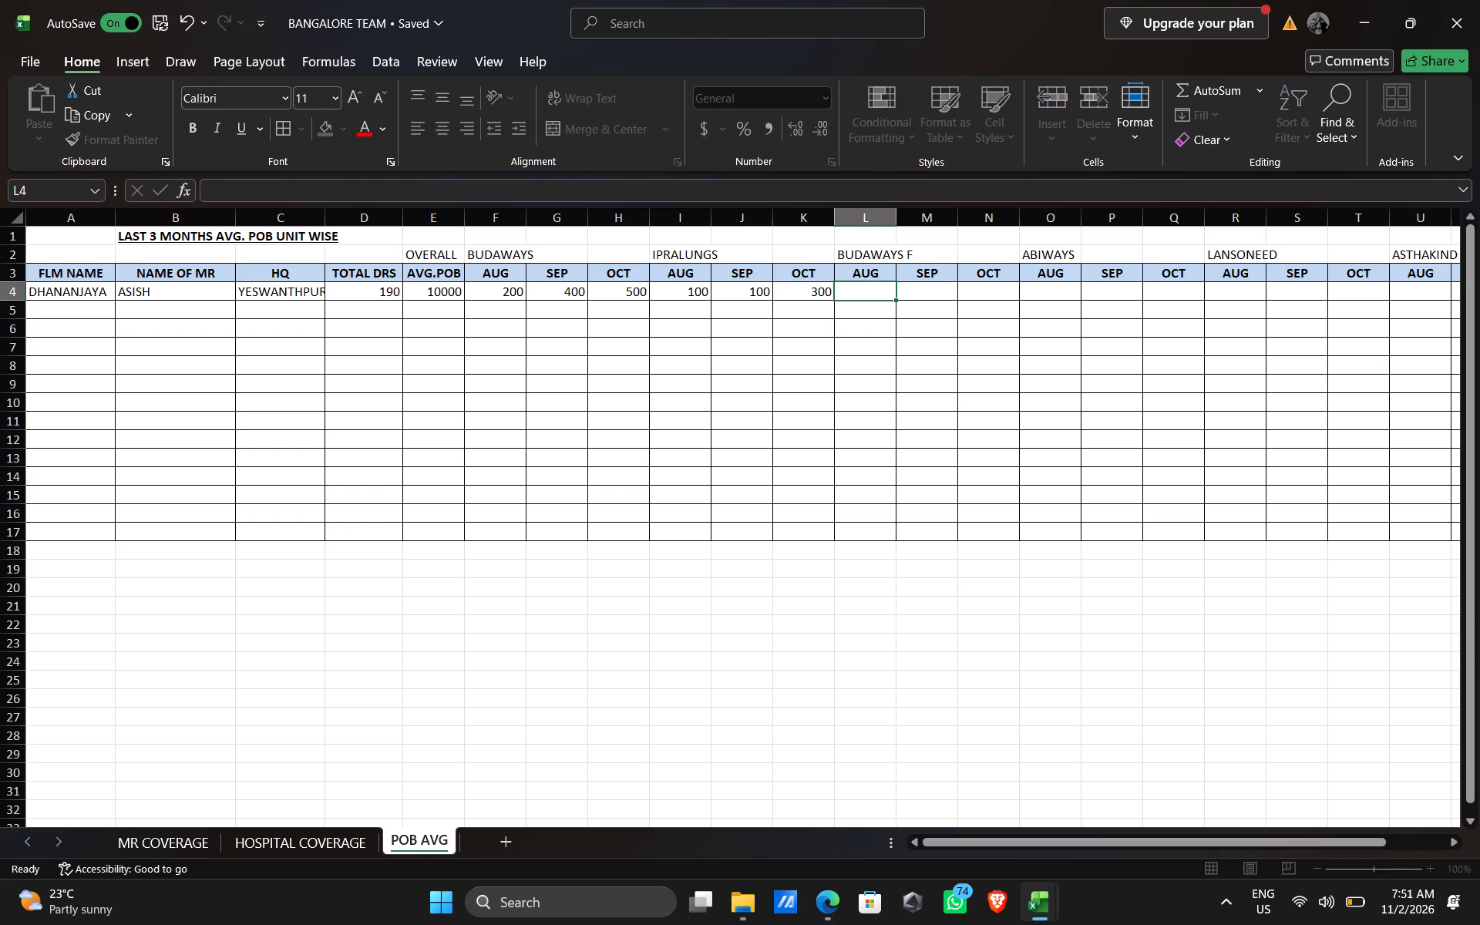
Enter the BUDAWAYS F figures in row 4: AUG 0, SEP 50 and OCT 50.
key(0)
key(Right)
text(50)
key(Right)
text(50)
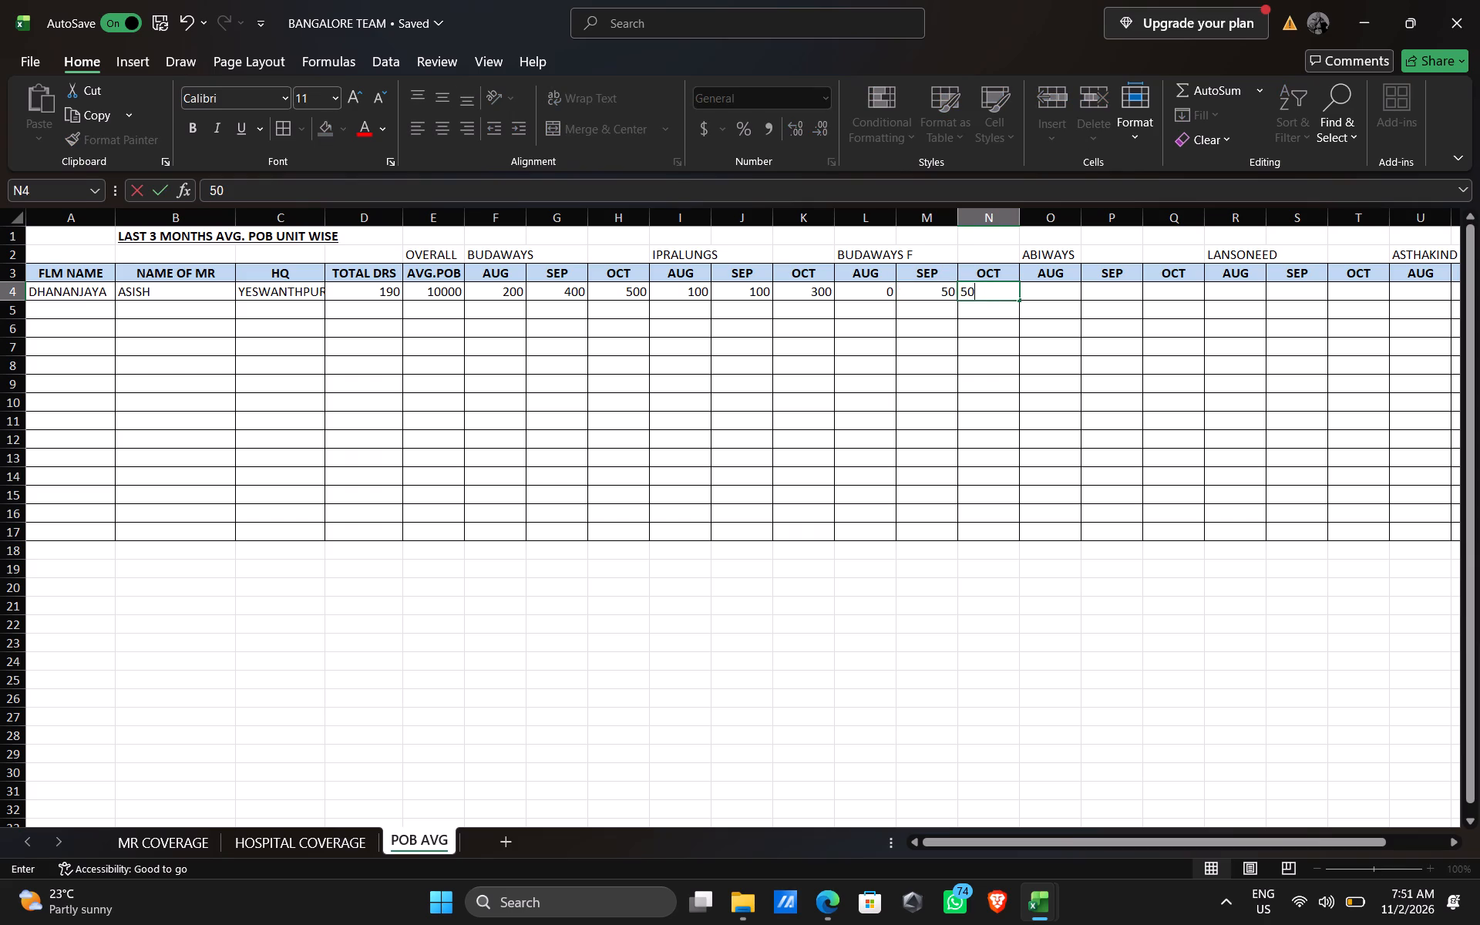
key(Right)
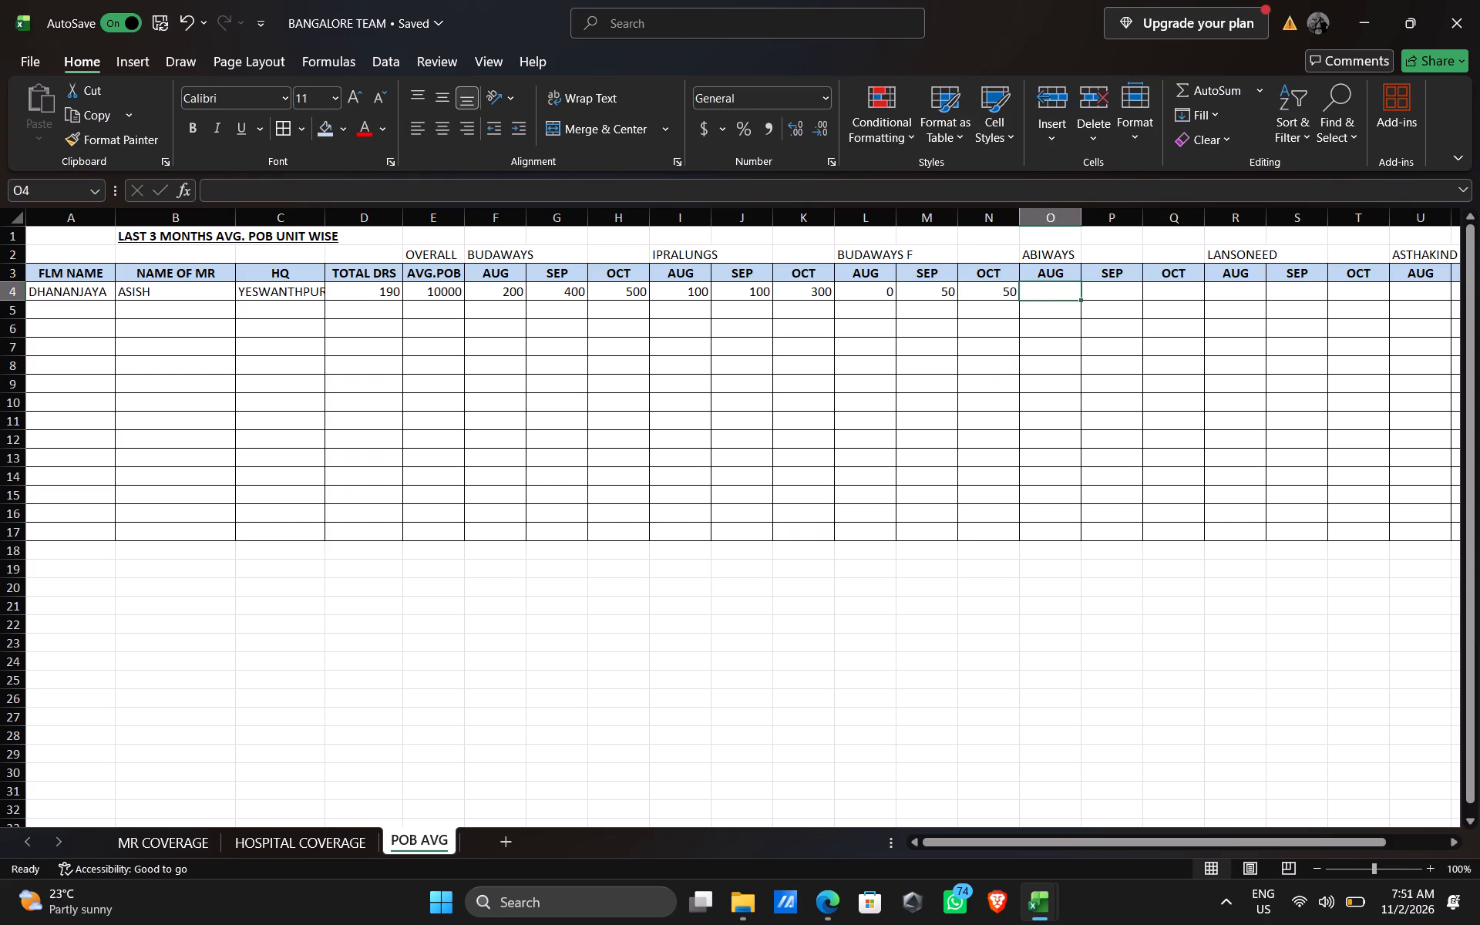
Enter 50 for AUG, SEP and OCT under ABIWAYS in row 4.
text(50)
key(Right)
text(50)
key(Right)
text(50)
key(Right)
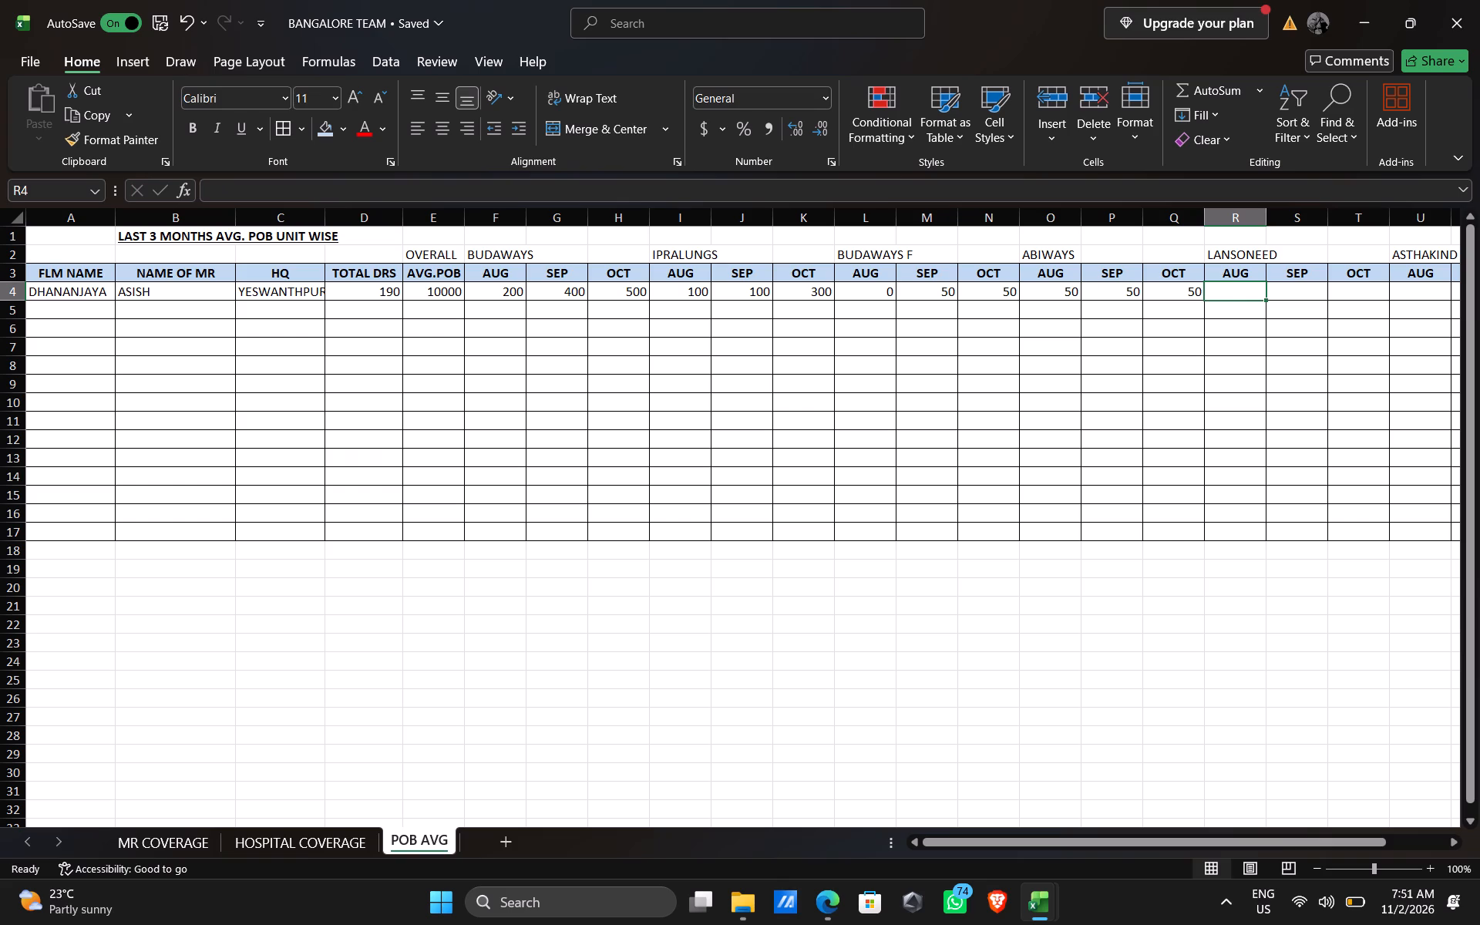
Enter the LANSONEED figures in row 4: AUG 20, SEP 40 and OCT 50.
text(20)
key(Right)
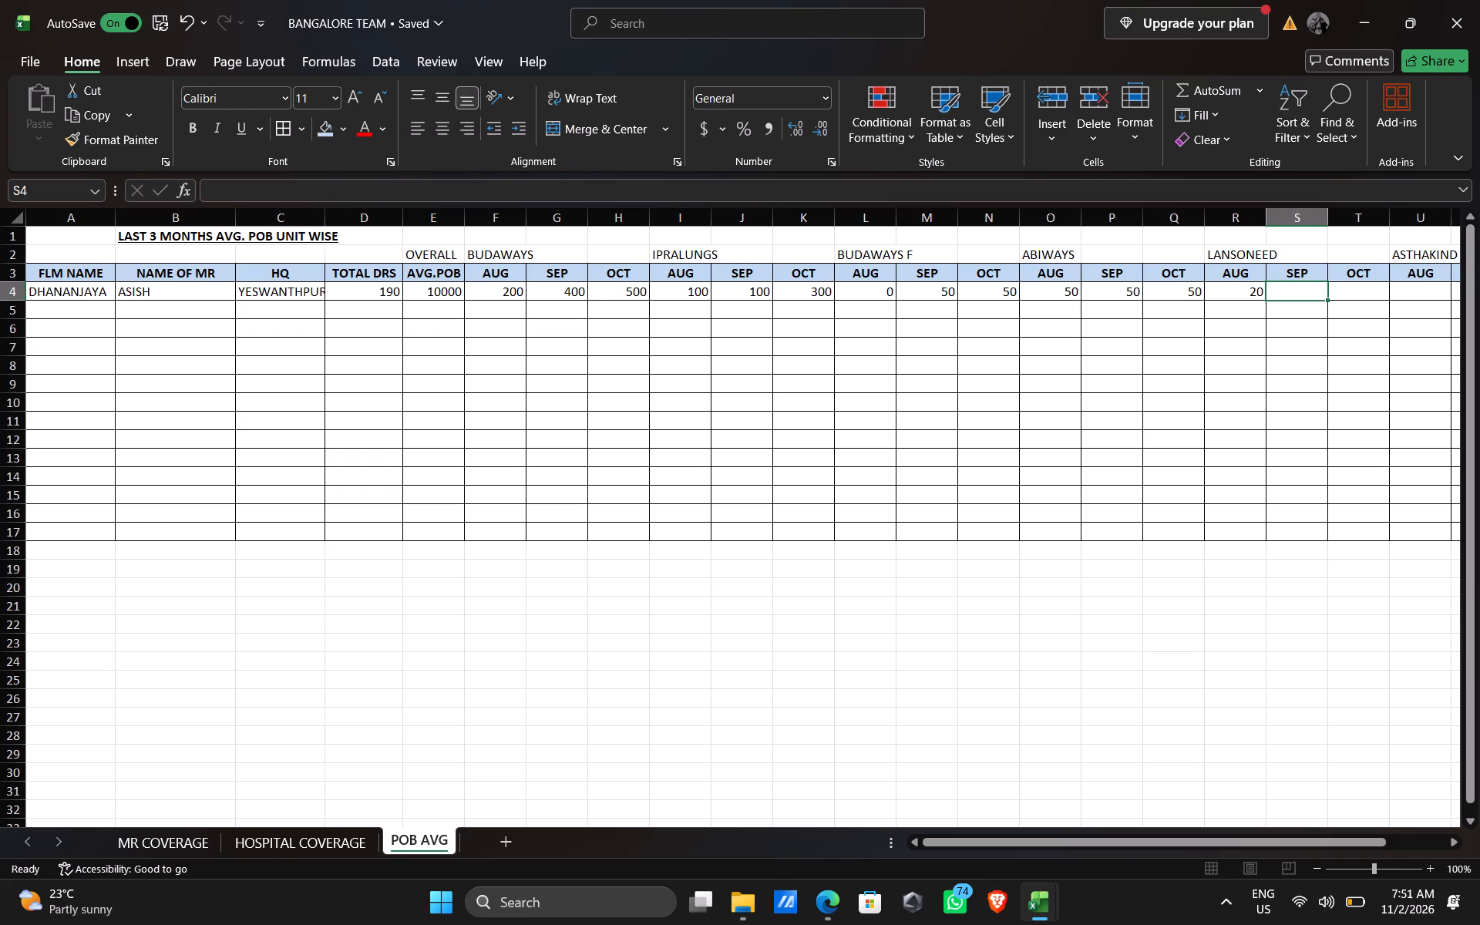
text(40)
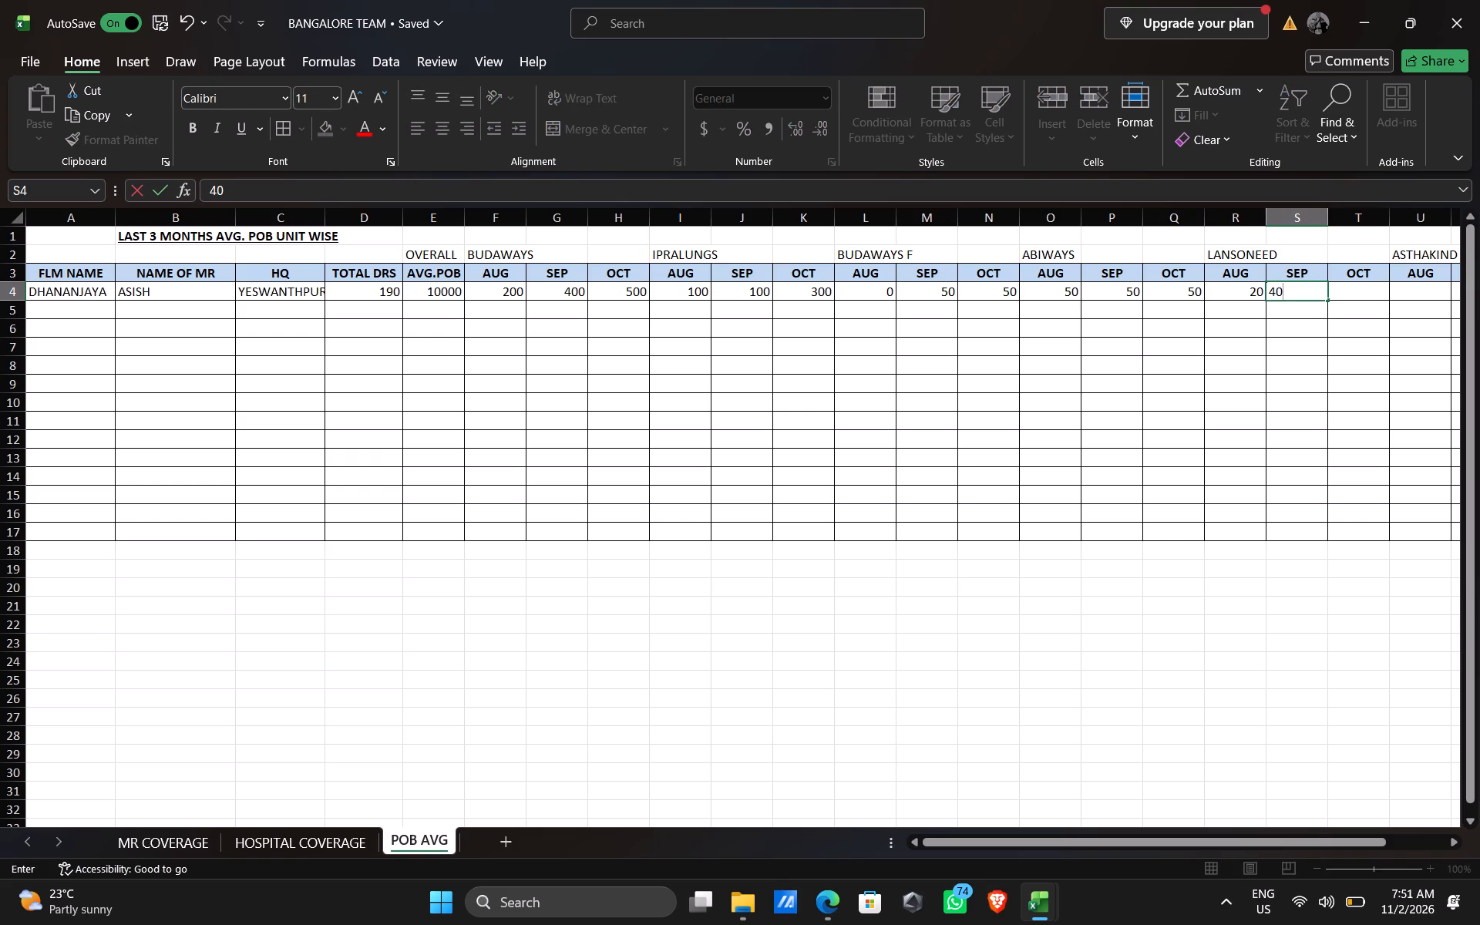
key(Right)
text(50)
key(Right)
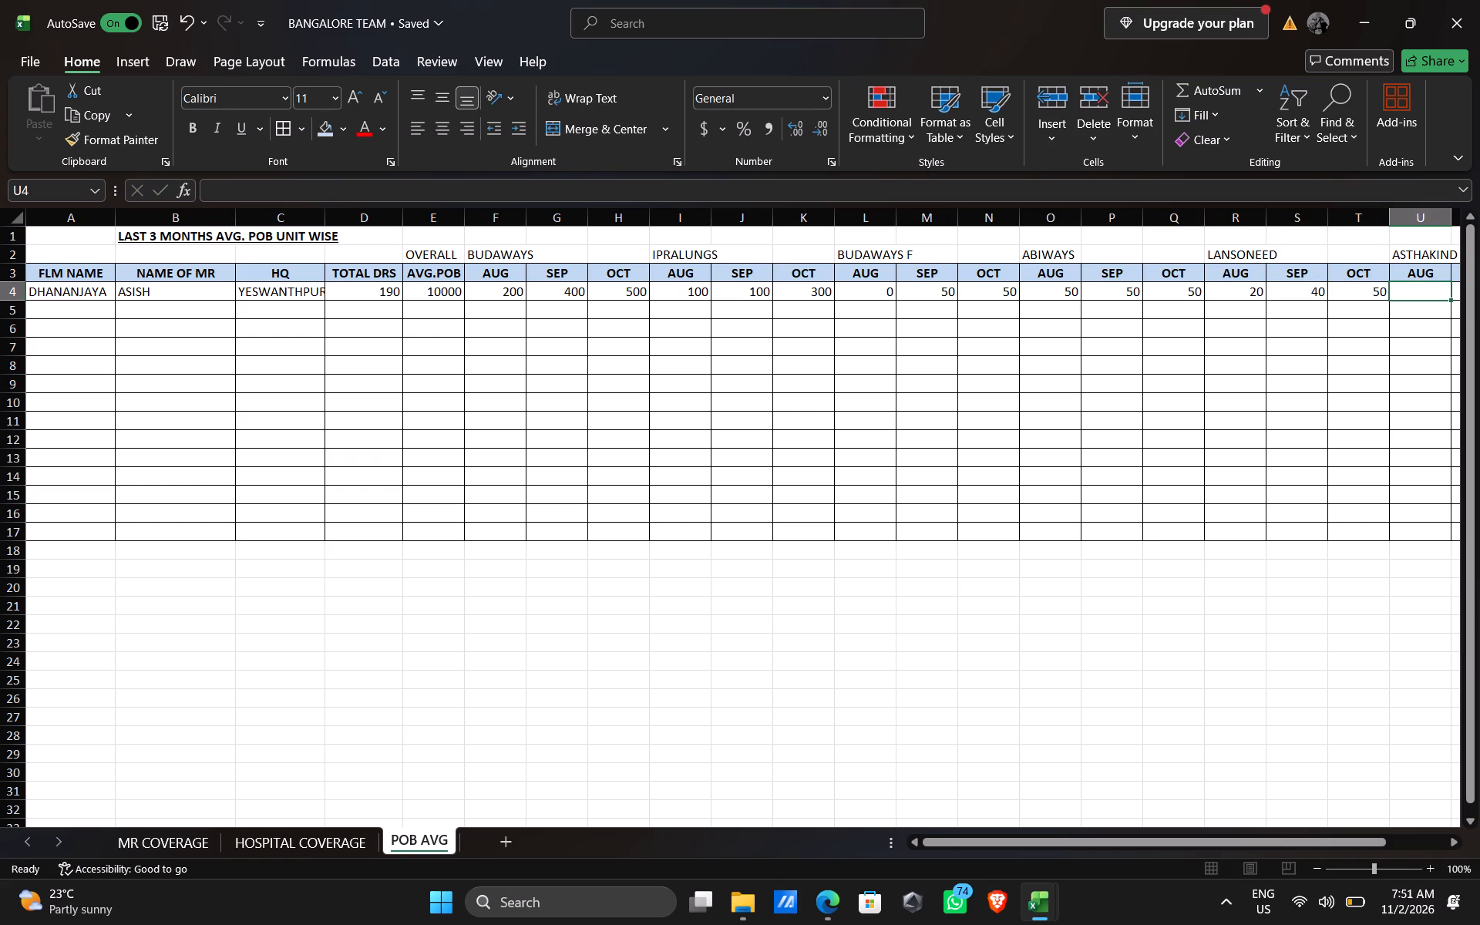
Enter 10 for AUG, SEP and OCT under ASTHAKIND G in row 4.
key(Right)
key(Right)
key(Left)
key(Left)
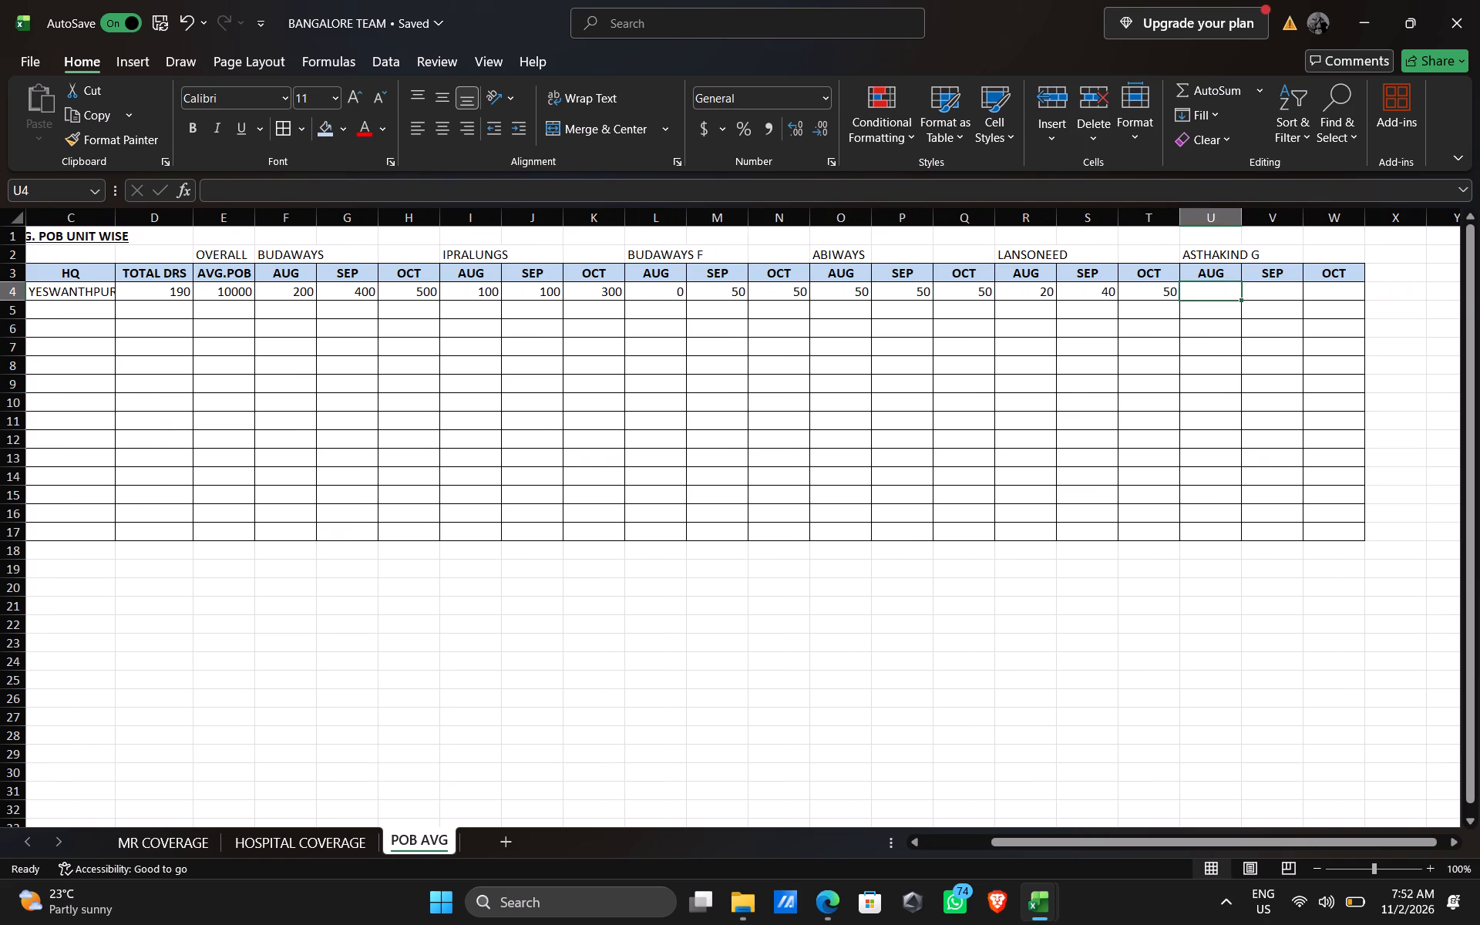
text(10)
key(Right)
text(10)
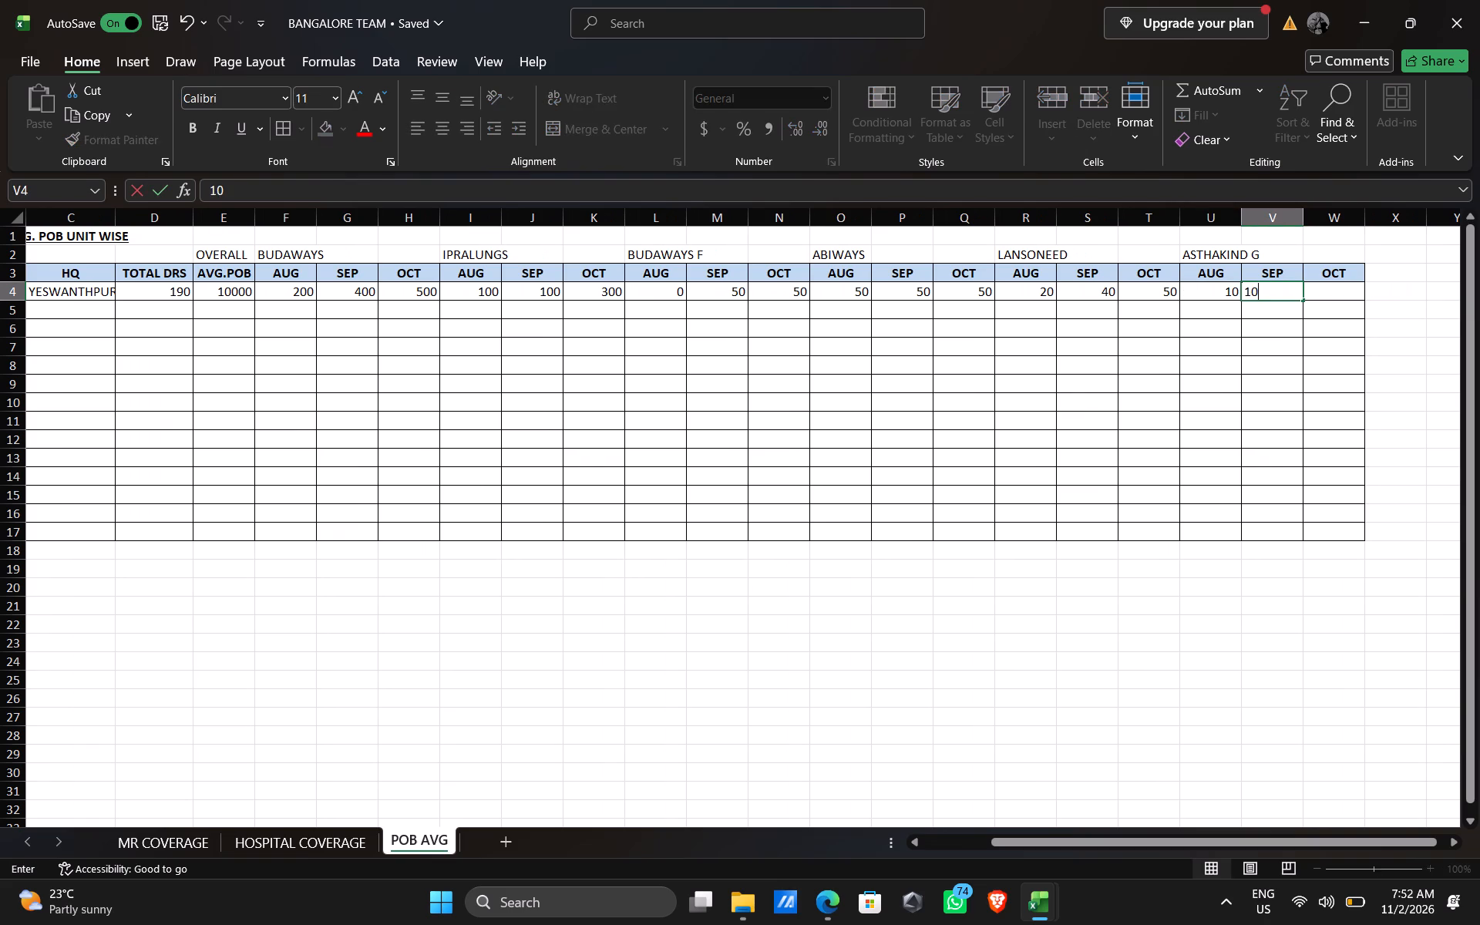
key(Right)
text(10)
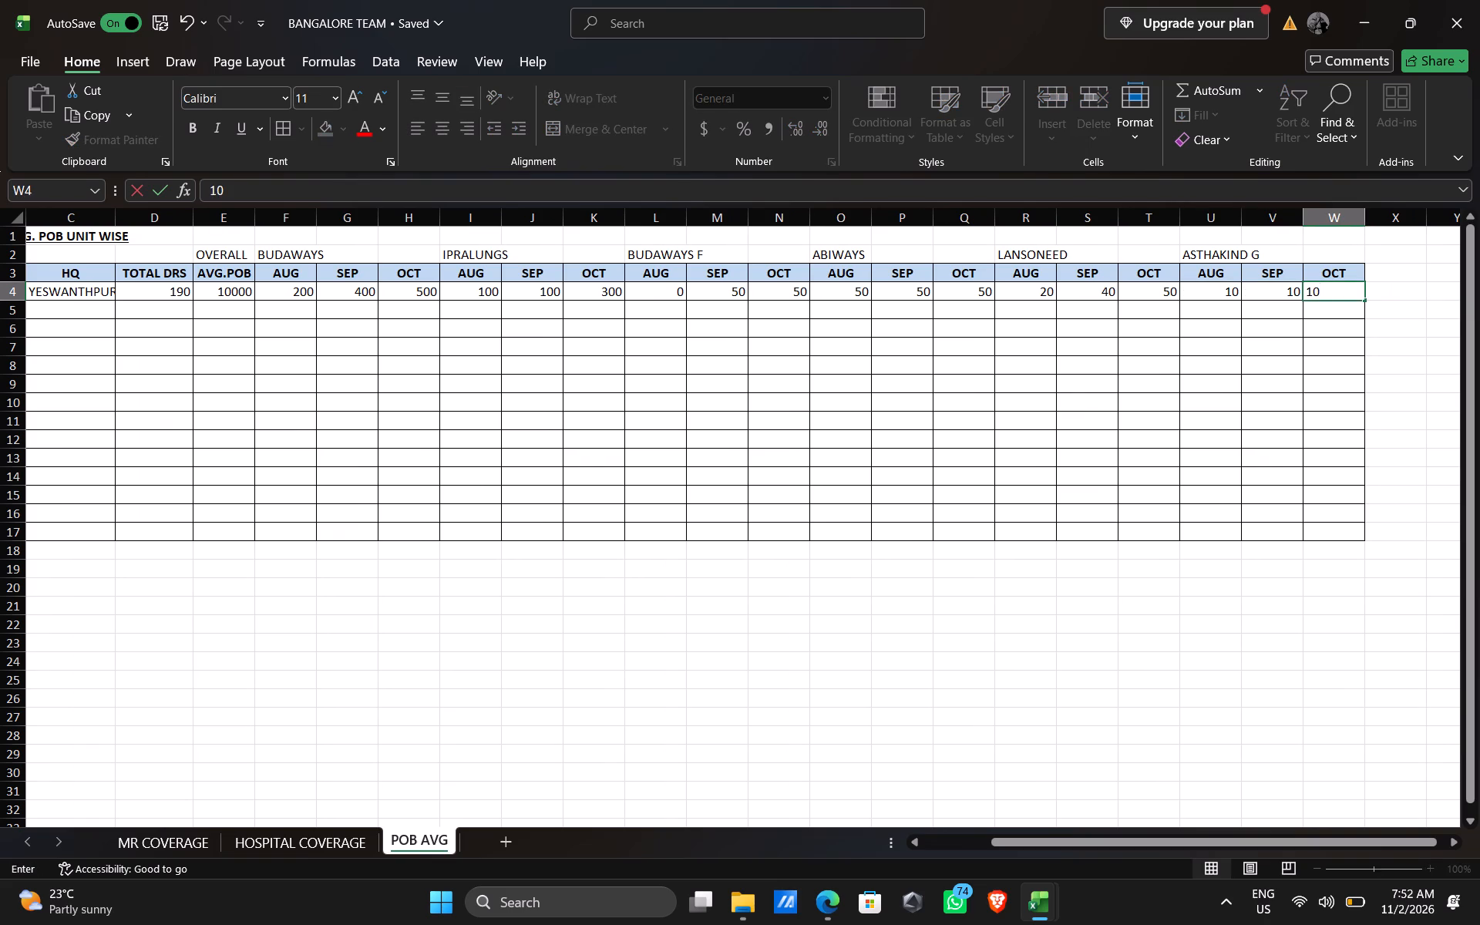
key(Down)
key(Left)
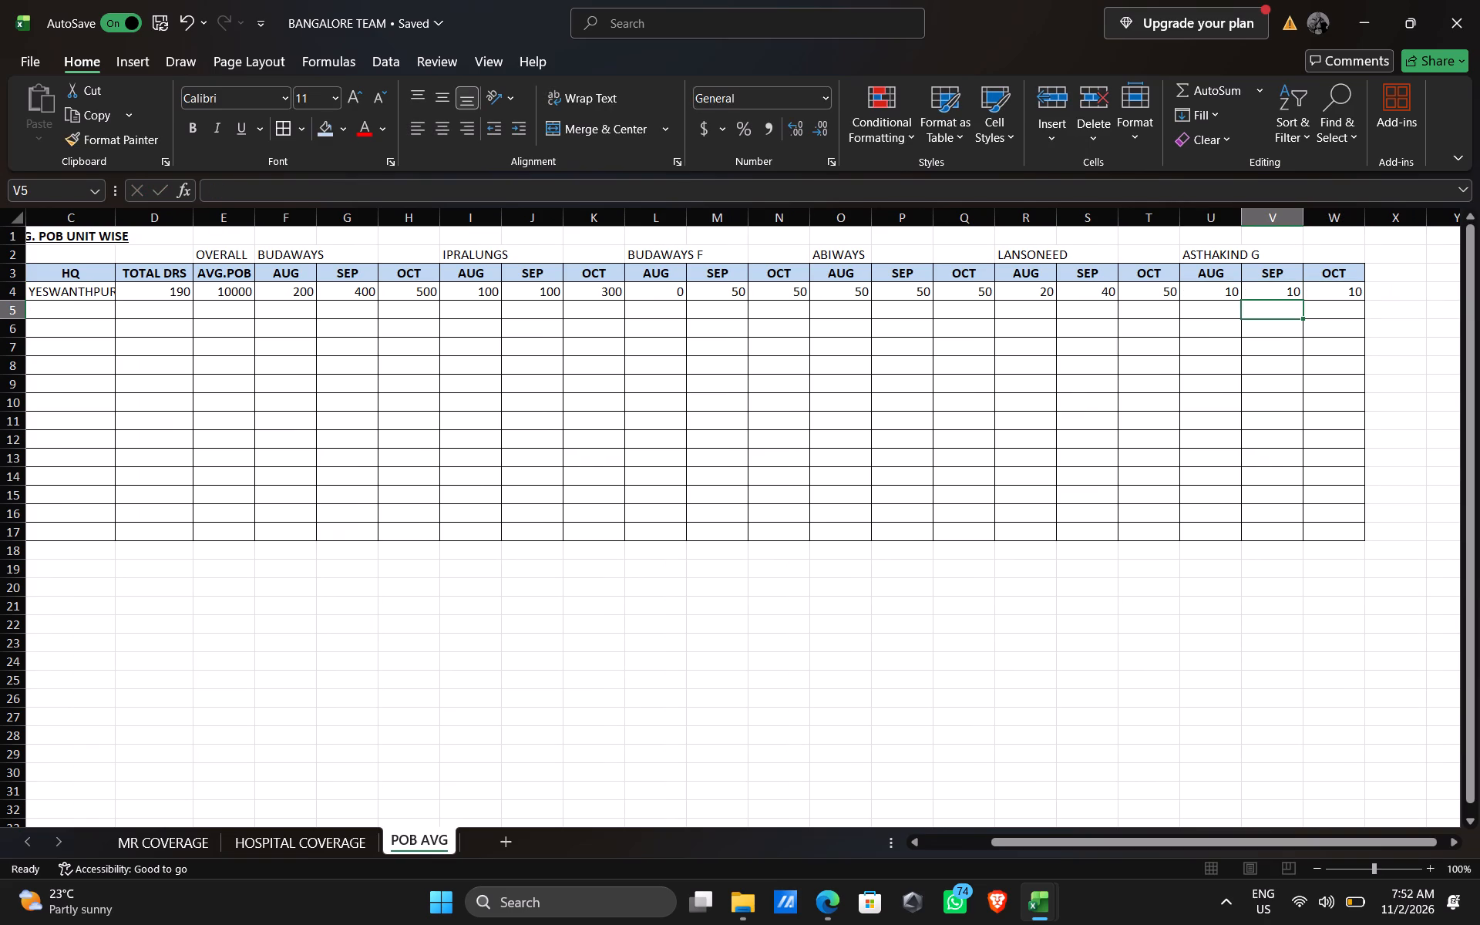
Centre the contents of columns D through W horizontally.
drag(1344, 215, 162, 223)
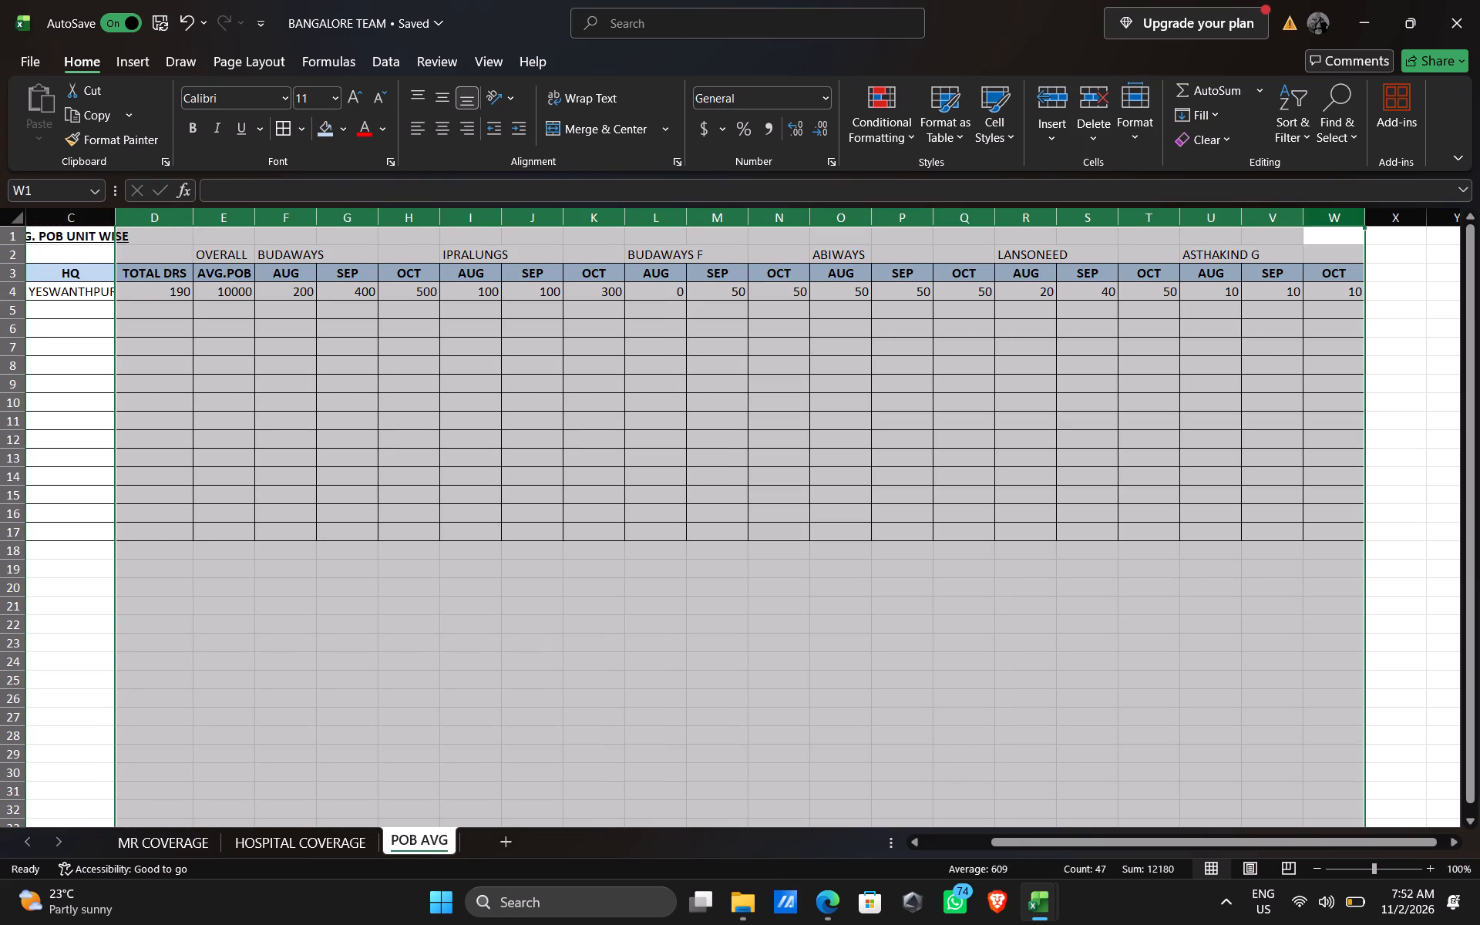
click(446, 130)
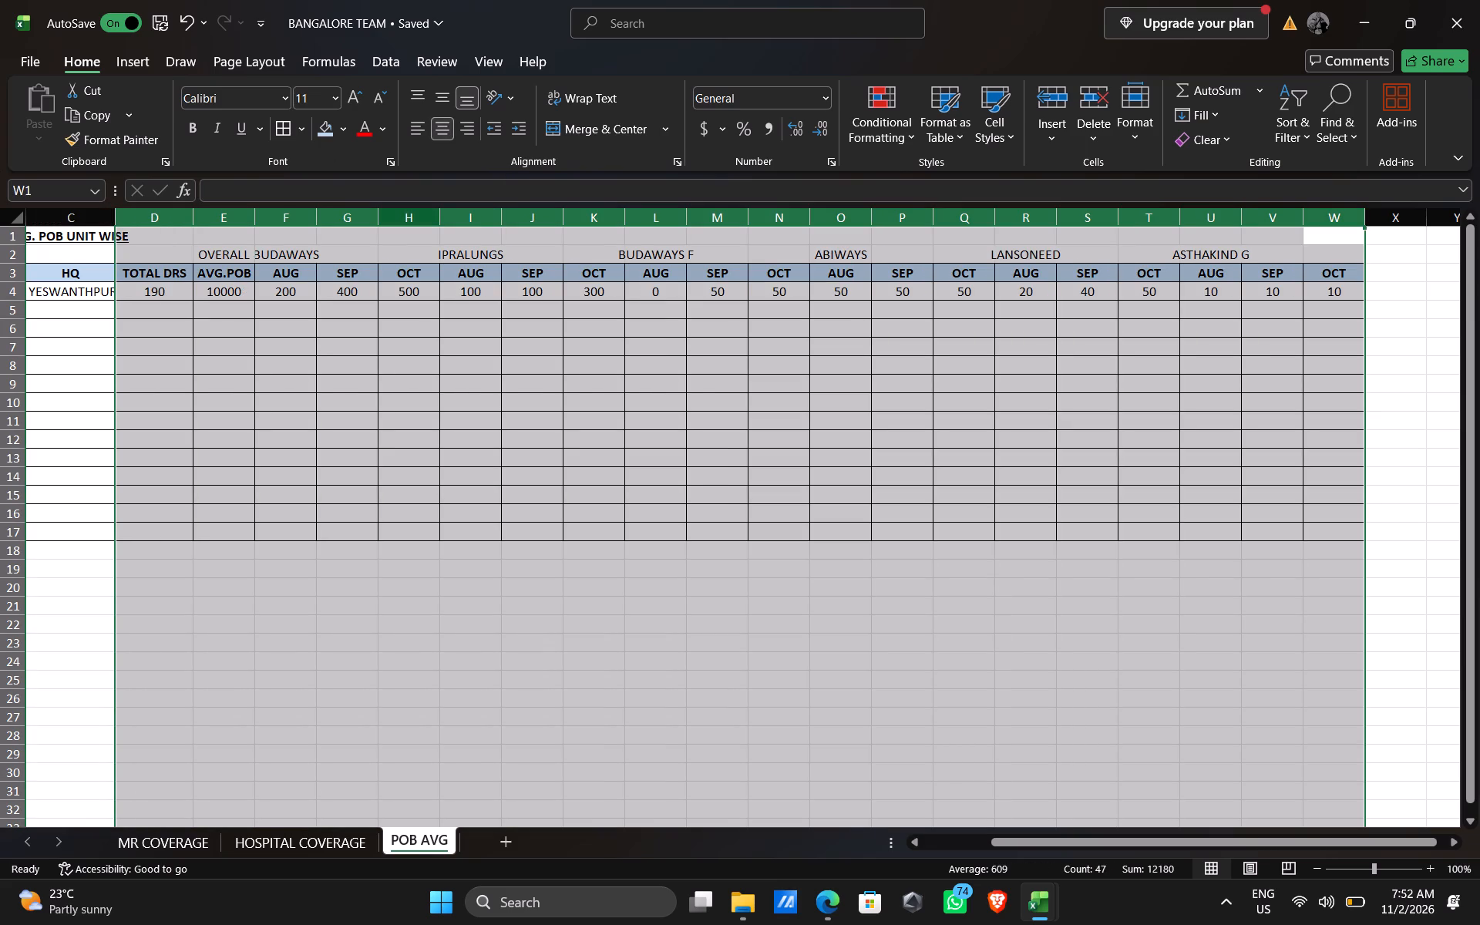
Make the product headings in row 2 bold and left-aligned.
click(15, 253)
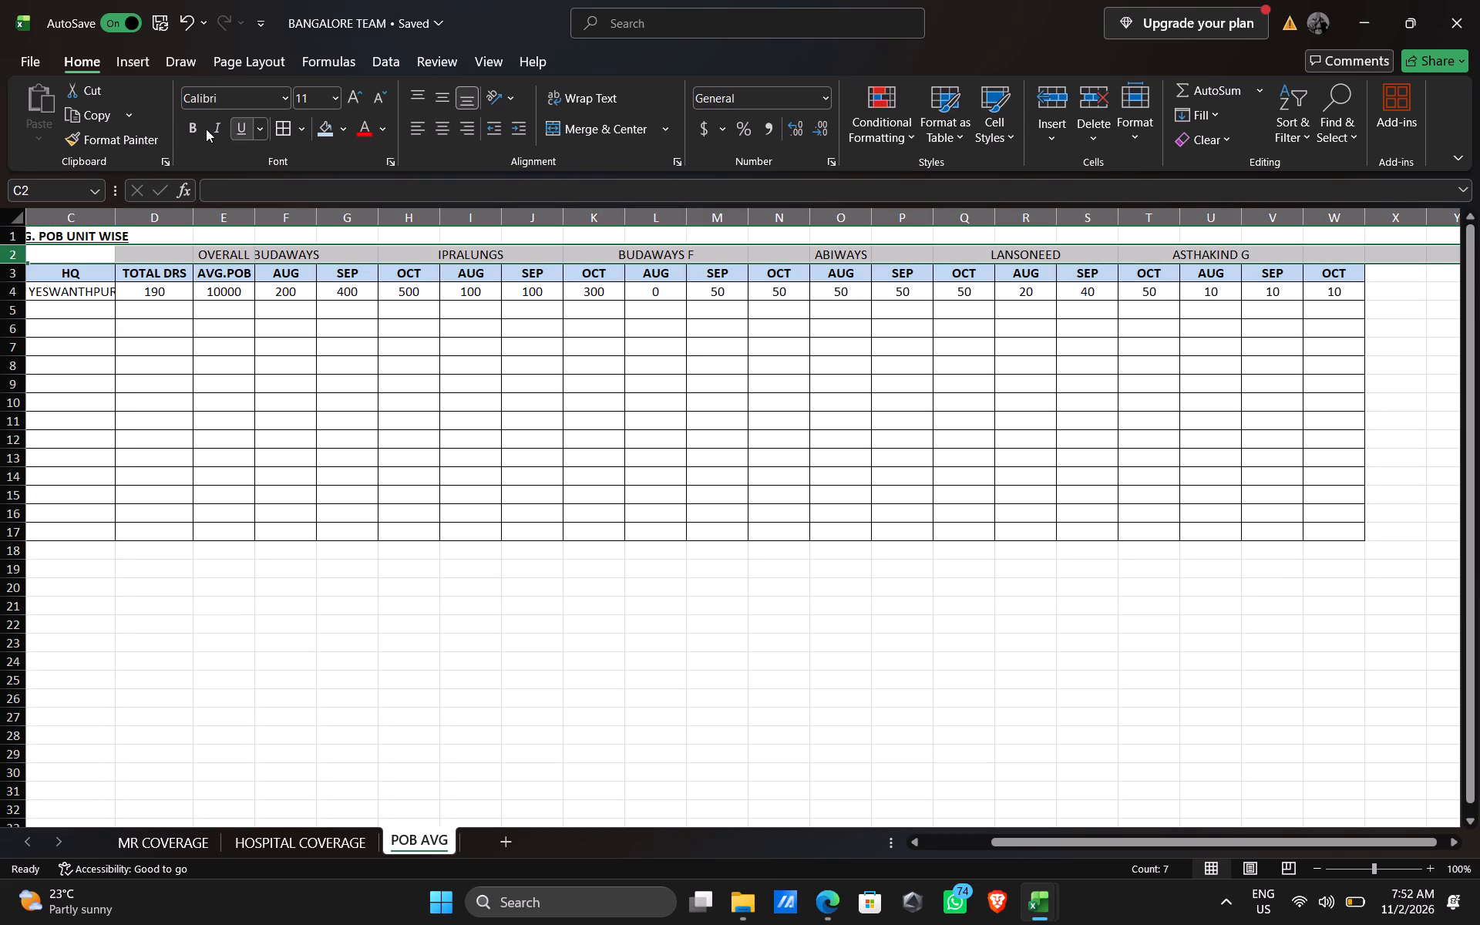
click(185, 129)
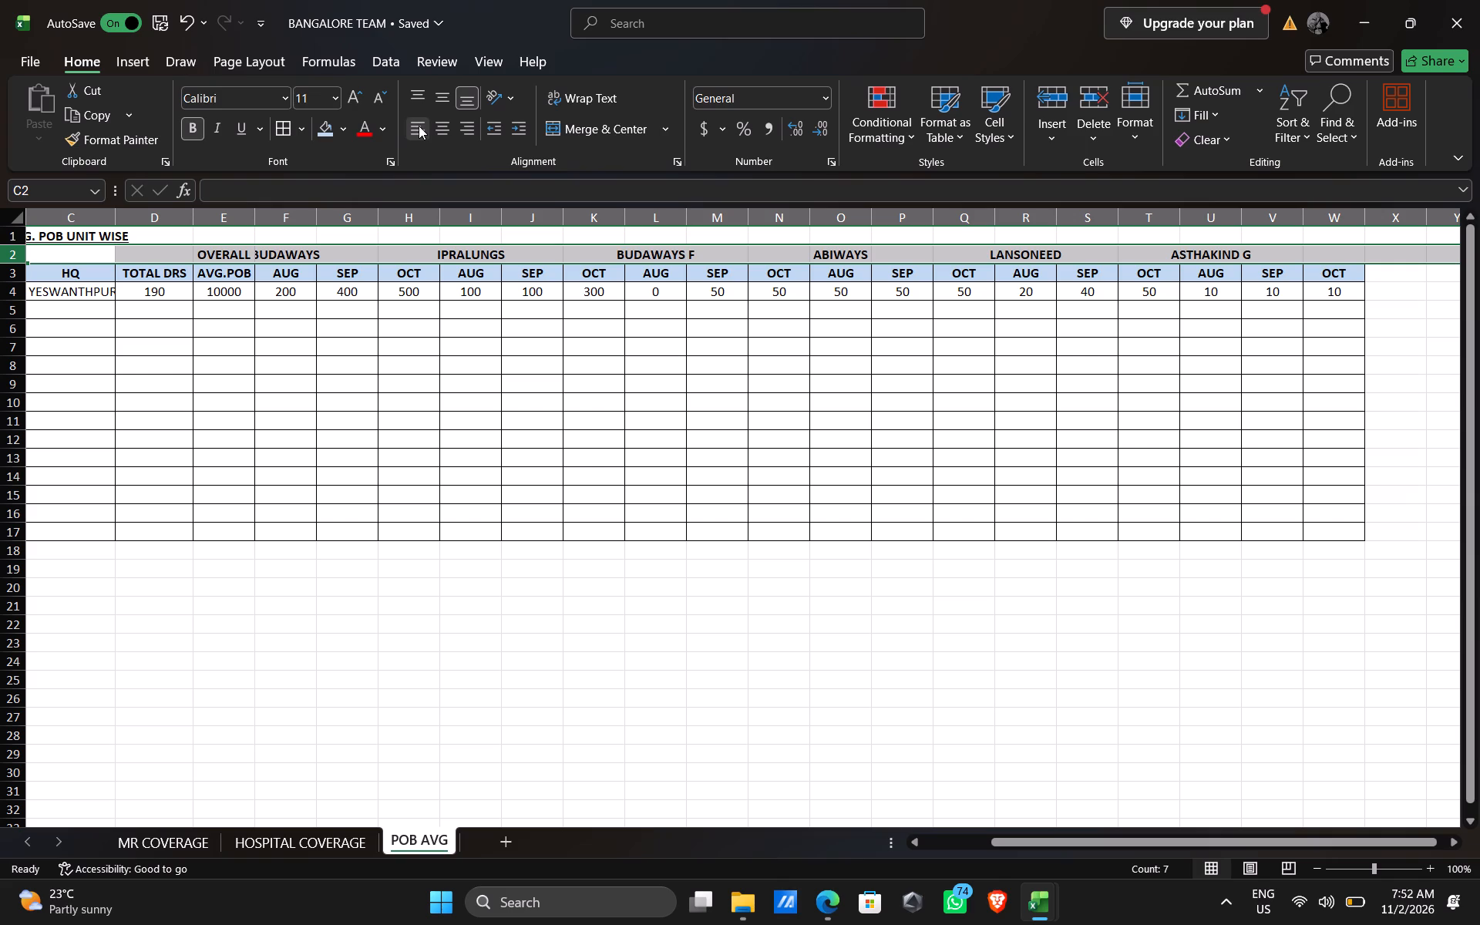
click(419, 126)
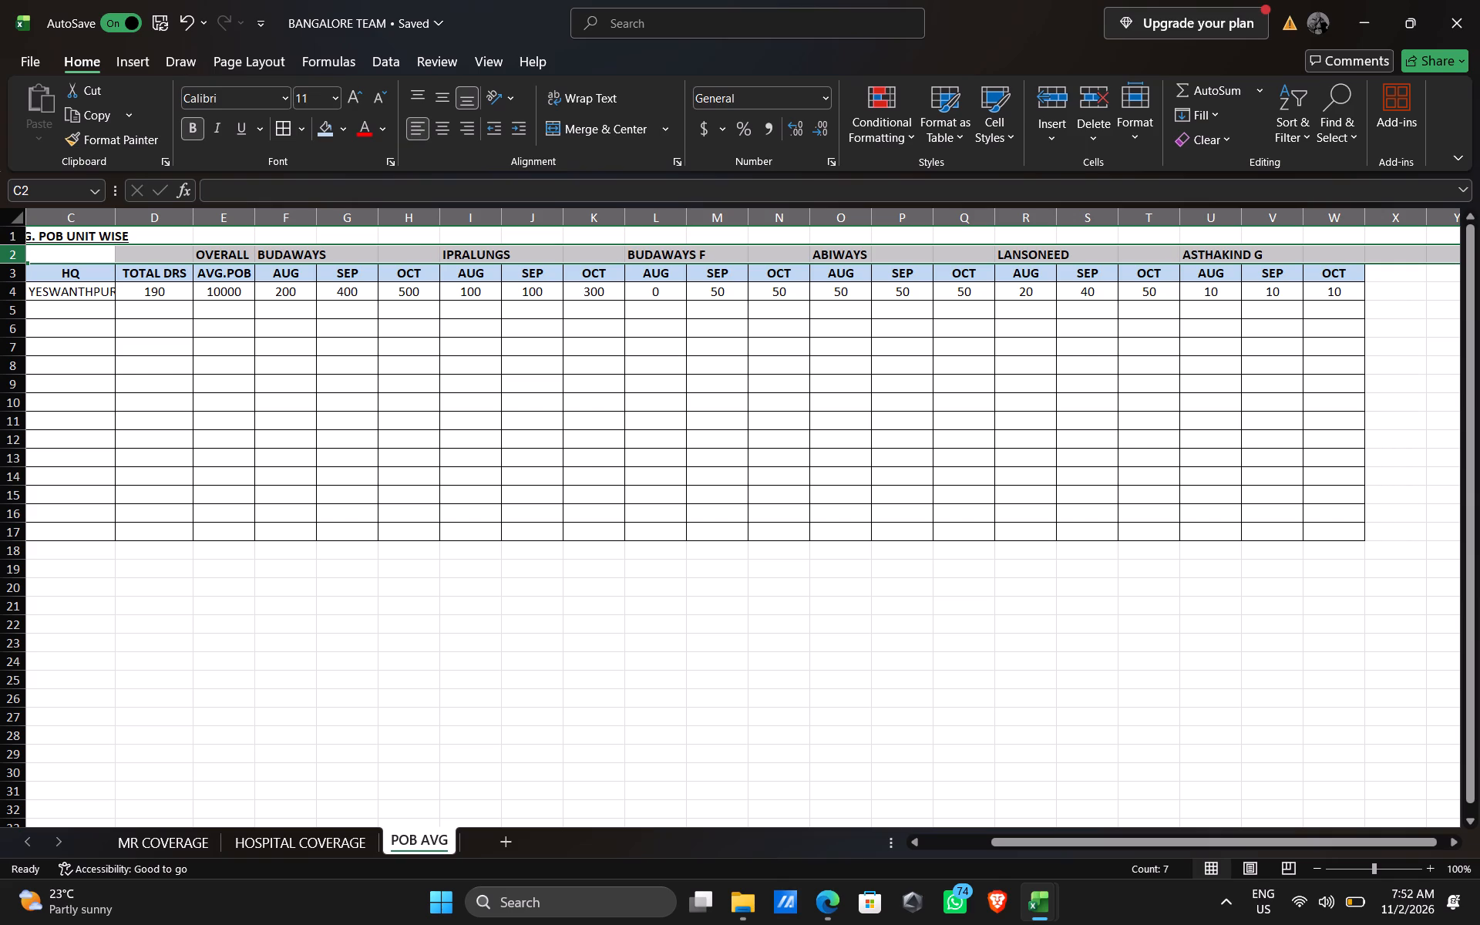
click(282, 274)
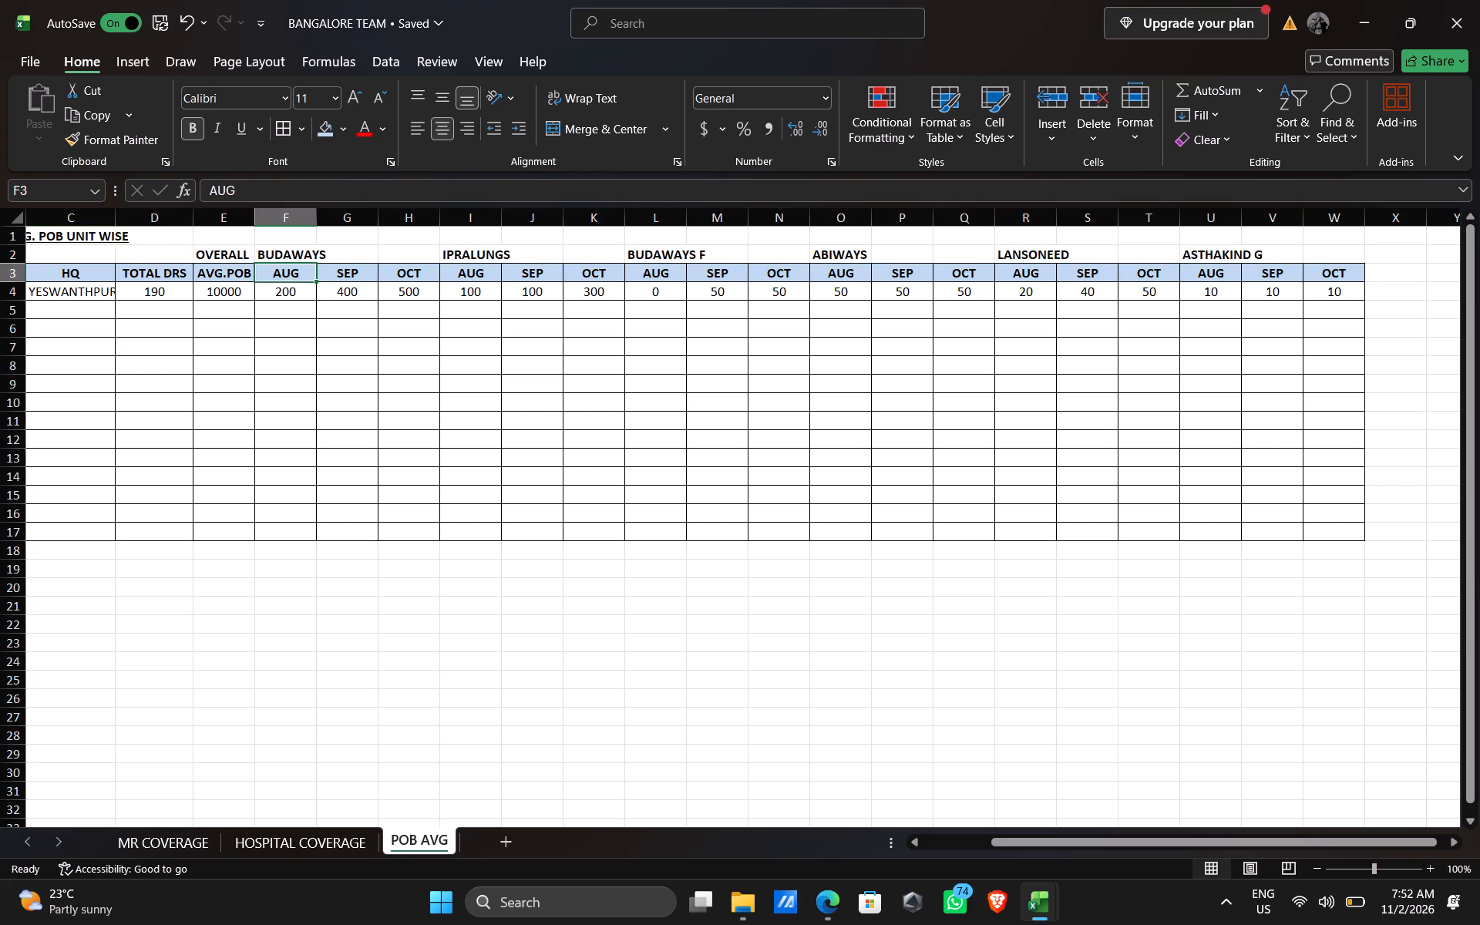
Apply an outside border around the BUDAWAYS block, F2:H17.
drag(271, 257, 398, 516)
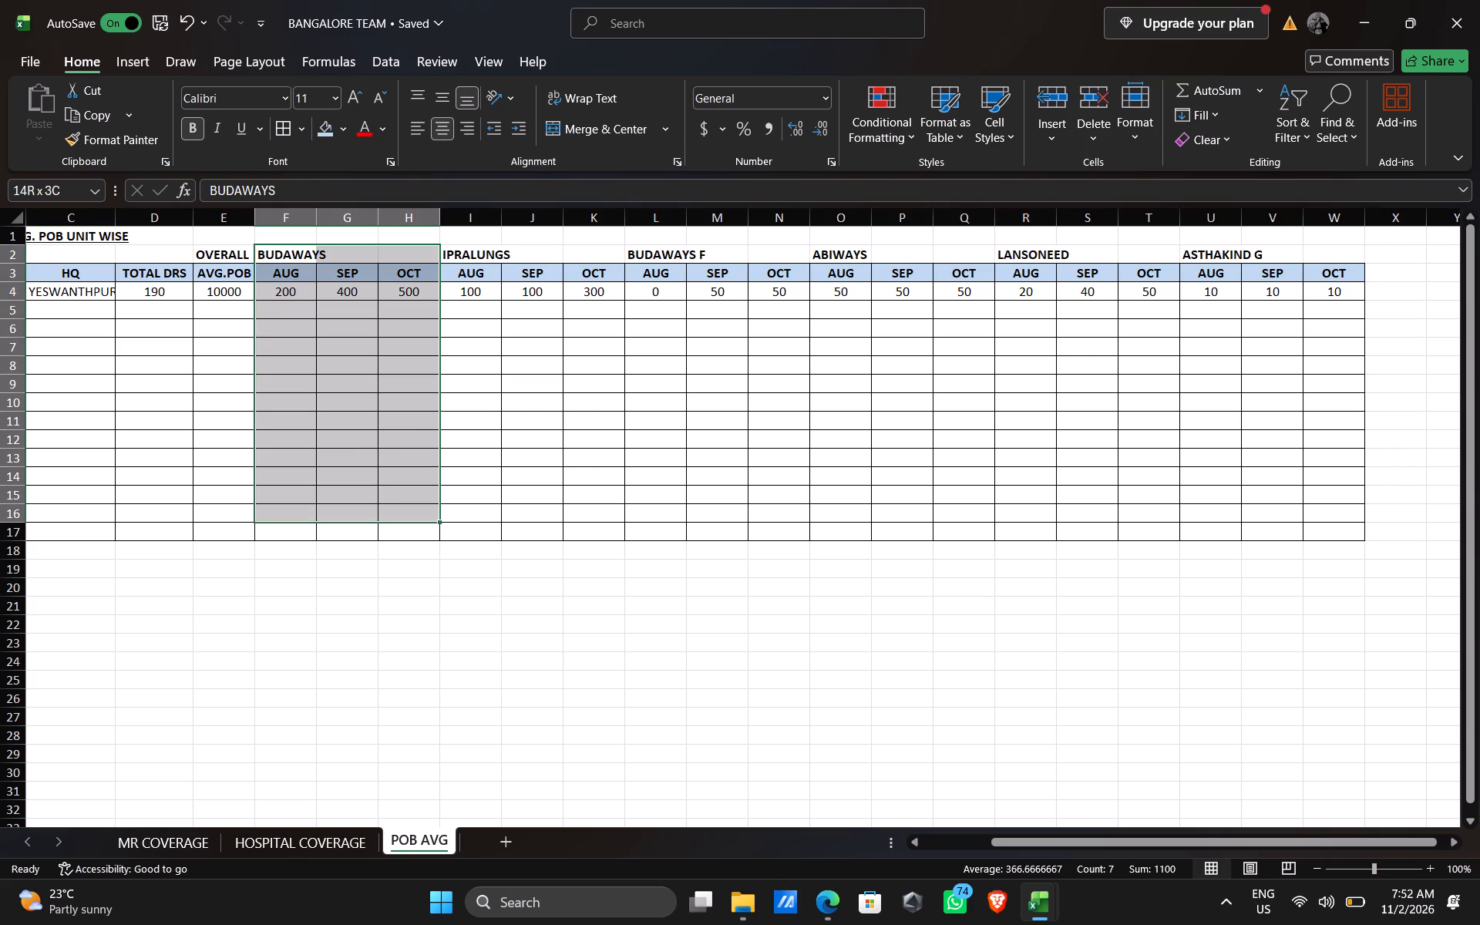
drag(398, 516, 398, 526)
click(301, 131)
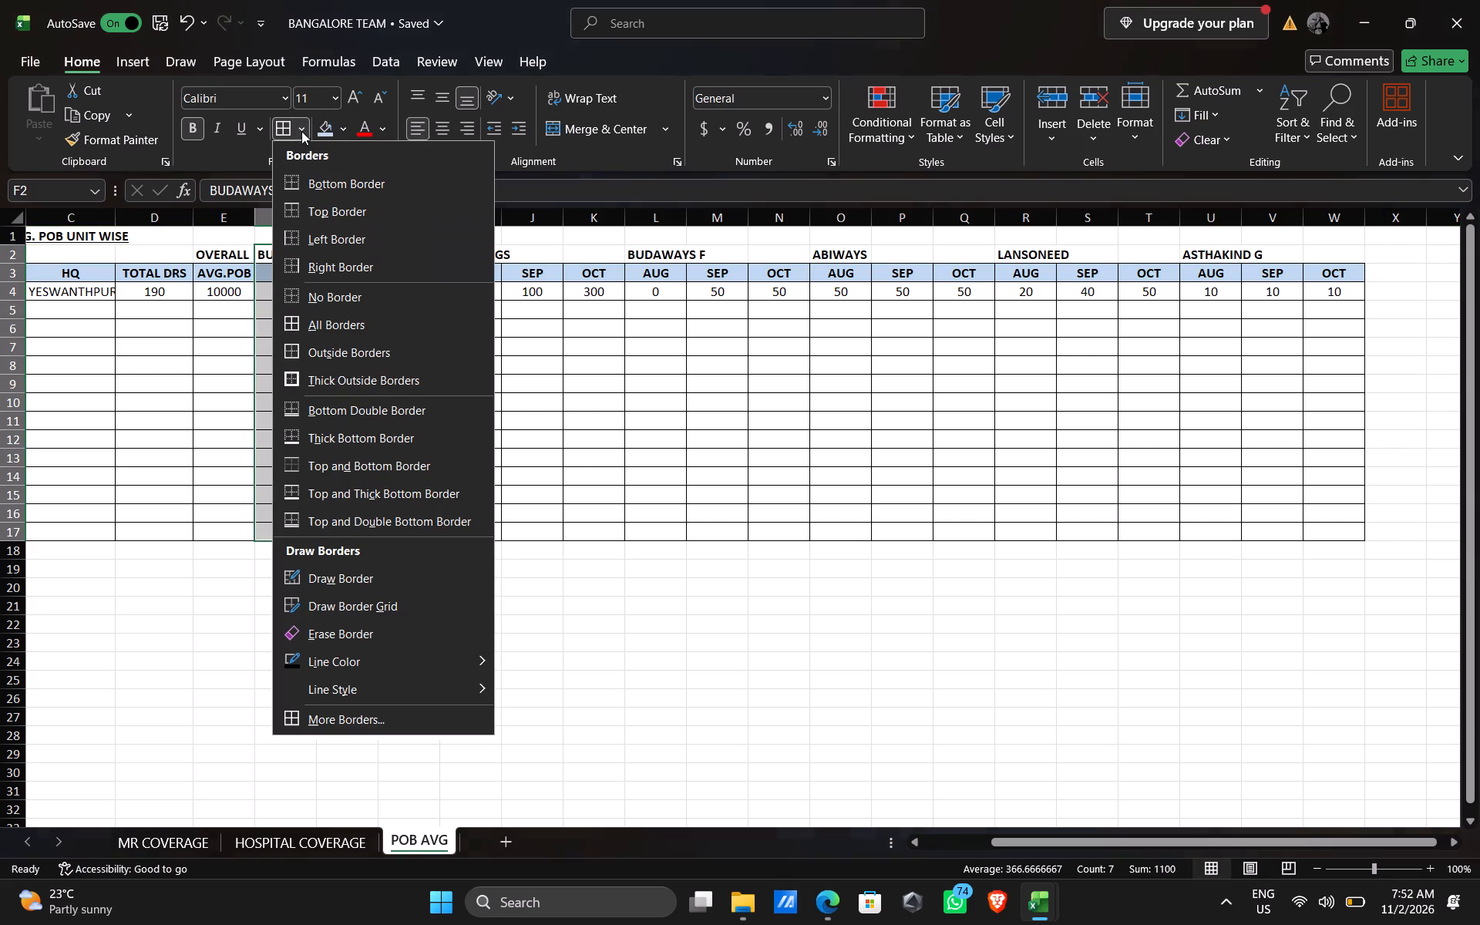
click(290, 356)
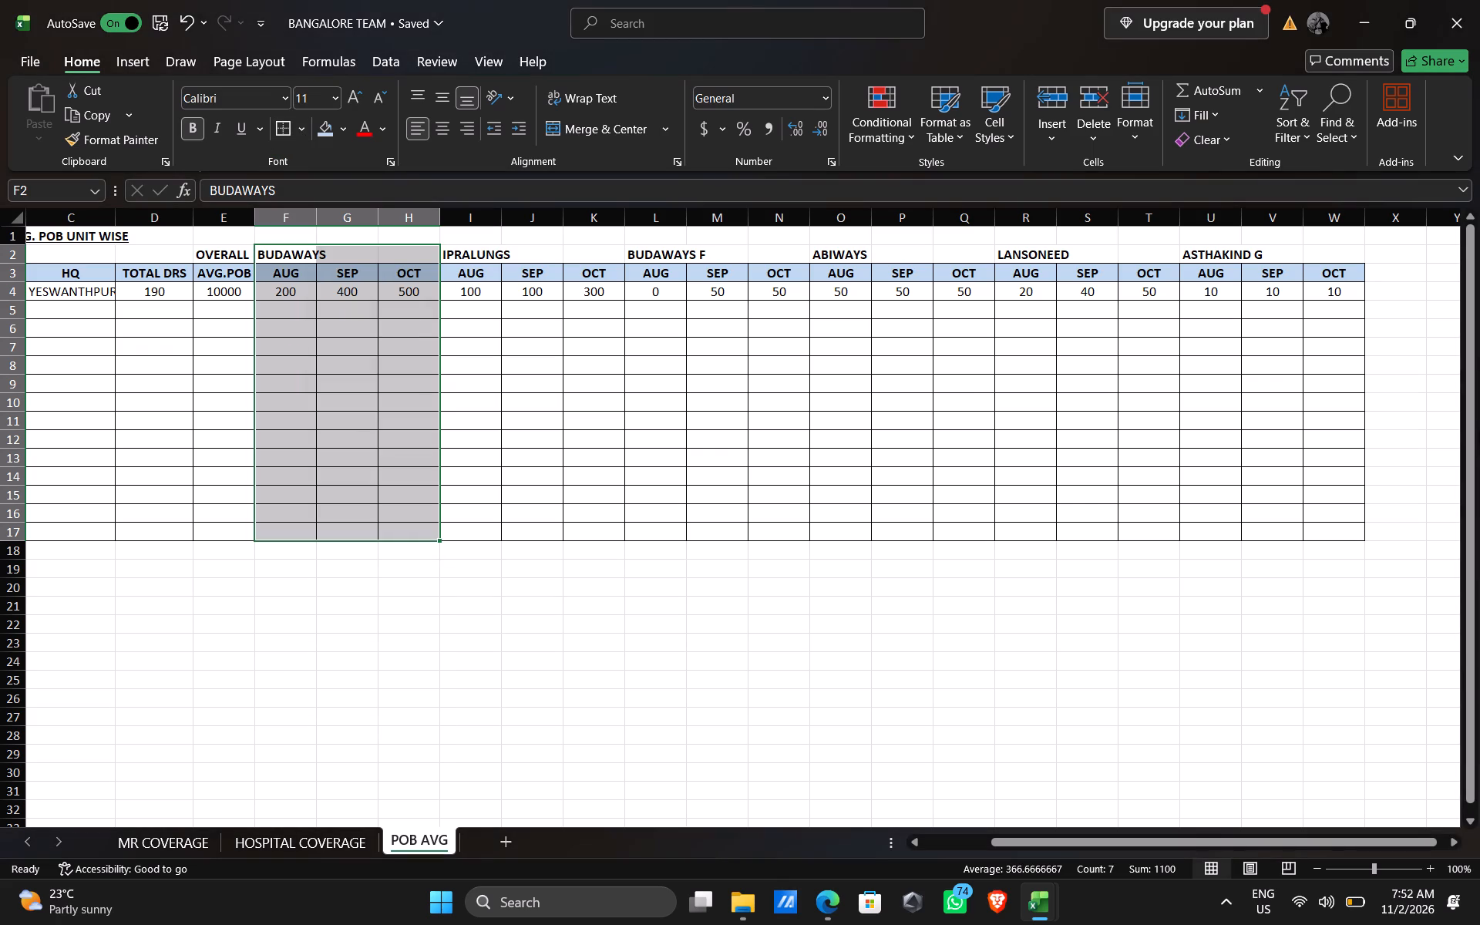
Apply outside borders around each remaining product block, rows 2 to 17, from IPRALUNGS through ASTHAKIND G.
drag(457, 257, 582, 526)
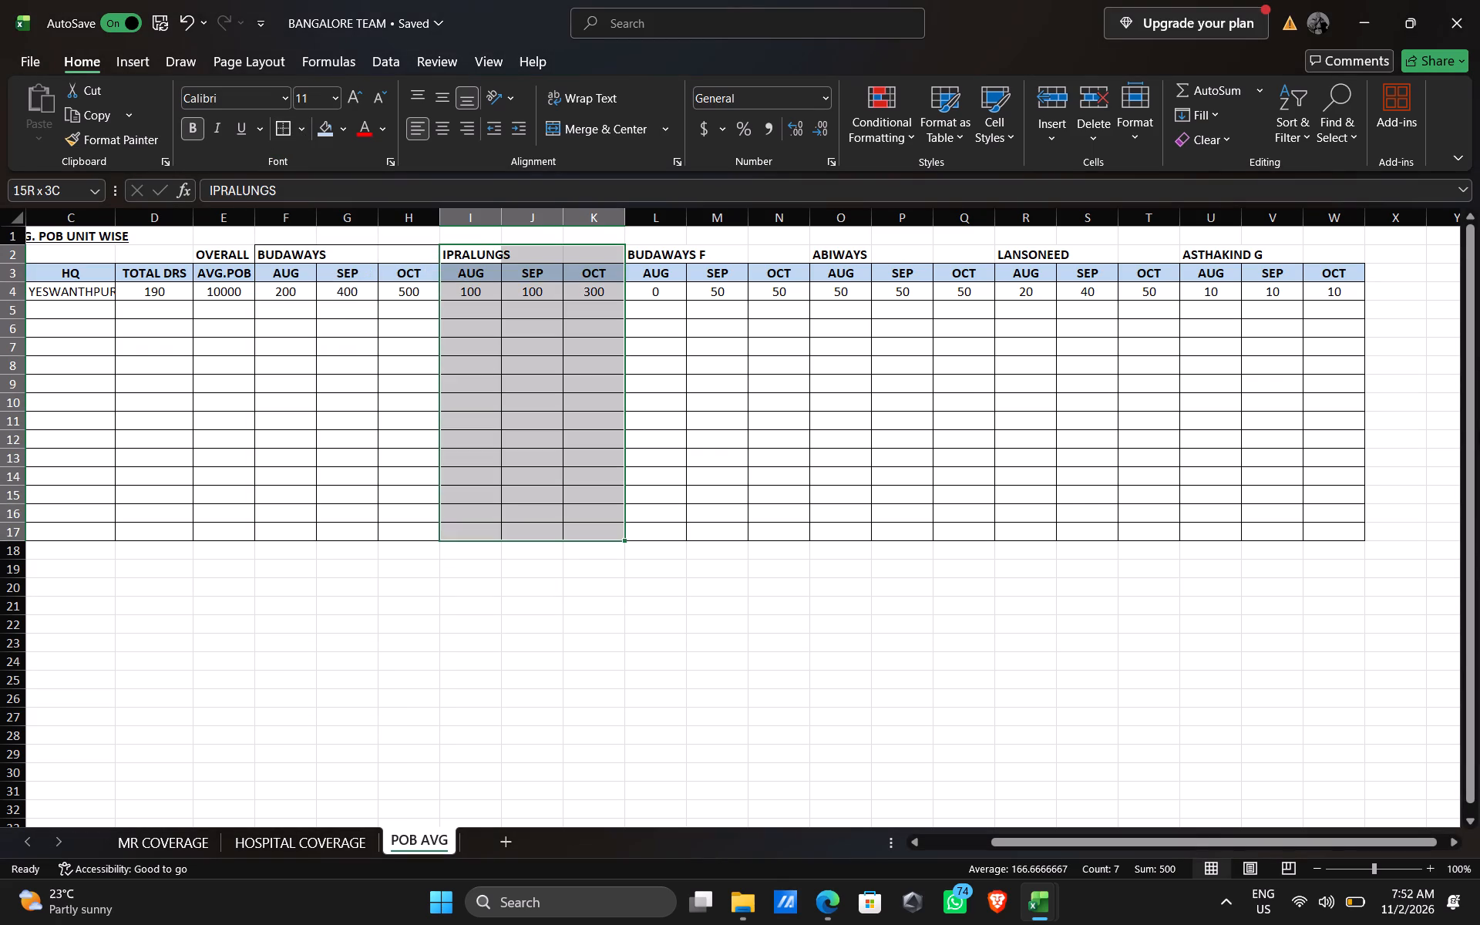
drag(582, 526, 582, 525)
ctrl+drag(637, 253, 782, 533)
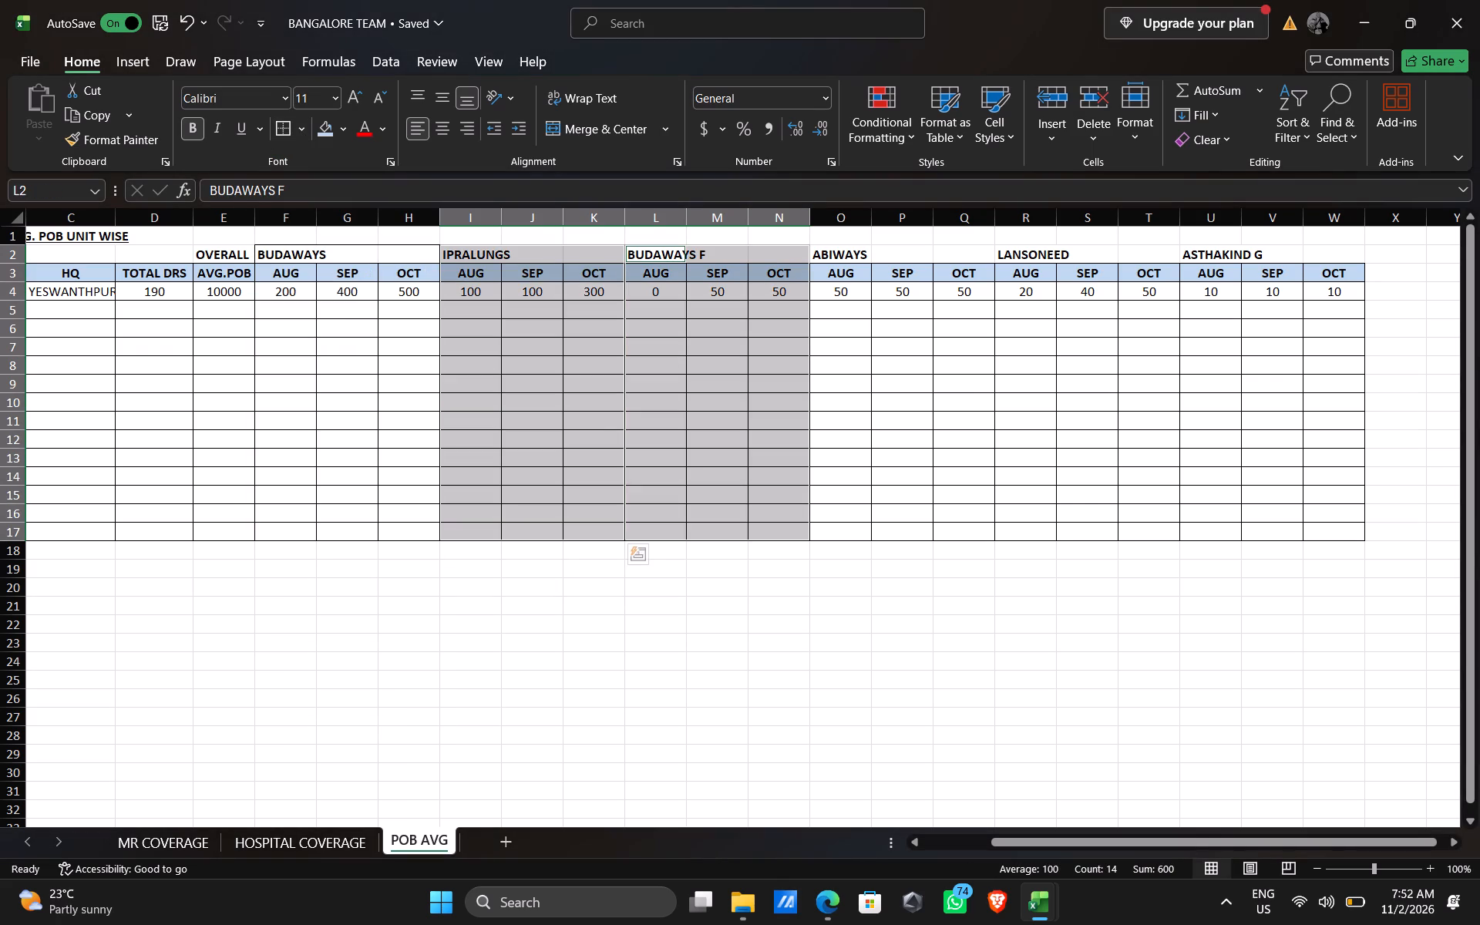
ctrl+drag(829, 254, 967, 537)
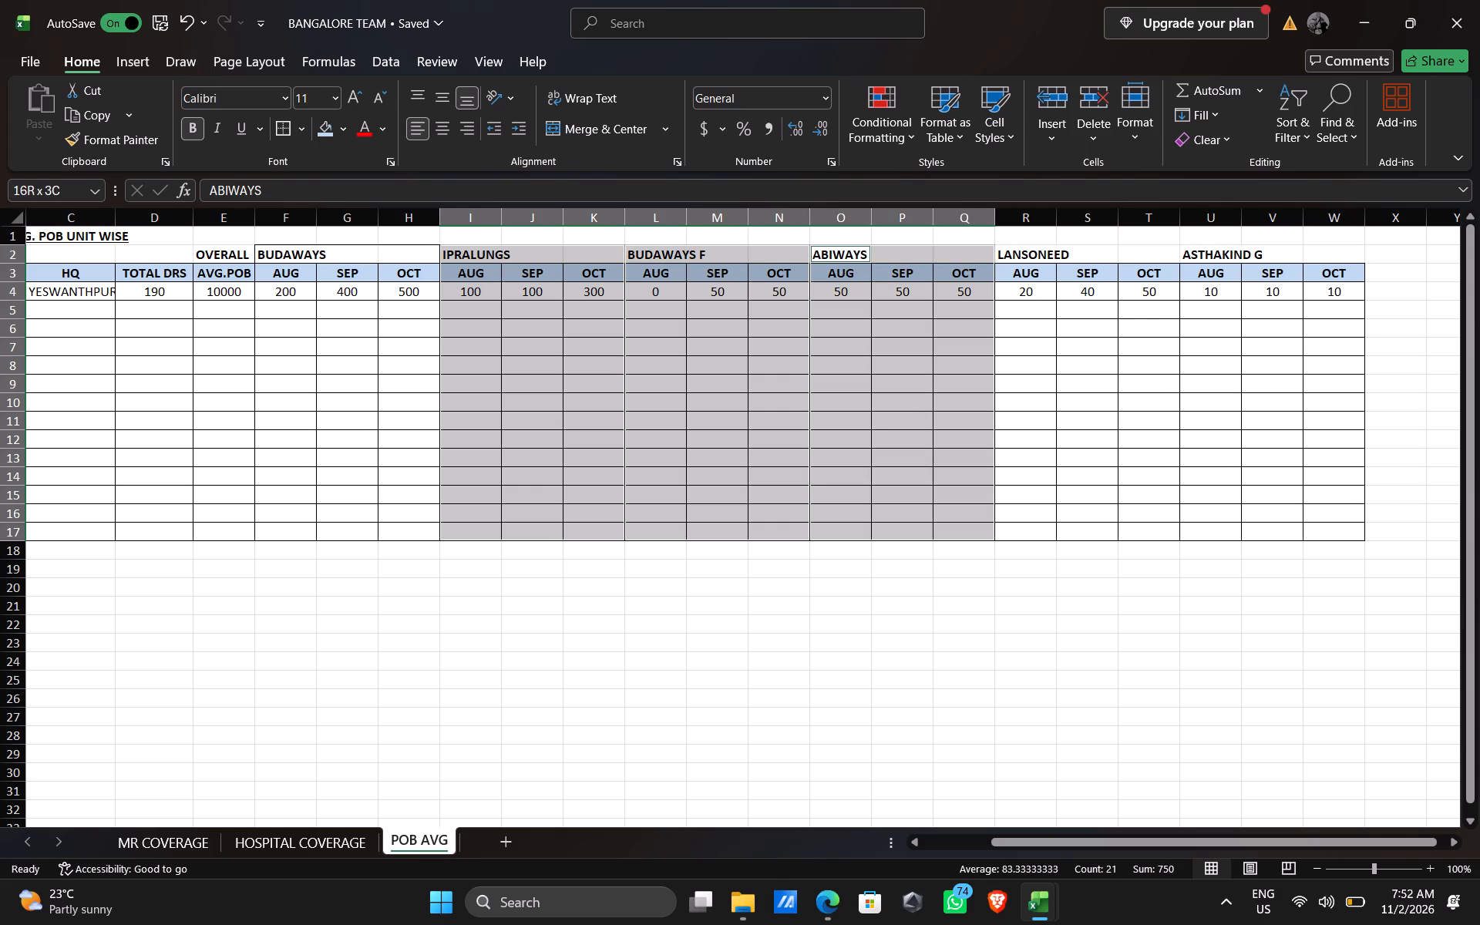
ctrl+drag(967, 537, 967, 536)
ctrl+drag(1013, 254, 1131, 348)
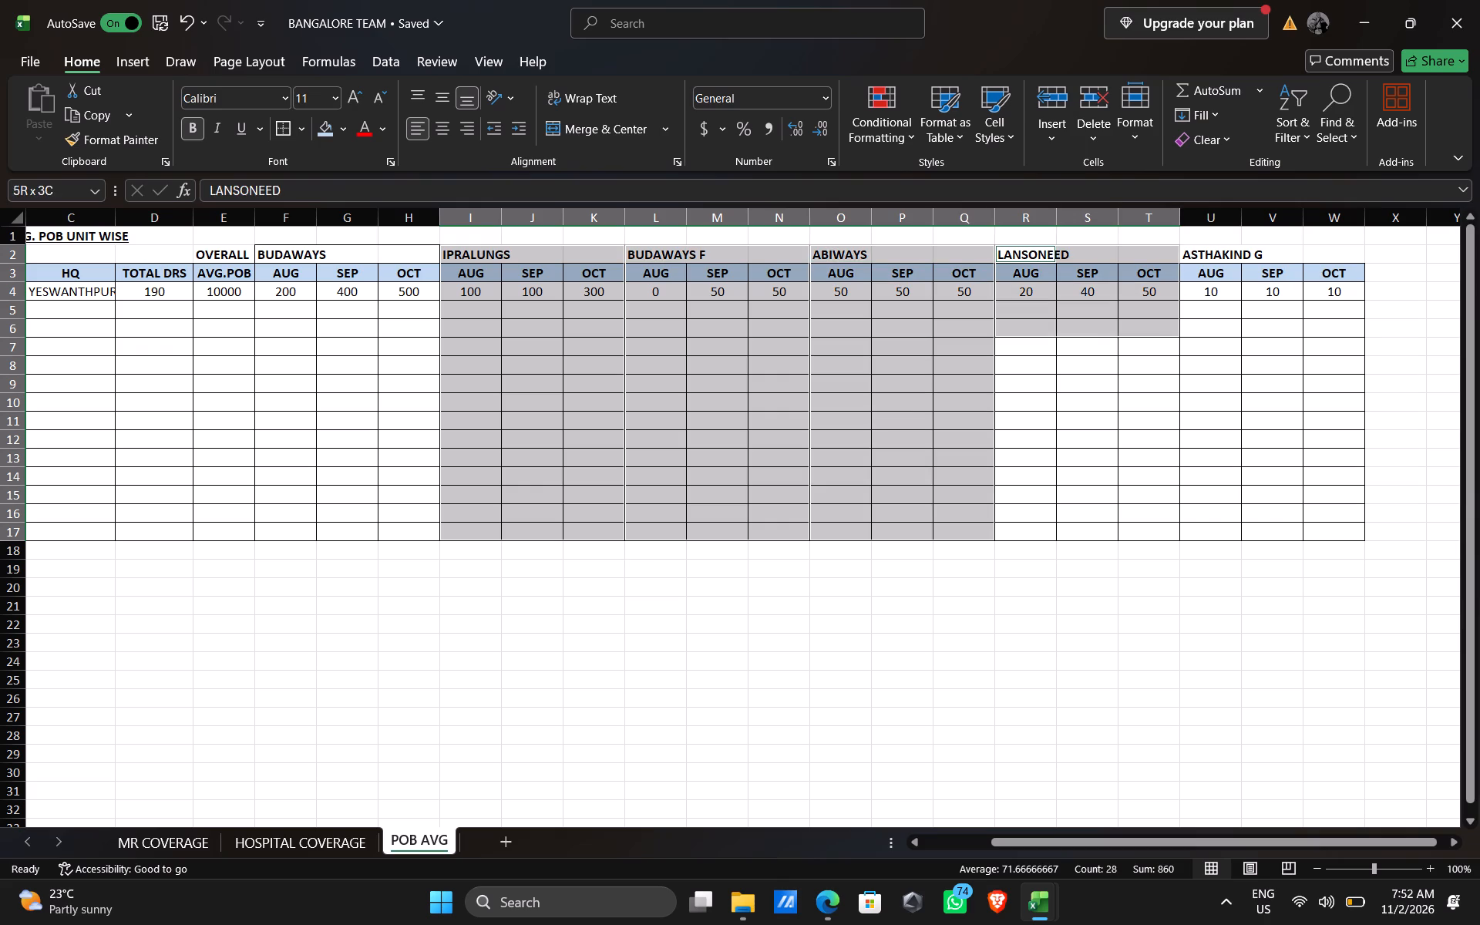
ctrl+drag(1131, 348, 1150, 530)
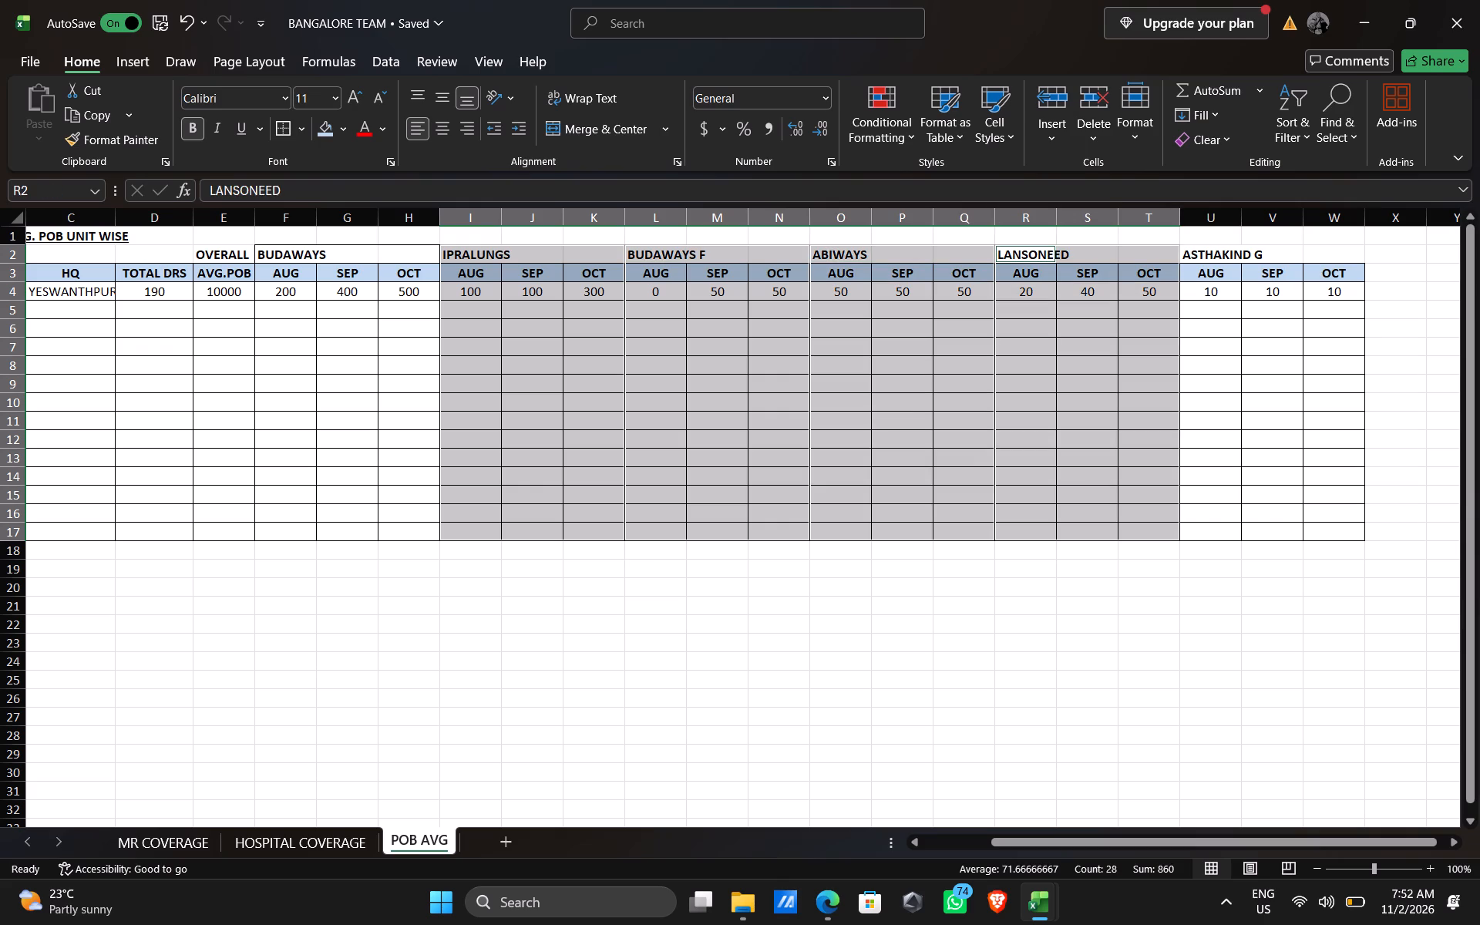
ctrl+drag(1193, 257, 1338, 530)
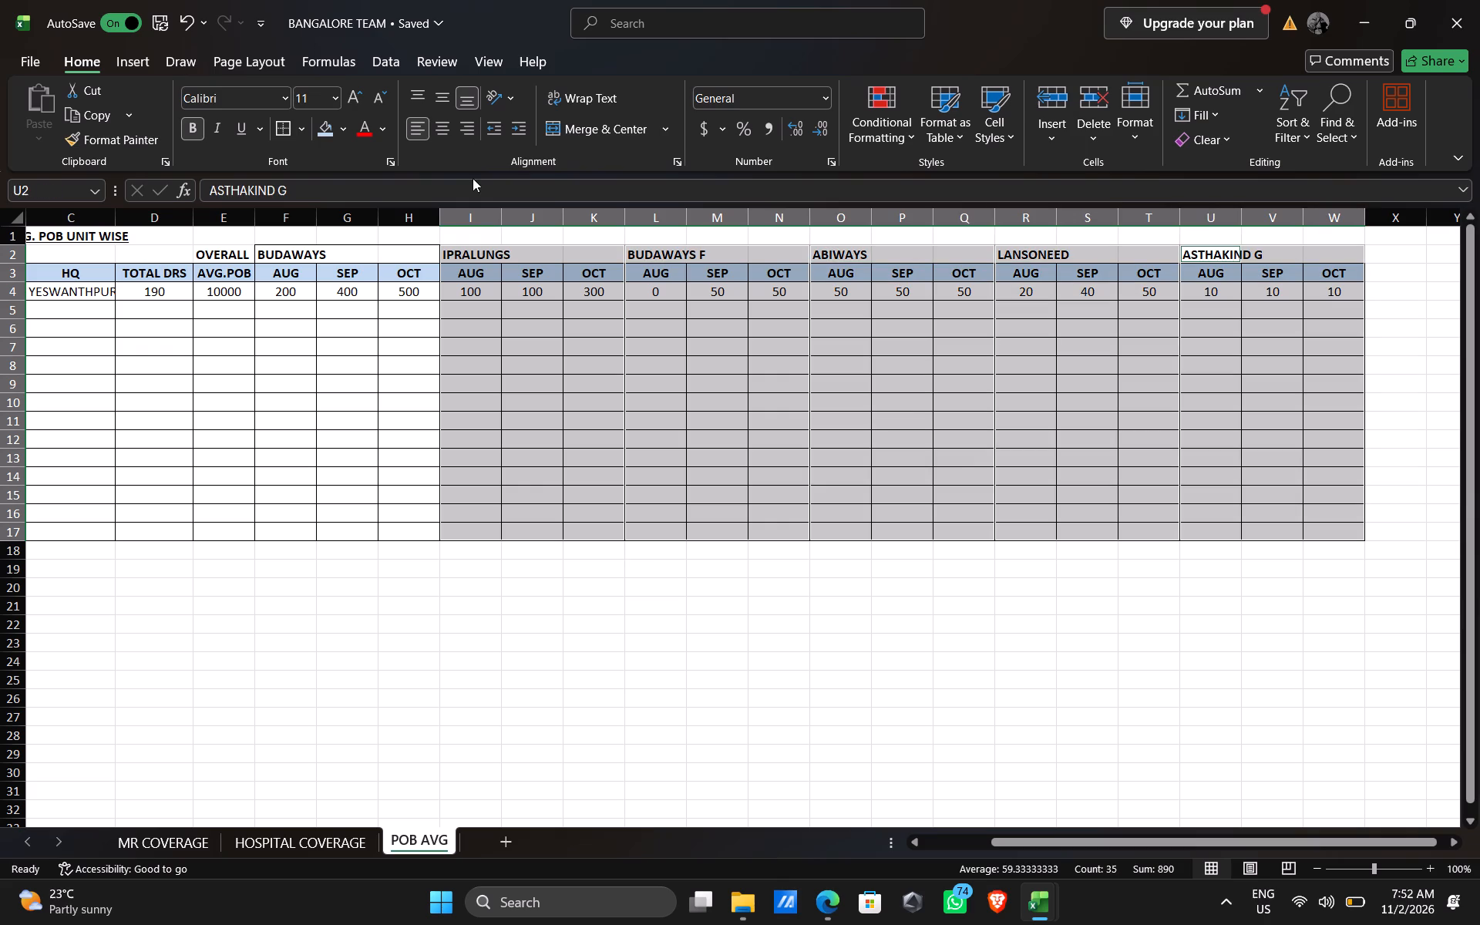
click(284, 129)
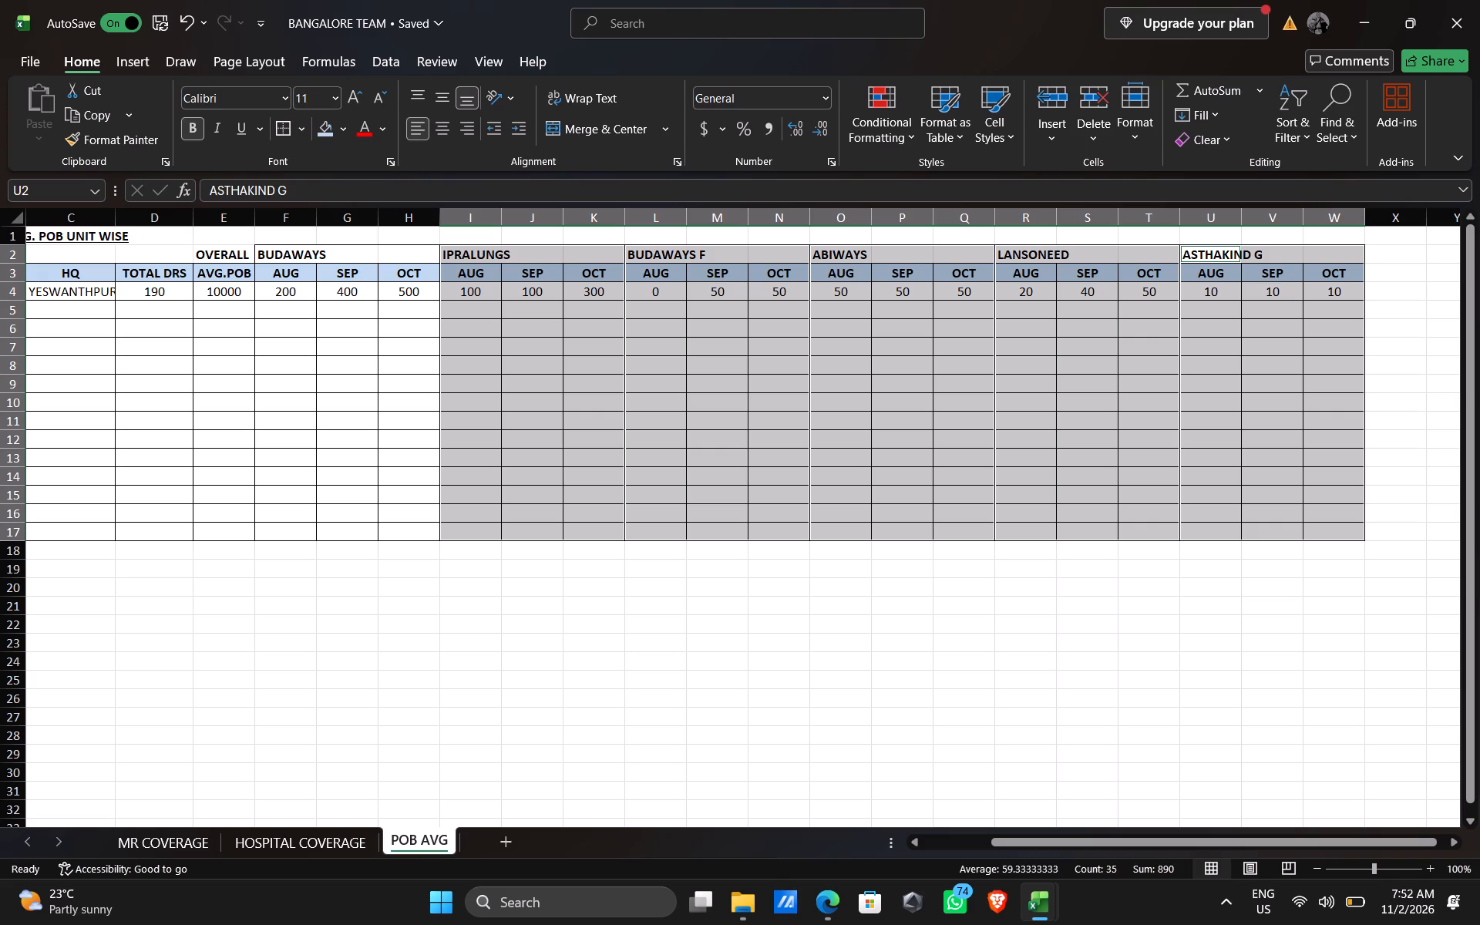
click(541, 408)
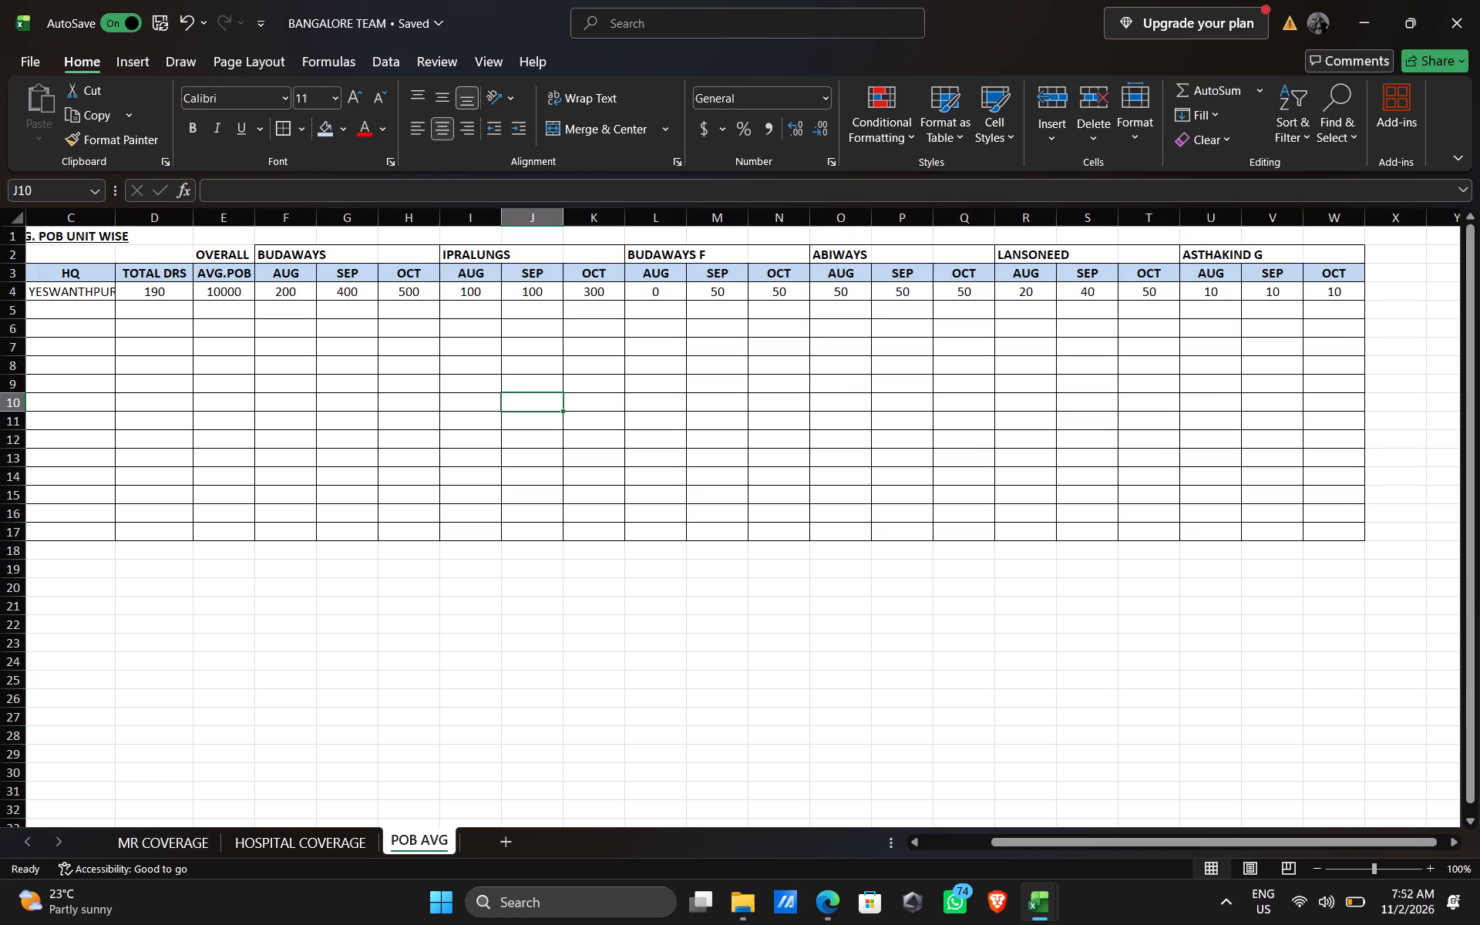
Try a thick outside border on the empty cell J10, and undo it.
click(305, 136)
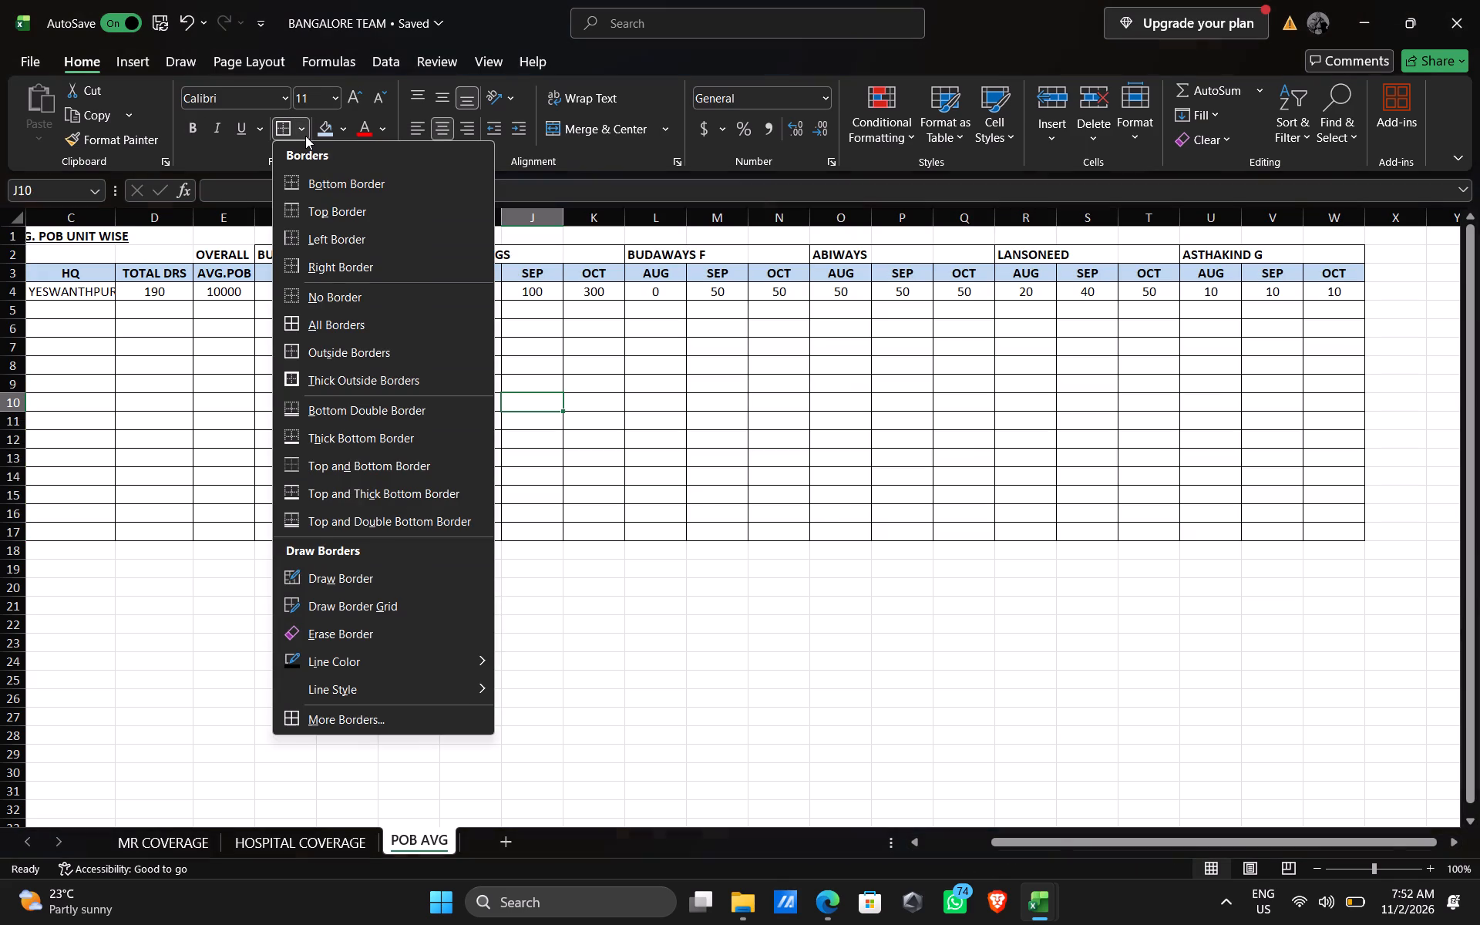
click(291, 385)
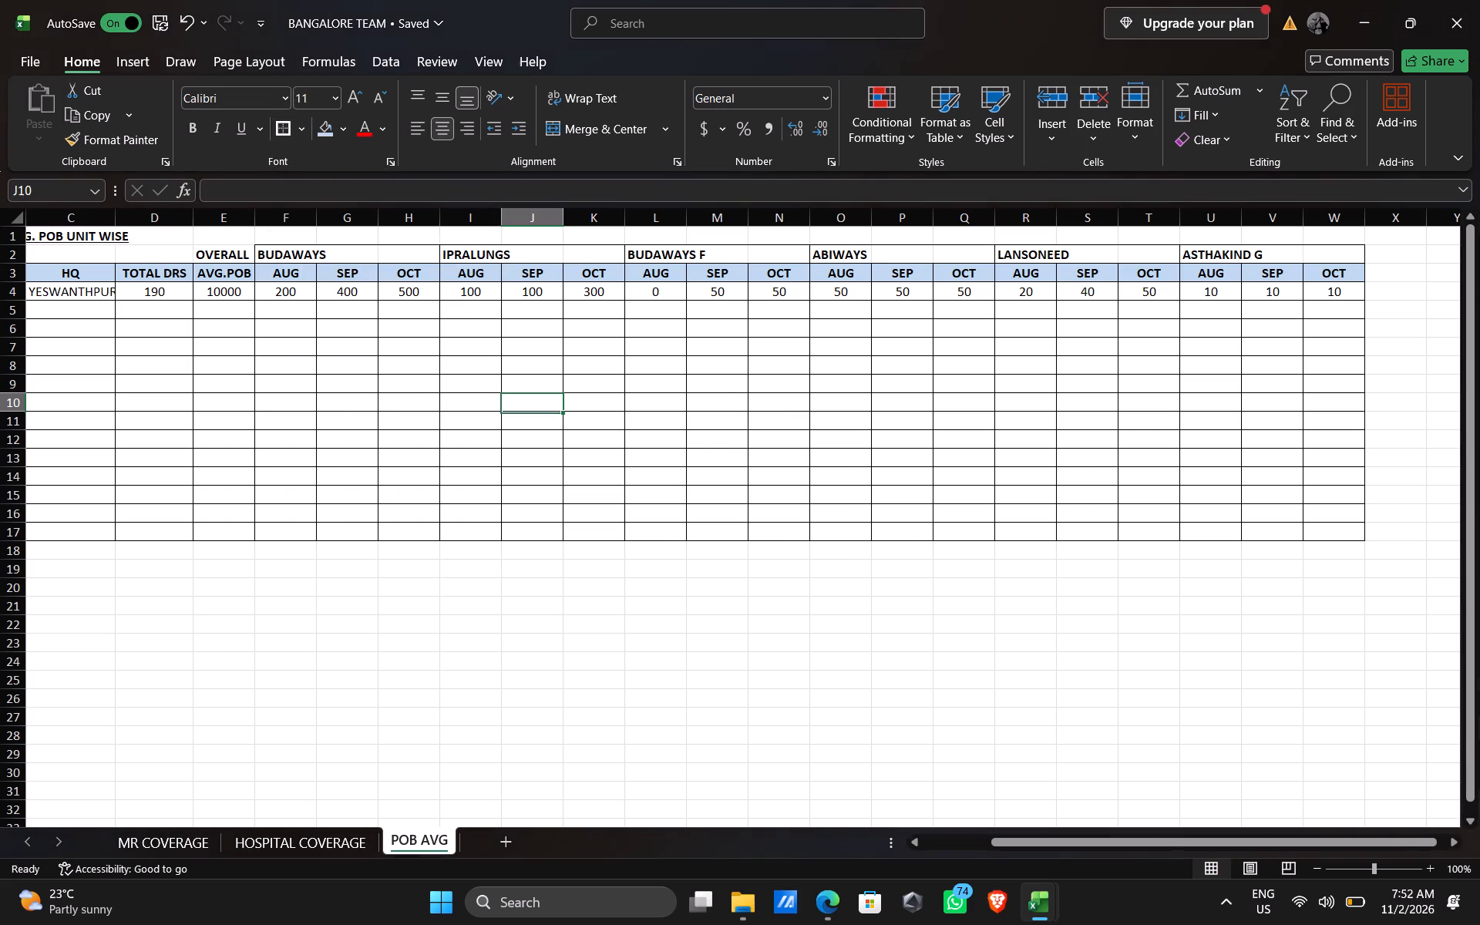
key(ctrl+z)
Apply thick outside borders around each of the six three-month product blocks, rows 2 to 17, from BUDAWAYS to ASTHAKIND G.
drag(271, 254, 413, 535)
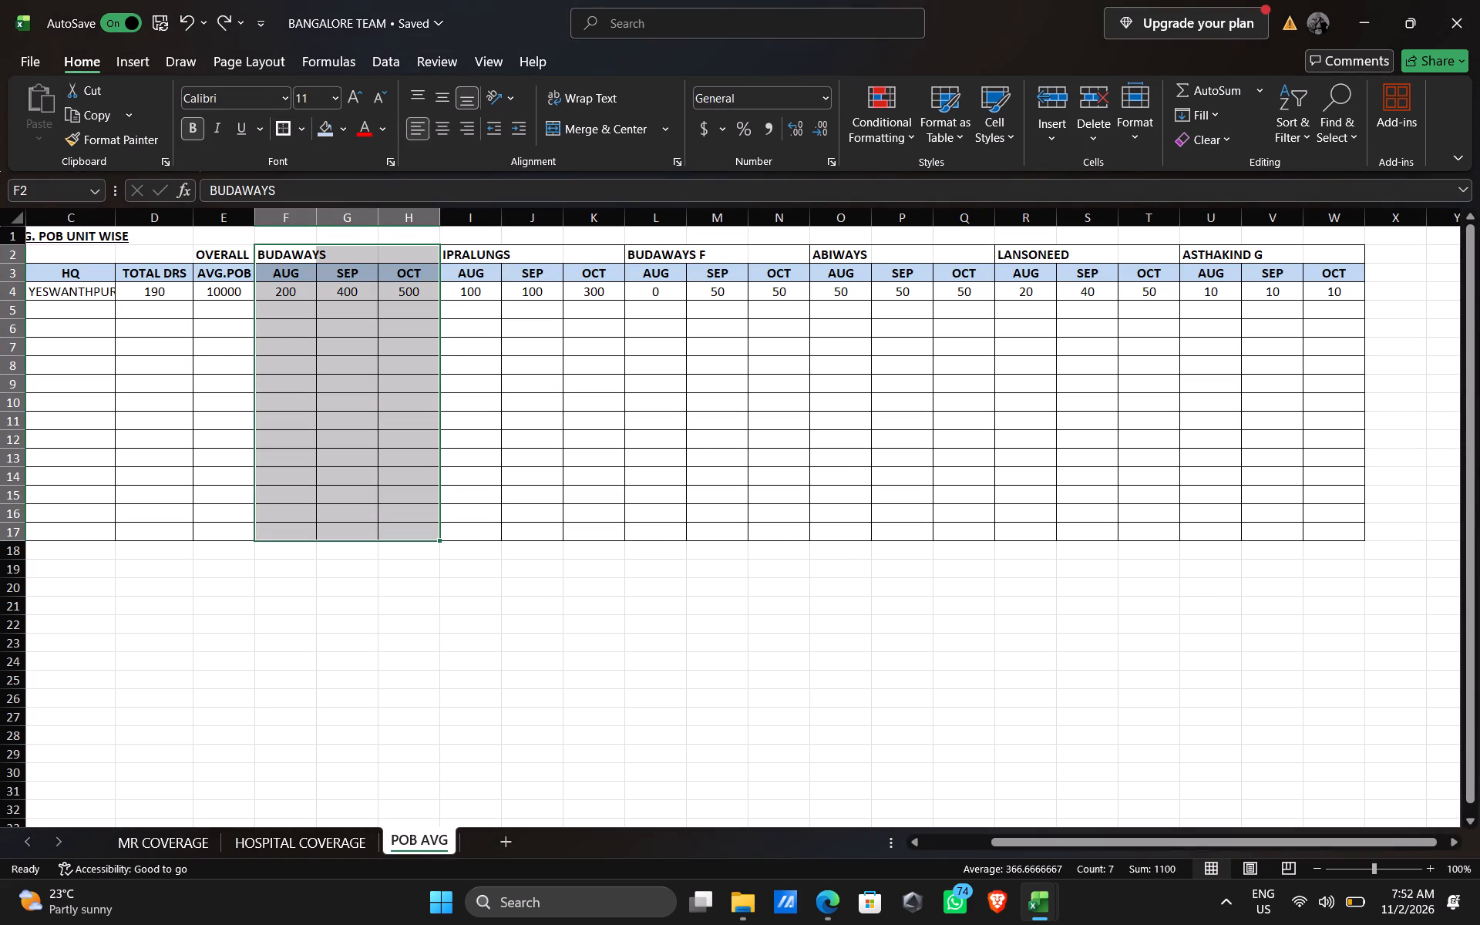
ctrl+drag(459, 257, 600, 410)
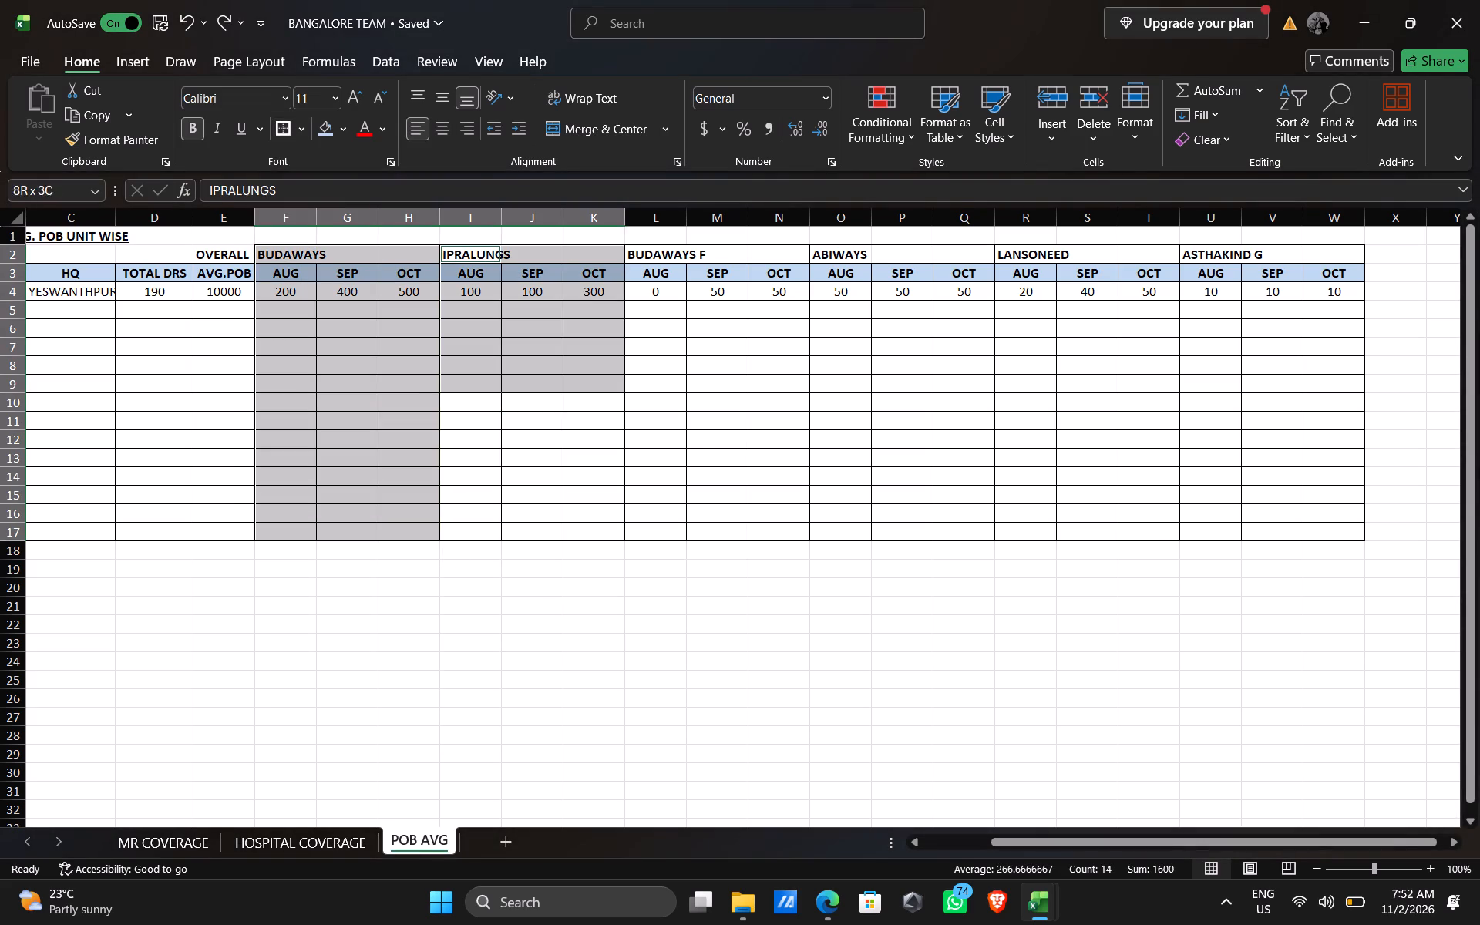
ctrl+drag(600, 410, 598, 529)
ctrl+drag(638, 253, 790, 400)
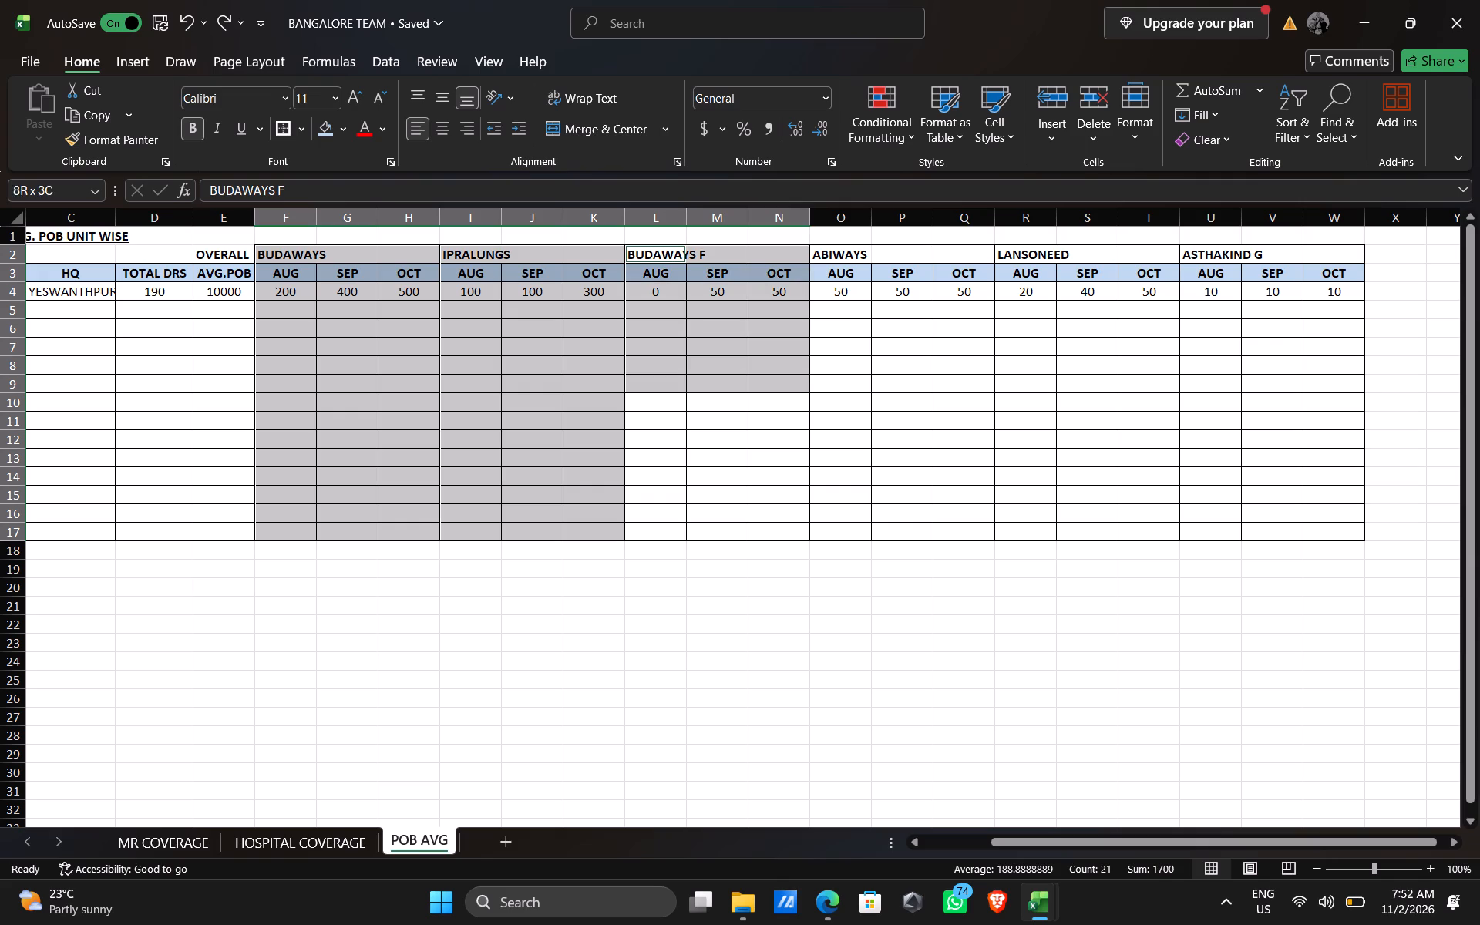
ctrl+drag(790, 400, 786, 532)
ctrl+drag(834, 254, 872, 255)
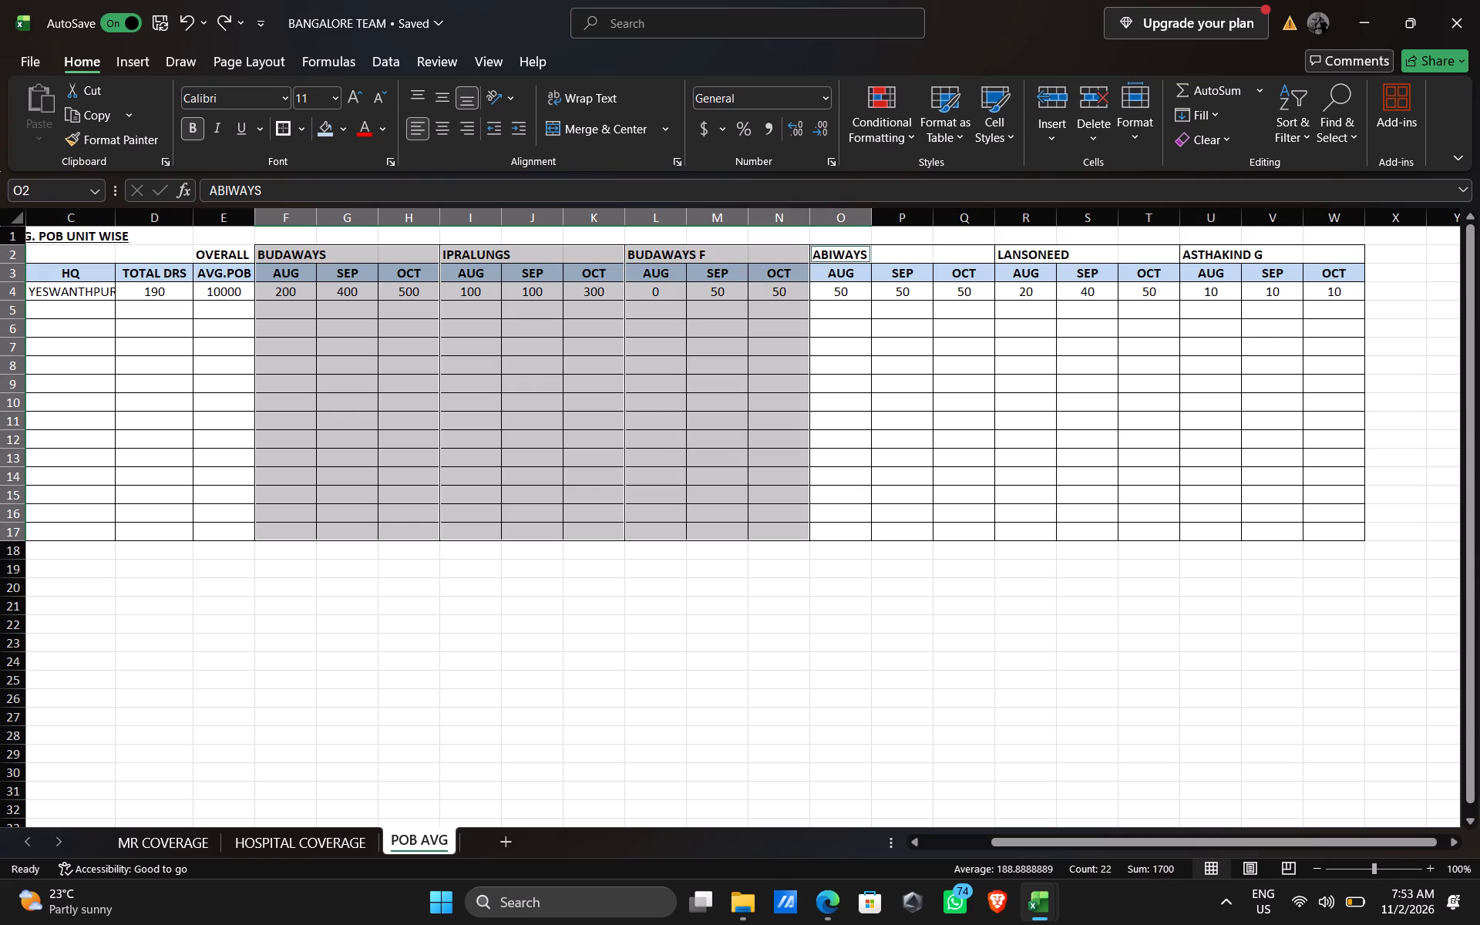
ctrl+drag(872, 255, 968, 533)
ctrl+drag(1013, 253, 1155, 532)
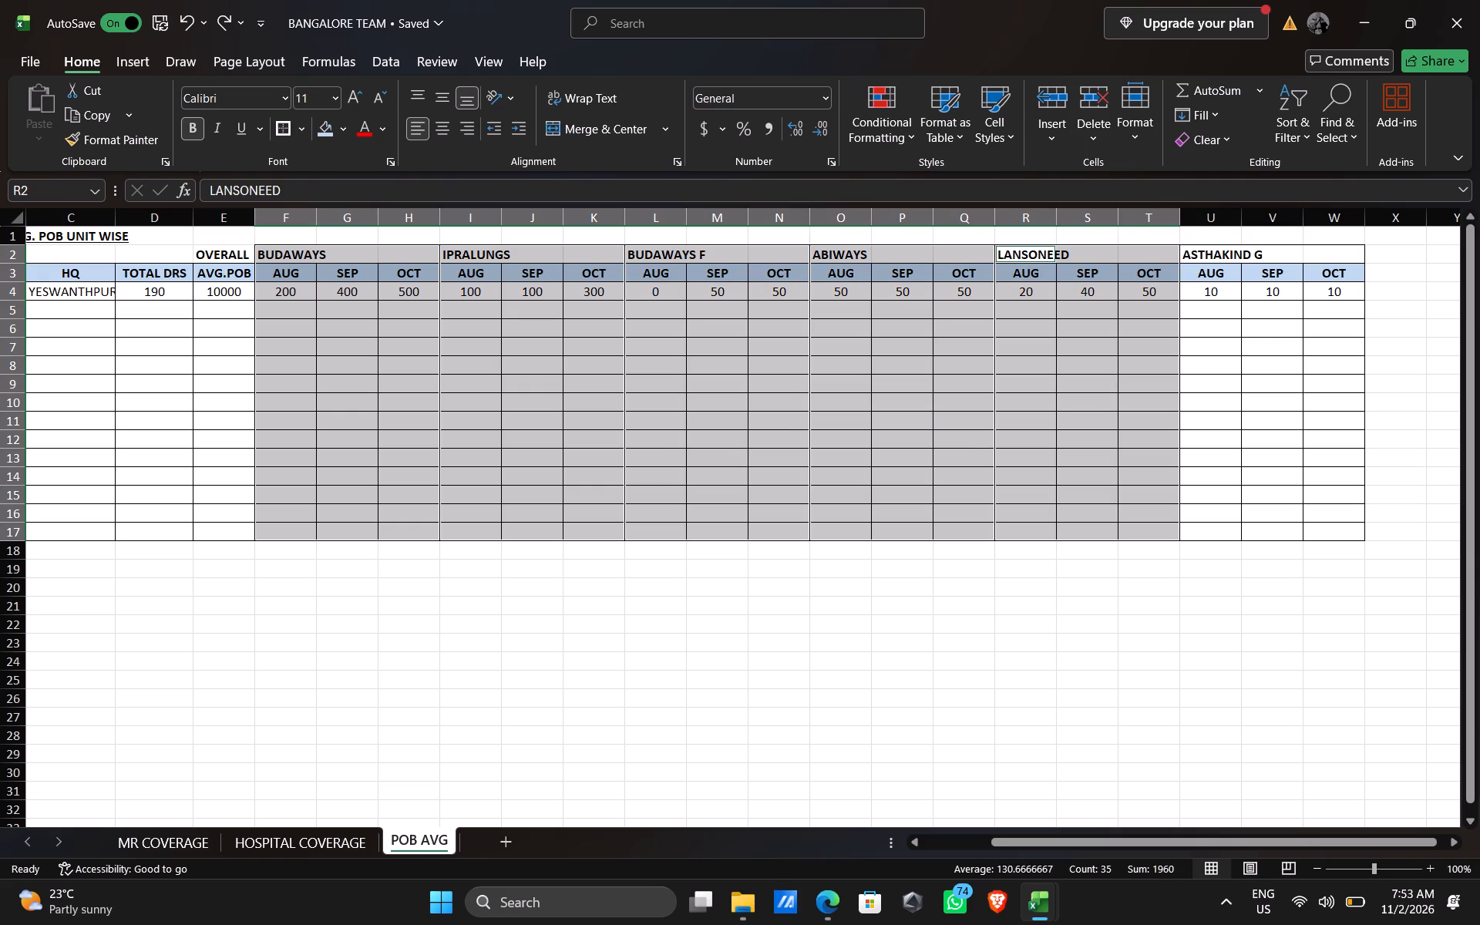
ctrl+drag(1196, 254, 1334, 533)
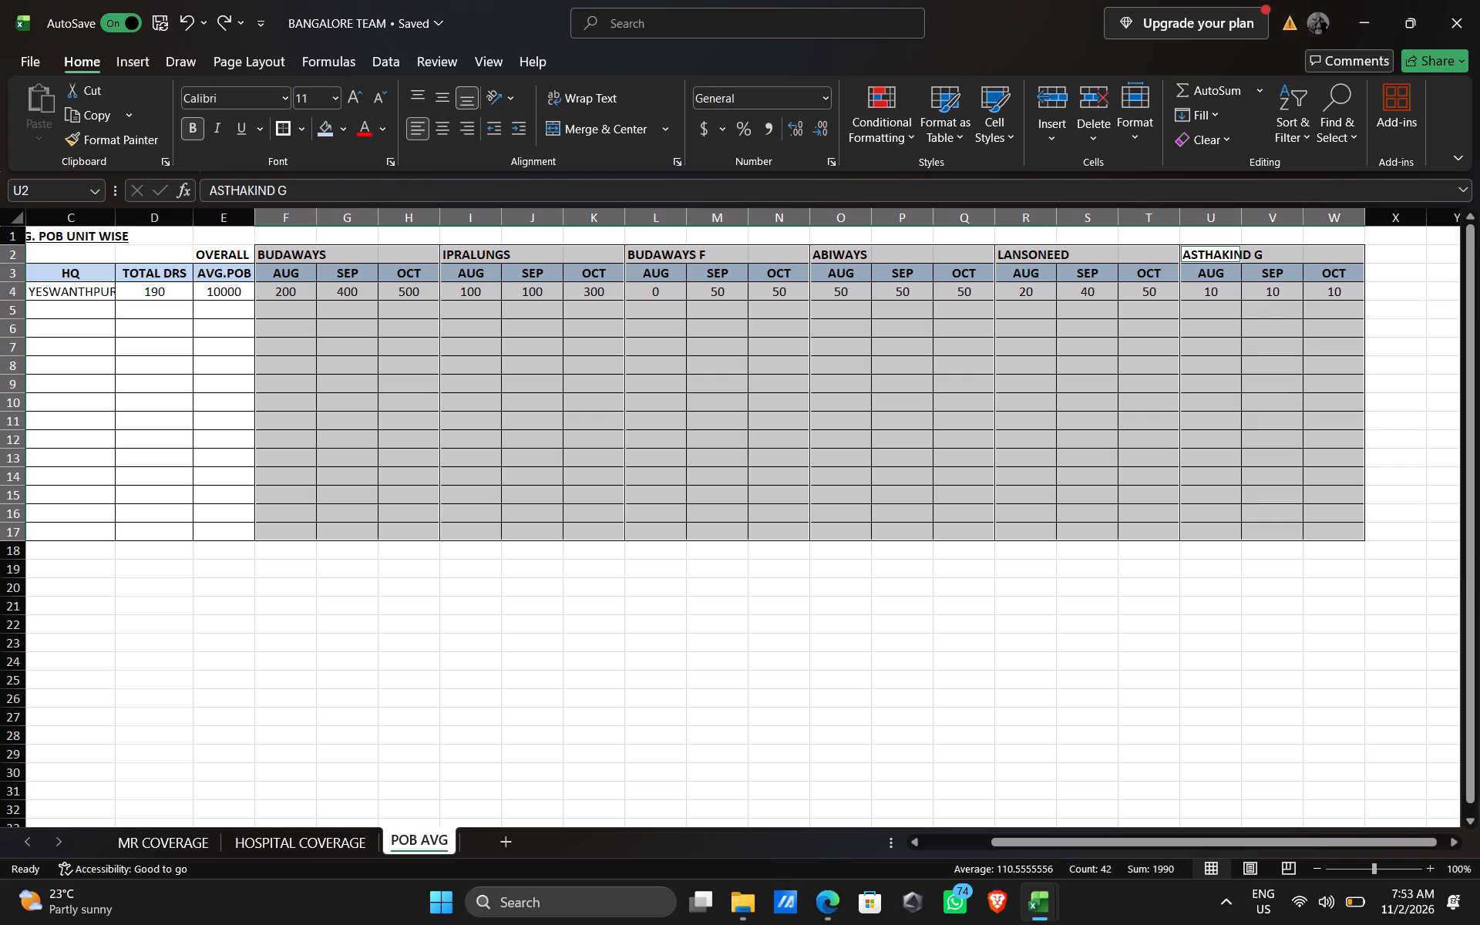
click(284, 129)
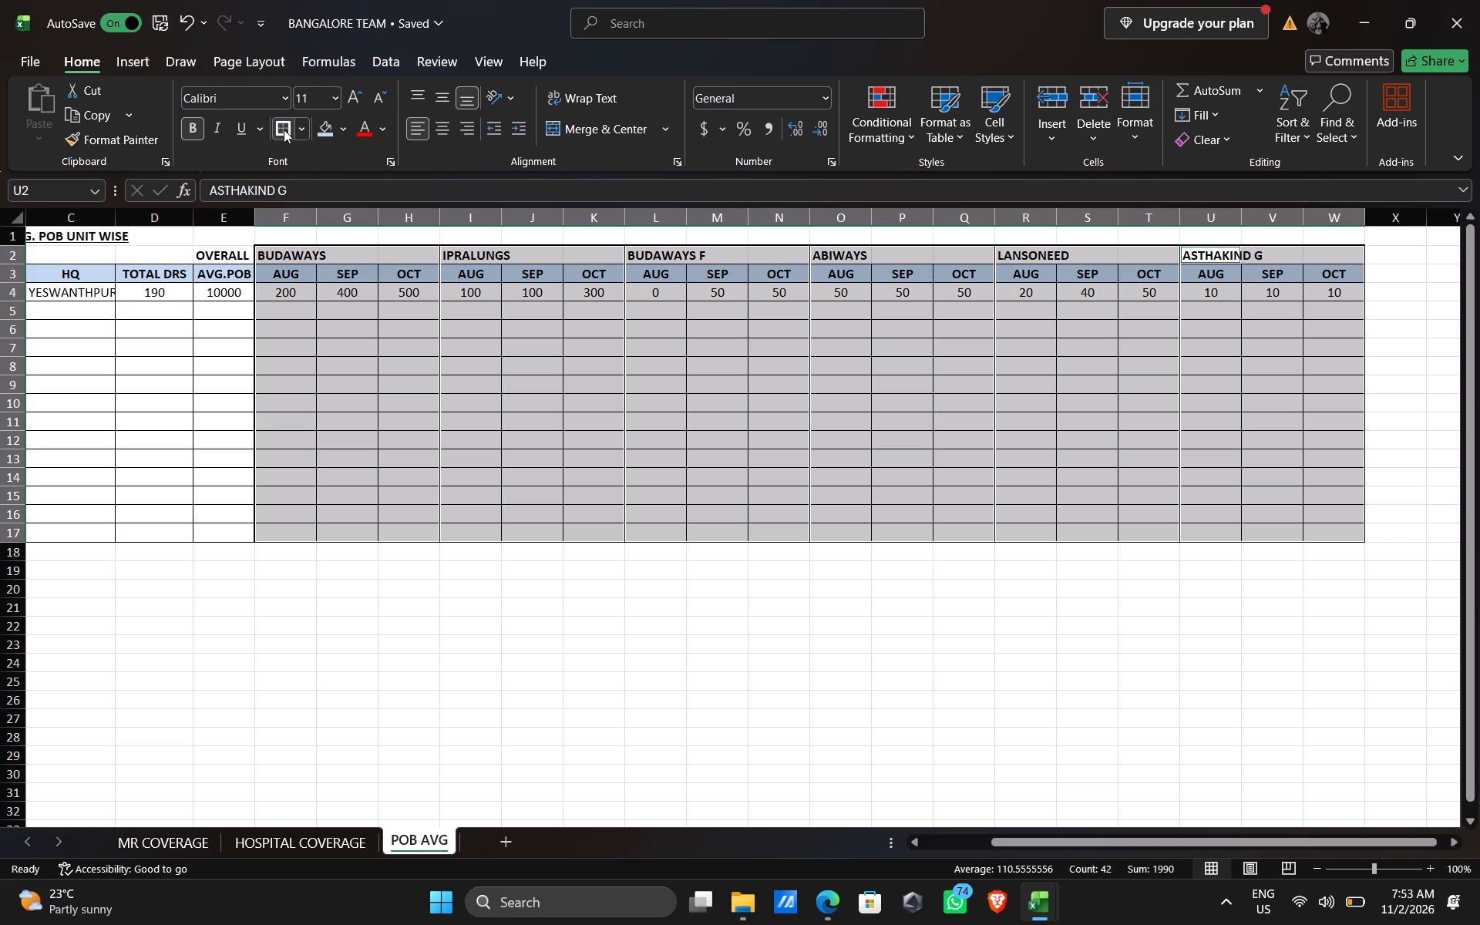
click(524, 389)
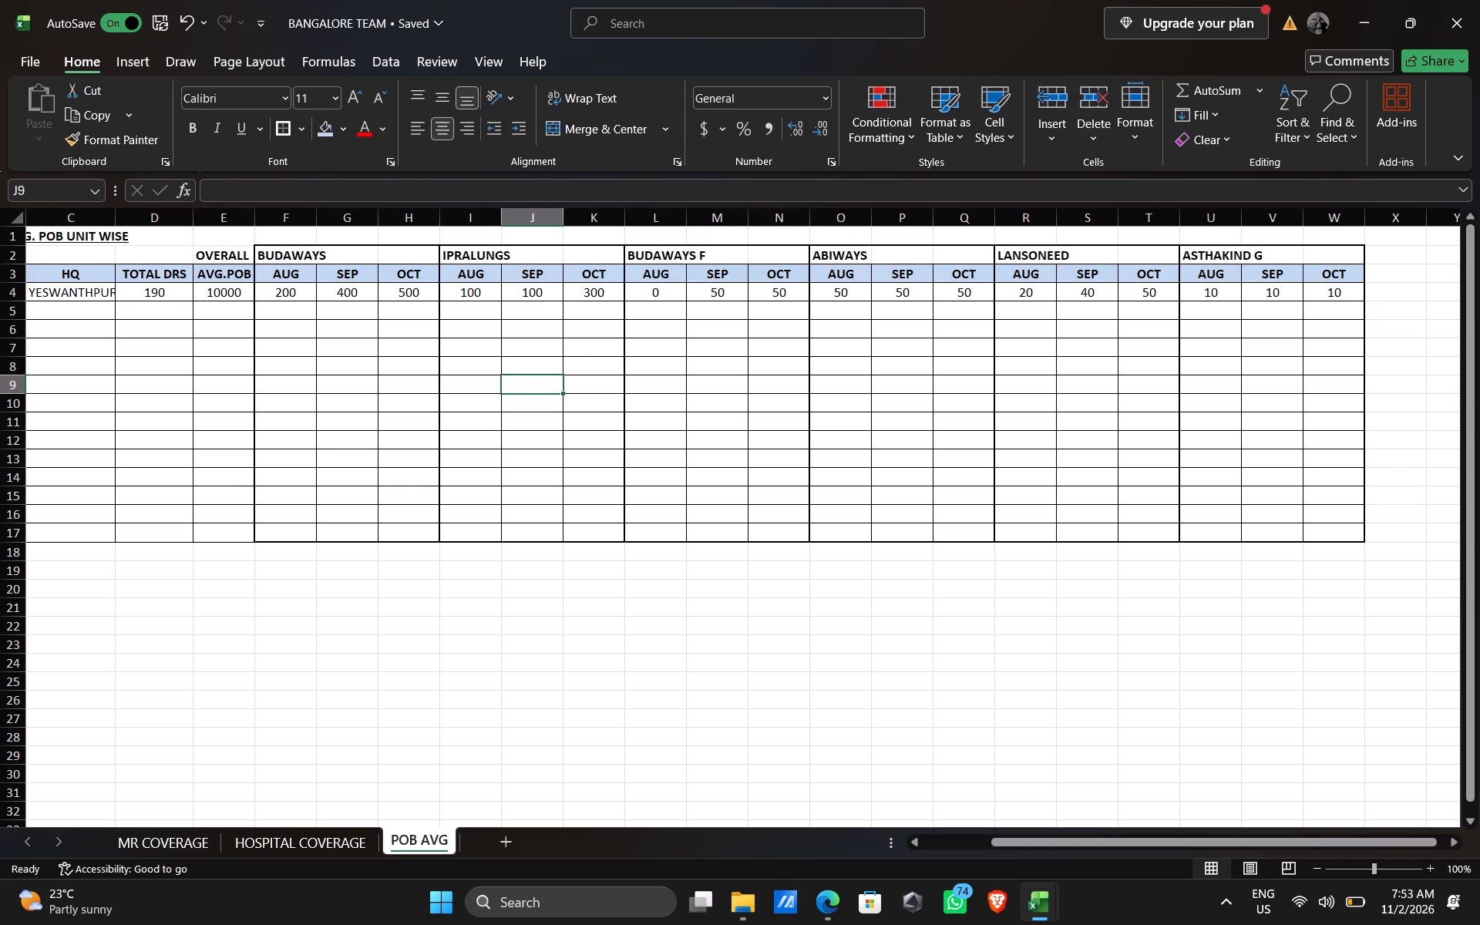
Widen the AVG.POB, TOTAL DRS and HQ columns slightly so their contents fit.
drag(254, 219, 263, 219)
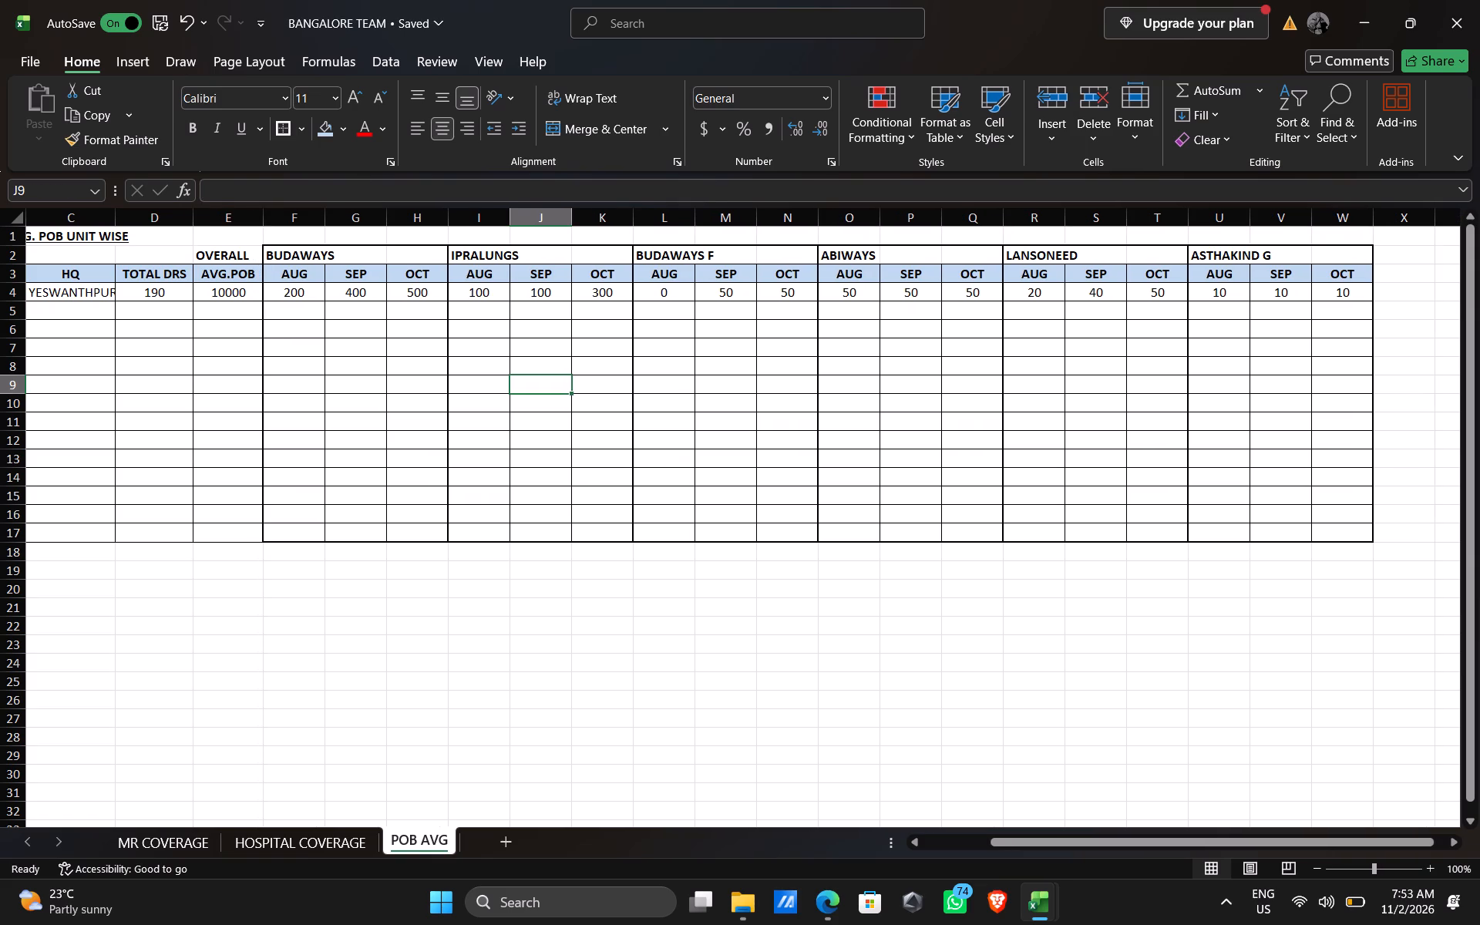
drag(191, 217, 199, 217)
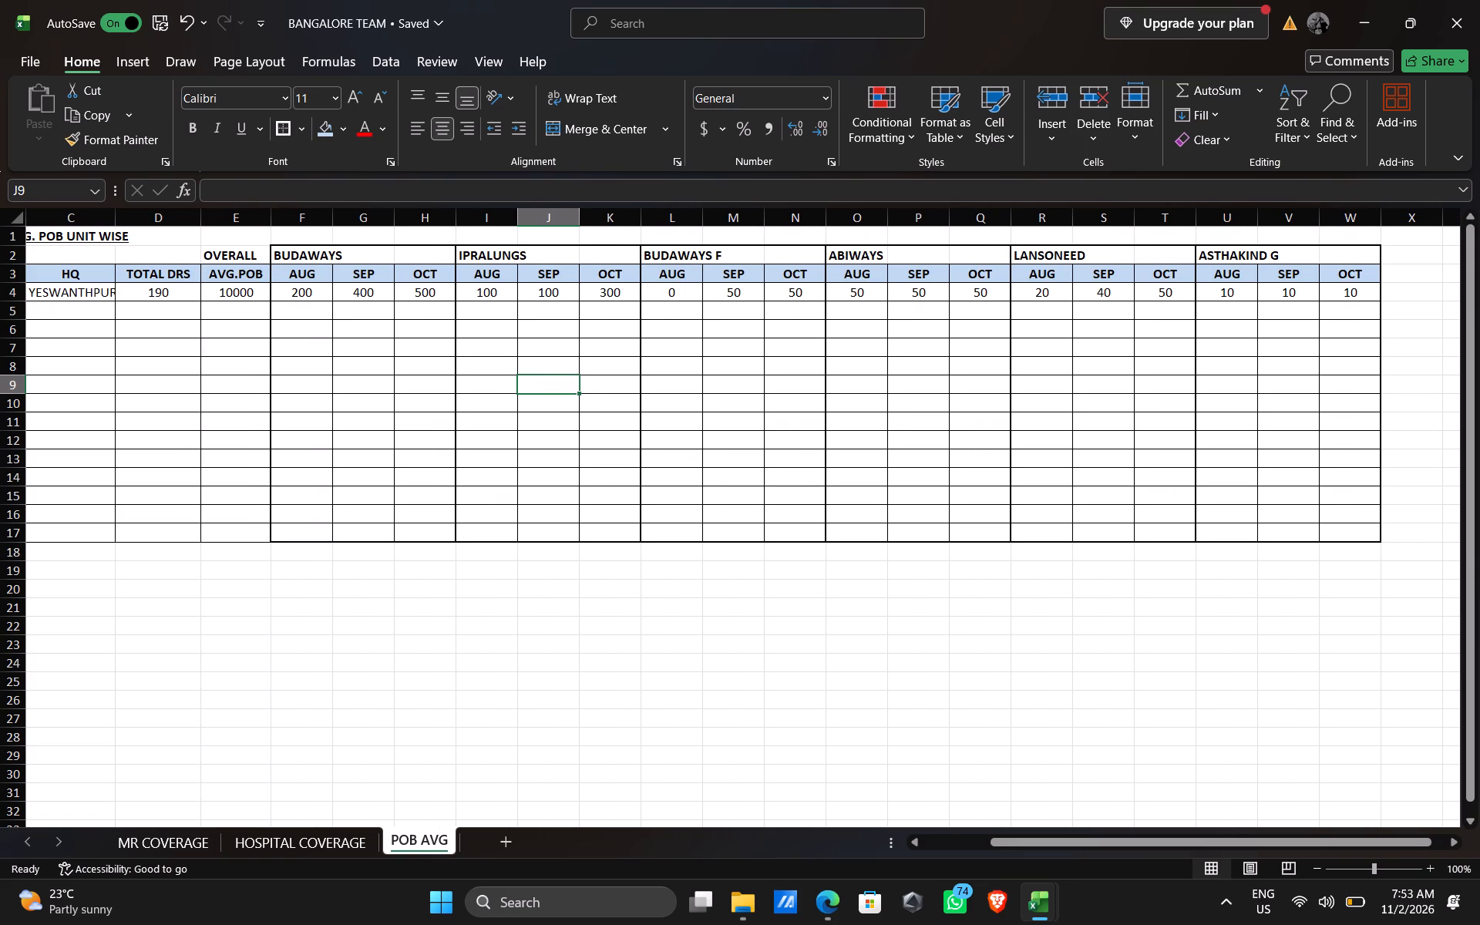
drag(114, 218, 131, 218)
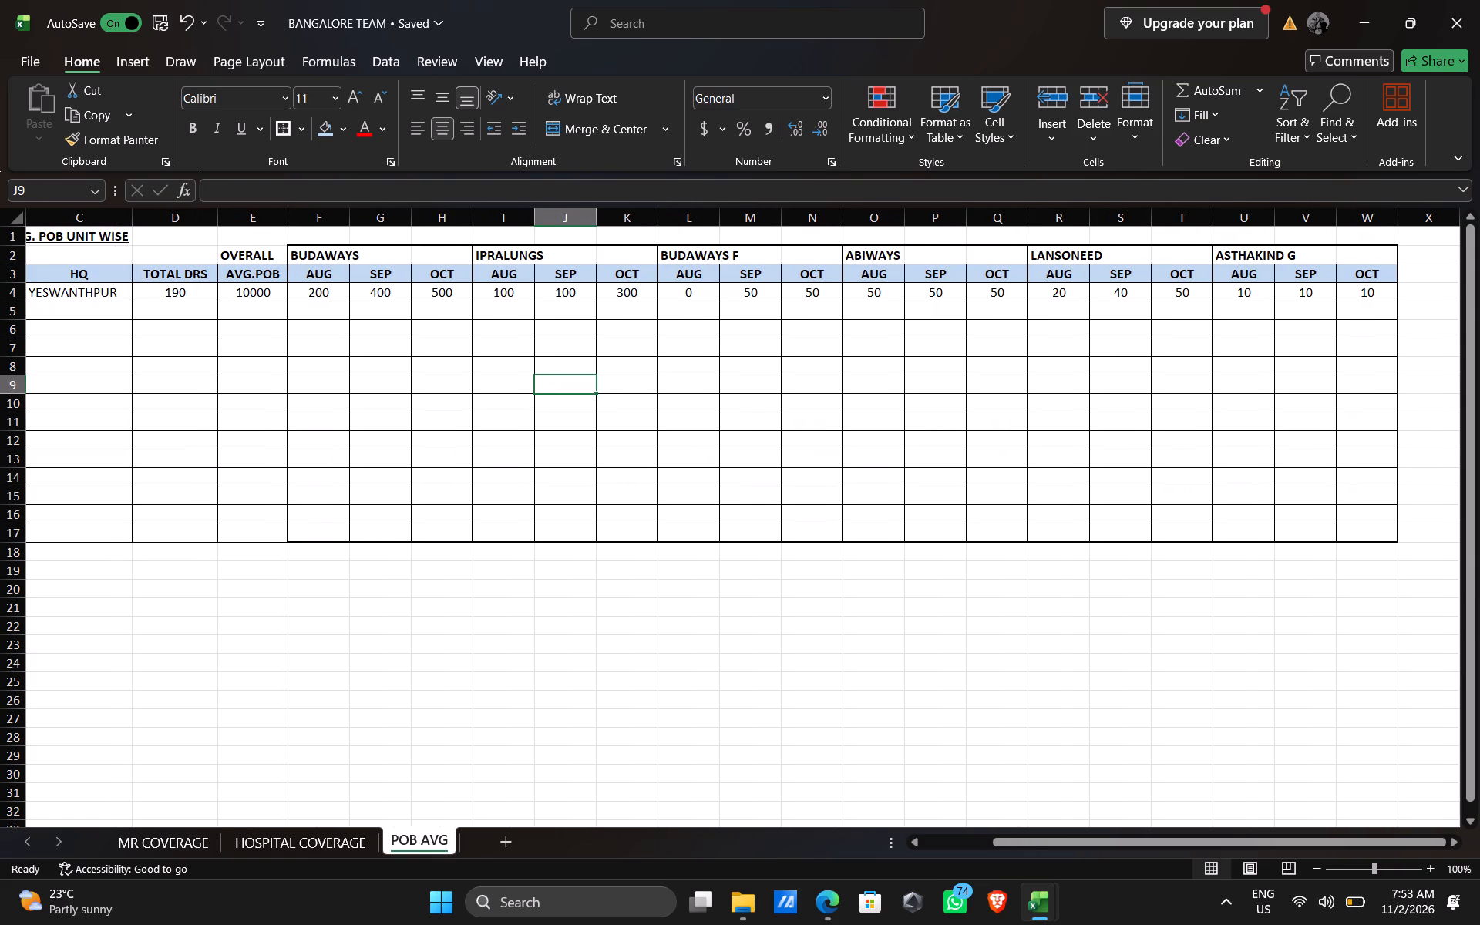
drag(1058, 844, 923, 853)
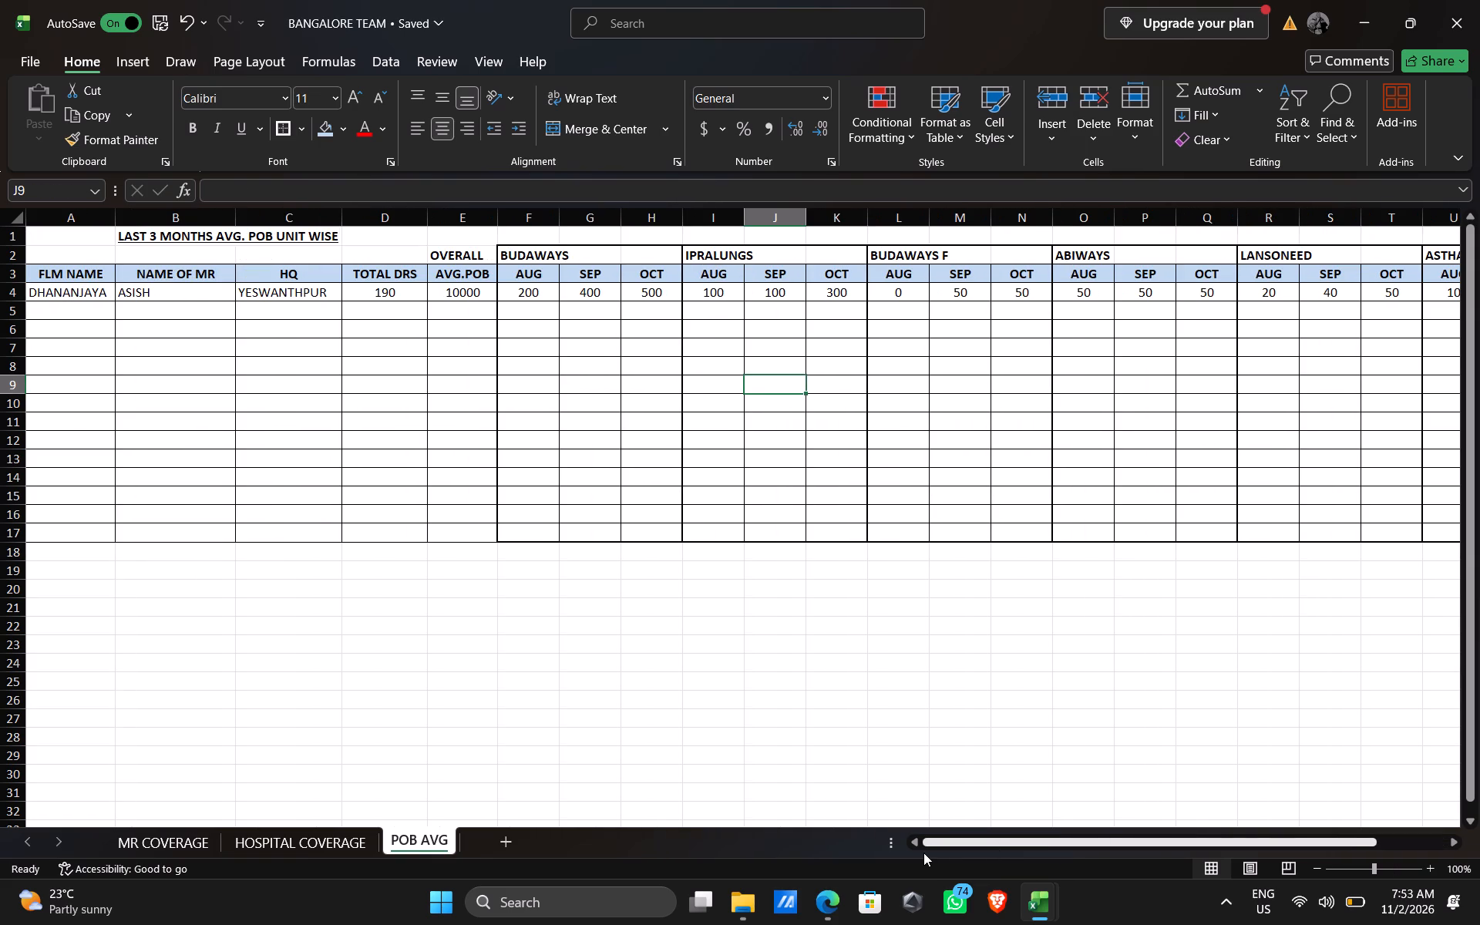
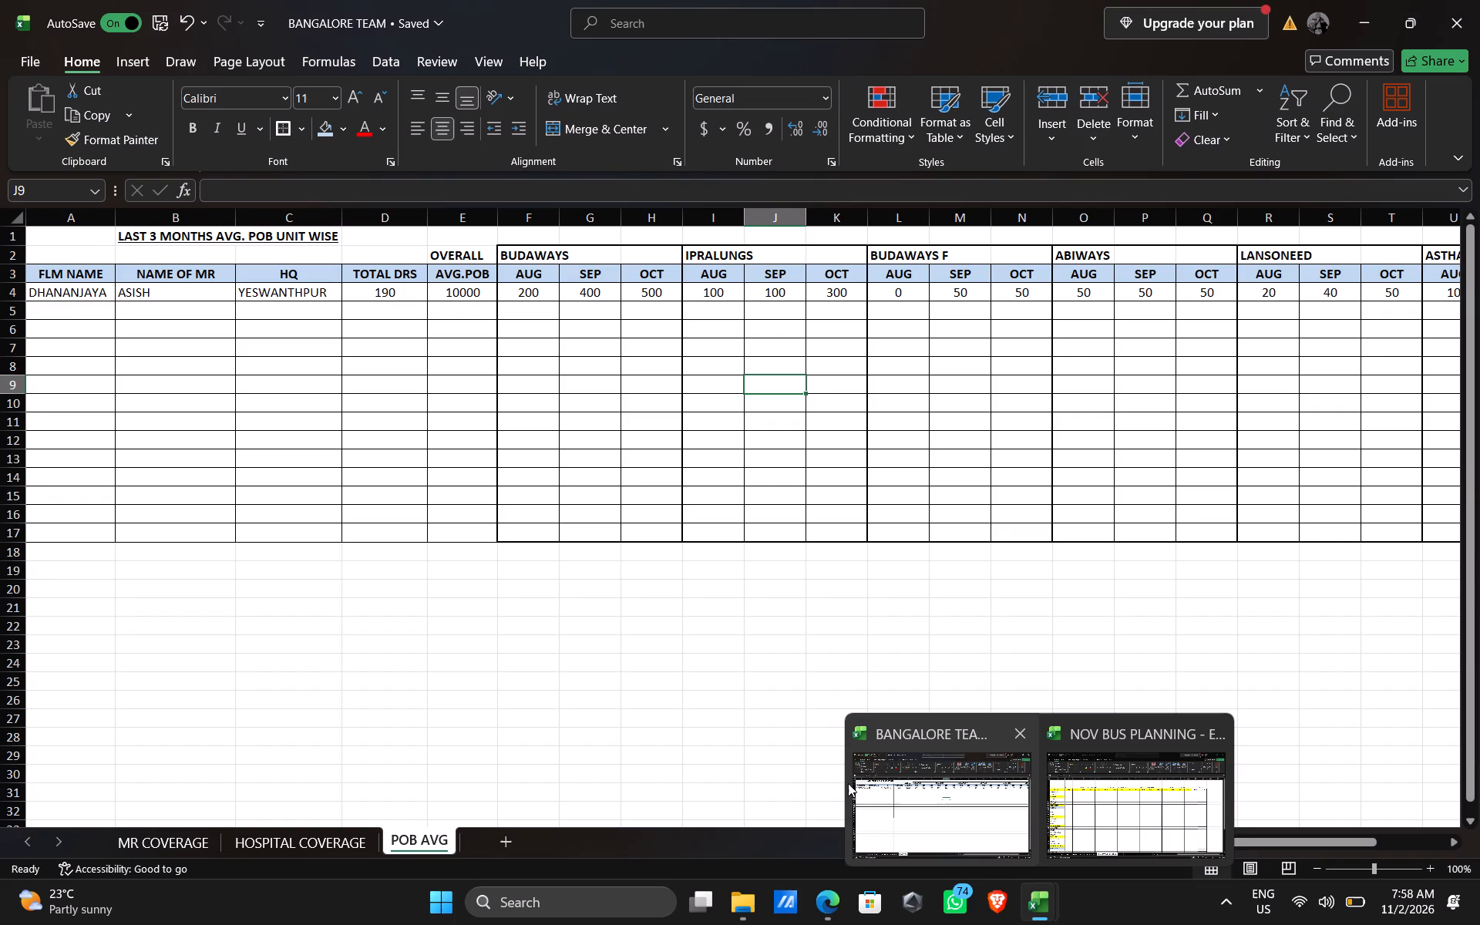
Insert three new columns between the ABIWAYS and LANSONEED blocks on the POB AVG sheet.
triple_click(1452, 844)
click(1452, 844)
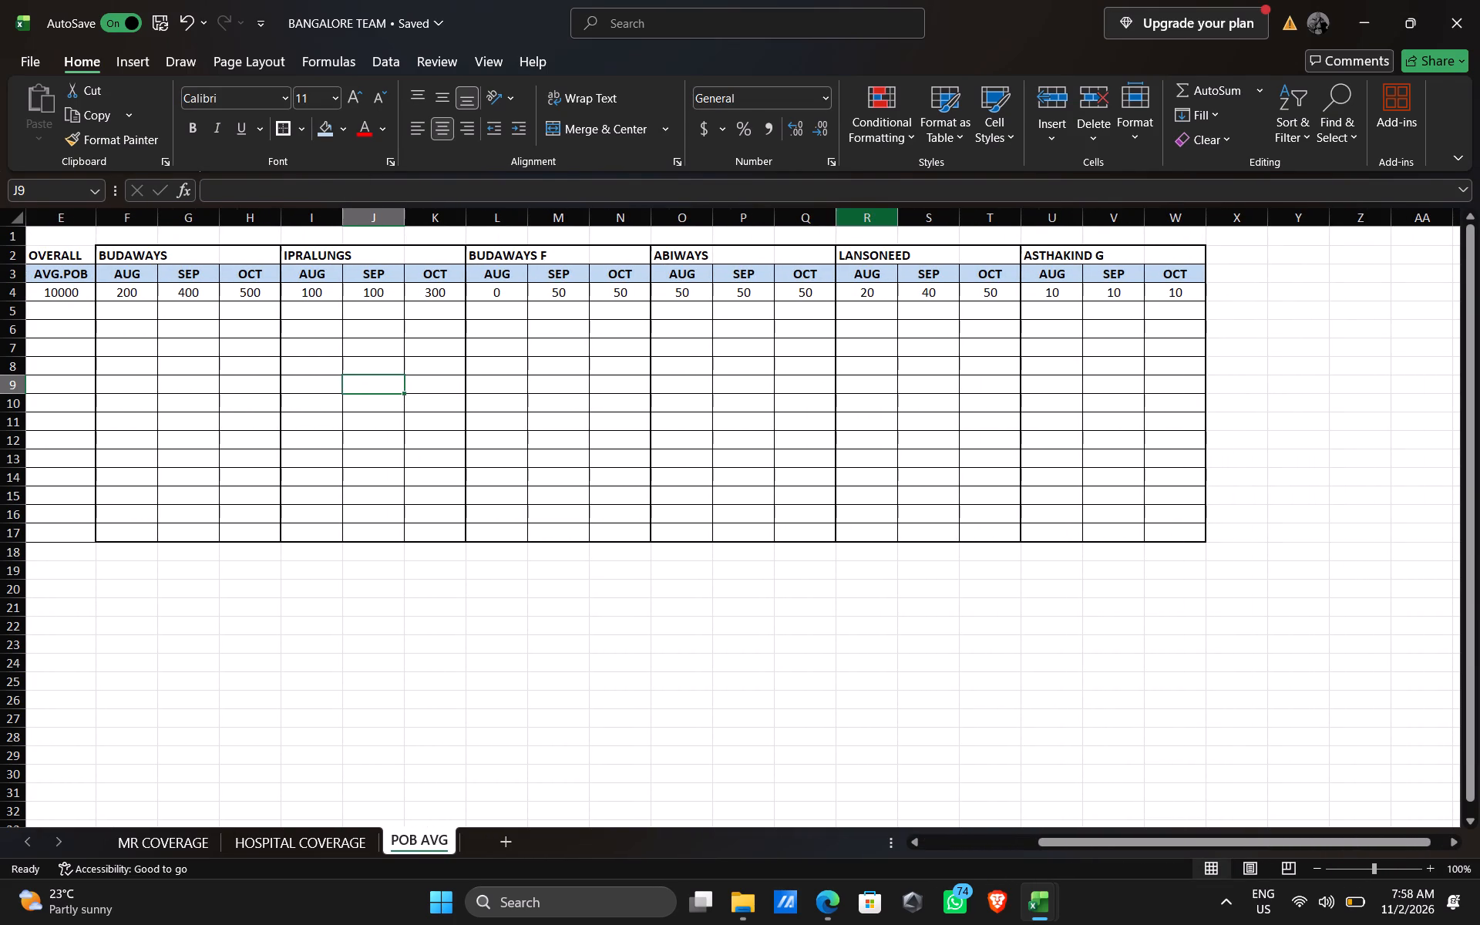
drag(856, 220, 997, 211)
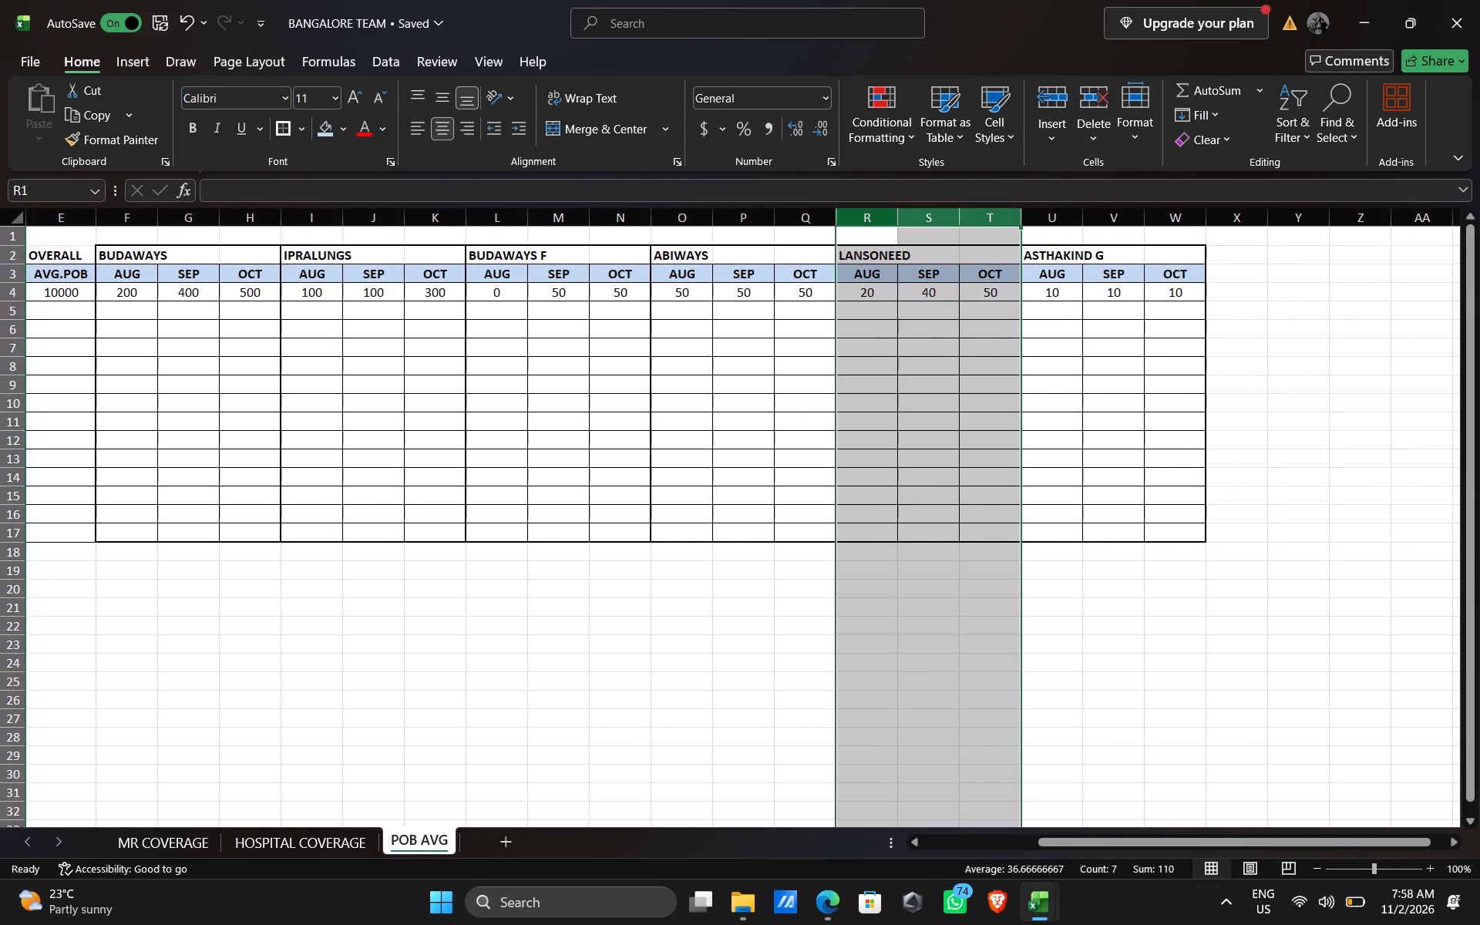
right_click(866, 218)
click(906, 409)
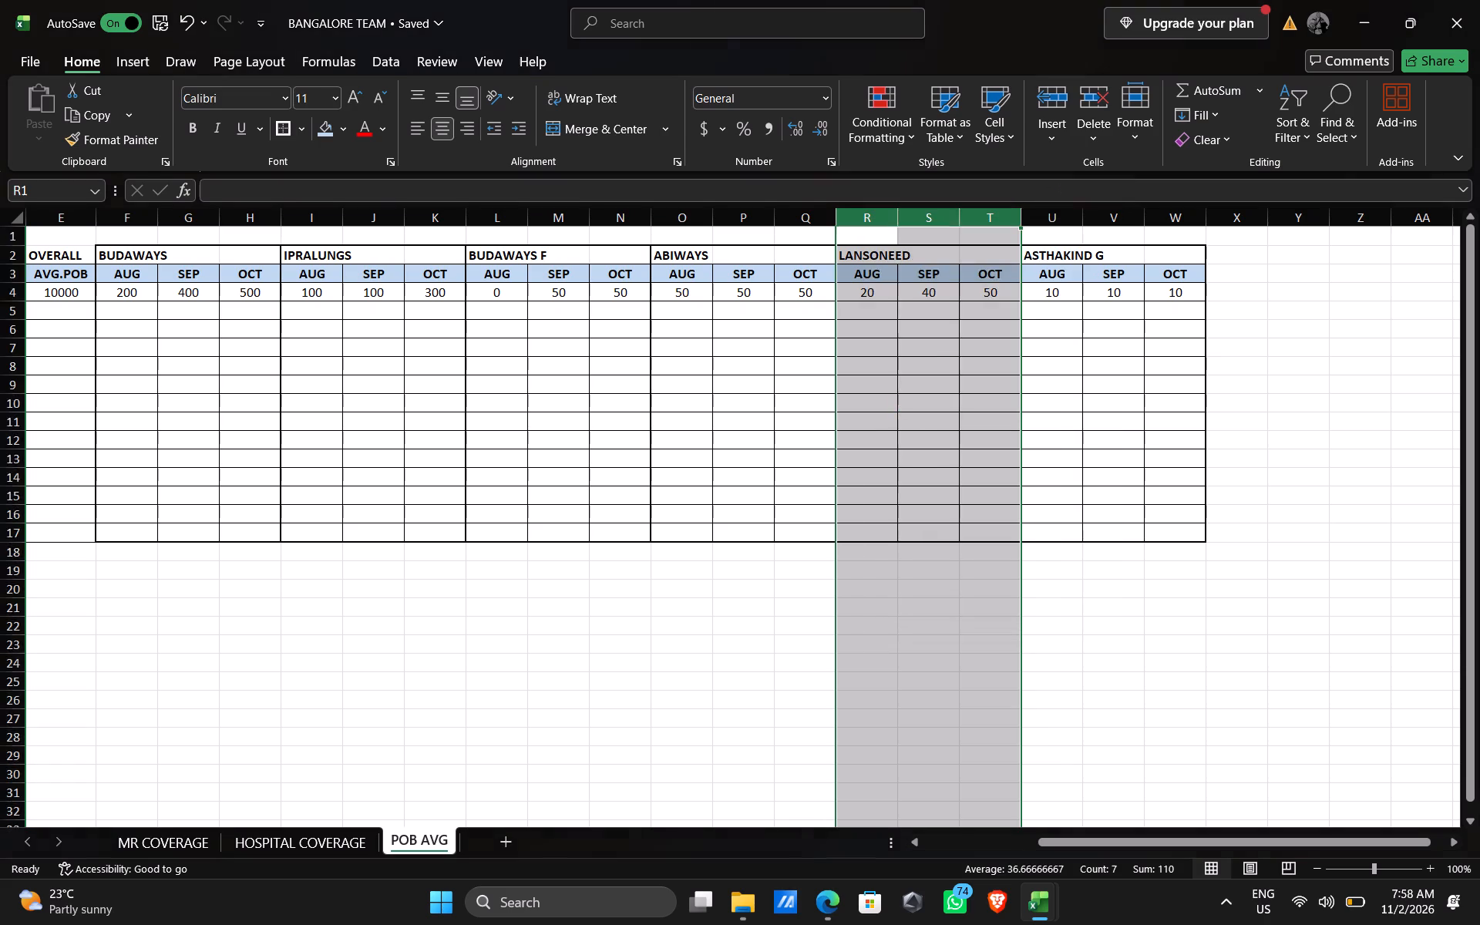
Title the new block ENTROMAX in R2 and copy LANSONEED's AUG, SEP and OCT headings into R3:T3.
click(865, 253)
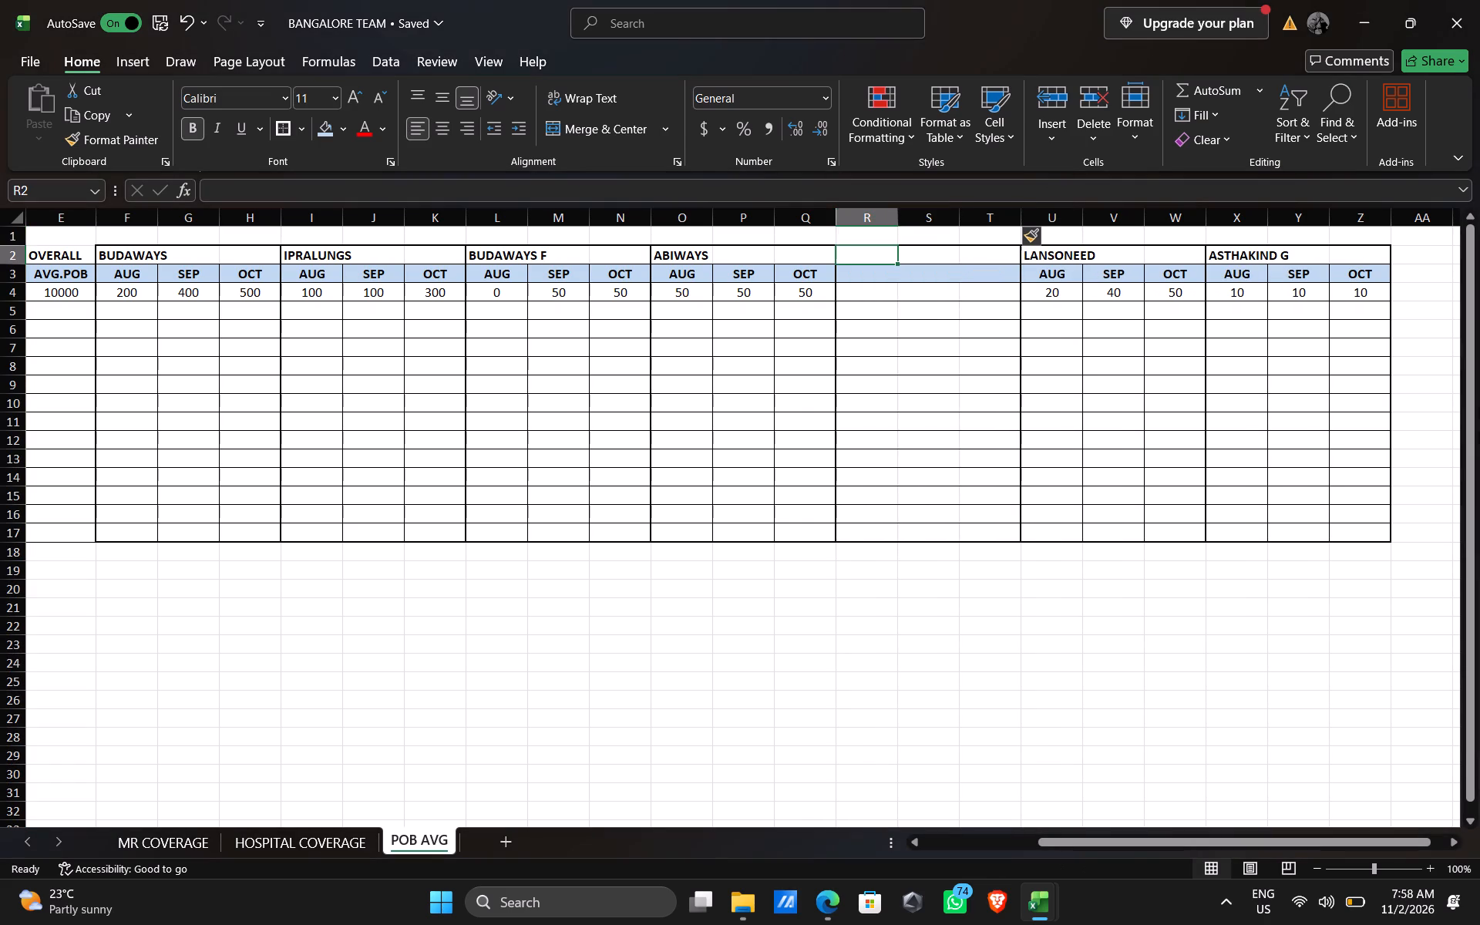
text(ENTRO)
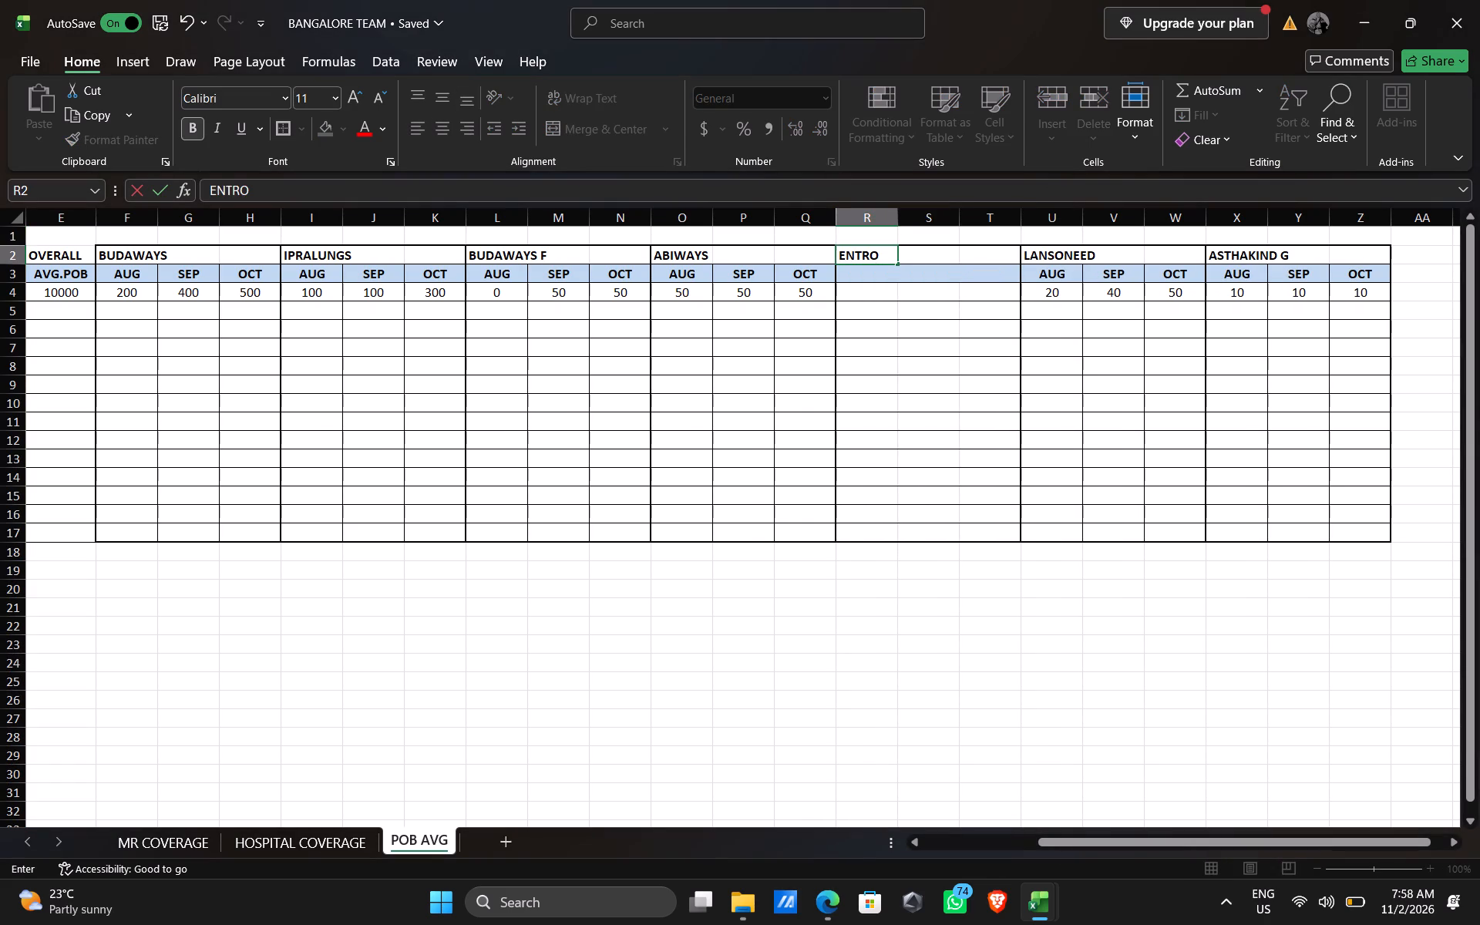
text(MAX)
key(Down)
drag(1035, 272, 1044, 272)
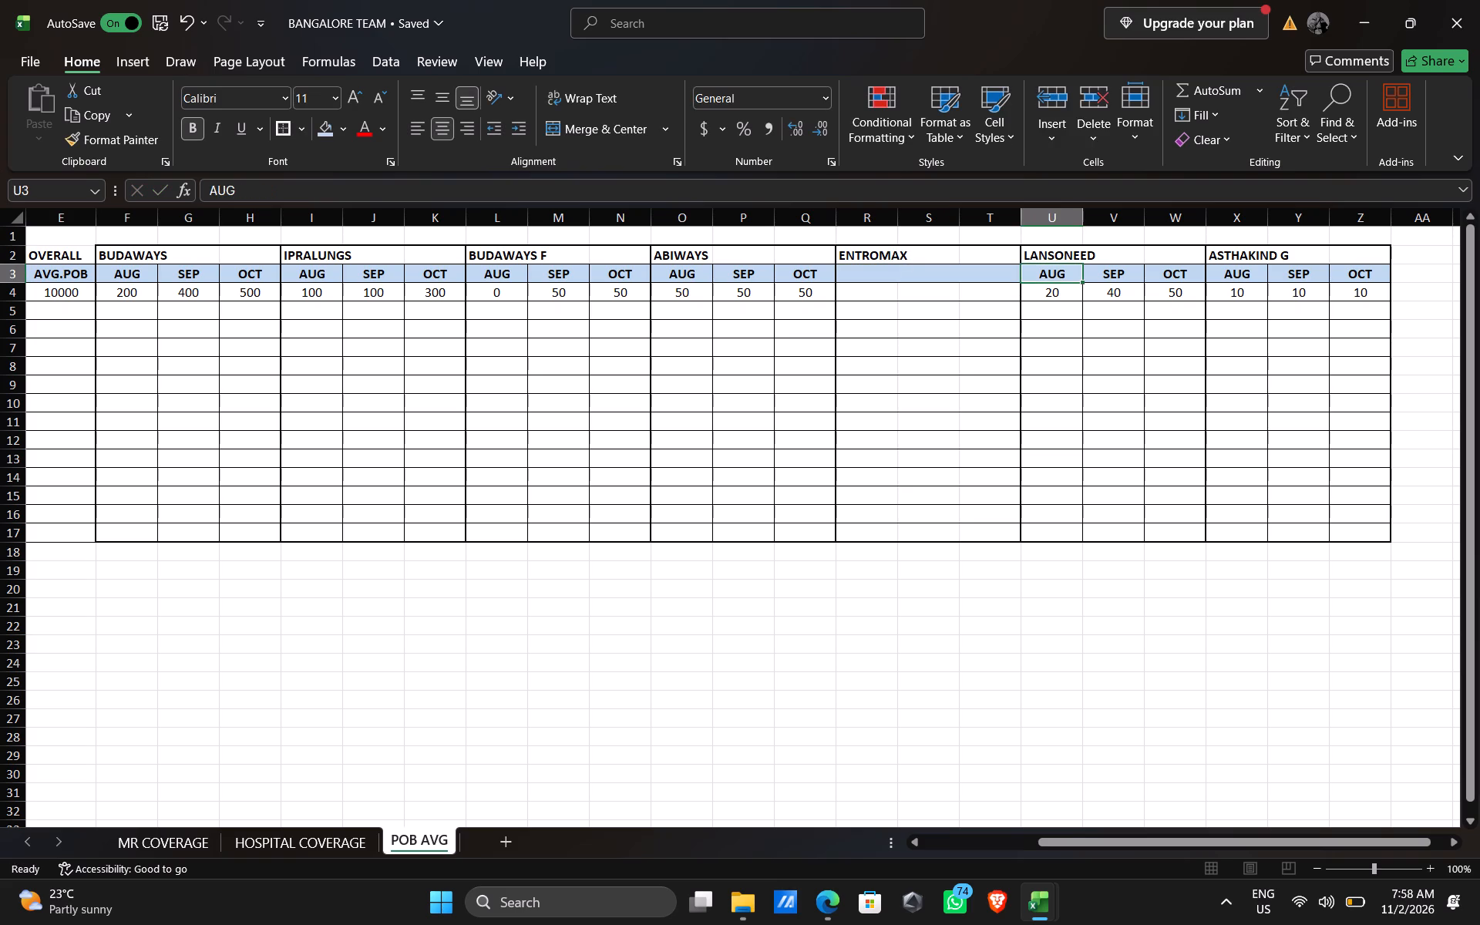
drag(1044, 272, 1164, 274)
key(ctrl+c)
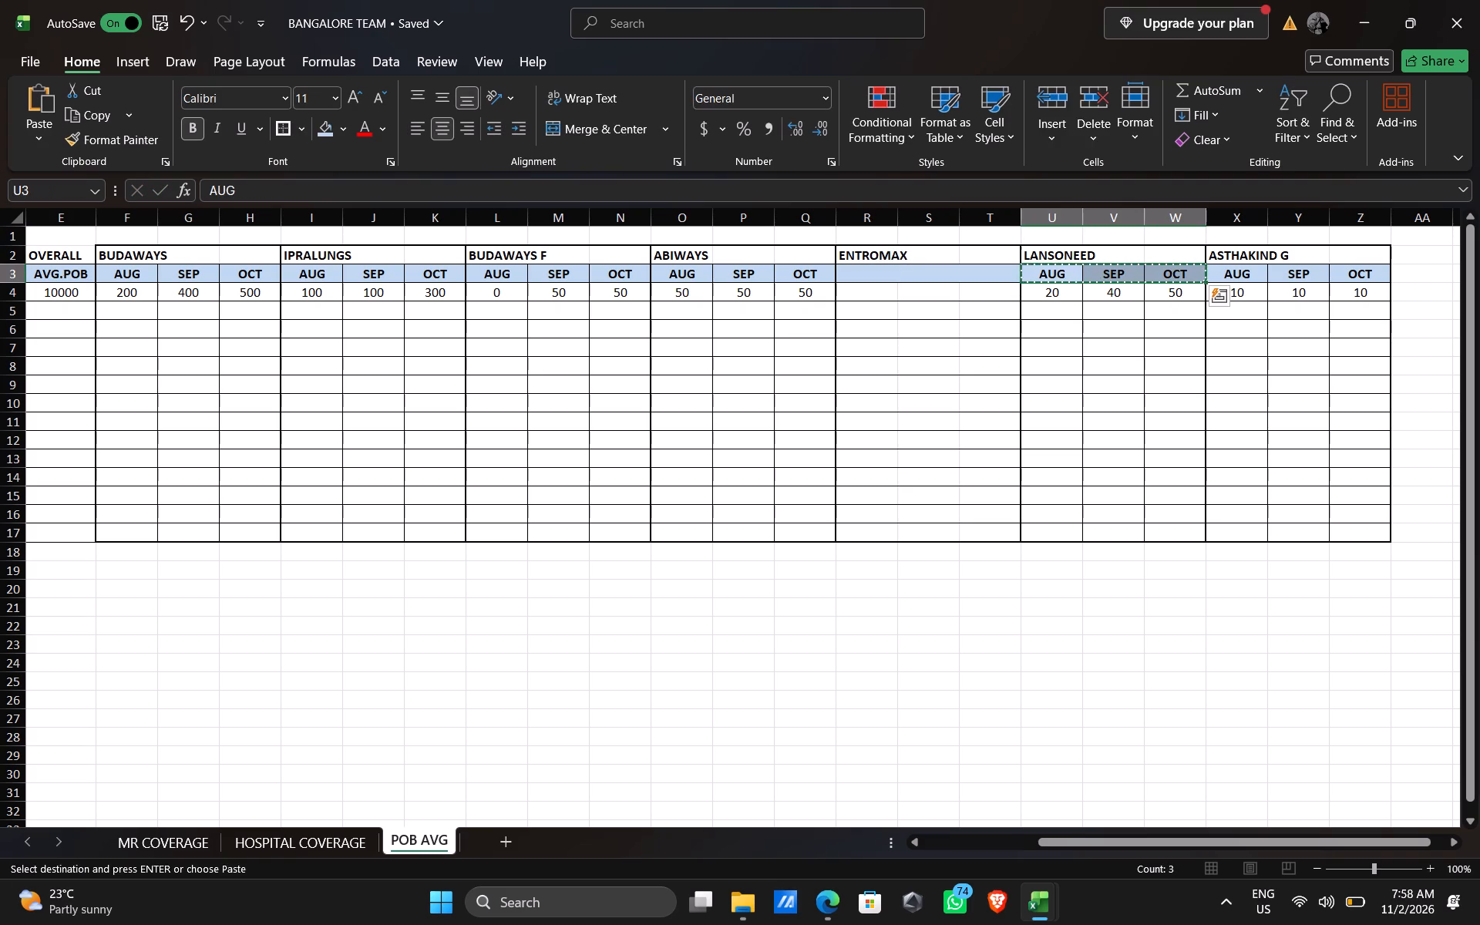
click(847, 271)
key(ctrl+v)
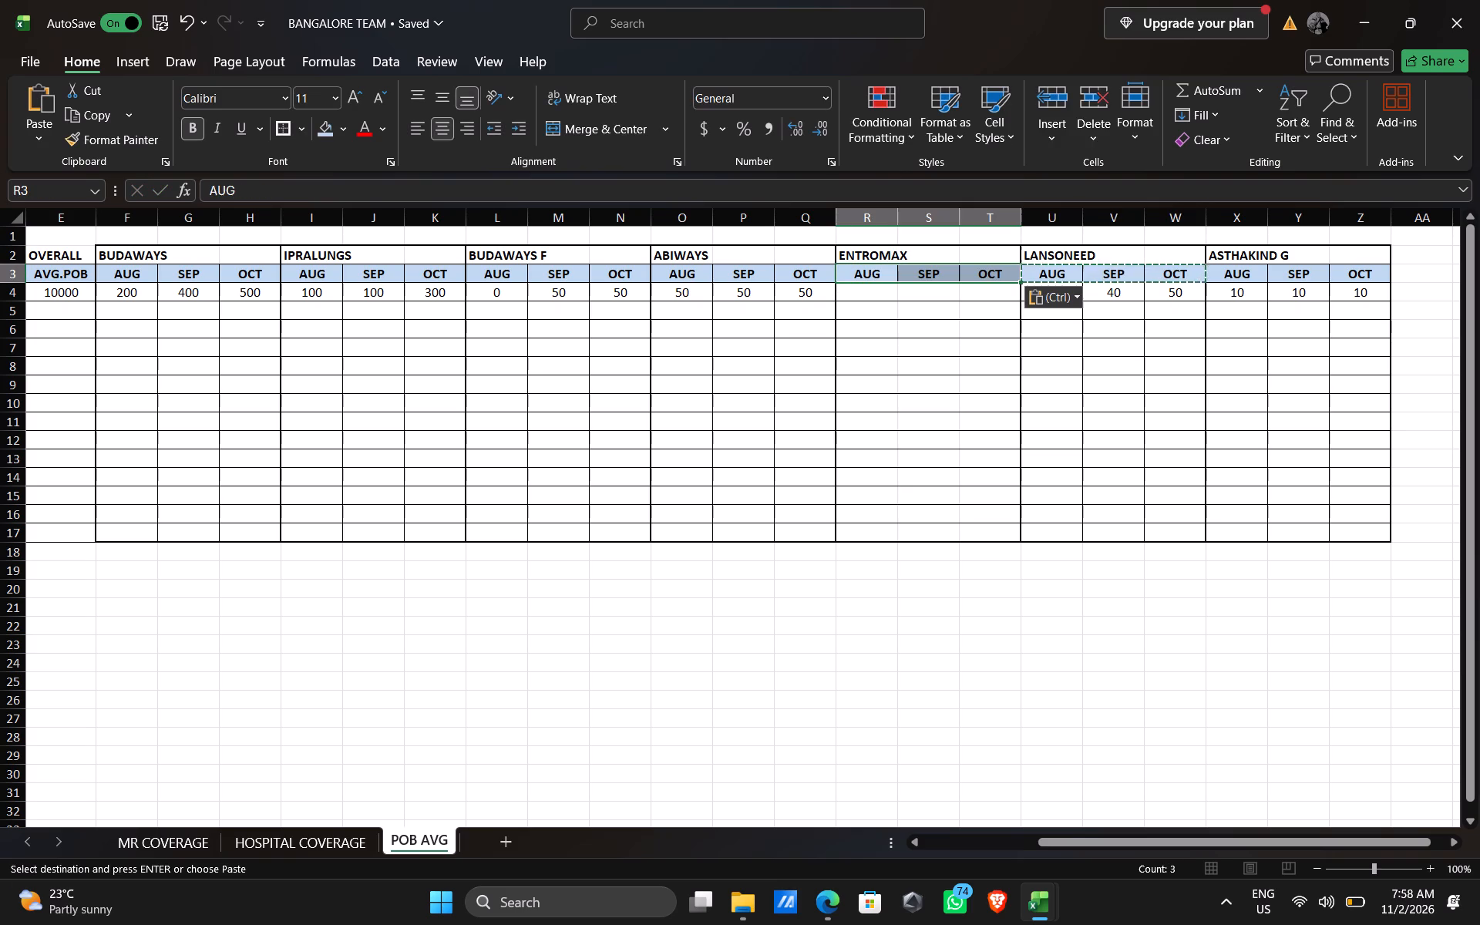
Apply all borders to the ENTROMAX block's data cells, R4:T17.
drag(851, 288, 923, 298)
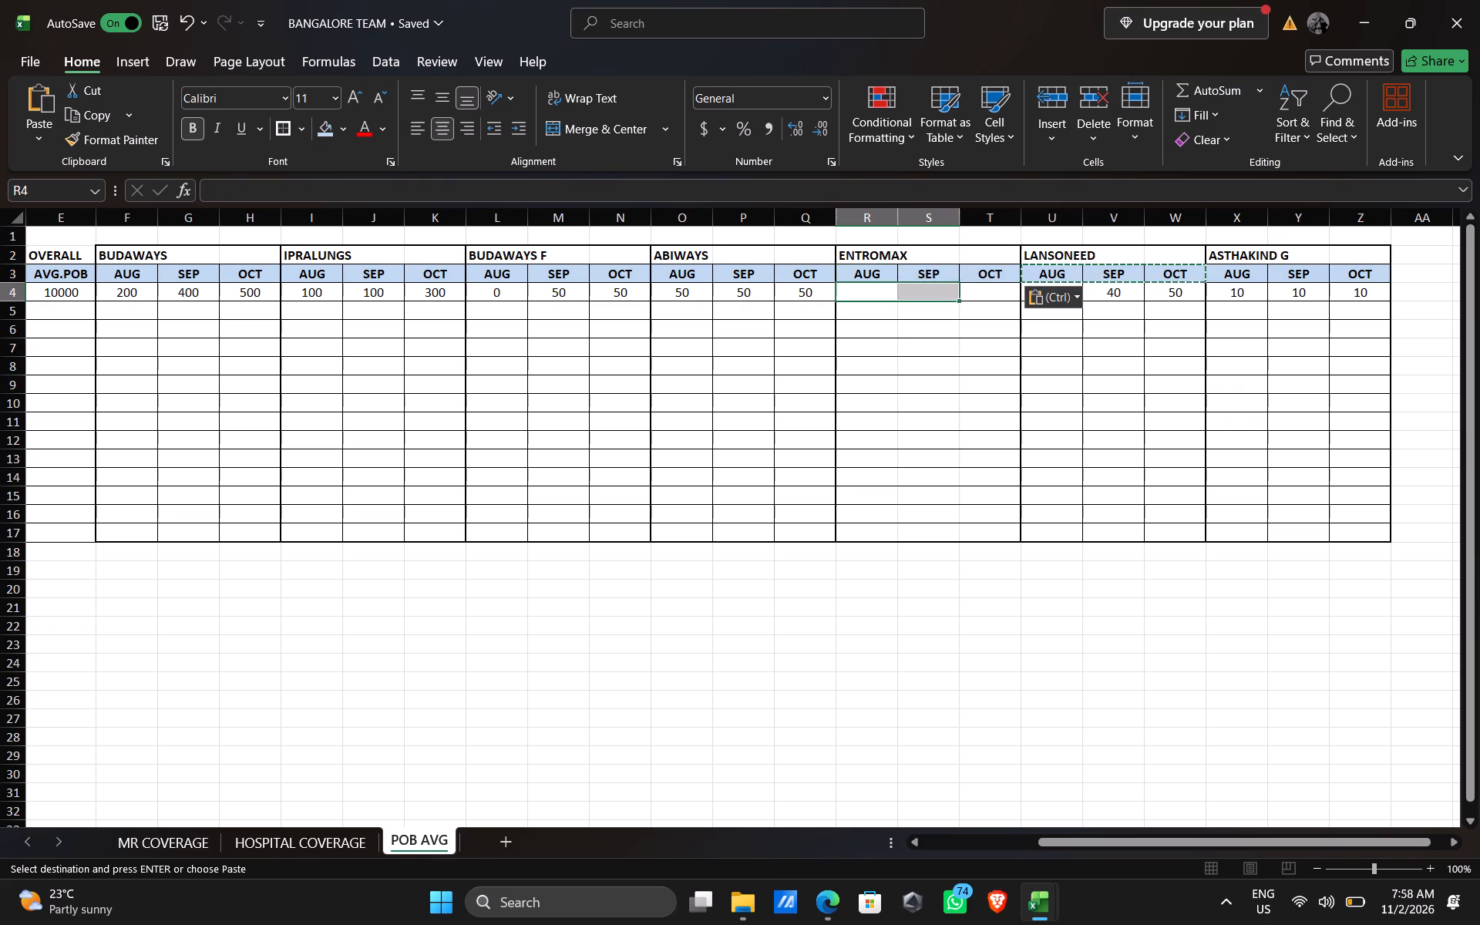
drag(923, 298, 991, 526)
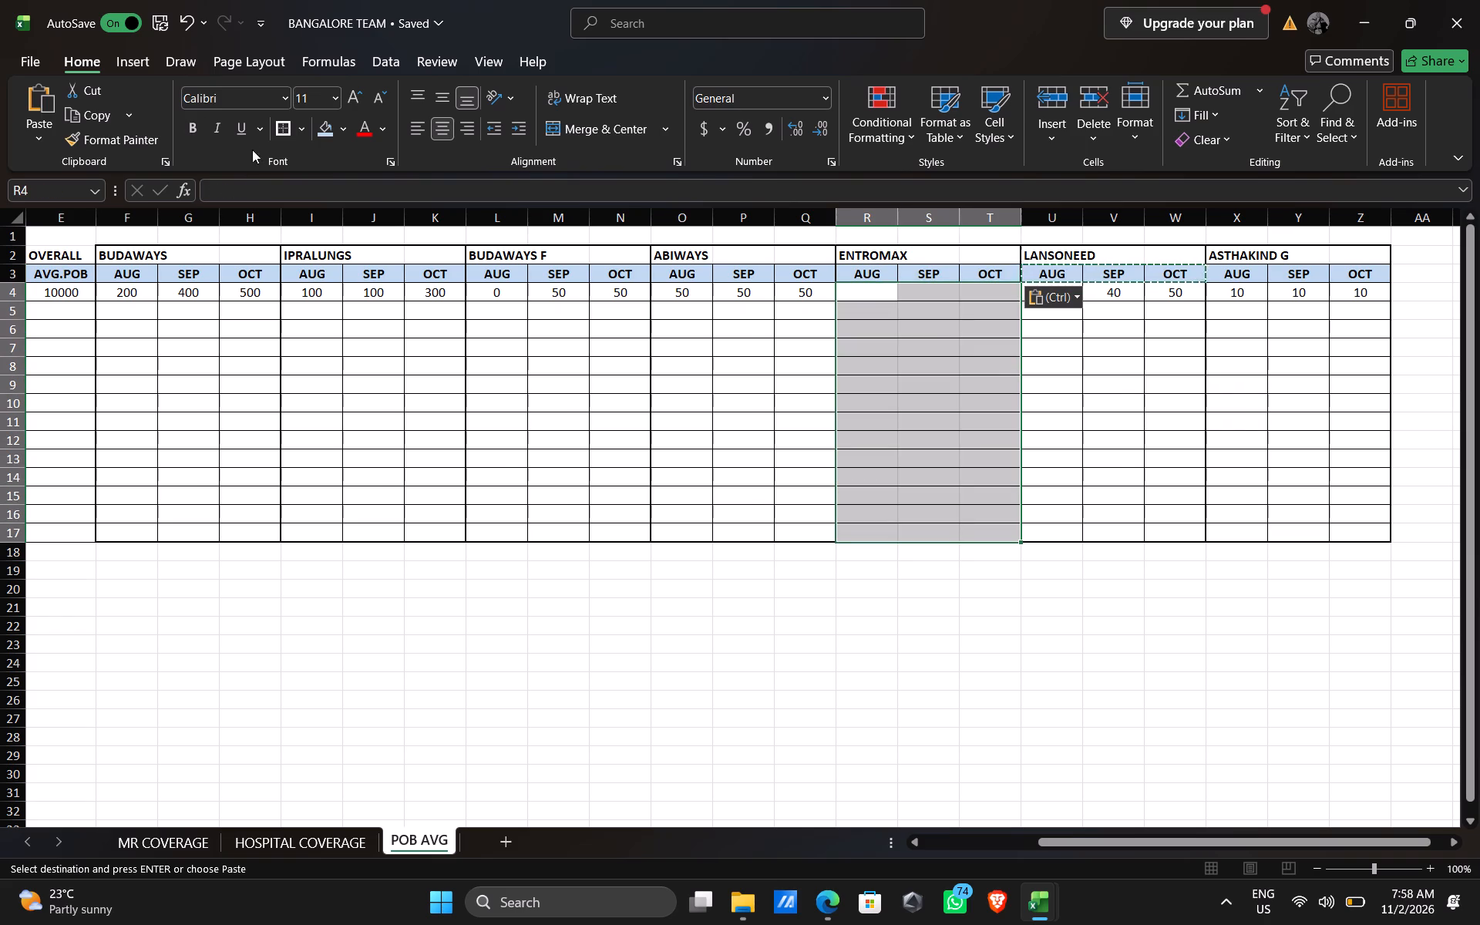
click(302, 132)
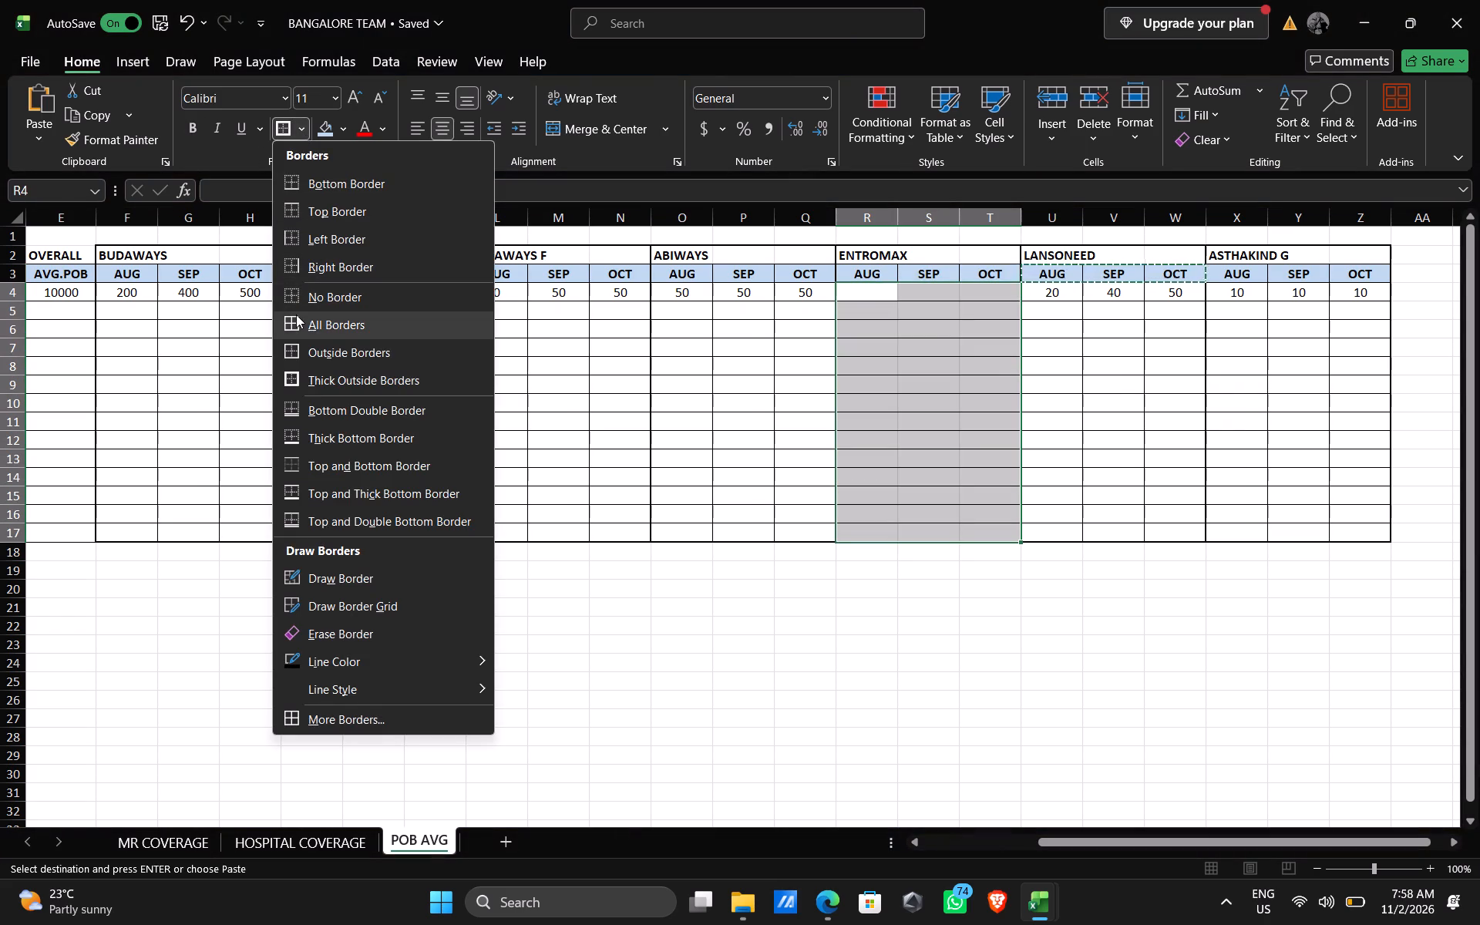
click(293, 319)
Enter the ENTROMAX figures in row 4: 1500 for AUG, 2000 for SEP and 3000 for OCT.
click(864, 287)
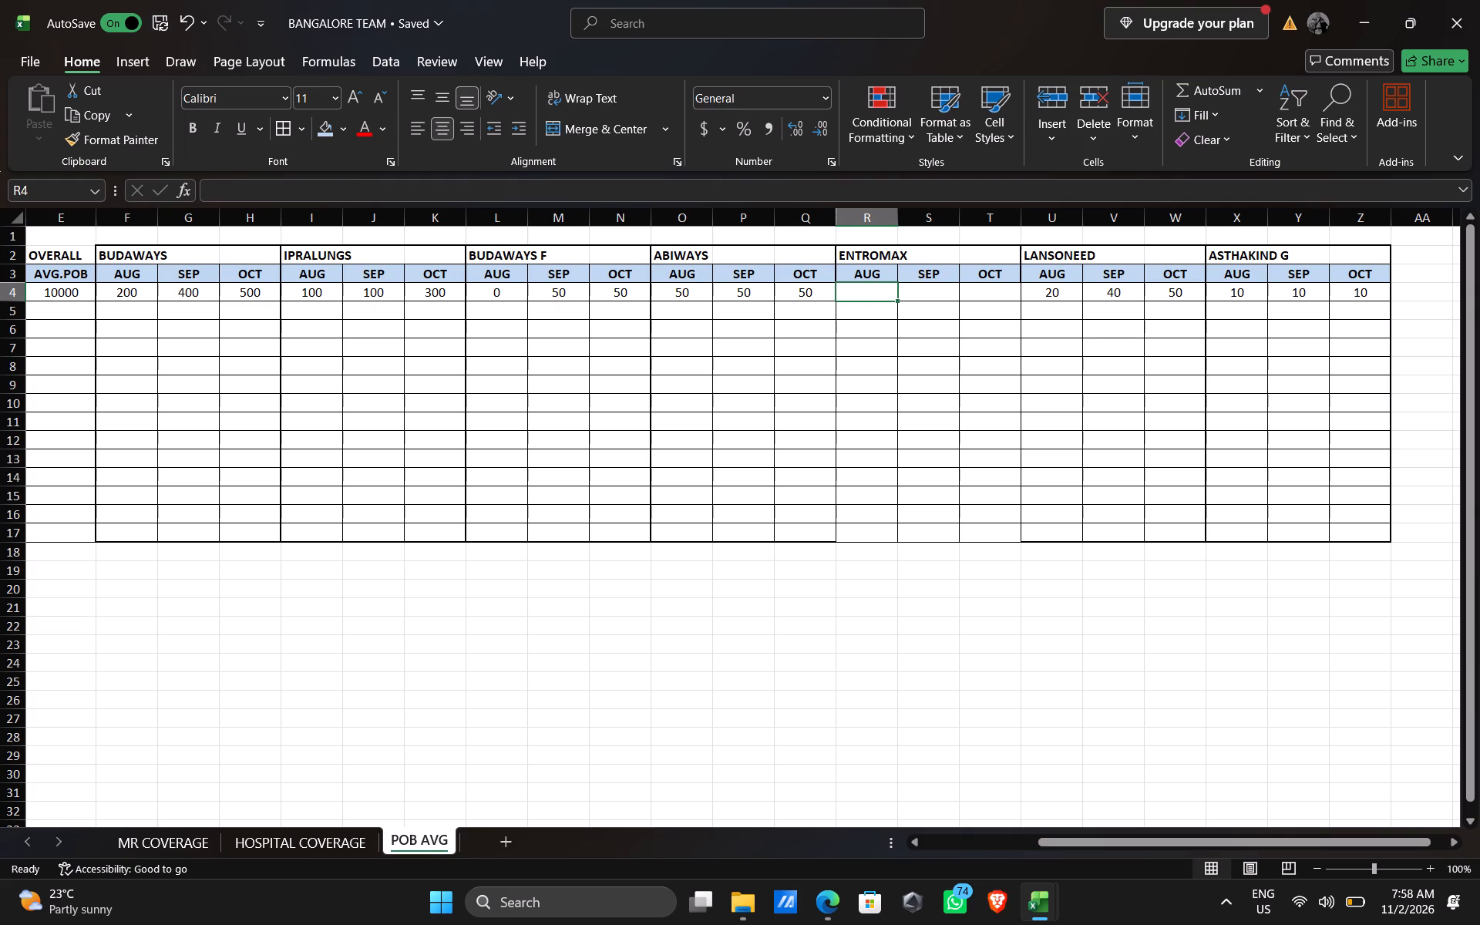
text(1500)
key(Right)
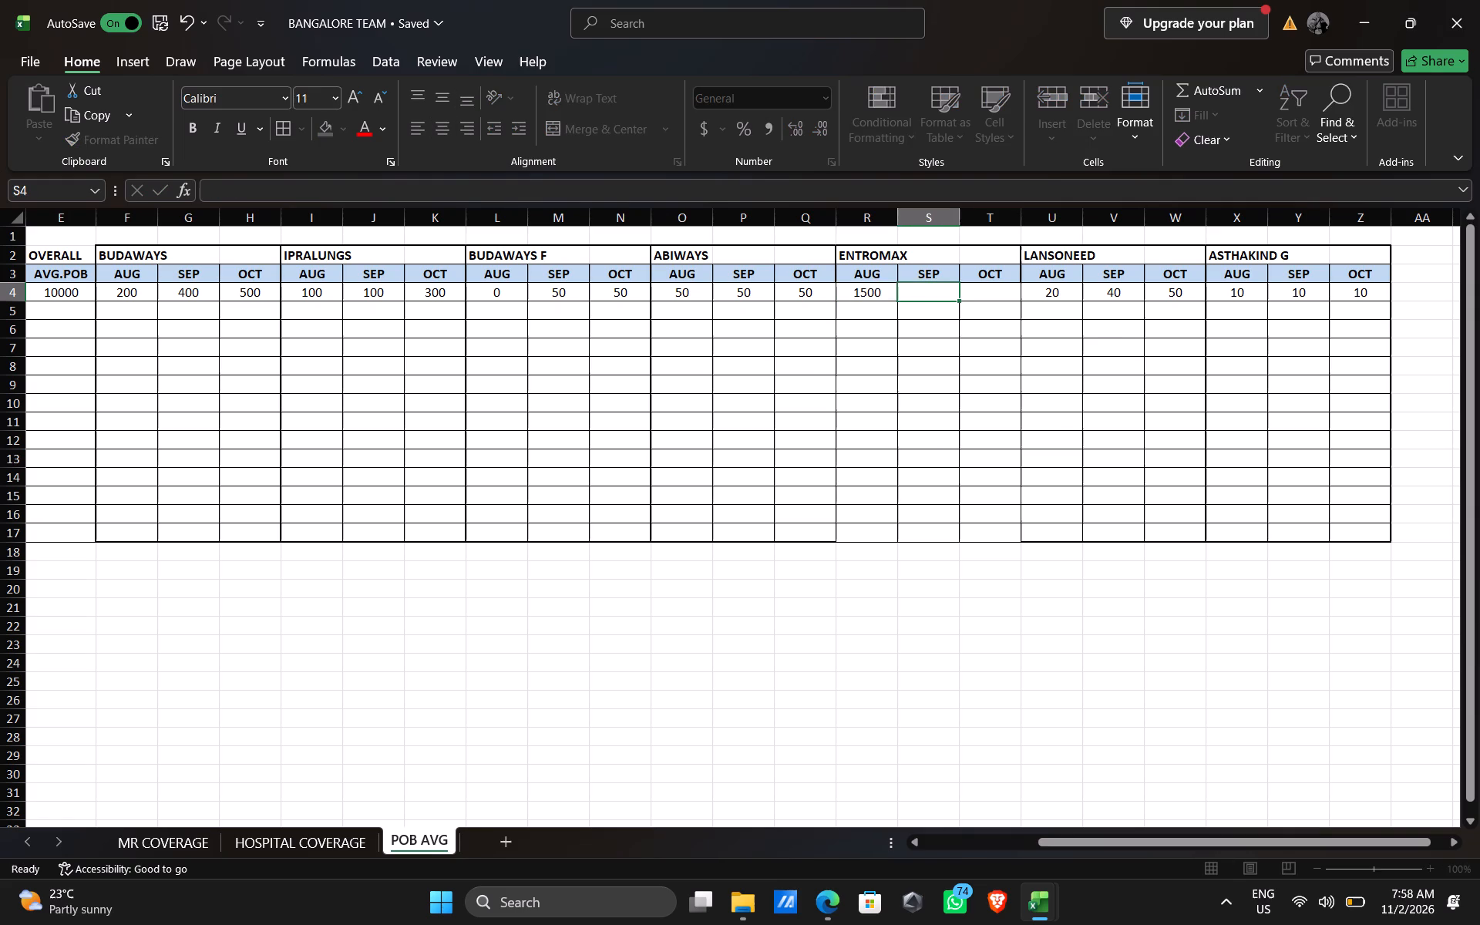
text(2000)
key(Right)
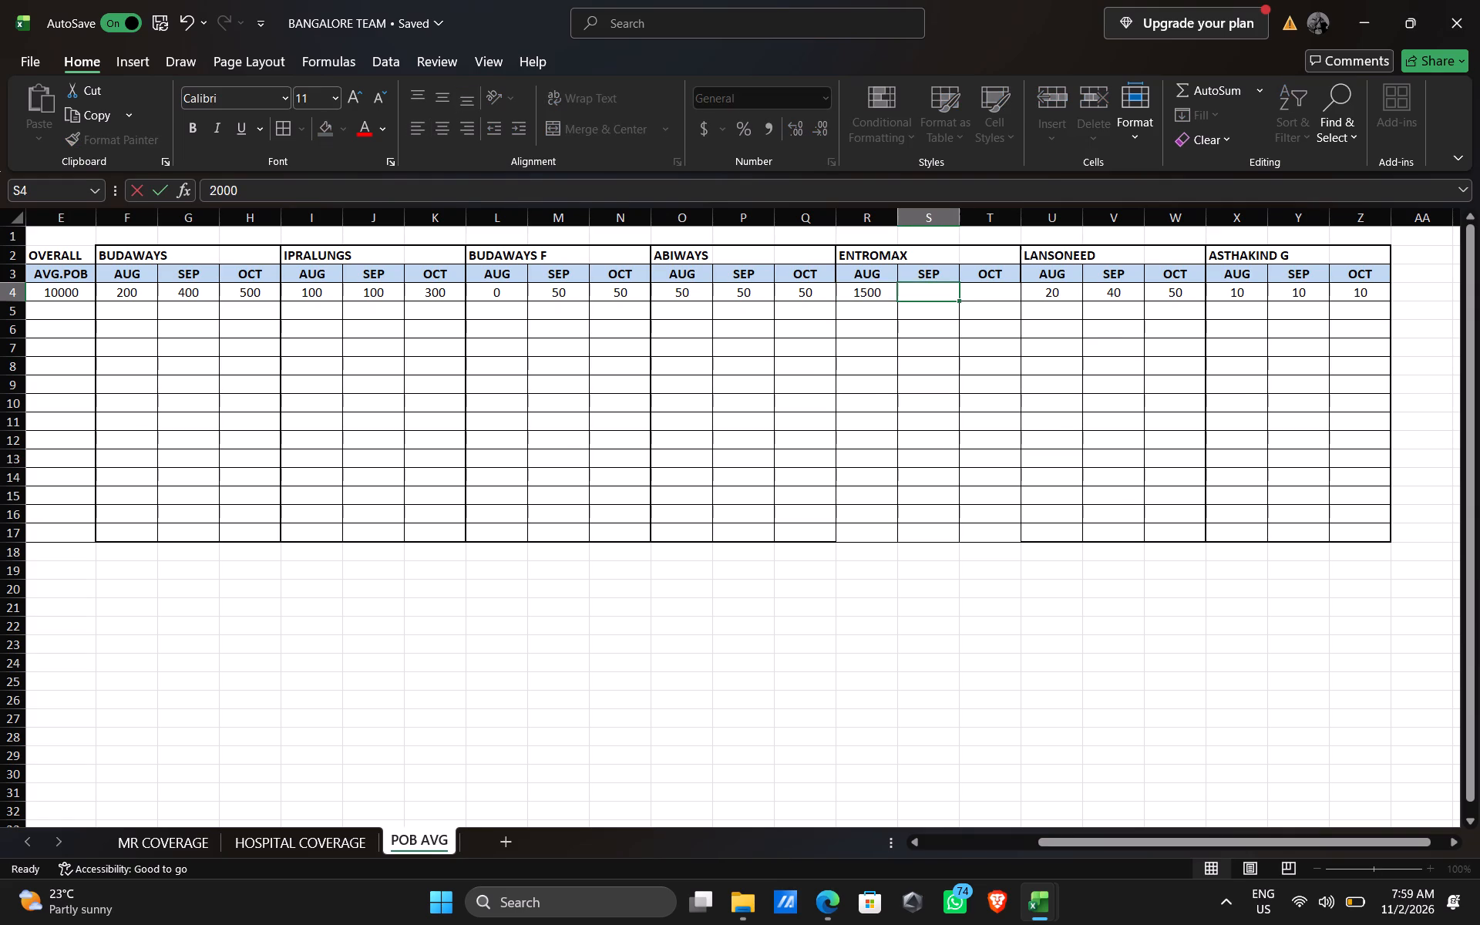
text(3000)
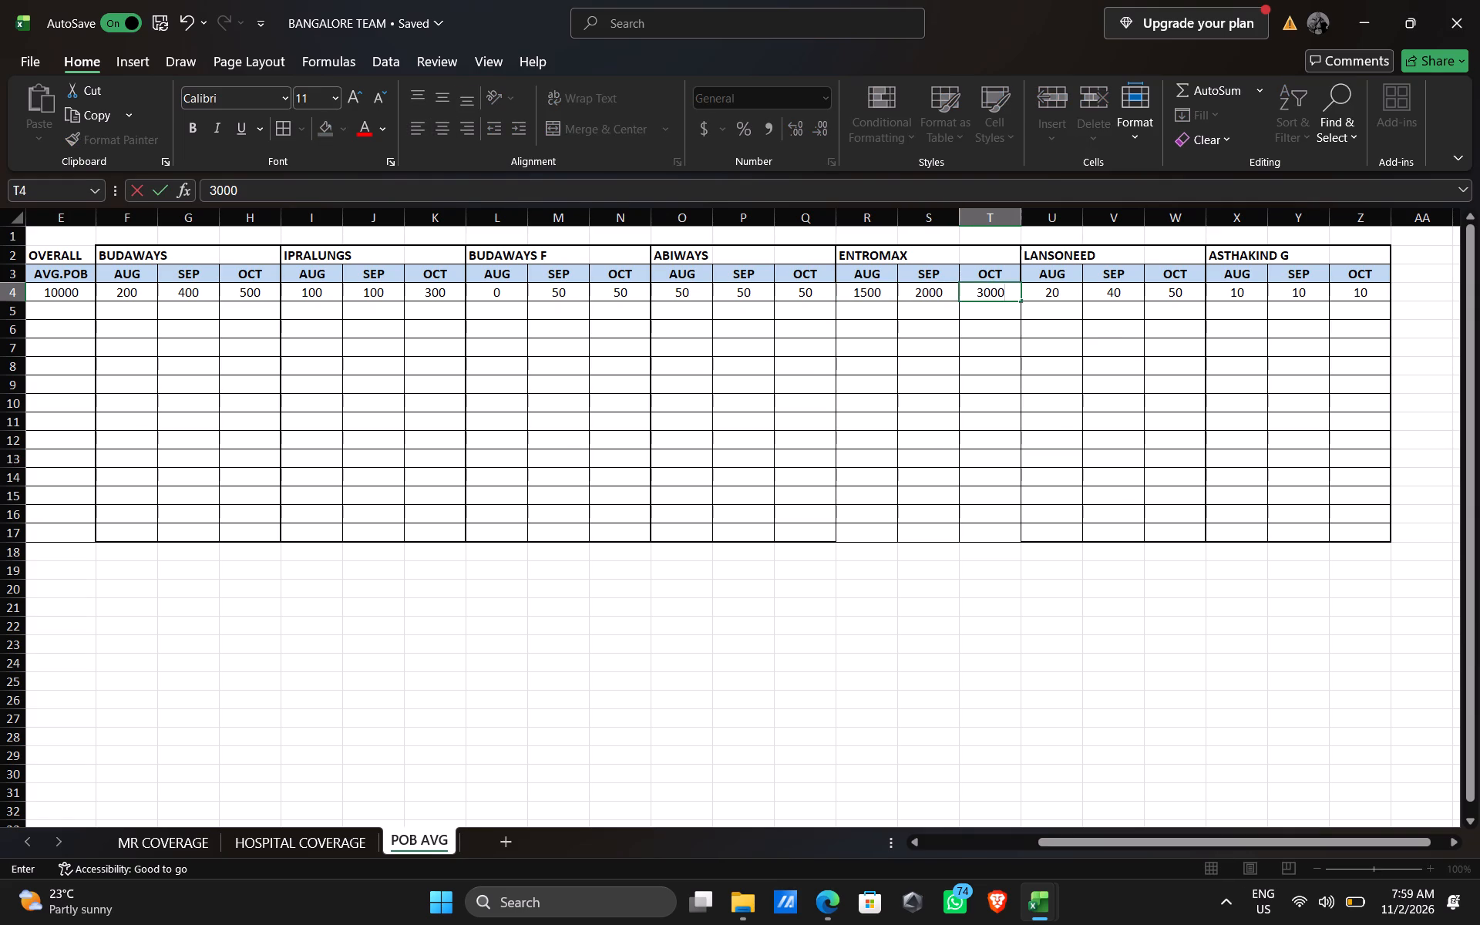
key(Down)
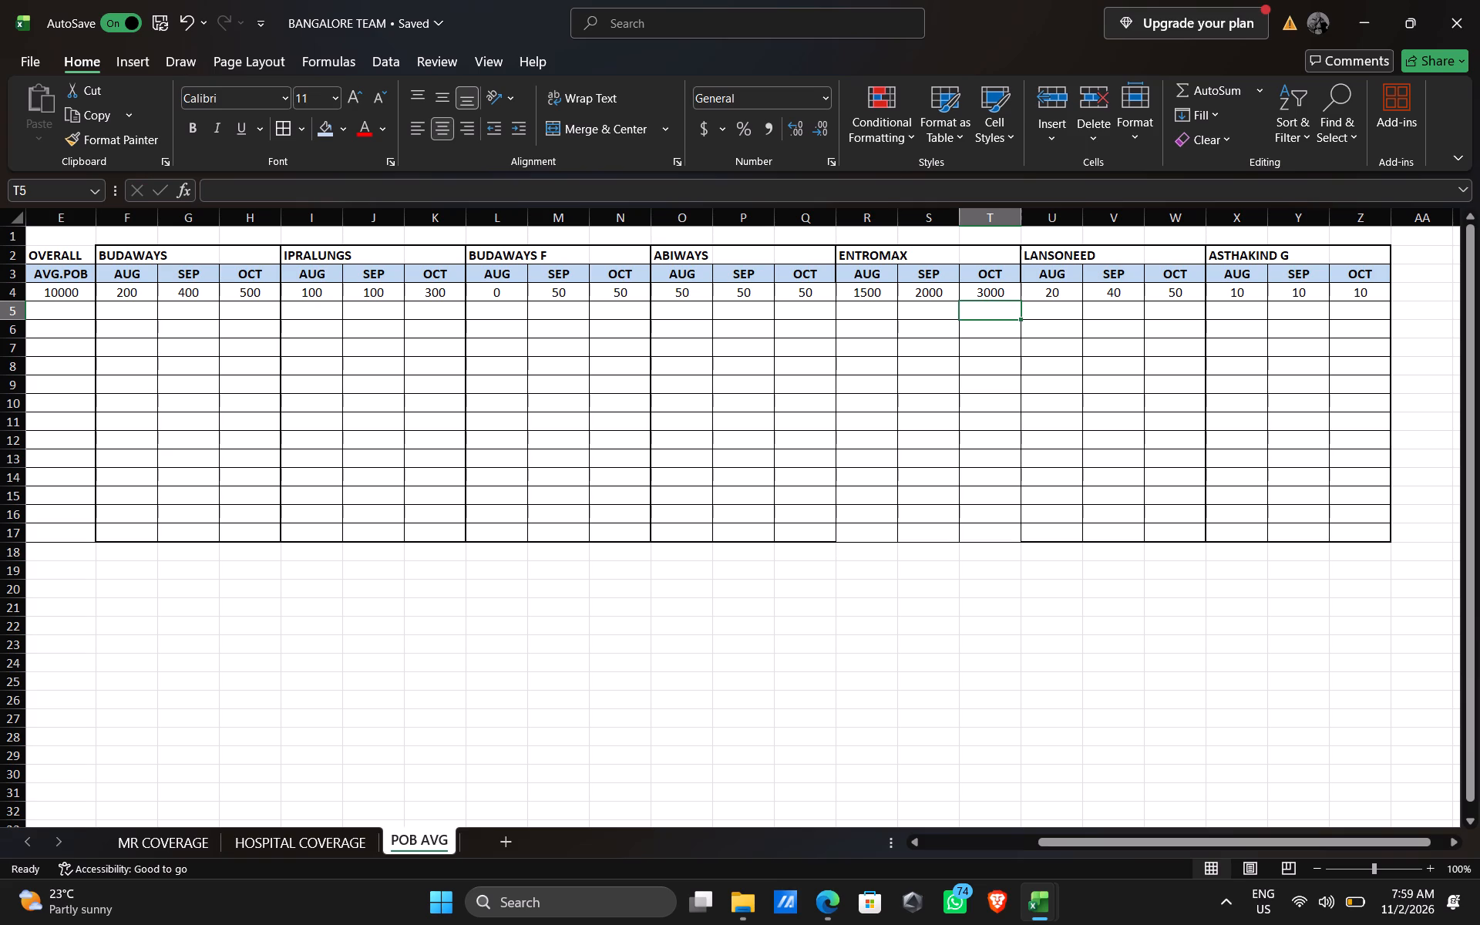
Apply a thick outside border around the whole ENTROMAX block, R2:T17.
drag(854, 254, 993, 474)
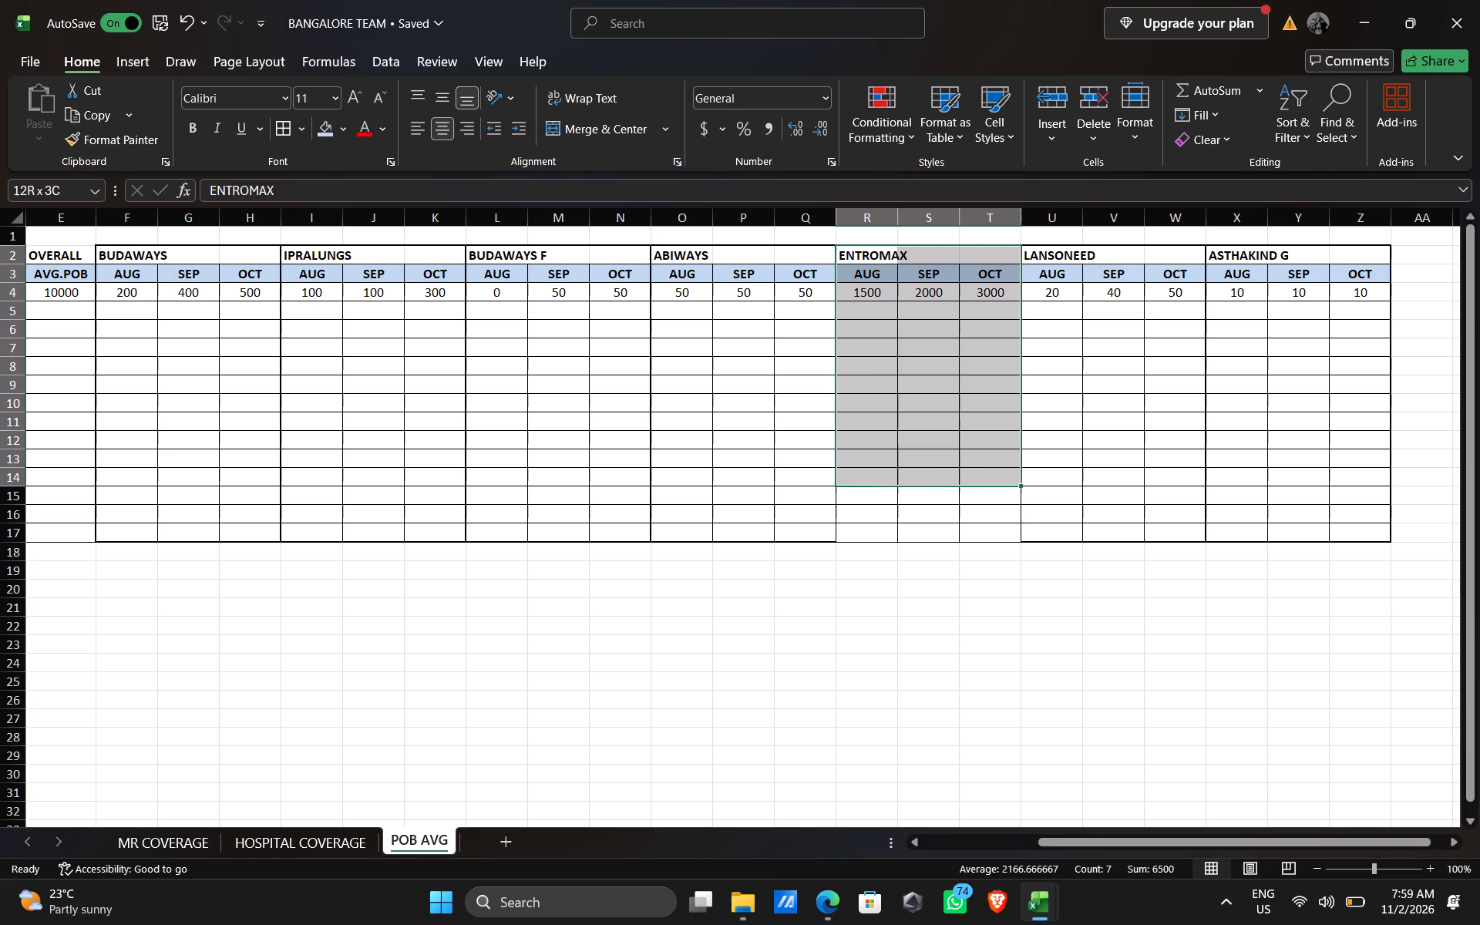
drag(993, 474, 997, 530)
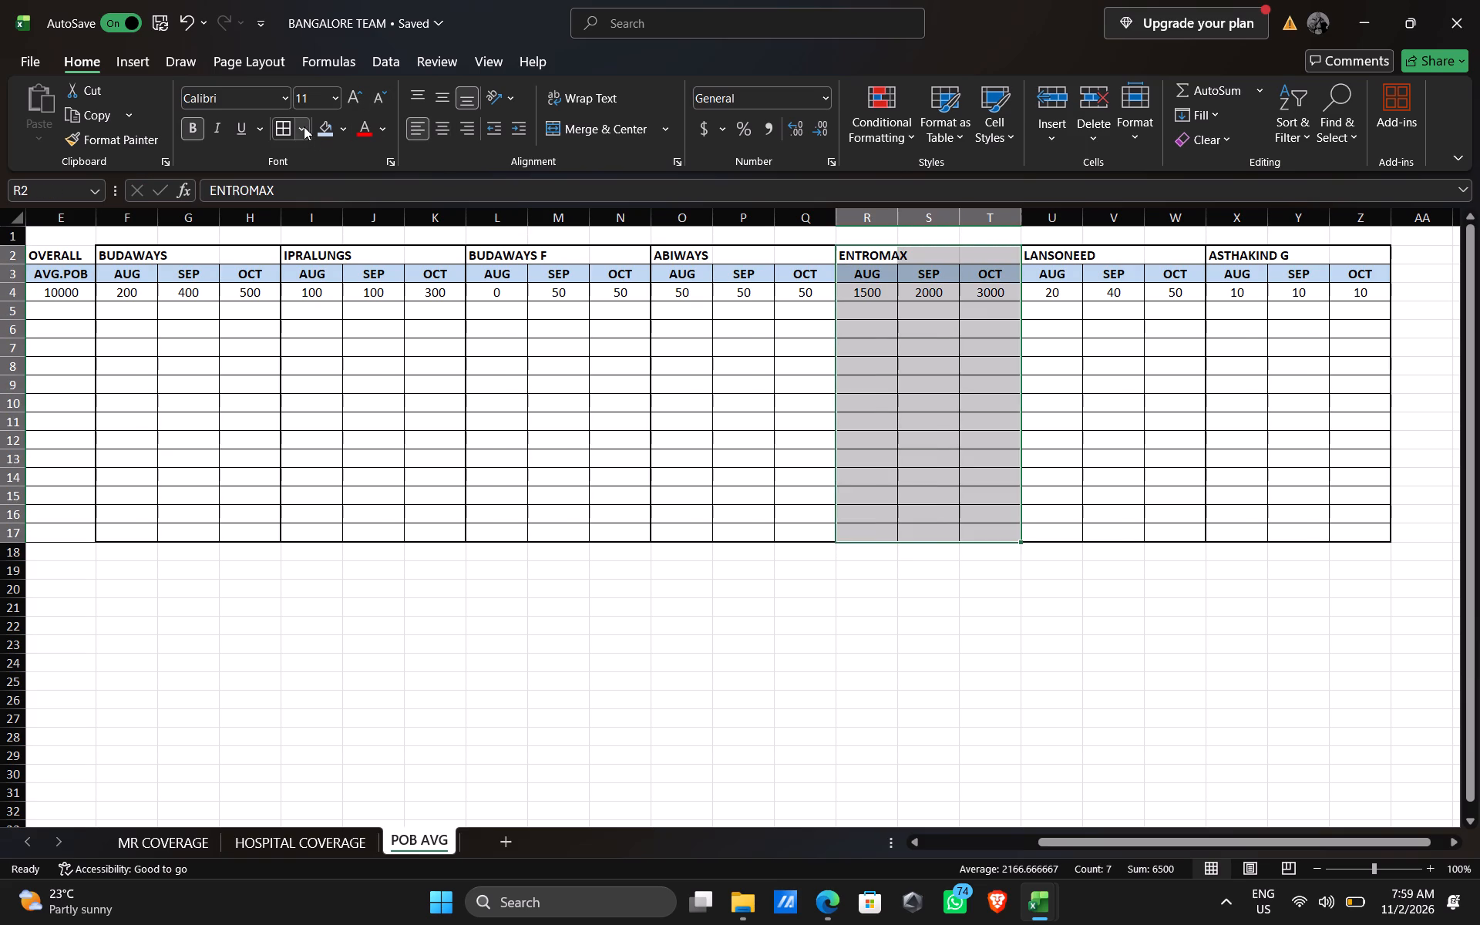
click(304, 126)
click(293, 386)
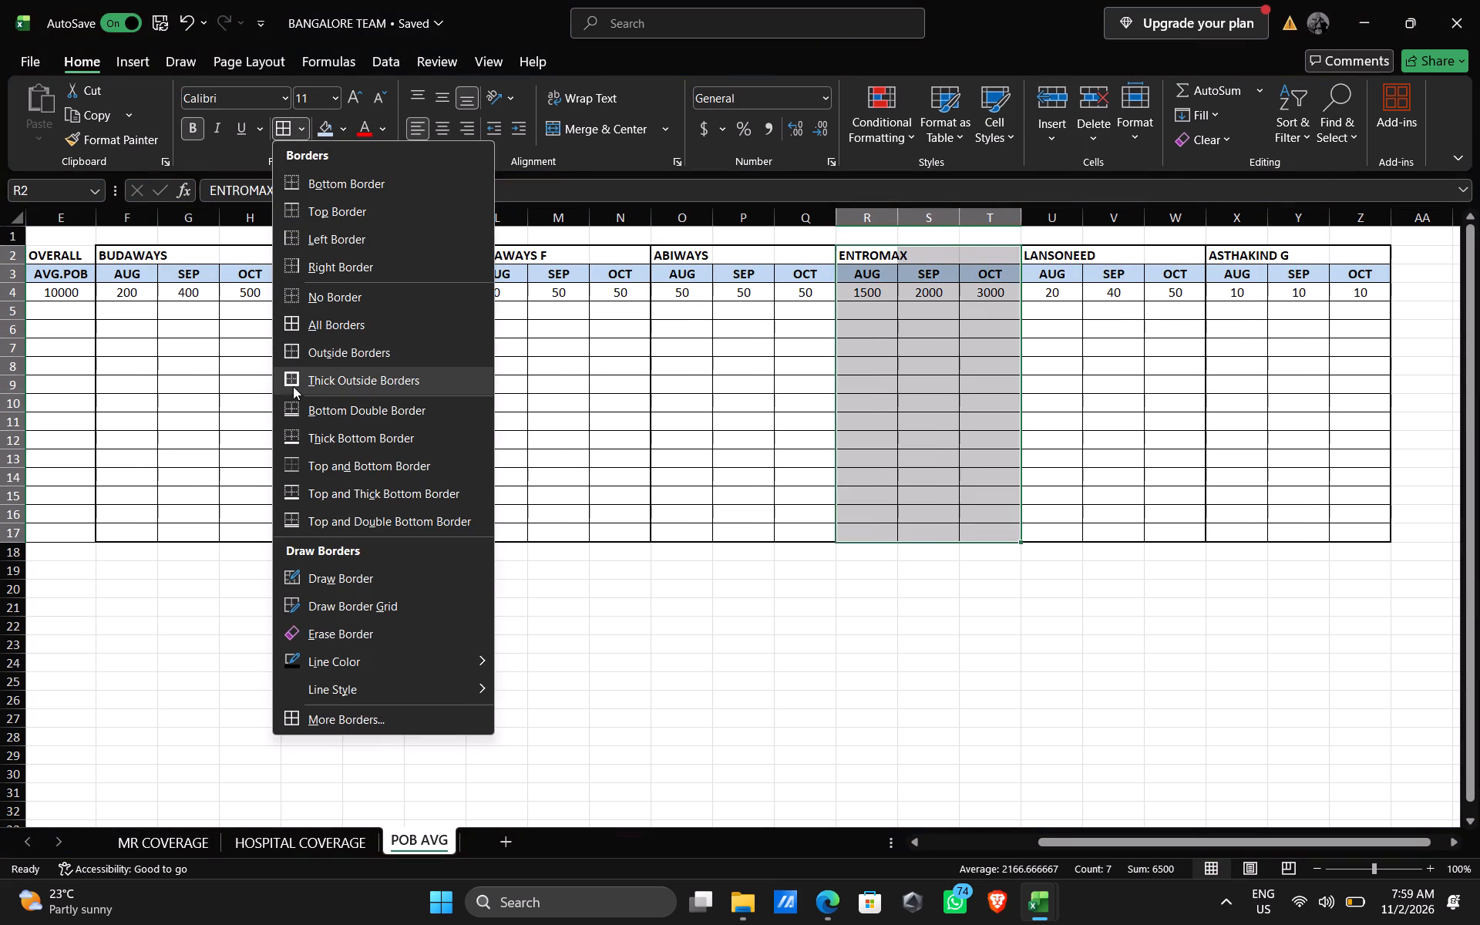
click(877, 399)
click(877, 399)
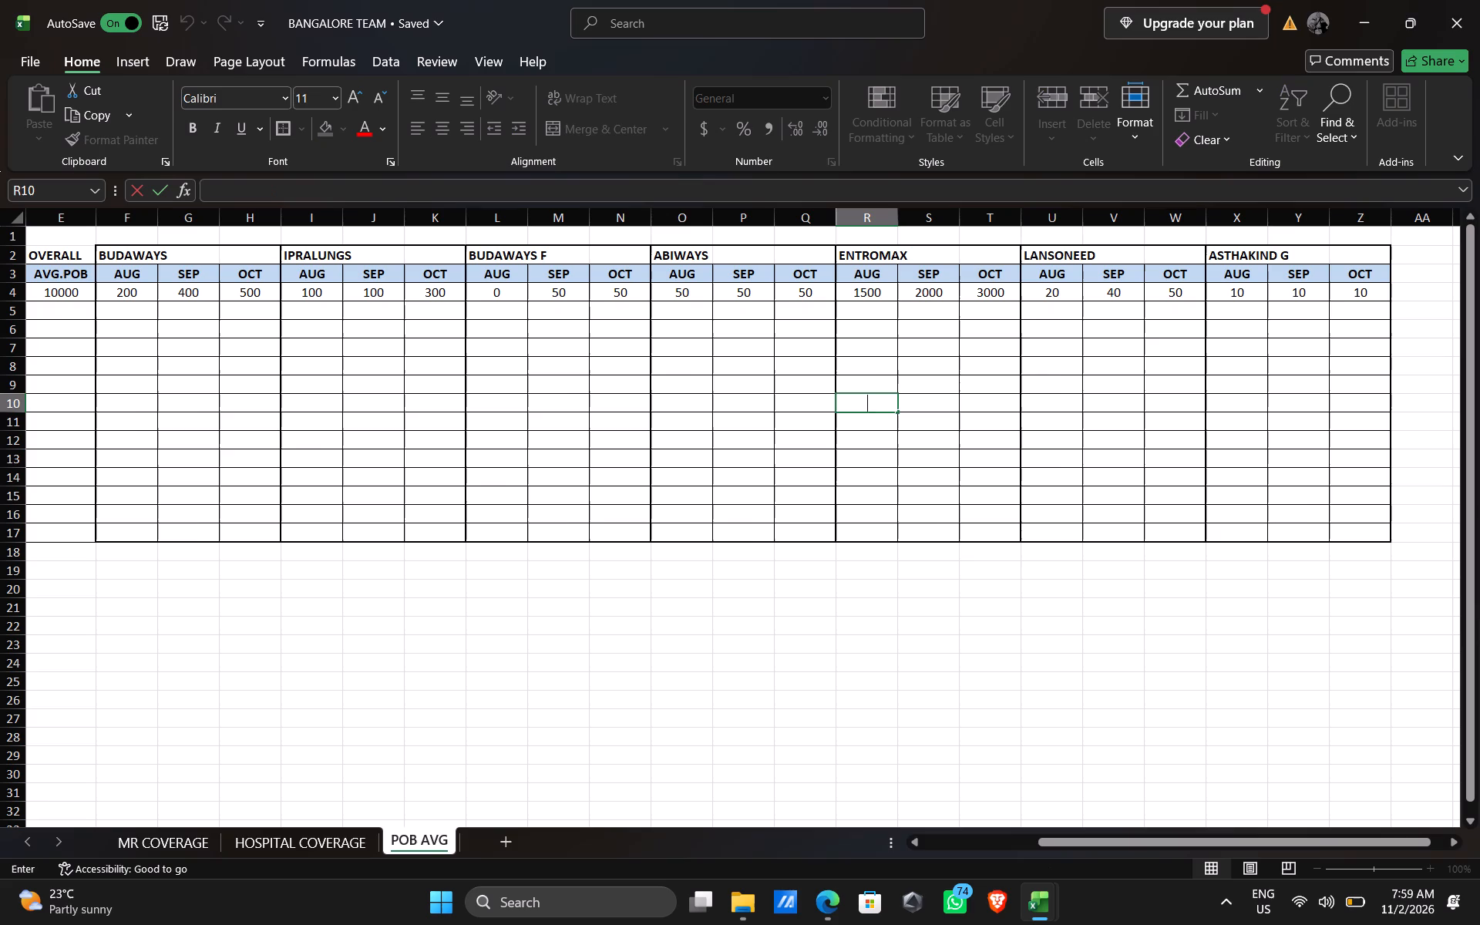
click(869, 381)
click(867, 365)
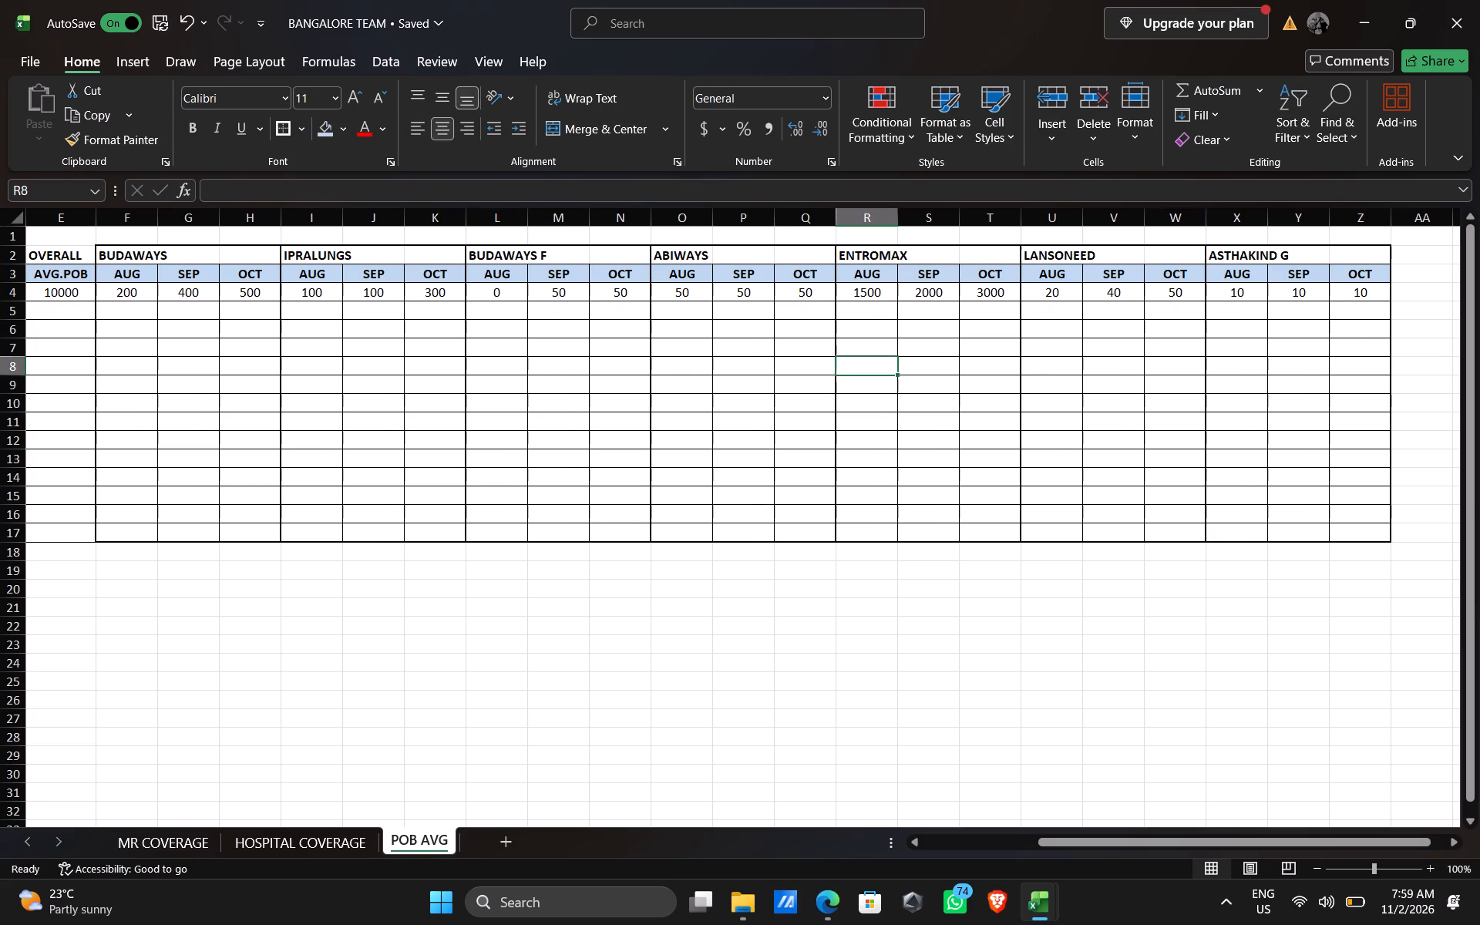
Save the workbook.
key(ctrl+s)
key(ctrl+s)
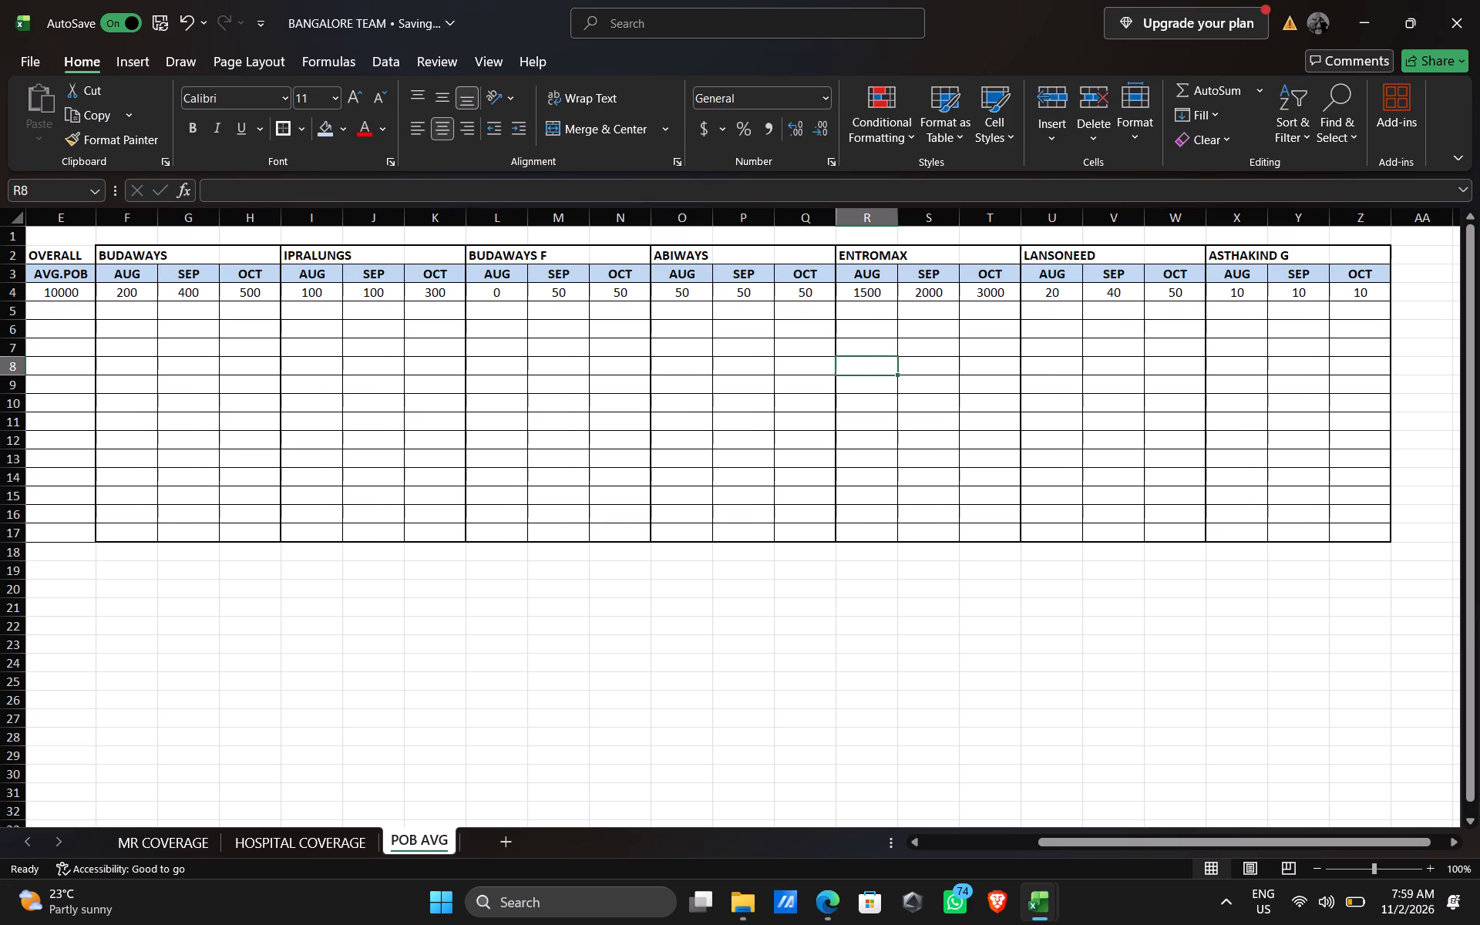
Add a new worksheet after POB AVG and name it DISPENSARY DRS.
drag(1256, 839, 861, 856)
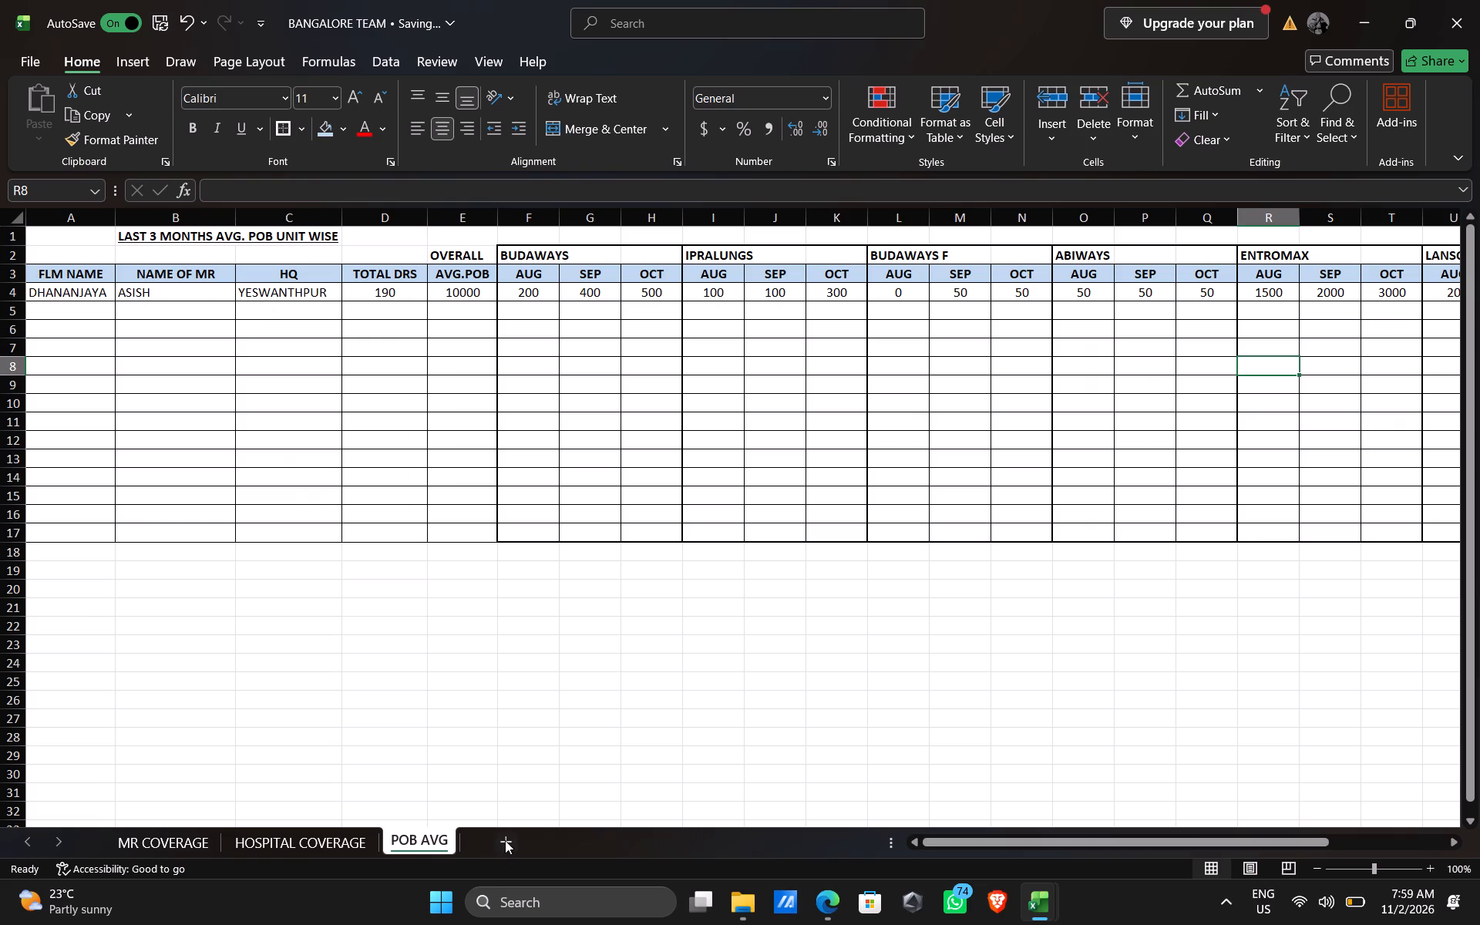
click(505, 840)
right_click(505, 840)
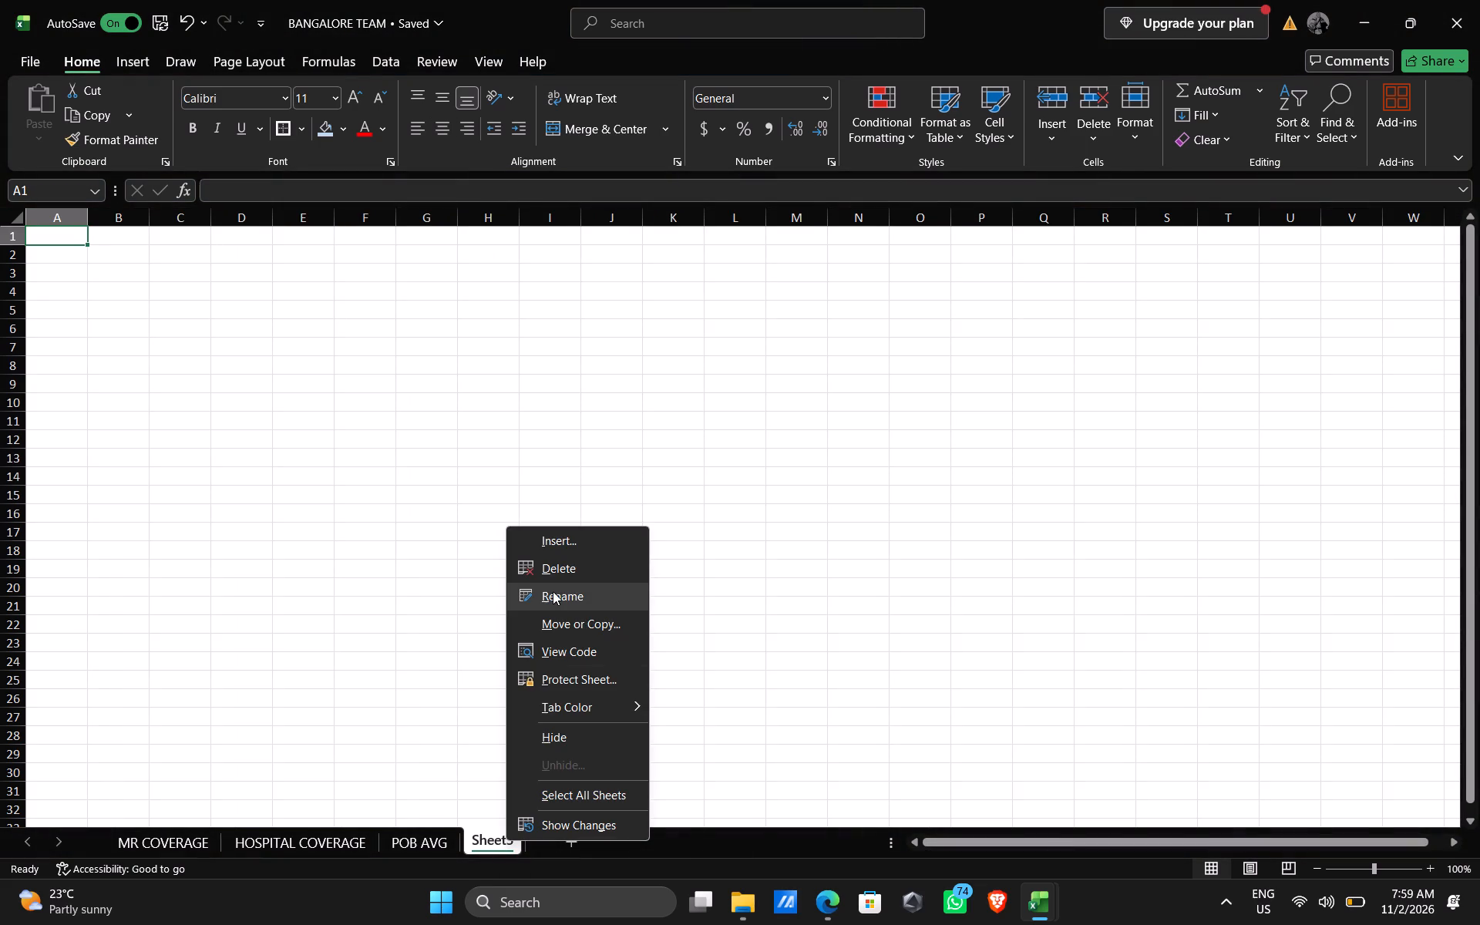
click(552, 594)
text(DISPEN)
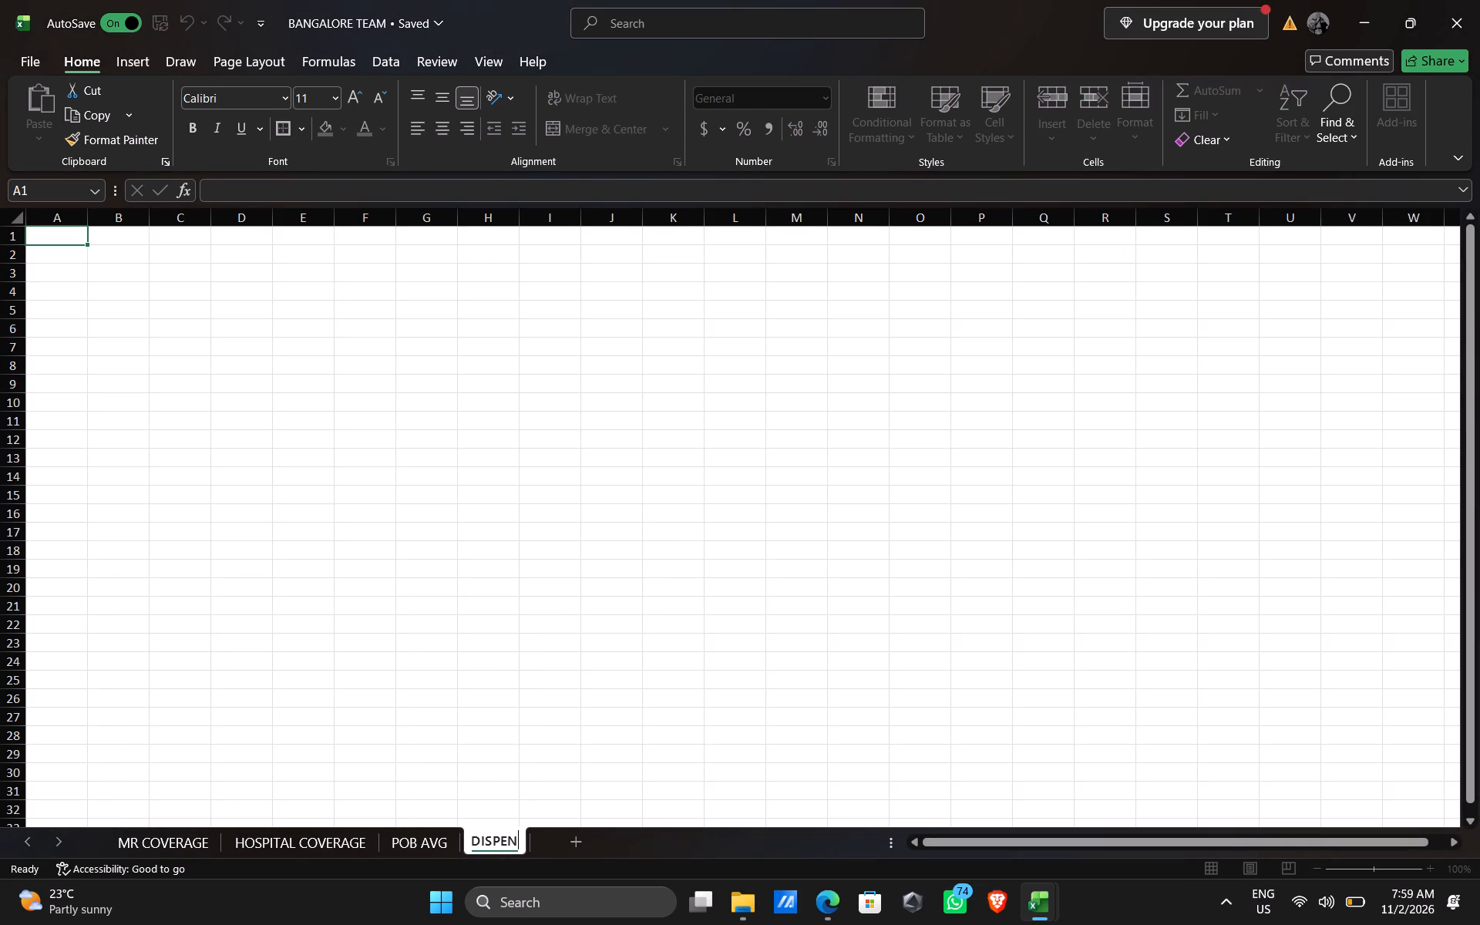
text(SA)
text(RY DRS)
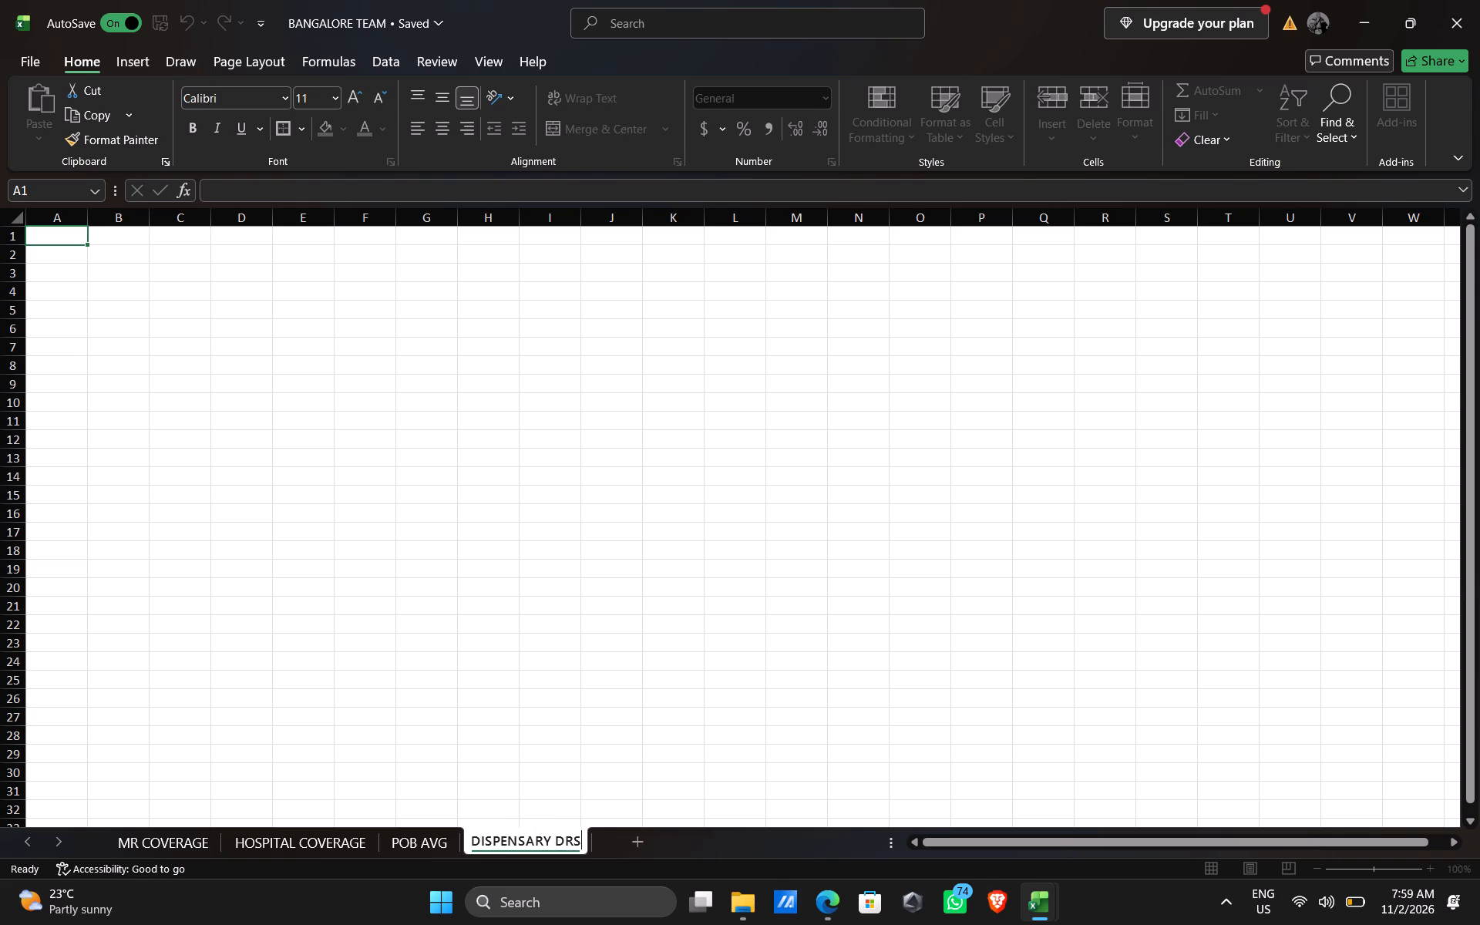
Enter the headings FLM NAME, NAME OF MR and HQ in A2:C2 of the DISPENSARY DRS sheet.
click(65, 255)
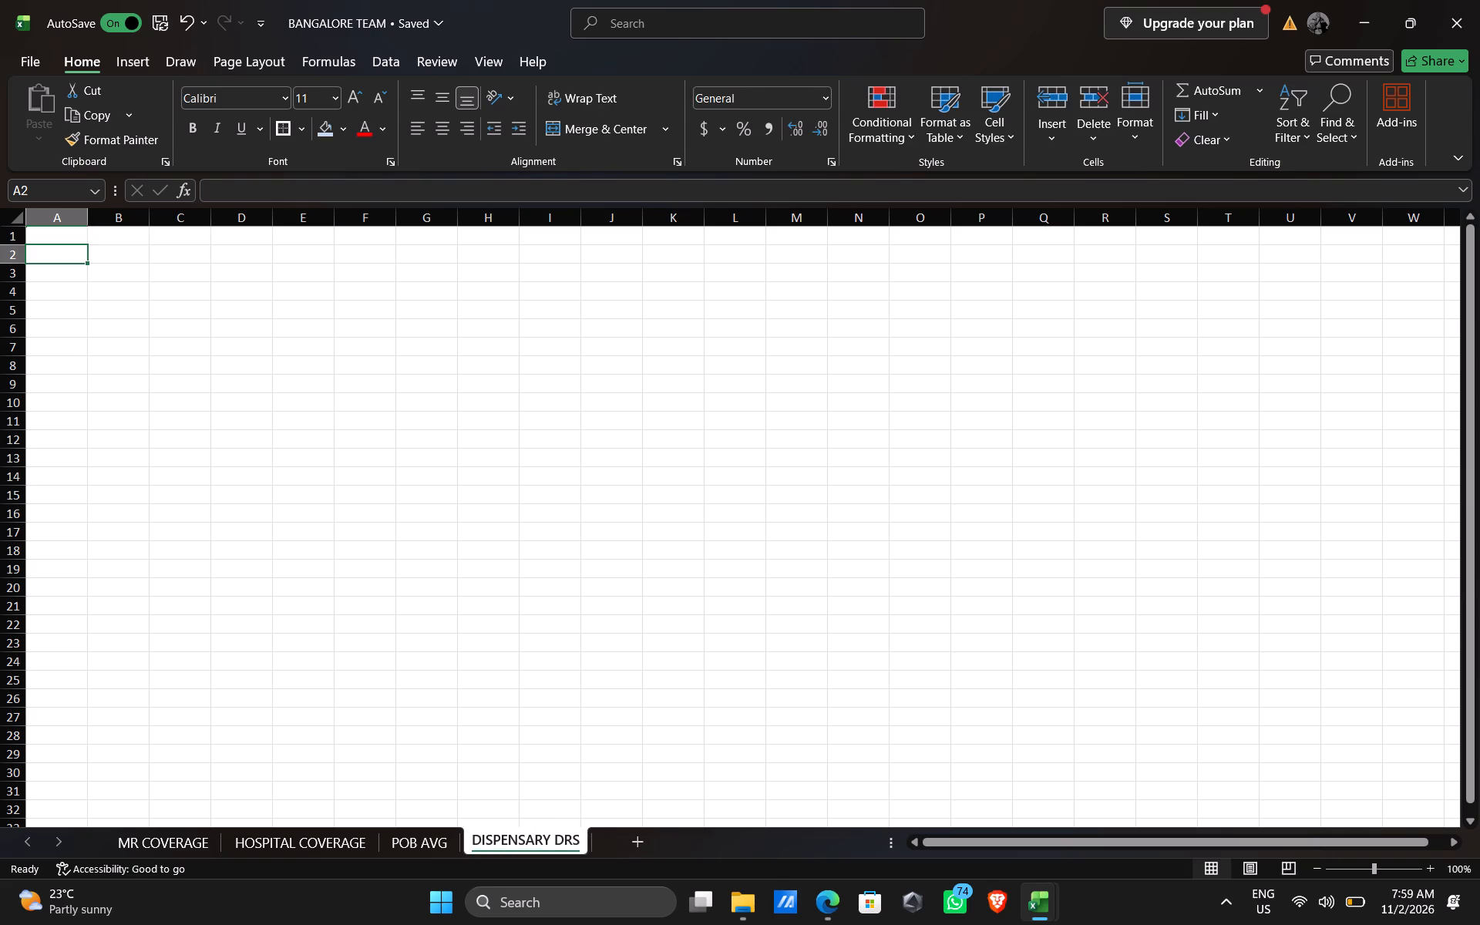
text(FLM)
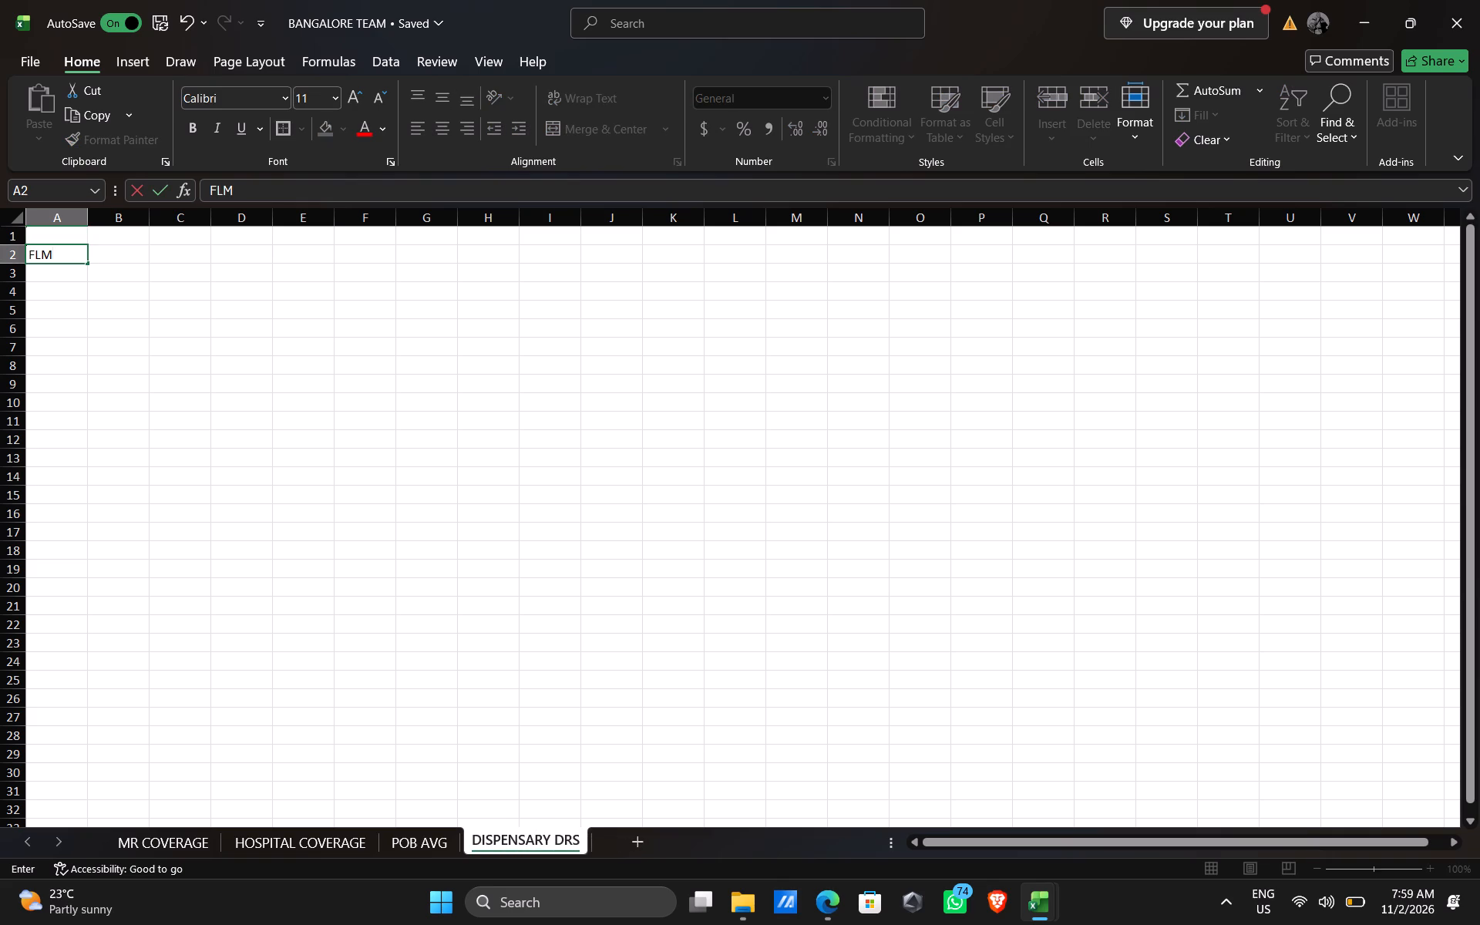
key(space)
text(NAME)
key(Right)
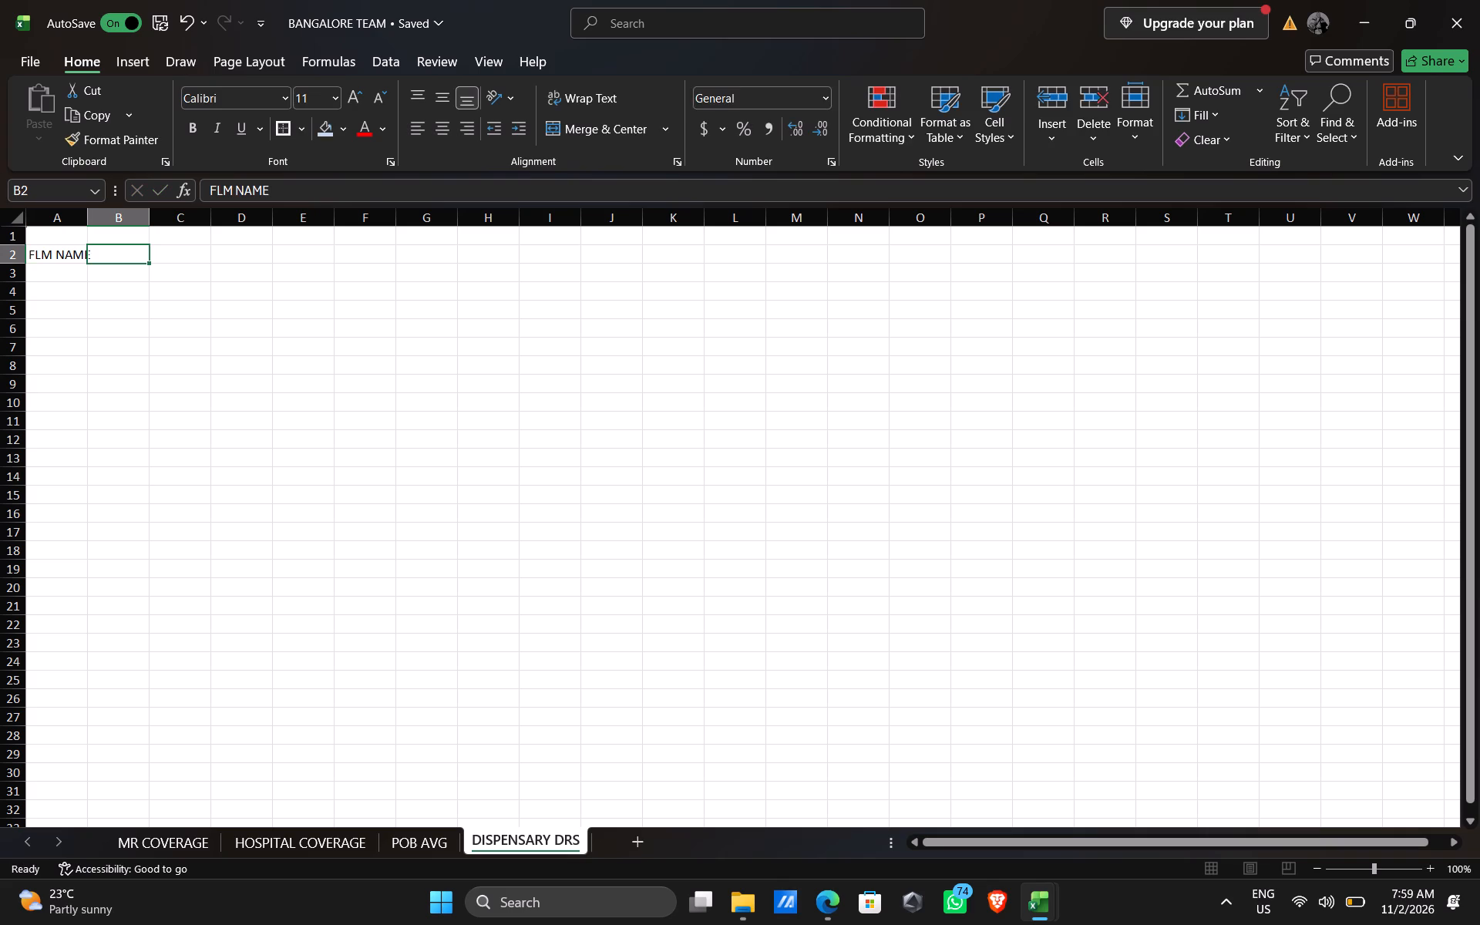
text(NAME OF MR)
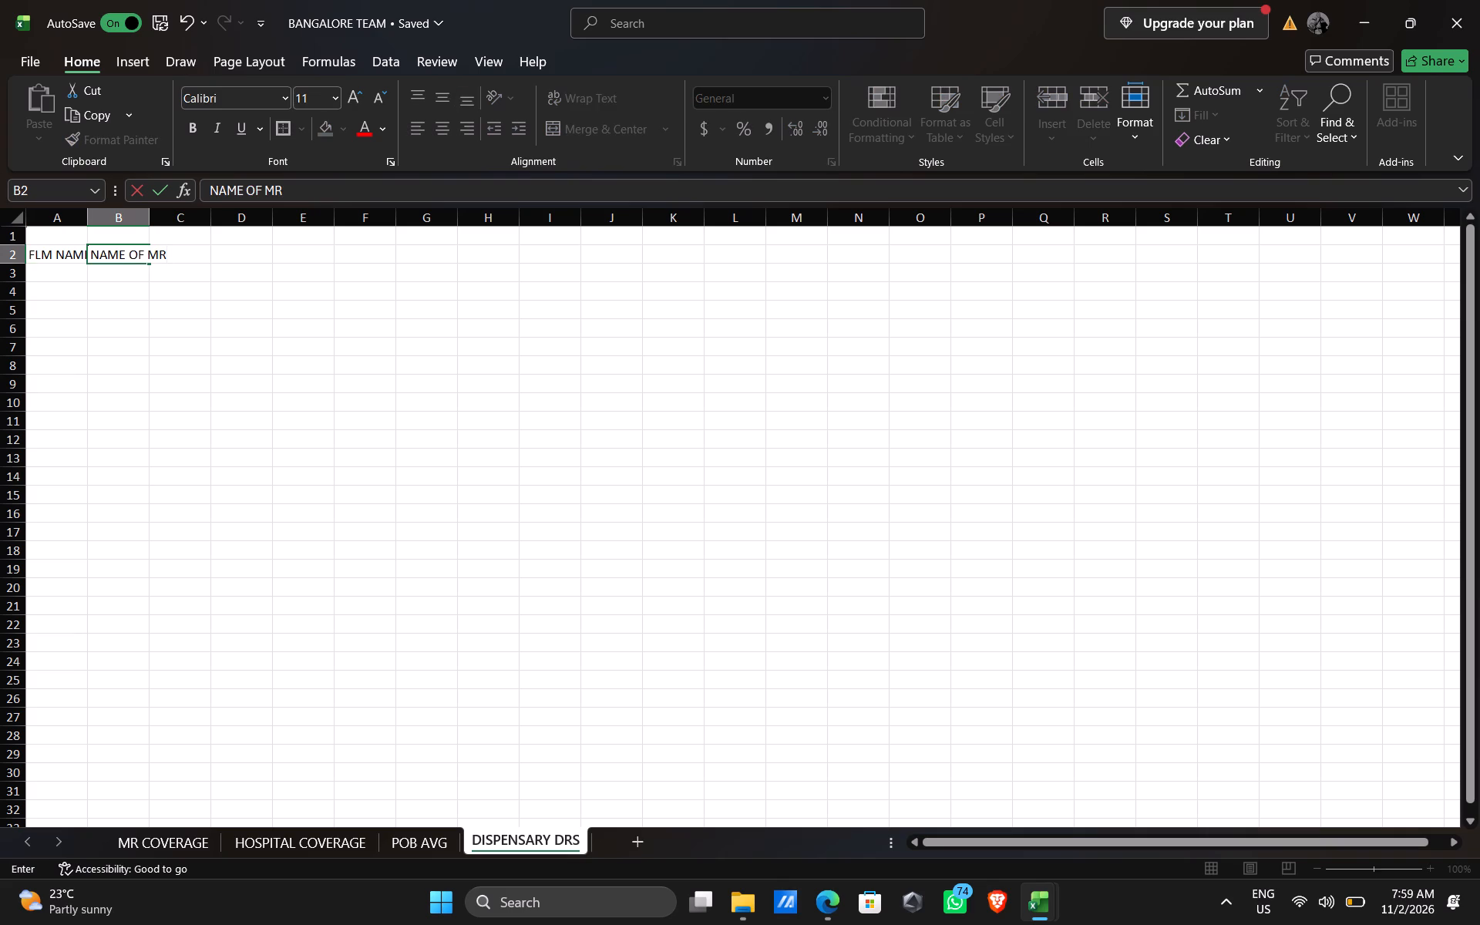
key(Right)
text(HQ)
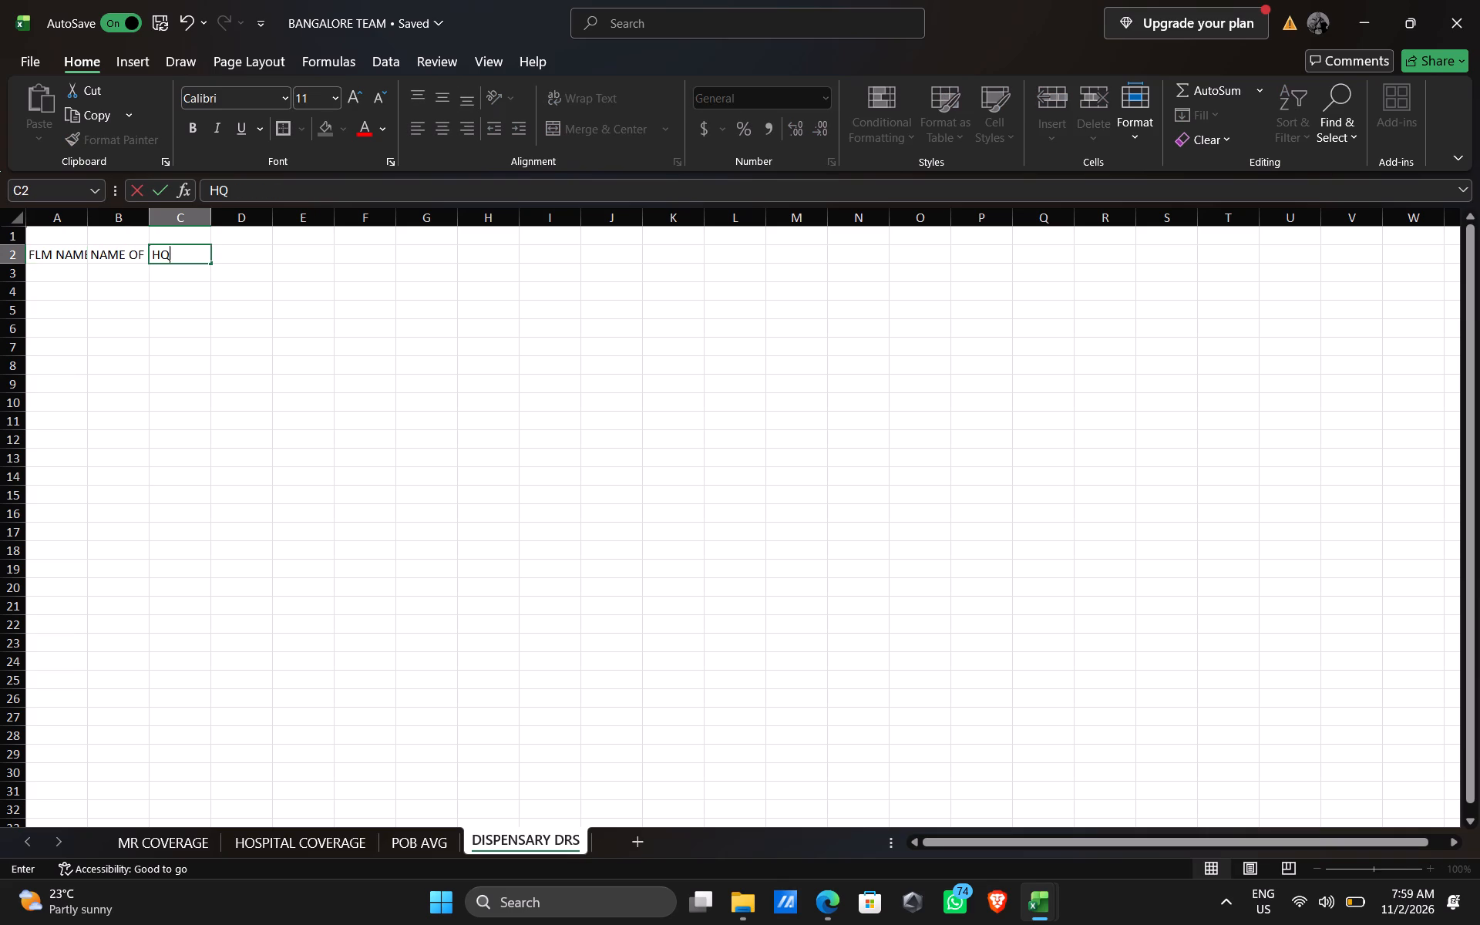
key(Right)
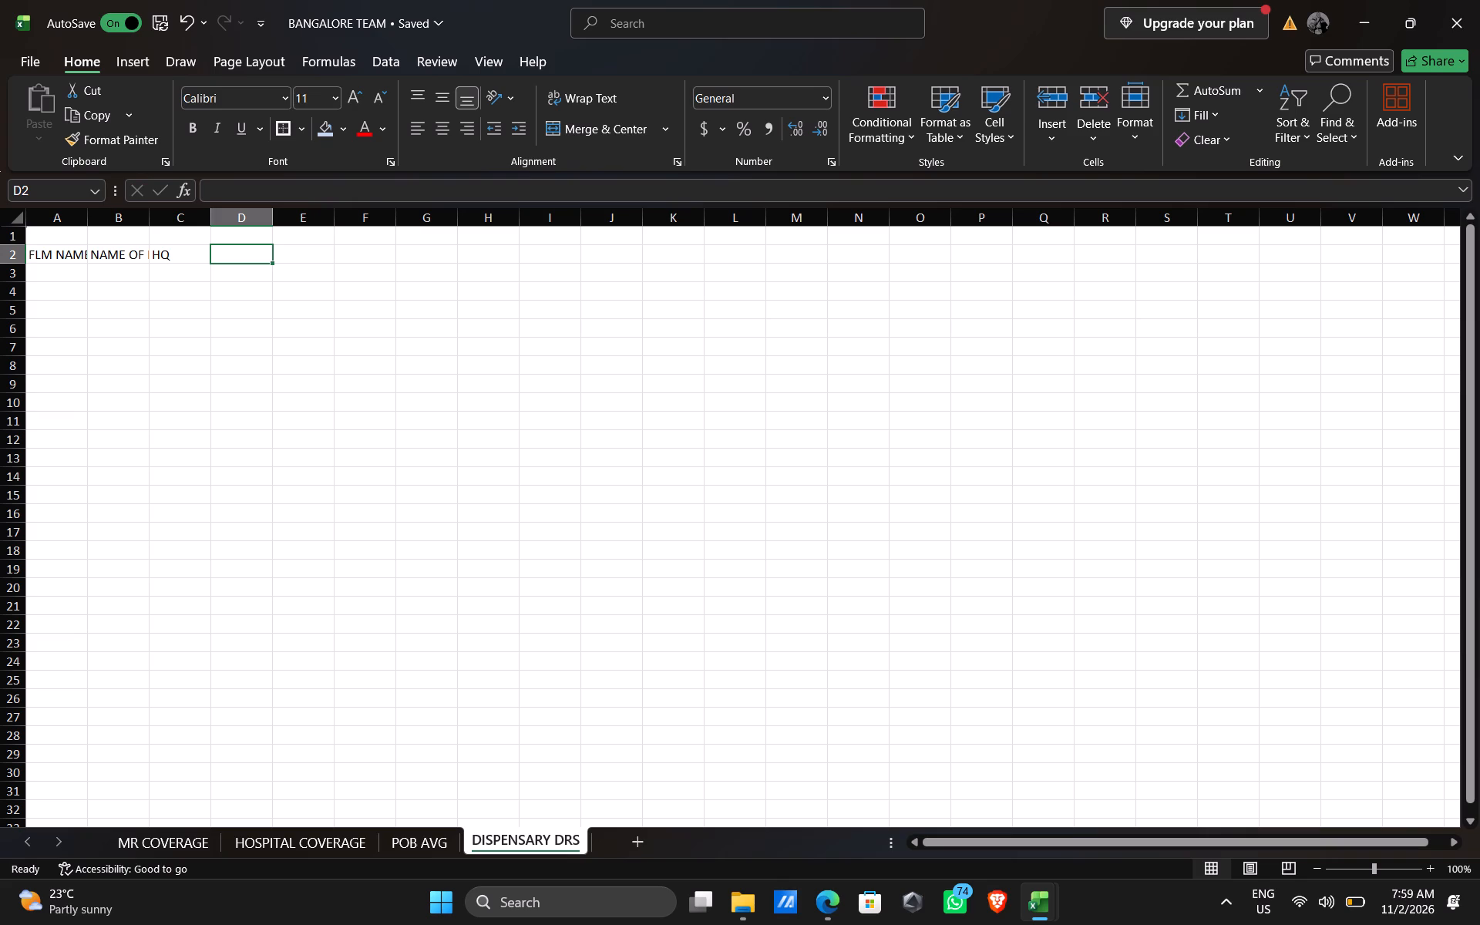
Widen column A so the FLM NAME heading fits.
drag(88, 219, 118, 222)
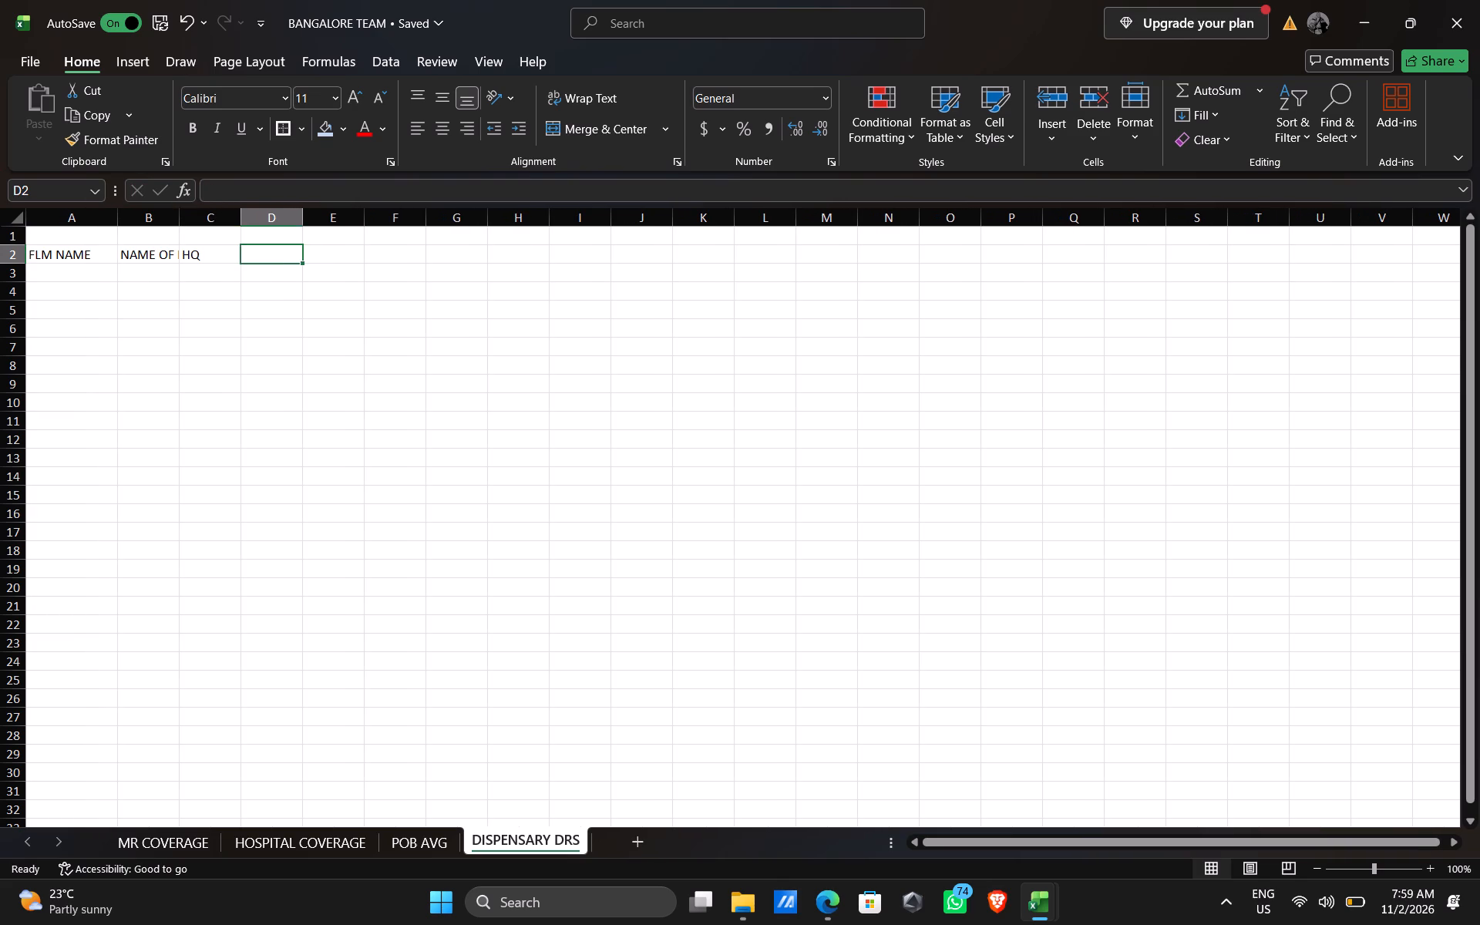
Widen column B so the NAME OF MR heading fits.
drag(178, 219, 220, 220)
drag(220, 220, 228, 221)
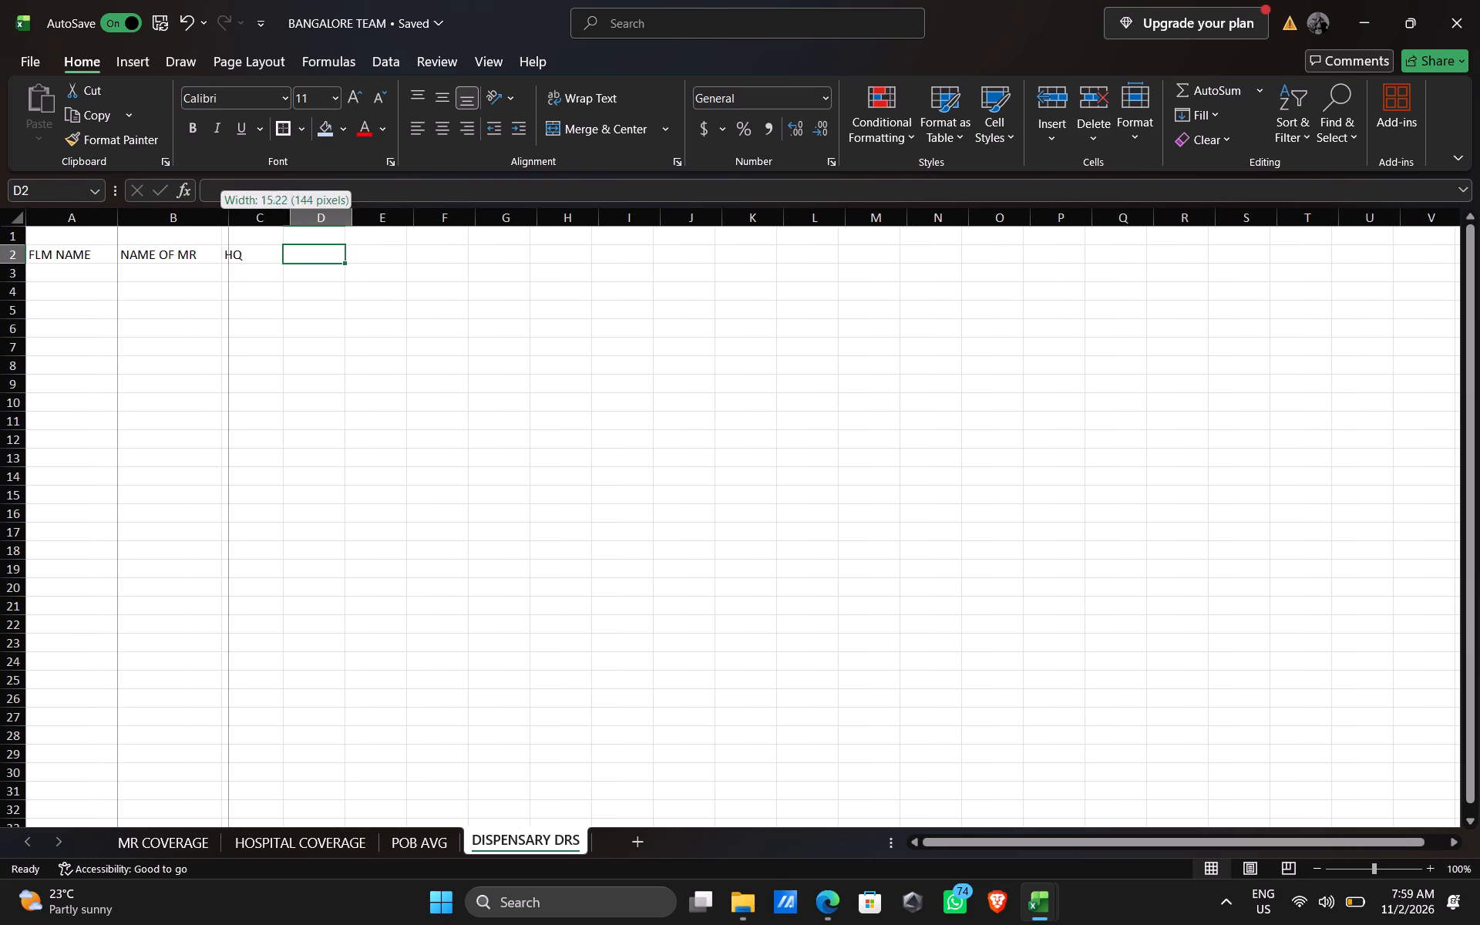
drag(228, 221, 230, 221)
Copy the heading row and first data row, A3:G4, from HOSPITAL COVERAGE into DISPENSARY DRS starting at A2.
click(296, 837)
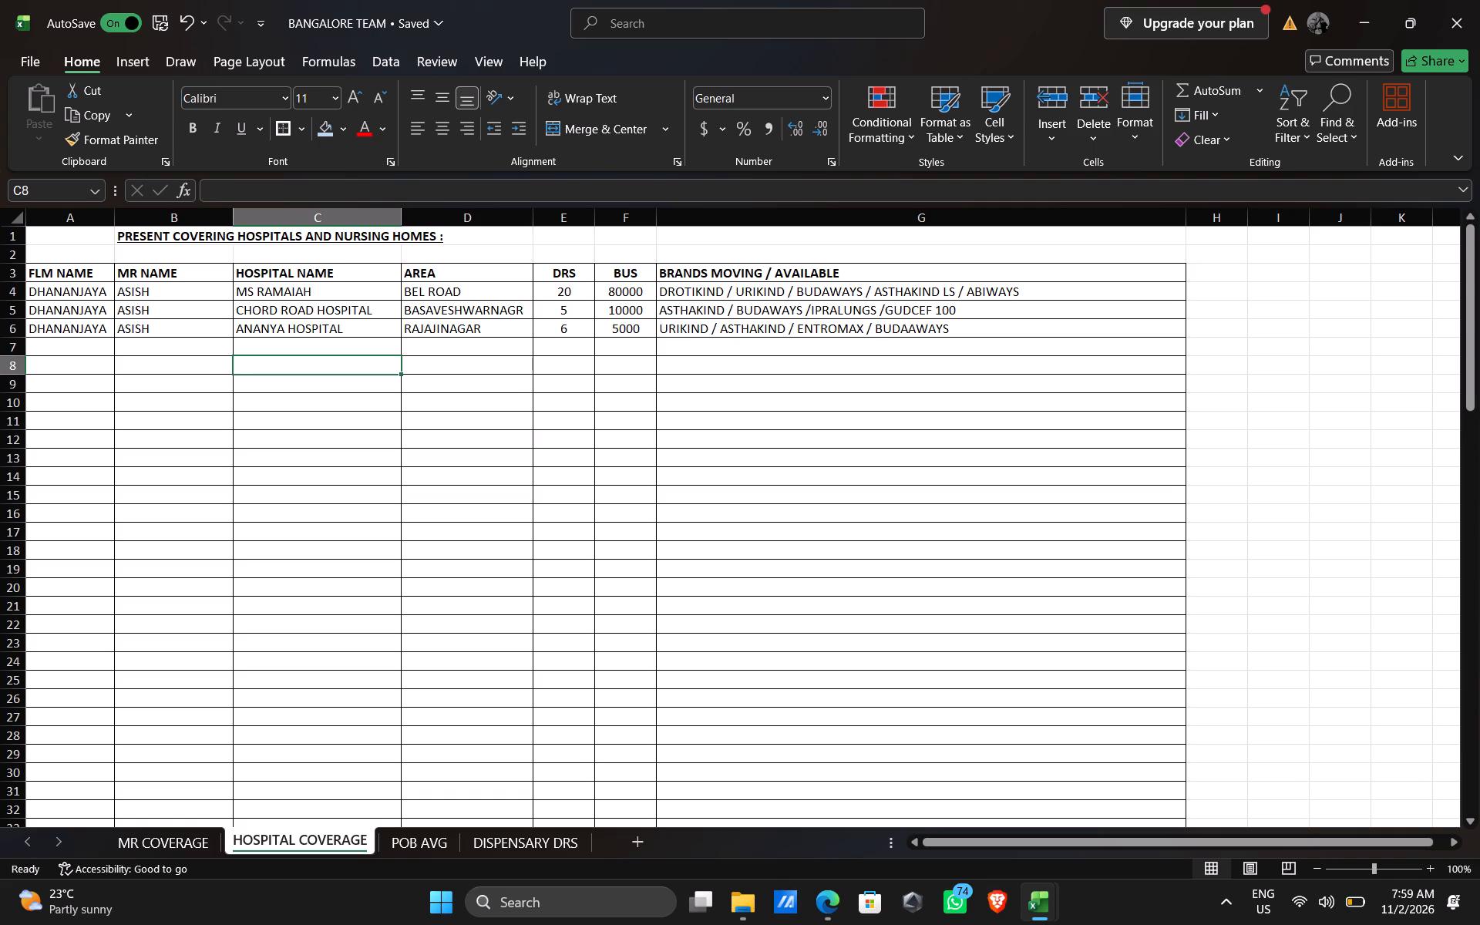
drag(63, 277, 351, 293)
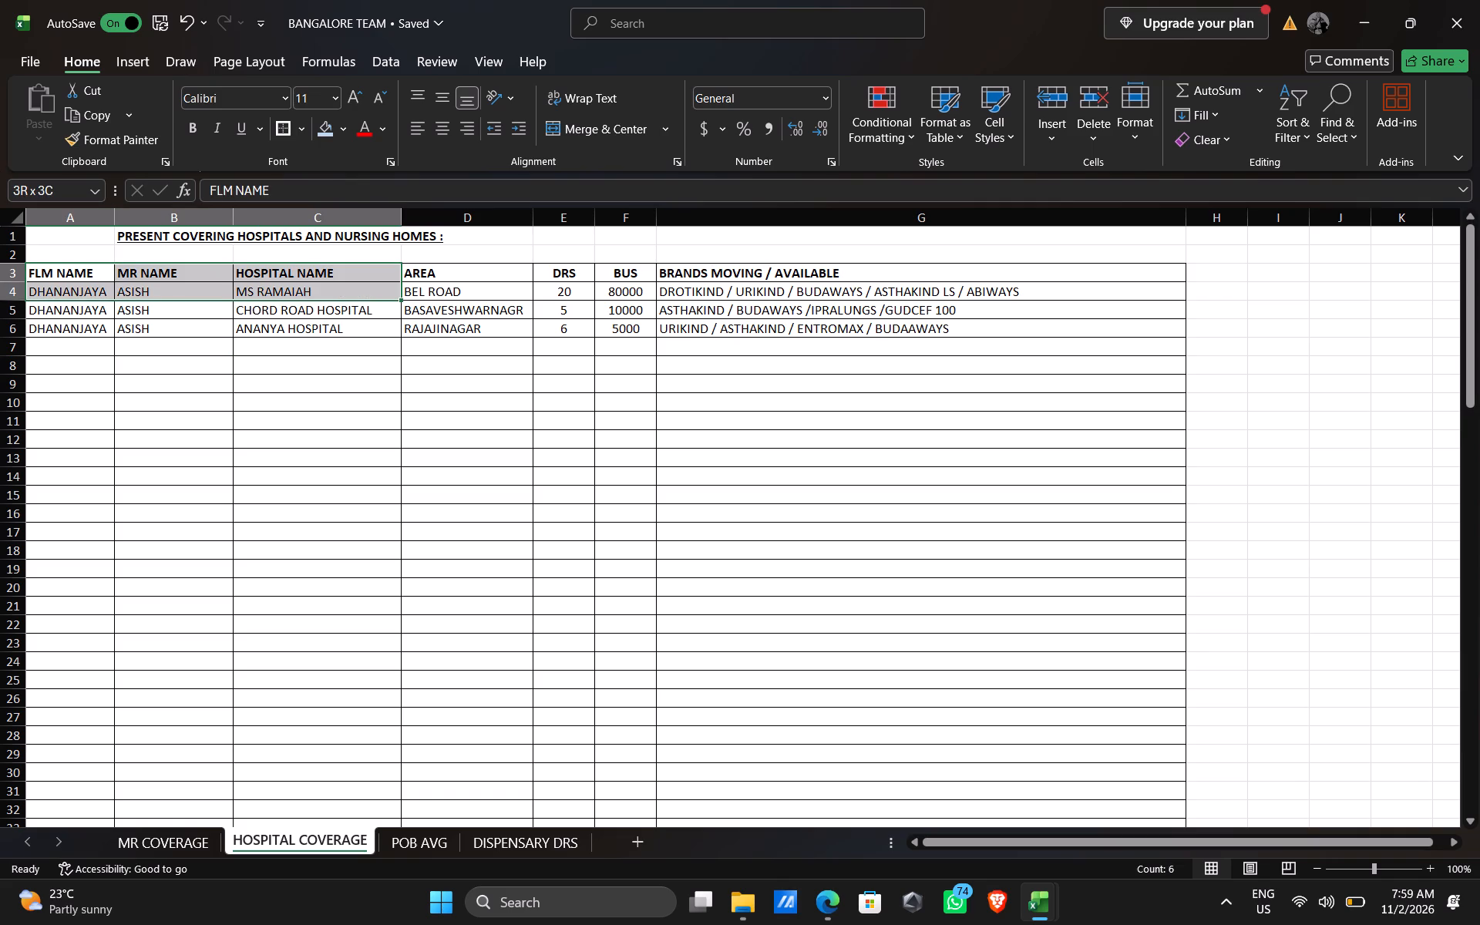
drag(351, 293, 441, 297)
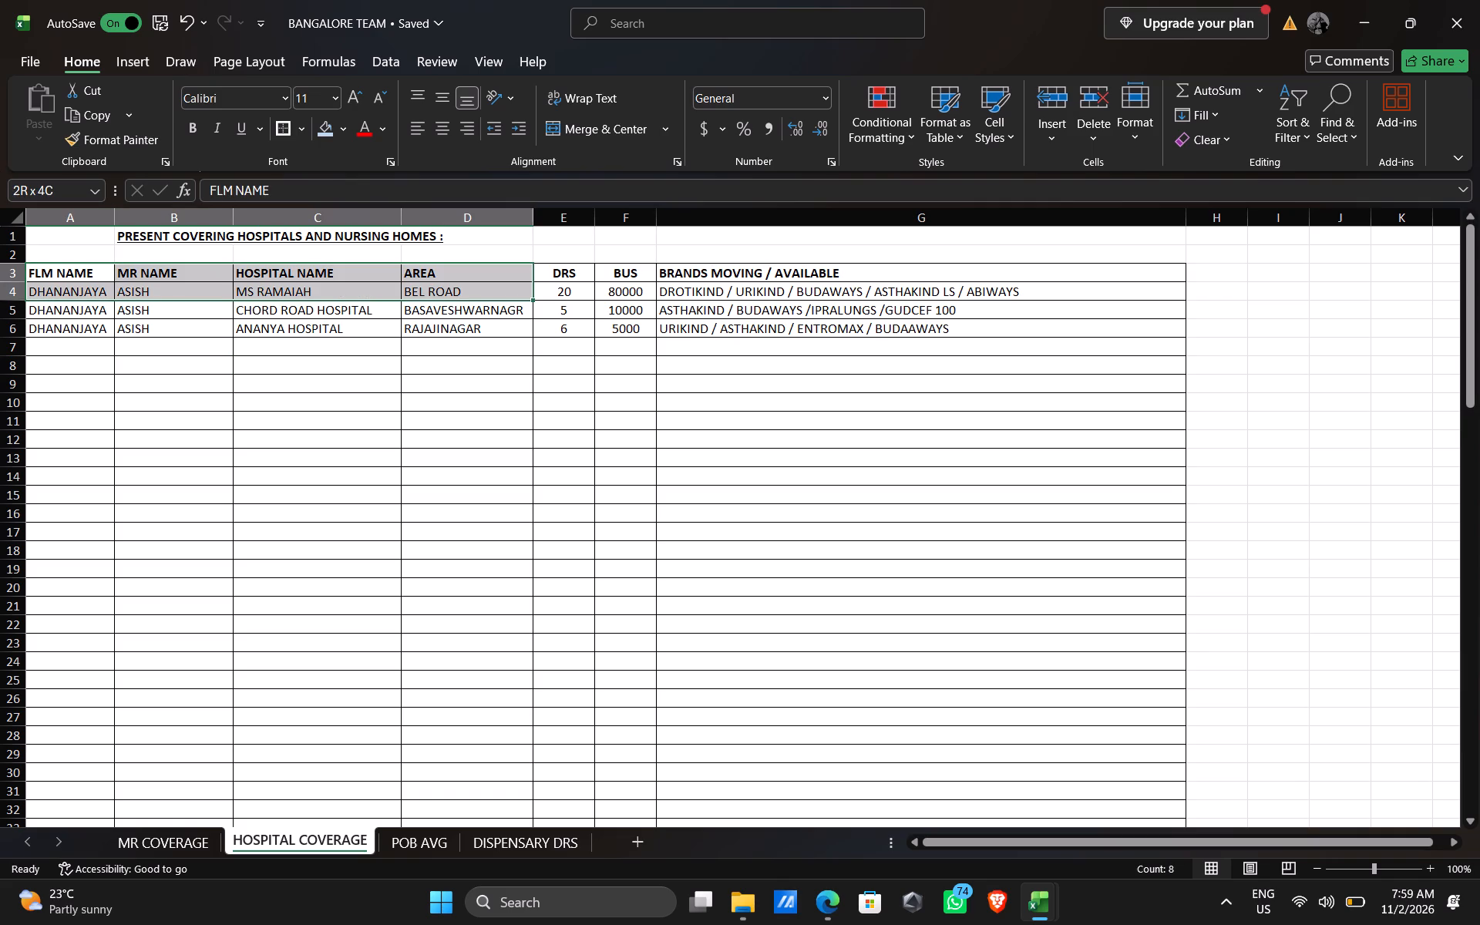
drag(441, 297, 620, 298)
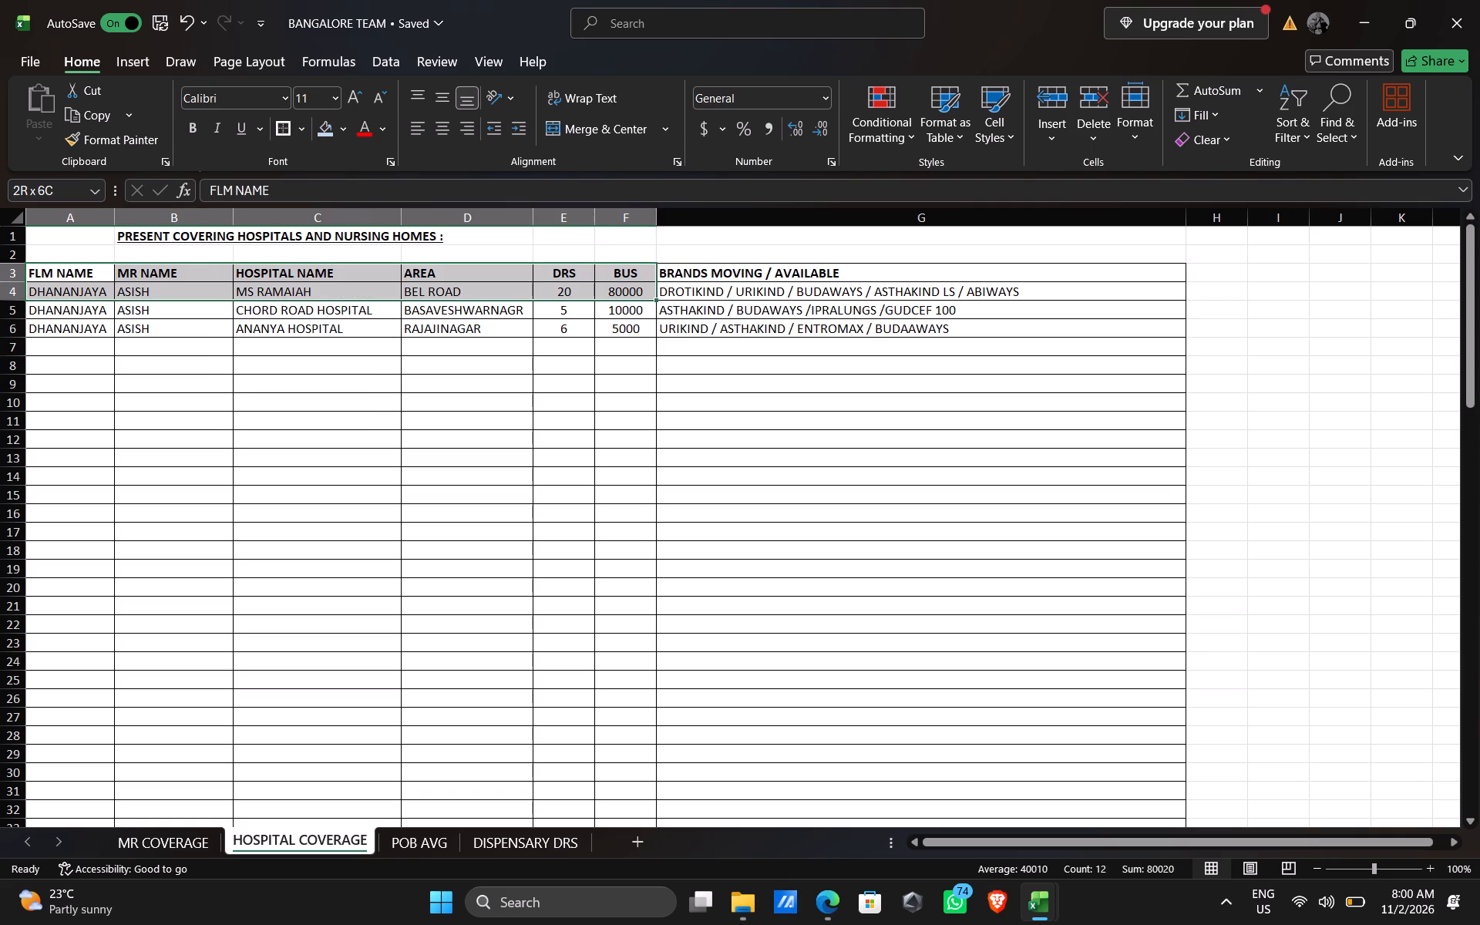
drag(620, 298, 683, 293)
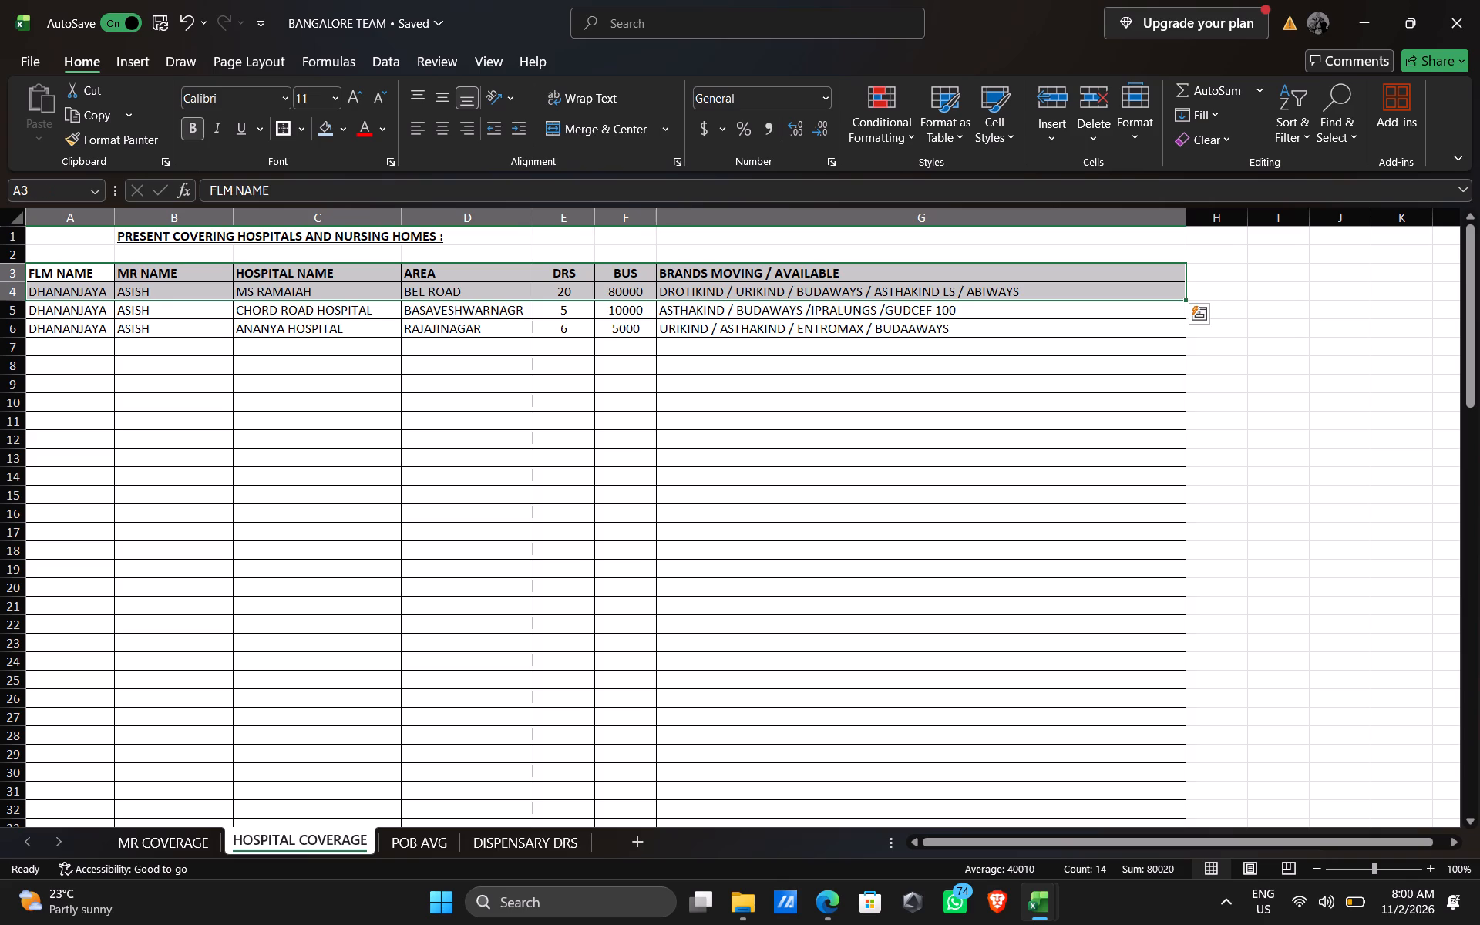
key(ctrl+c)
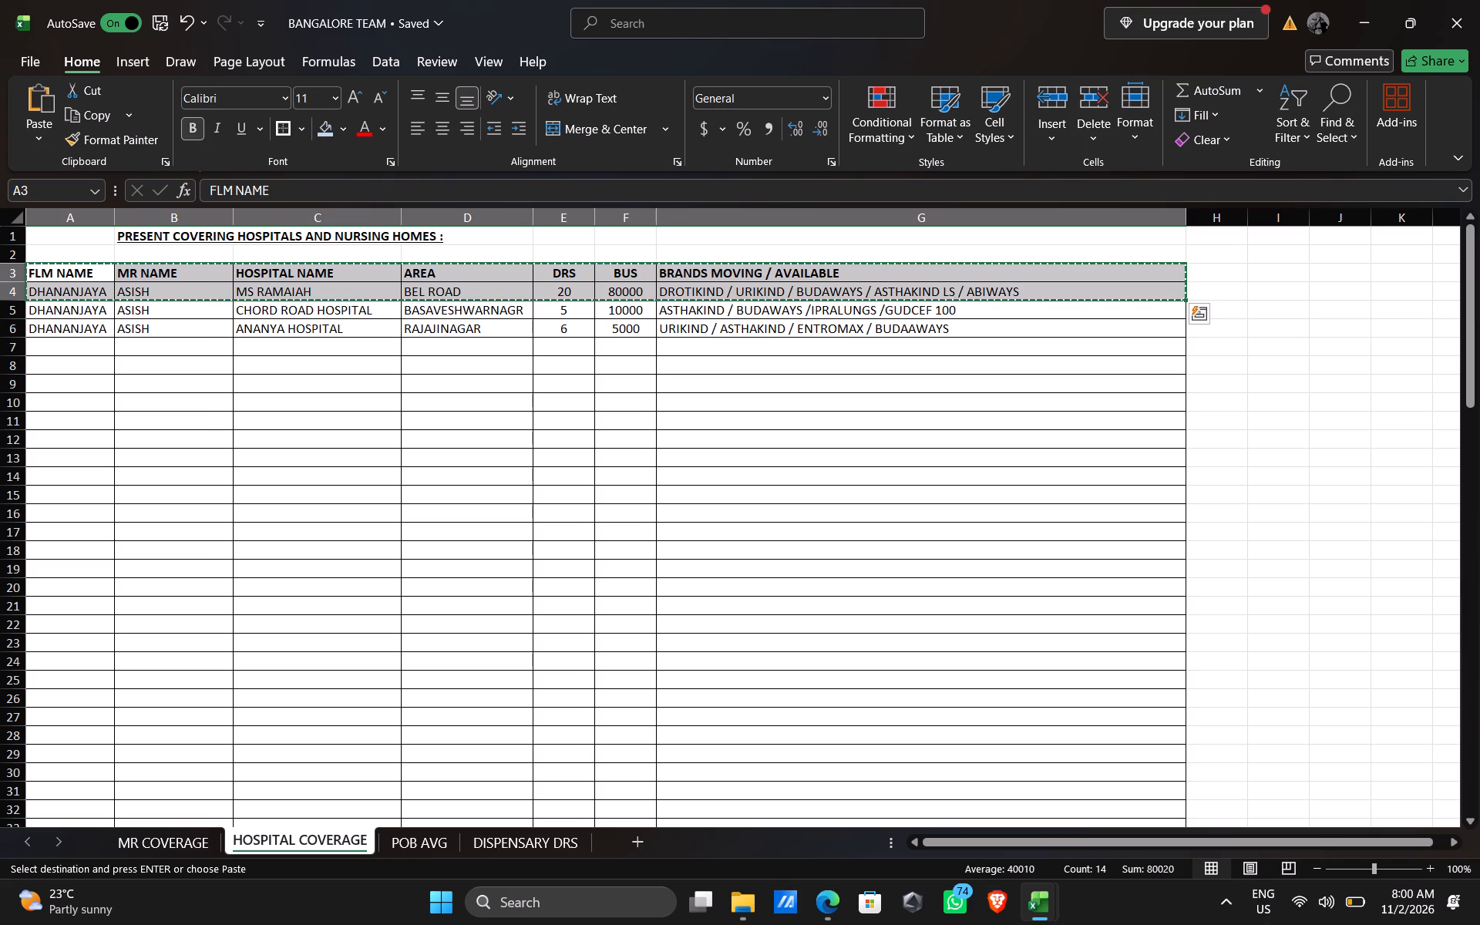
click(521, 846)
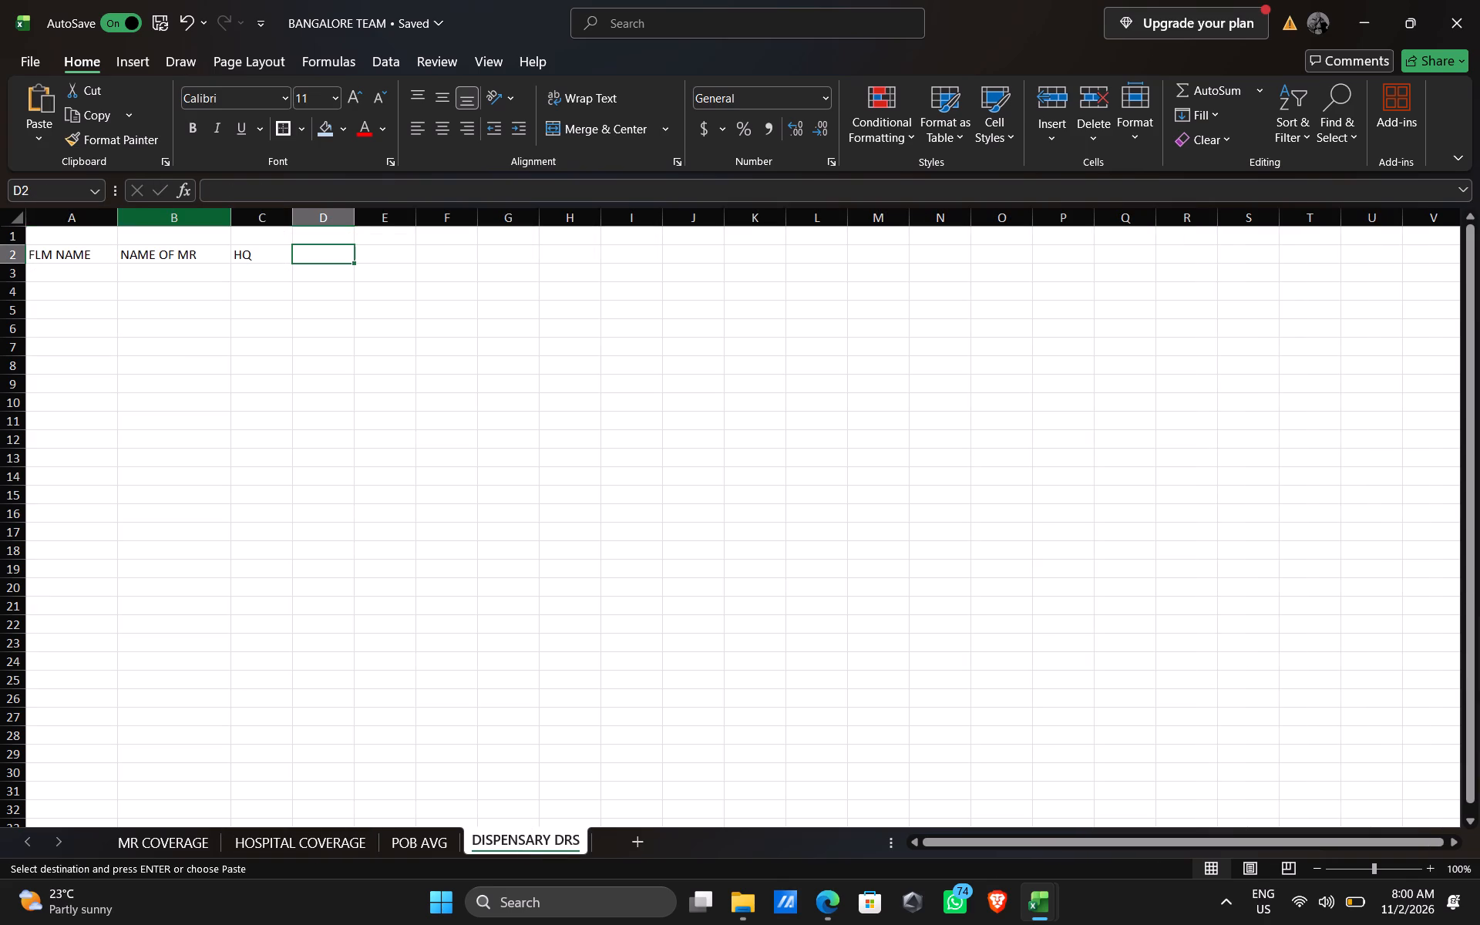
click(76, 253)
key(ctrl+v)
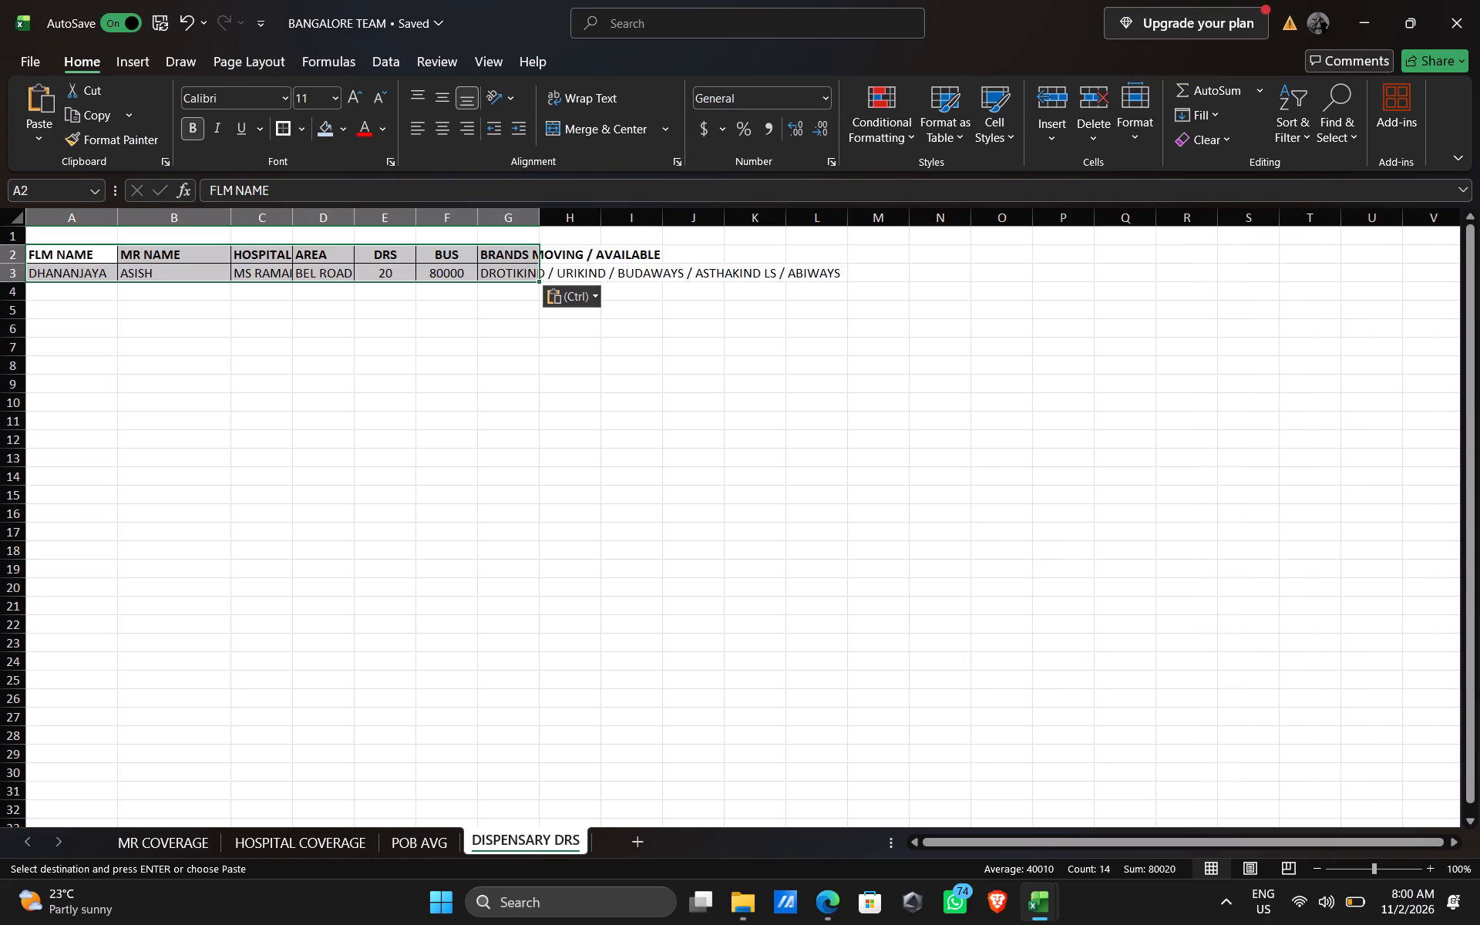
Change the HOSPITAL NAME heading in C2 to NAME OF DOCTOR and widen column C to fit it.
click(251, 256)
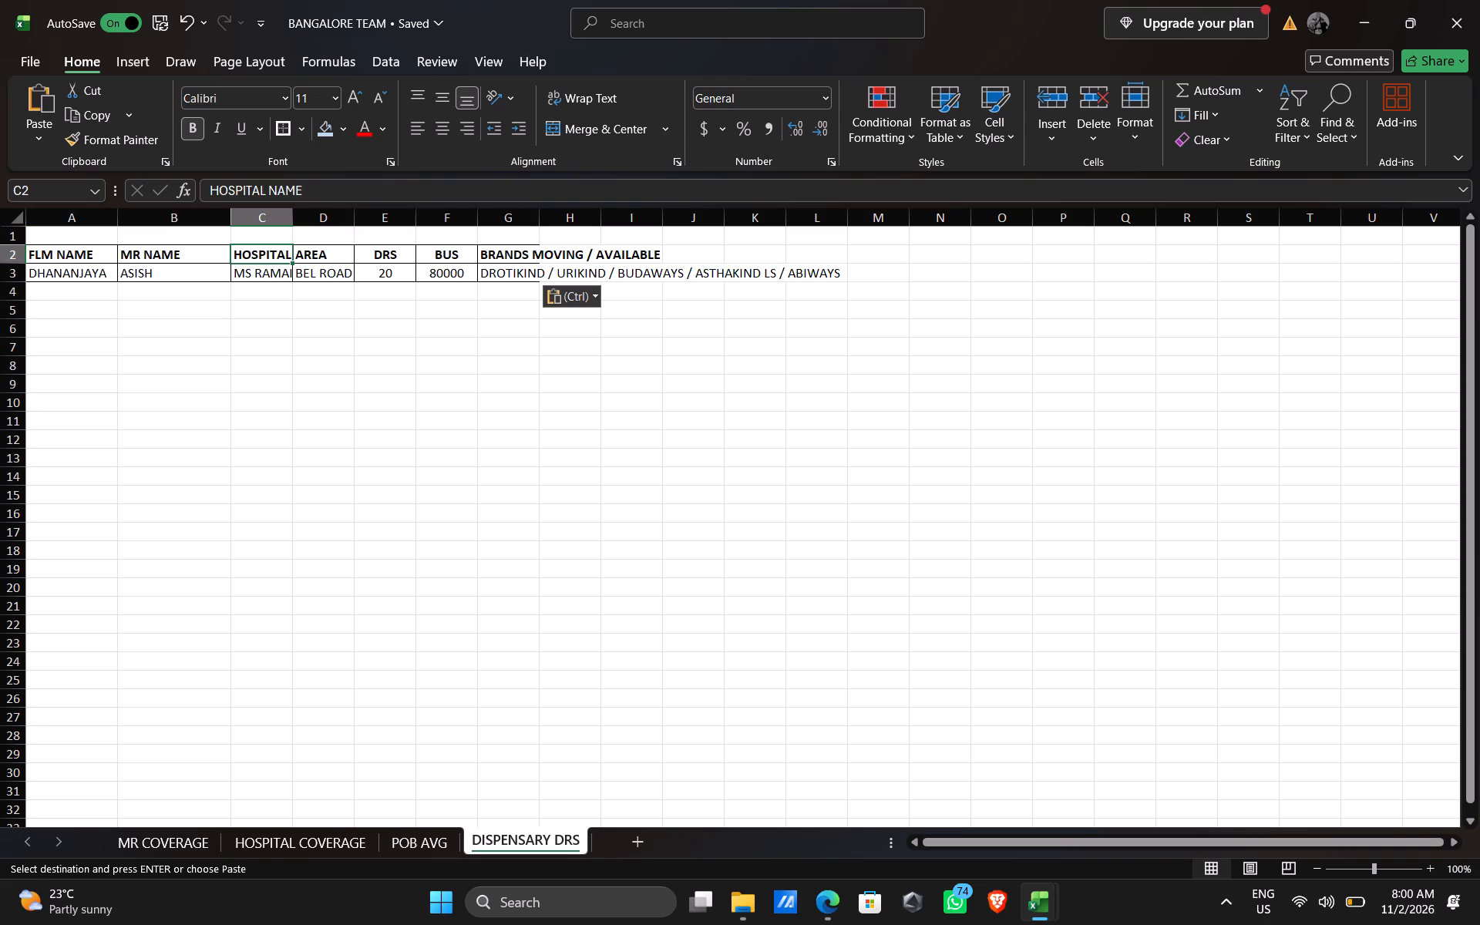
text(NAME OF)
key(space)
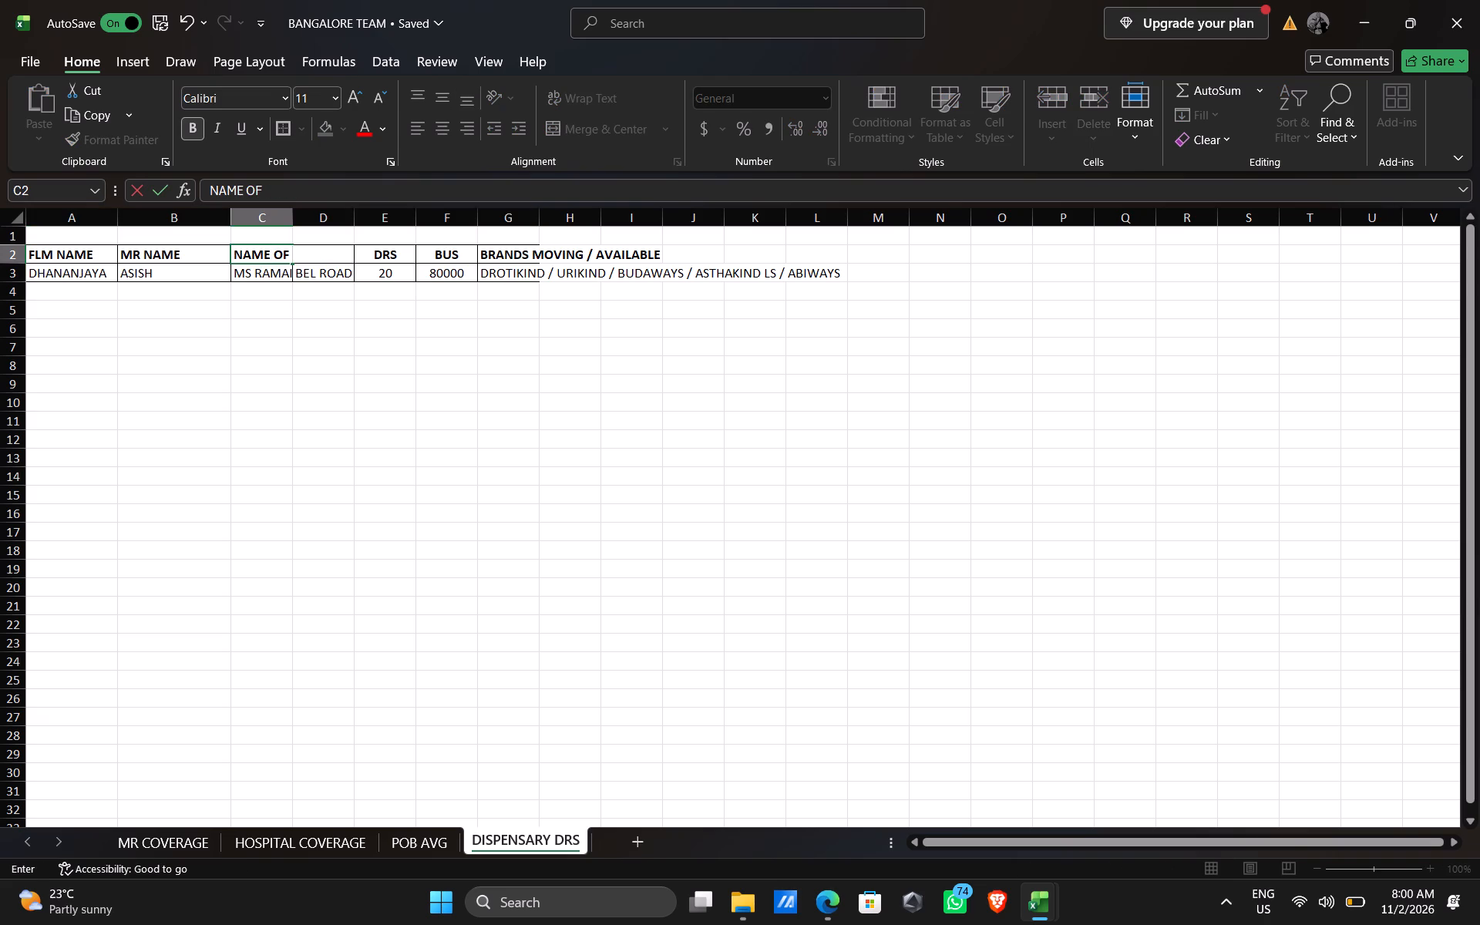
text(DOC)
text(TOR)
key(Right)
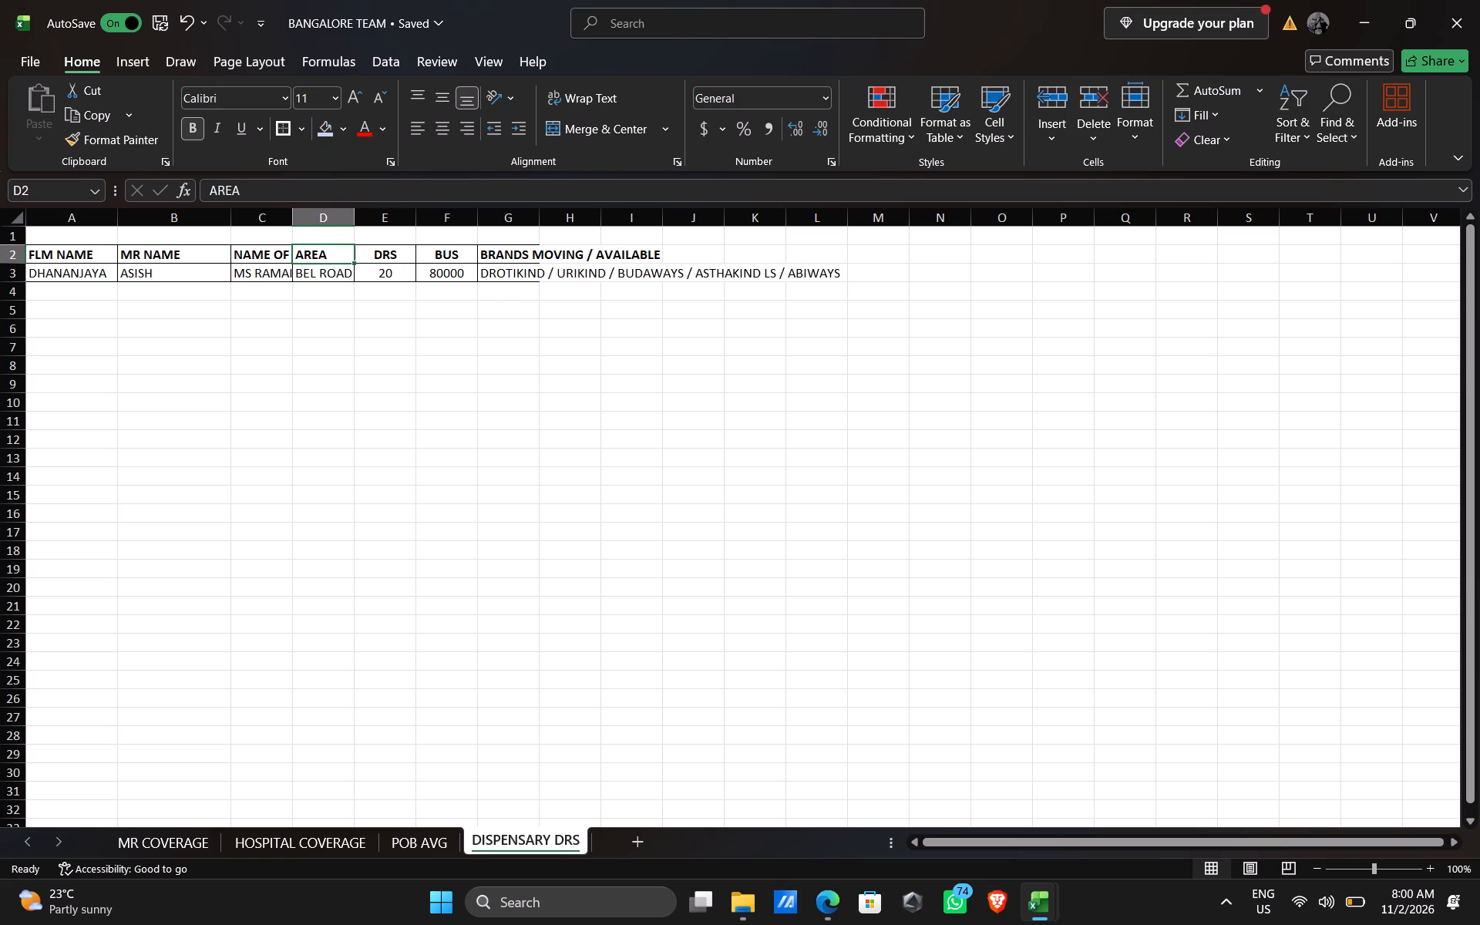
drag(291, 219, 338, 217)
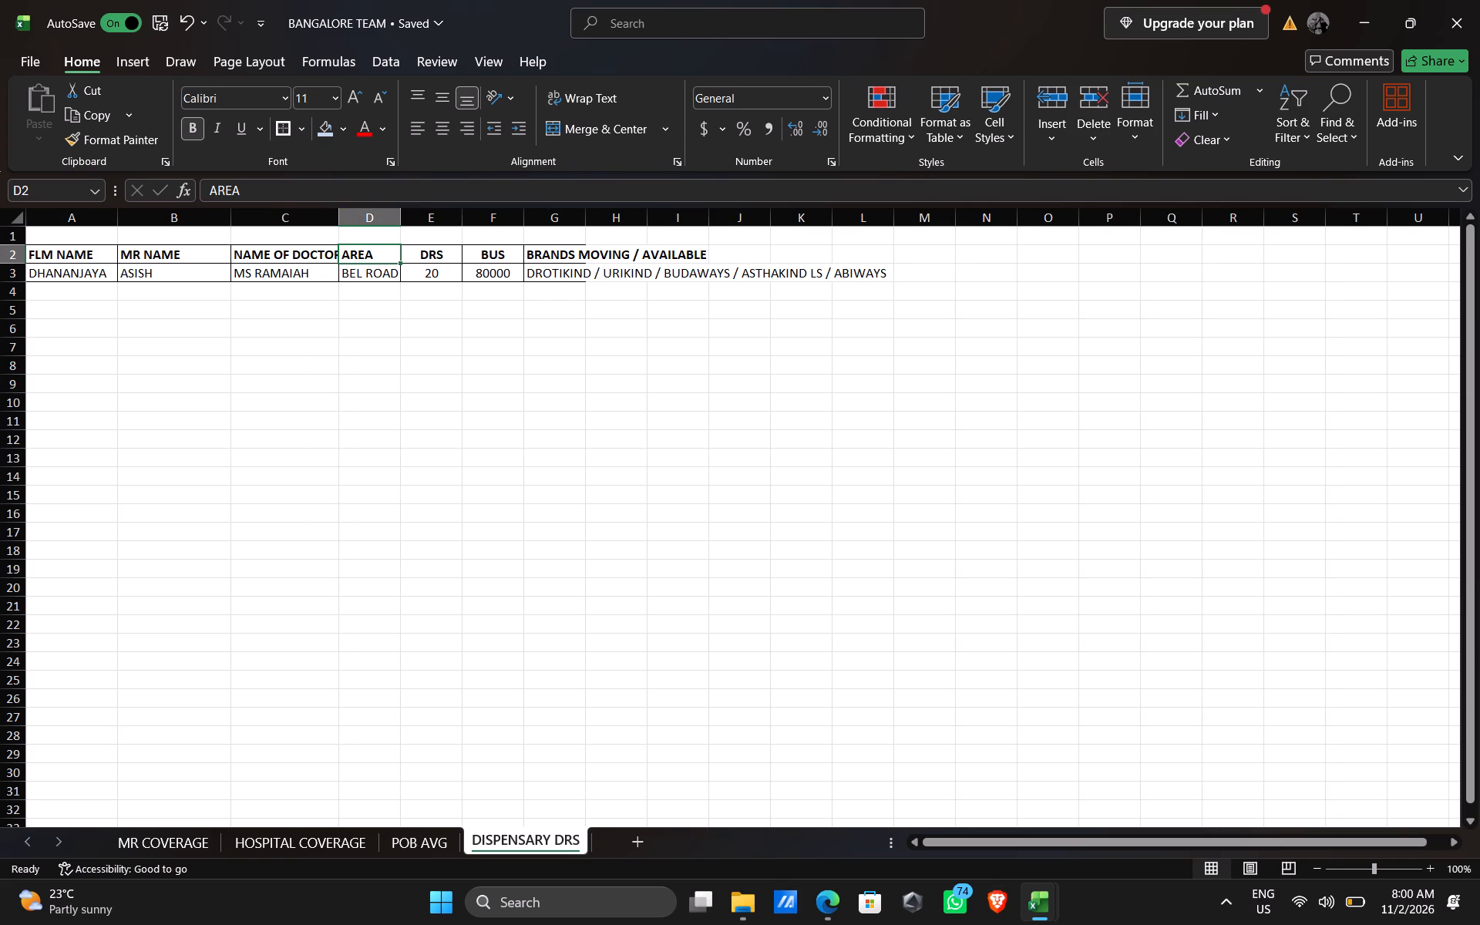
drag(334, 218, 362, 214)
Insert a new column before AREA and enter the heading SPECIALITY in D2.
click(395, 221)
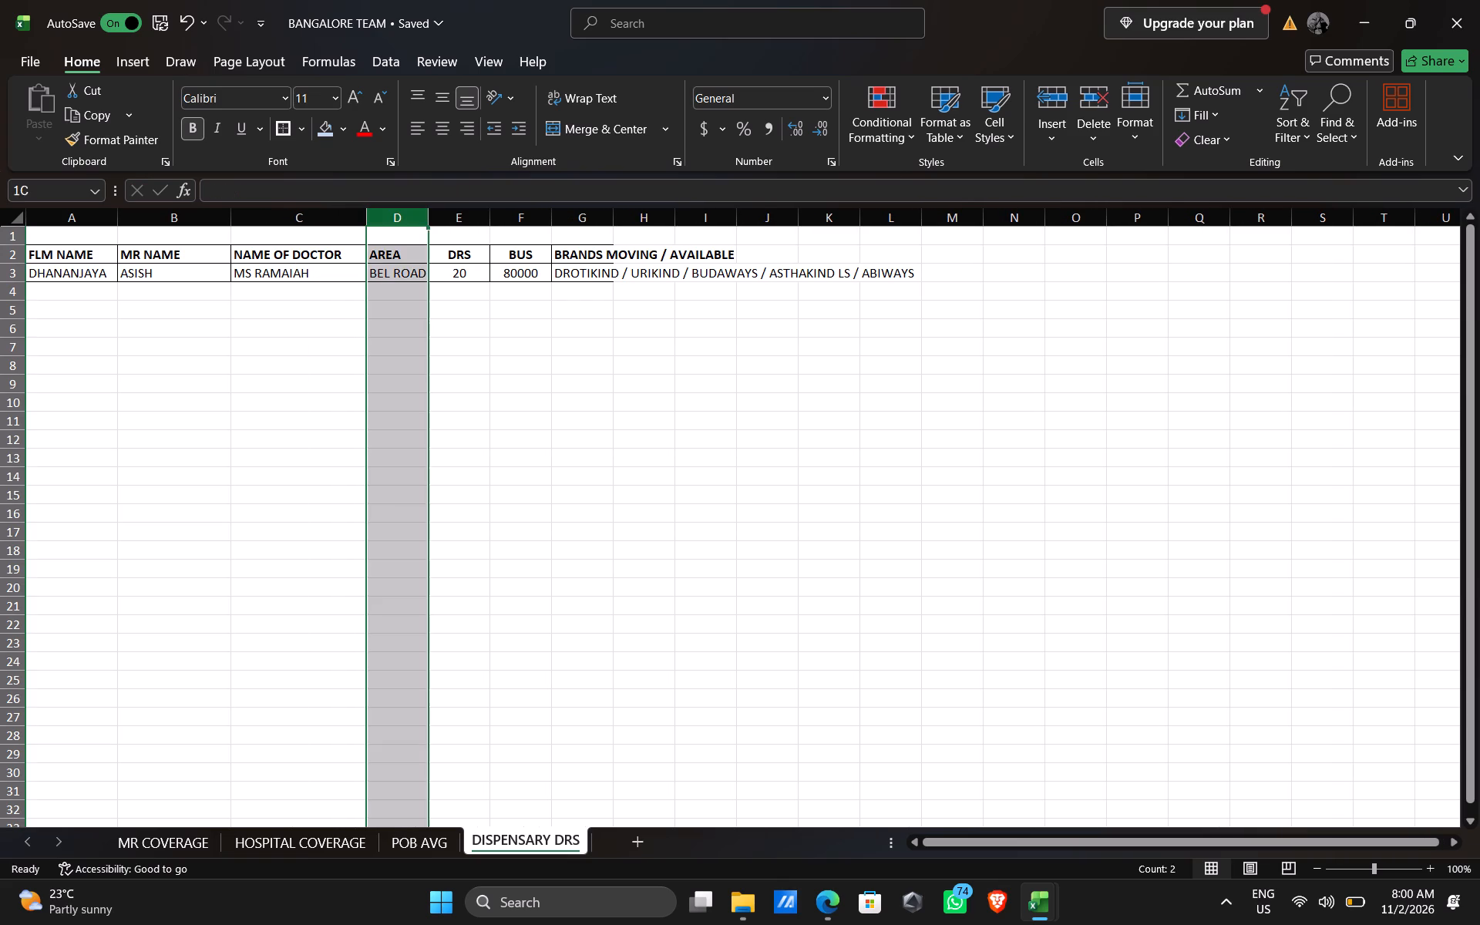
right_click(395, 221)
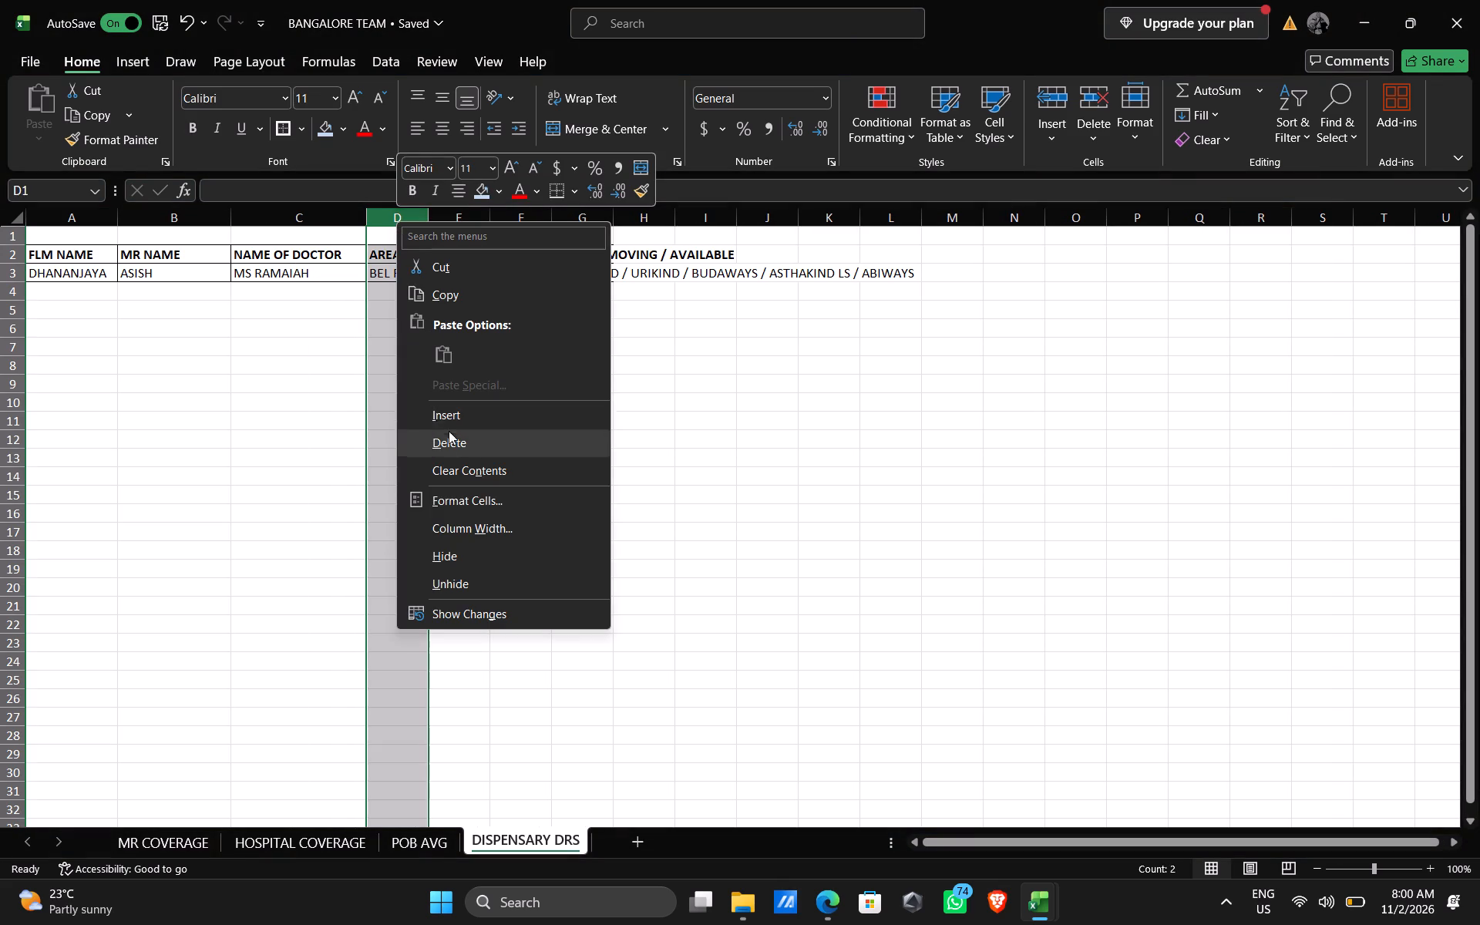
click(442, 411)
click(404, 254)
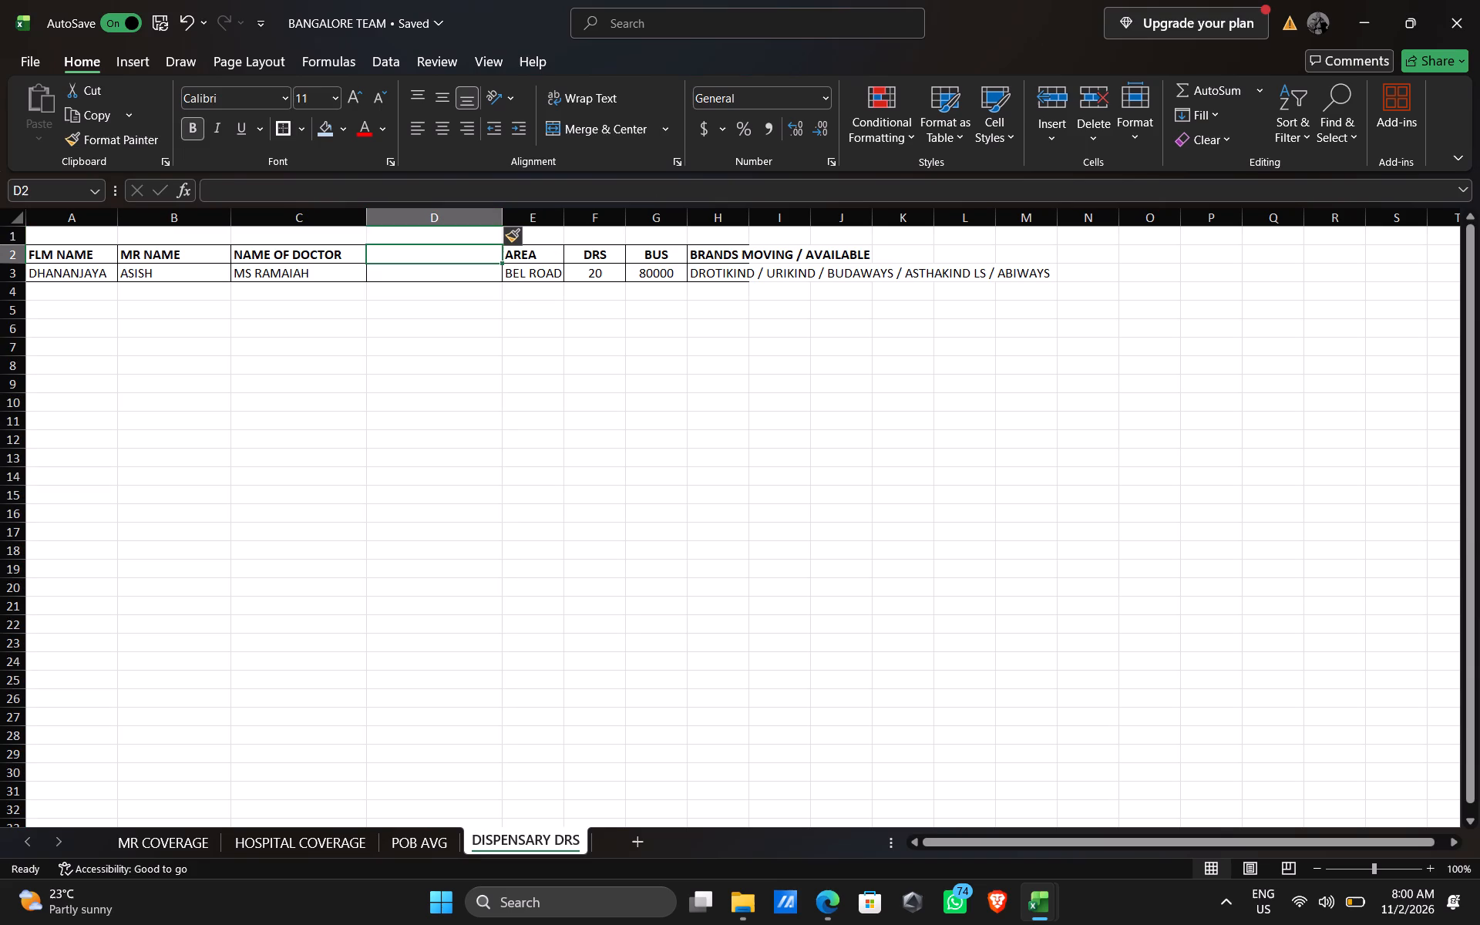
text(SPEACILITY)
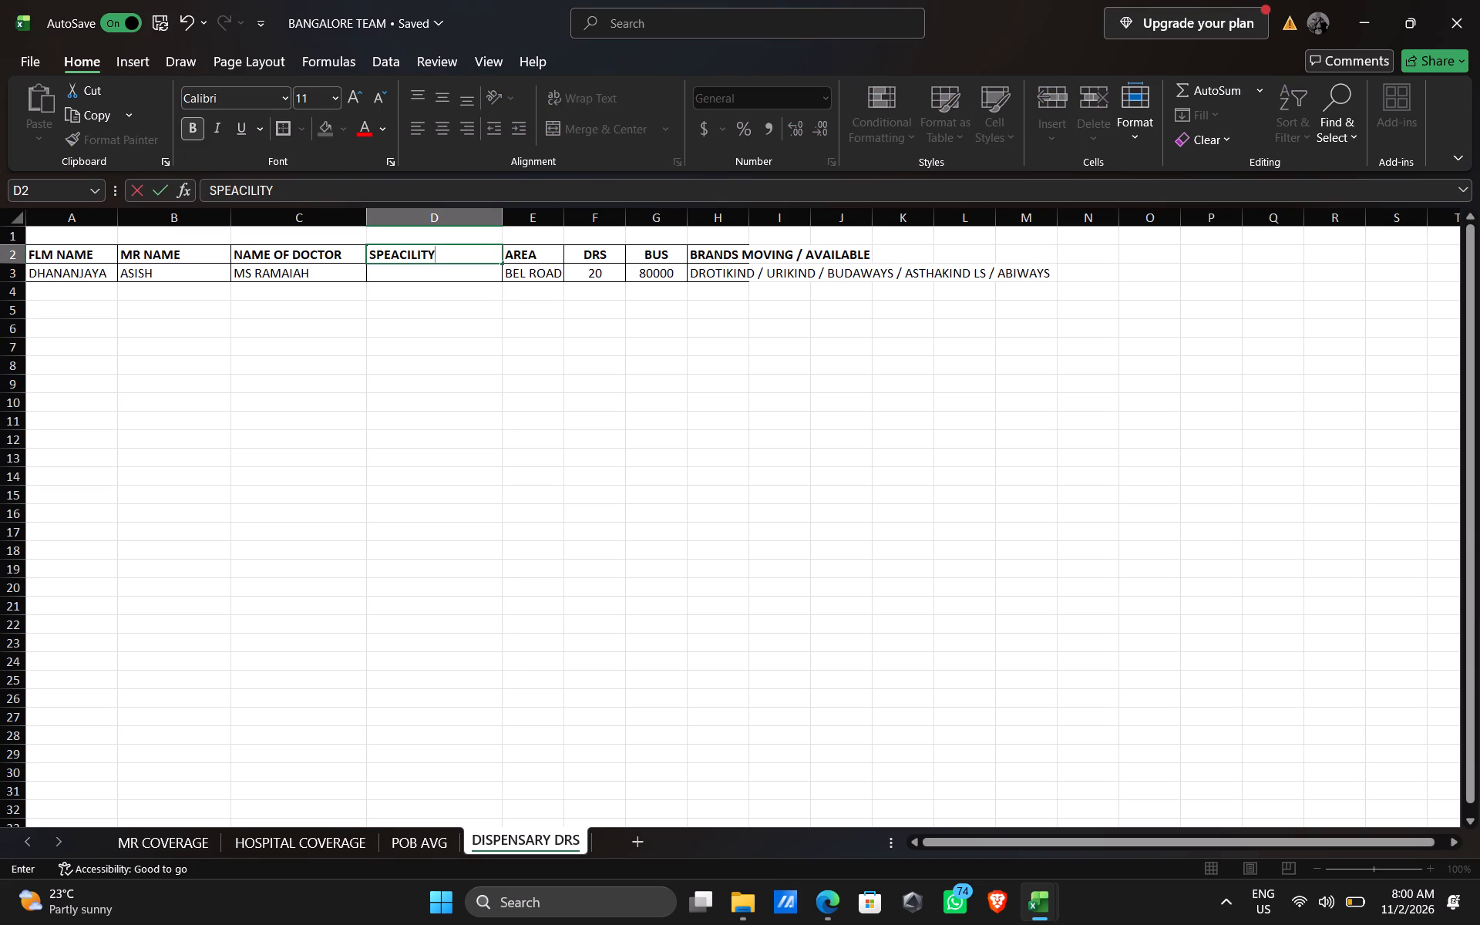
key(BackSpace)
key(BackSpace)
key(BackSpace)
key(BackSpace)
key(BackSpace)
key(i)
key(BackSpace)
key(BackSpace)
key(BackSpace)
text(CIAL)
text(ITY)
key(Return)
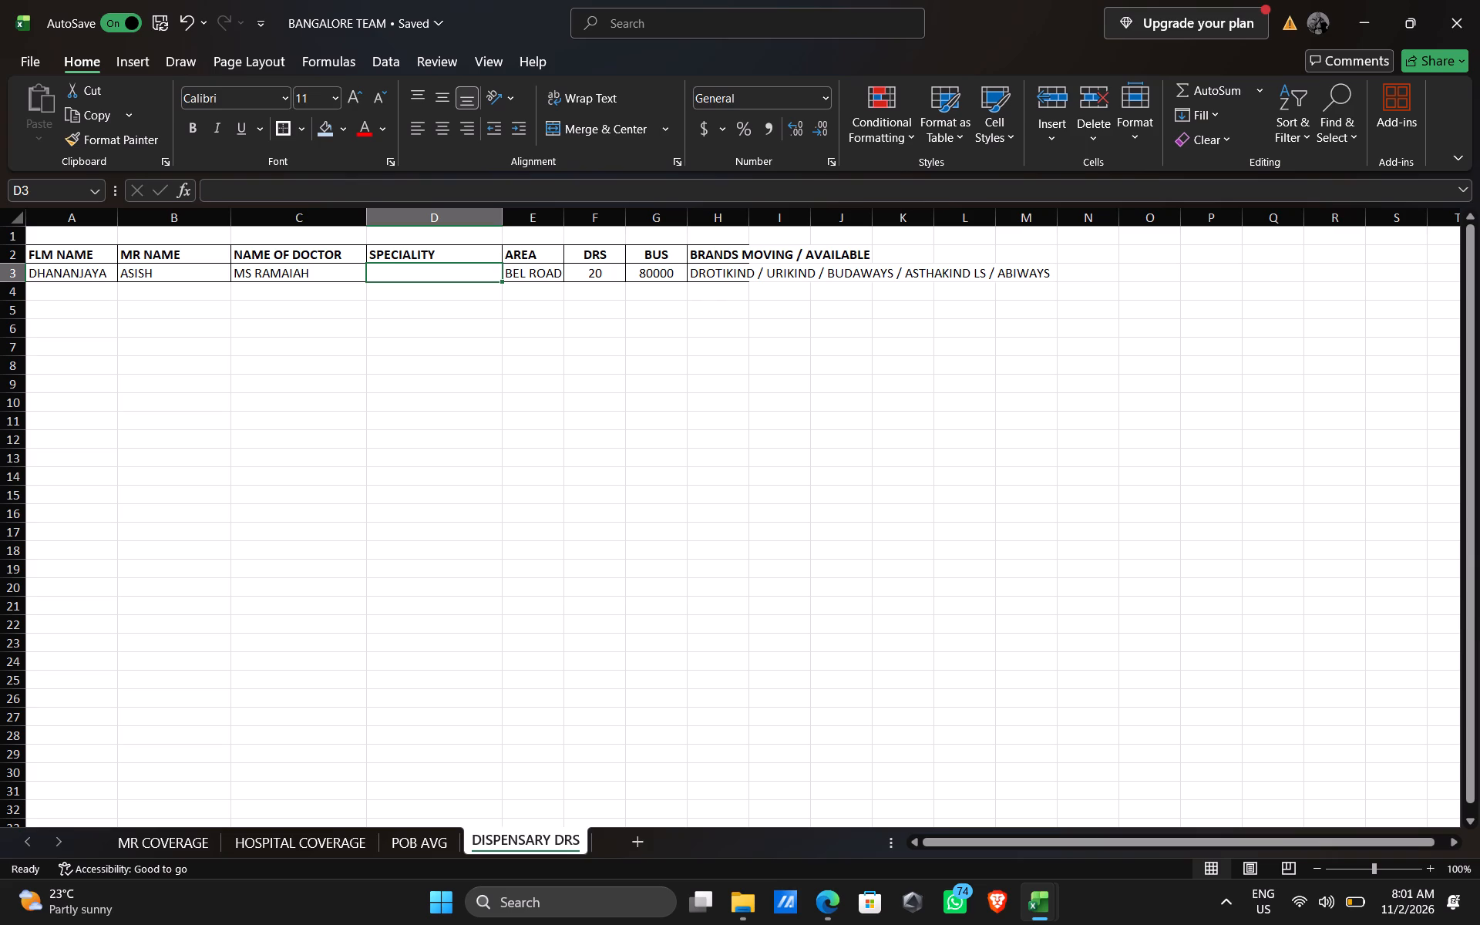
Fill row 3 with the doctor's name, speciality PEDIA and area MATTIKERE, widening the AREA column slightly.
click(294, 275)
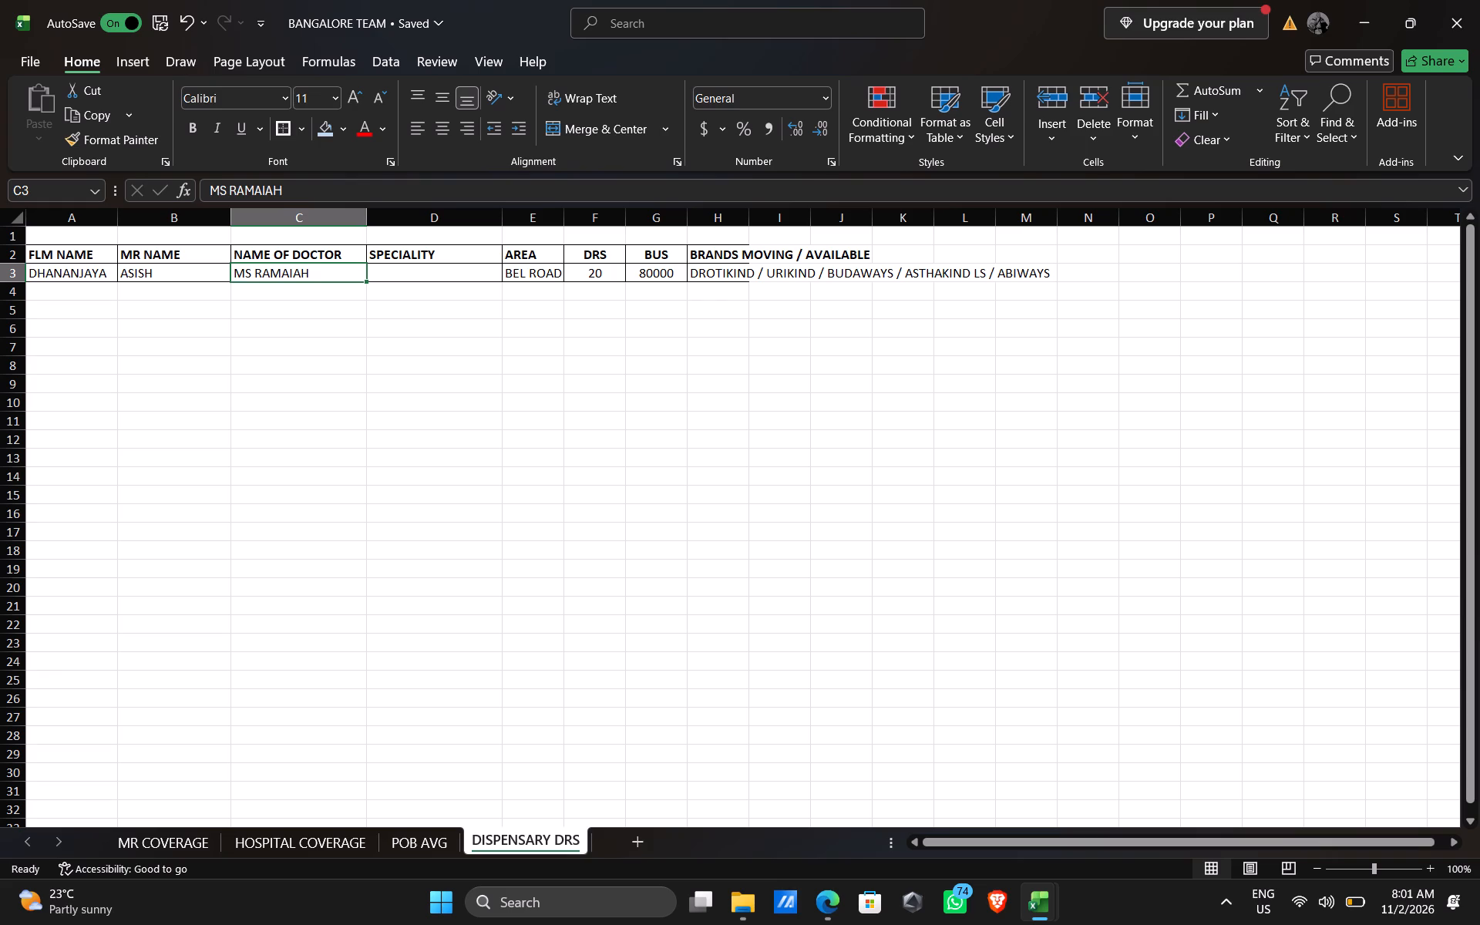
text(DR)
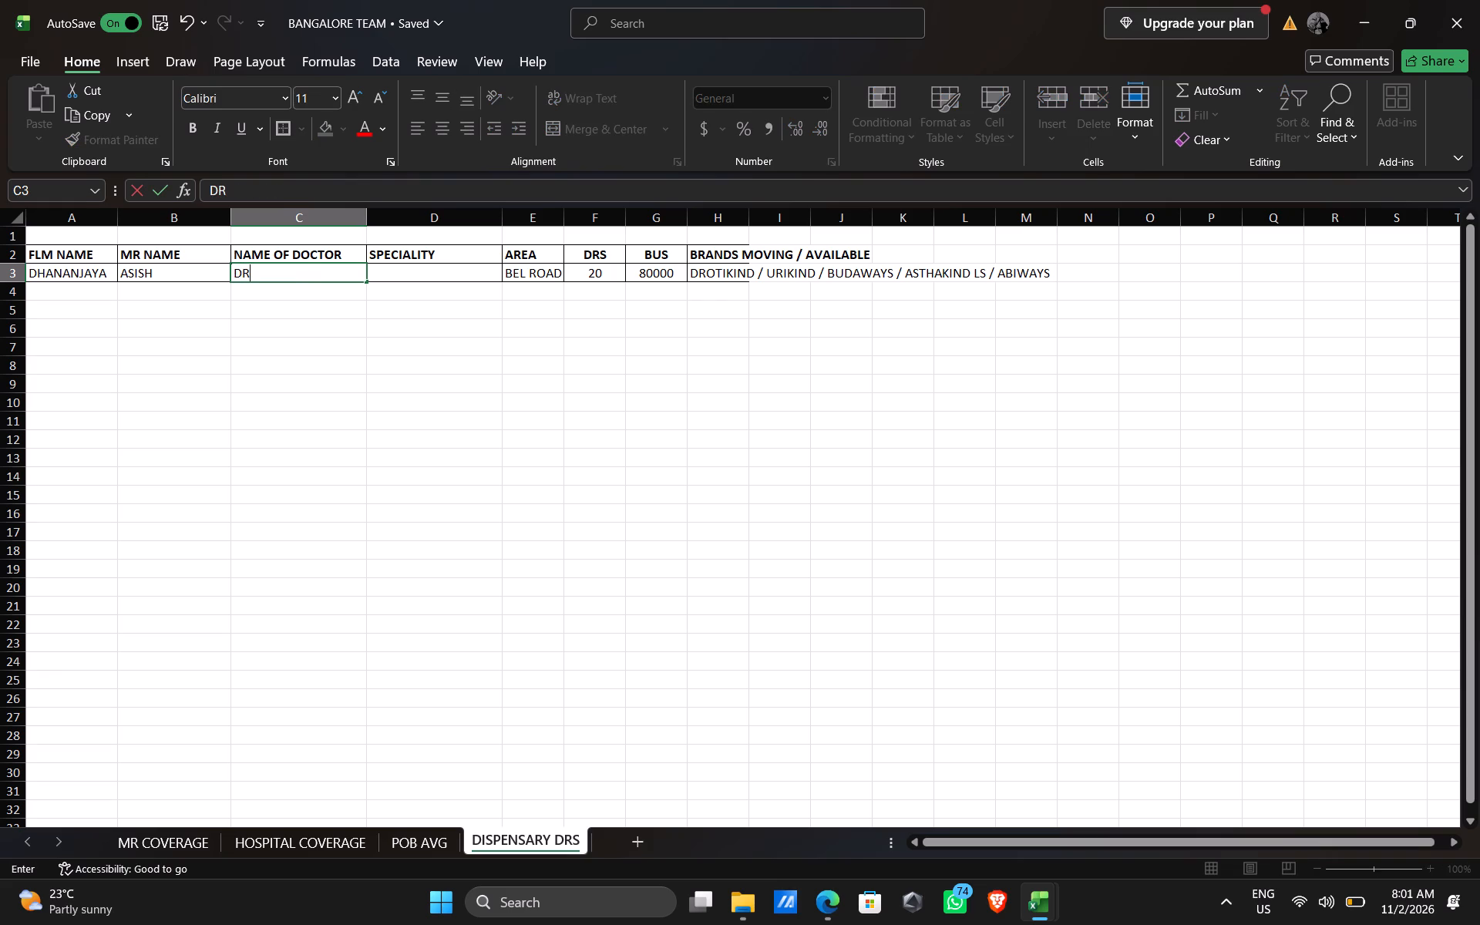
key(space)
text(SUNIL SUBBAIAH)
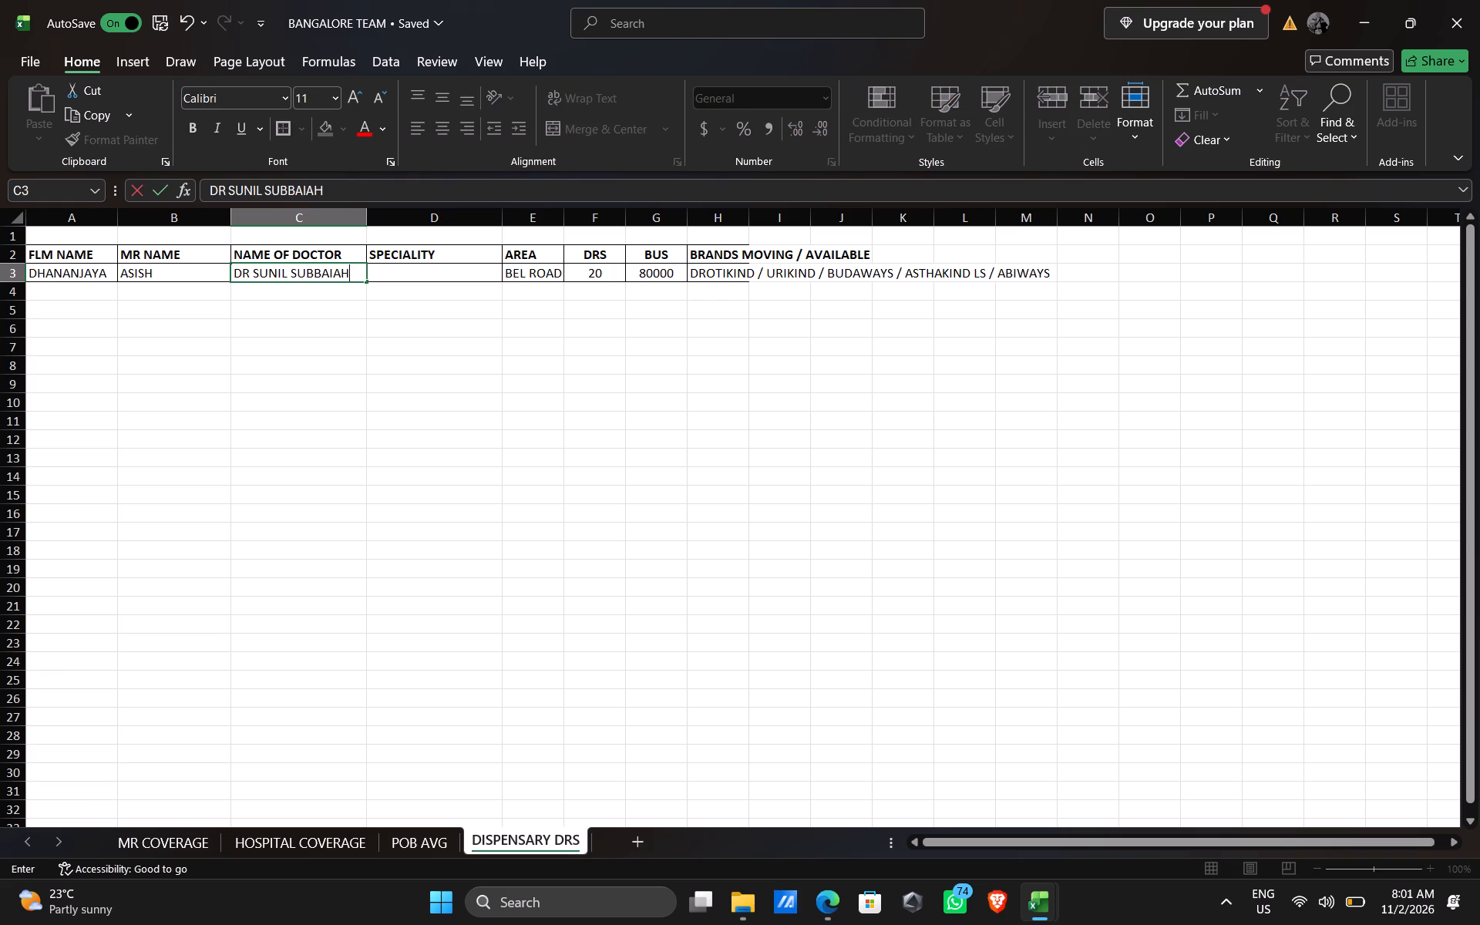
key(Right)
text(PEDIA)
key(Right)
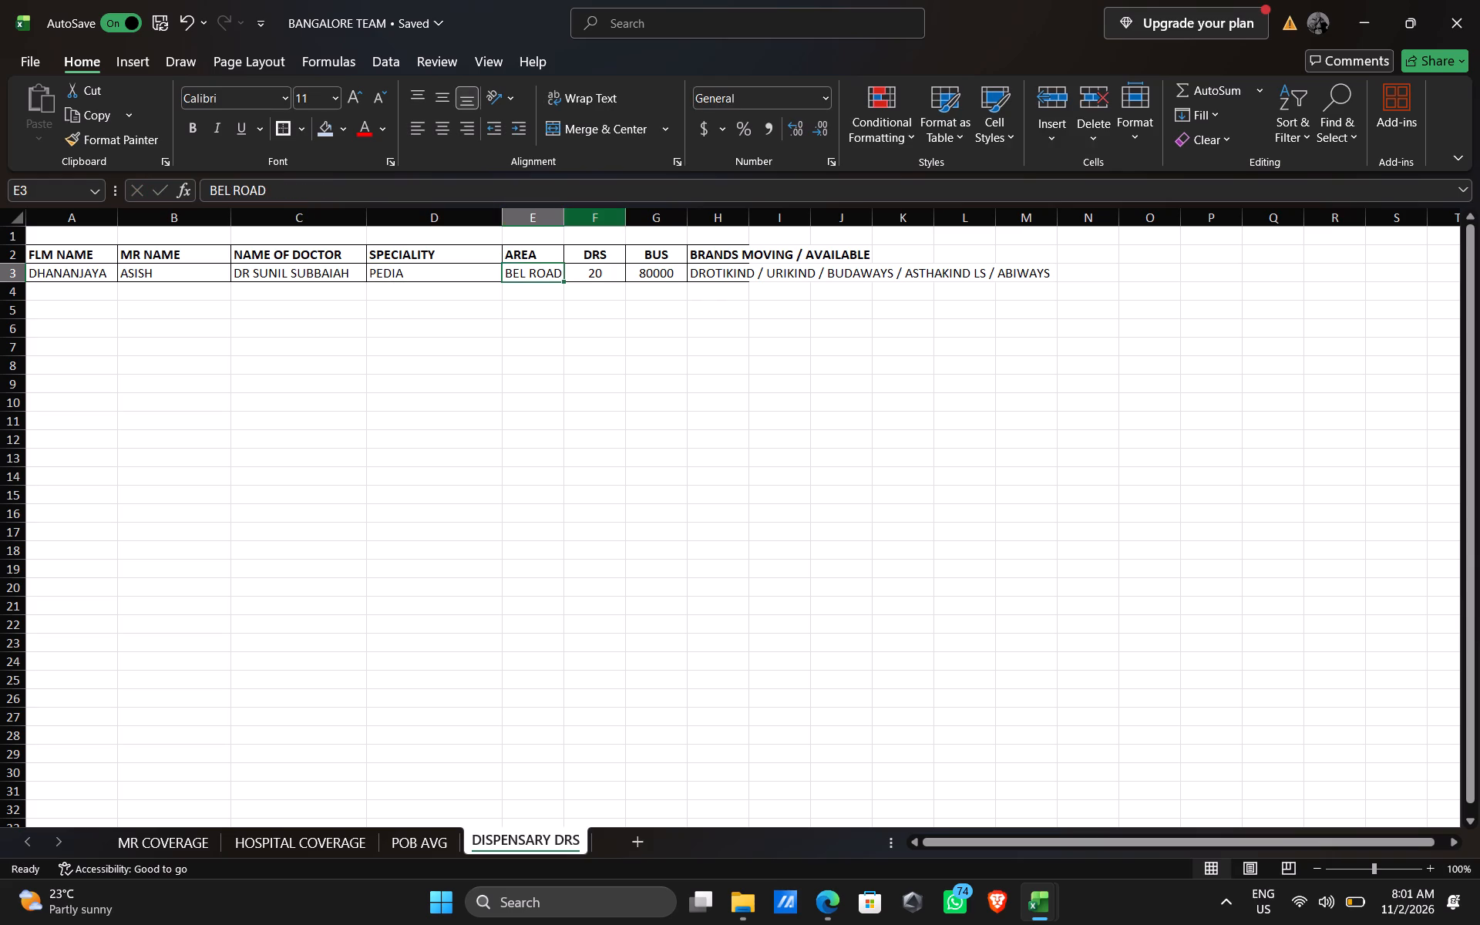
drag(564, 217, 586, 220)
click(554, 270)
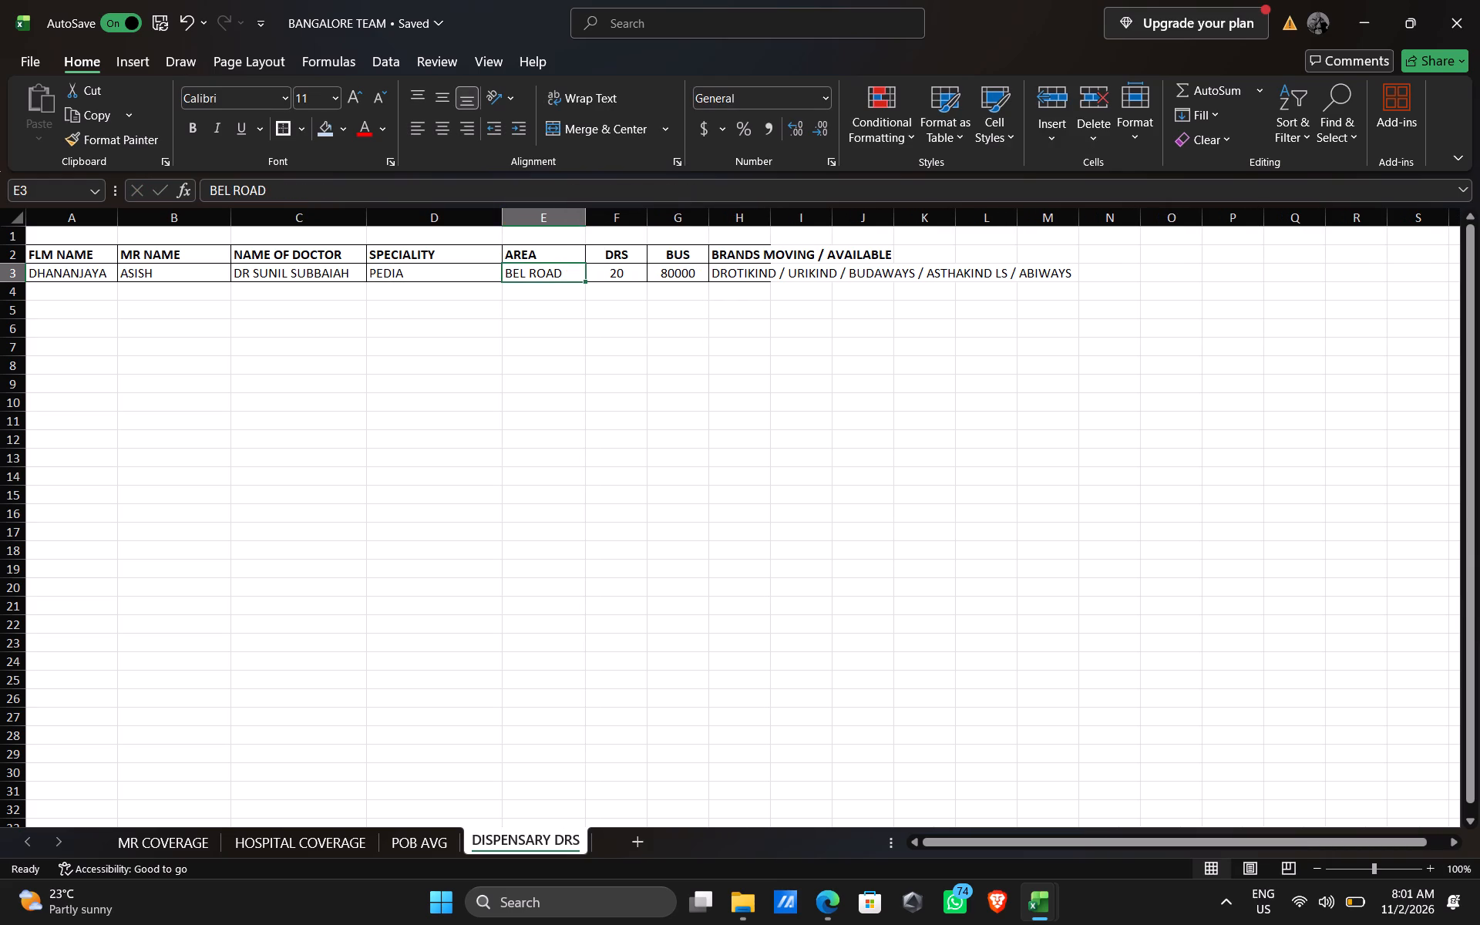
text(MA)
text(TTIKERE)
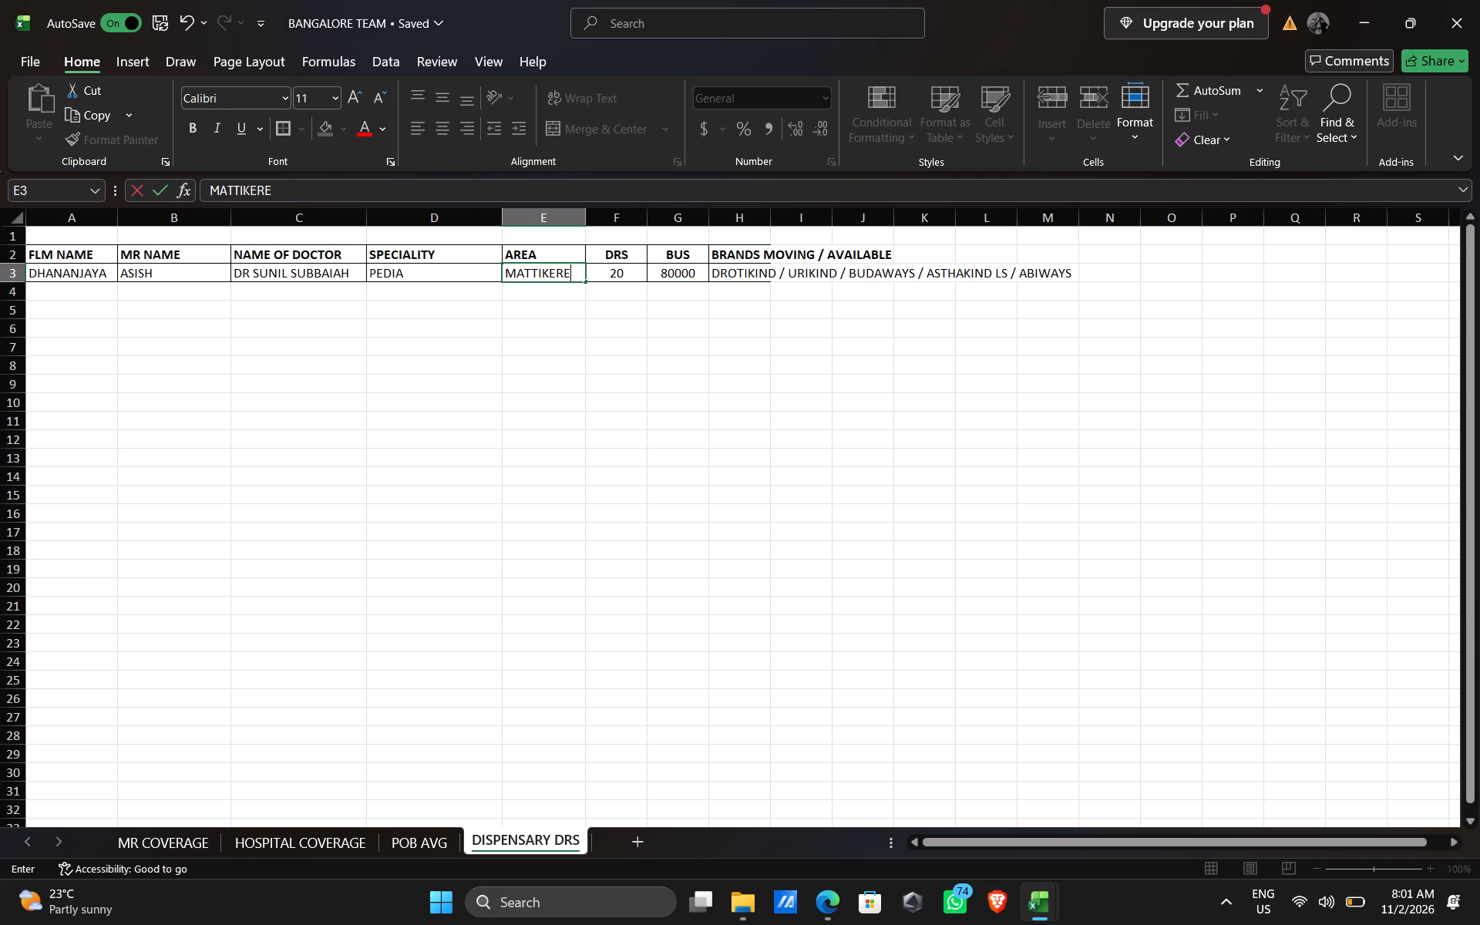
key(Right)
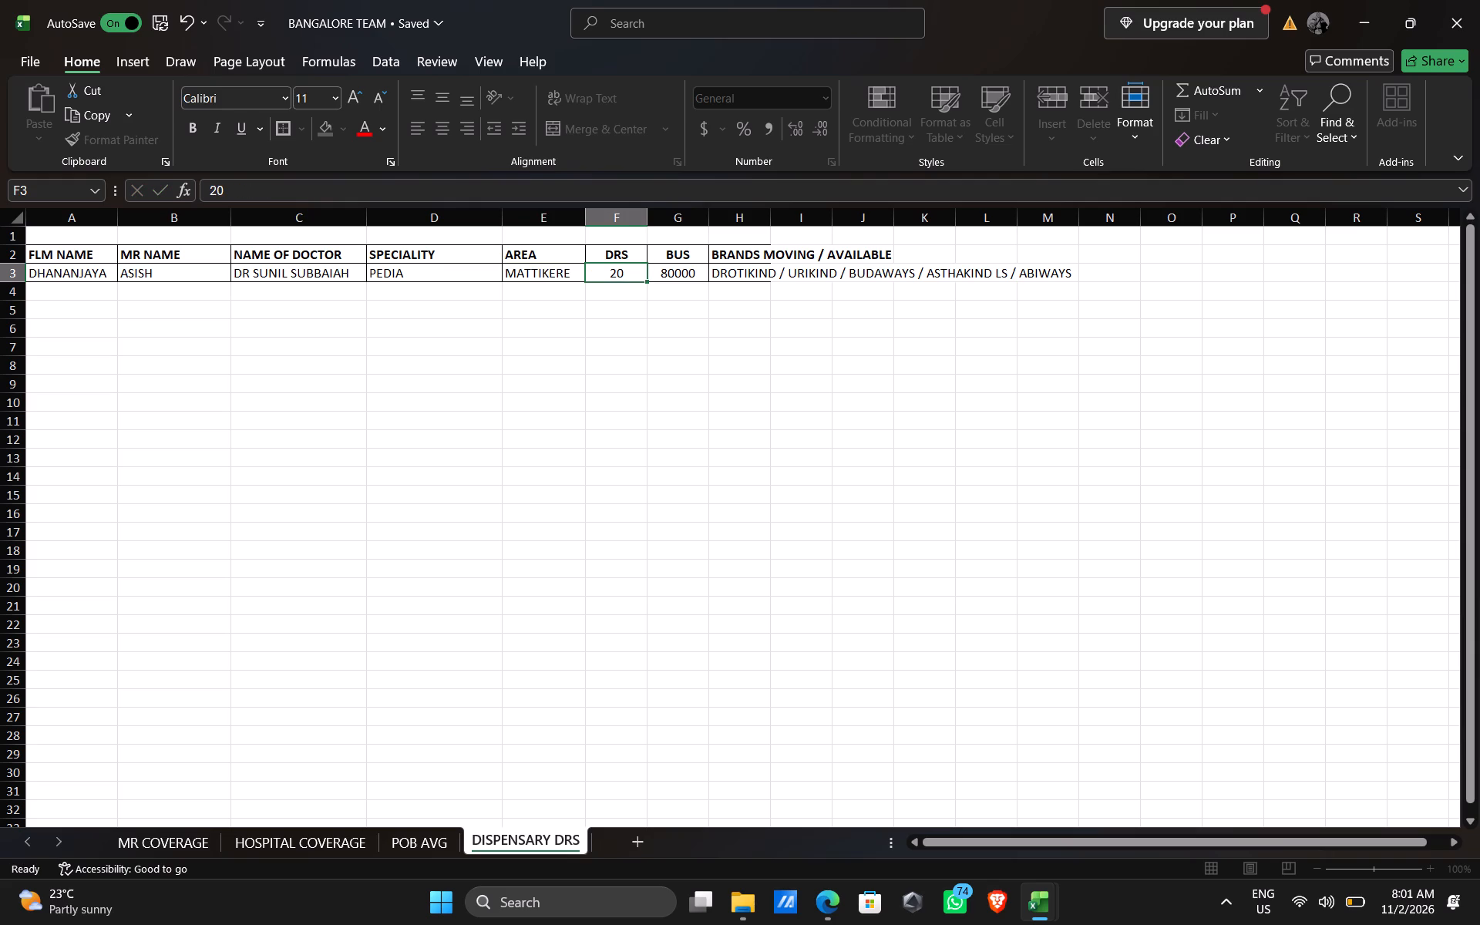
Change the DRS heading in F2 to POTENTIAL.
click(610, 255)
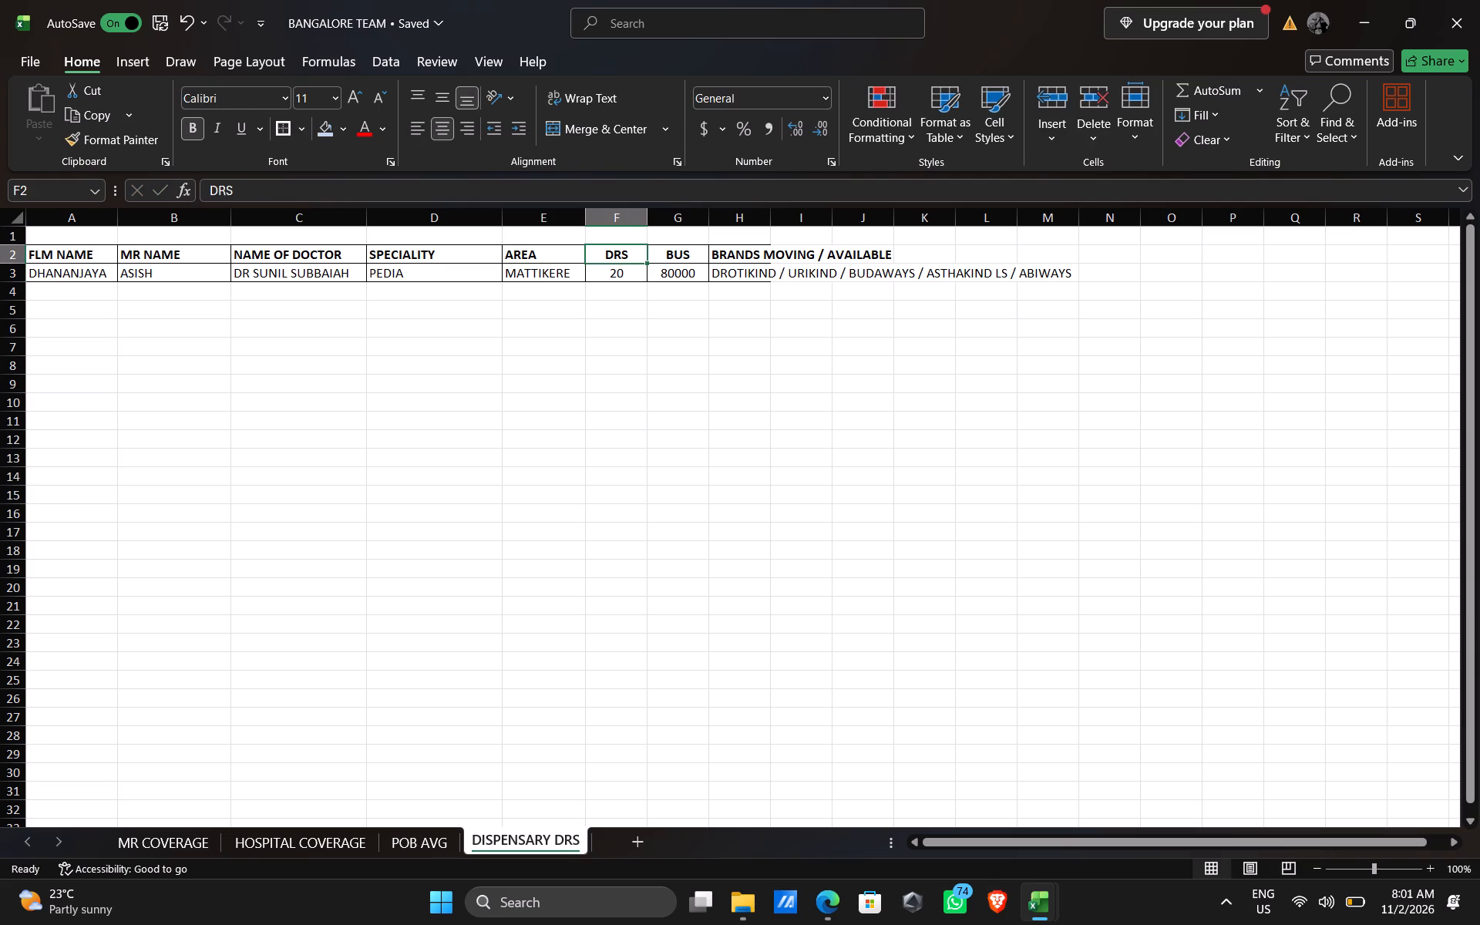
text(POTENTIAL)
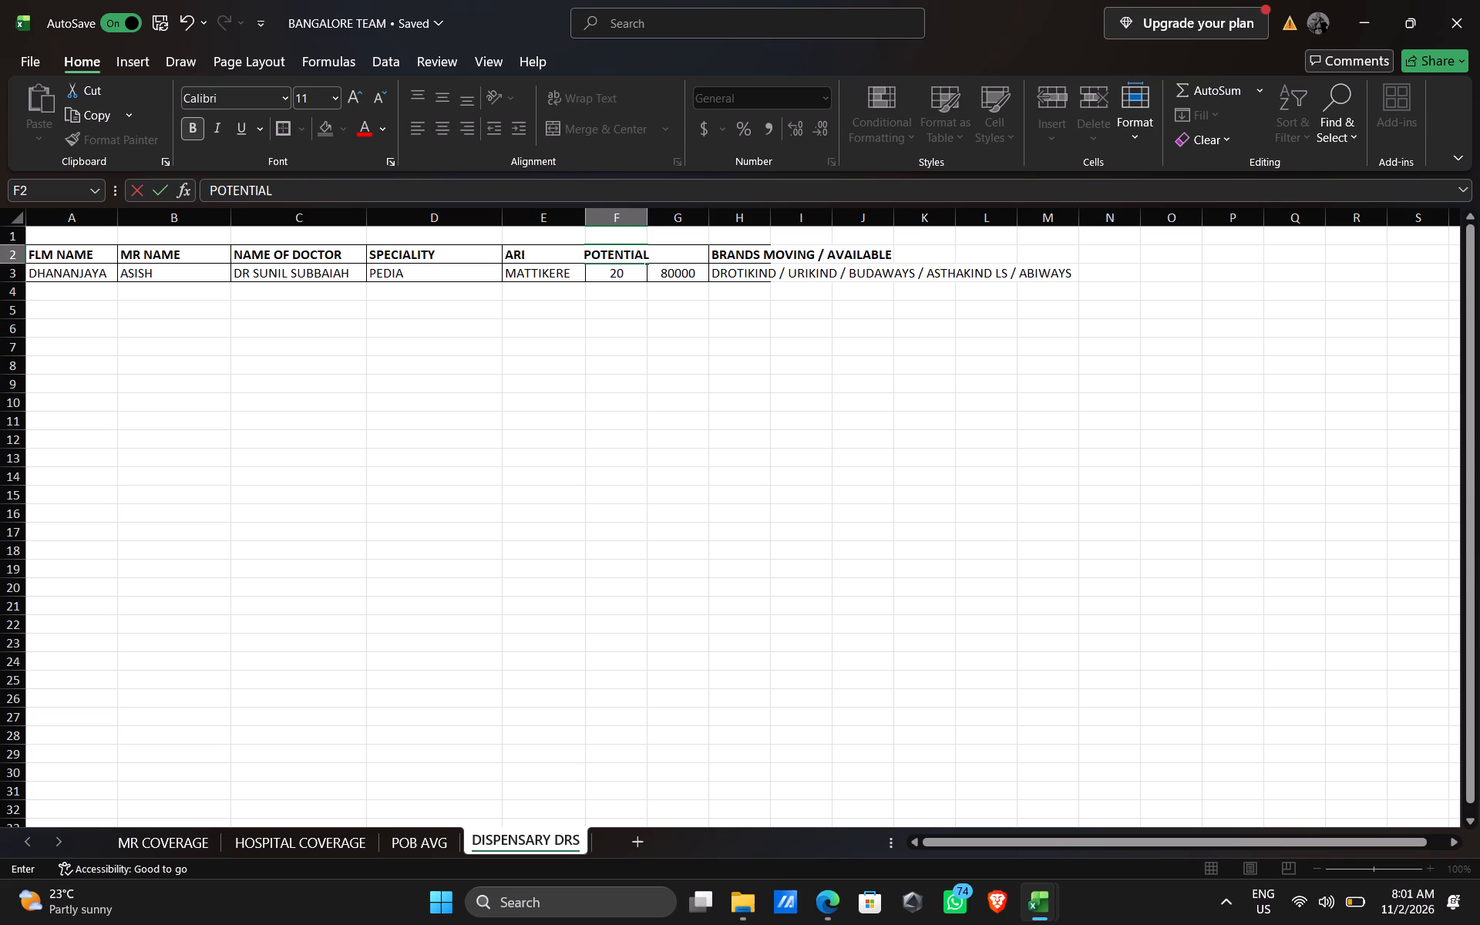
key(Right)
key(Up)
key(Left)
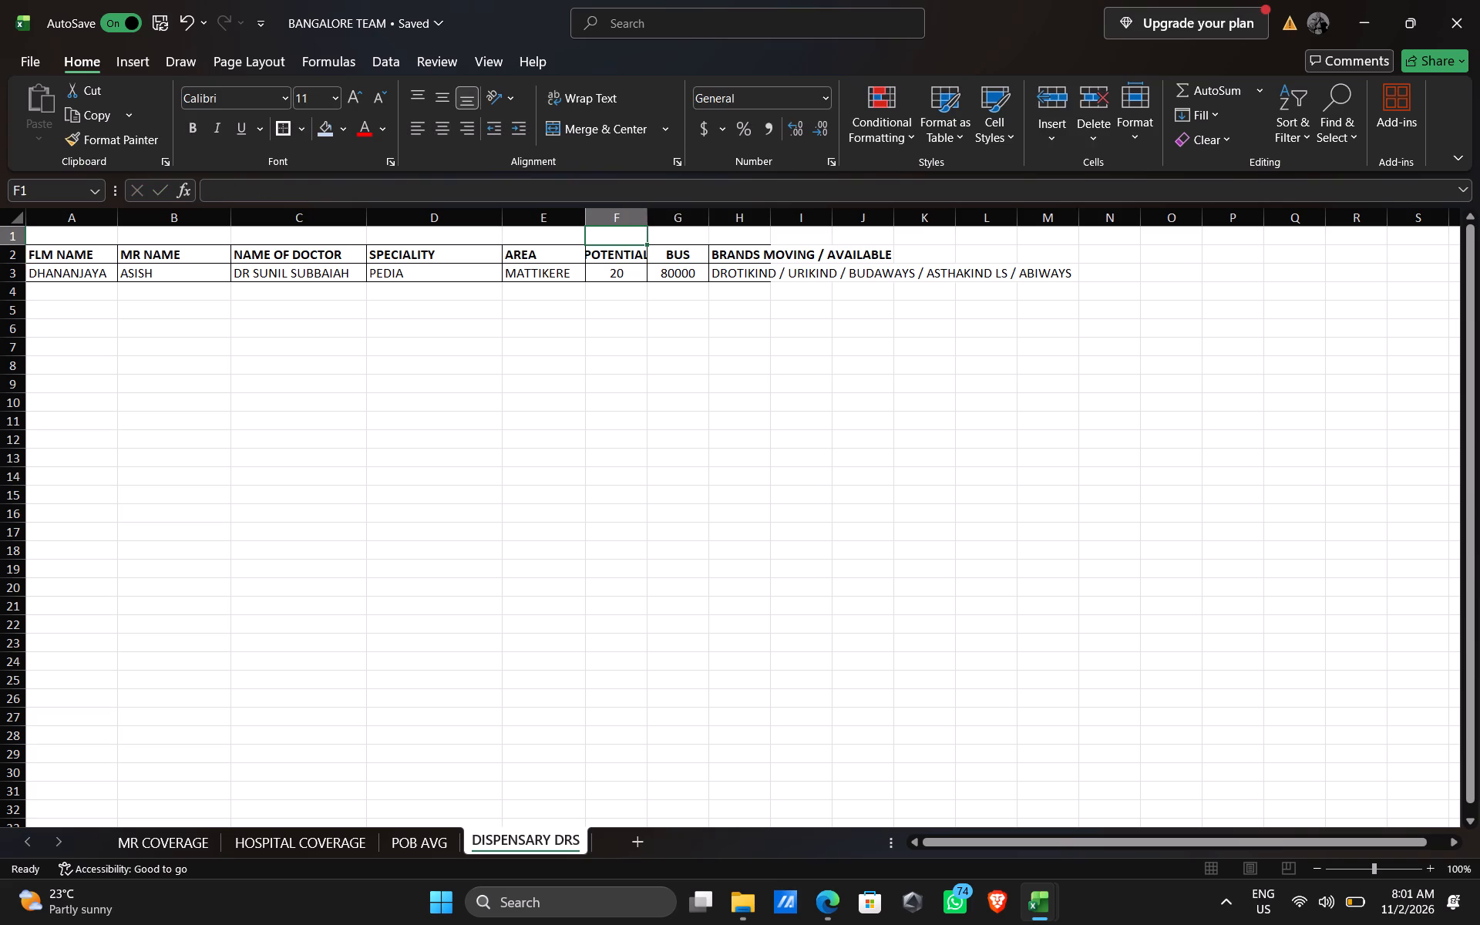
Enter OUR DIVISION BRANDS in F1 above the headings and change the BUS heading in G2 to CURRENT BUS.
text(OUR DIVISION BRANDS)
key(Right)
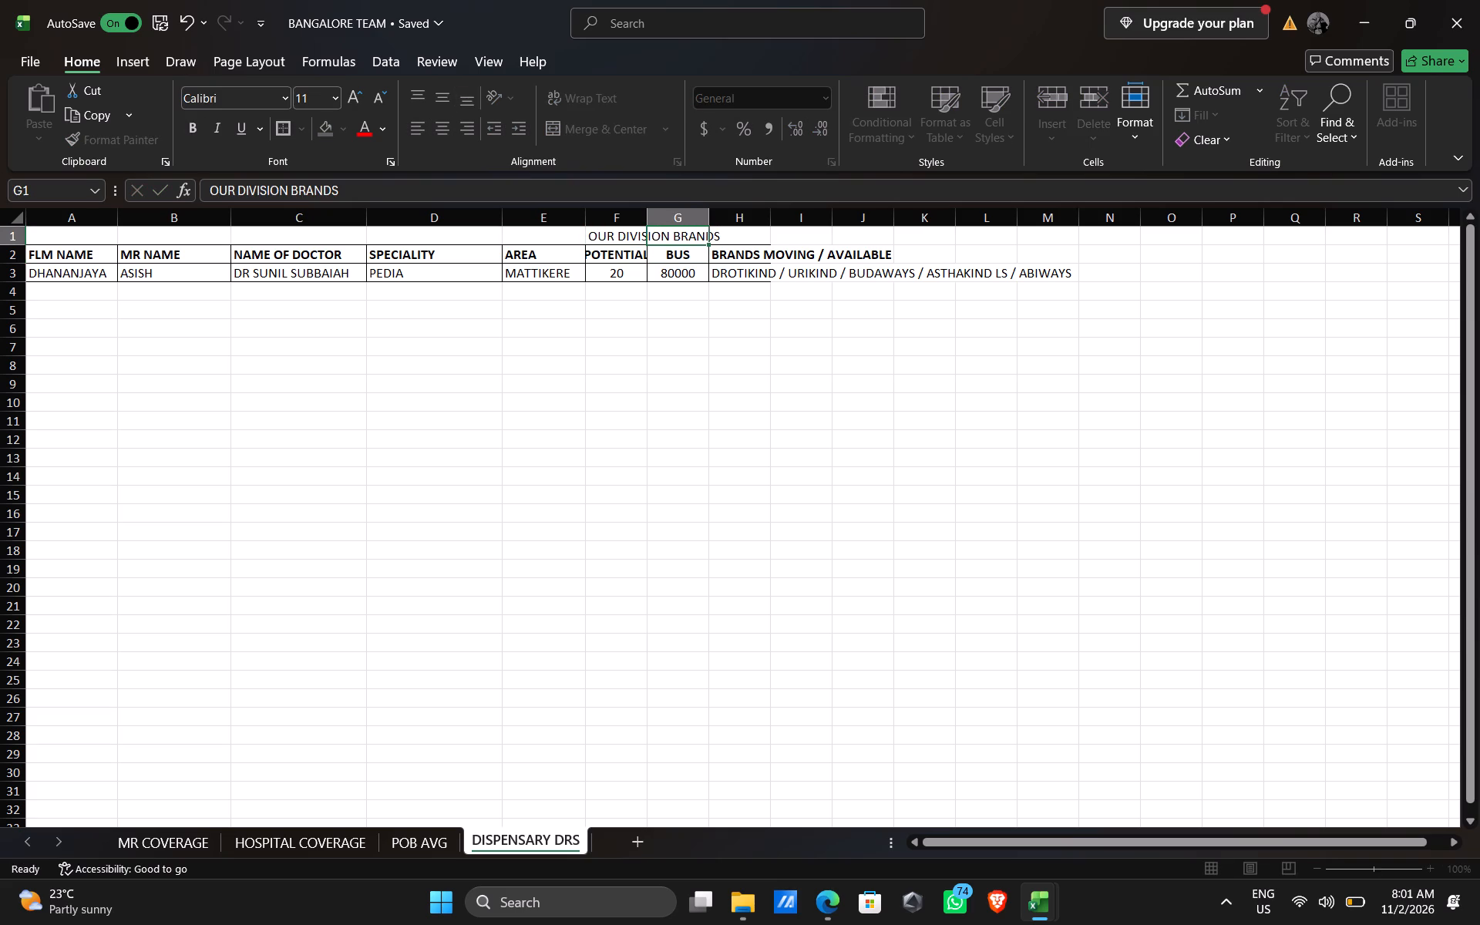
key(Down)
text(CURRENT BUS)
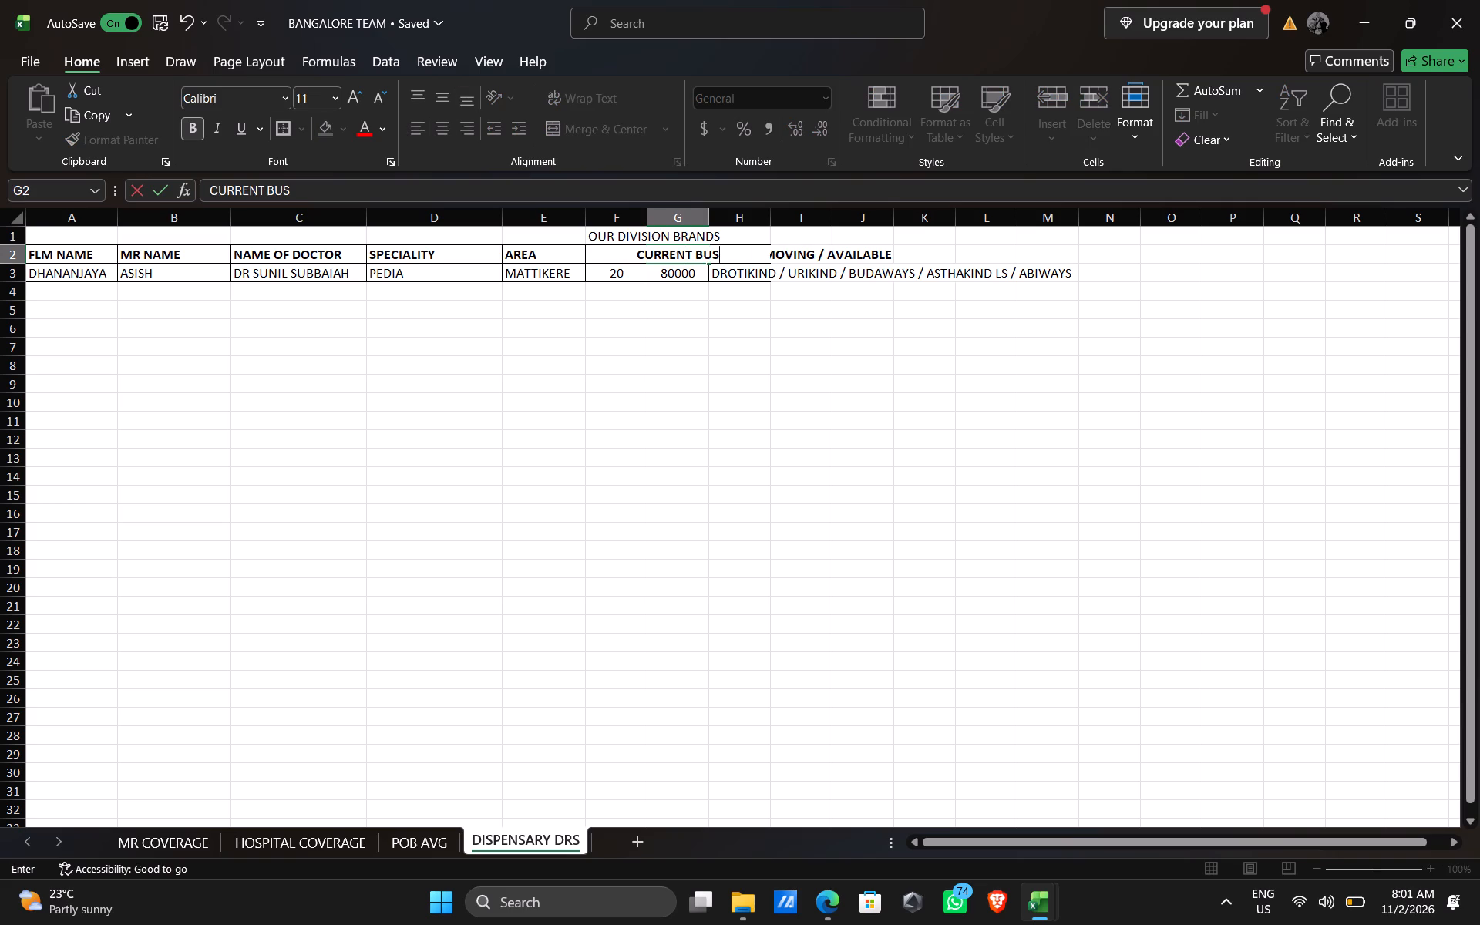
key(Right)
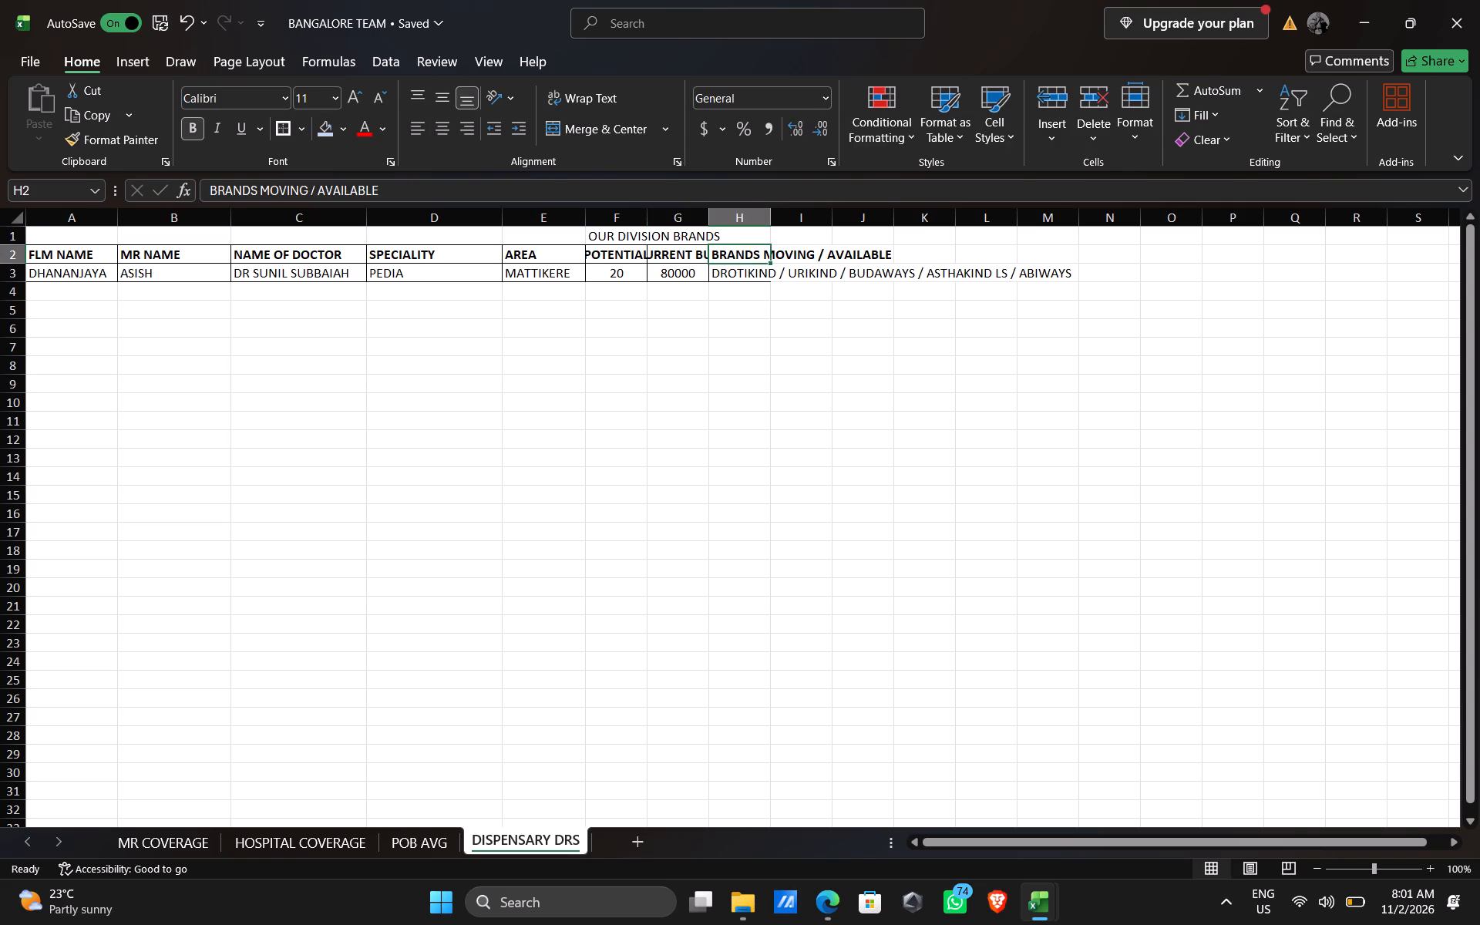
Widen the POTENTIAL, CURRENT BUS and BRANDS MOVING / AVAILABLE columns so their contents fit.
click(643, 218)
drag(646, 216, 663, 216)
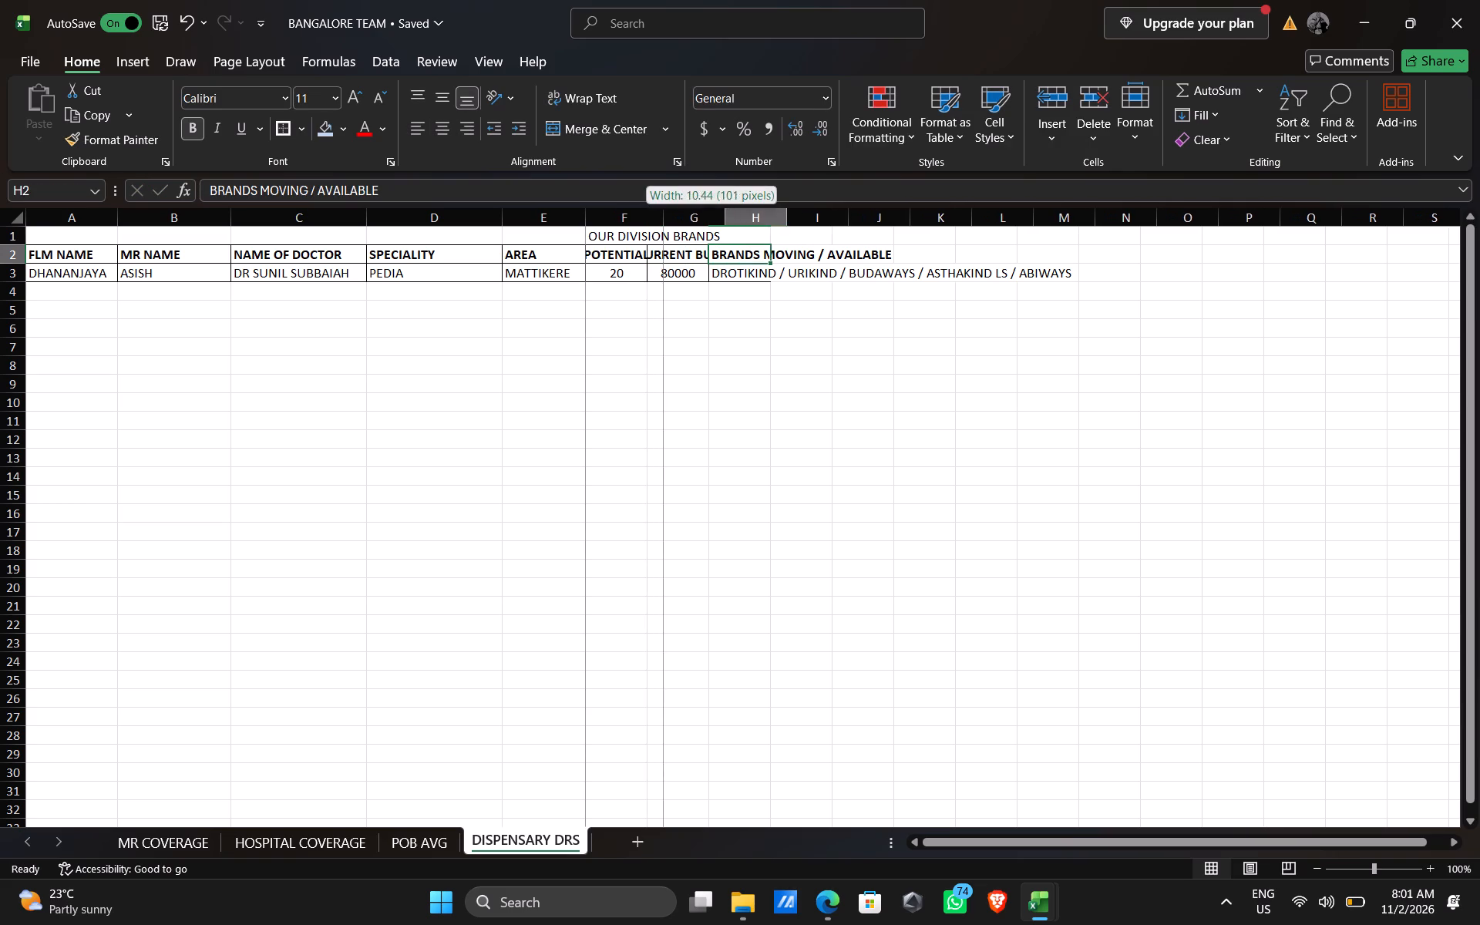
drag(663, 216, 663, 214)
drag(729, 218, 770, 214)
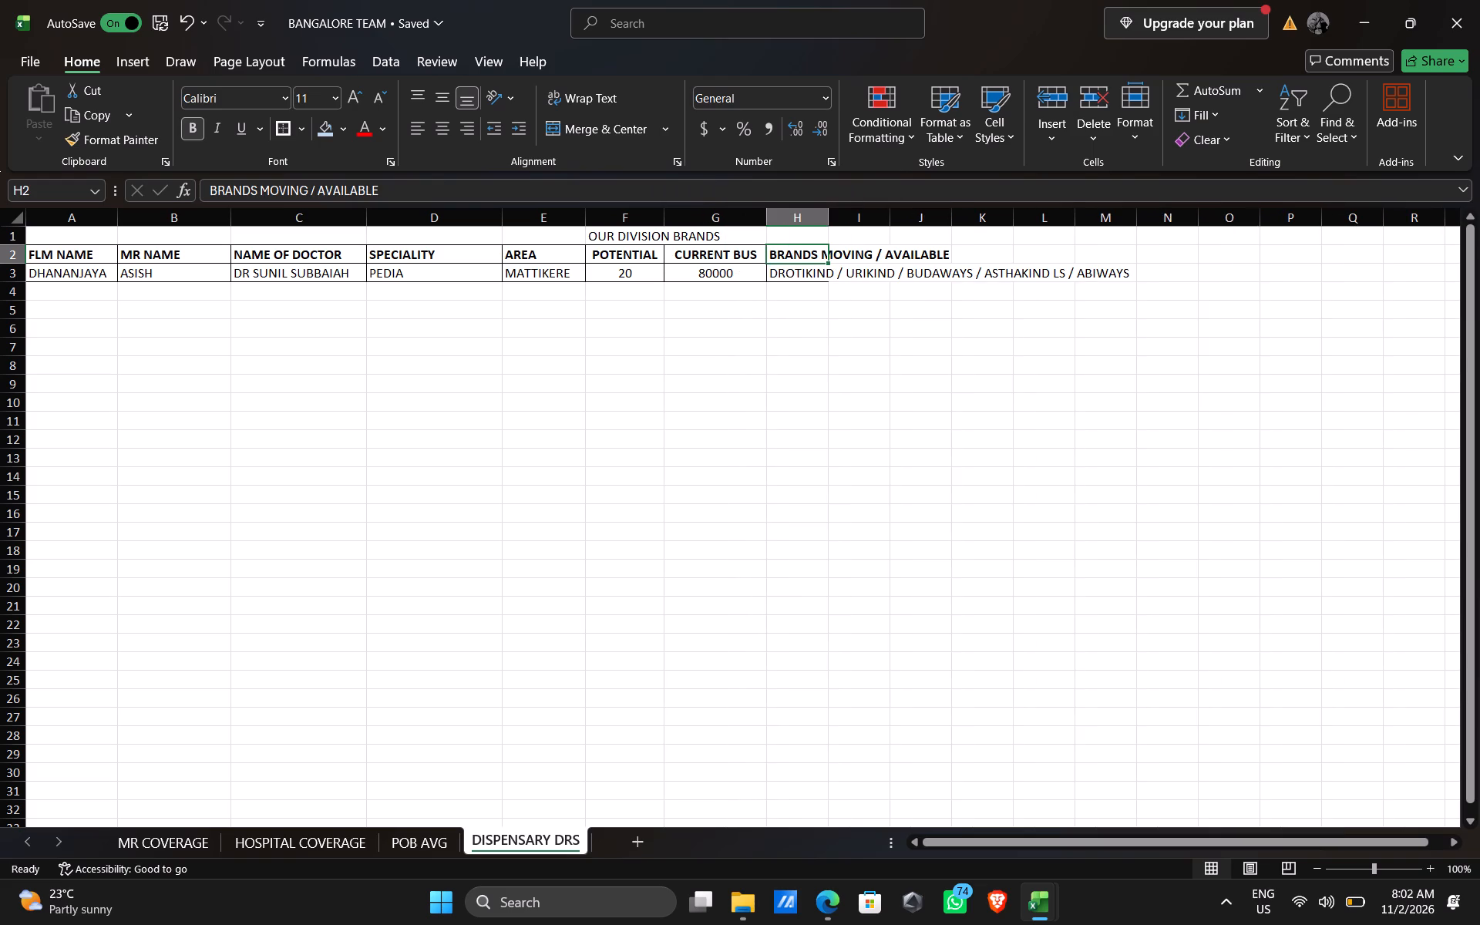
drag(829, 215, 1162, 222)
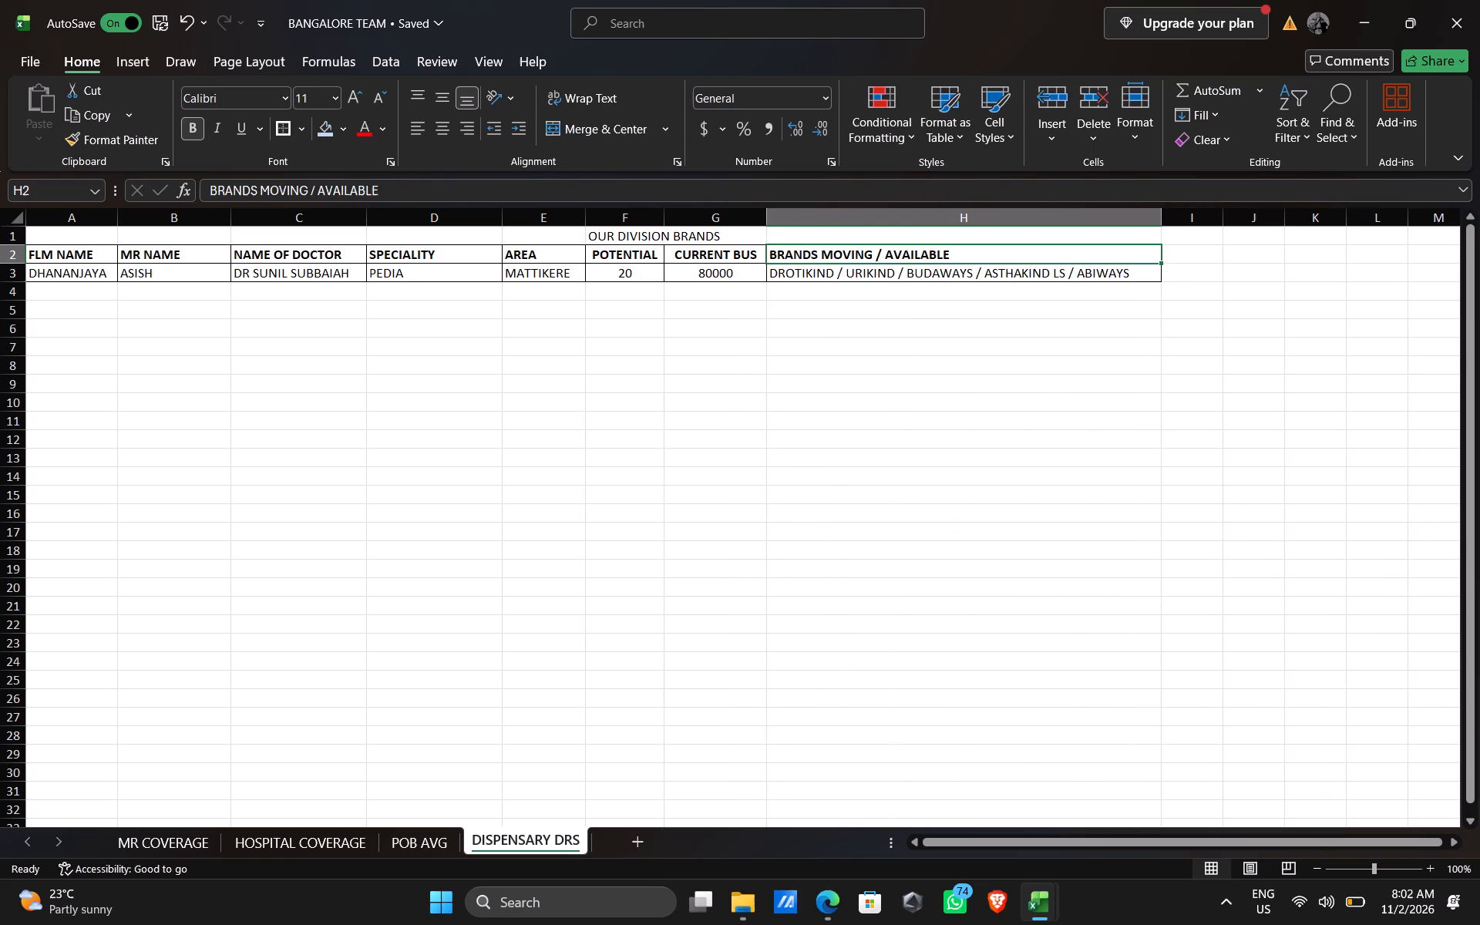
Change the brands heading in H2 to POB GETTING BRANDS.
click(843, 253)
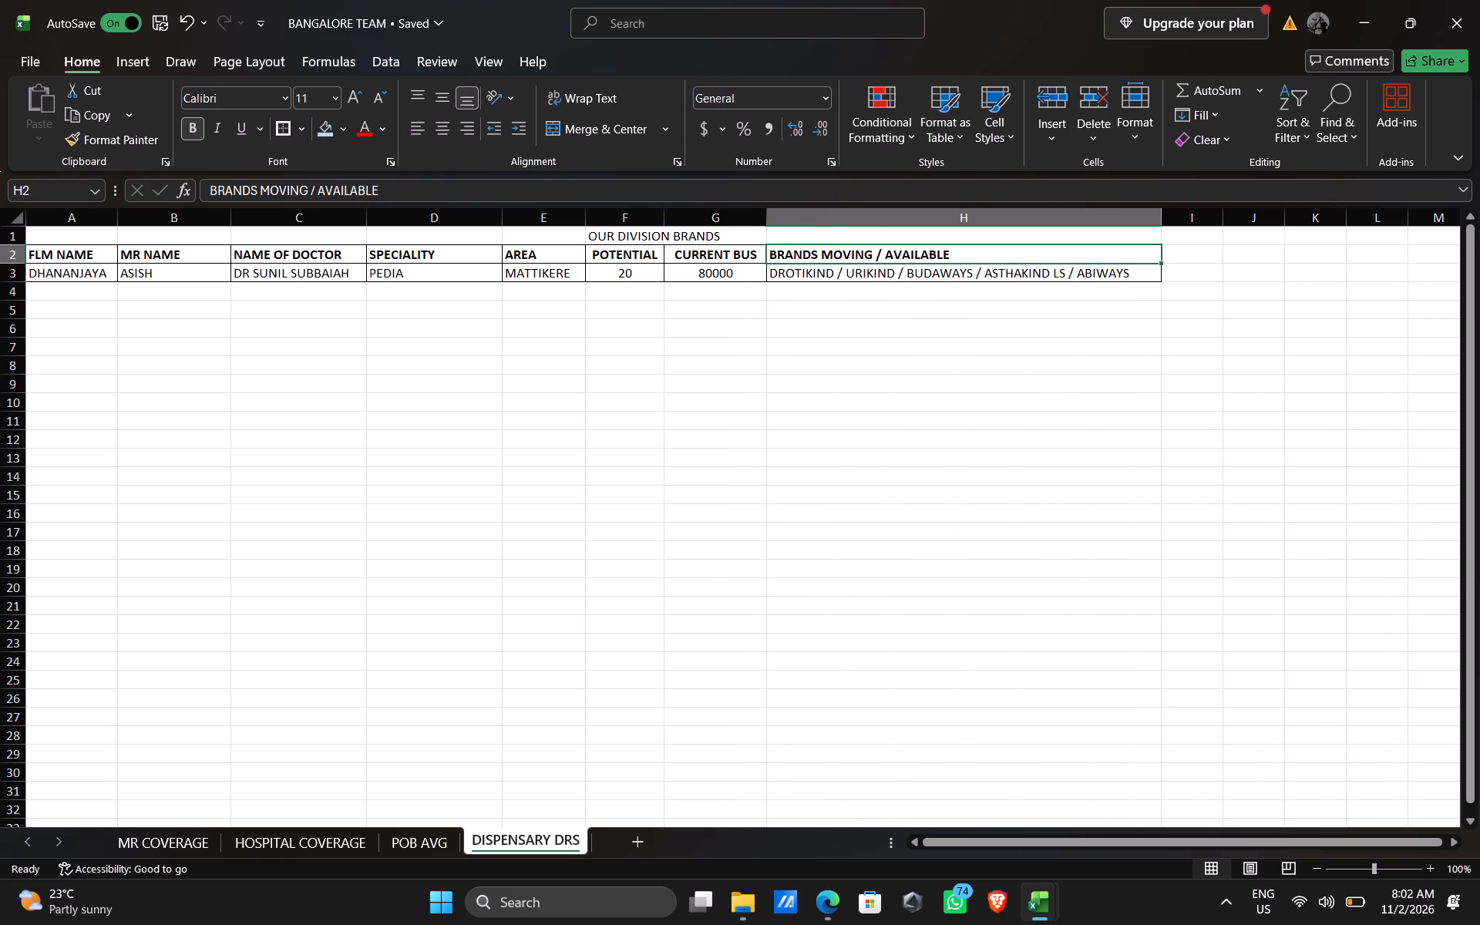
click(411, 188)
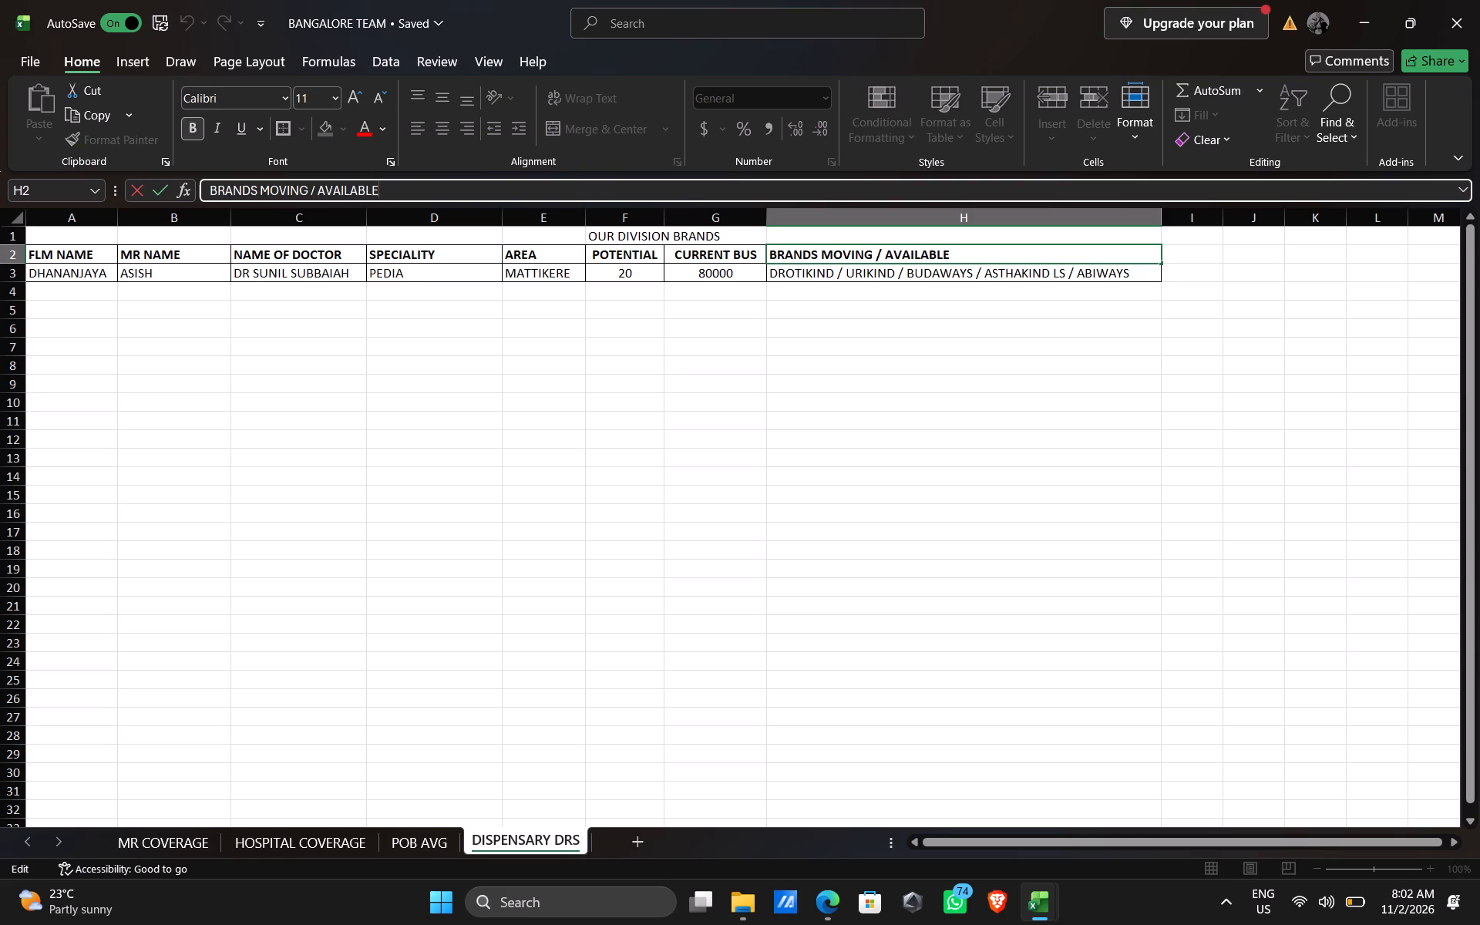
key(BackSpace)
key(BackSpace)
key(BackSpace)
key(BackSpace)
key(BackSpace)
key(BackSpace)
key(BackSpace)
key(BackSpace)
key(BackSpace)
key(BackSpace)
key(BackSpace)
key(BackSpace)
key(BackSpace)
key(BackSpace)
key(BackSpace)
key(BackSpace)
key(BackSpace)
key(BackSpace)
key(BackSpace)
key(BackSpace)
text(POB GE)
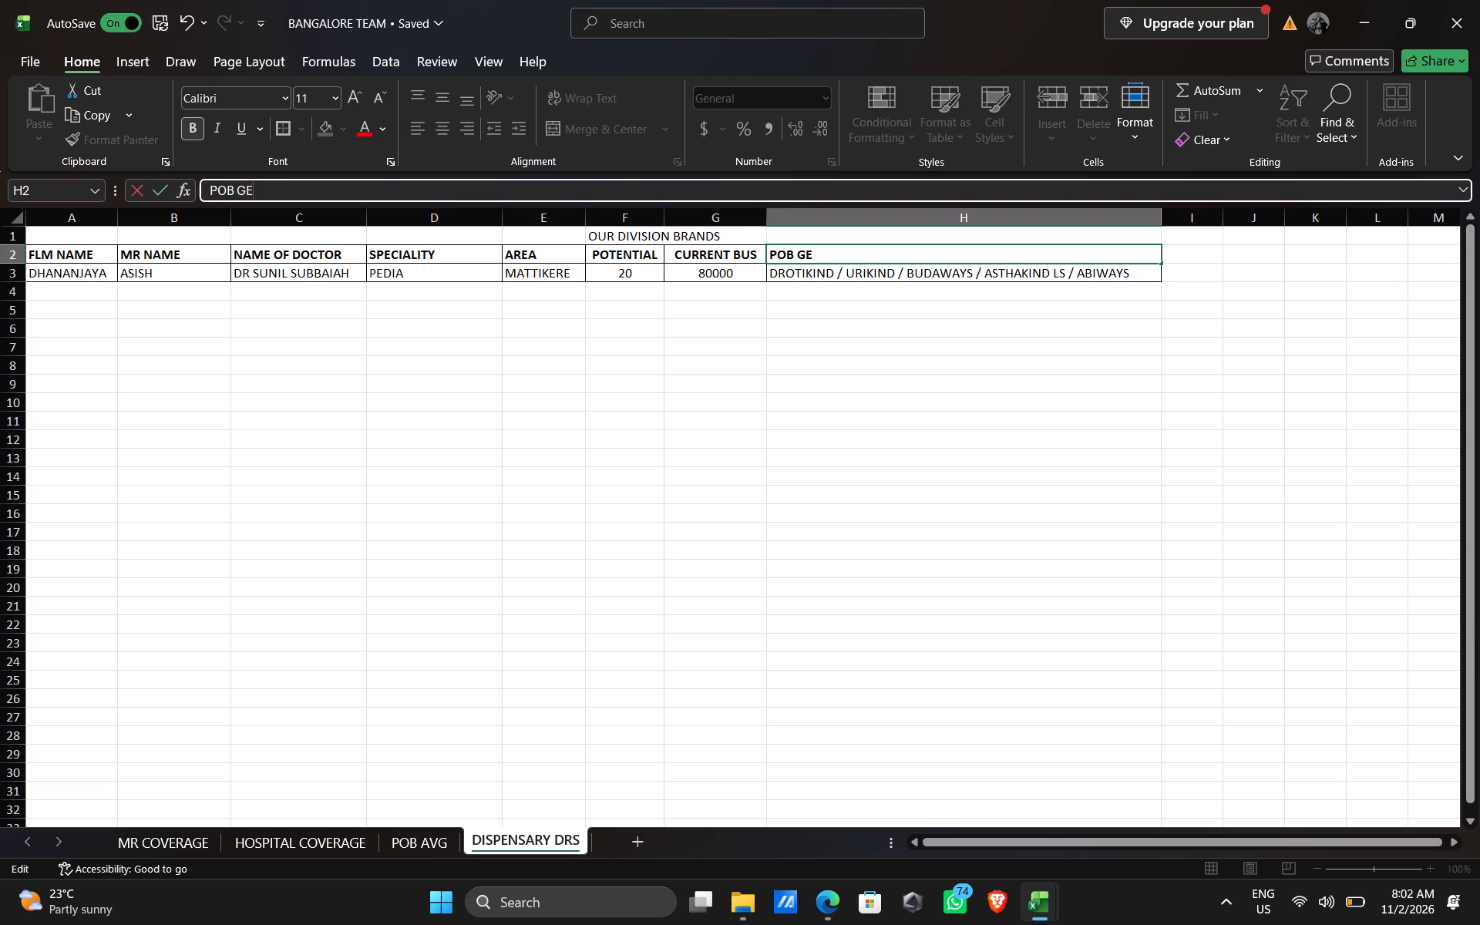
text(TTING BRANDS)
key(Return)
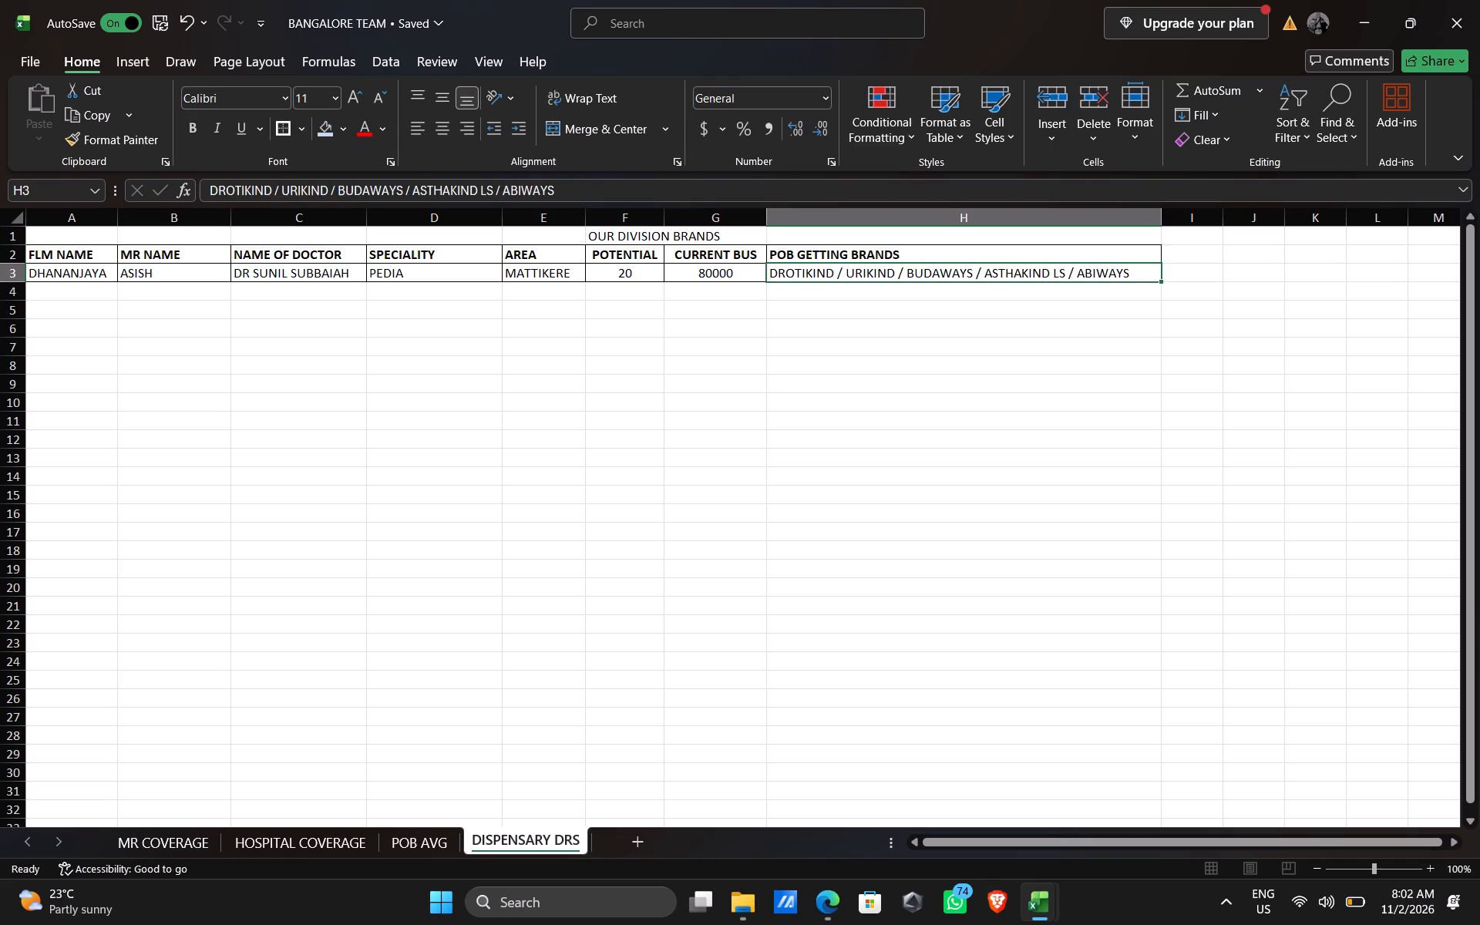
Replace the brands in H3 with ENTROMAX / ASTHAKIND G / BUDAWAYS / IPRALUNG.
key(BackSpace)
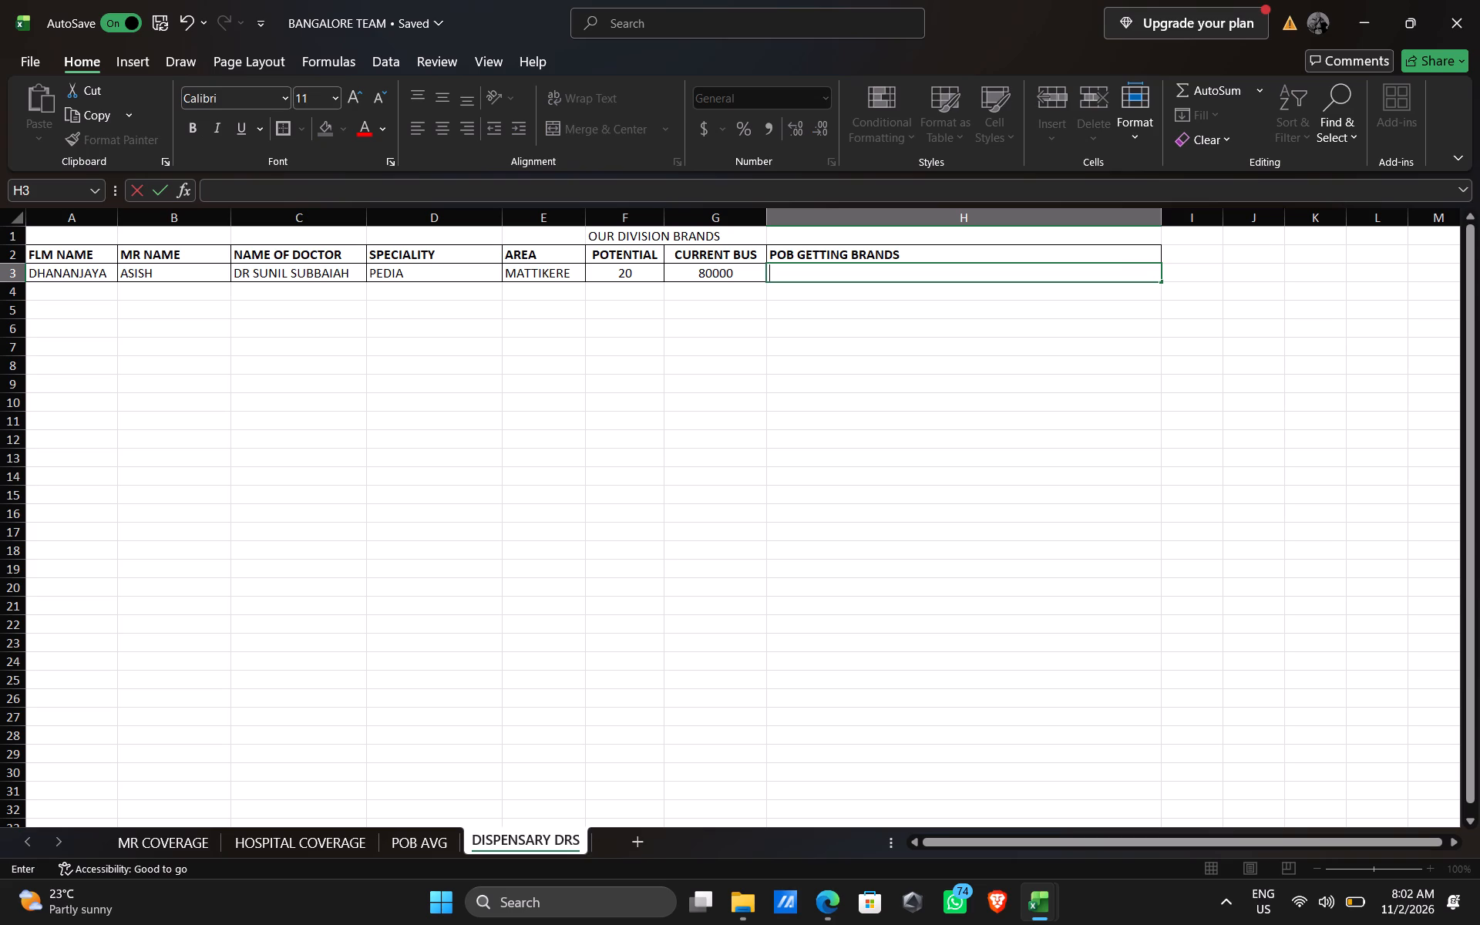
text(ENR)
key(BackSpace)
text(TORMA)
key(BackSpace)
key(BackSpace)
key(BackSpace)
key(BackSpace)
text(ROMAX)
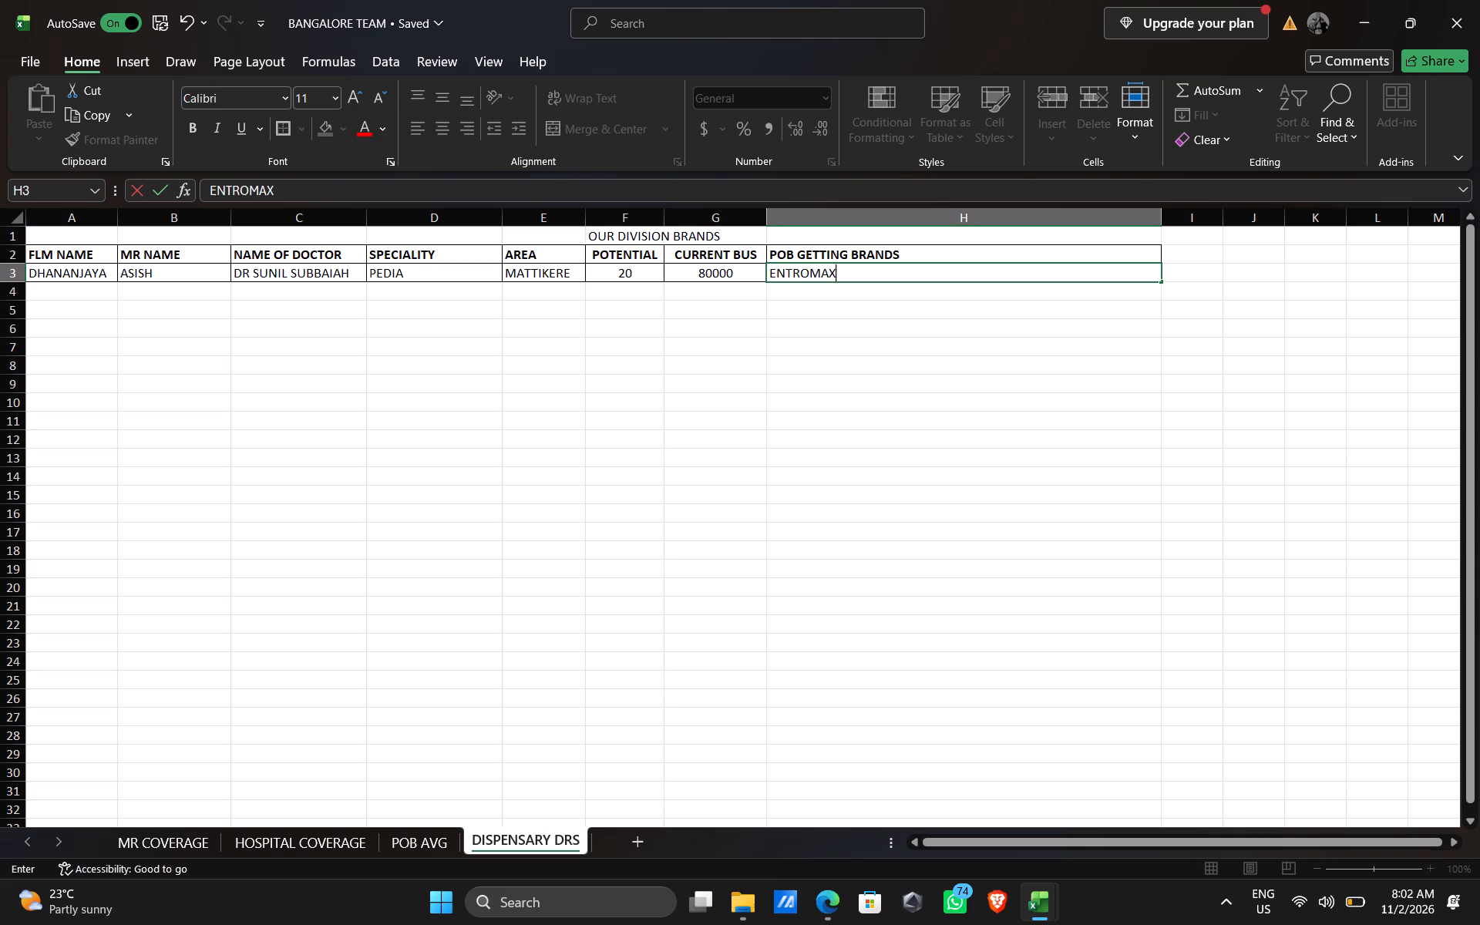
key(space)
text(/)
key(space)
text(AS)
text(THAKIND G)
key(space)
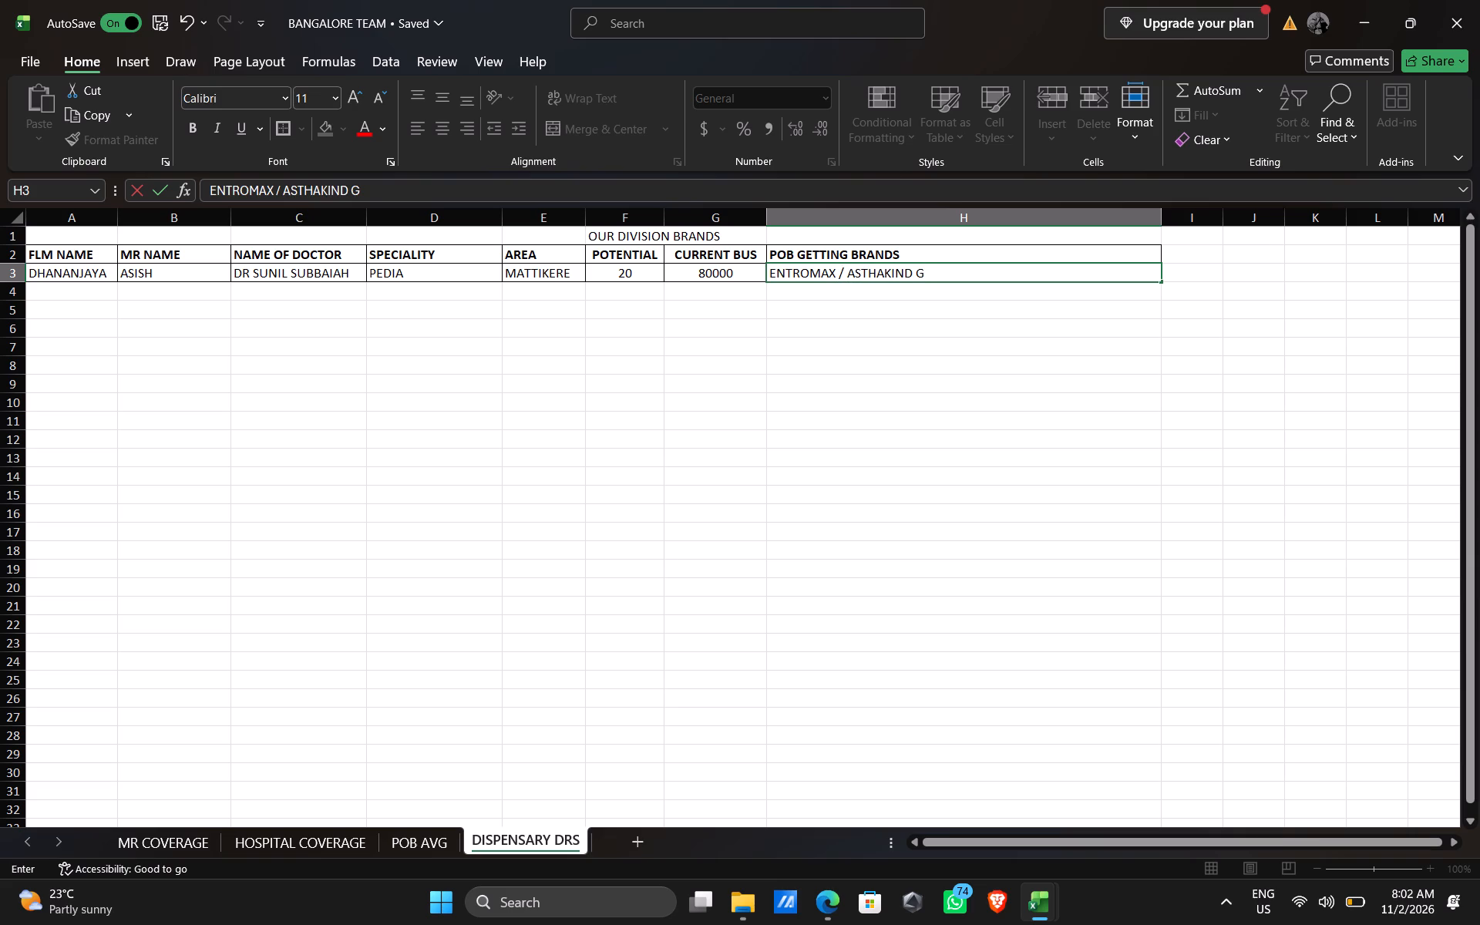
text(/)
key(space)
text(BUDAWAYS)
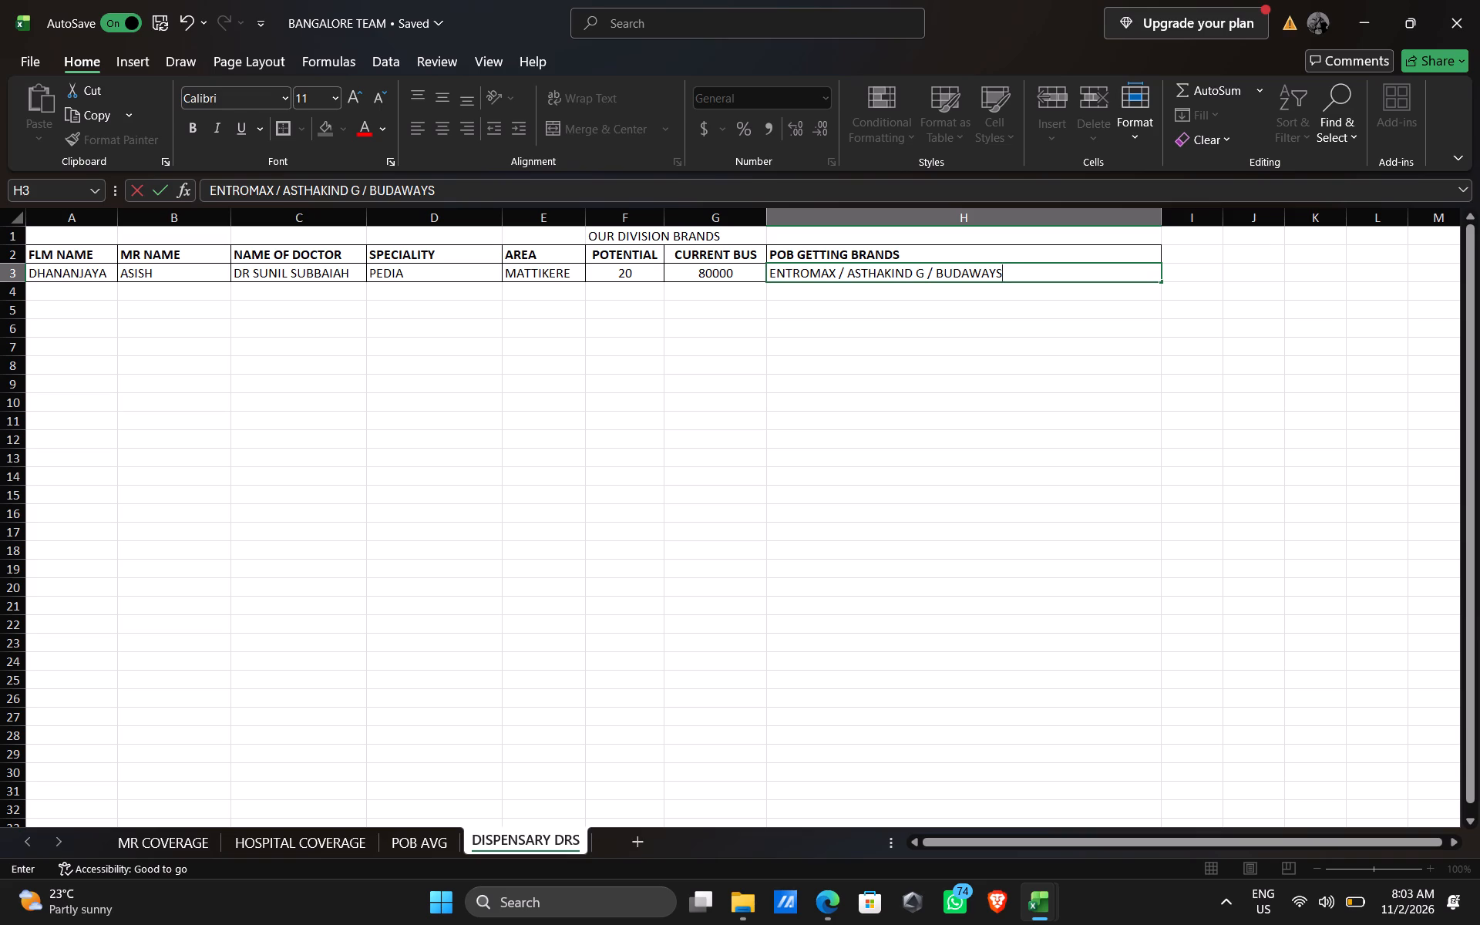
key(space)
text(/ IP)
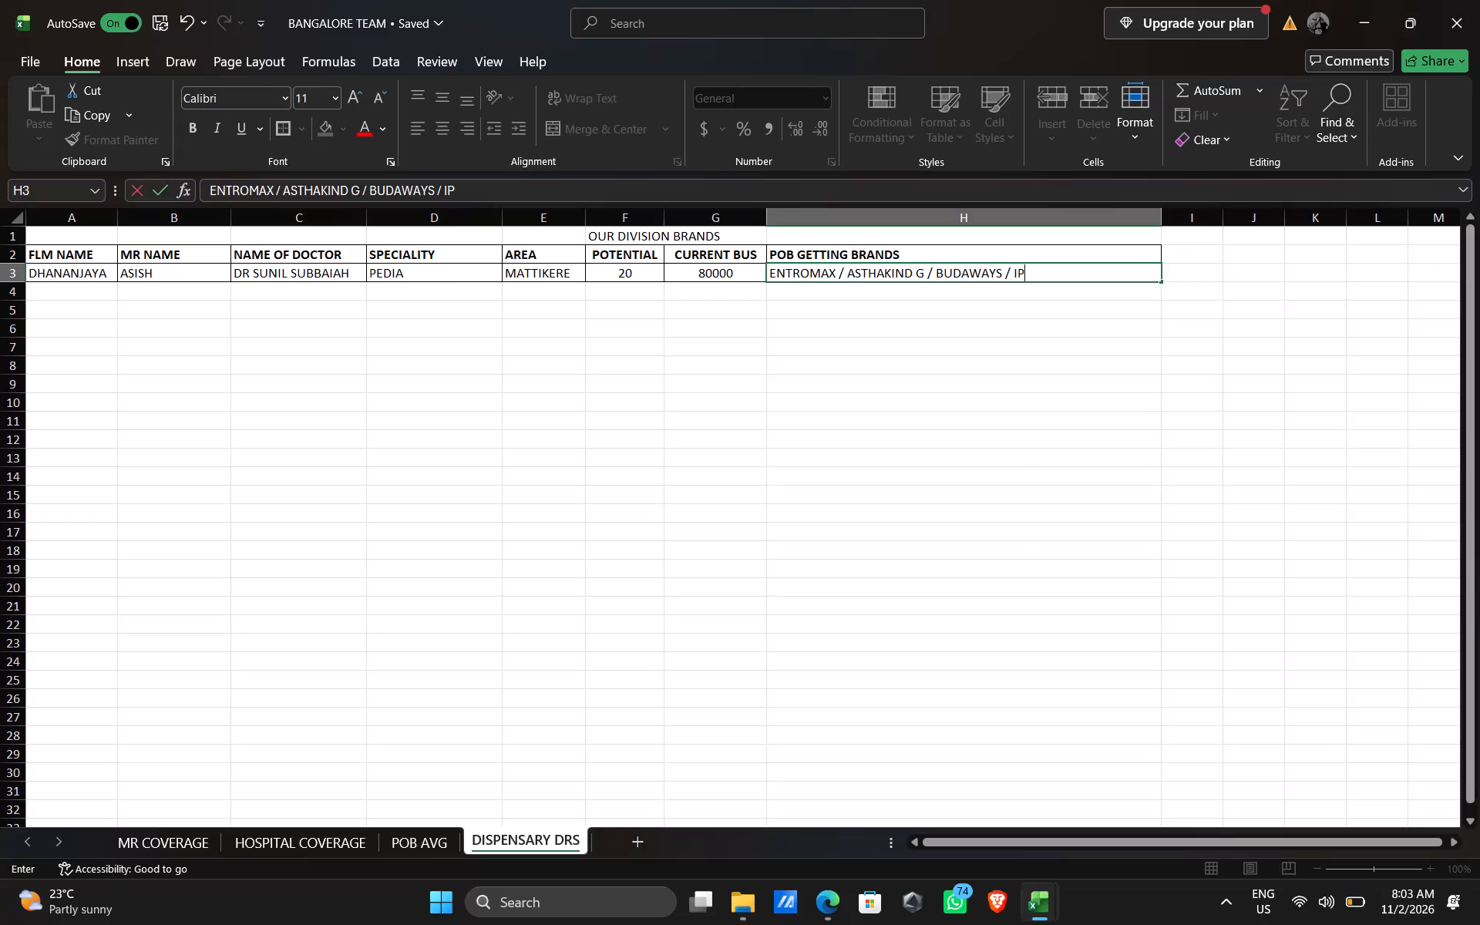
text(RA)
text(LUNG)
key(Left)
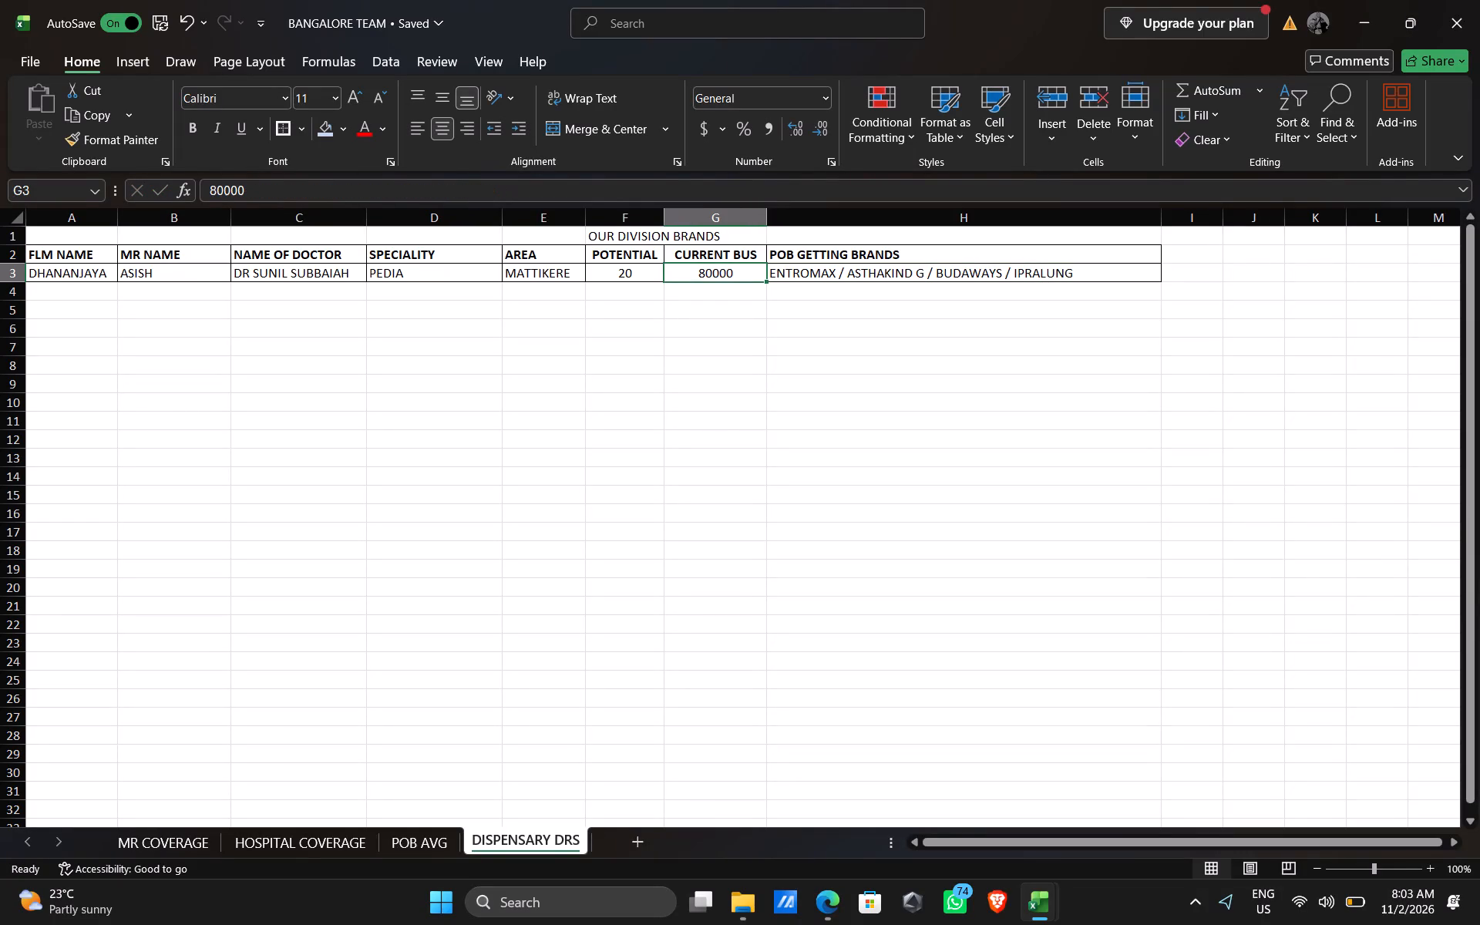
Set the doctor's CURRENT BUS to 10000 and POTENTIAL to 50000 in row 3.
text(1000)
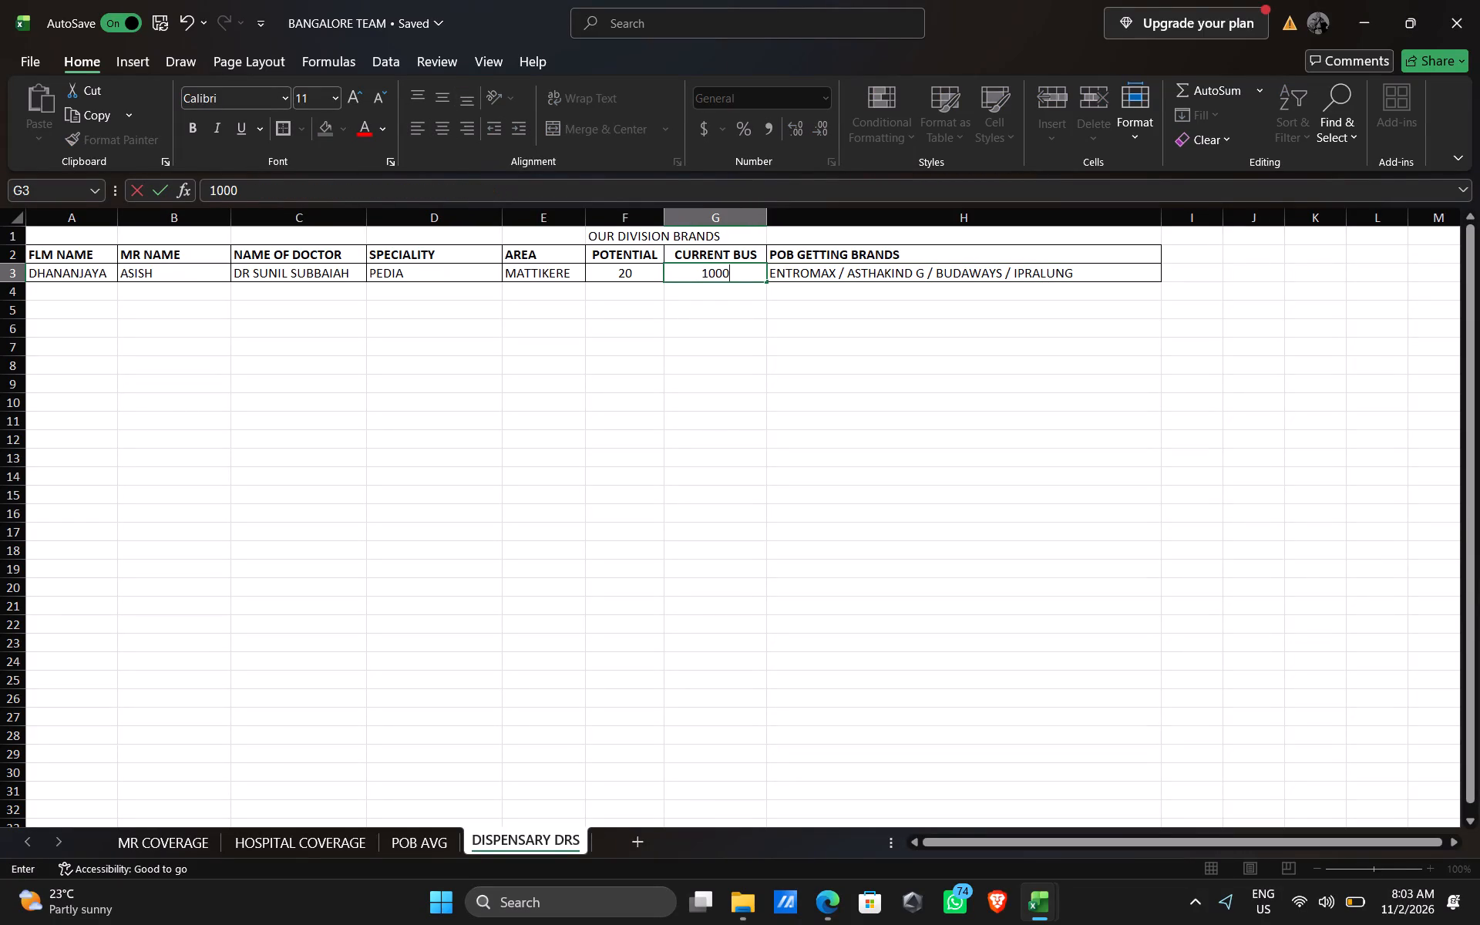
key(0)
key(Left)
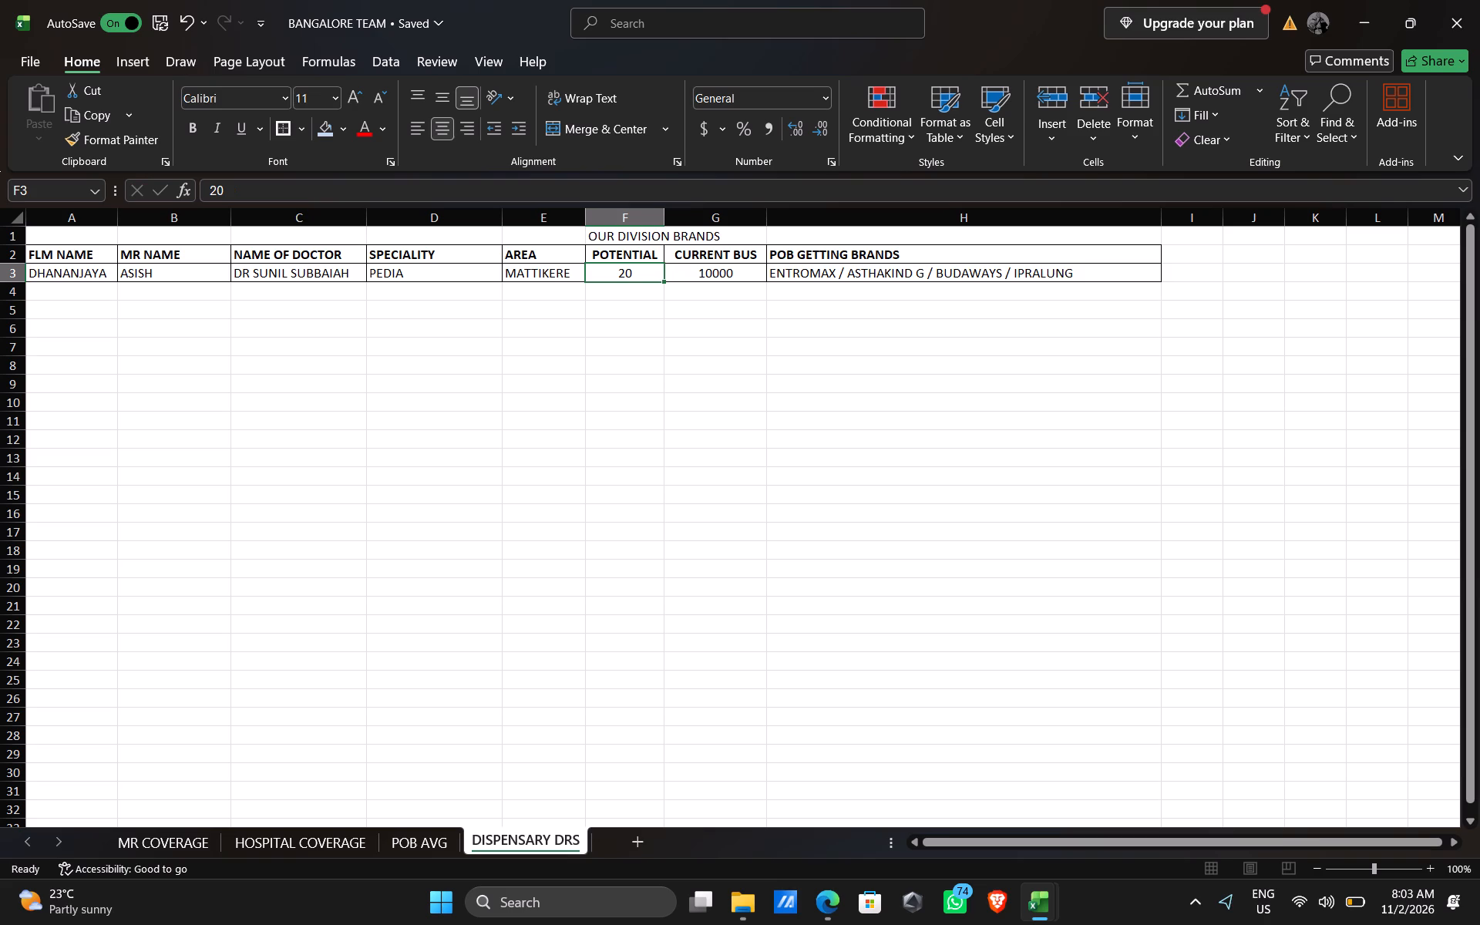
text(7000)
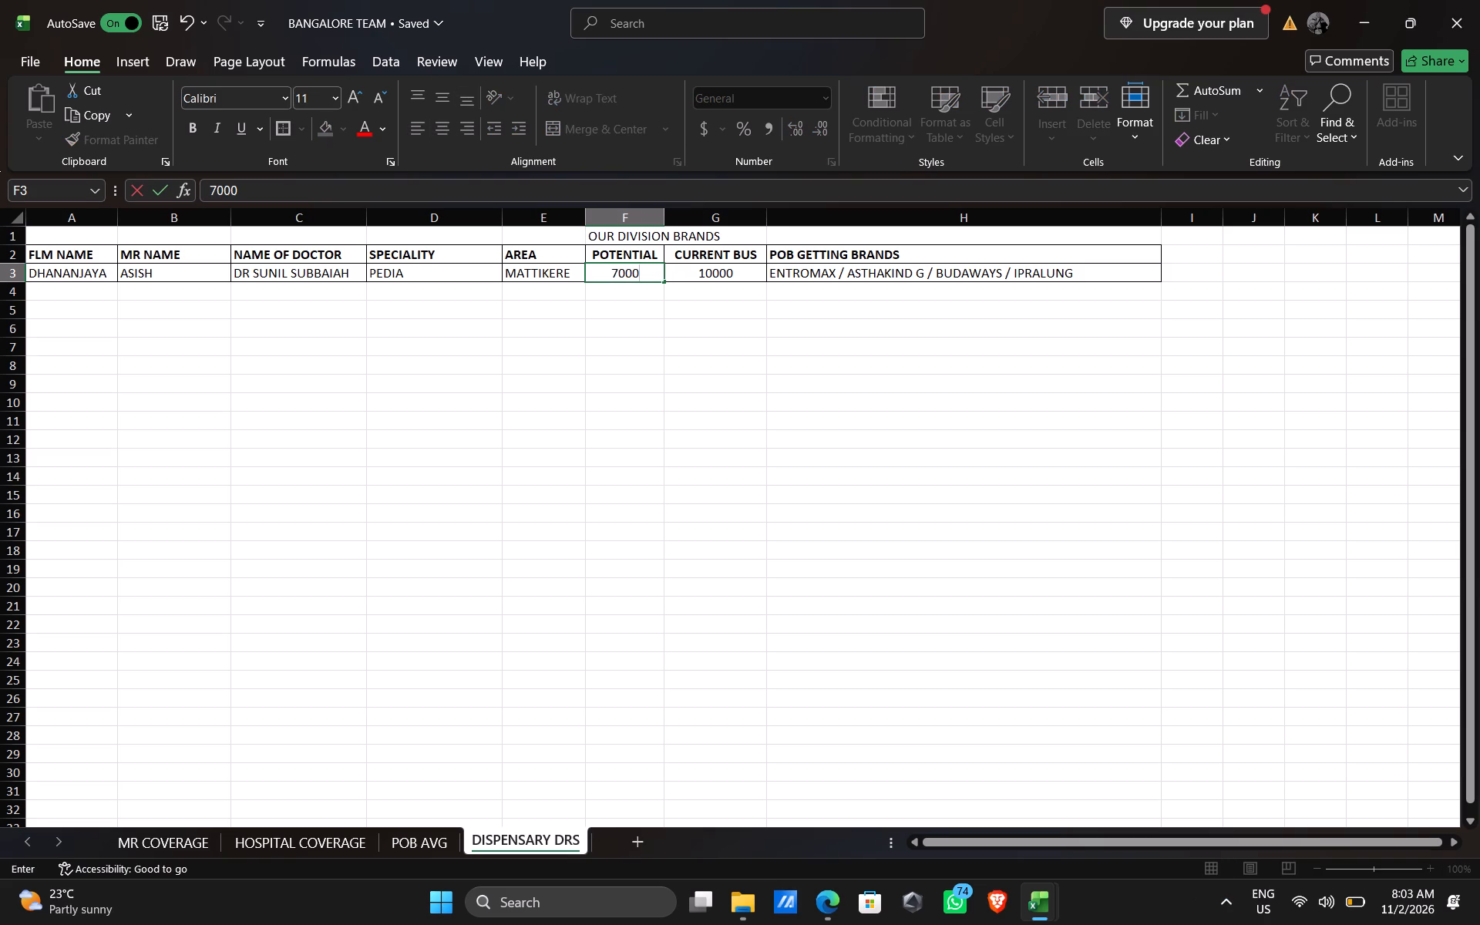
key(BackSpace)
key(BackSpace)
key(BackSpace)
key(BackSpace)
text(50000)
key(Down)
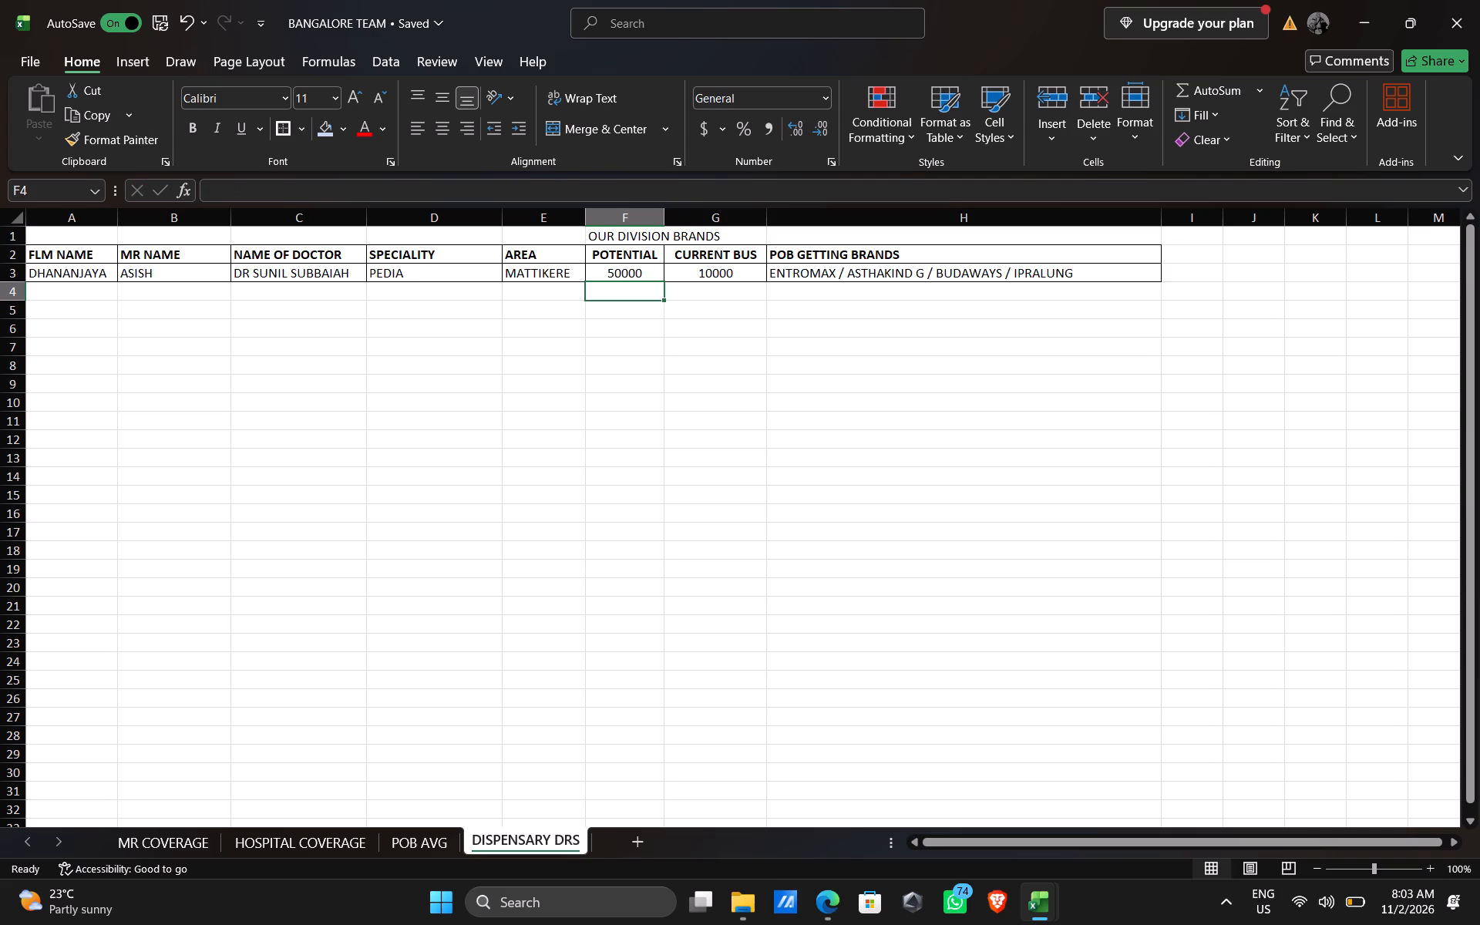
Apply all borders to the table range A3:H101.
drag(53, 273, 296, 278)
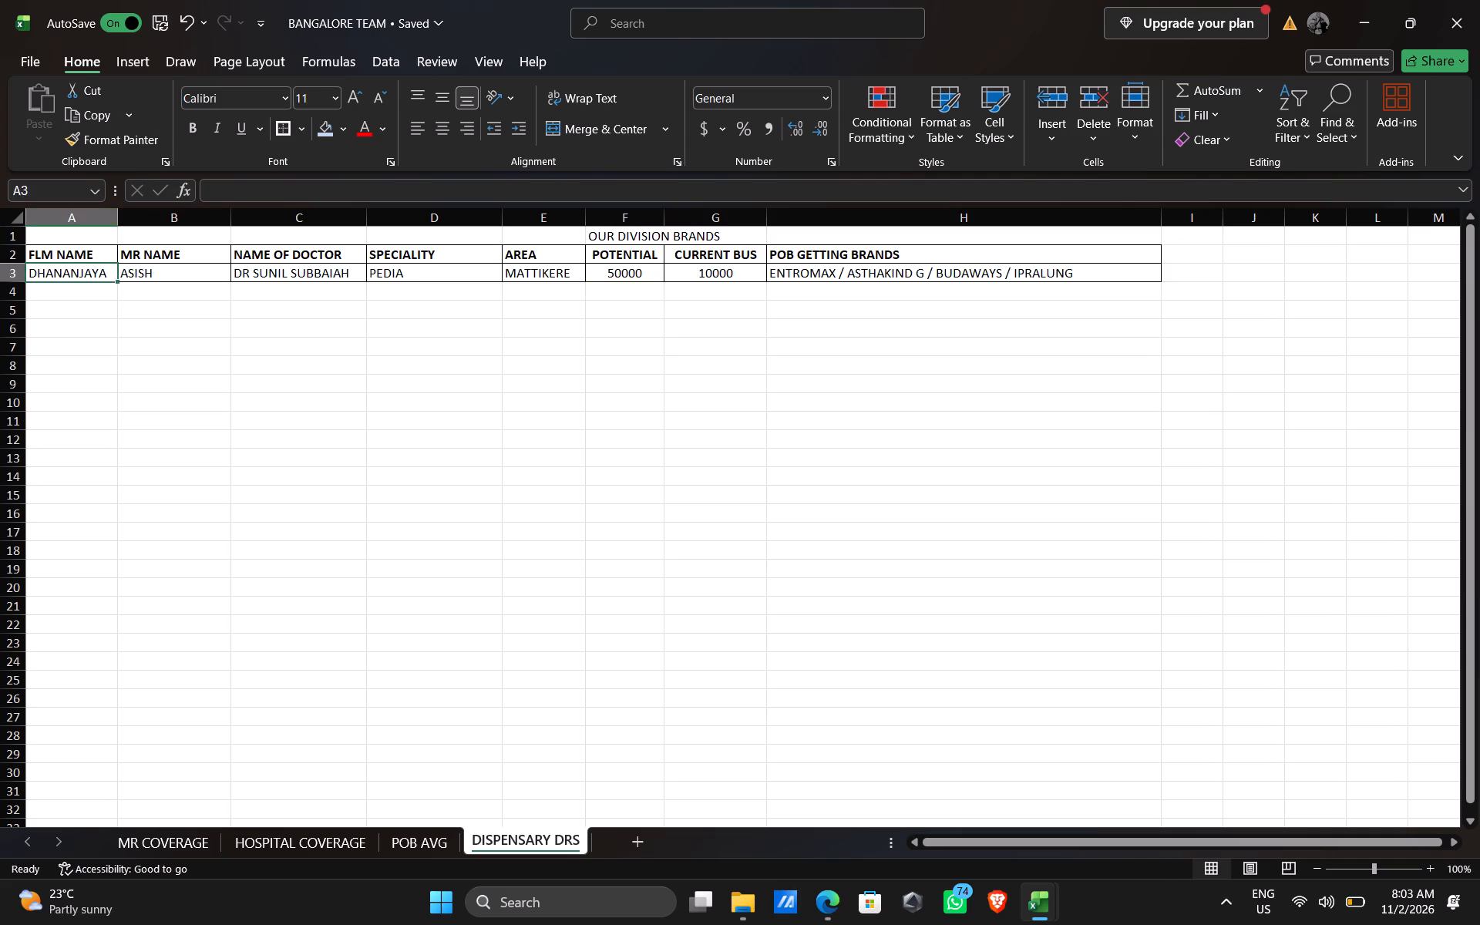
drag(296, 278, 1034, 758)
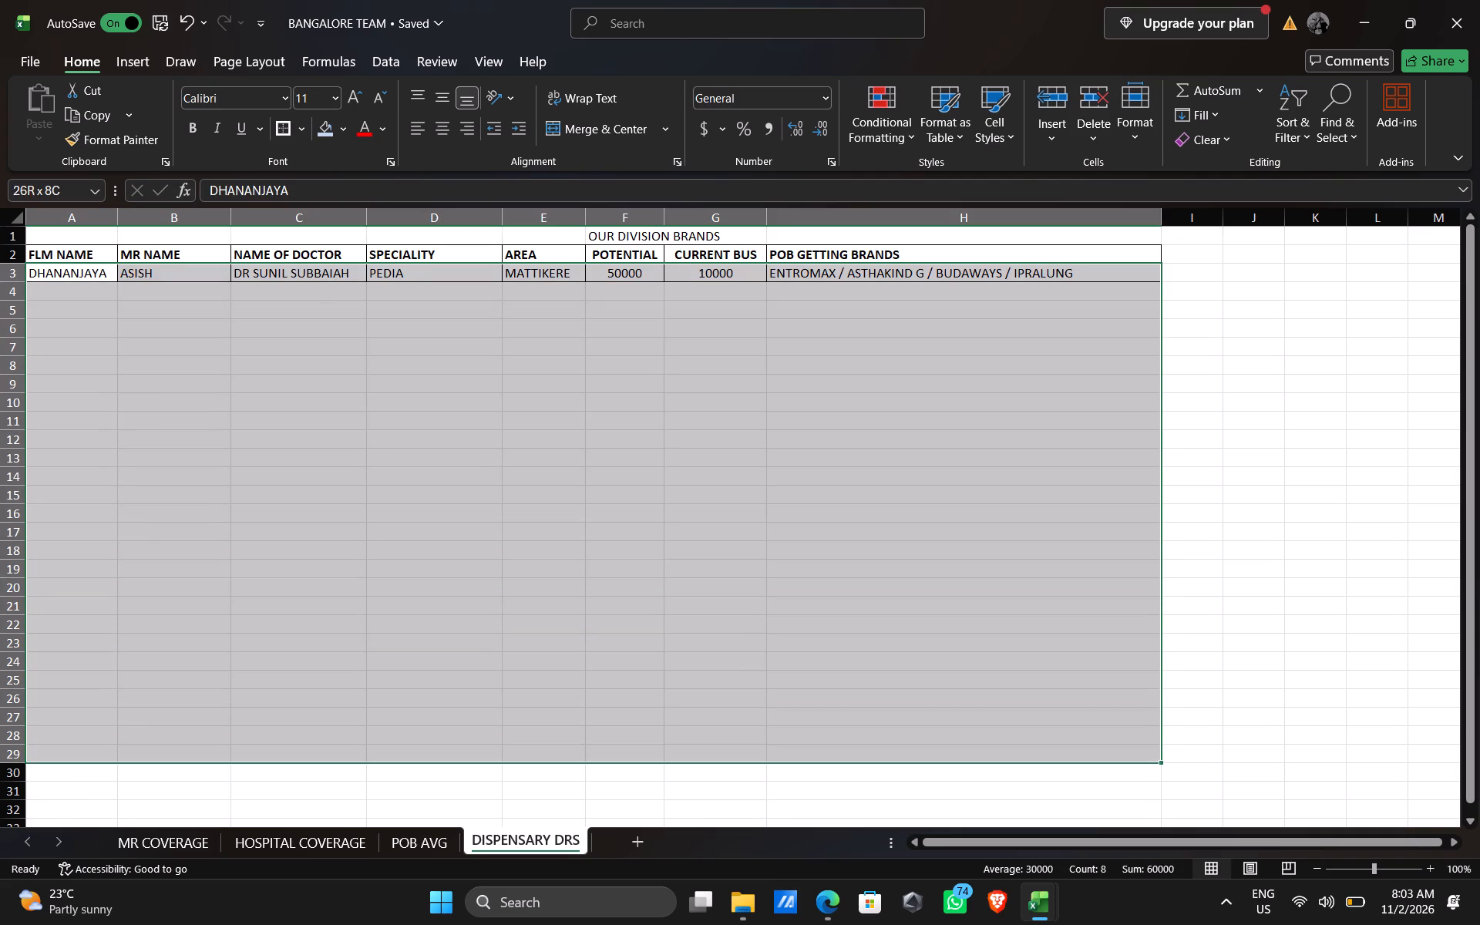
drag(1034, 758, 1044, 852)
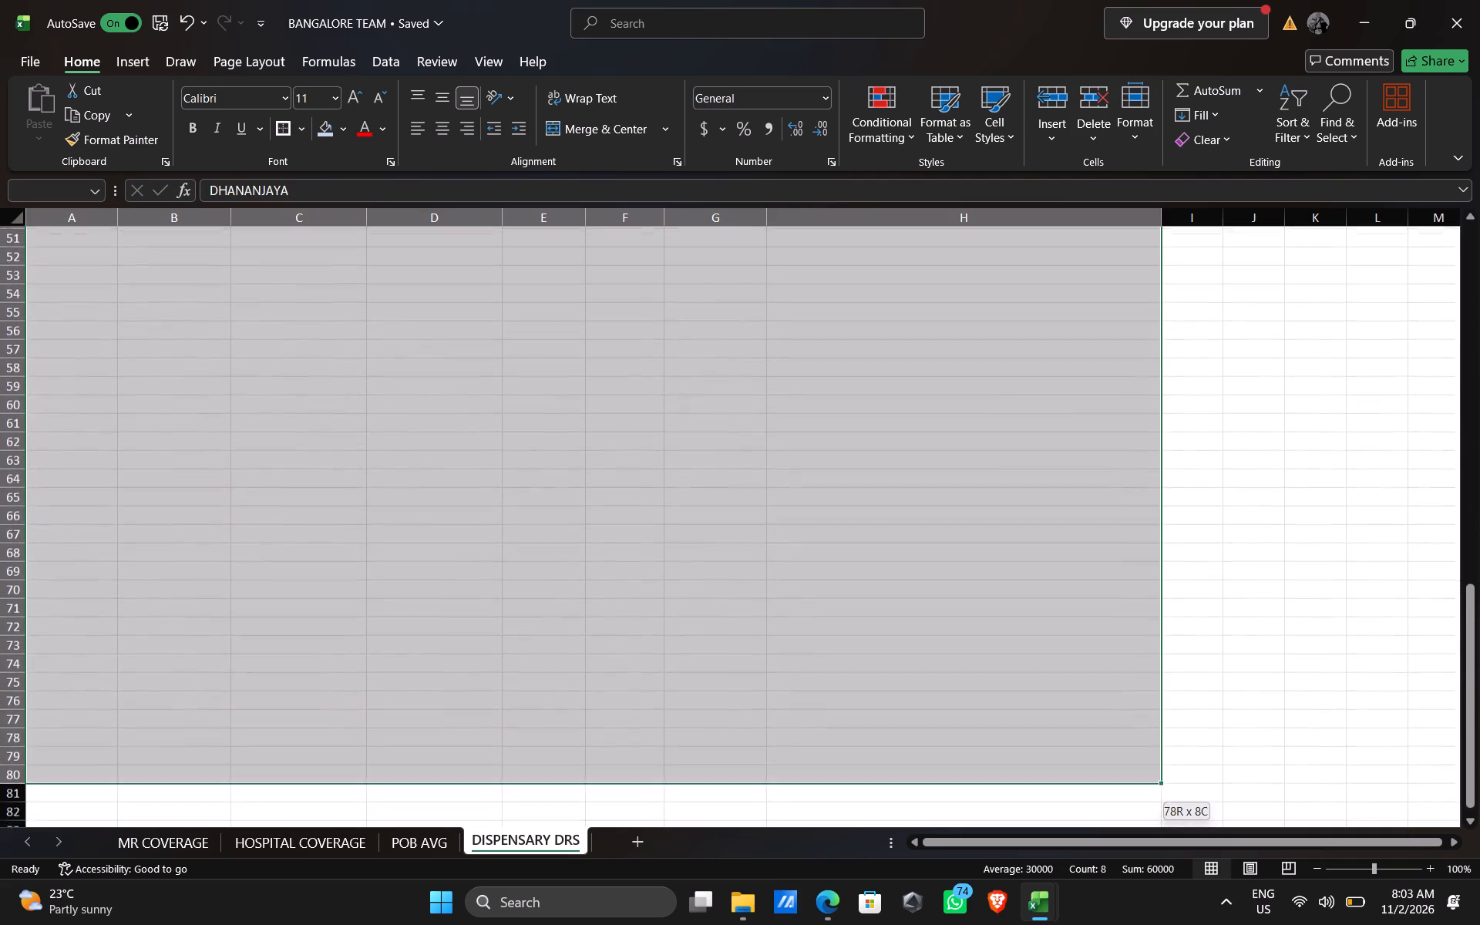
drag(1044, 852, 1040, 777)
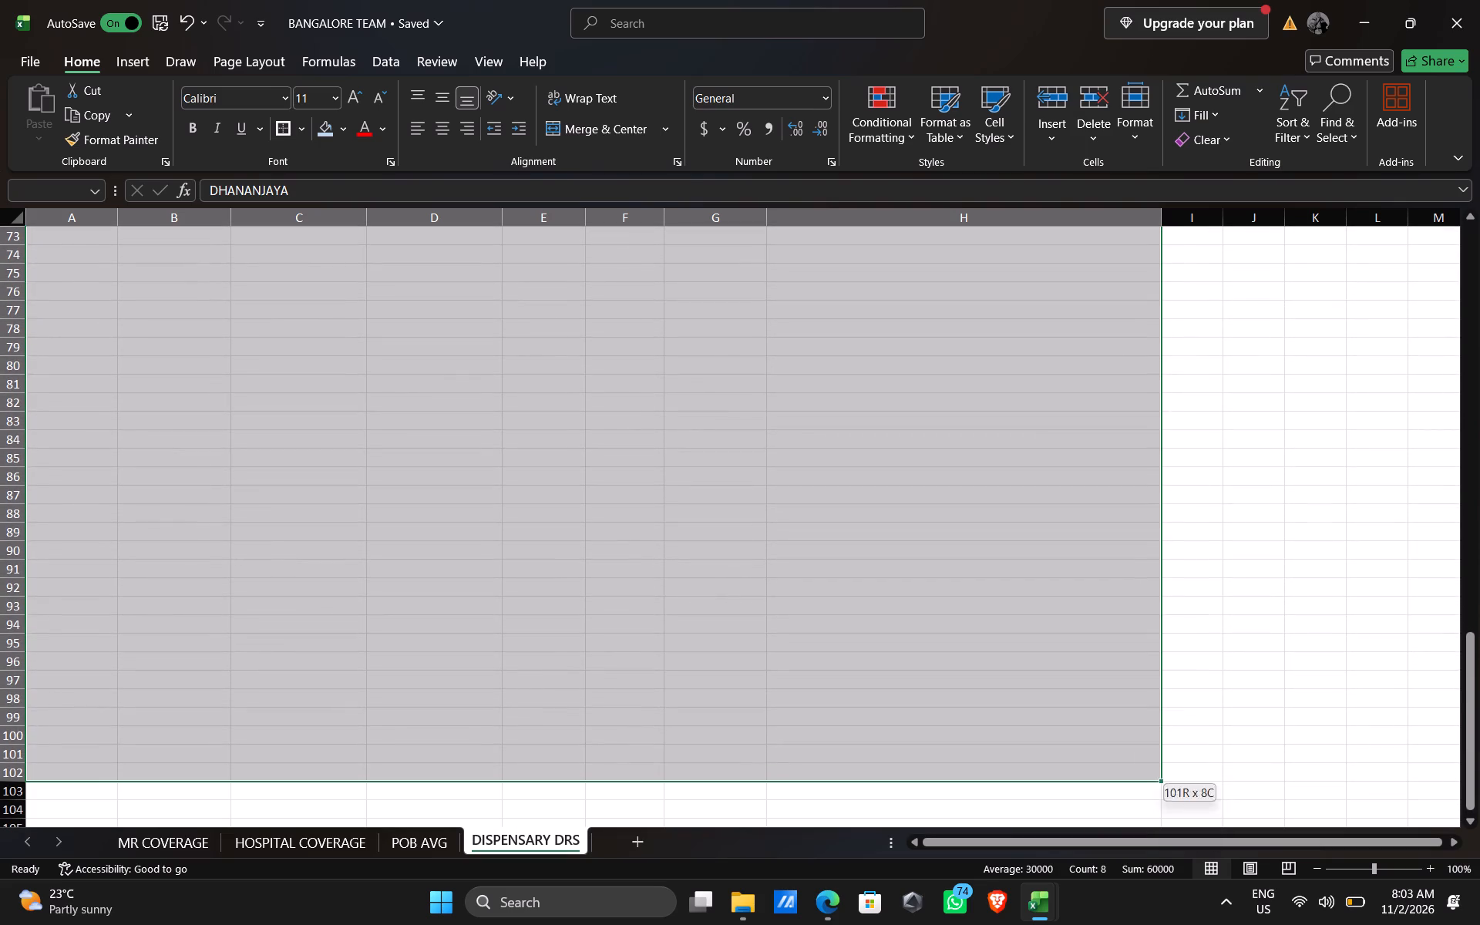
drag(1040, 777, 1038, 747)
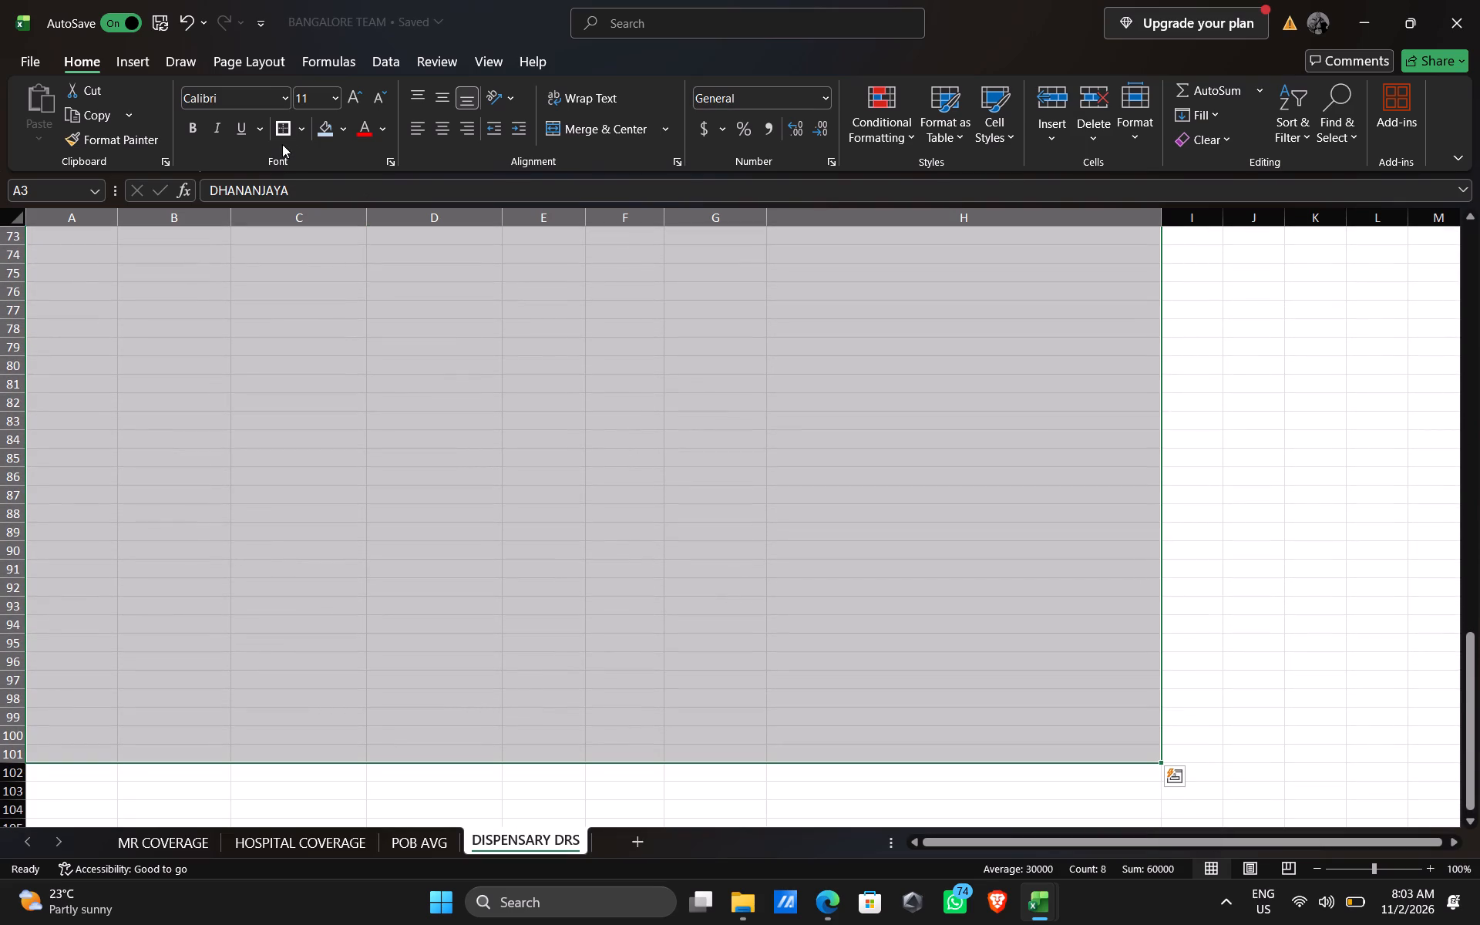
click(298, 129)
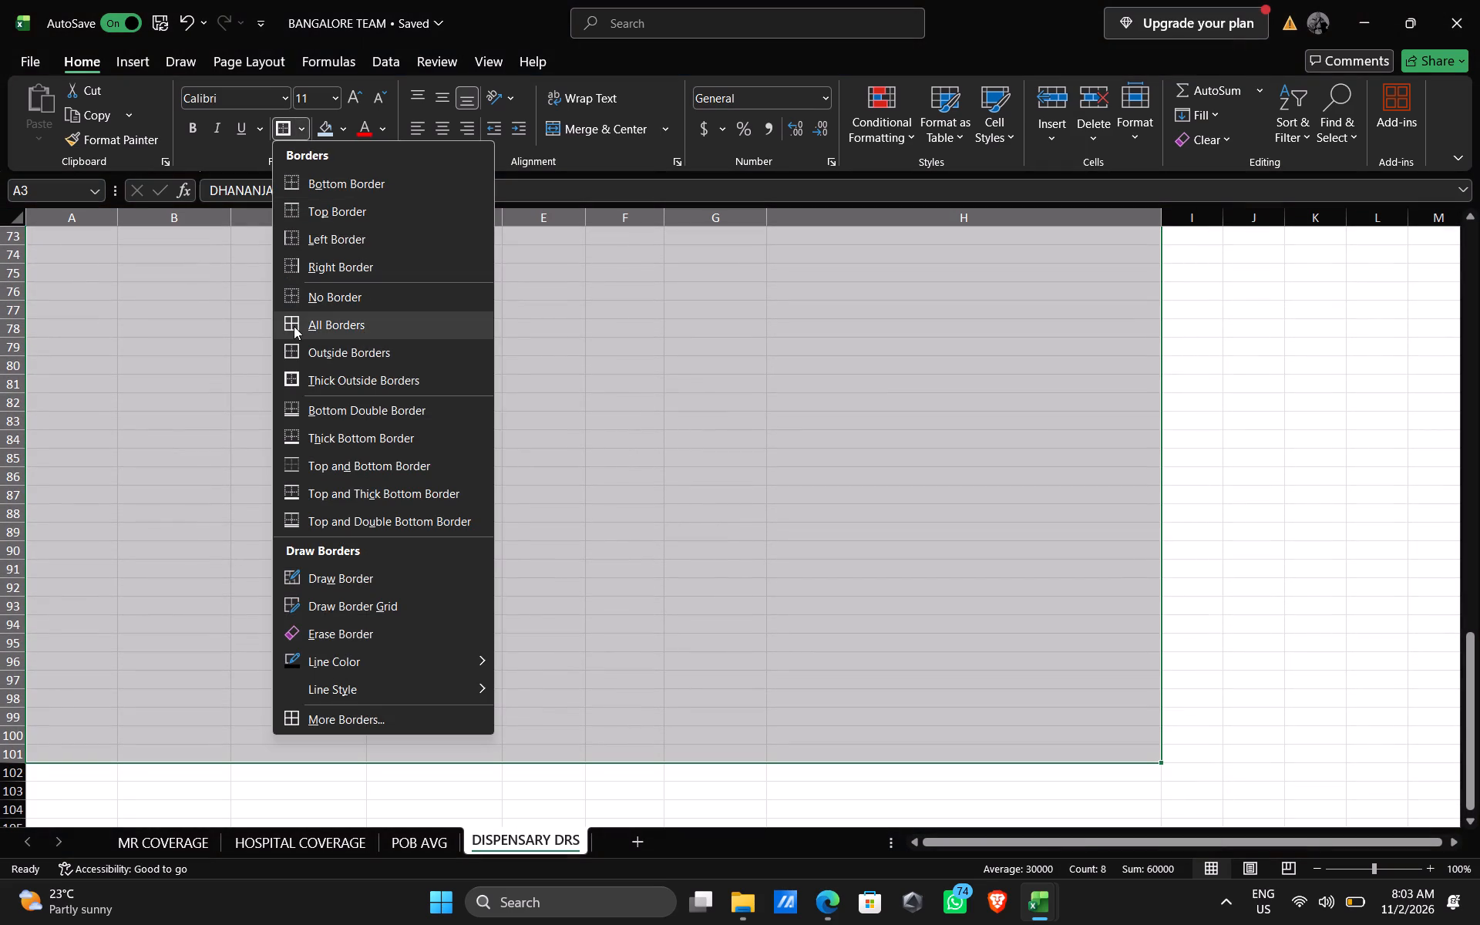
click(294, 326)
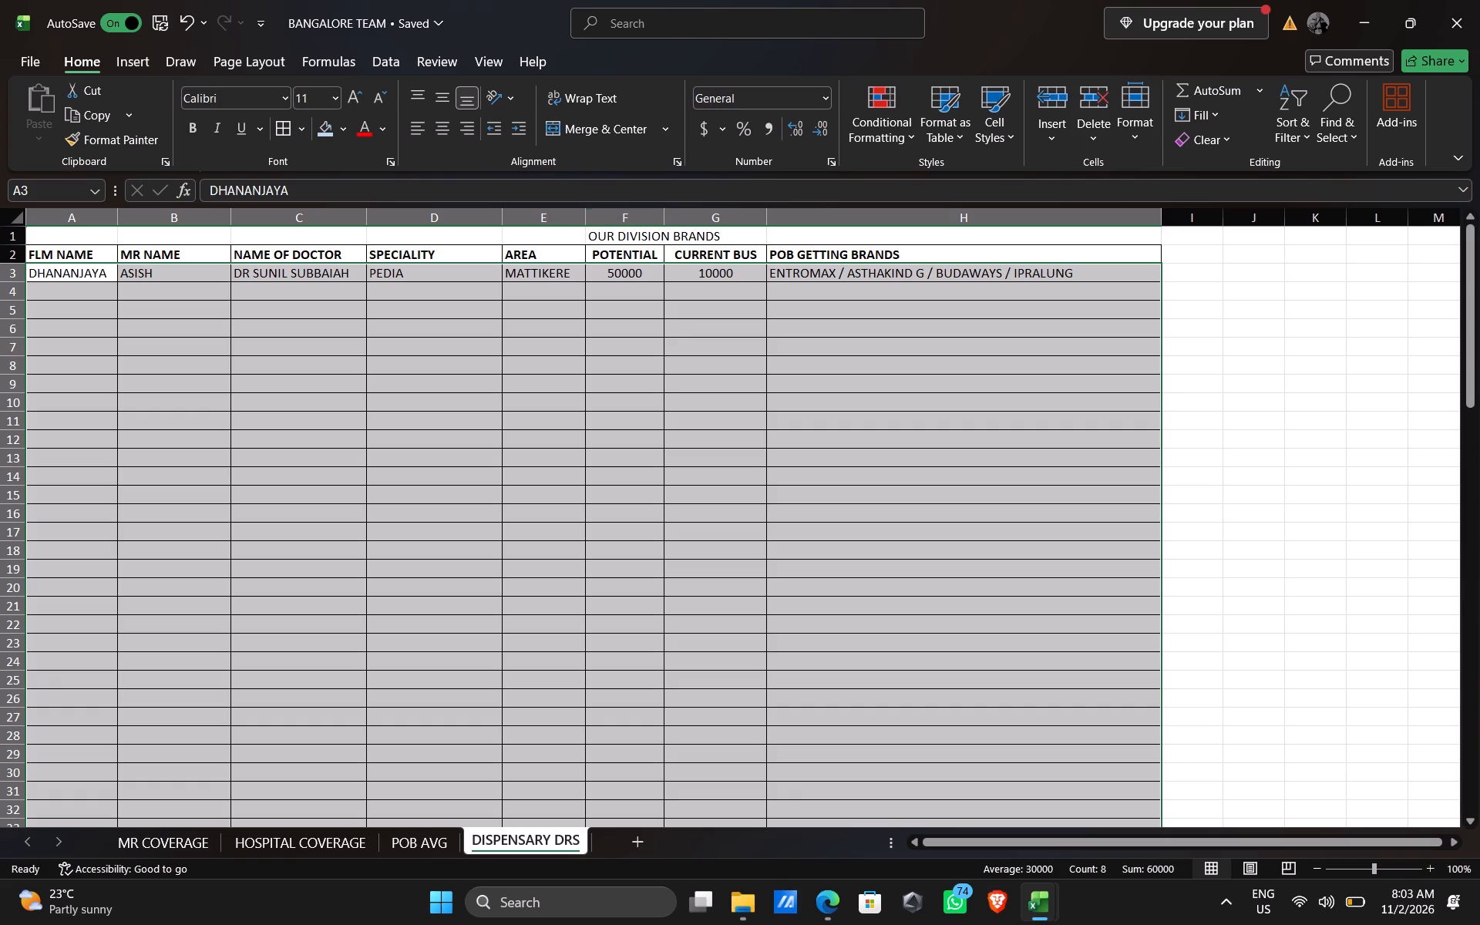
Copy the FLM and MR names from A3:B3 into row 4.
click(159, 272)
drag(81, 274, 159, 282)
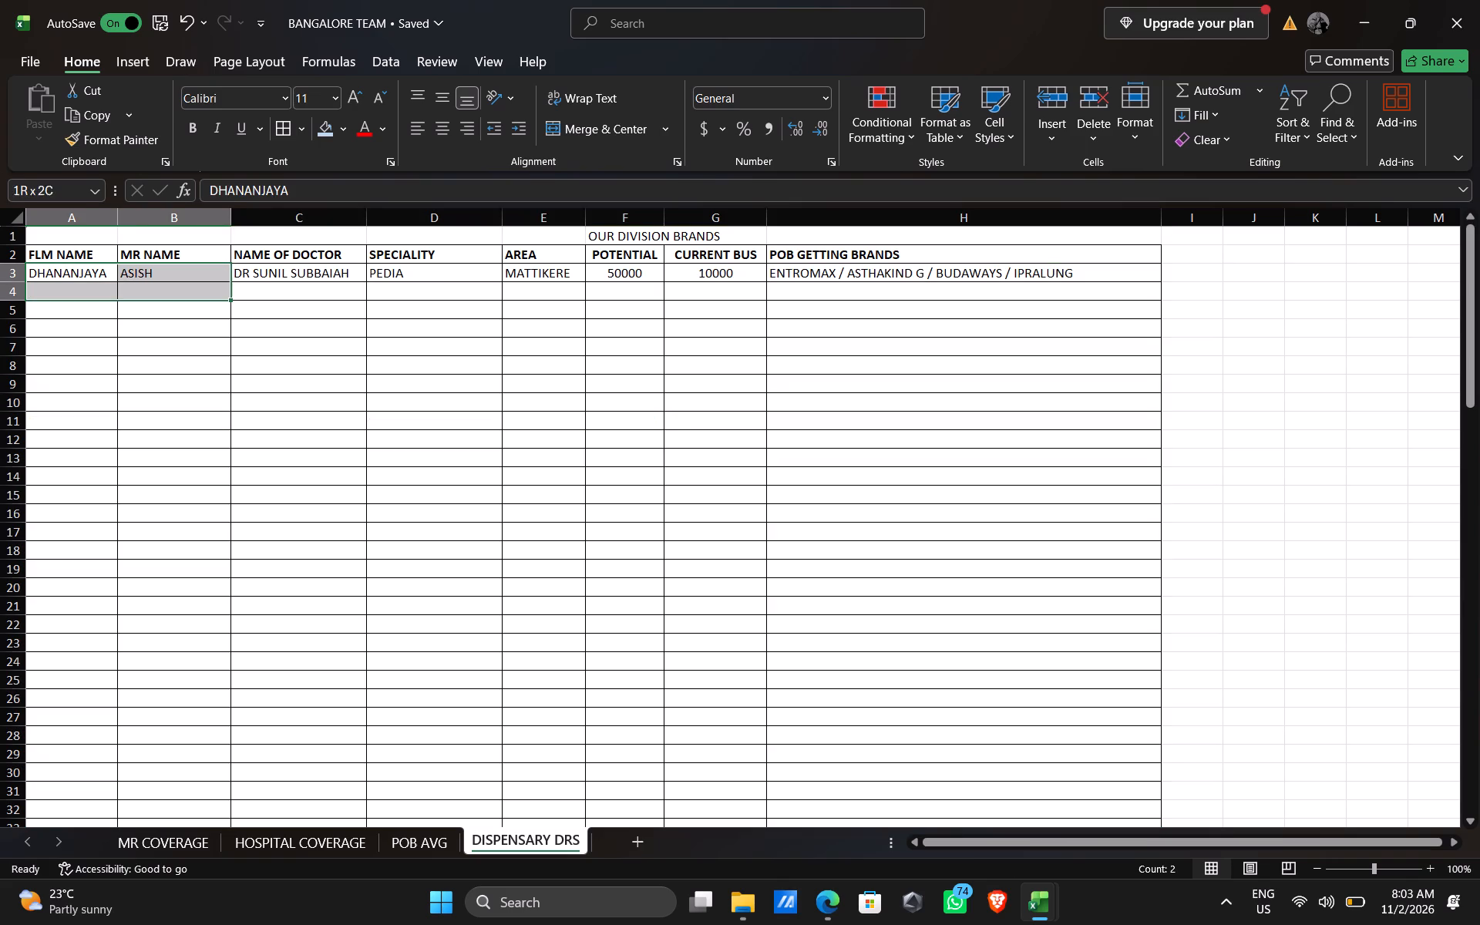
drag(159, 282, 160, 282)
drag(87, 273, 128, 275)
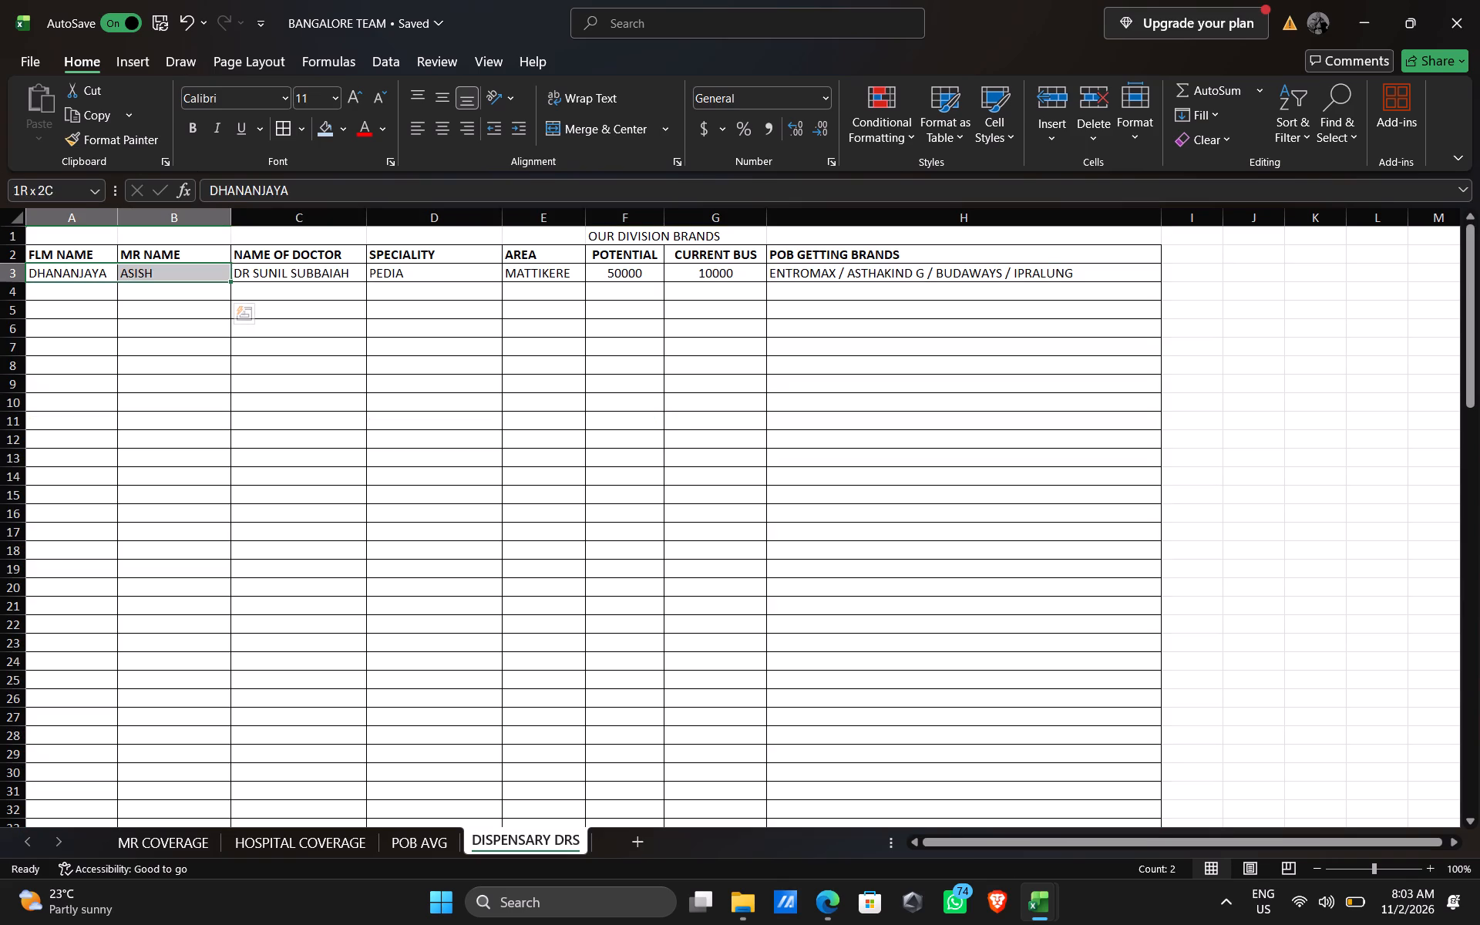
drag(128, 275, 151, 275)
key(ctrl+c)
click(89, 288)
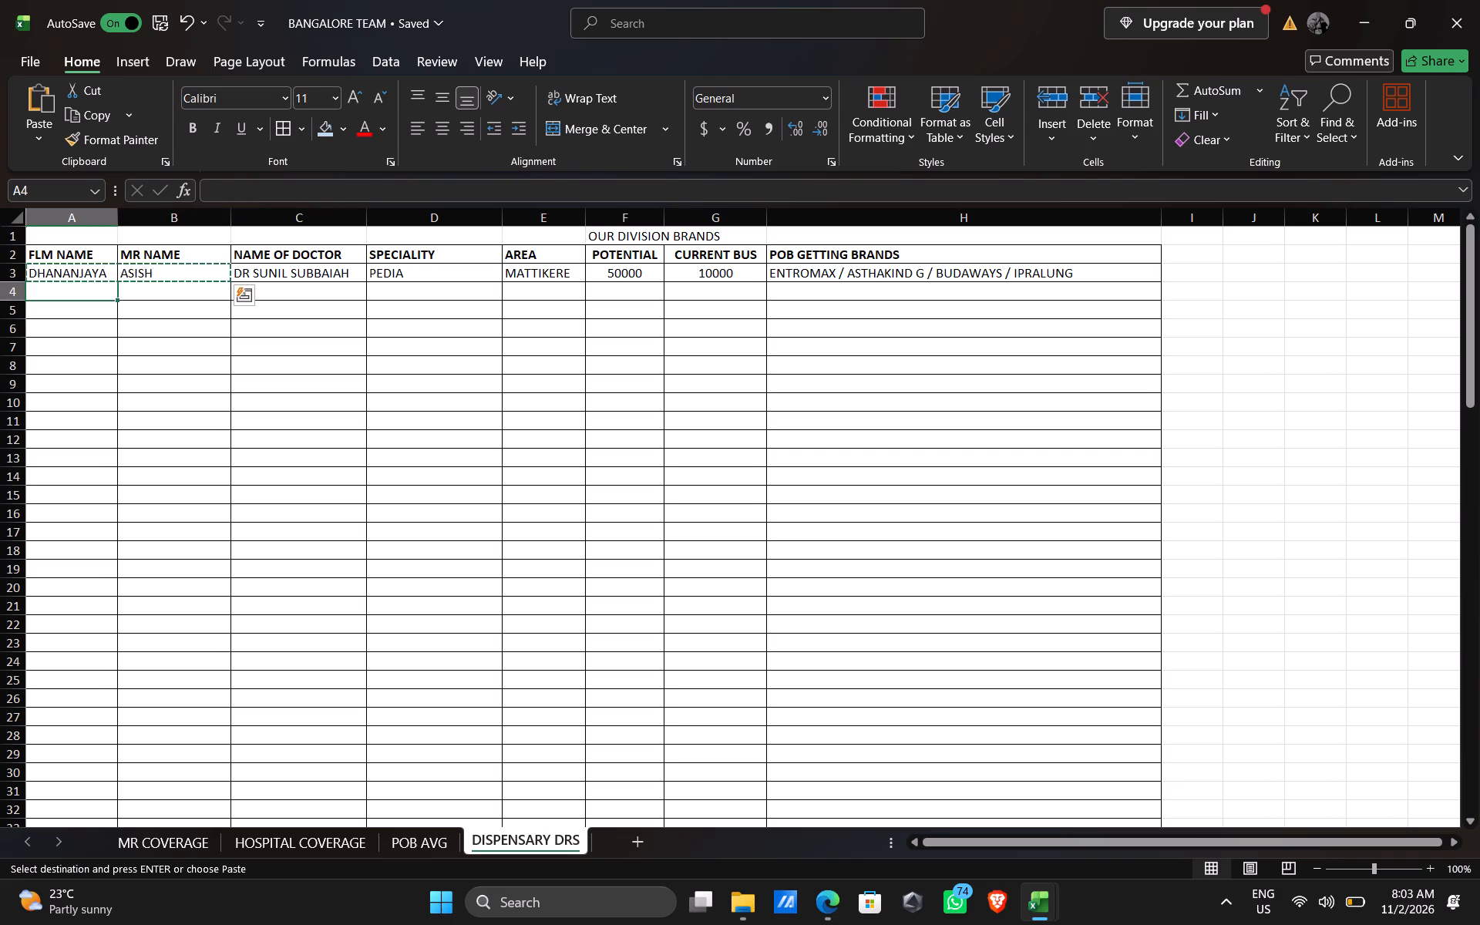
key(ctrl+v)
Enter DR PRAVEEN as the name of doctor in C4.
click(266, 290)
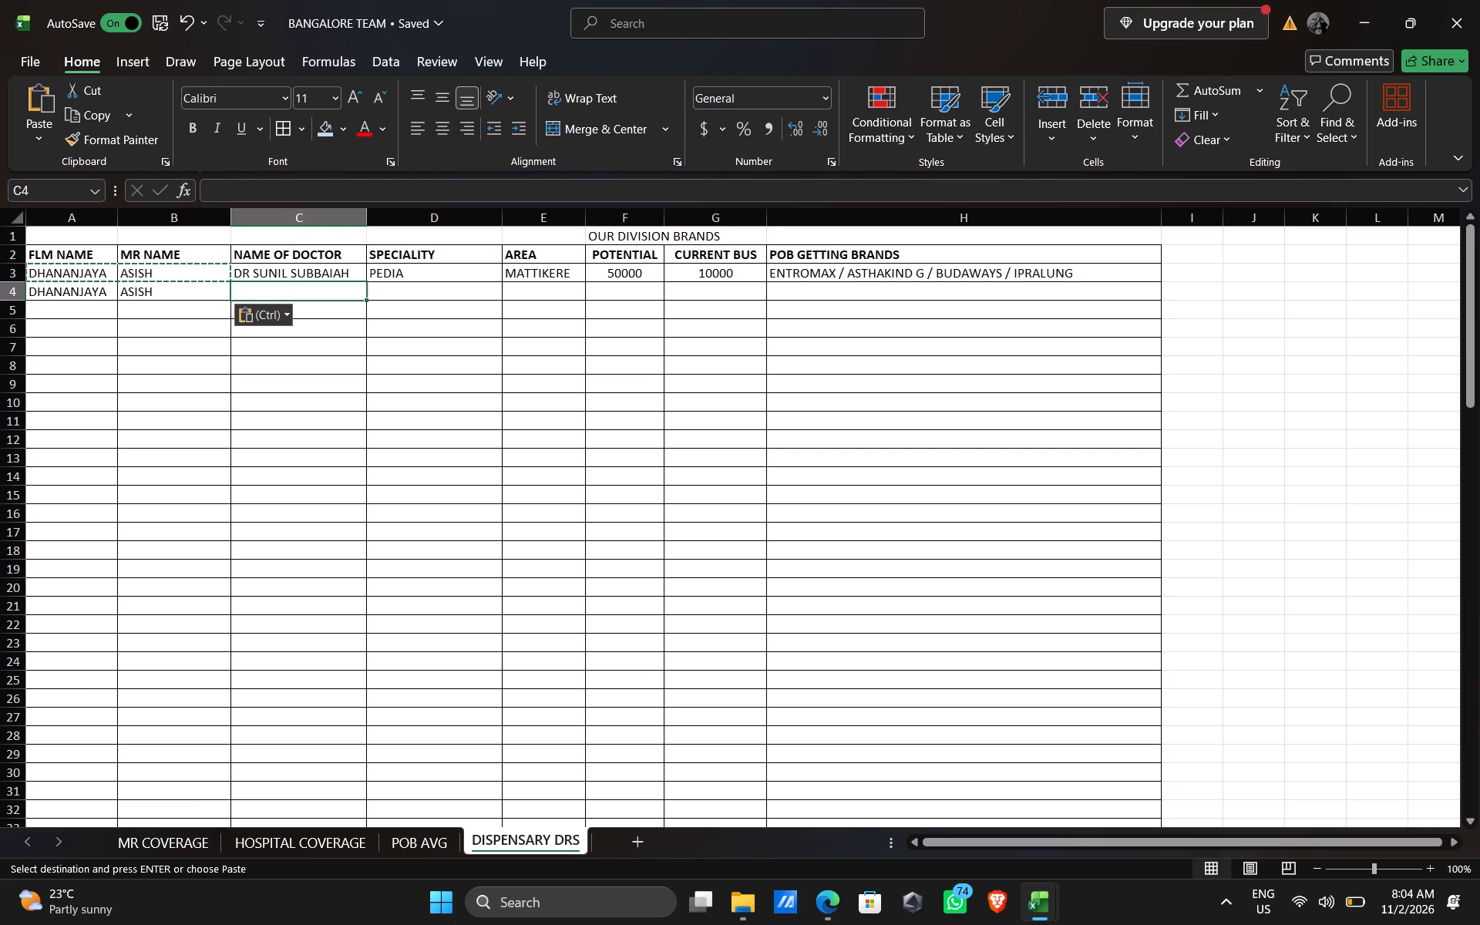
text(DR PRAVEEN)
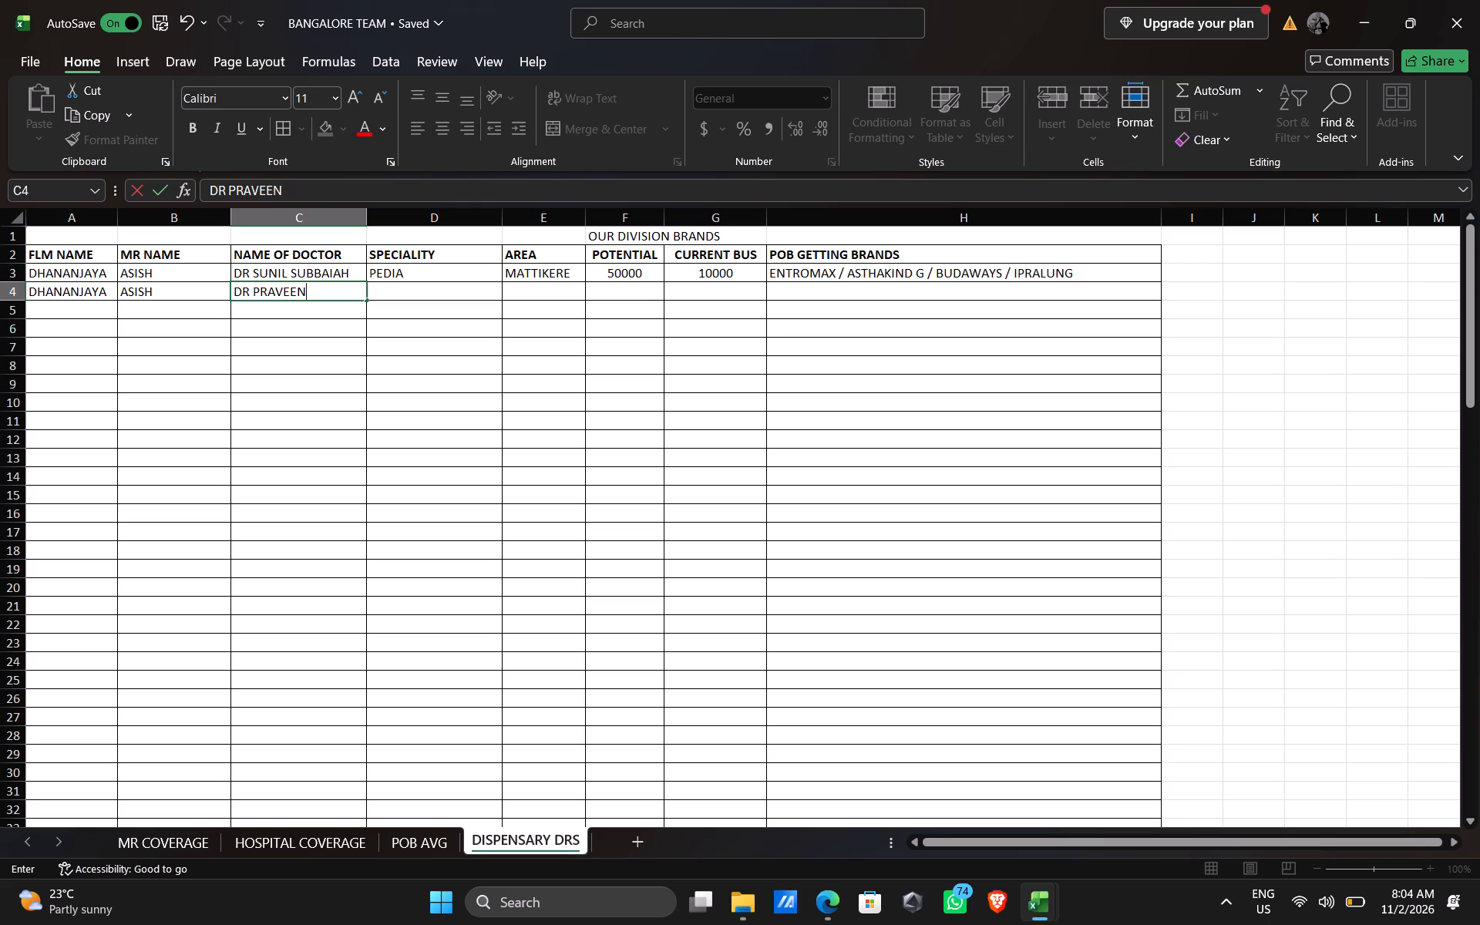
Insert a blank row above row 1 of the DISPENSARY DRS sheet.
click(15, 238)
right_click(15, 238)
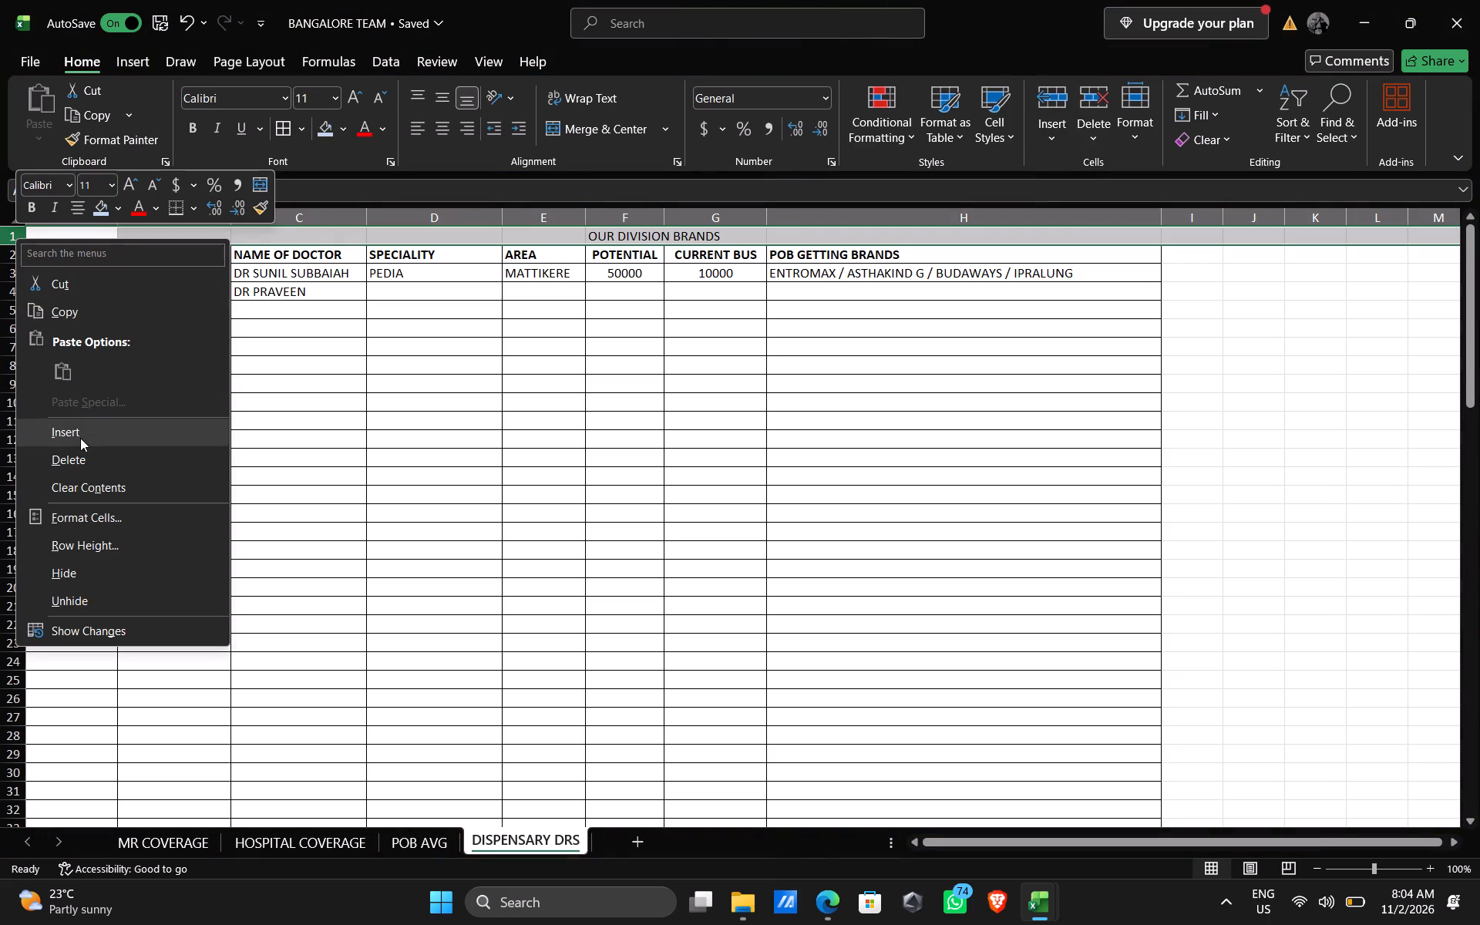
click(80, 438)
Enter the sheet title DISPENSARY DOCTOR COUNTERS DATA : in B1.
click(183, 239)
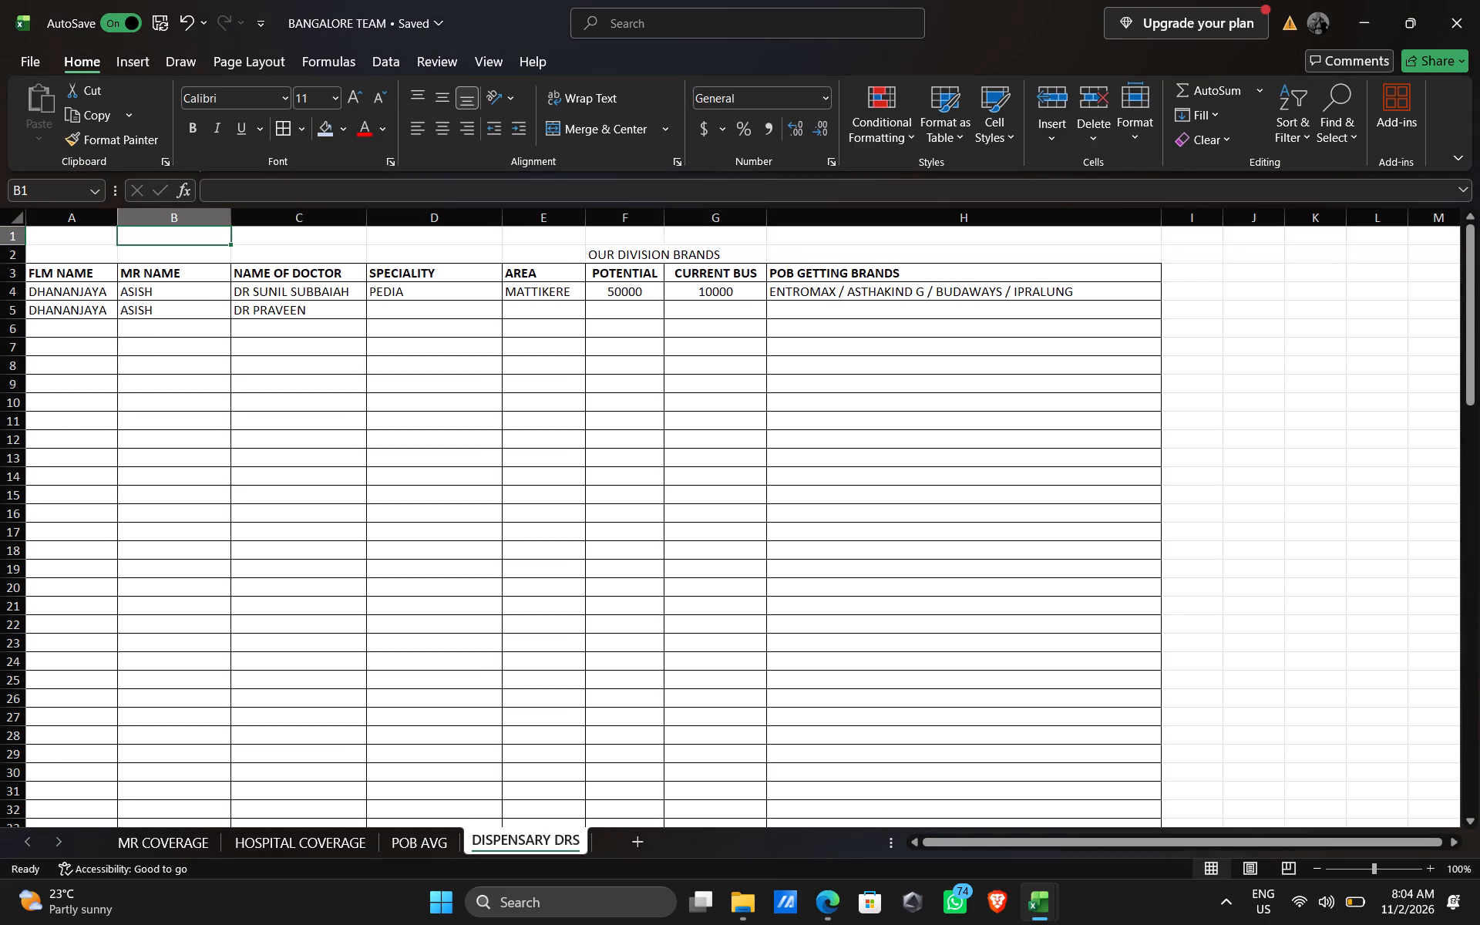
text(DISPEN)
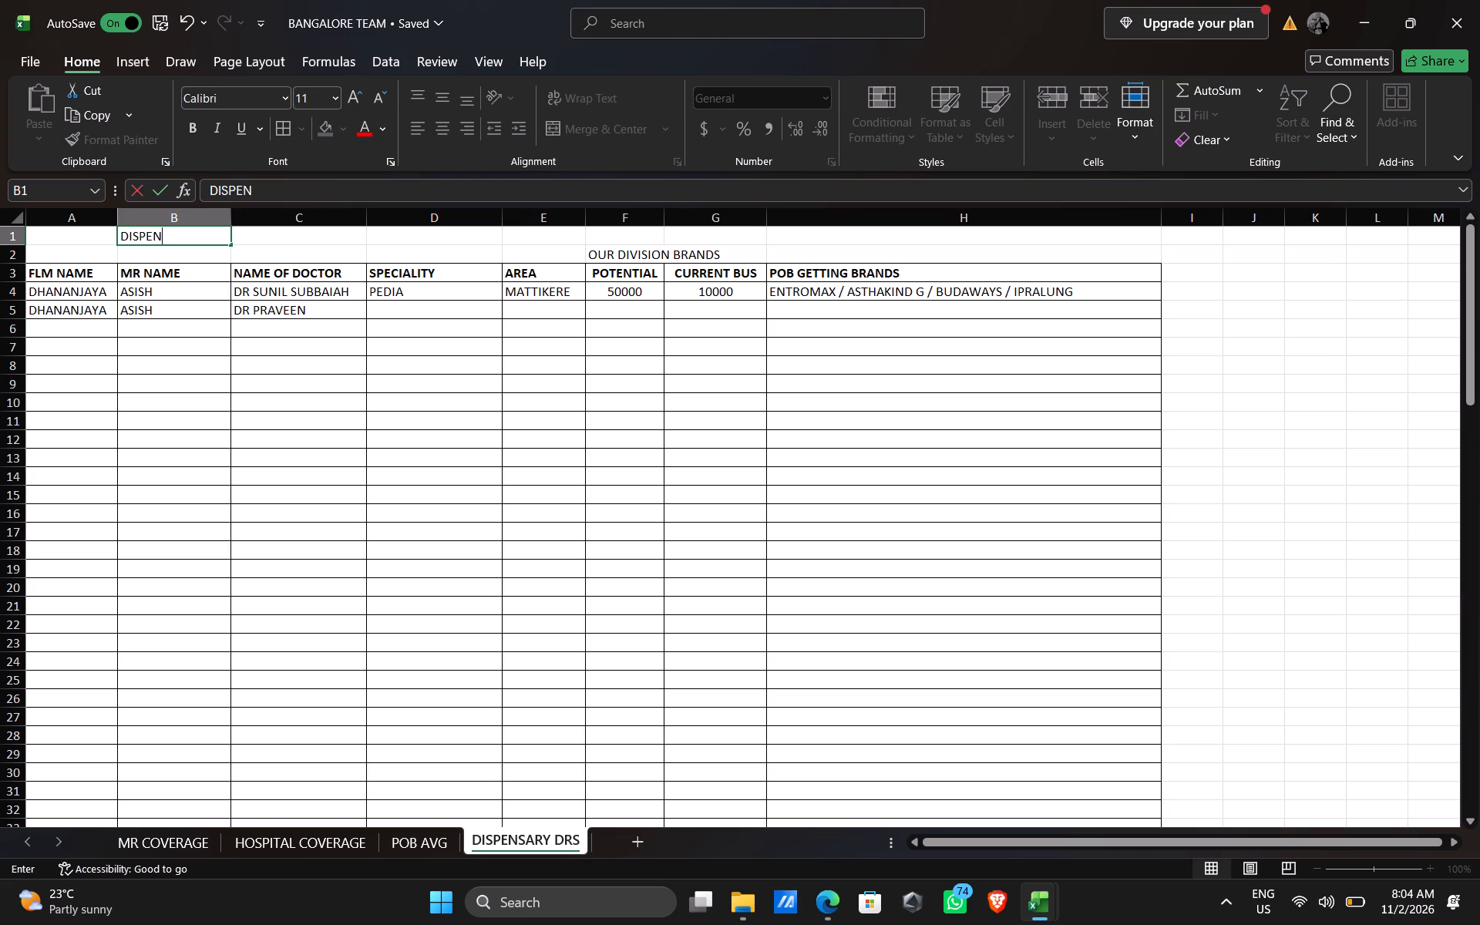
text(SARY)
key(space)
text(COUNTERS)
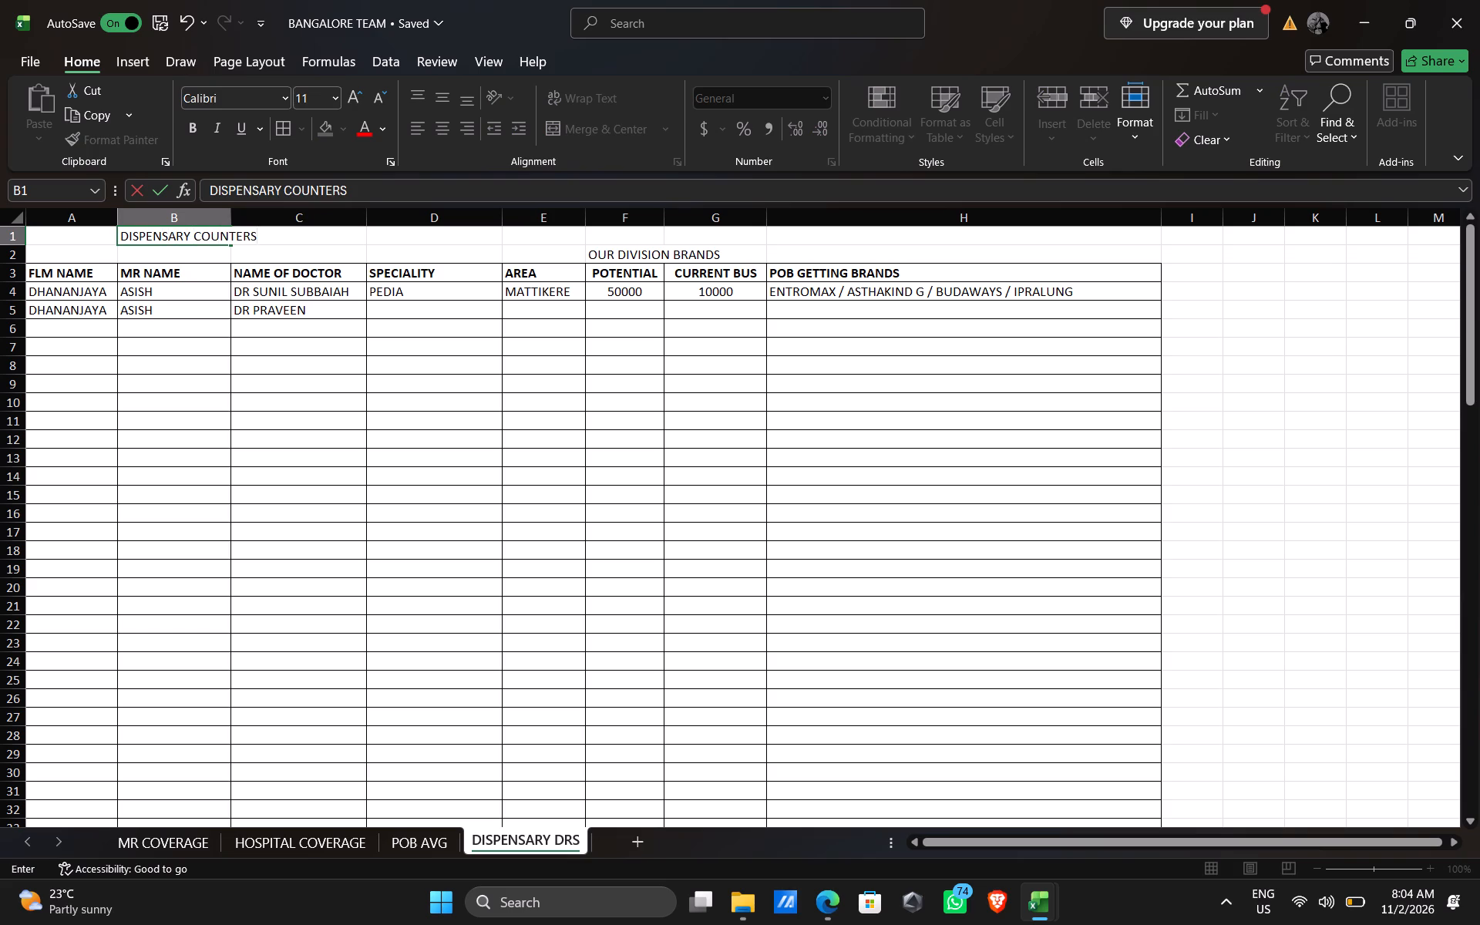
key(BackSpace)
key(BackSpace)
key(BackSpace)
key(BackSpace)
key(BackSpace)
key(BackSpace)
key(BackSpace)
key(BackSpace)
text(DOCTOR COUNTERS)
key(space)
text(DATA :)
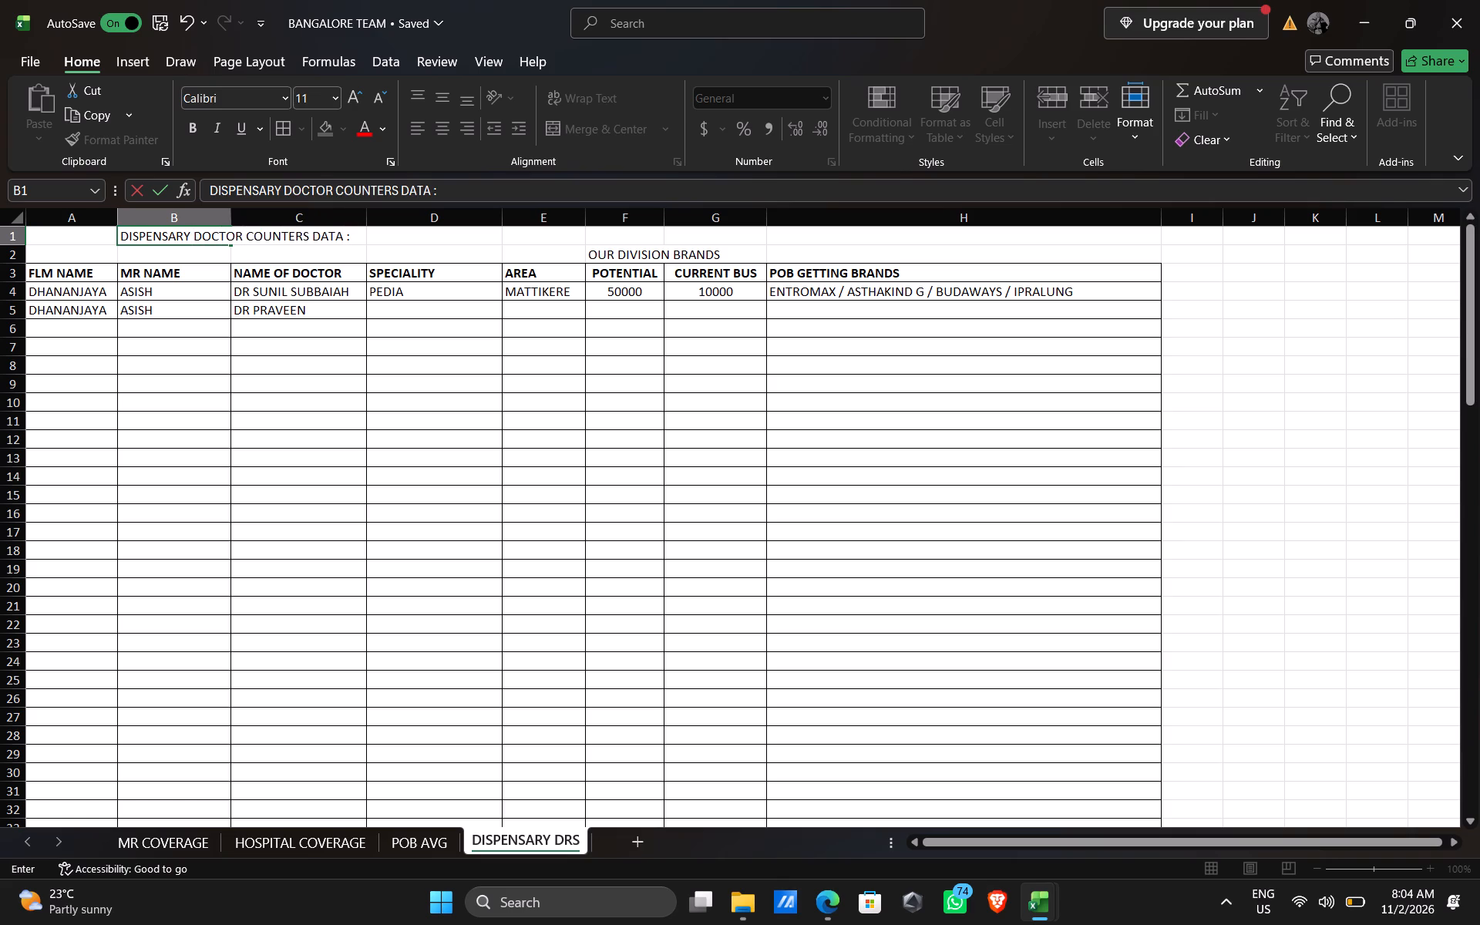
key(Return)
Underline and bold the title in B1.
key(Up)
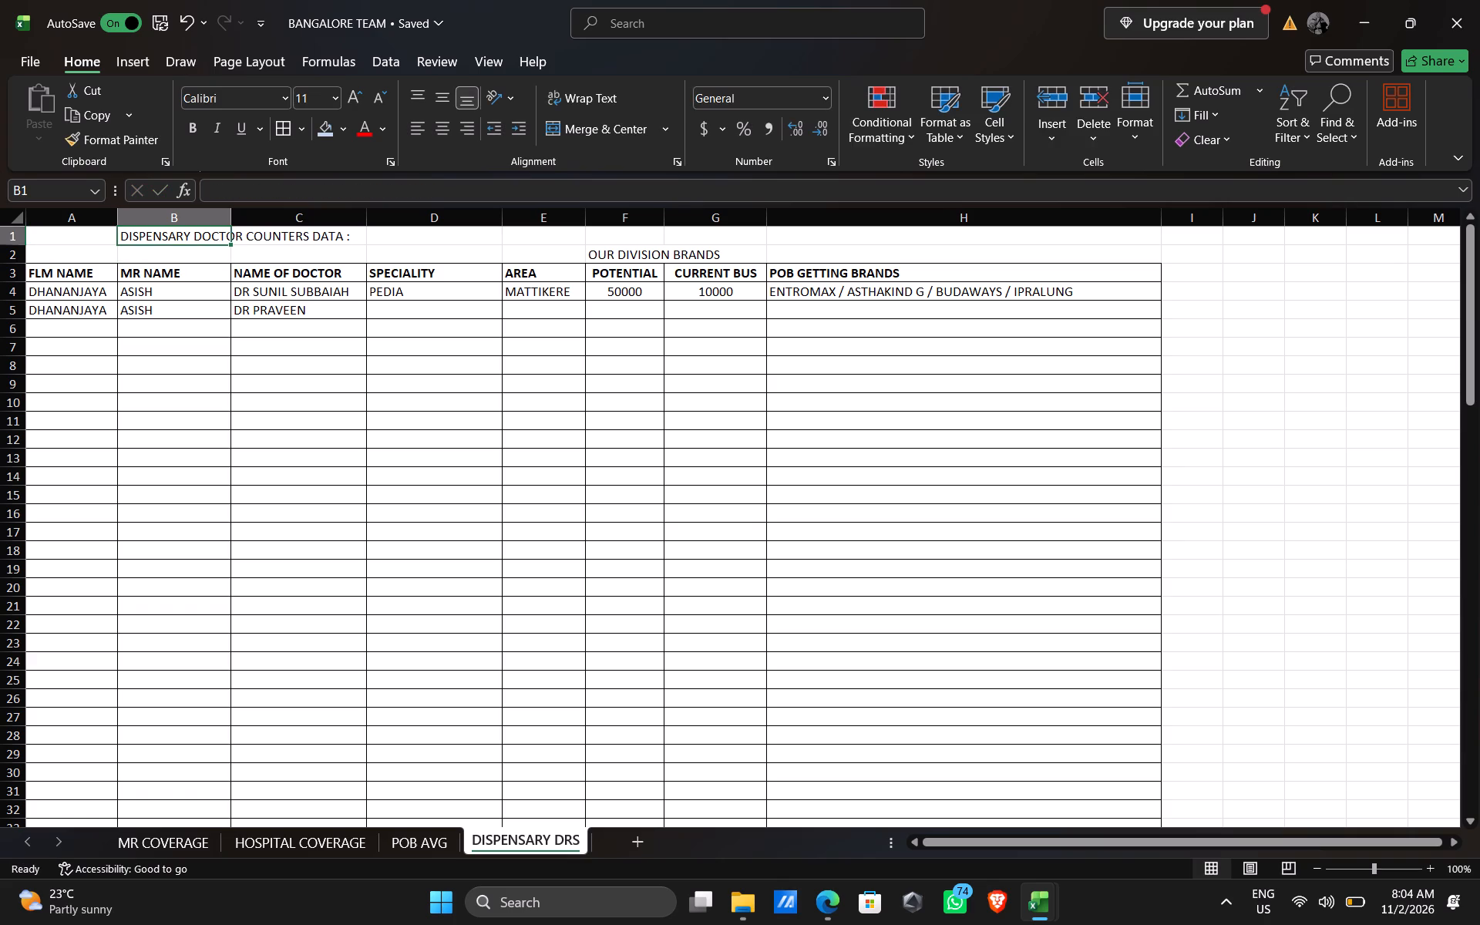
click(238, 123)
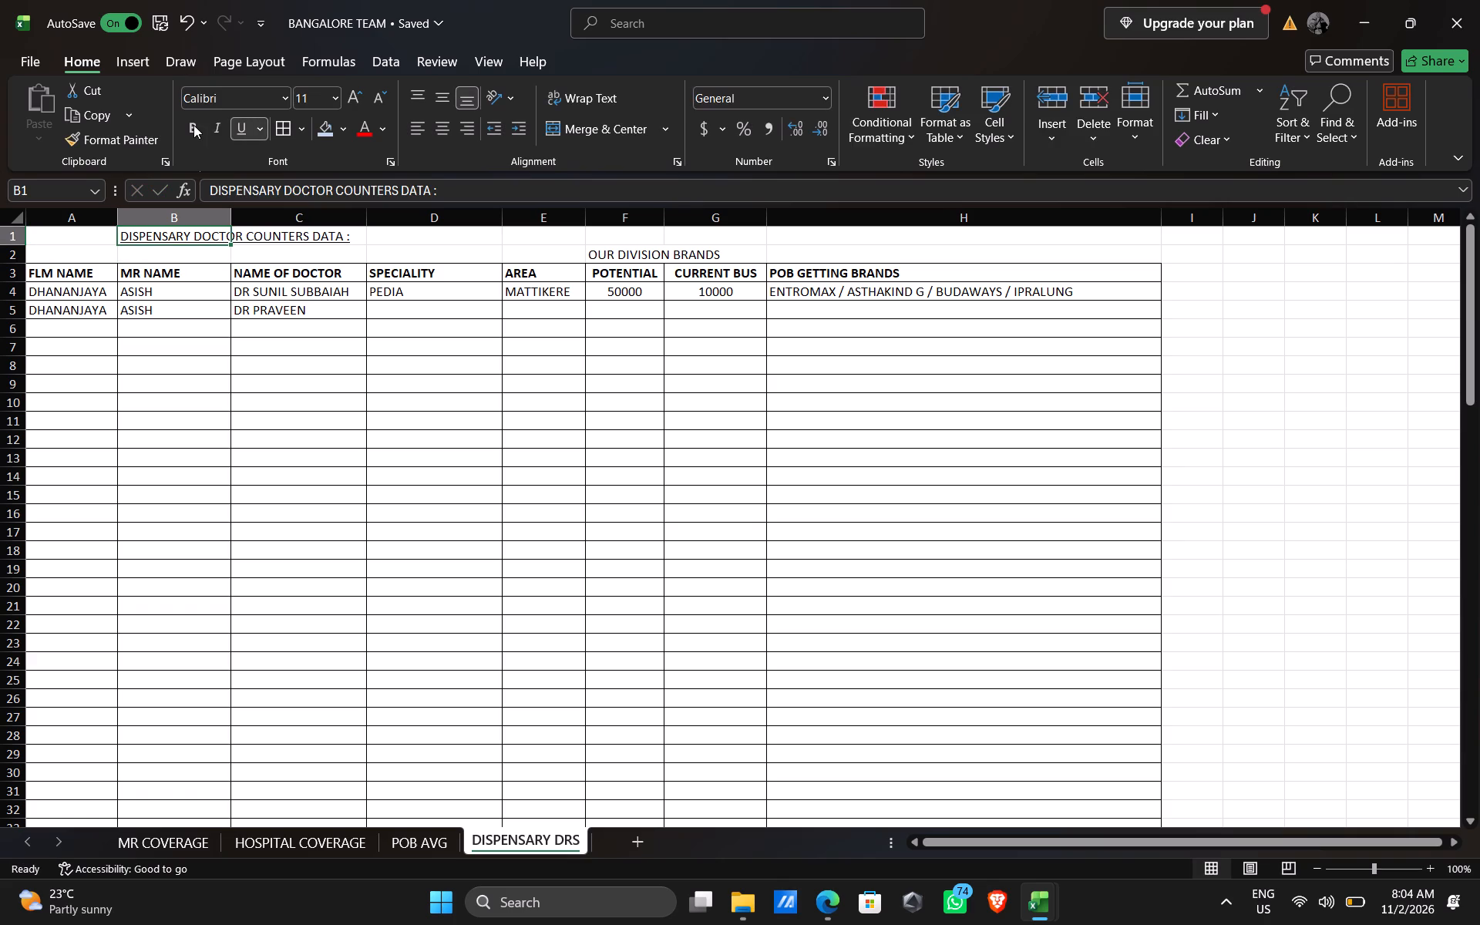
click(193, 125)
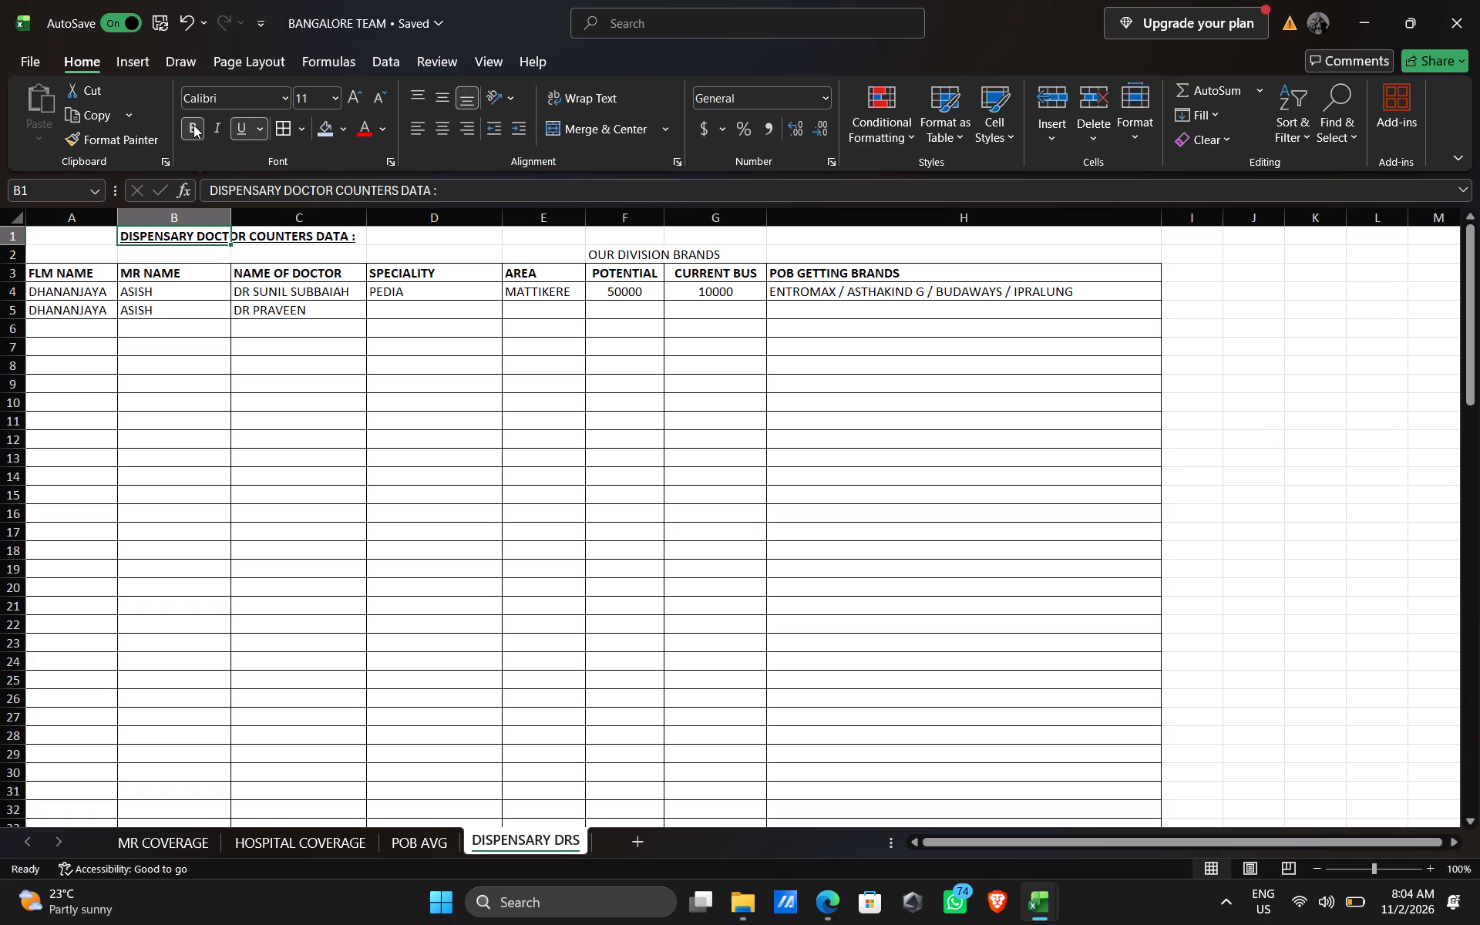
Replace the name after DR in C5 with the Mattikere ENT doctor's name.
click(338, 310)
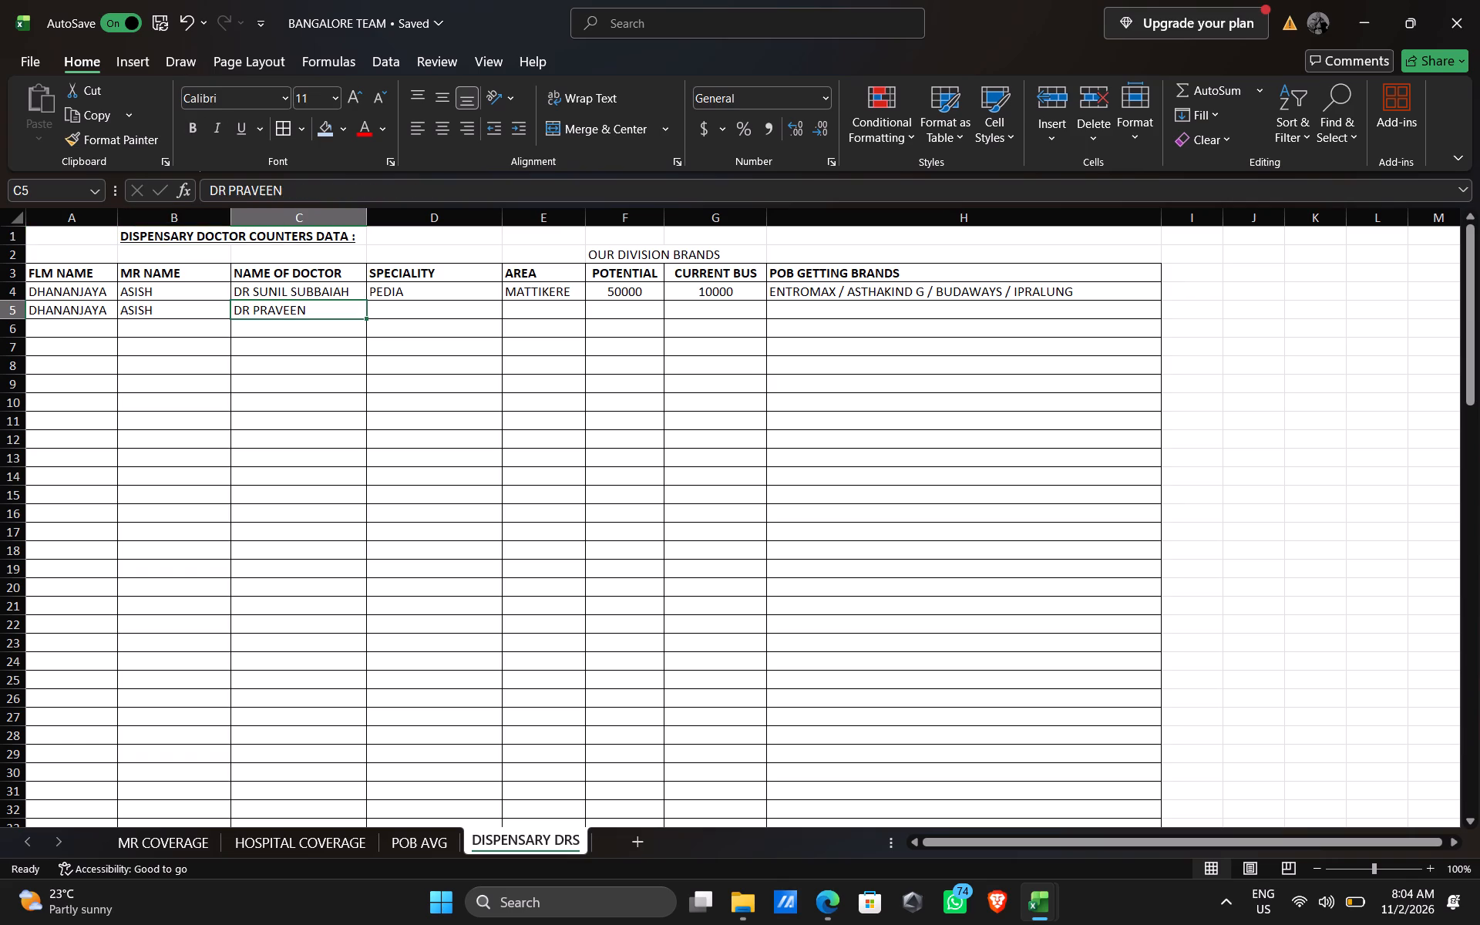
double_click(338, 310)
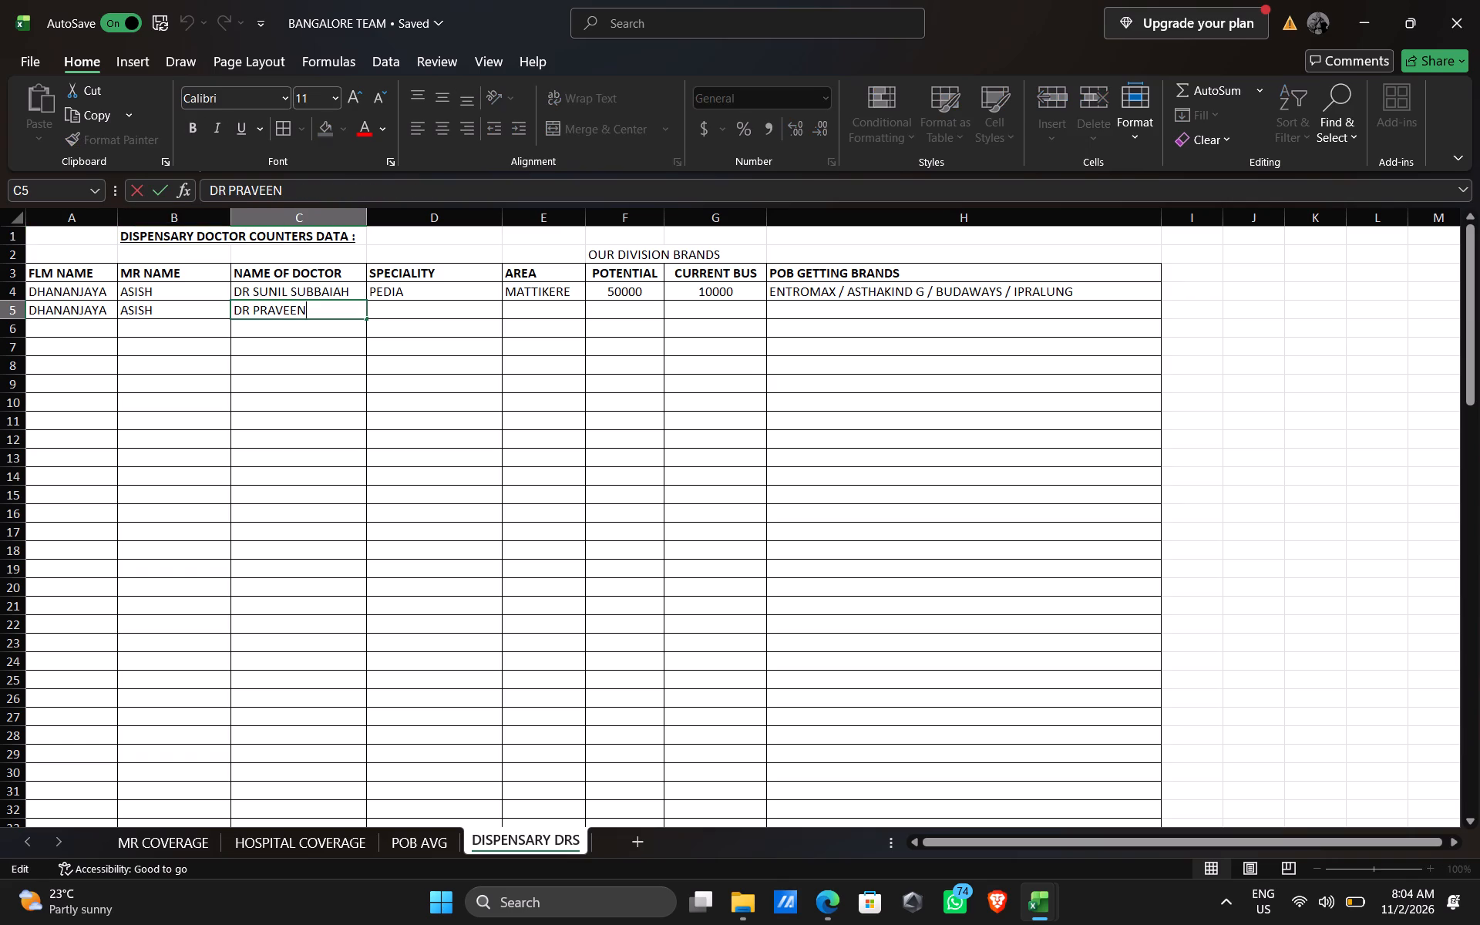
key(BackSpace)
key(BackSpace)
key(BackSpace)
key(BackSpace)
key(BackSpace)
key(BackSpace)
key(BackSpace)
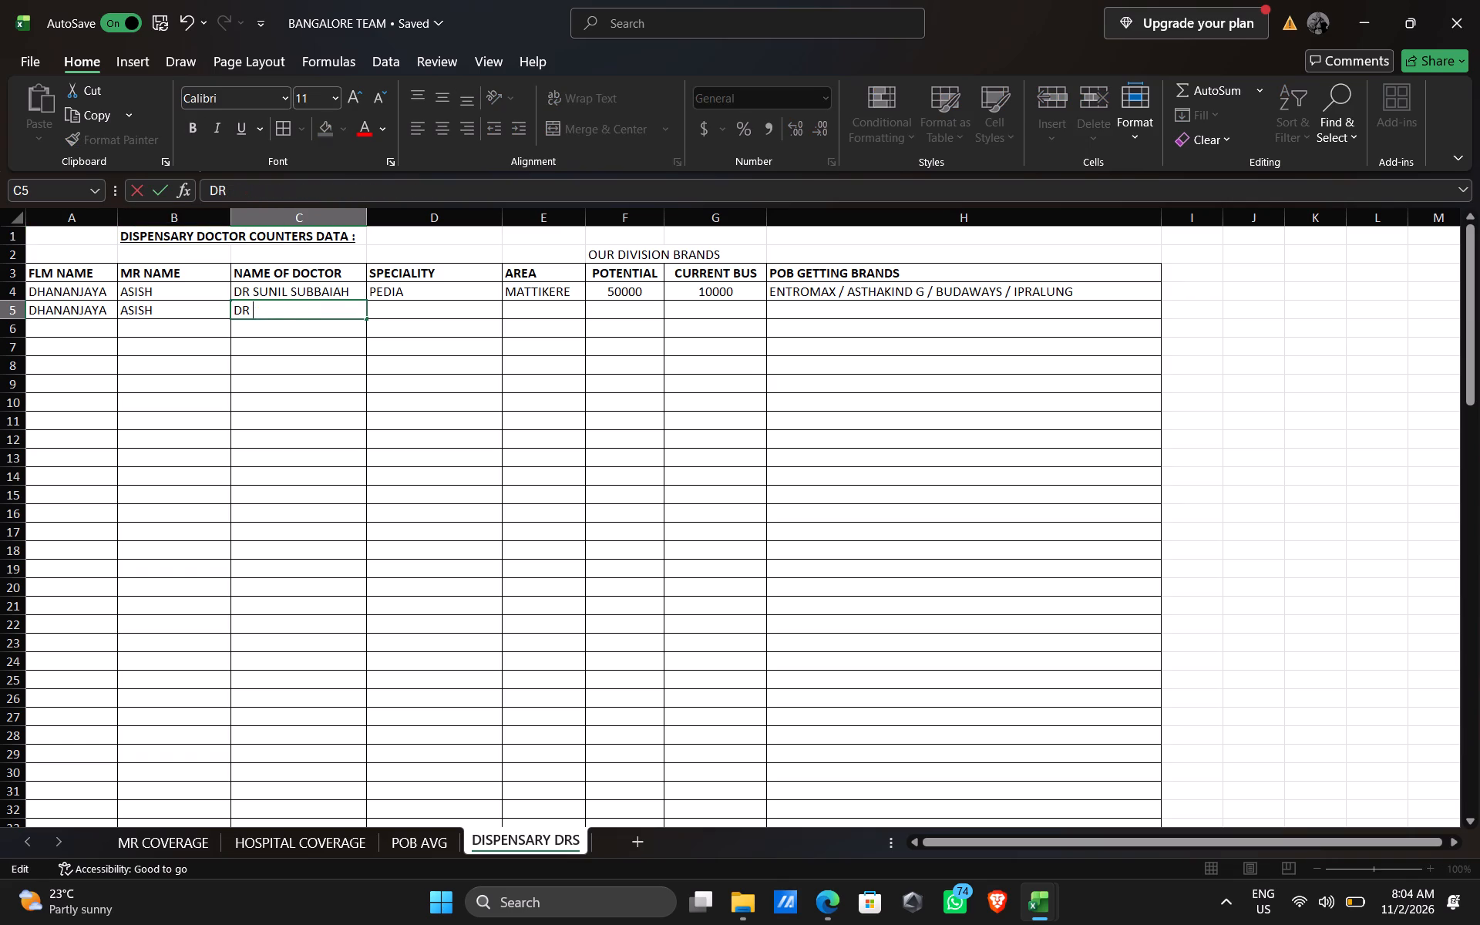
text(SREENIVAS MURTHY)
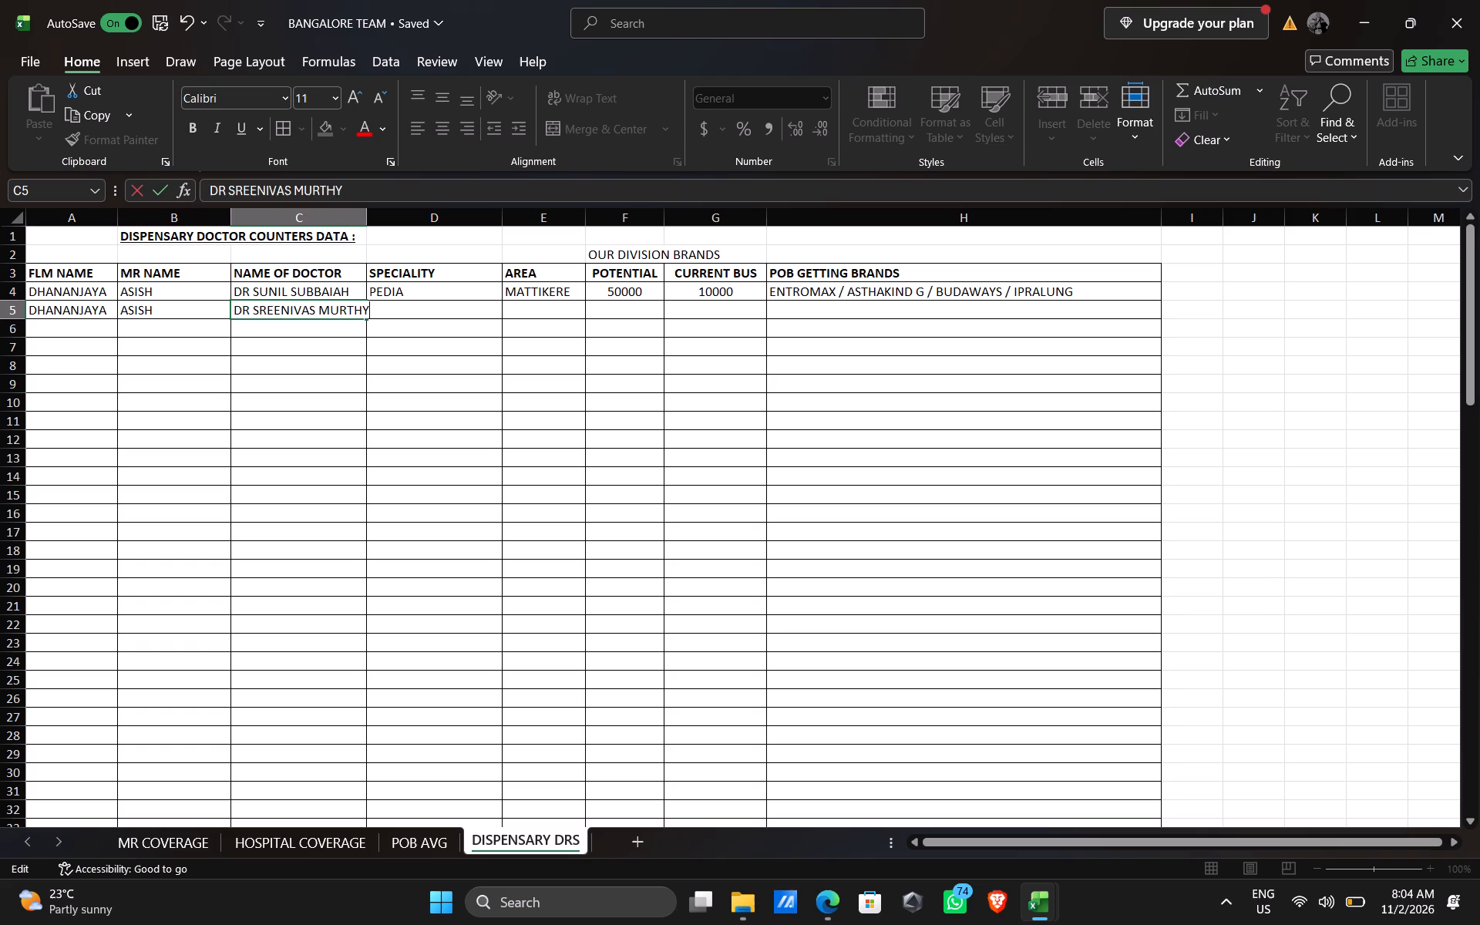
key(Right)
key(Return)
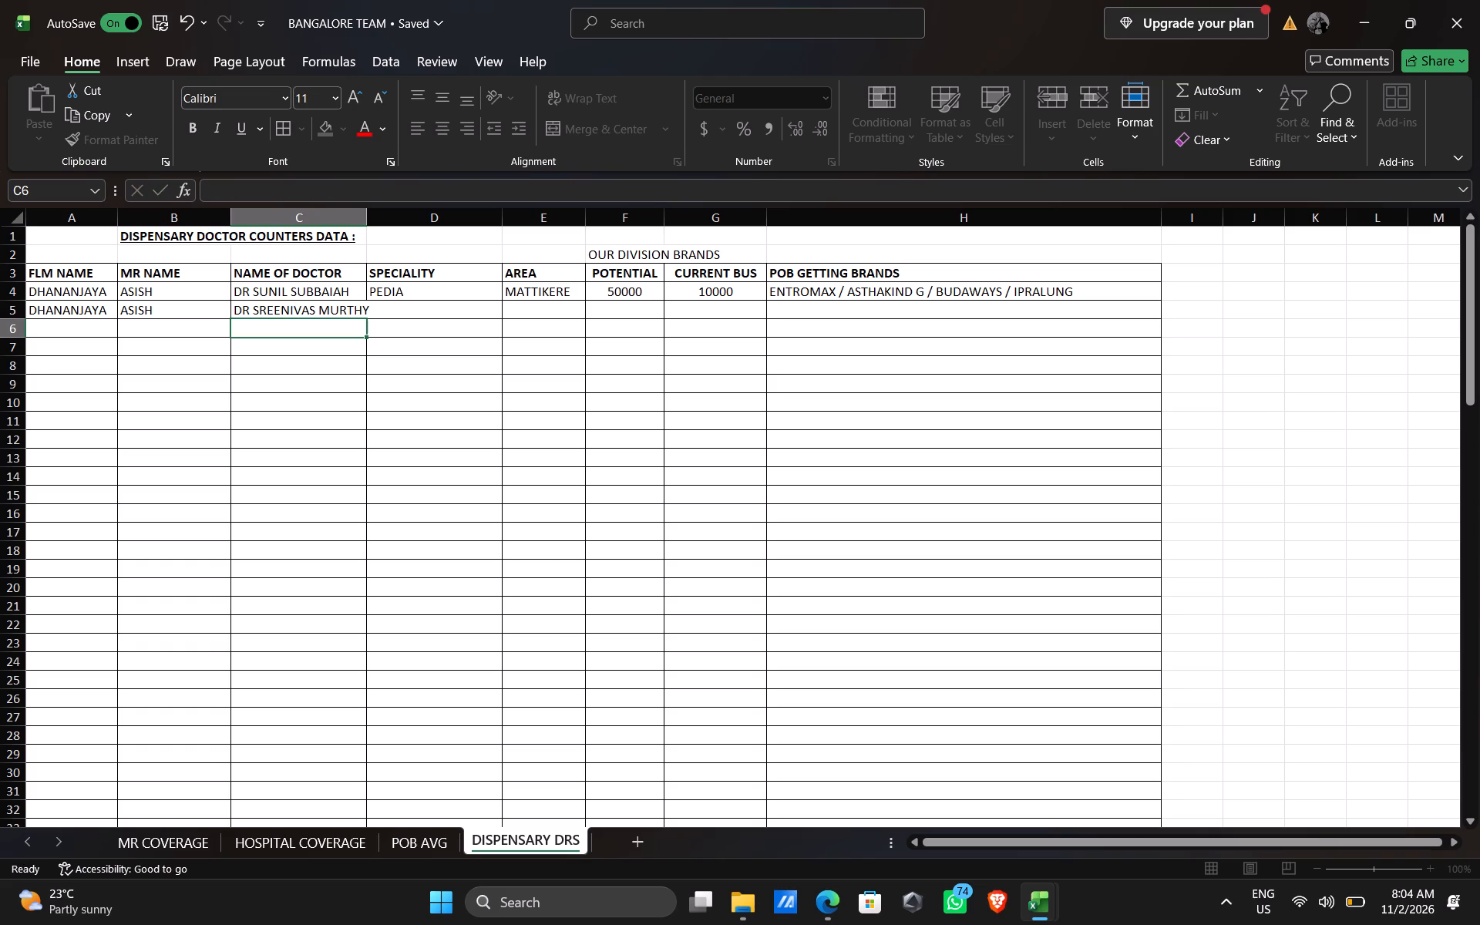
Fill row 5 with speciality ENT, area MATTIKERE, POTENTIAL 20000 and CURRENT BUS 500.
click(409, 298)
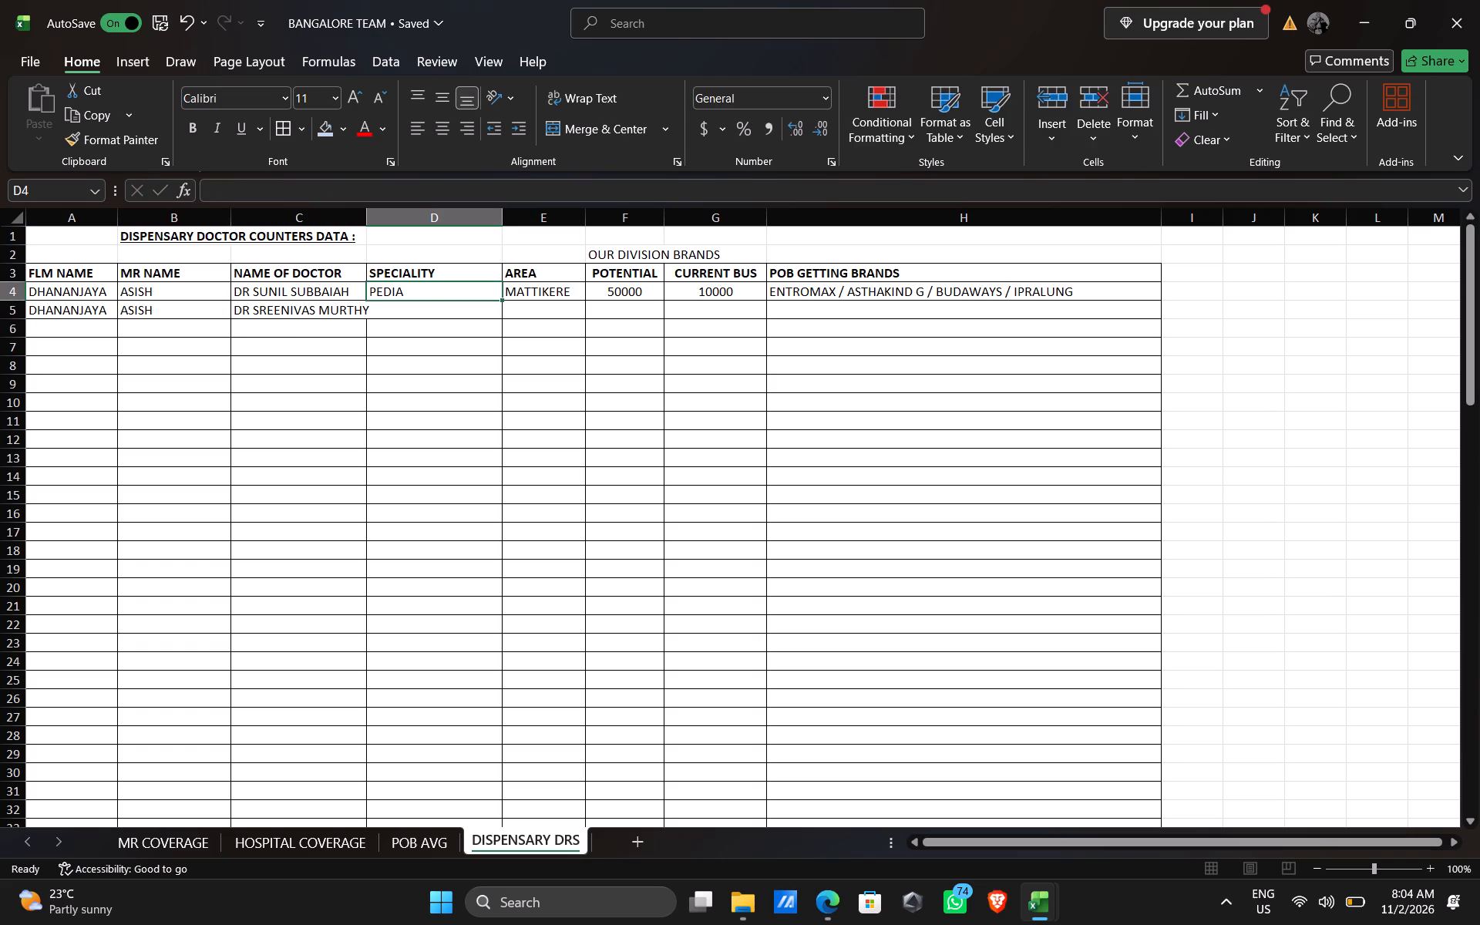
click(419, 318)
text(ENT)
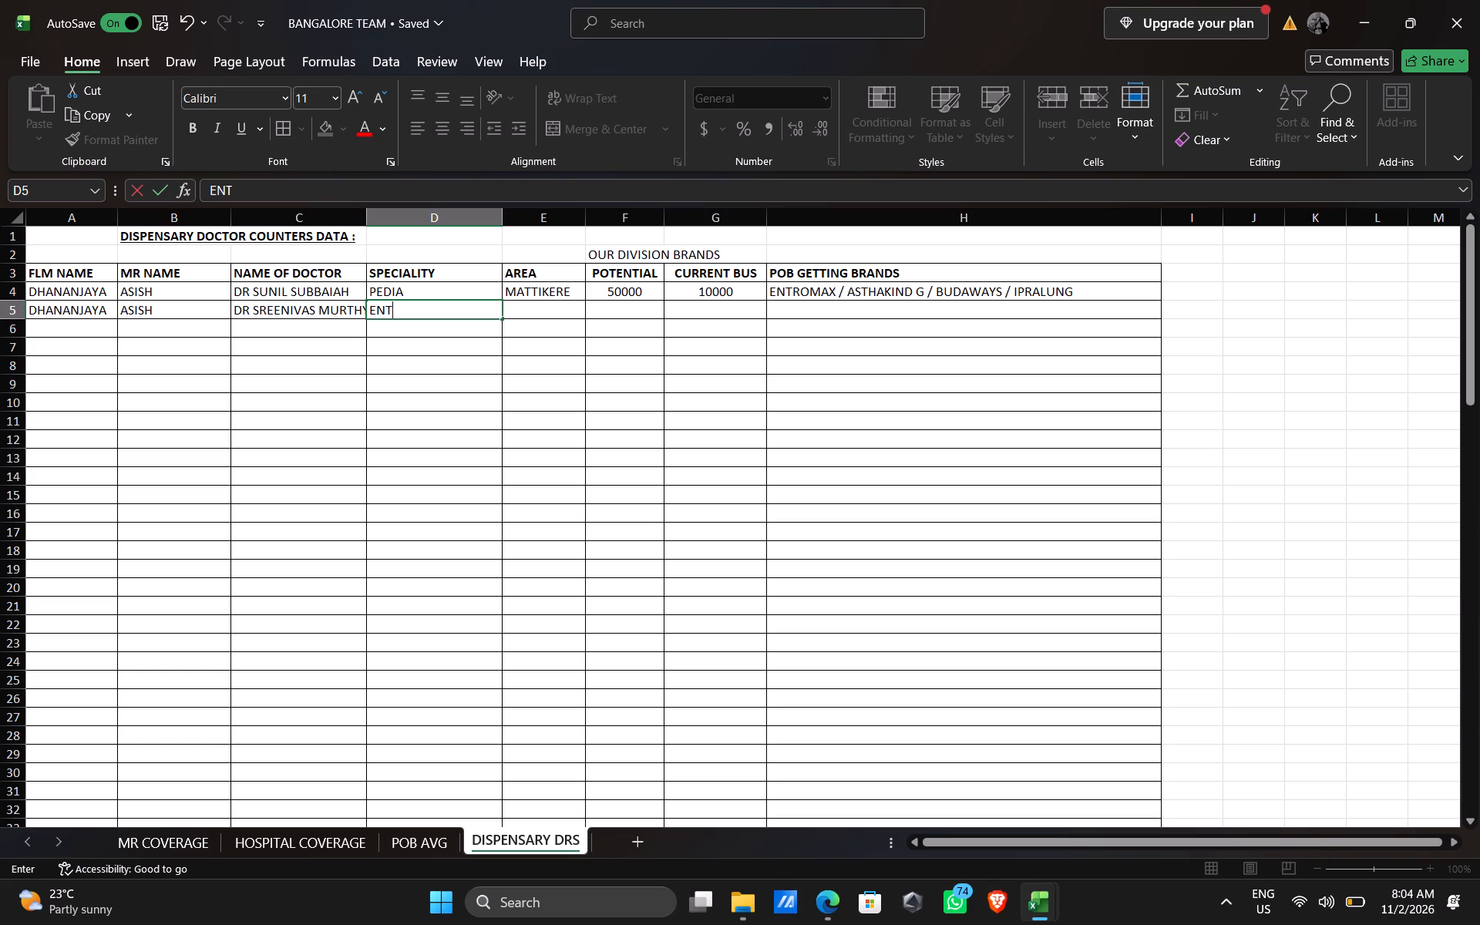
click(532, 308)
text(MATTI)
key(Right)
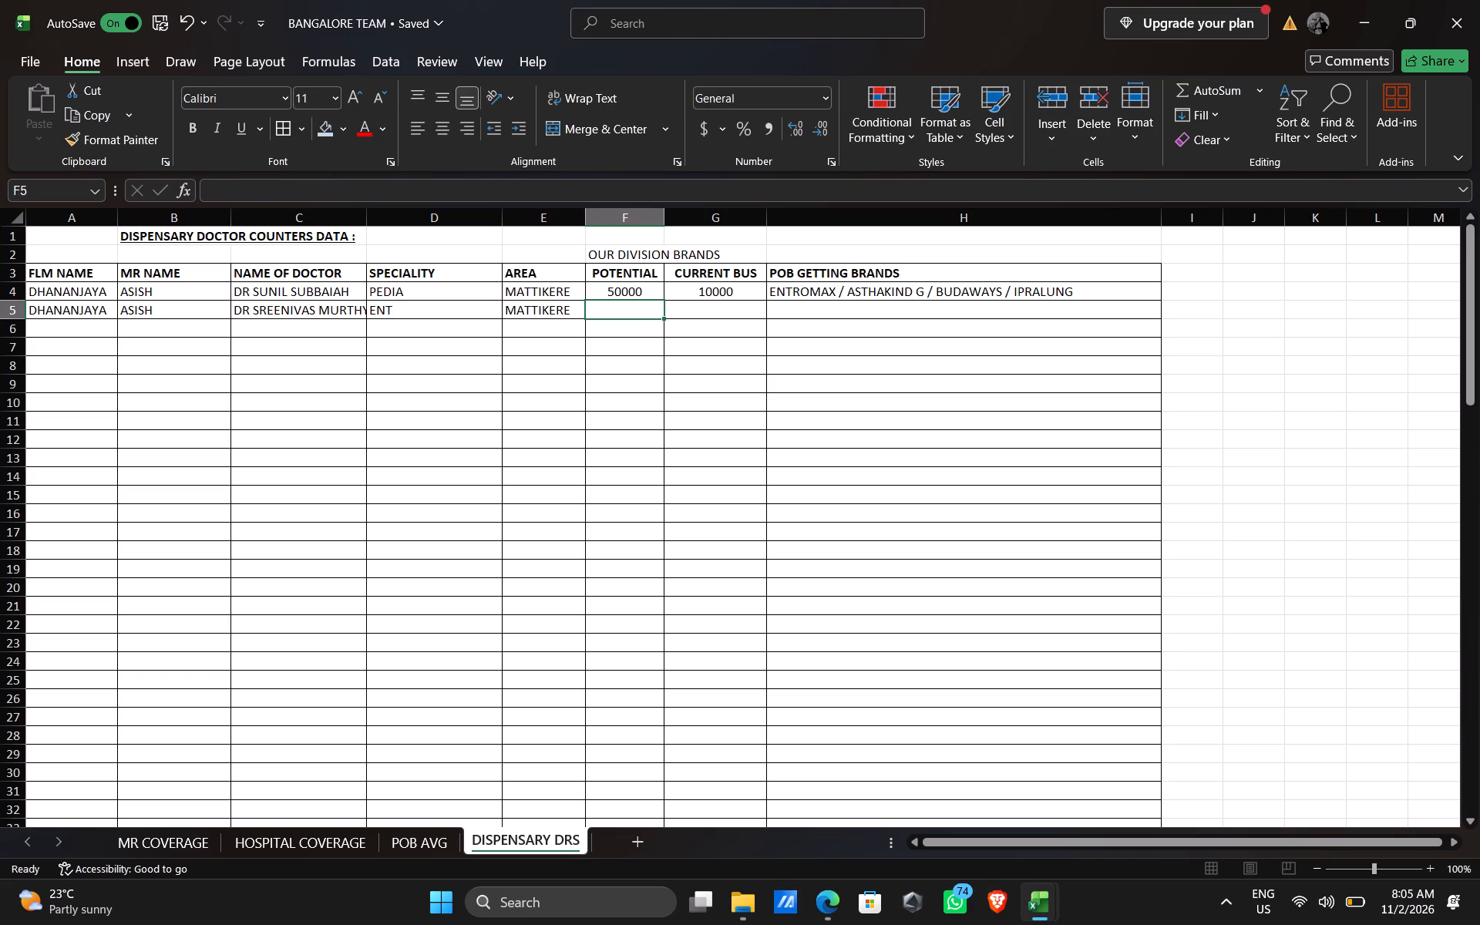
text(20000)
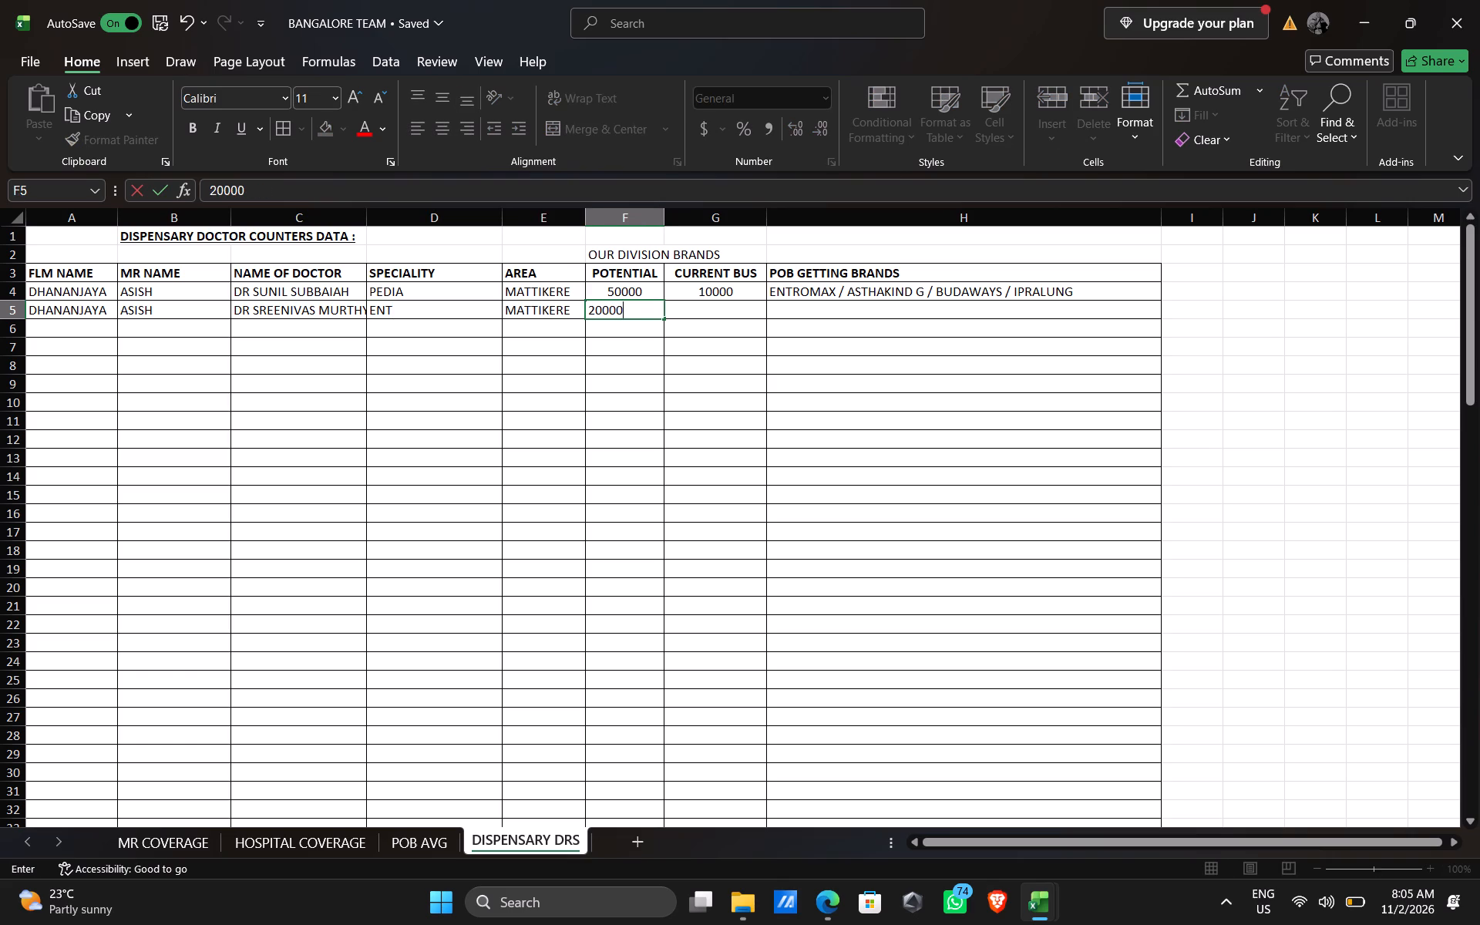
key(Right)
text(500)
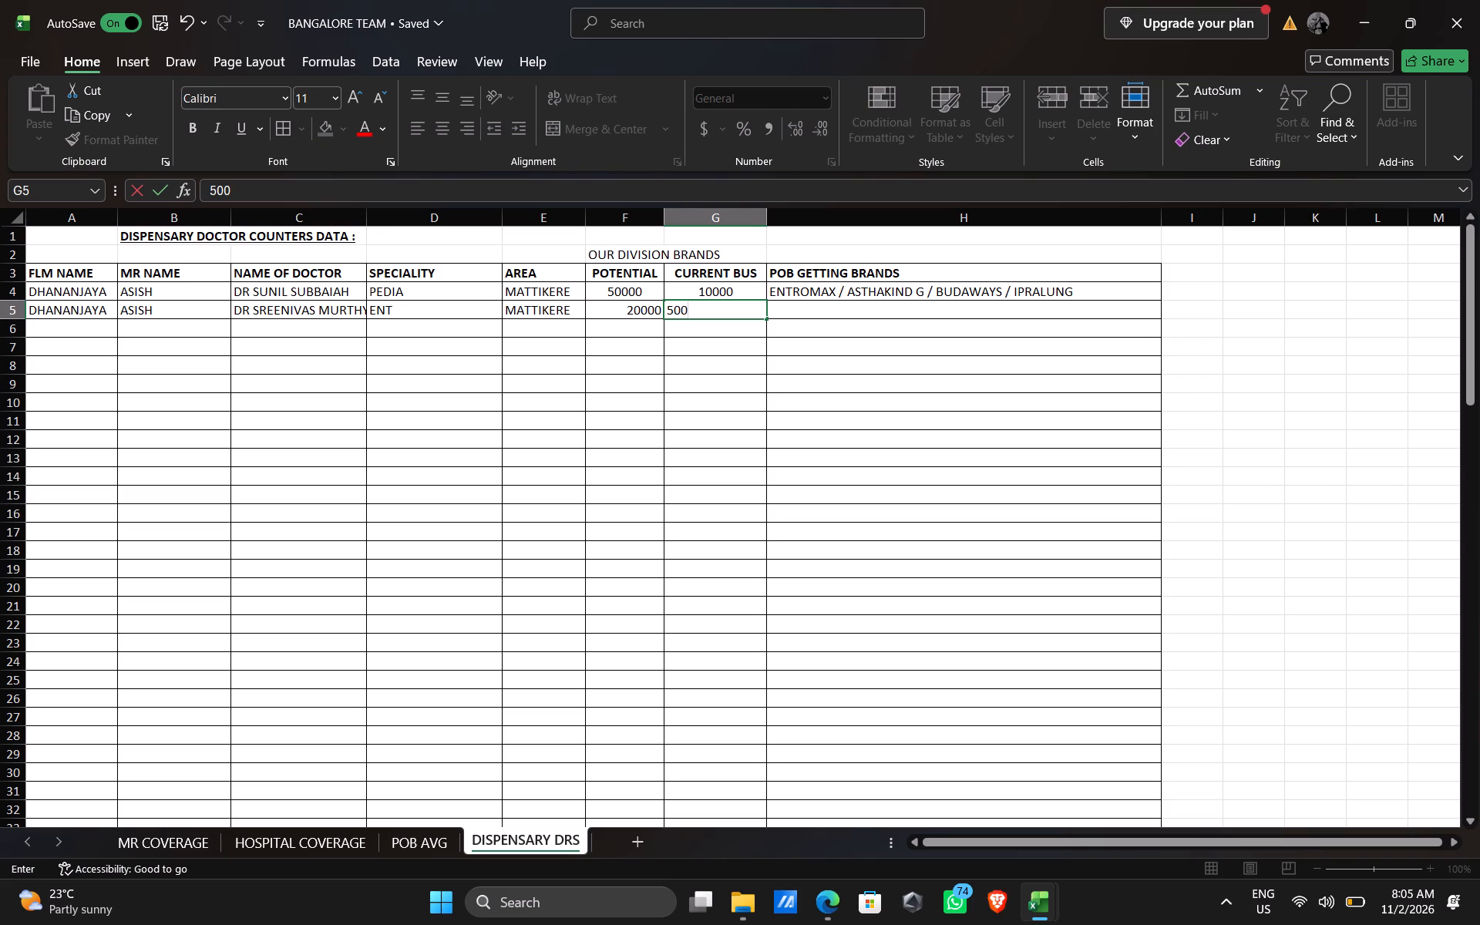
Enter ABIWAYS as the POB getting brand in H5.
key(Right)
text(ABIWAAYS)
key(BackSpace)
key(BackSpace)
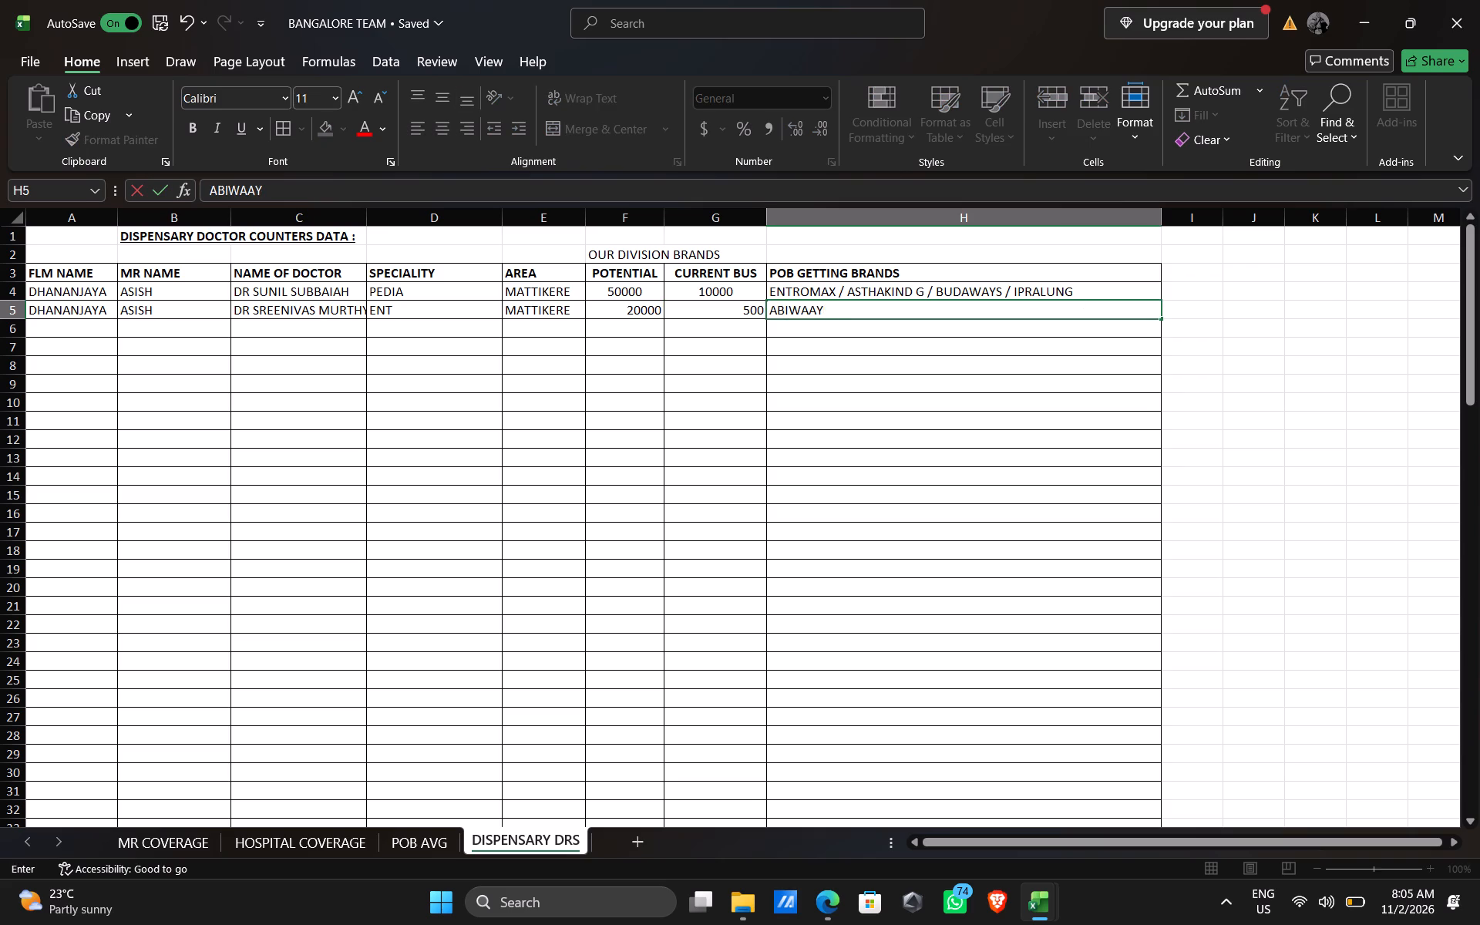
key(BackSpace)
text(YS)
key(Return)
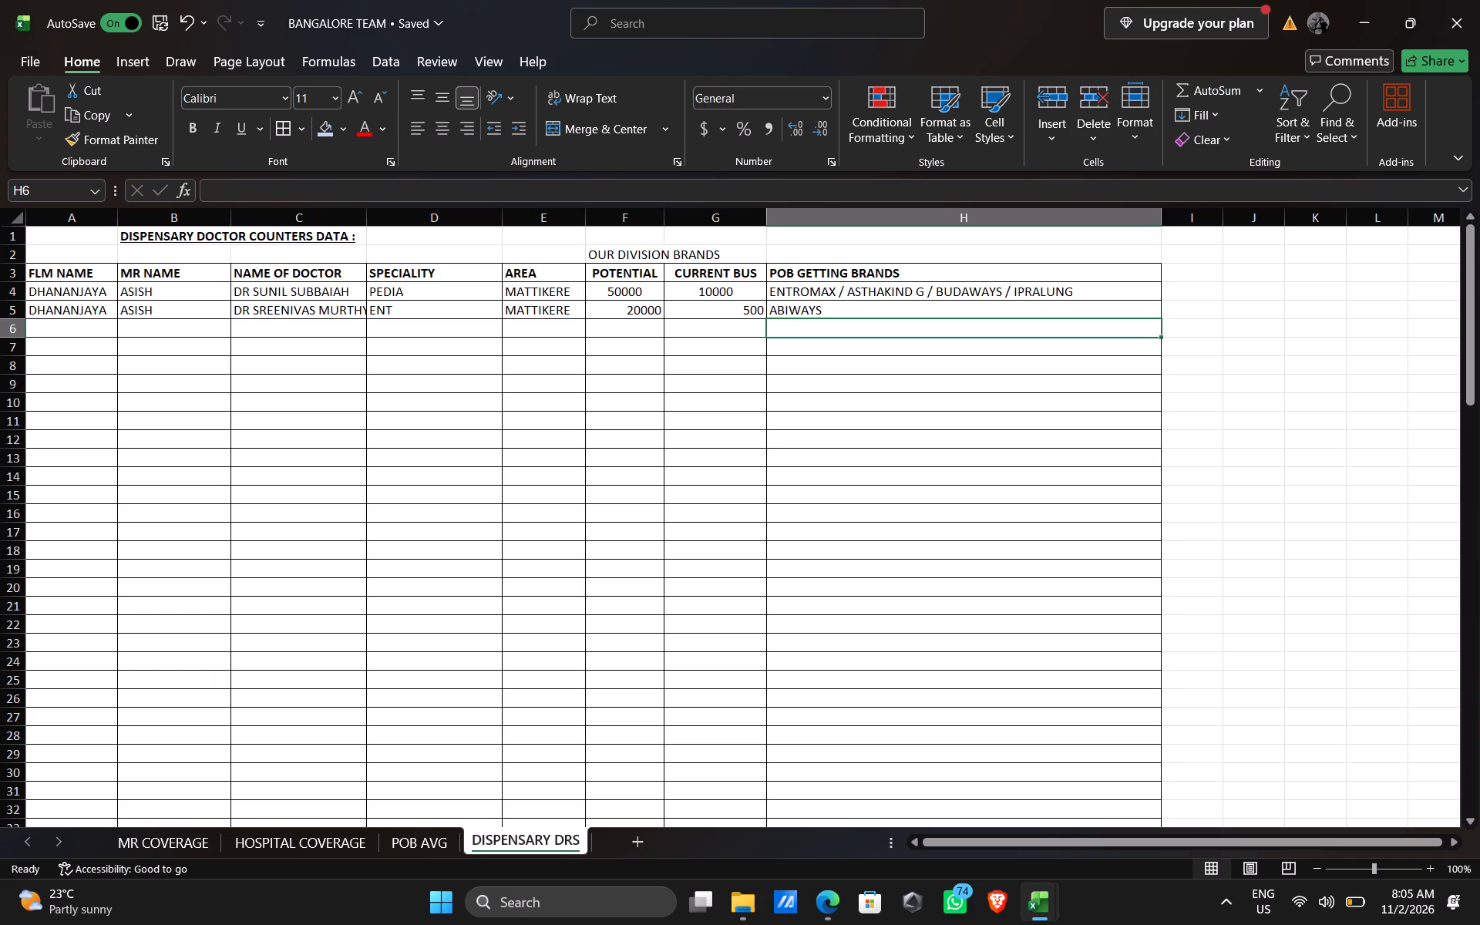
Center-align the POTENTIAL and CURRENT BUS columns, F and G.
drag(608, 214, 696, 207)
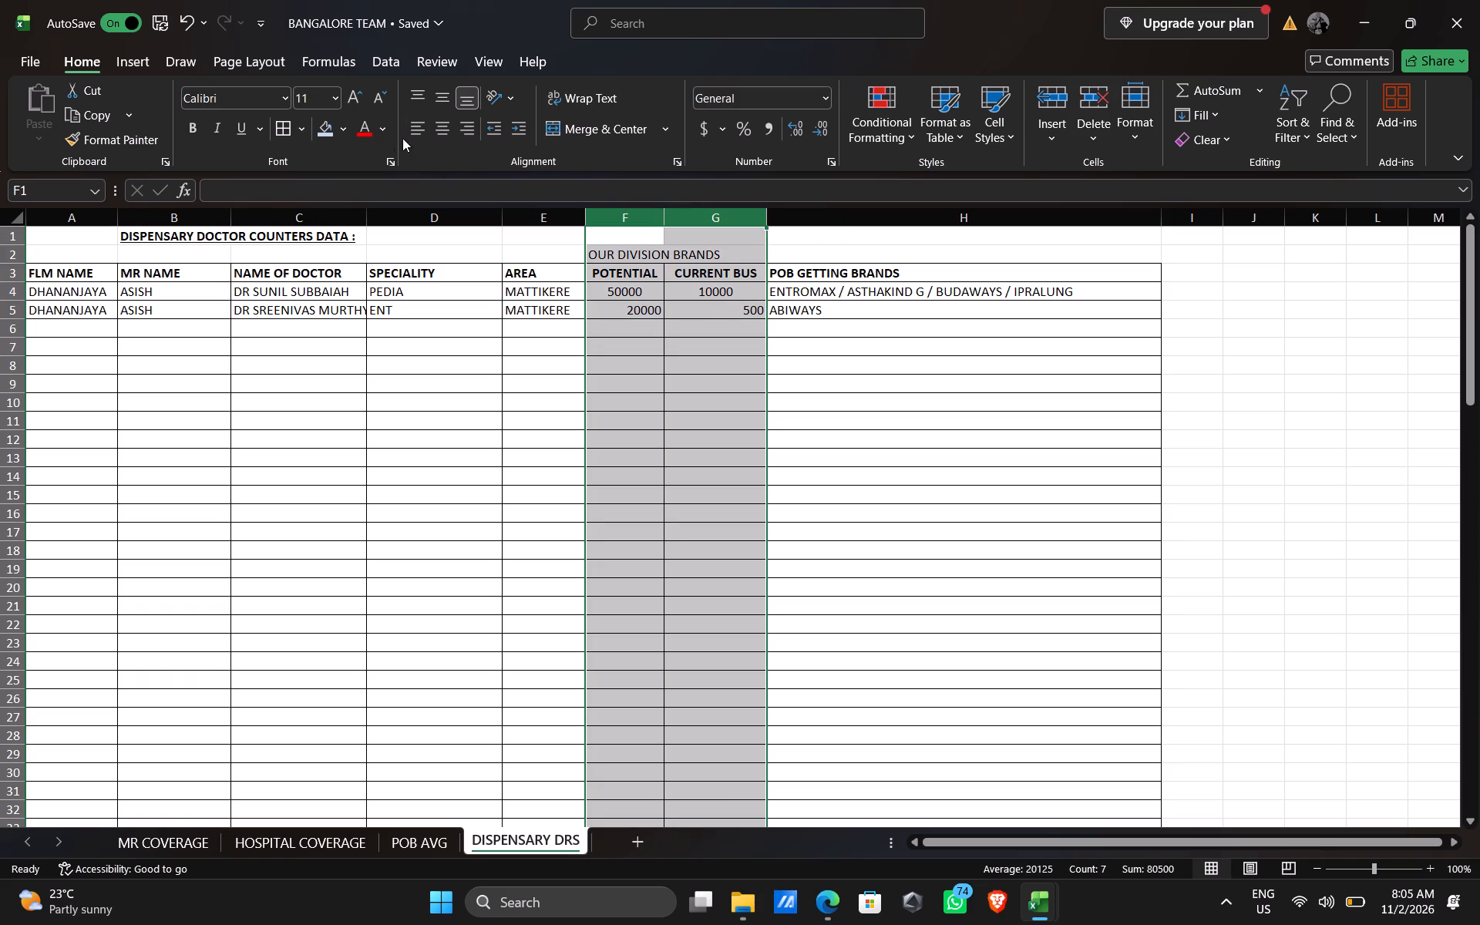
click(445, 124)
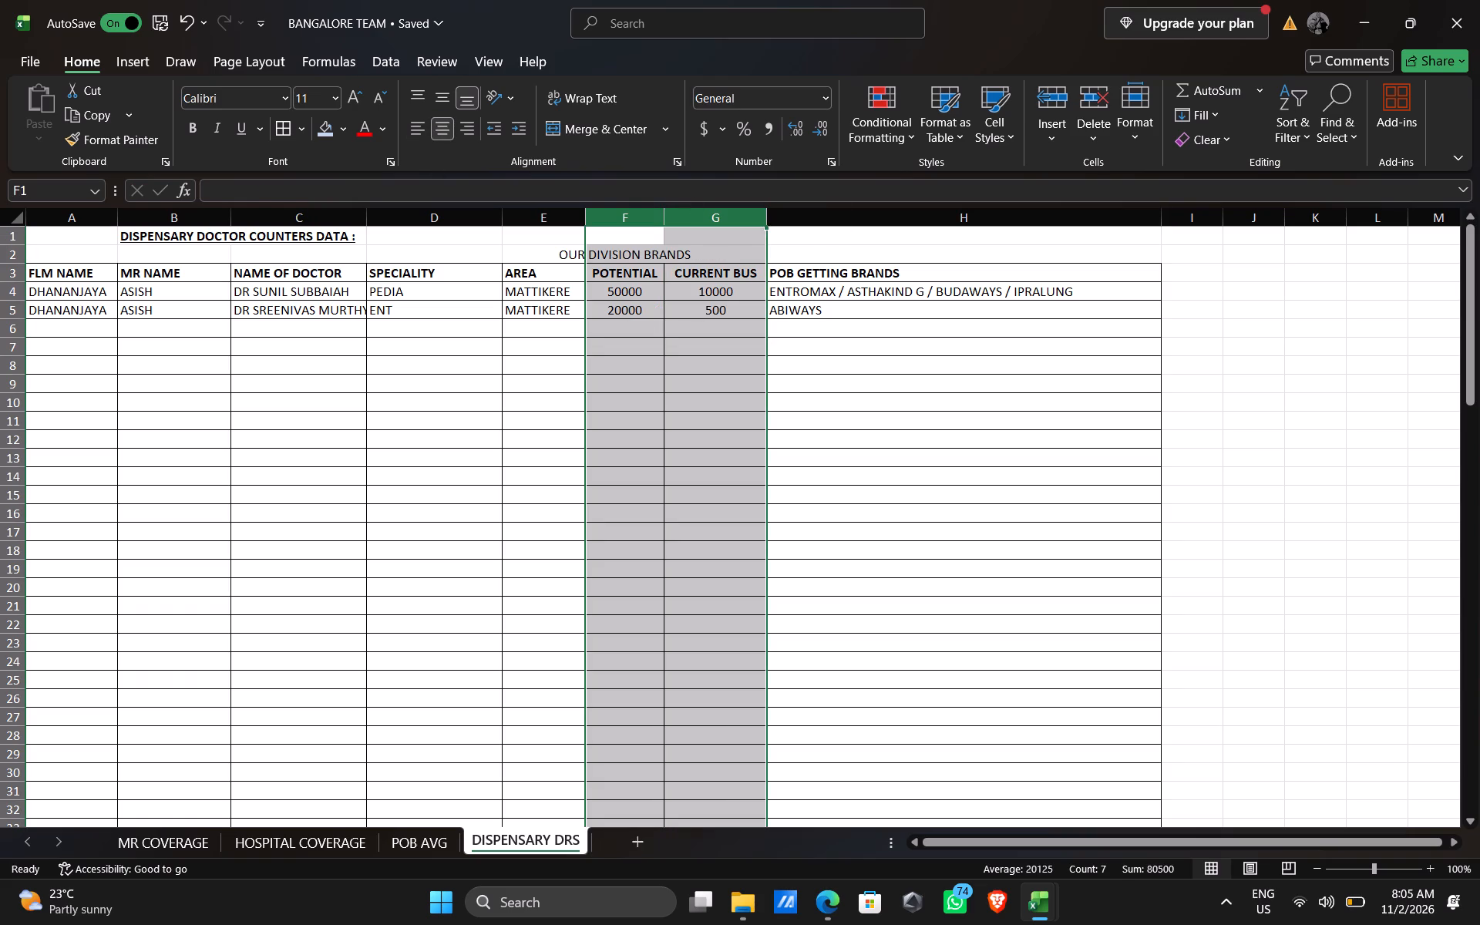
Save the workbook.
click(742, 382)
key(ctrl+s)
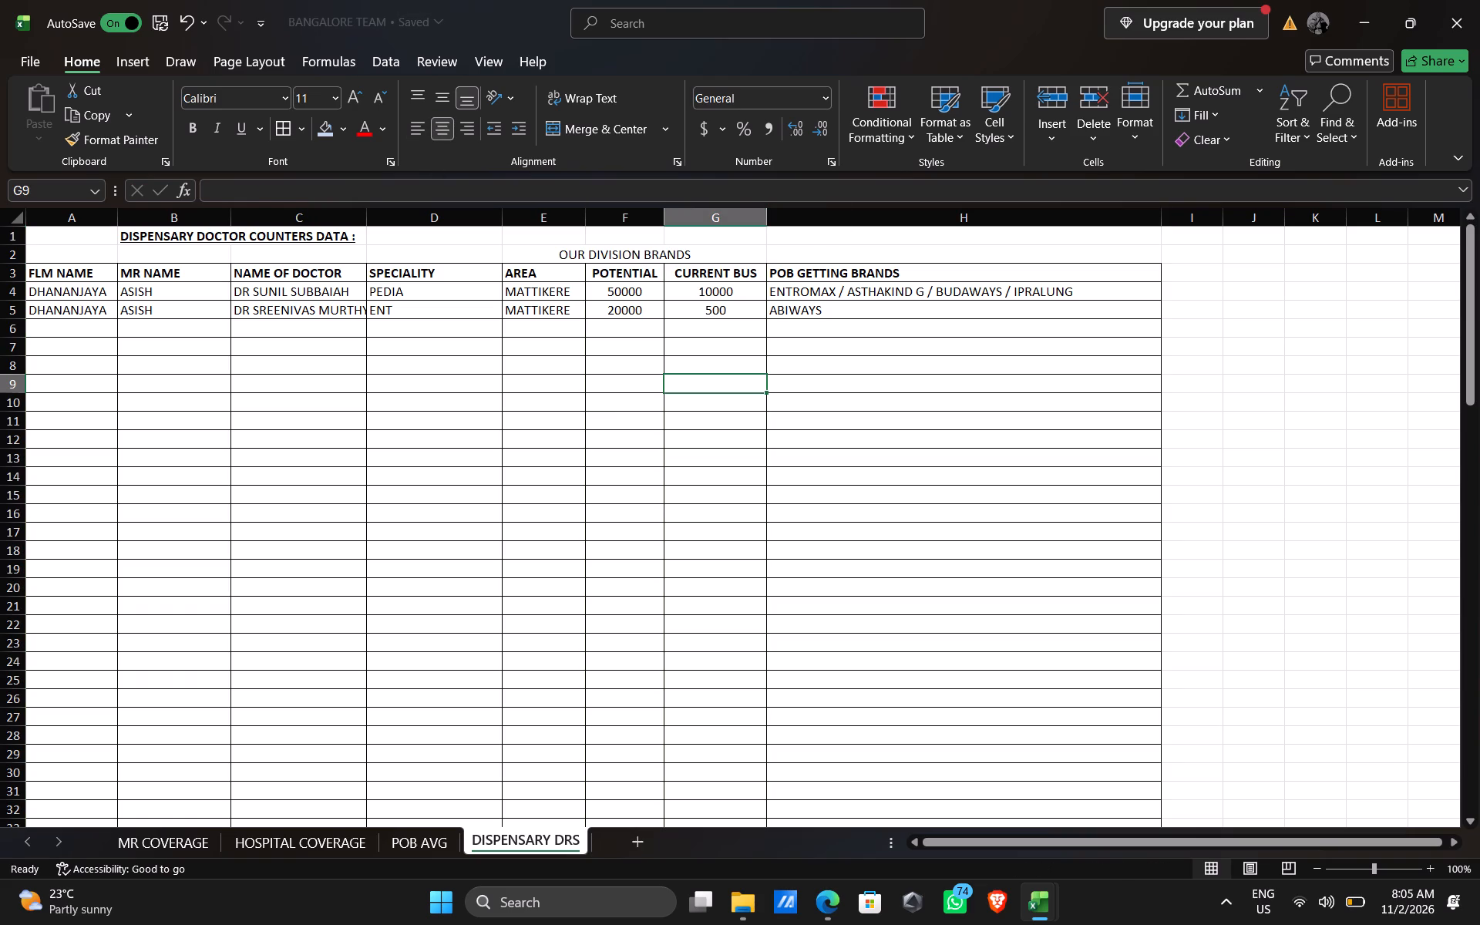
Left-align and bold row 2, which holds the OUR DIVISION BRANDS heading.
click(18, 256)
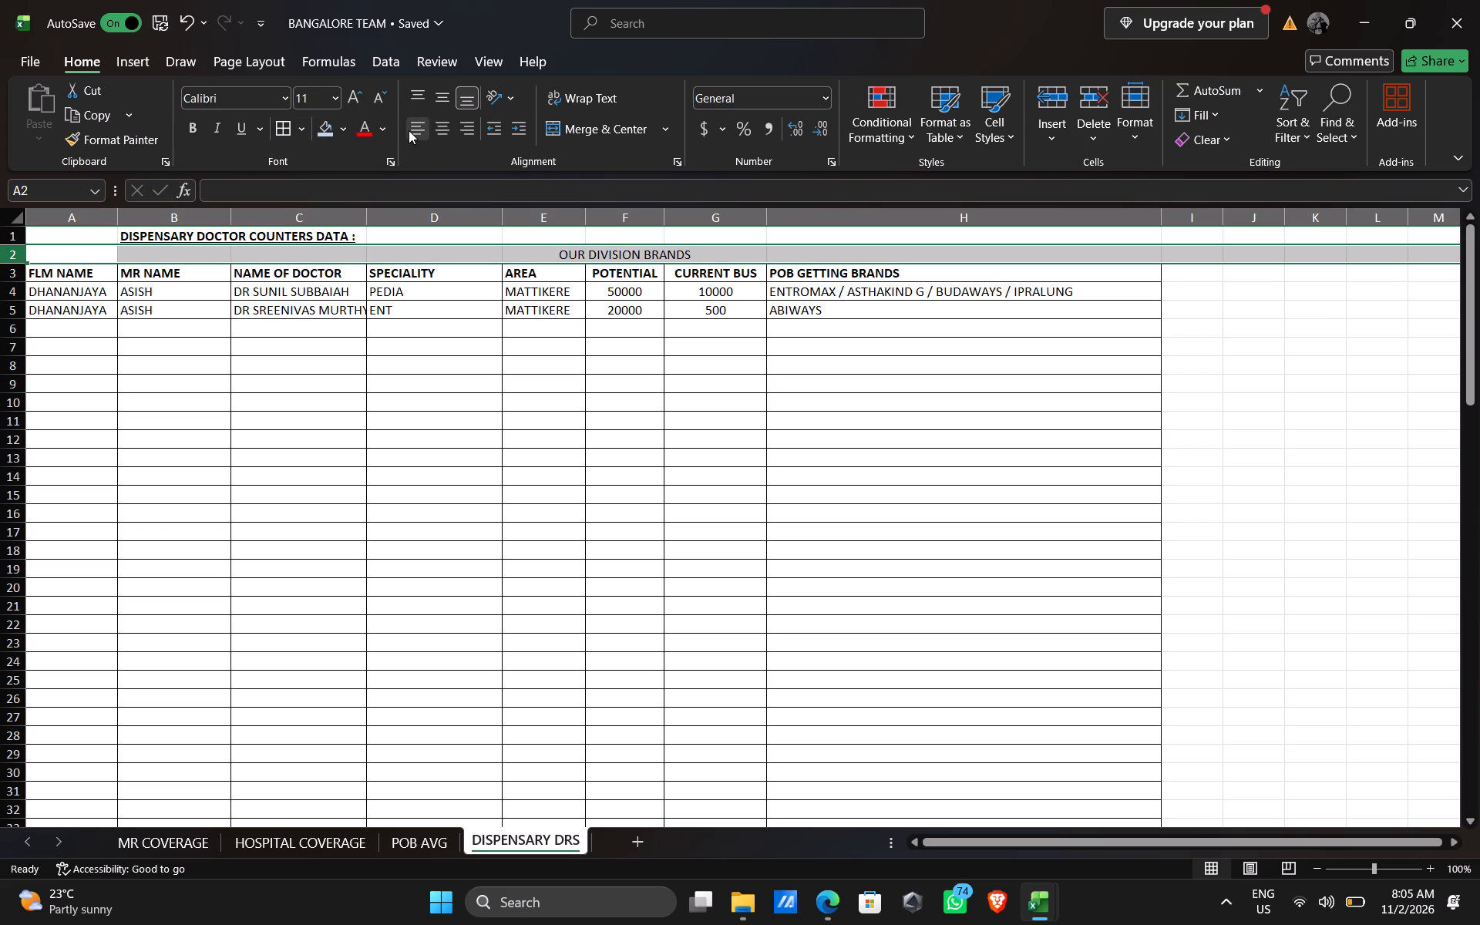
click(412, 132)
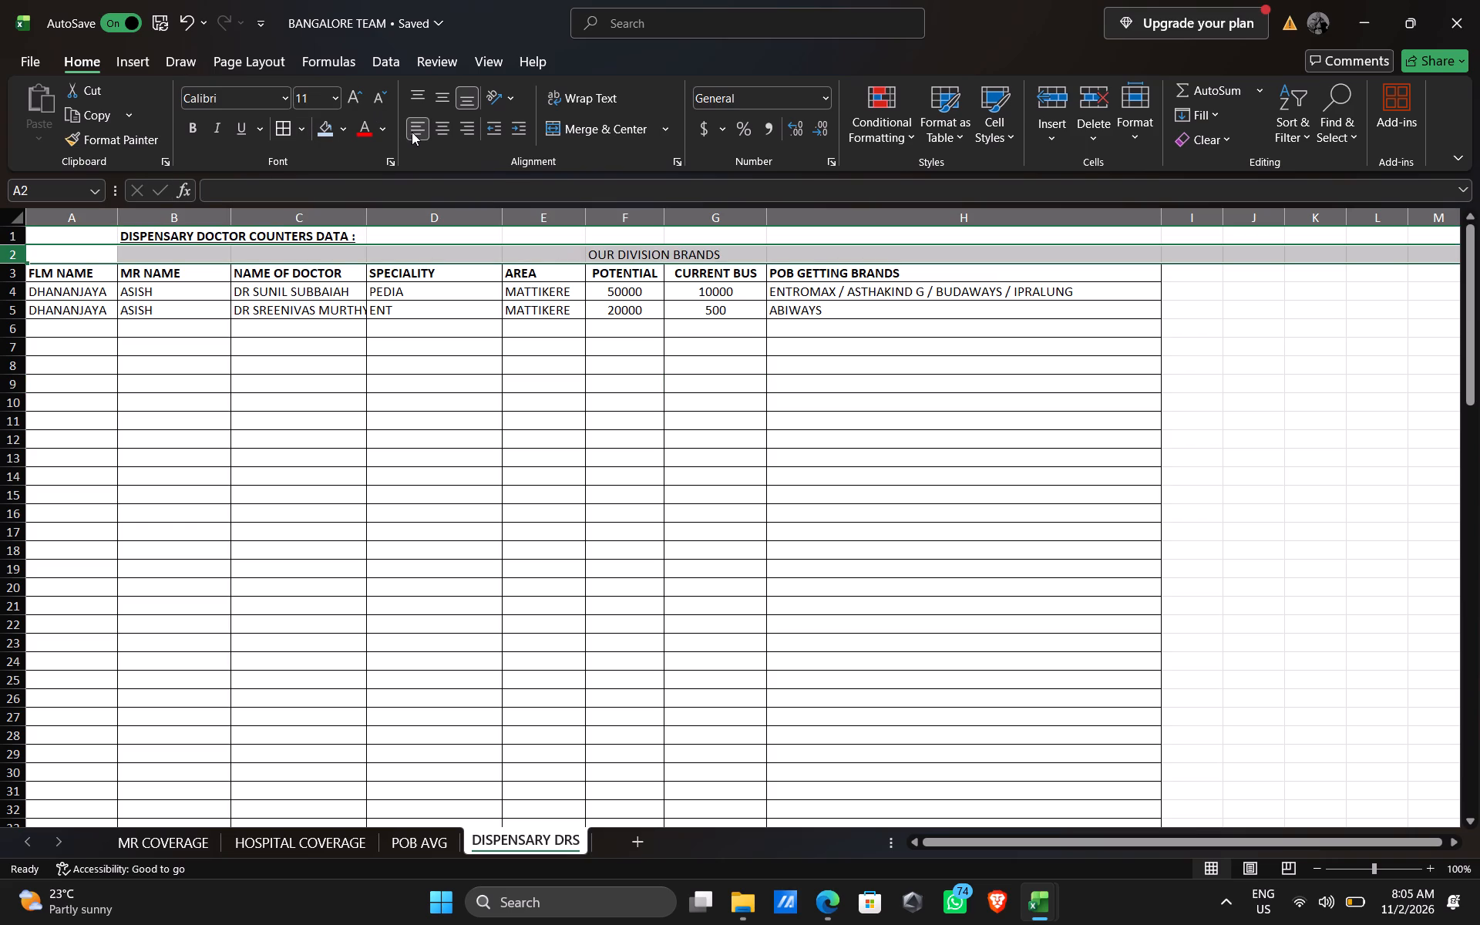
click(196, 129)
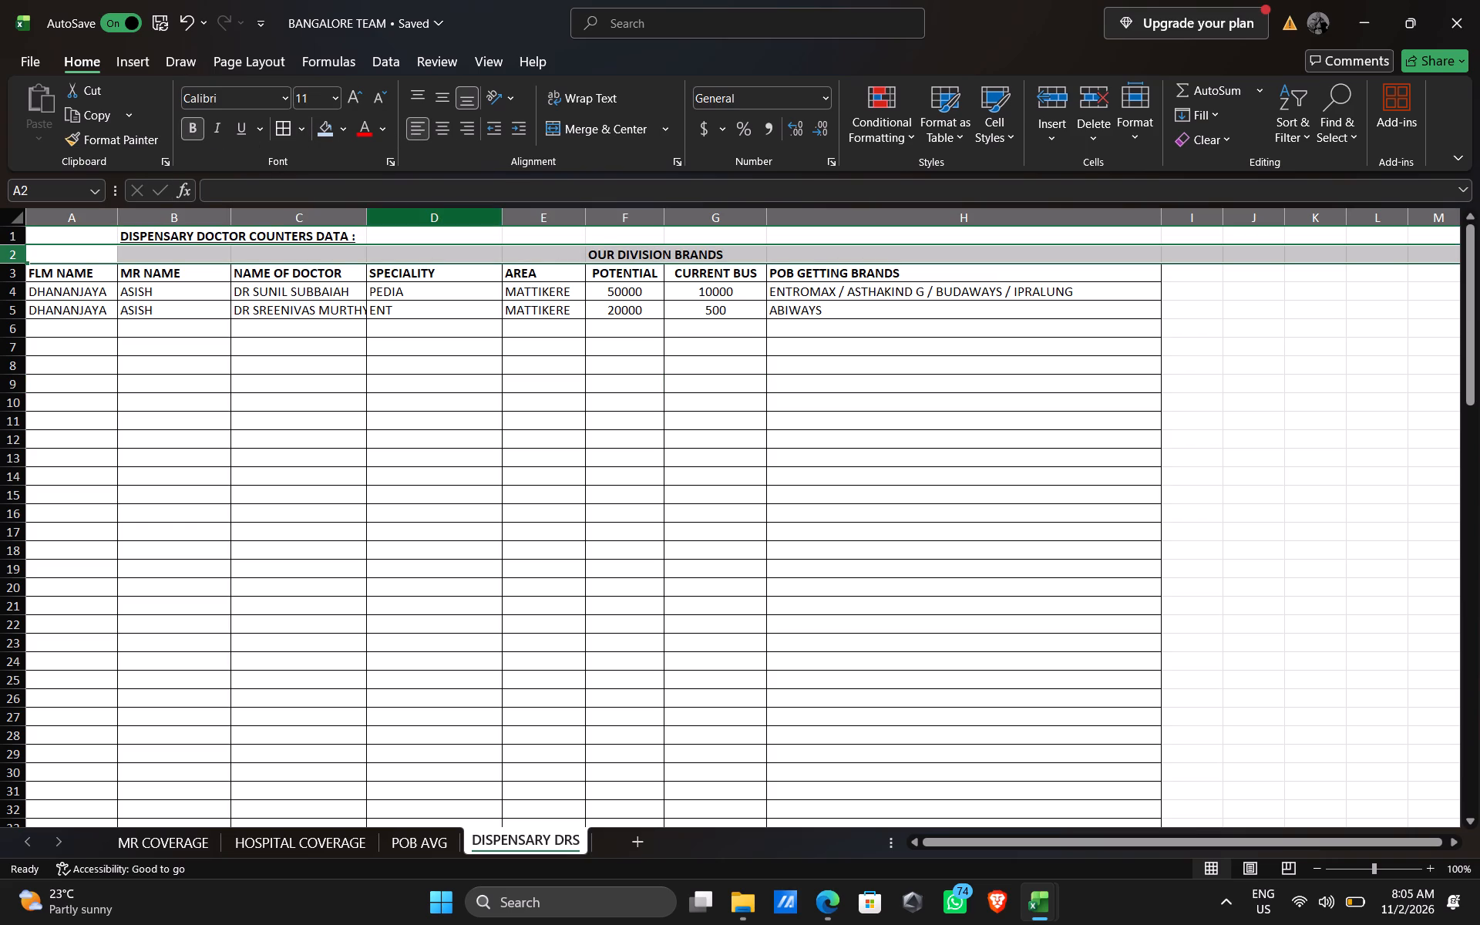
Fill the DISPENSARY DRS header cells A3:H3 with light blue.
click(86, 276)
drag(63, 275, 835, 250)
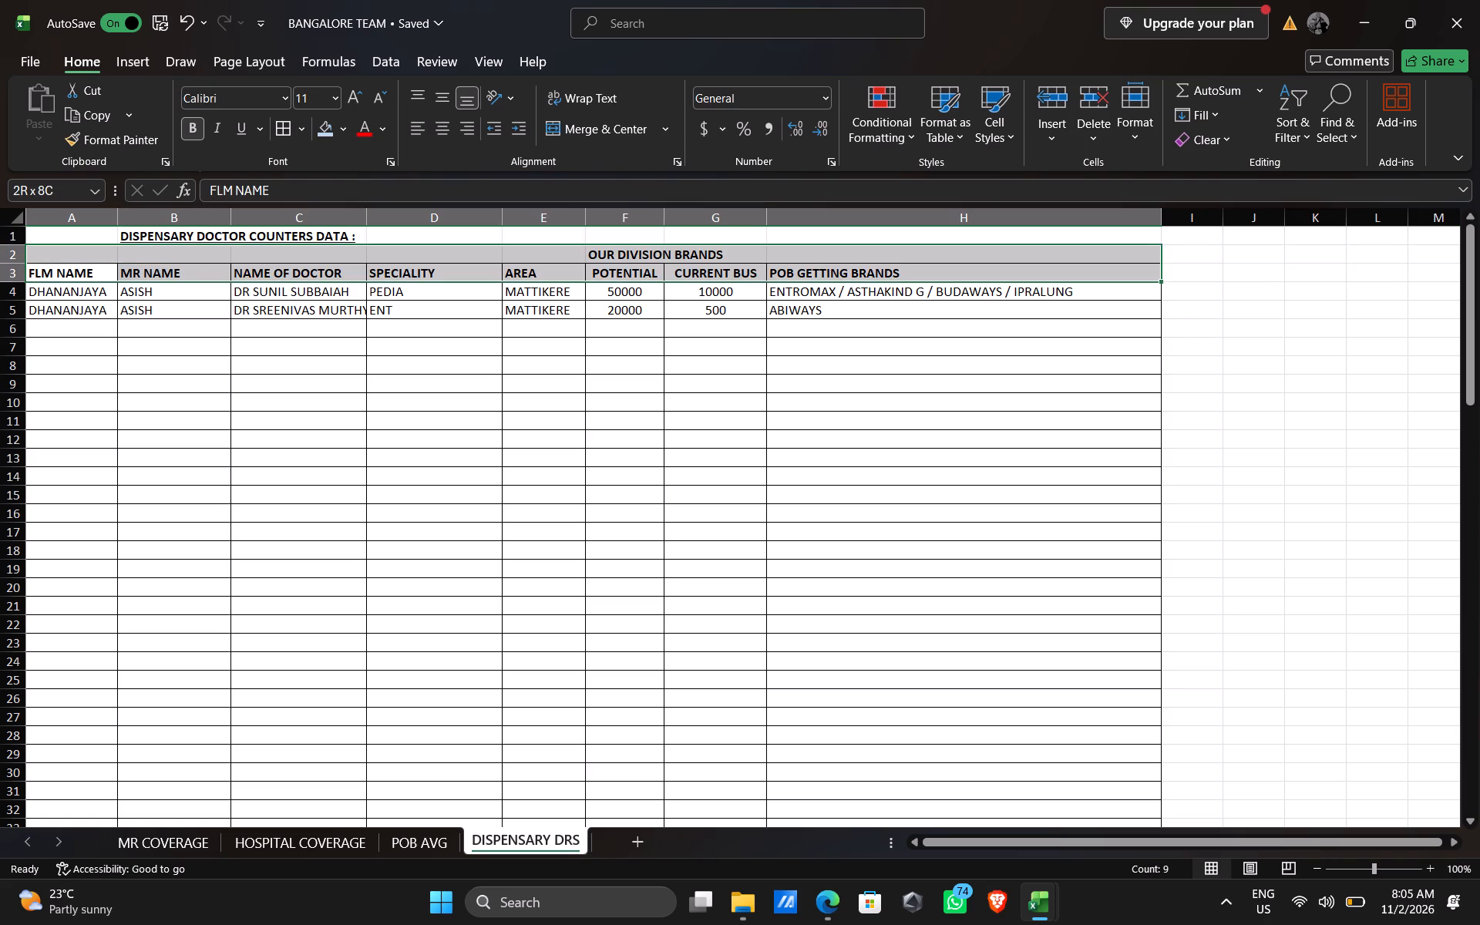
drag(835, 250, 914, 267)
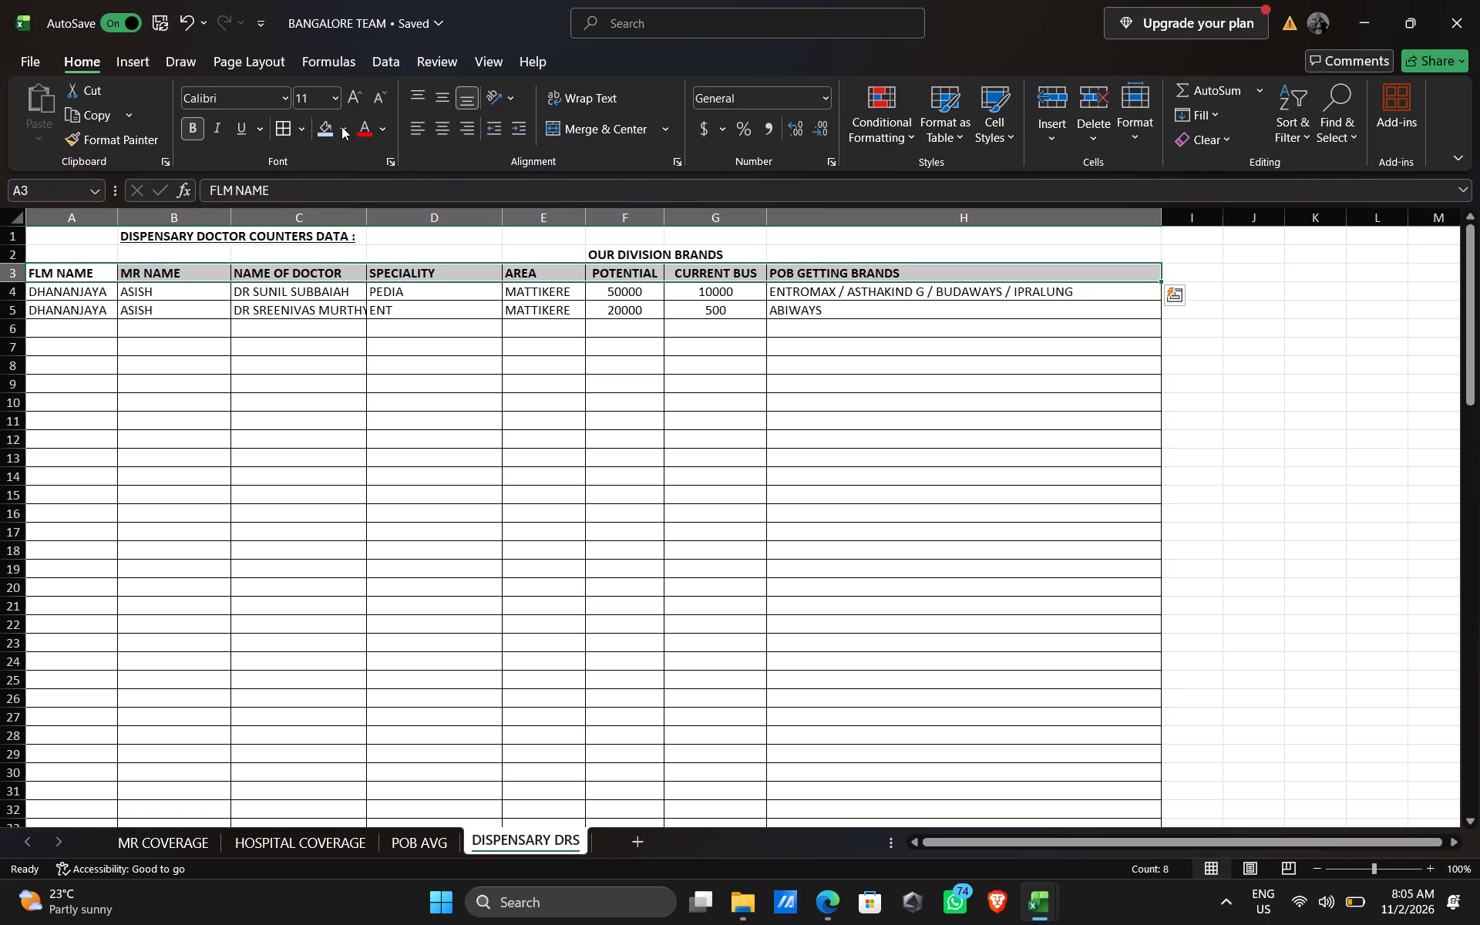
click(330, 126)
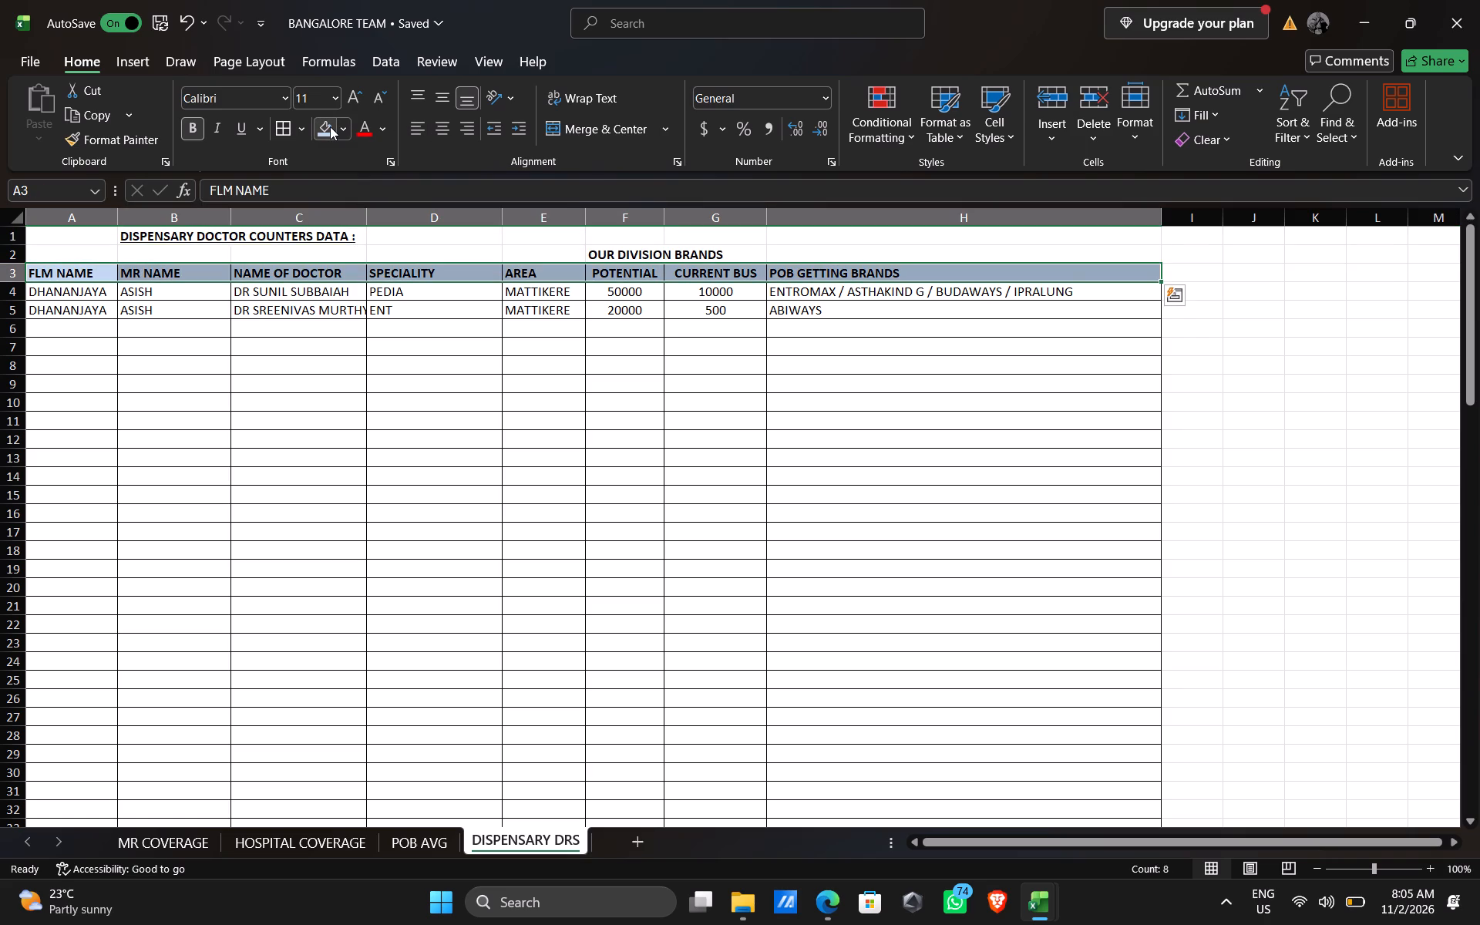
On the POB AVG sheet, apply thick outside borders around D2:E17, covering the TOTAL DRS and AVG.POB columns.
click(427, 843)
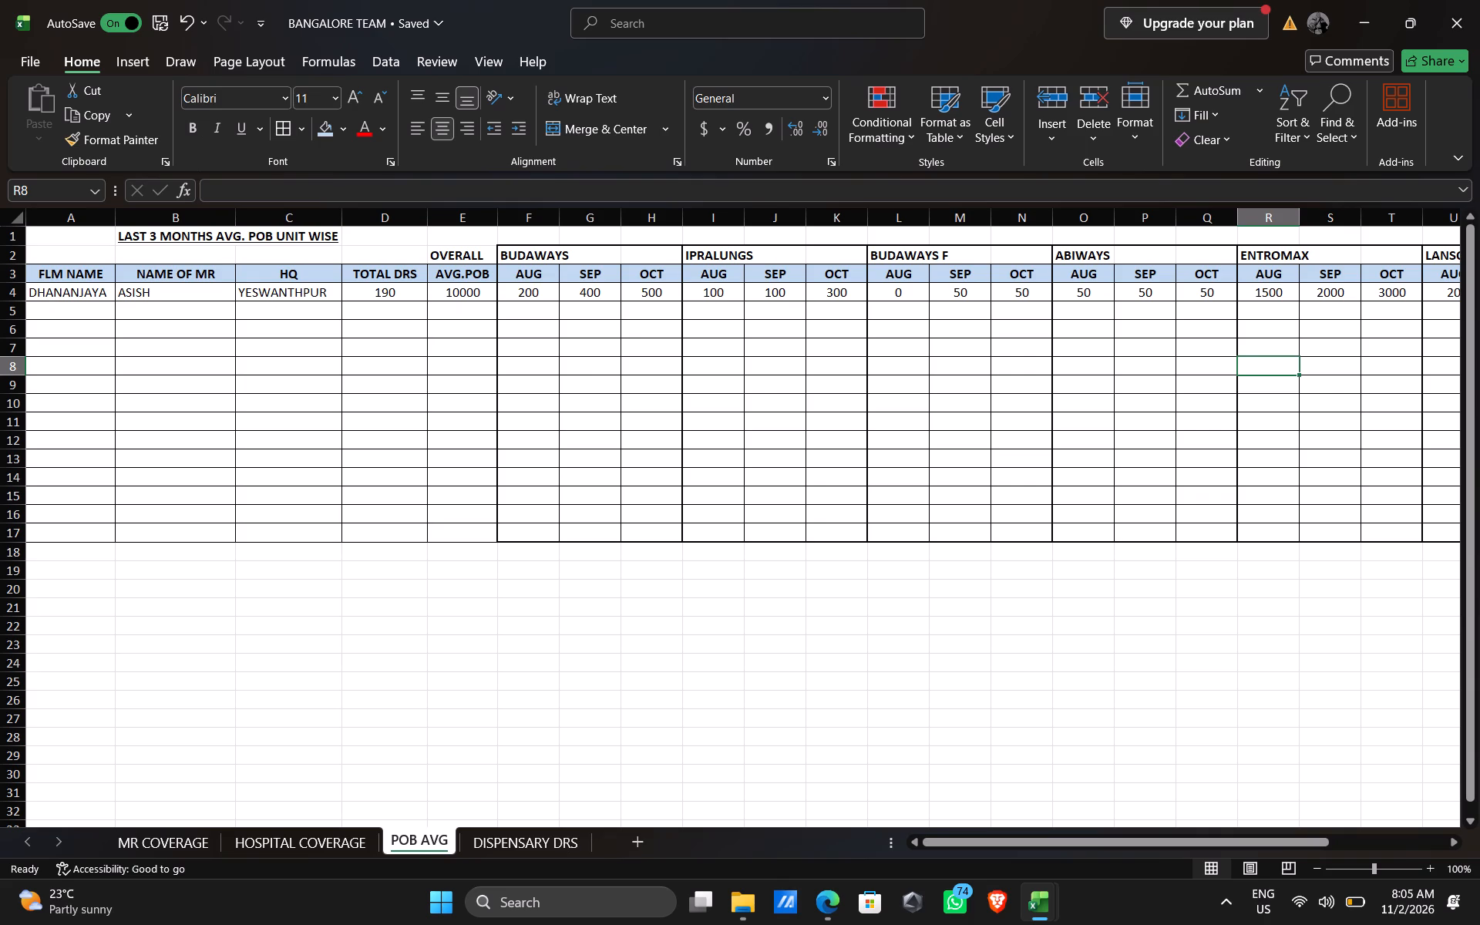
drag(368, 254, 471, 529)
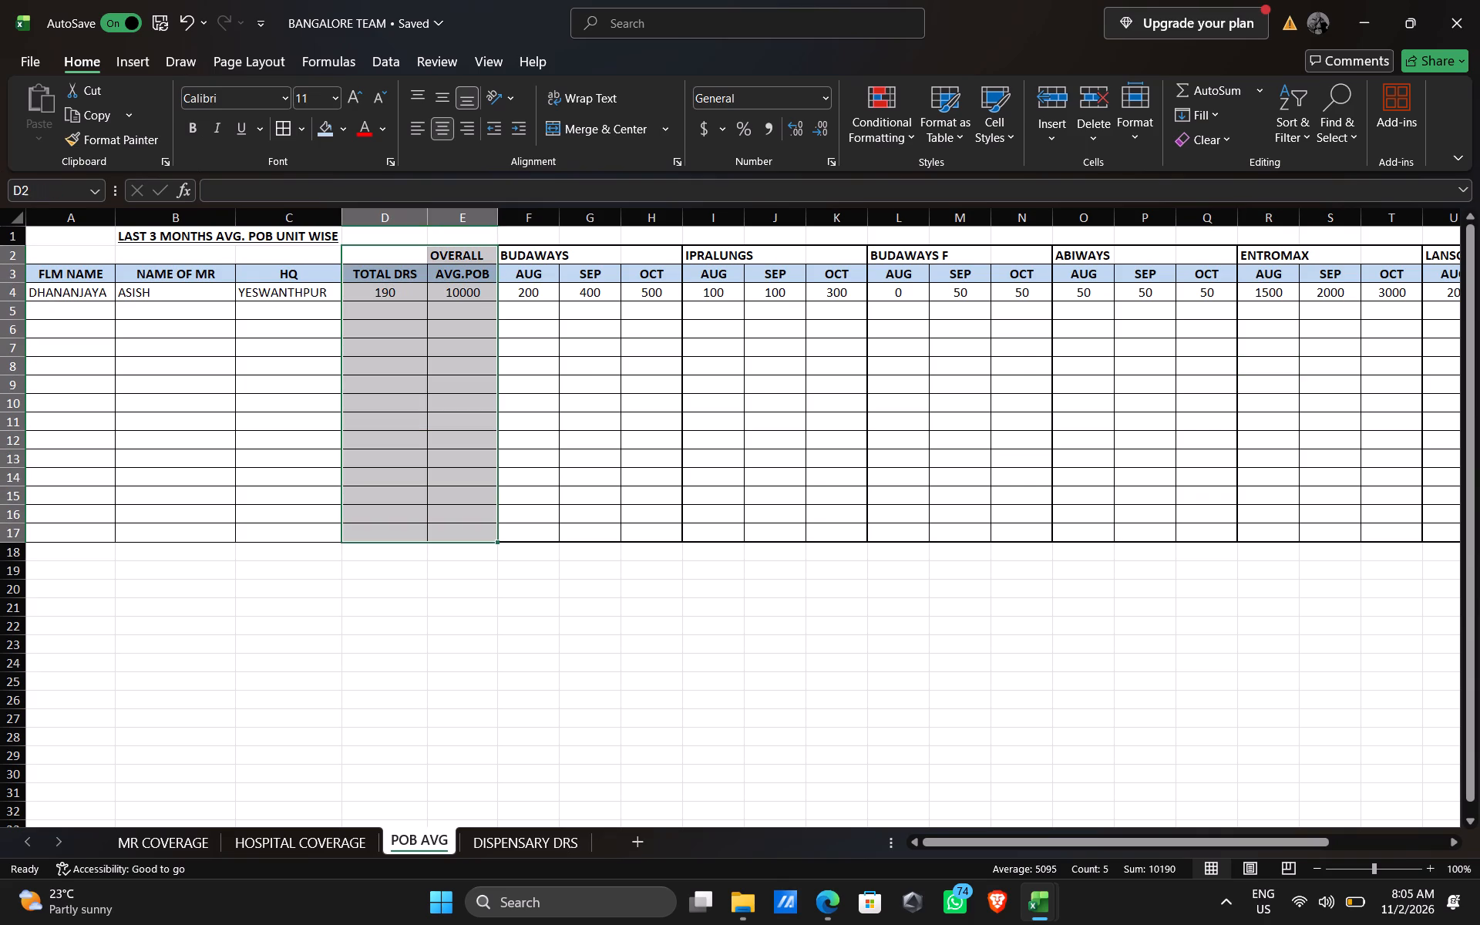
click(301, 125)
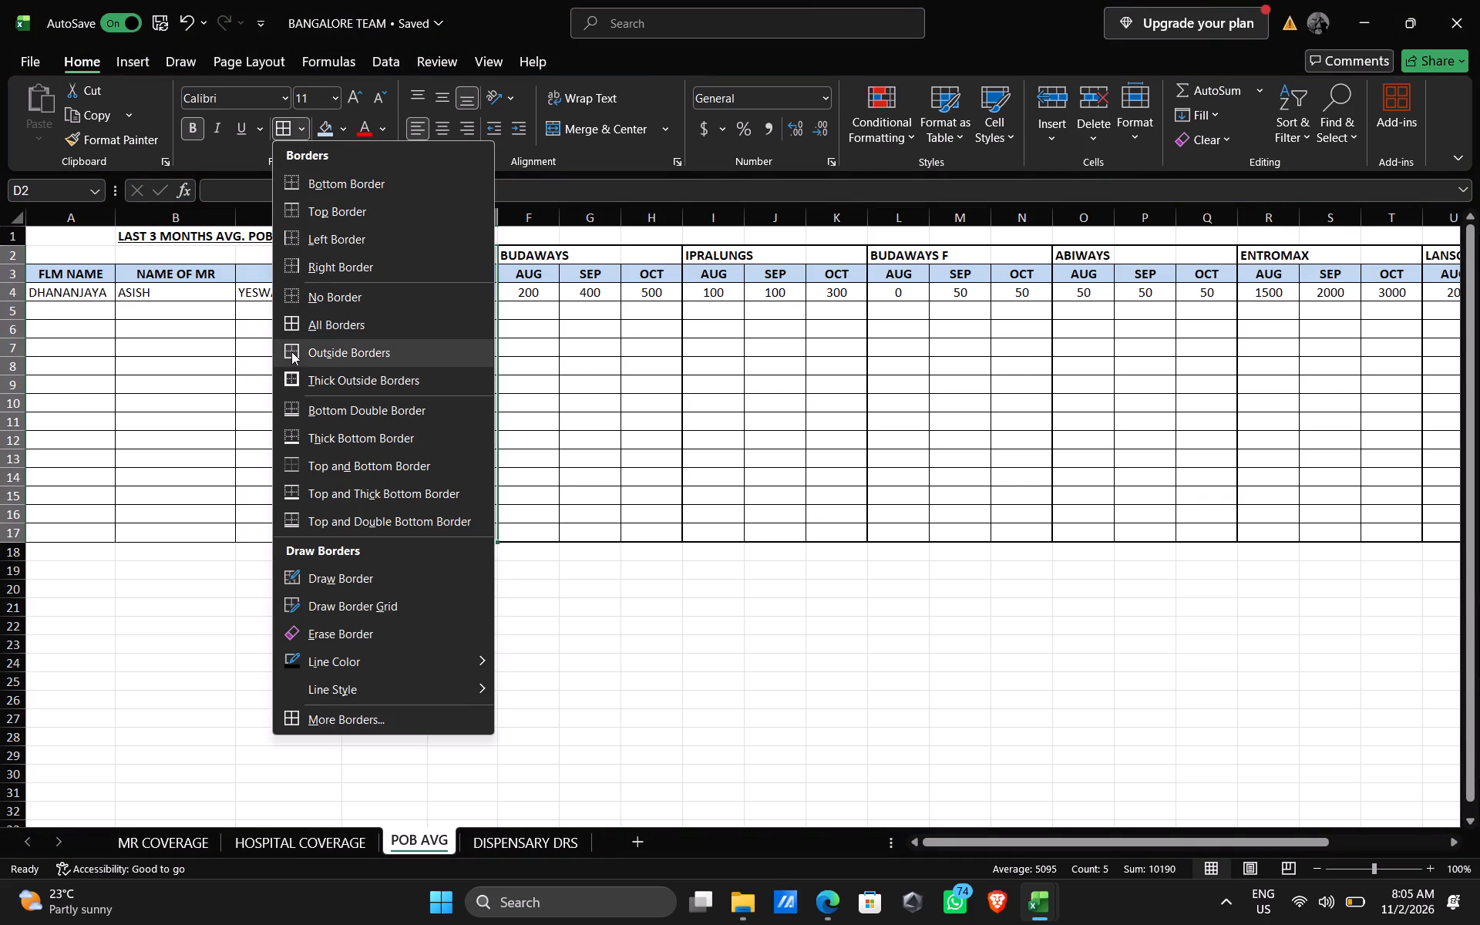
click(290, 375)
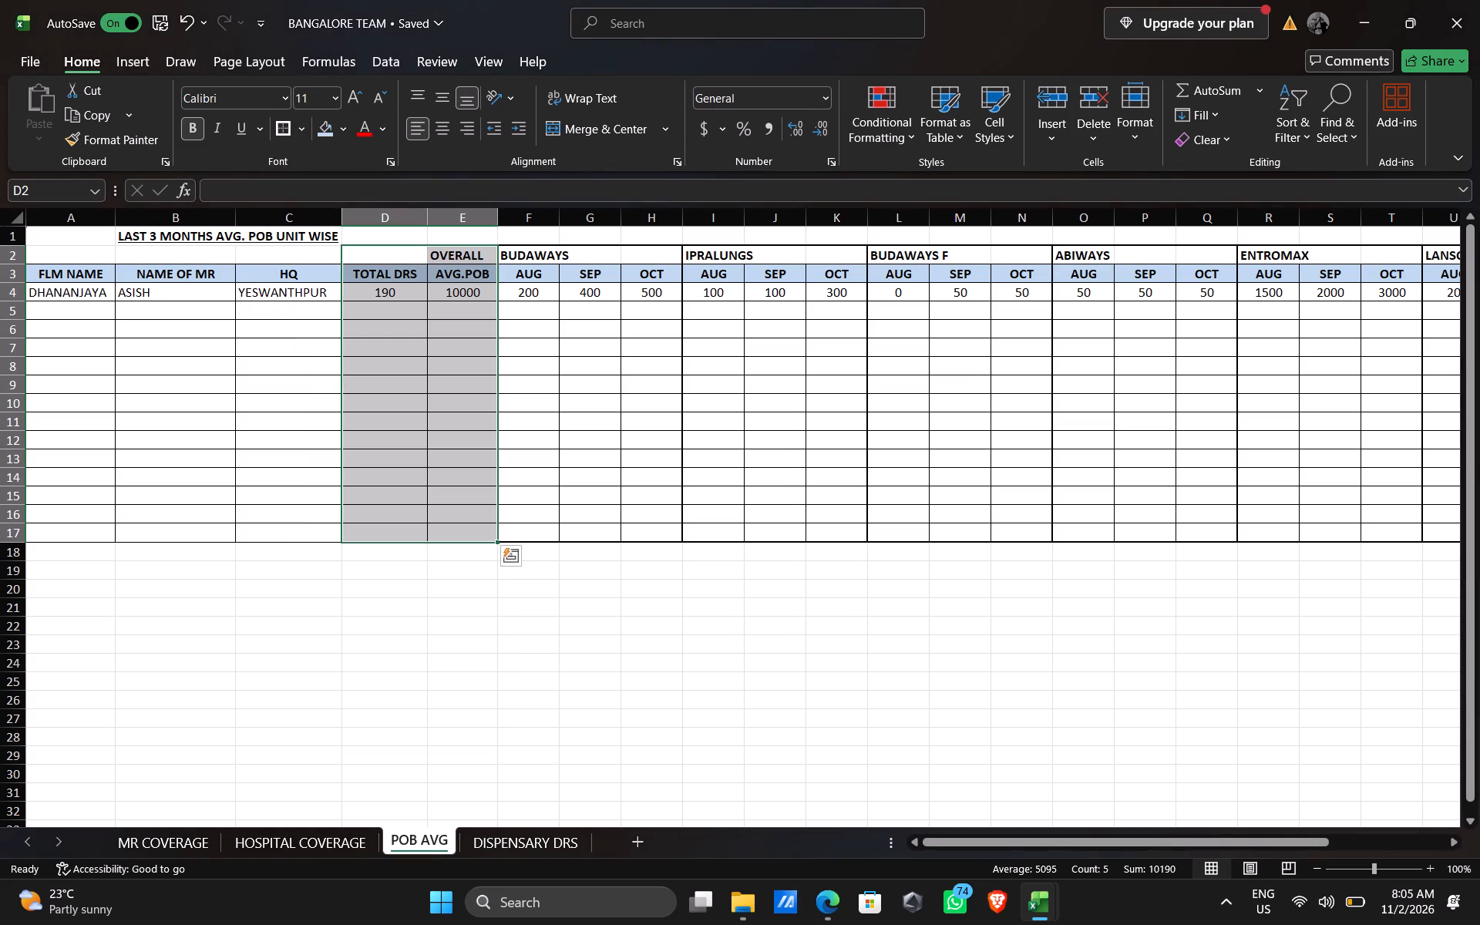
click(599, 568)
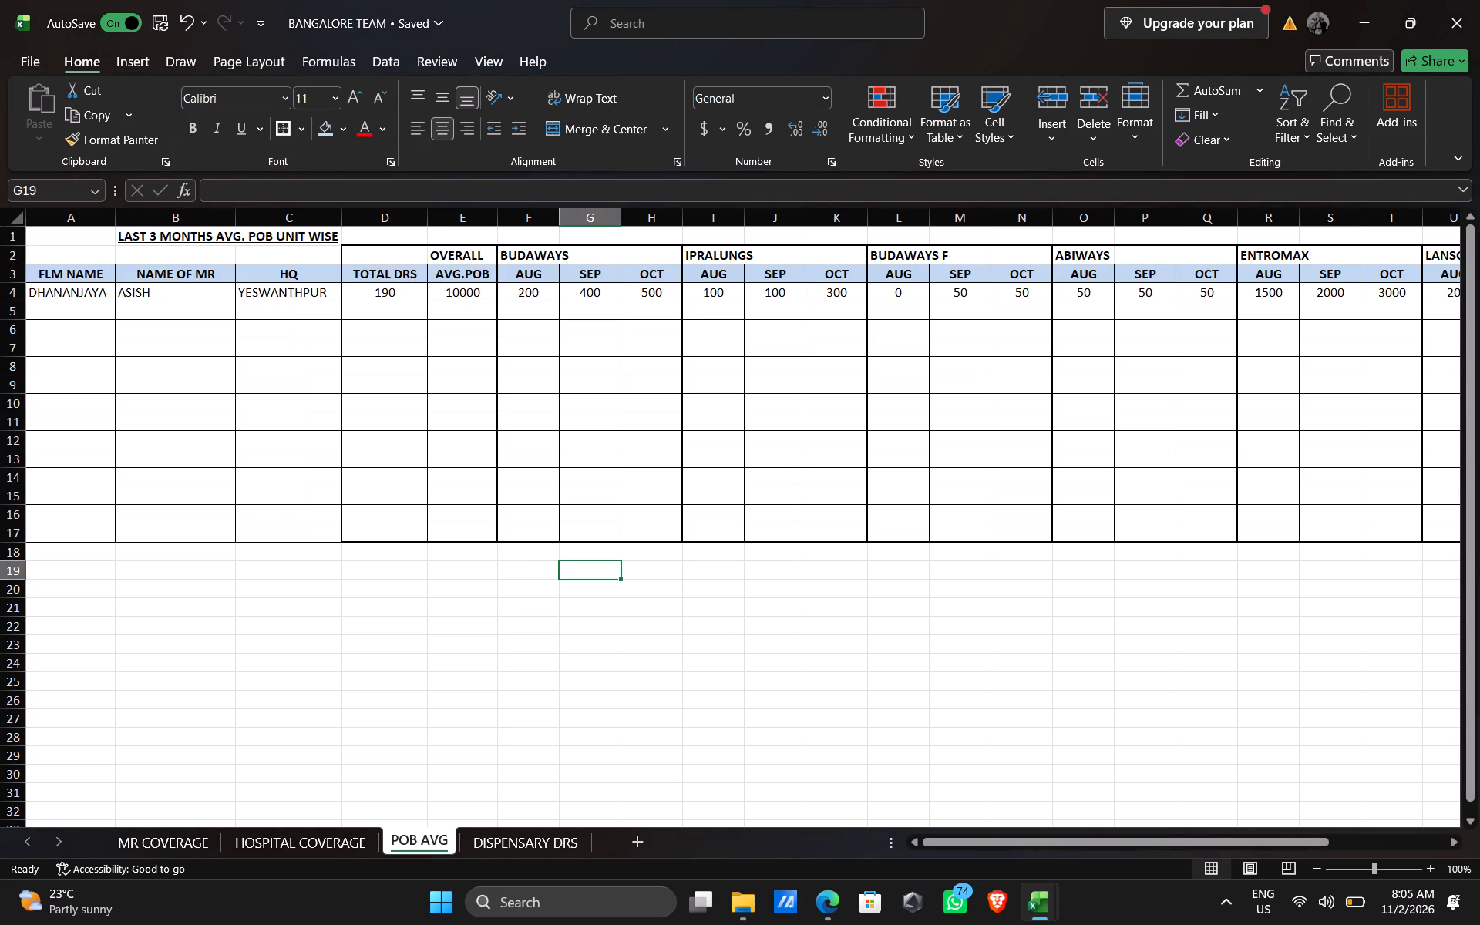
click(661, 568)
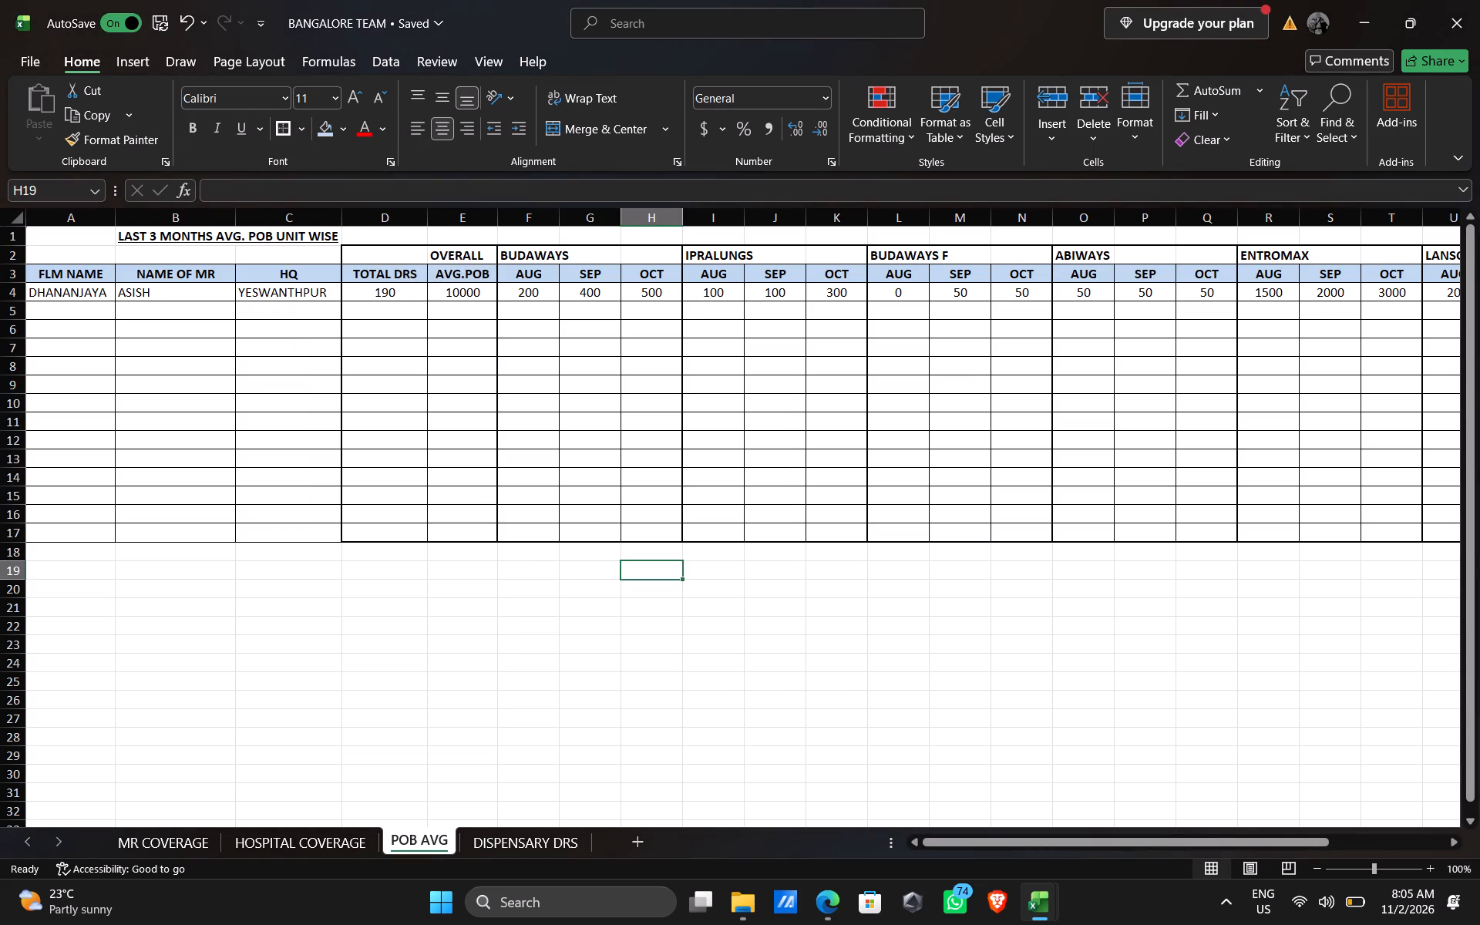
Save the workbook.
key(ctrl+s)
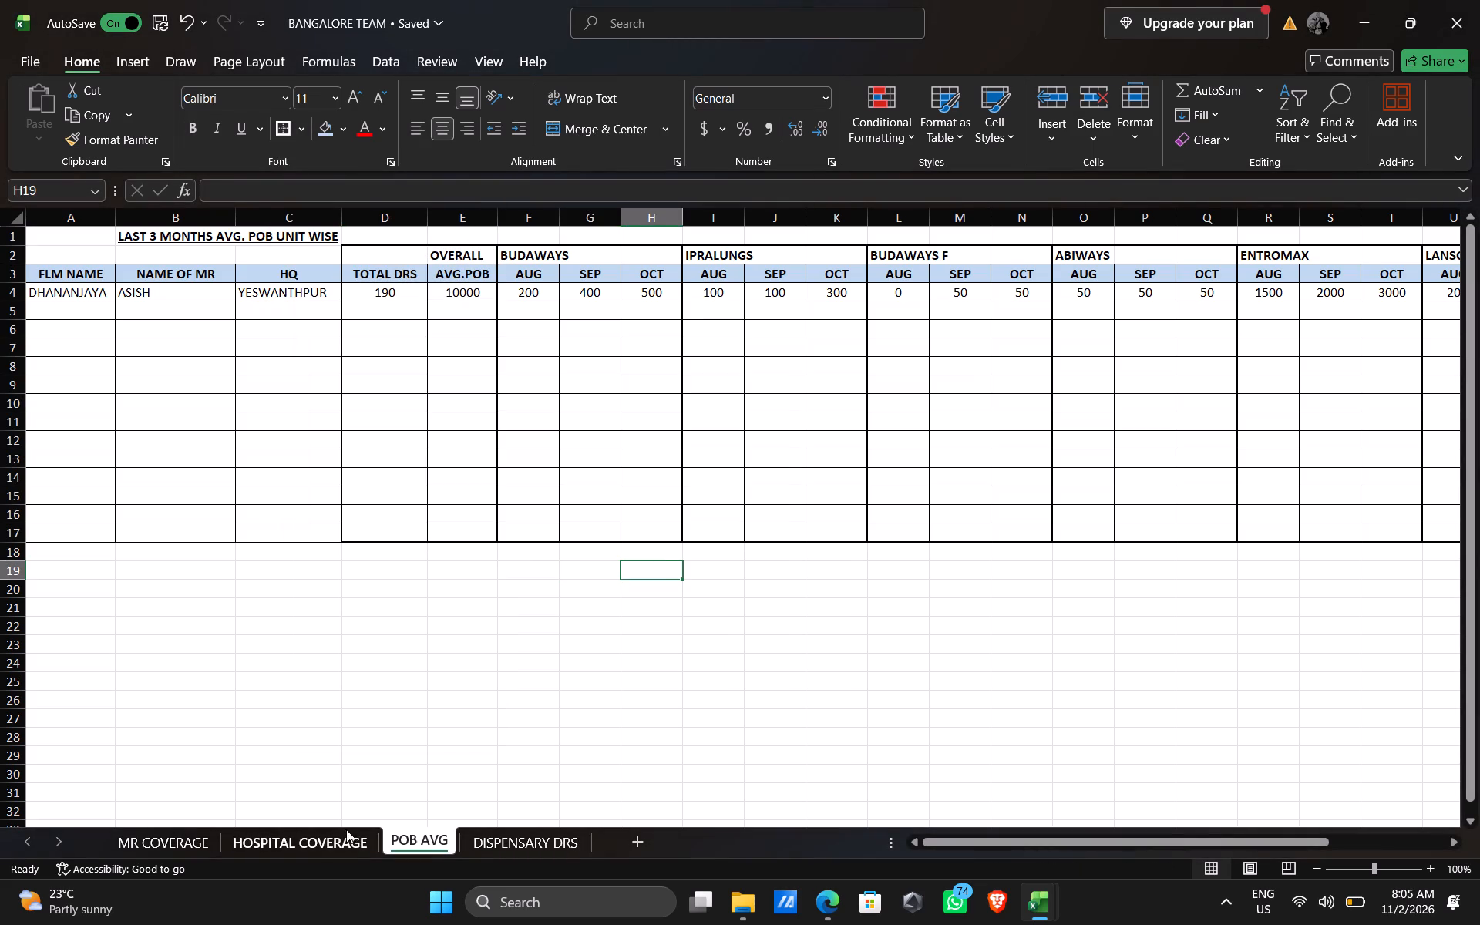
On the HOSPITAL COVERAGE sheet, fill the header cells A3:G3 with light blue.
click(341, 836)
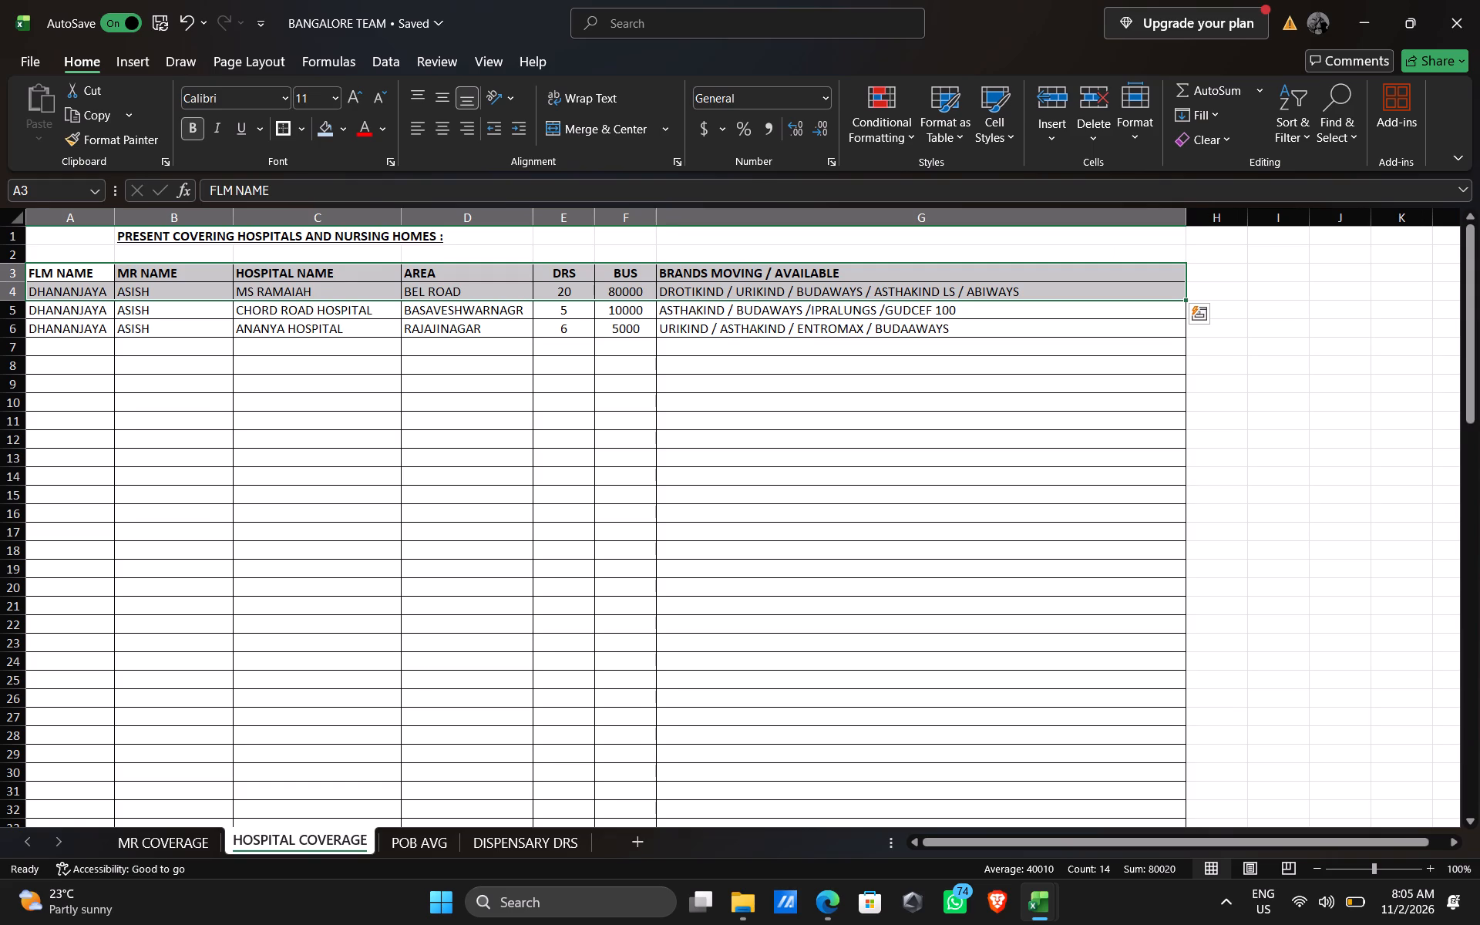
drag(63, 273, 865, 277)
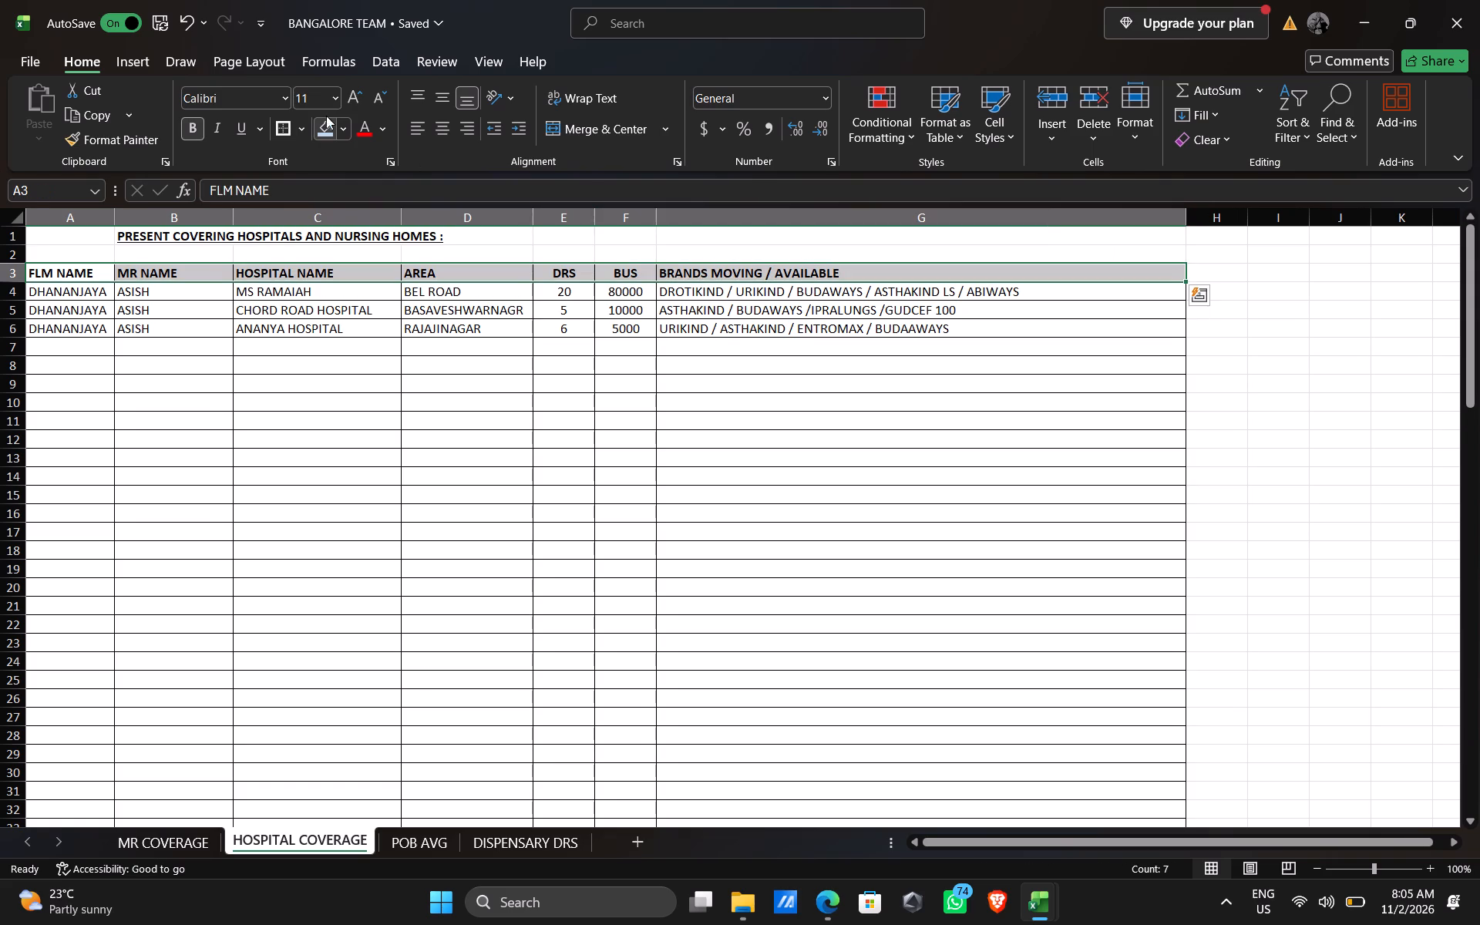
click(328, 124)
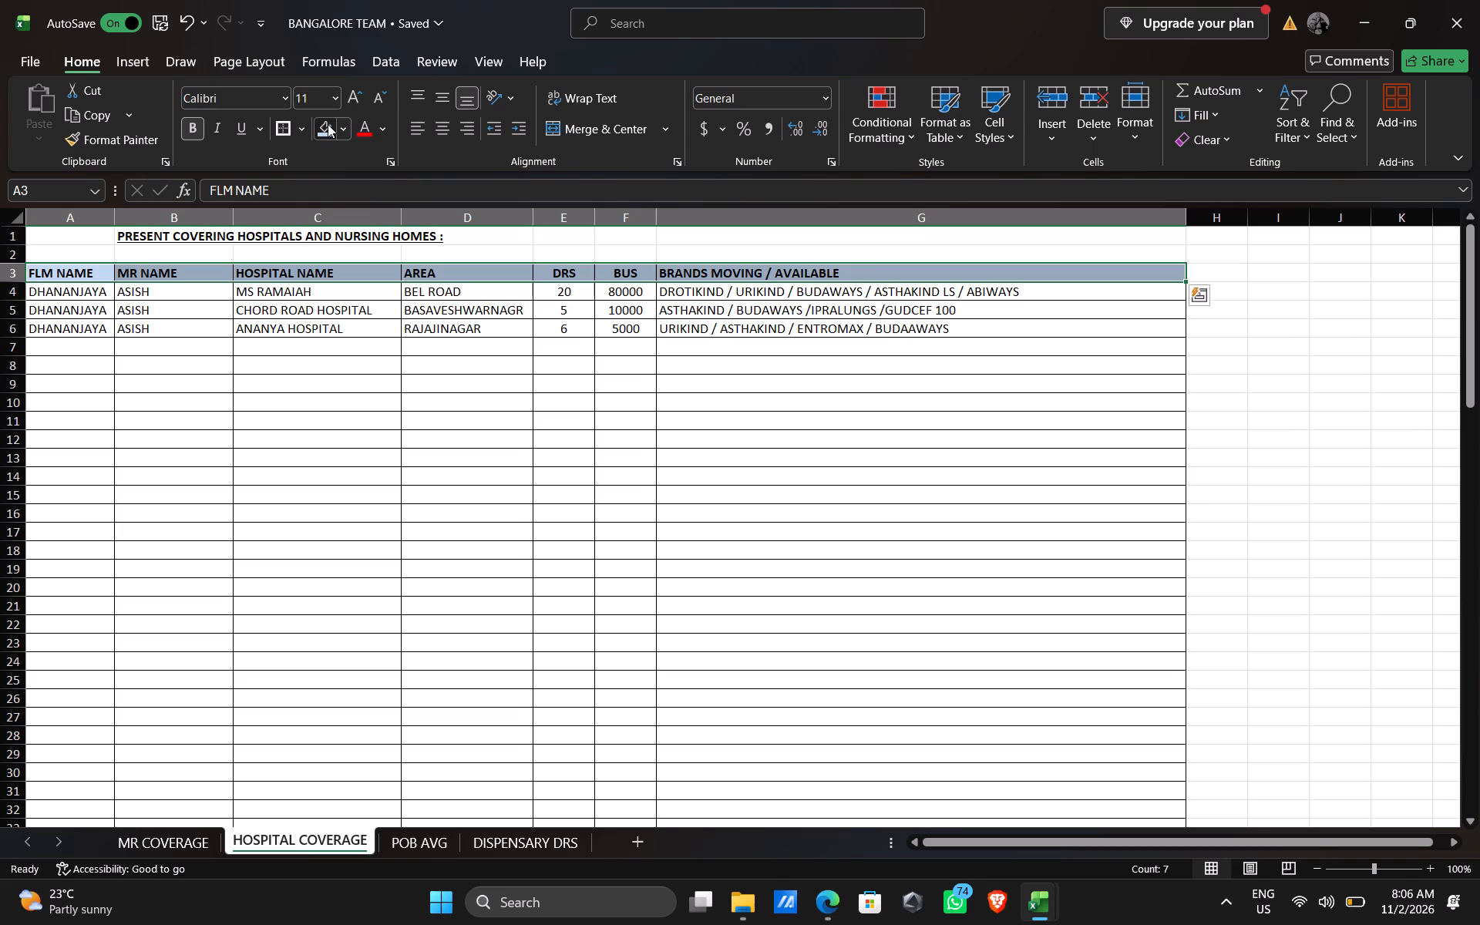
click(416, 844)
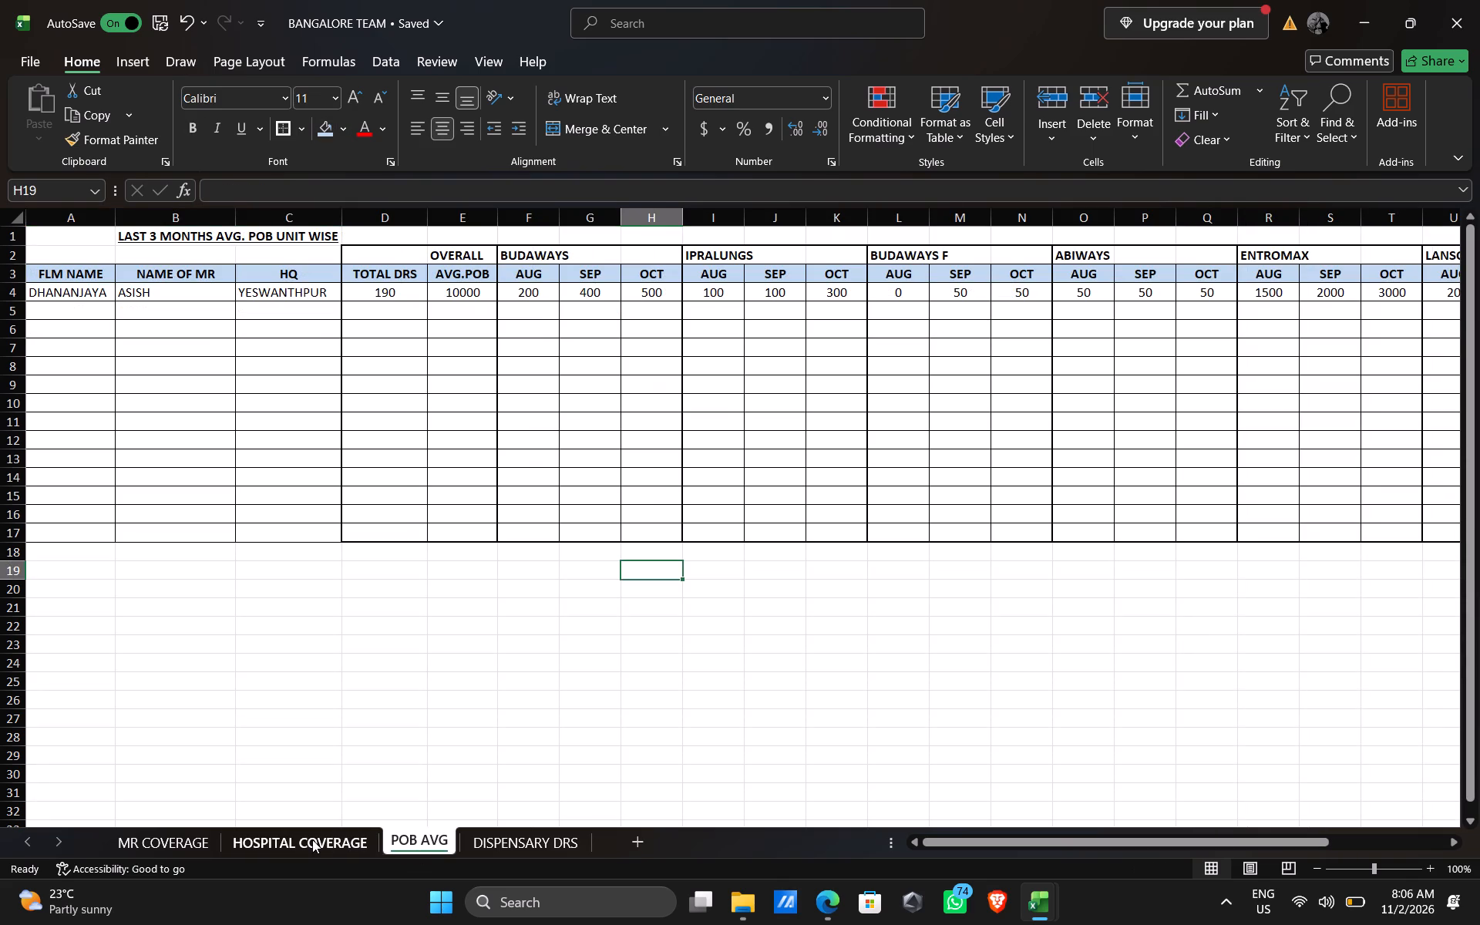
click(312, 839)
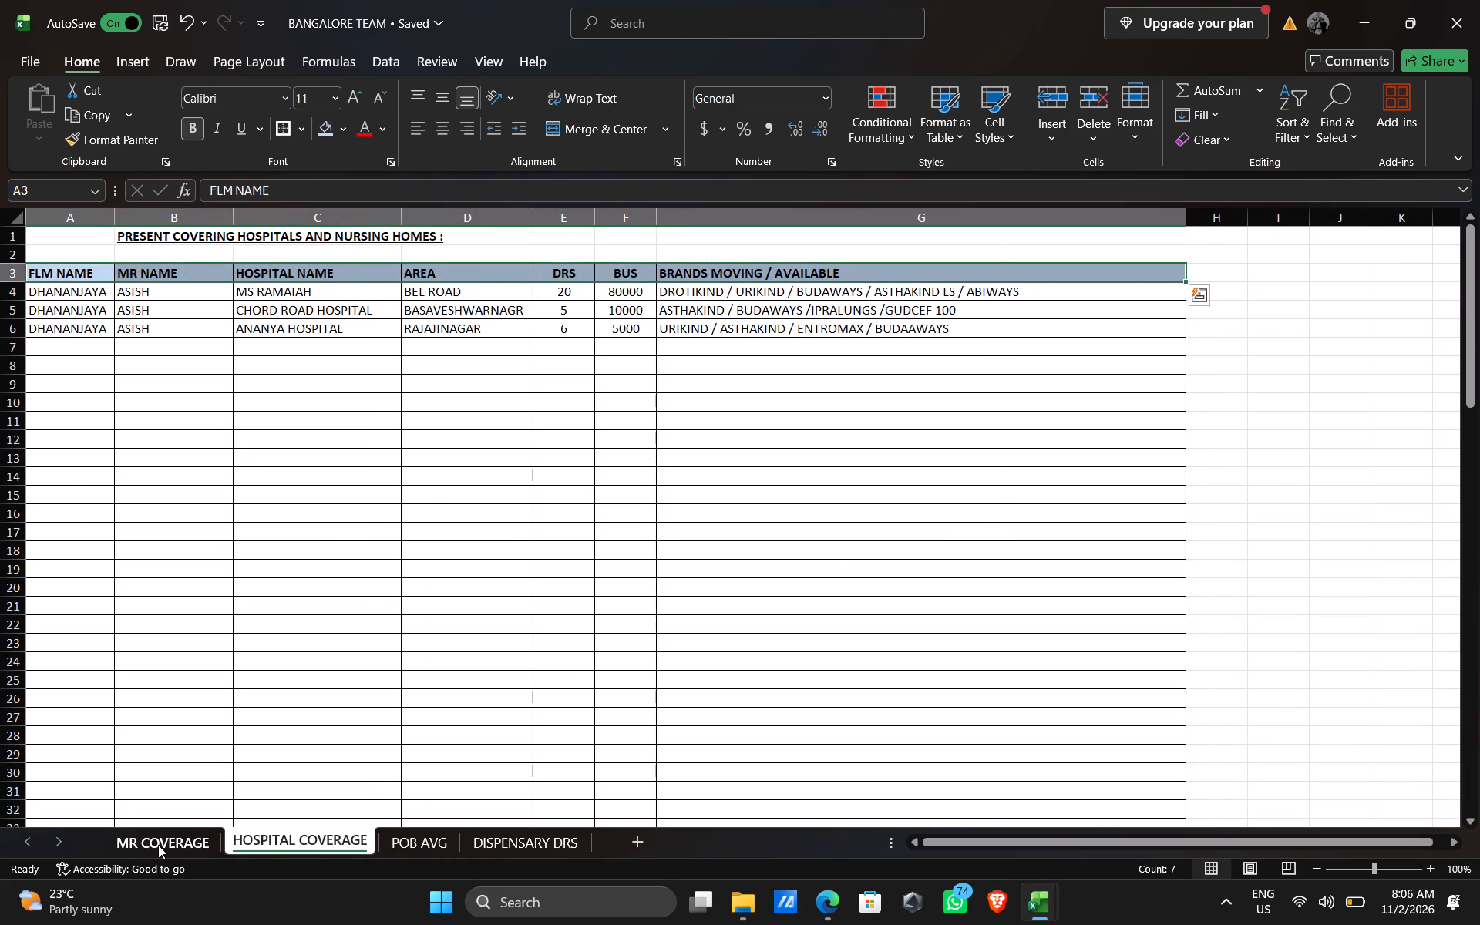
On the MR COVERAGE sheet, enter the title COVERAGE OF MRS IN BANGALORE TERITORY WISE : in C1.
click(158, 845)
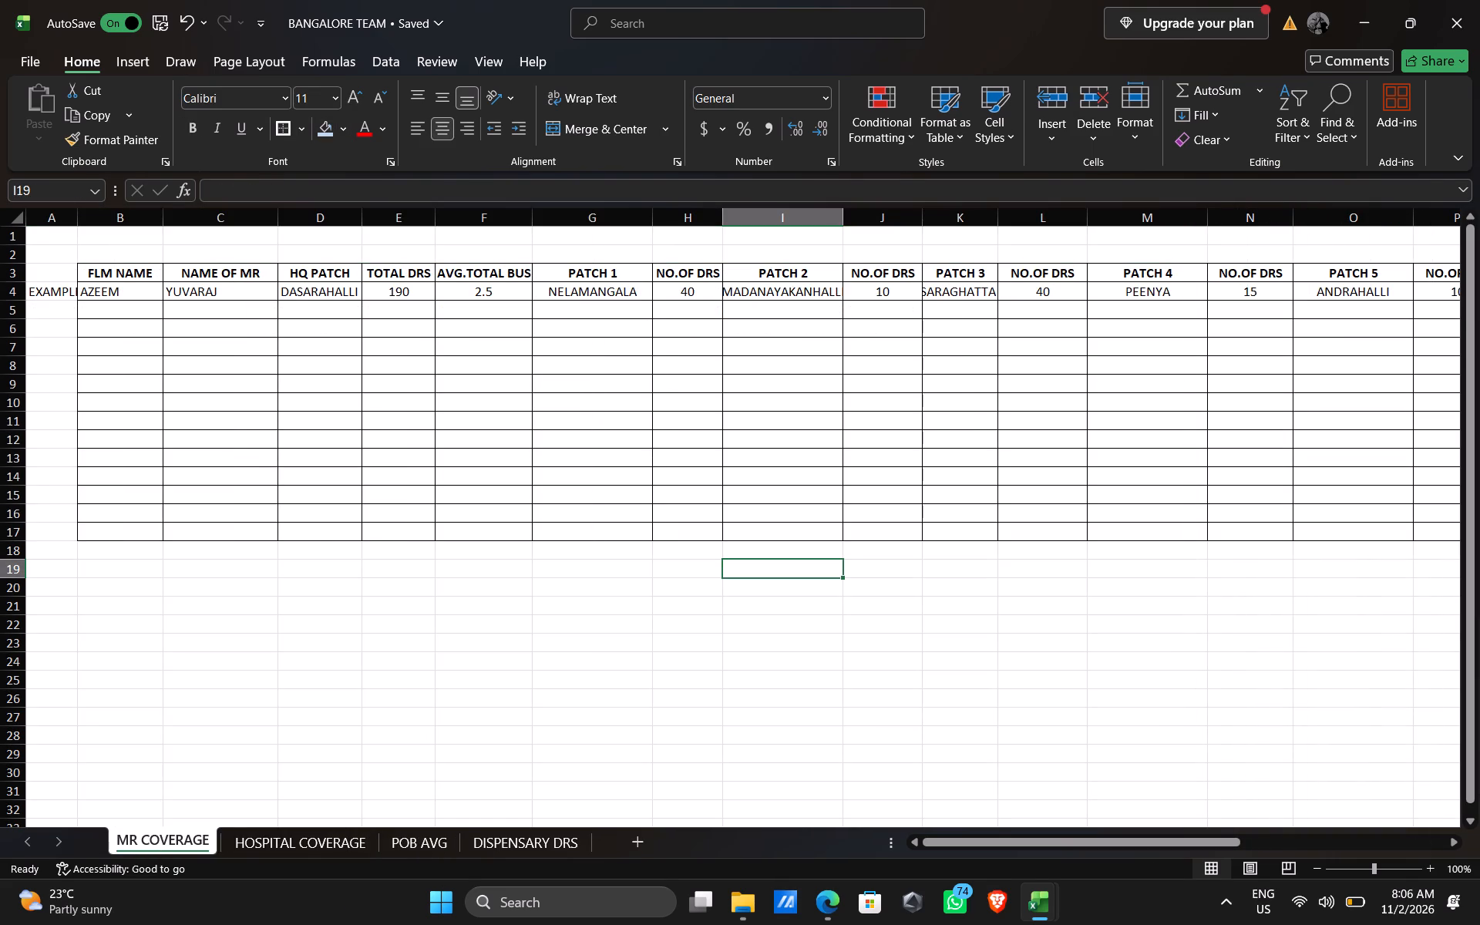
click(173, 239)
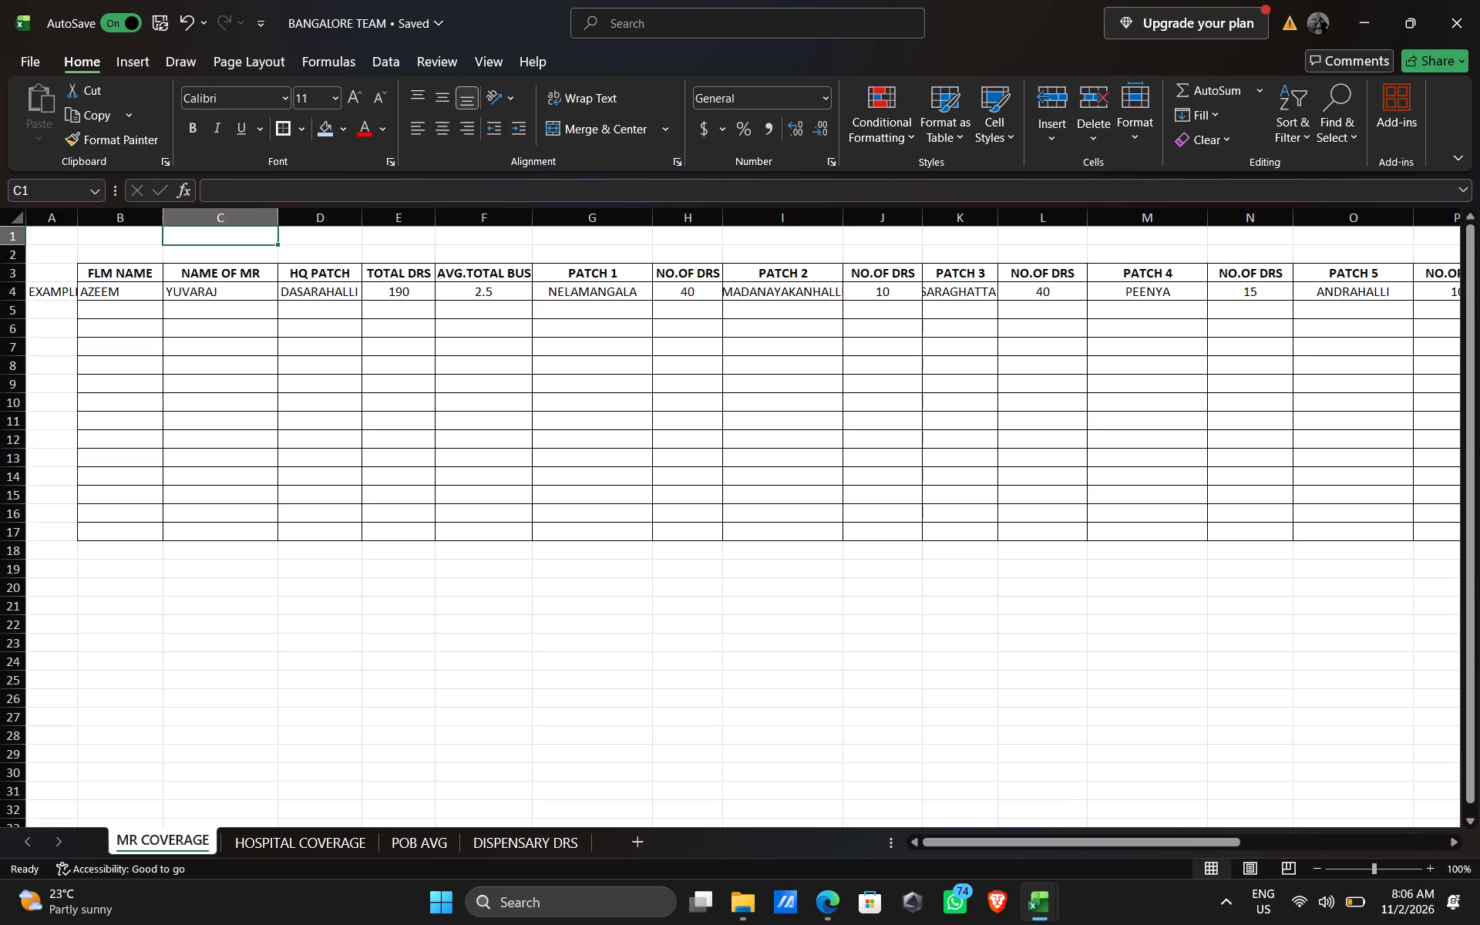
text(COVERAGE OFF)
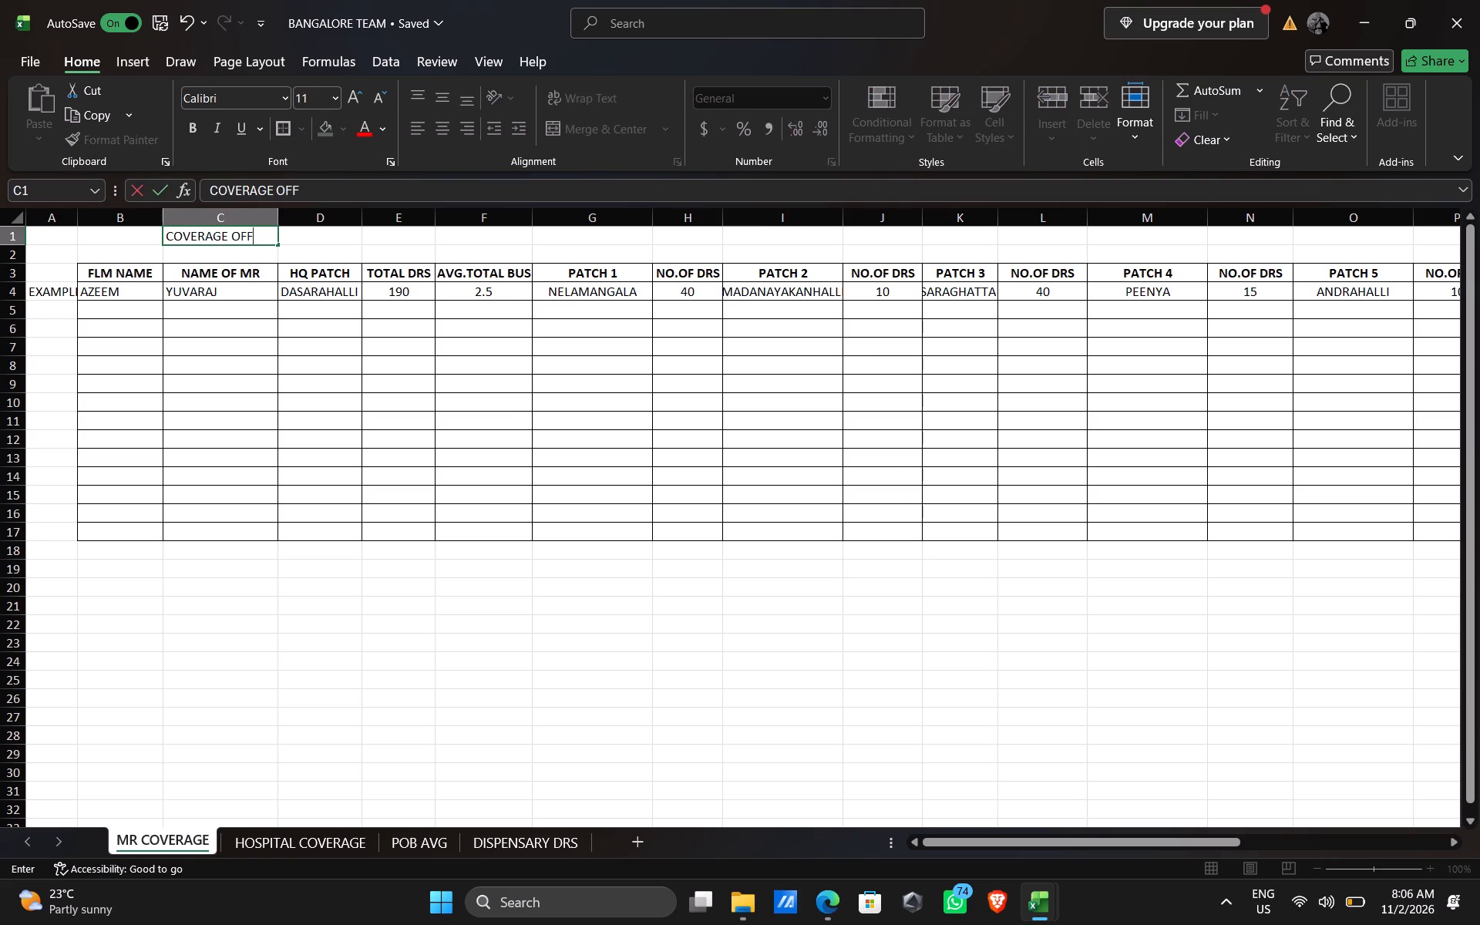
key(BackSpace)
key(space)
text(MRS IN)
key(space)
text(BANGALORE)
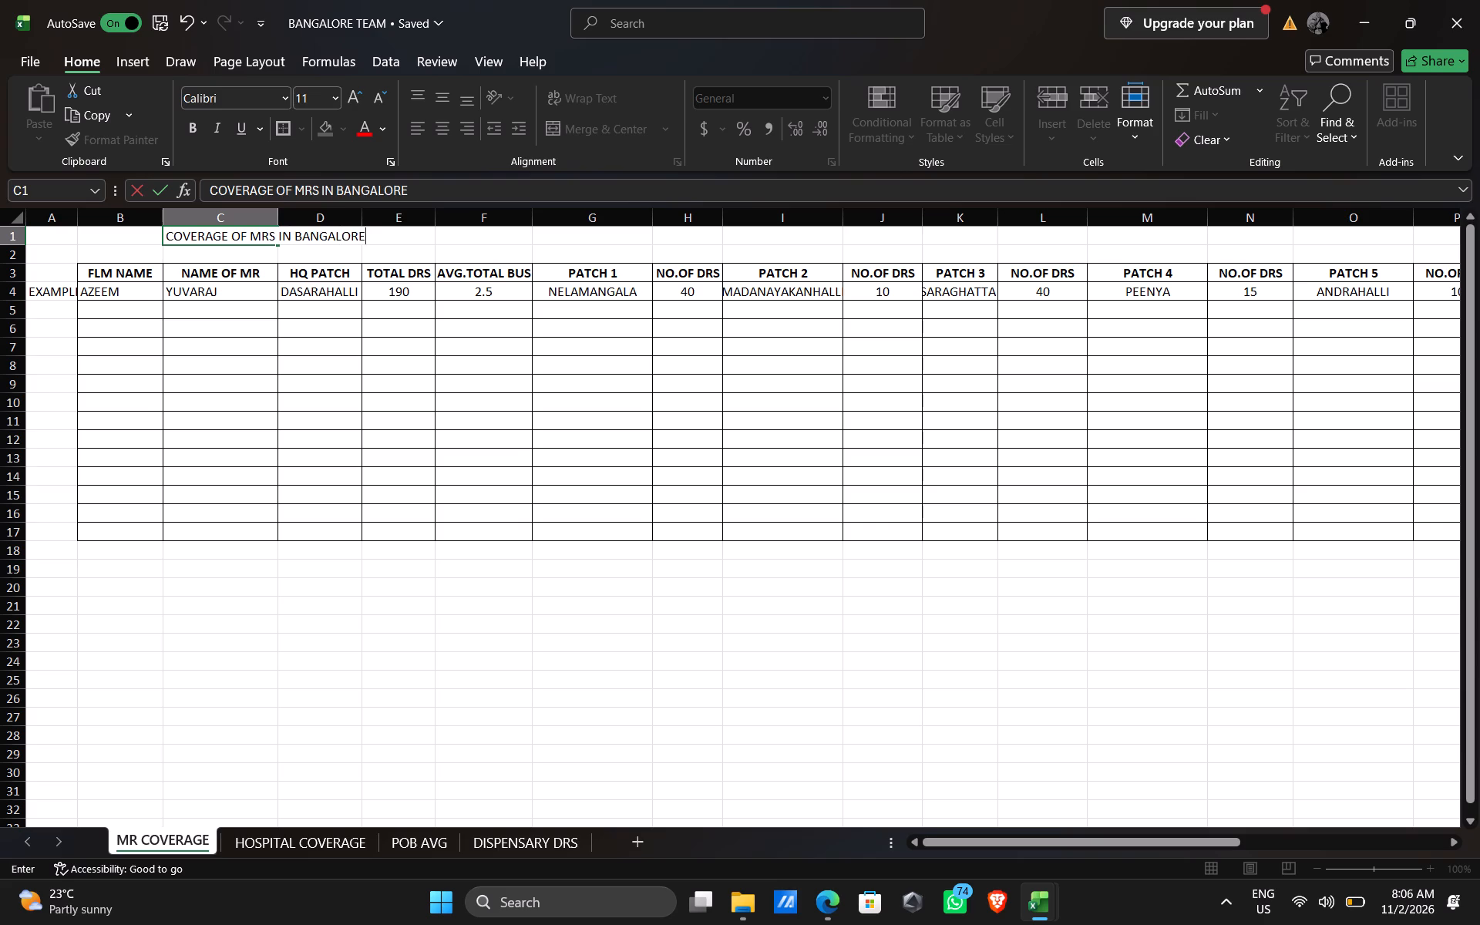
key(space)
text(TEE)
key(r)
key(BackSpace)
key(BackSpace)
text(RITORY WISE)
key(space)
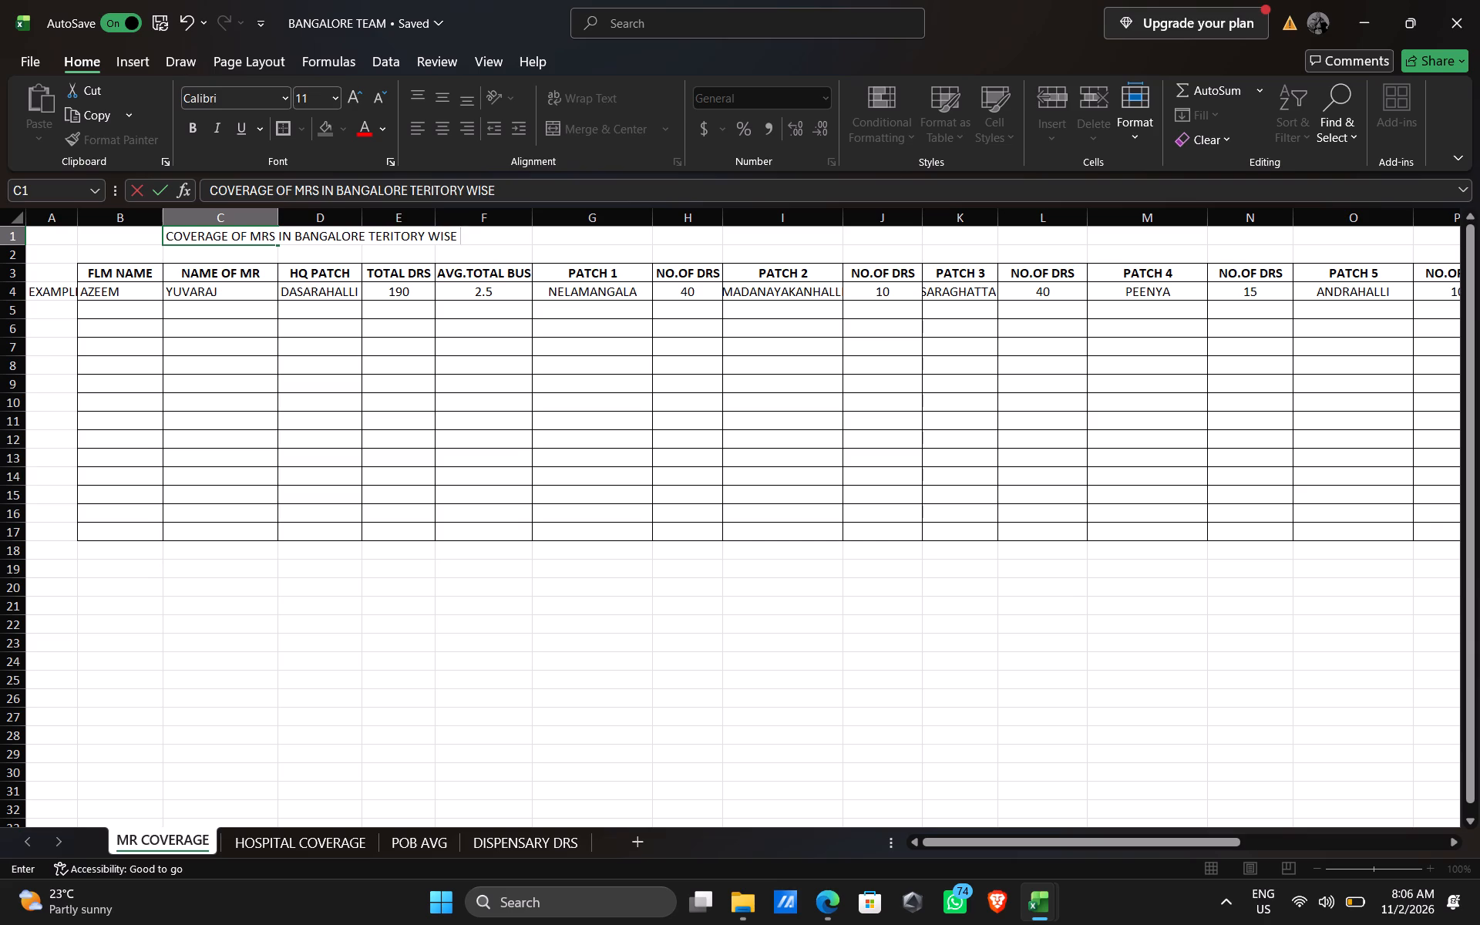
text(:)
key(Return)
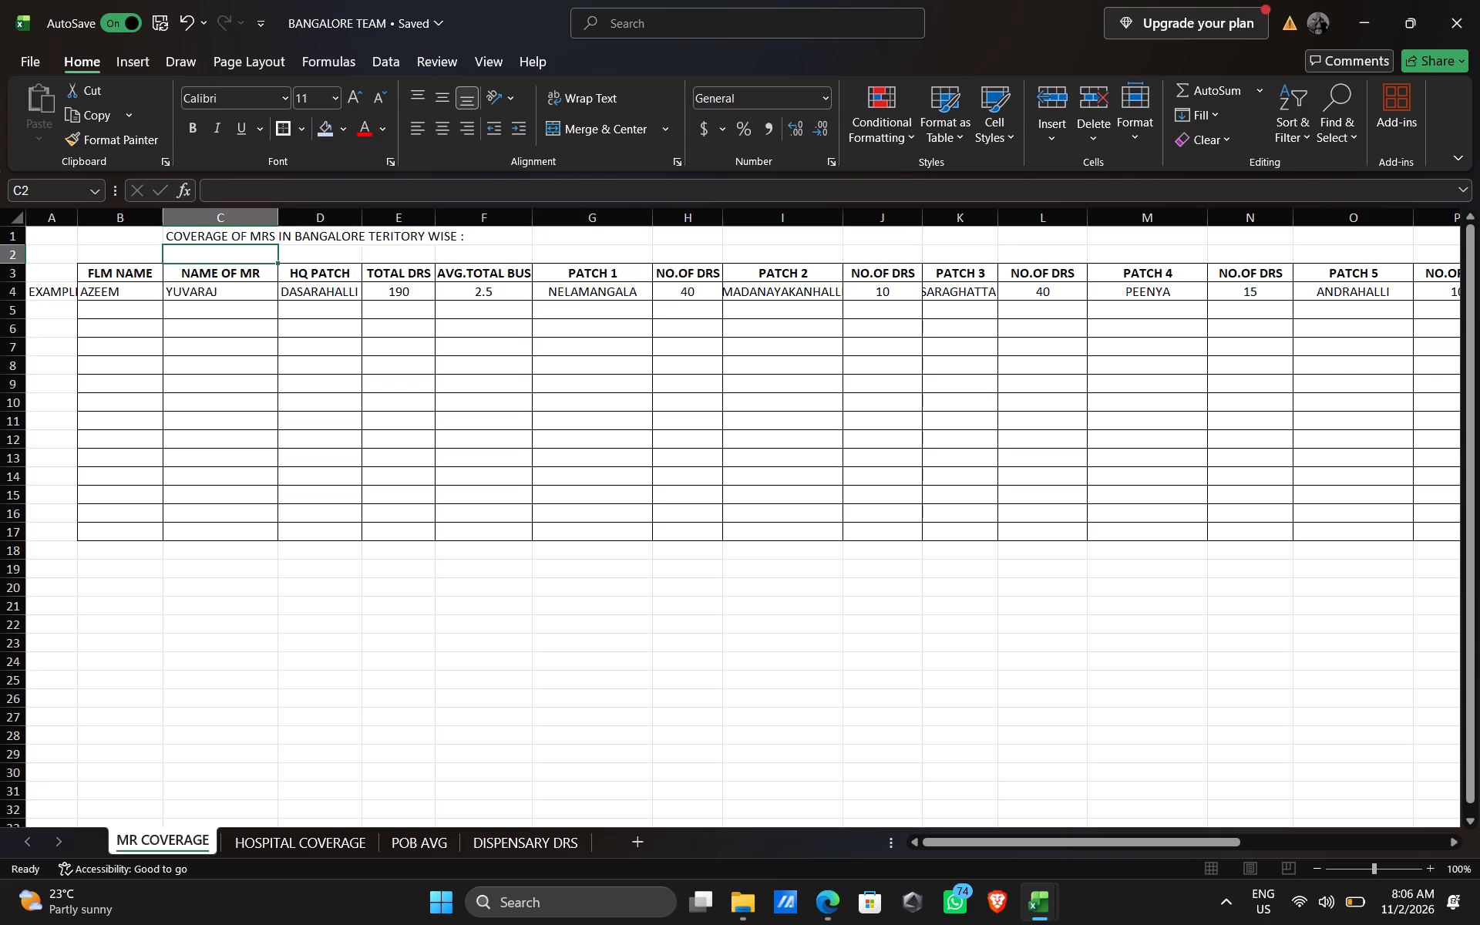
Bold and underline the title in C1.
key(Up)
click(196, 129)
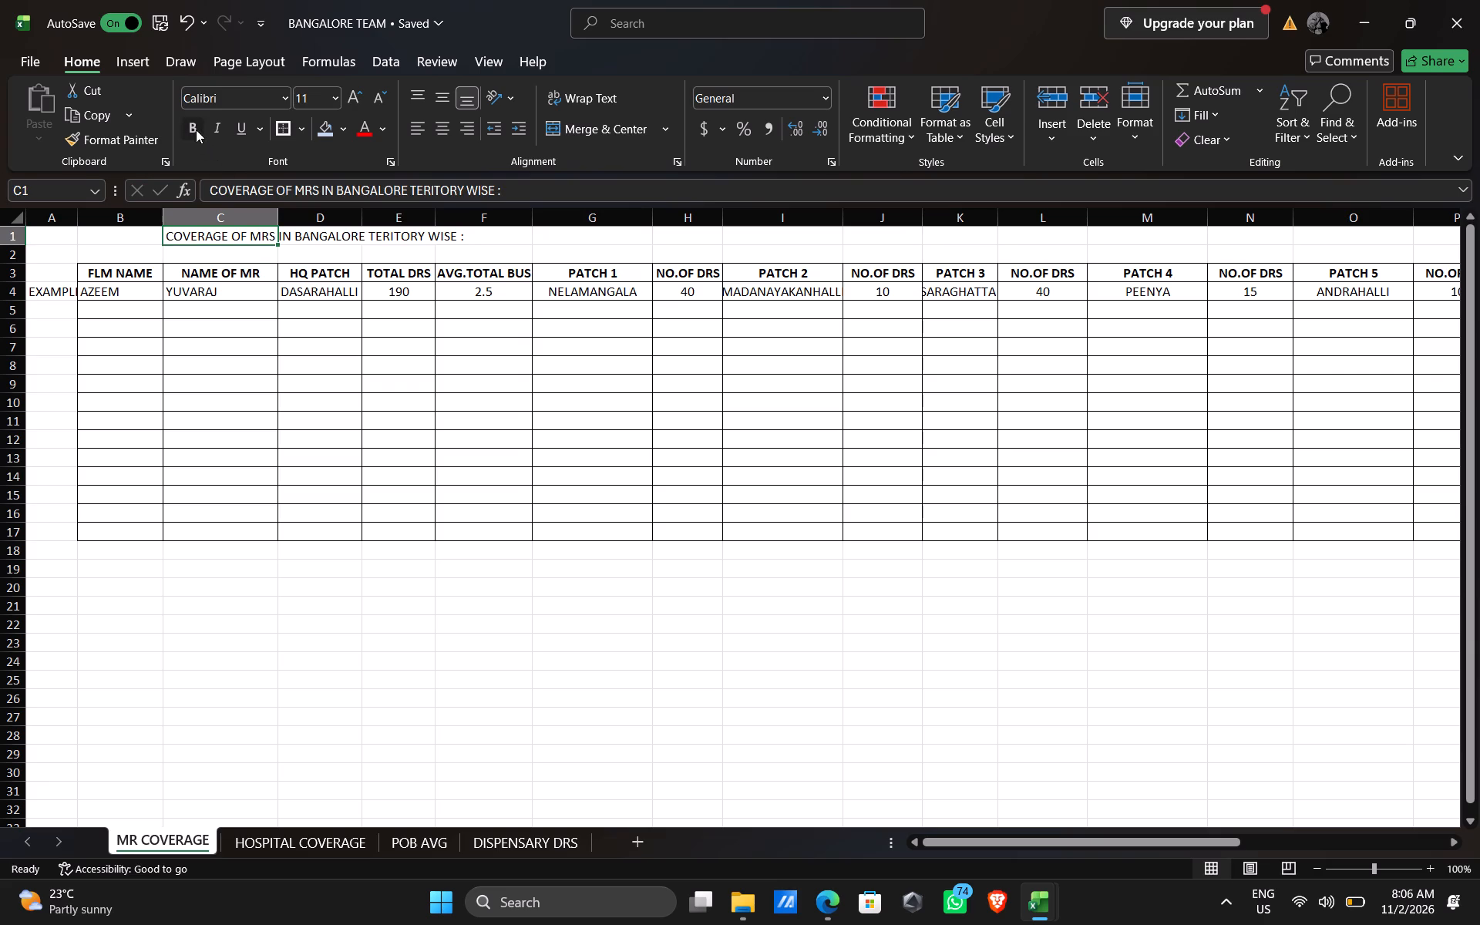
click(239, 130)
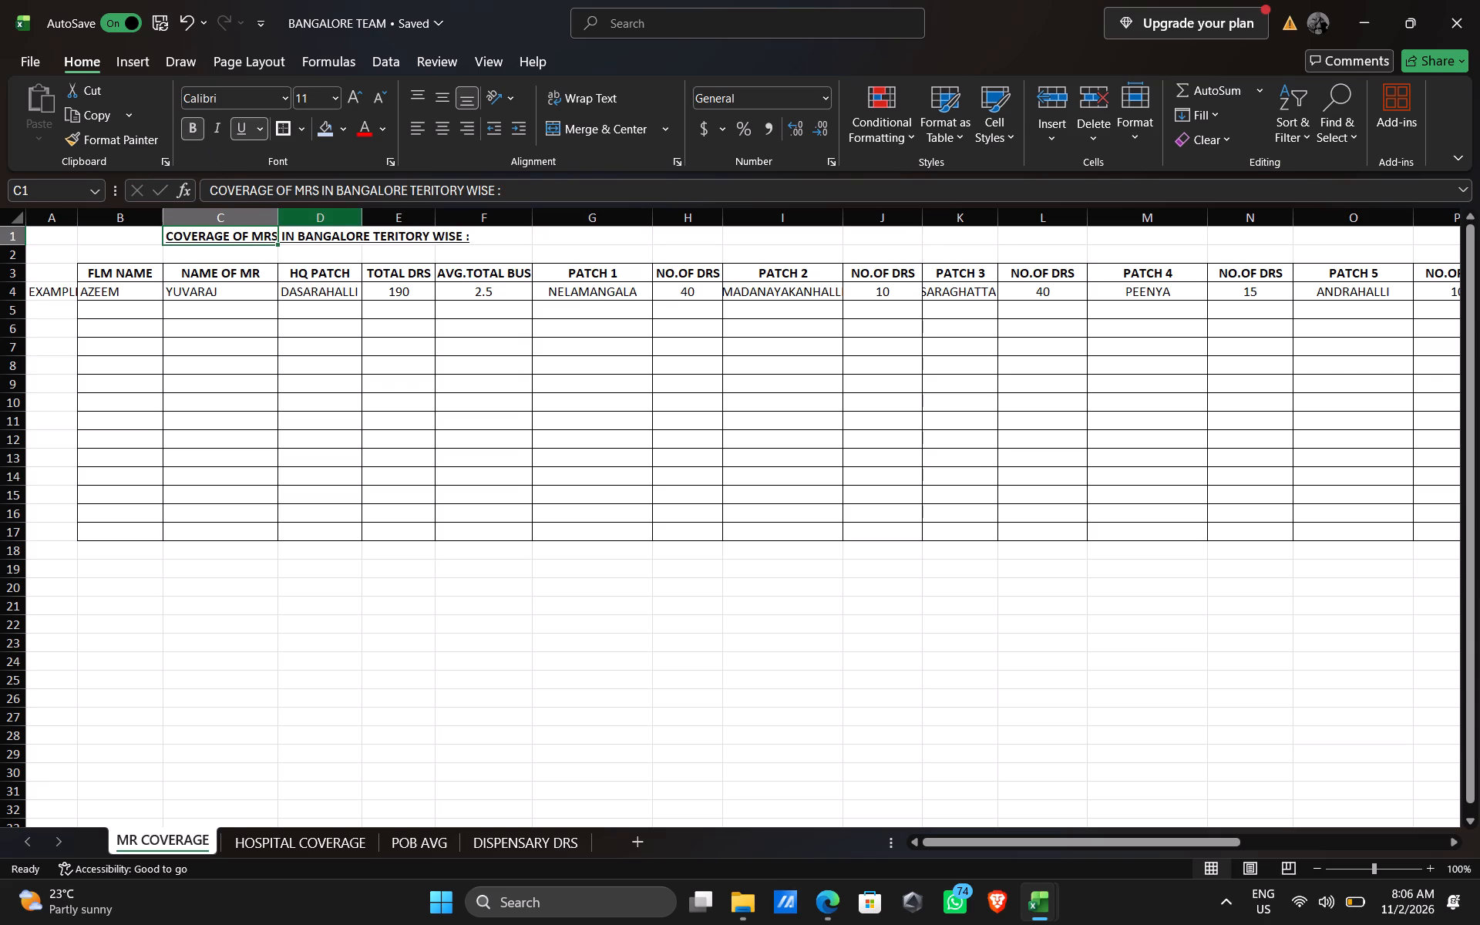
Fill the MR COVERAGE header cells B3:X3, from FLM NAME through the last NO.OF DRS, with light blue.
drag(106, 274, 1098, 285)
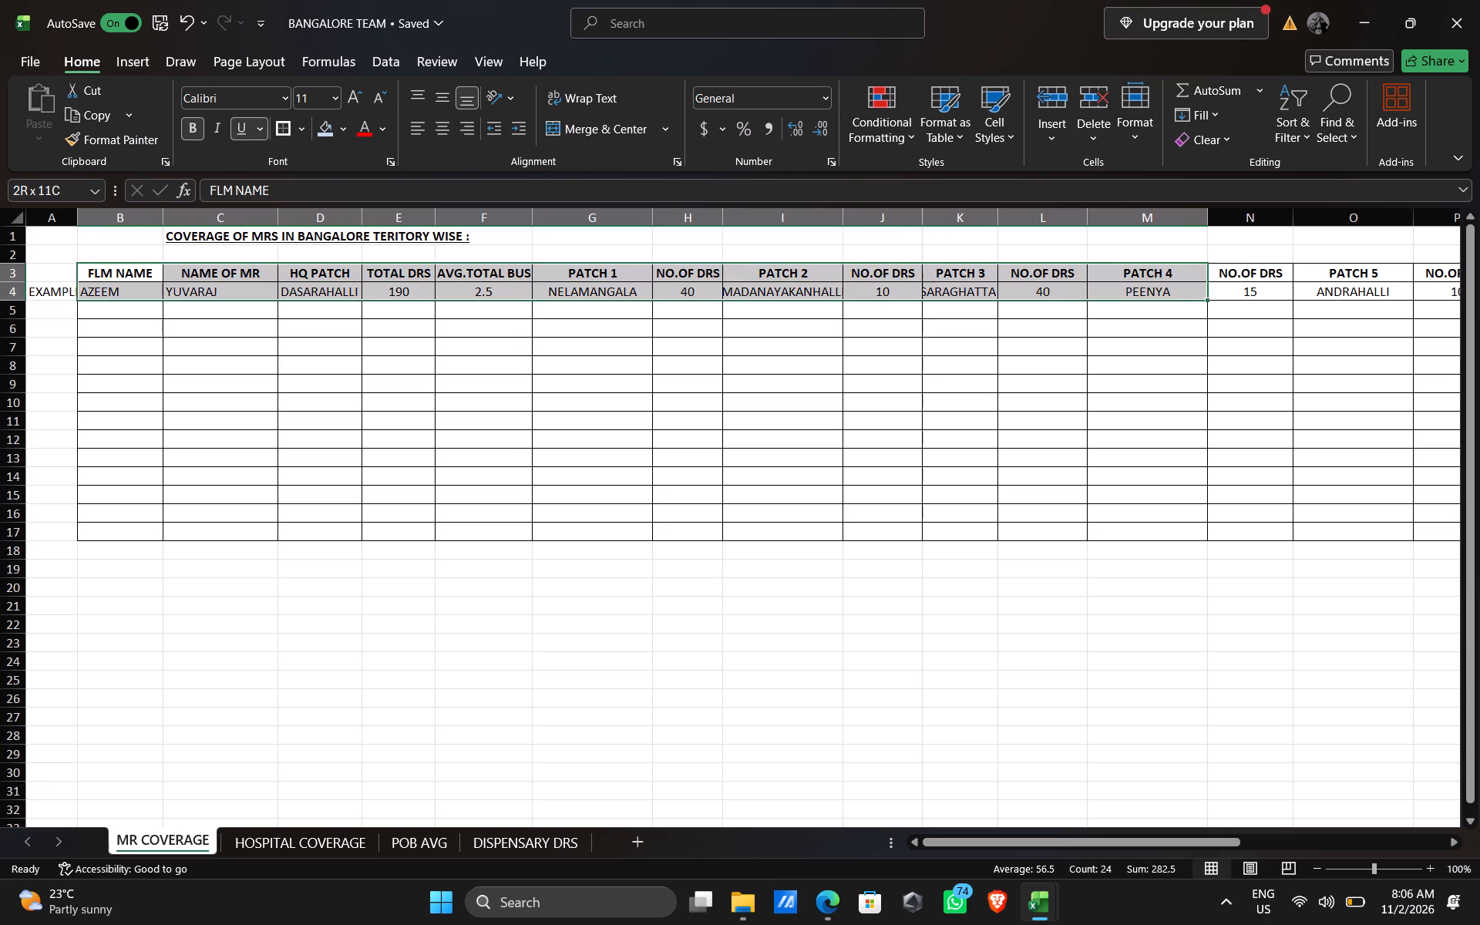
drag(1098, 285, 1479, 270)
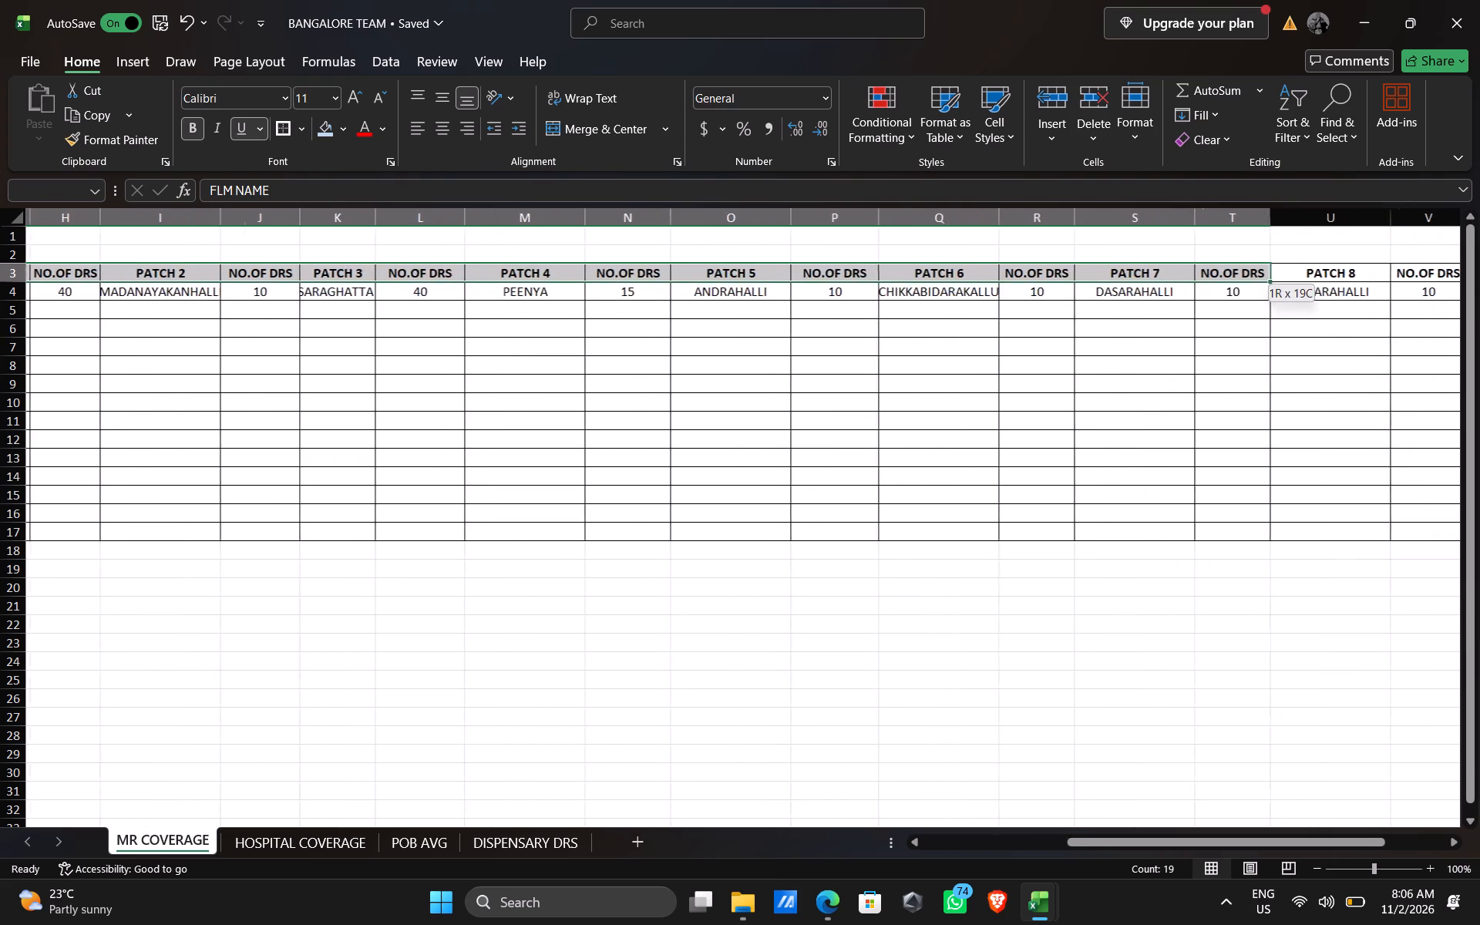
drag(1479, 270, 1370, 275)
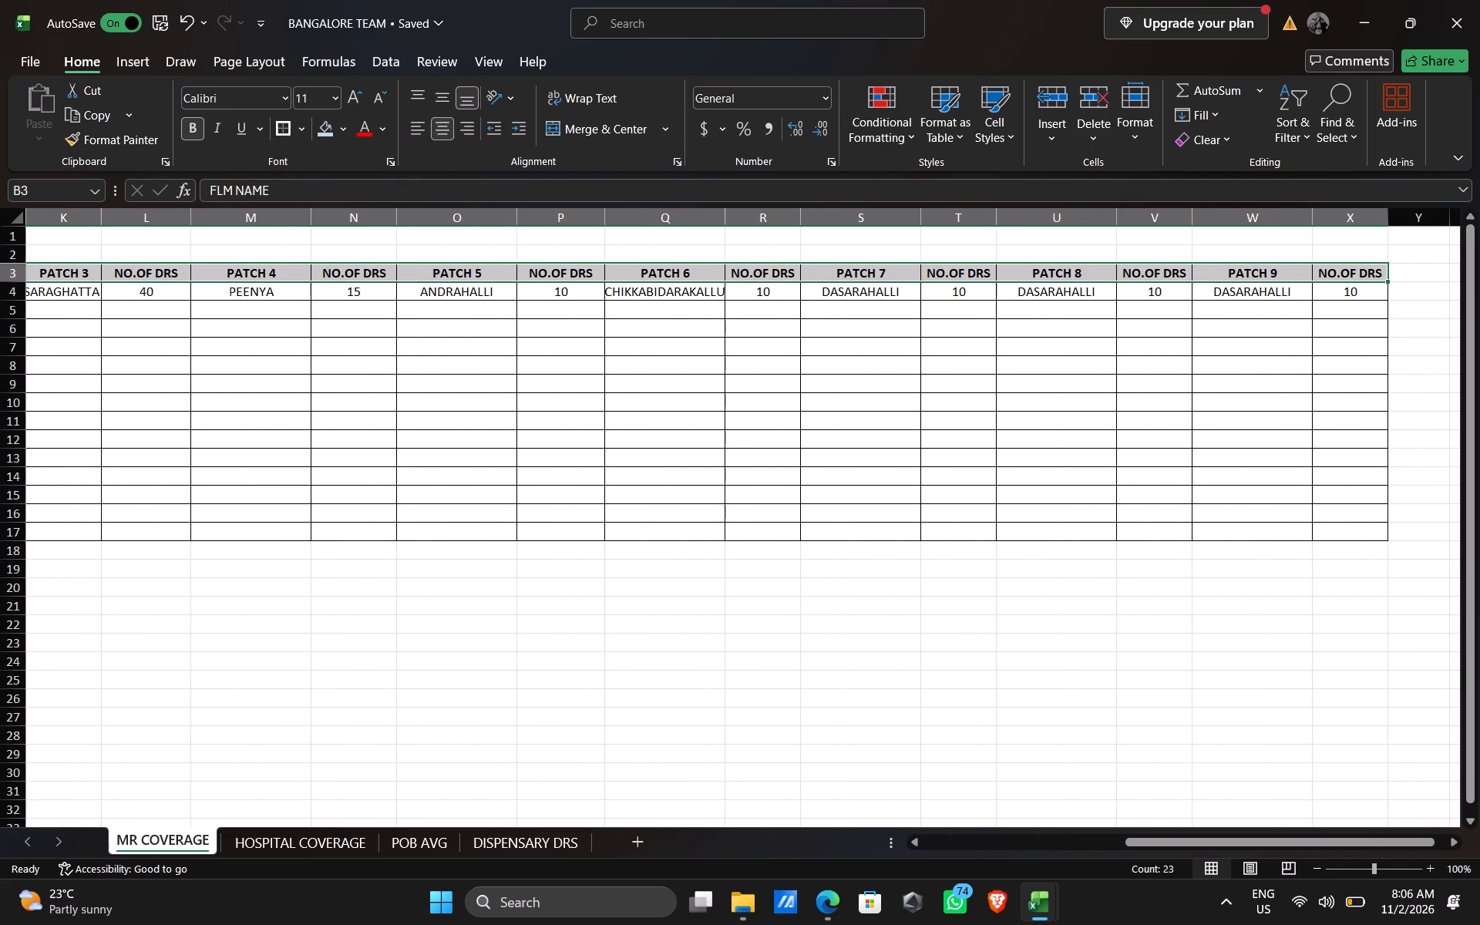
click(327, 132)
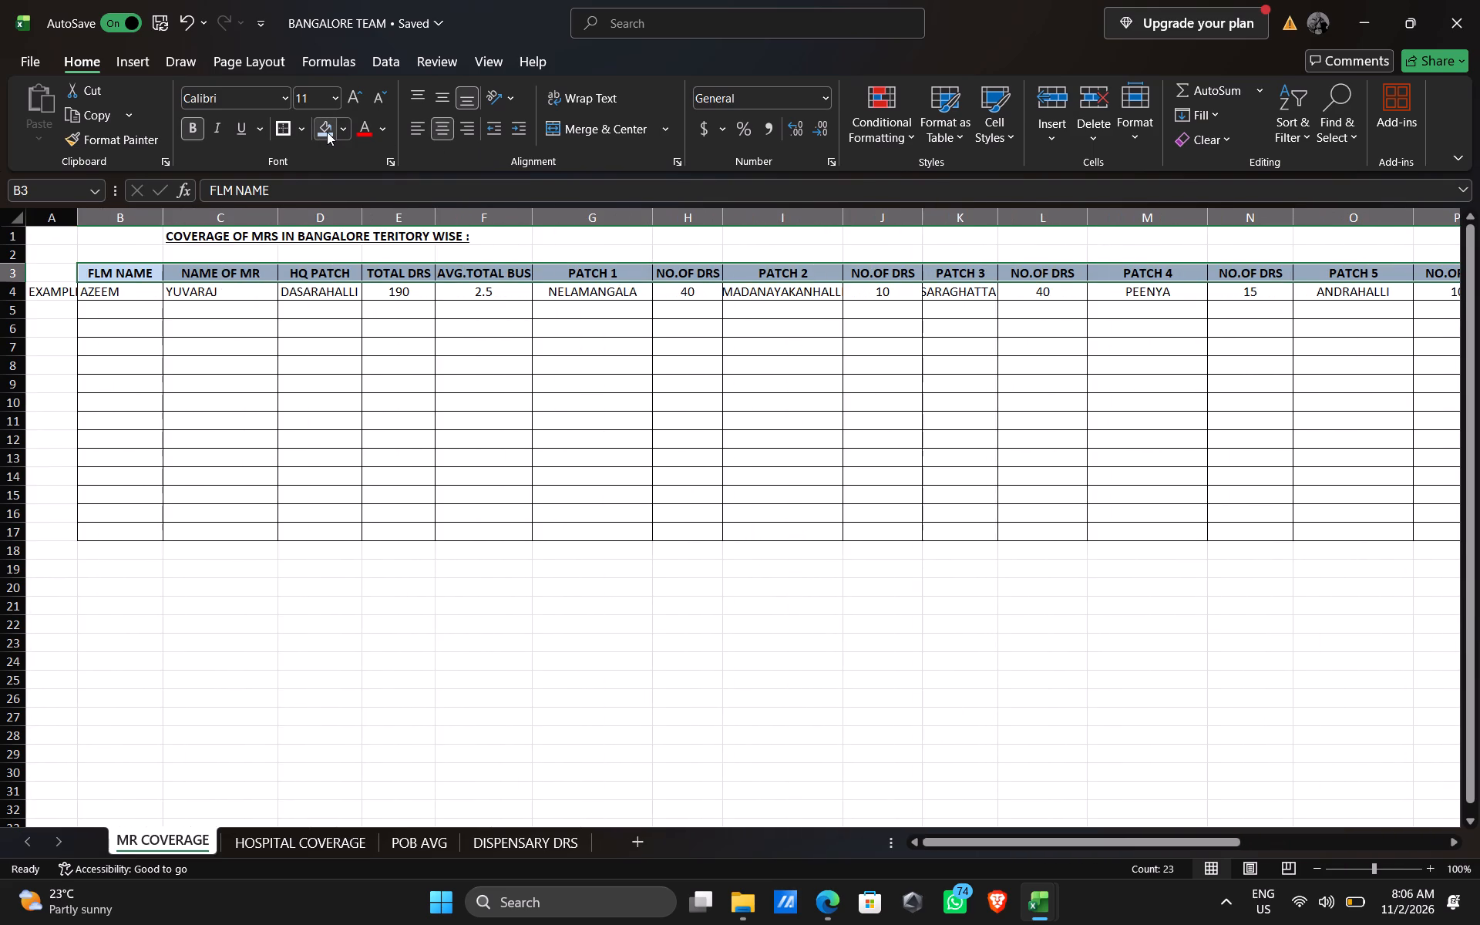
click(489, 345)
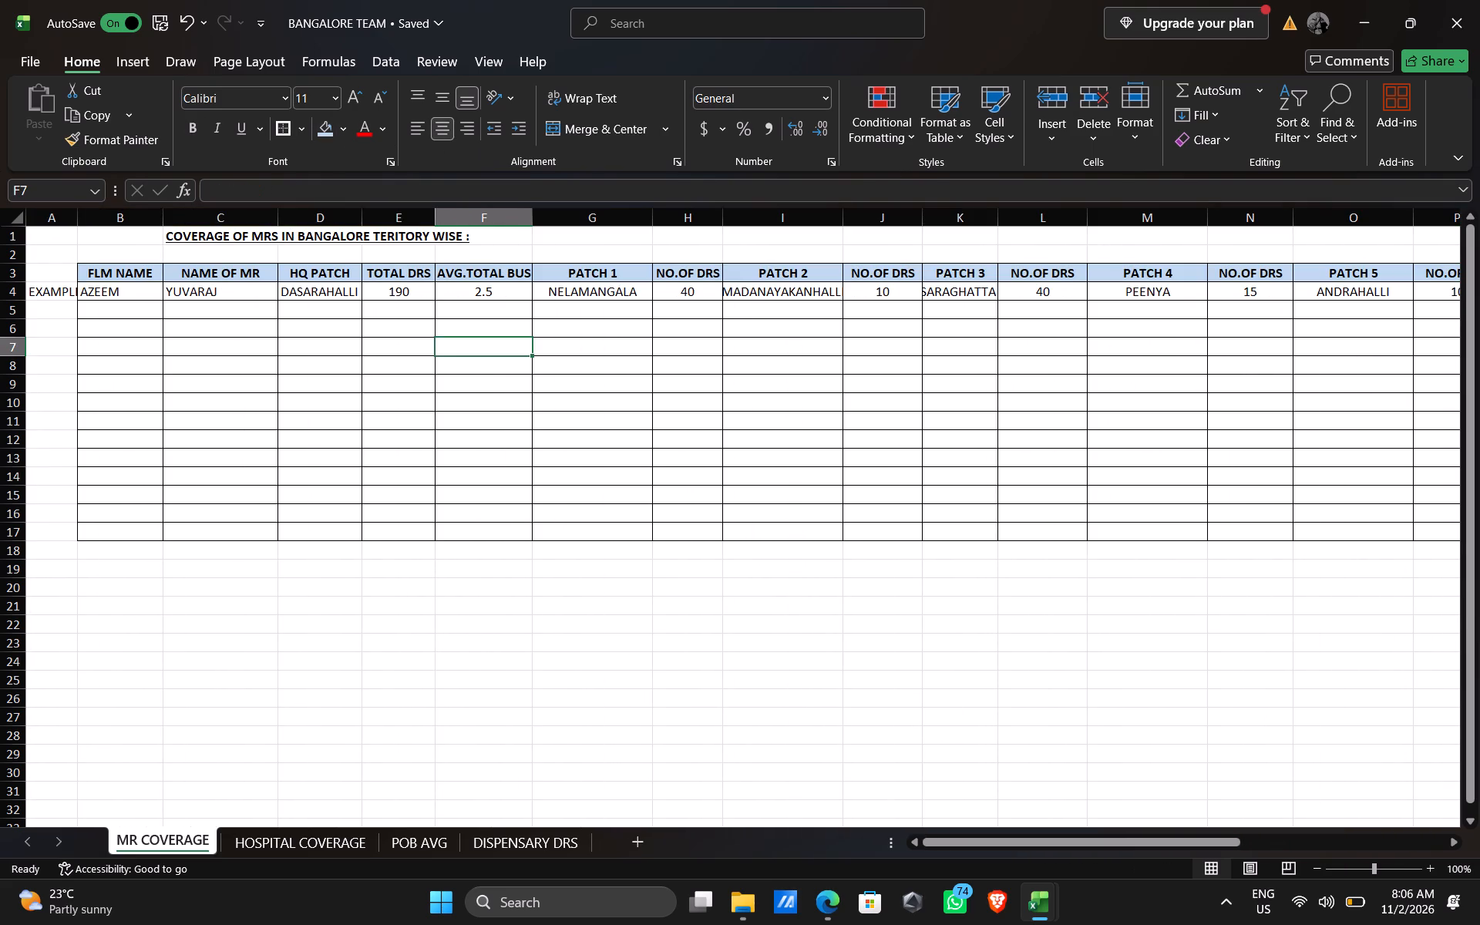
click(600, 370)
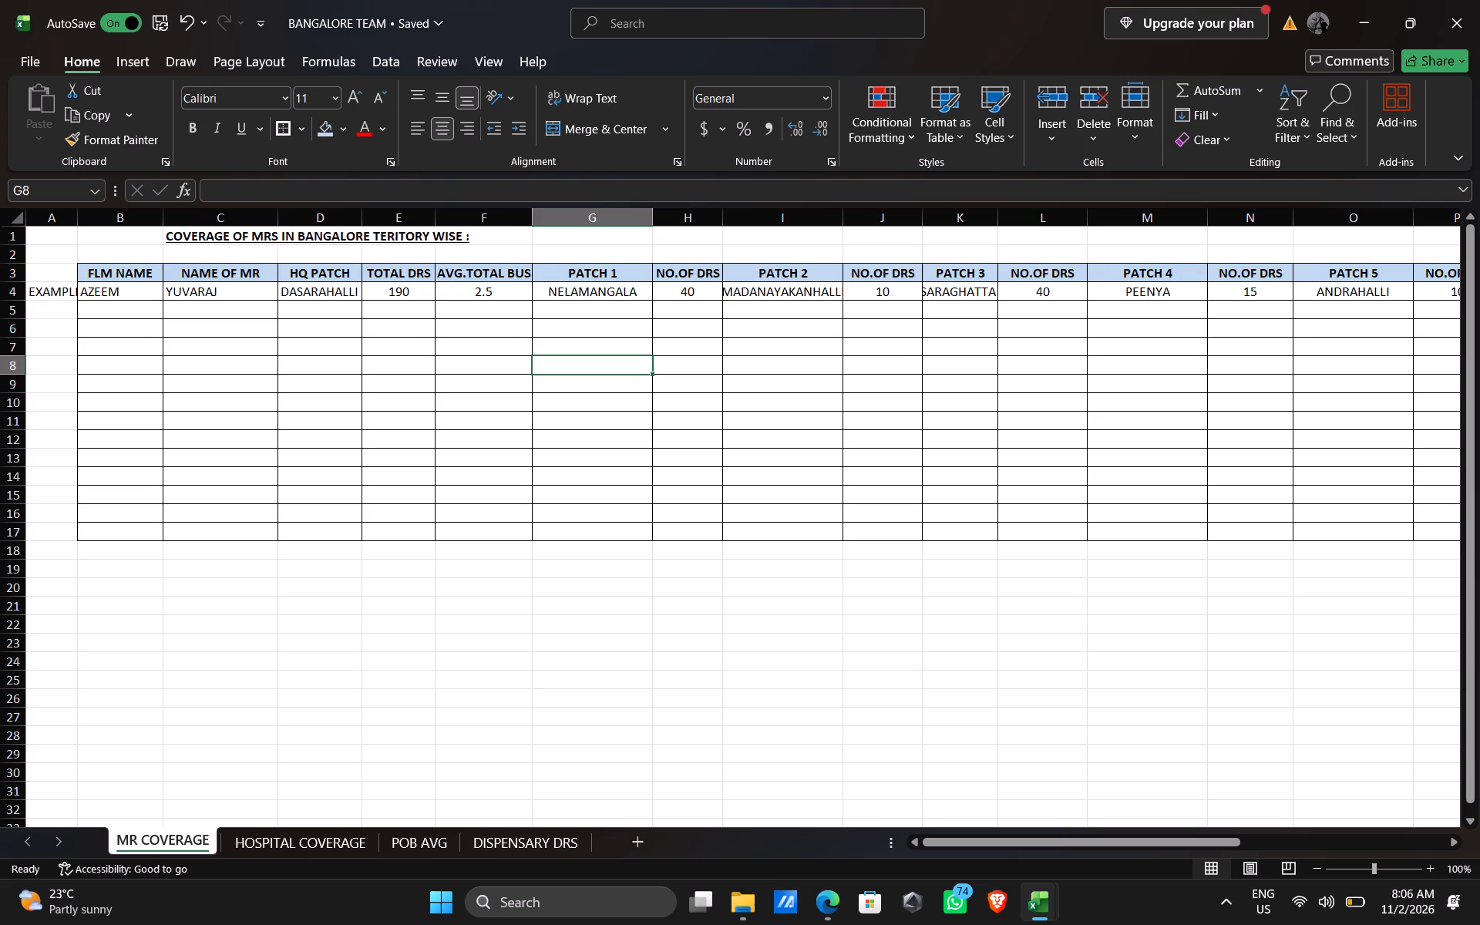
Narrow the FLM NAME and NAME OF MR columns, B and C, slightly.
drag(163, 213, 156, 213)
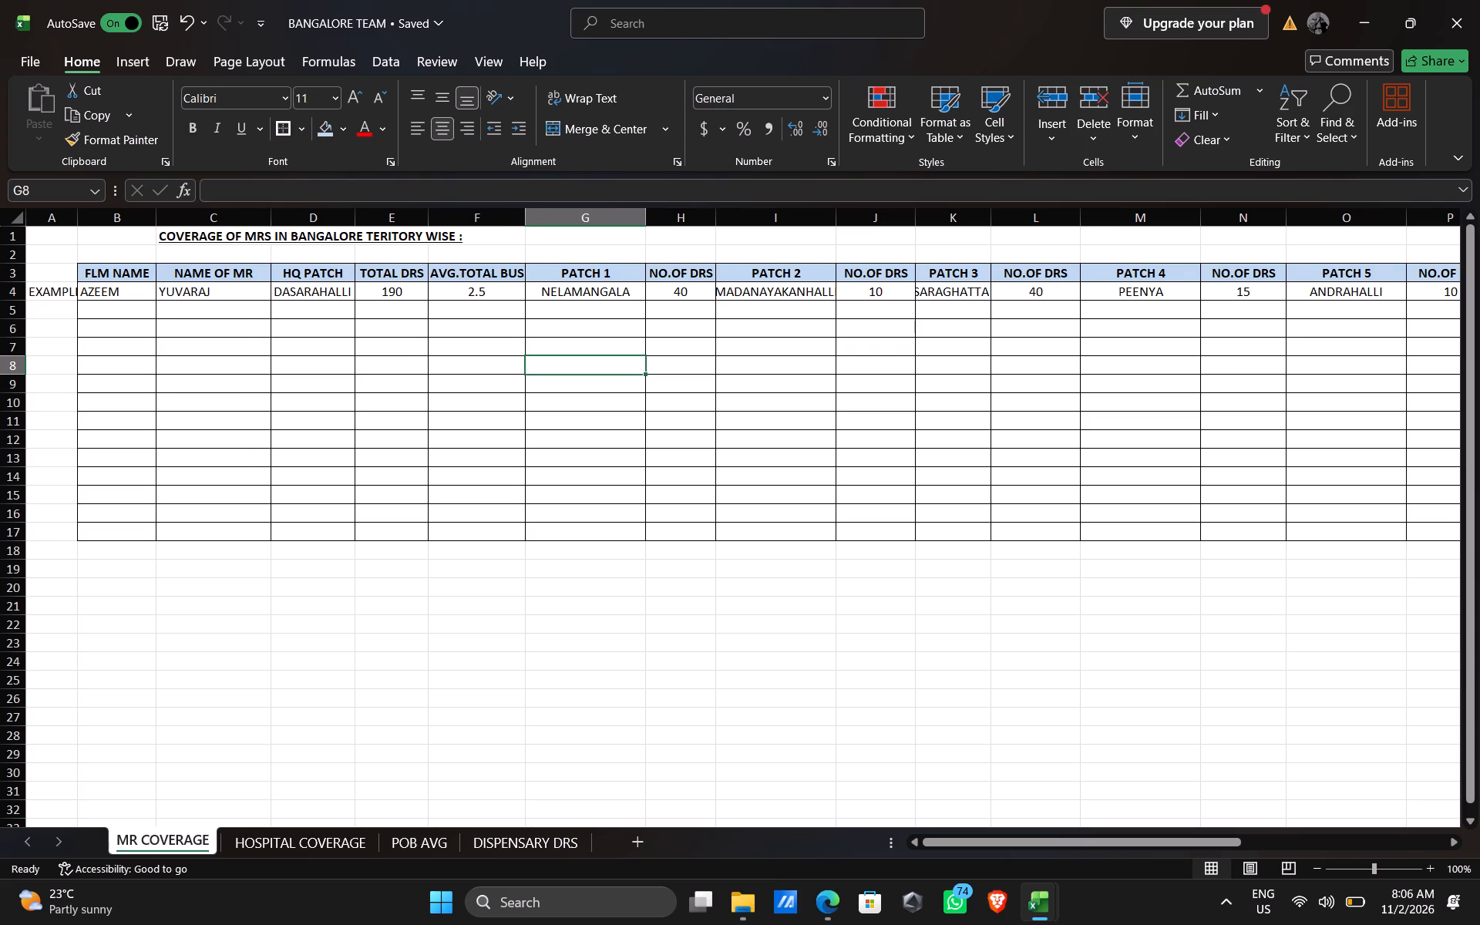
drag(271, 215, 257, 214)
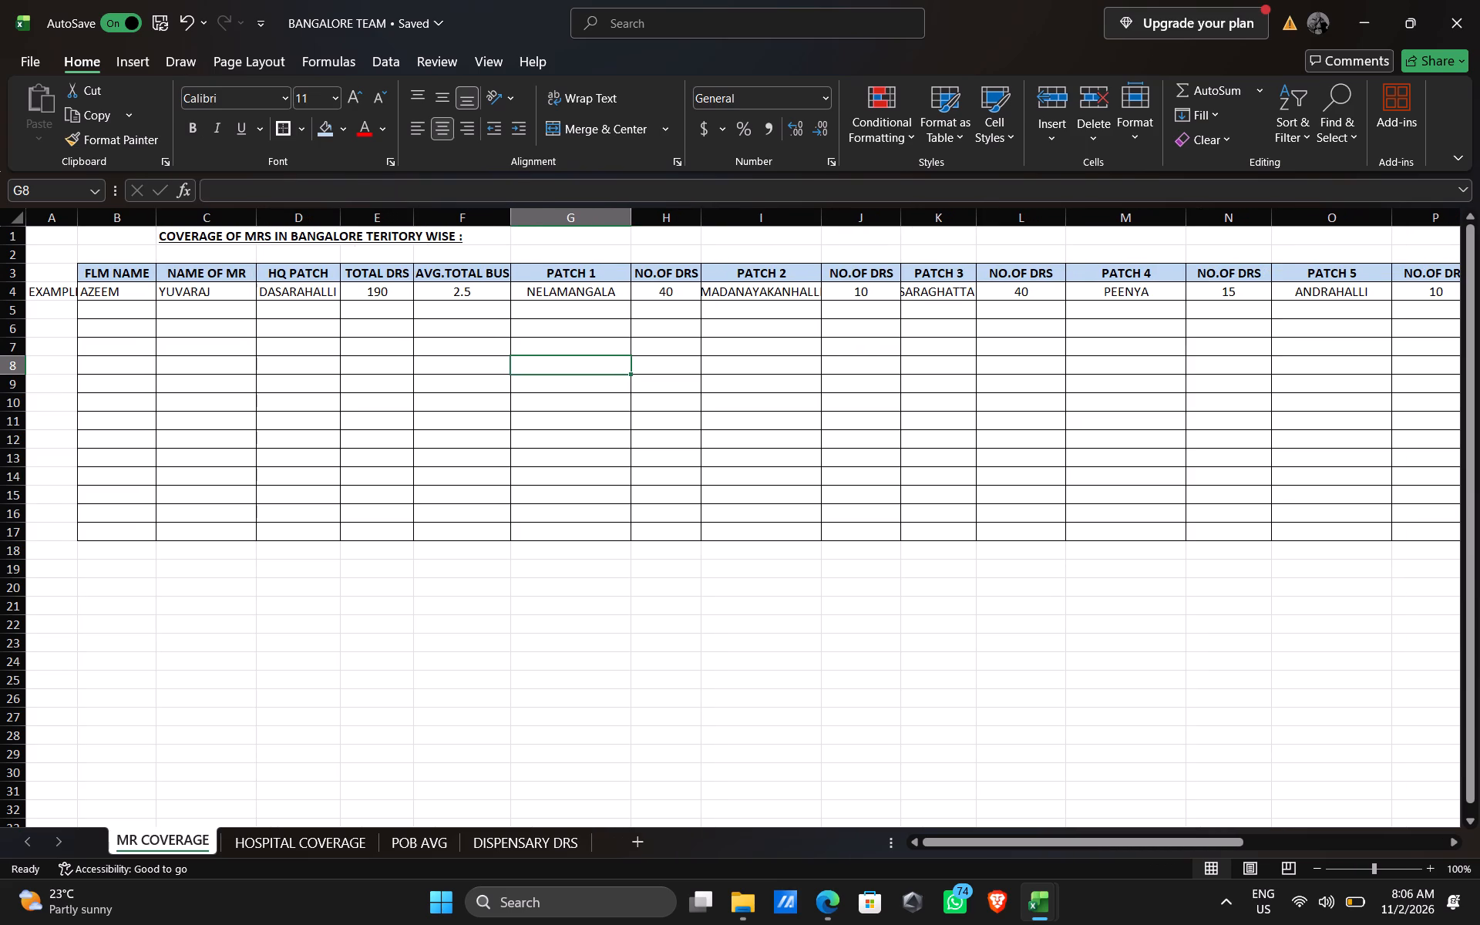
Widen the NAME OF MR column, C, slightly on the MR COVERAGE sheet.
drag(257, 214, 267, 213)
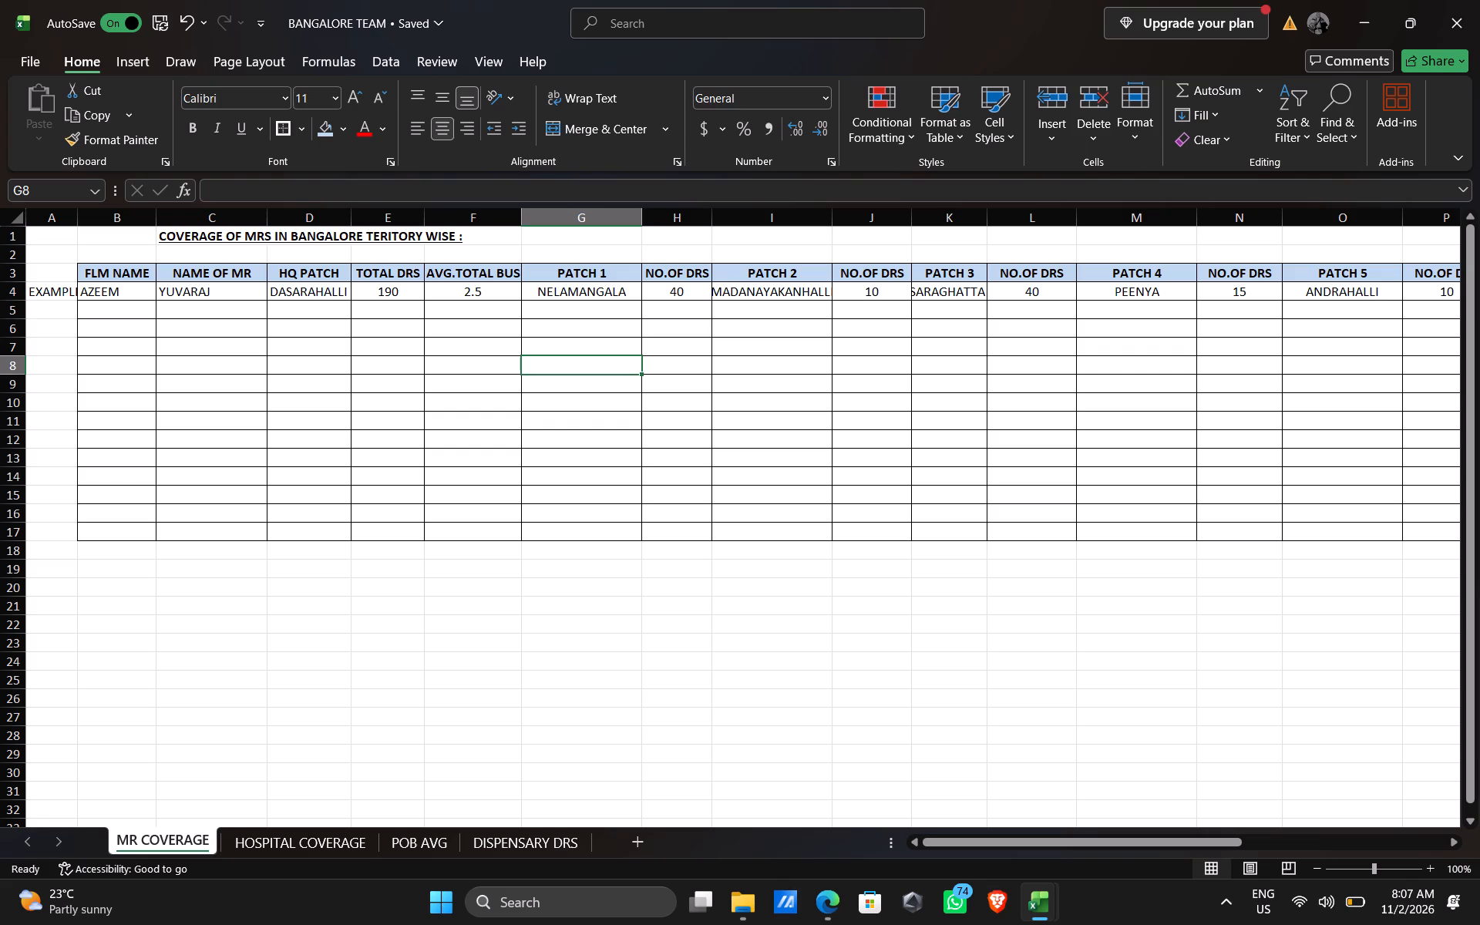
On the POB AVG sheet, copy the three ASTHAKIND G columns, X:Z, into the adjacent empty columns AA:AC.
click(321, 844)
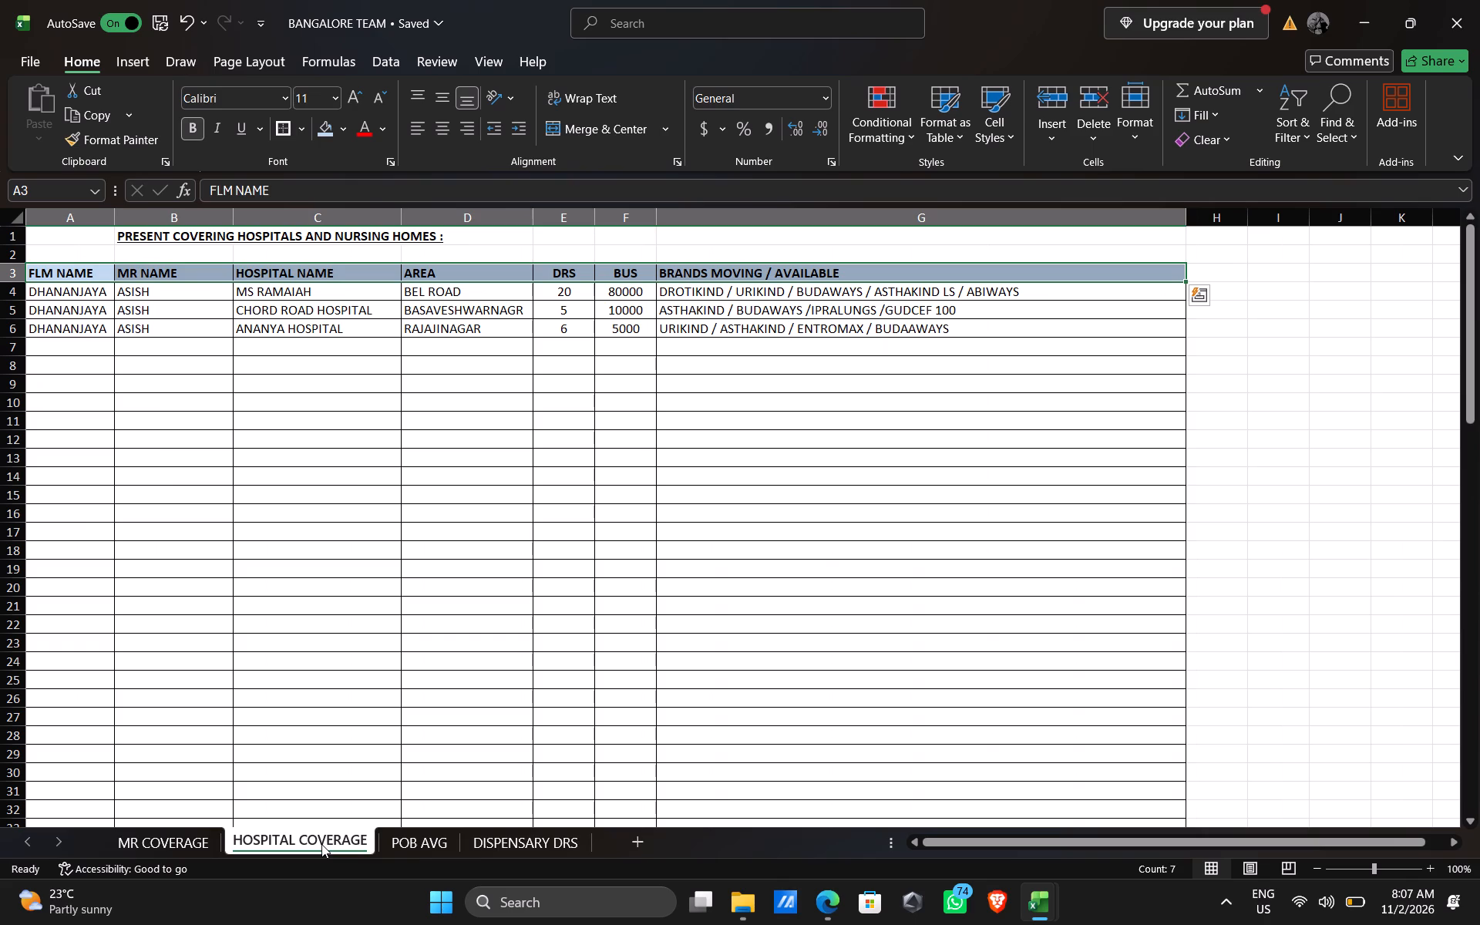
click(429, 841)
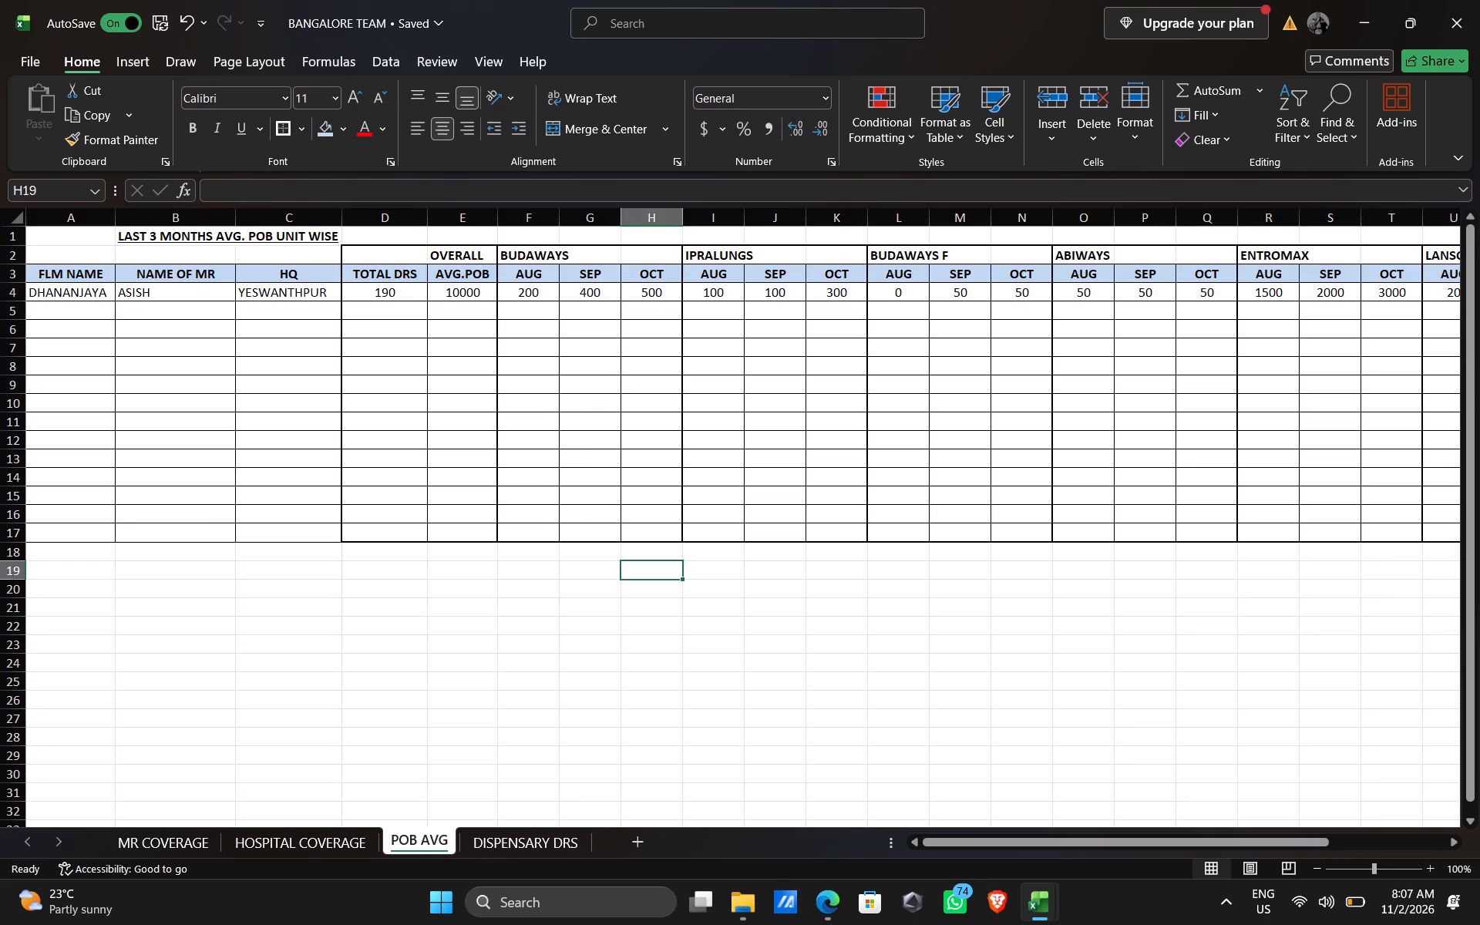
drag(1271, 846, 1311, 839)
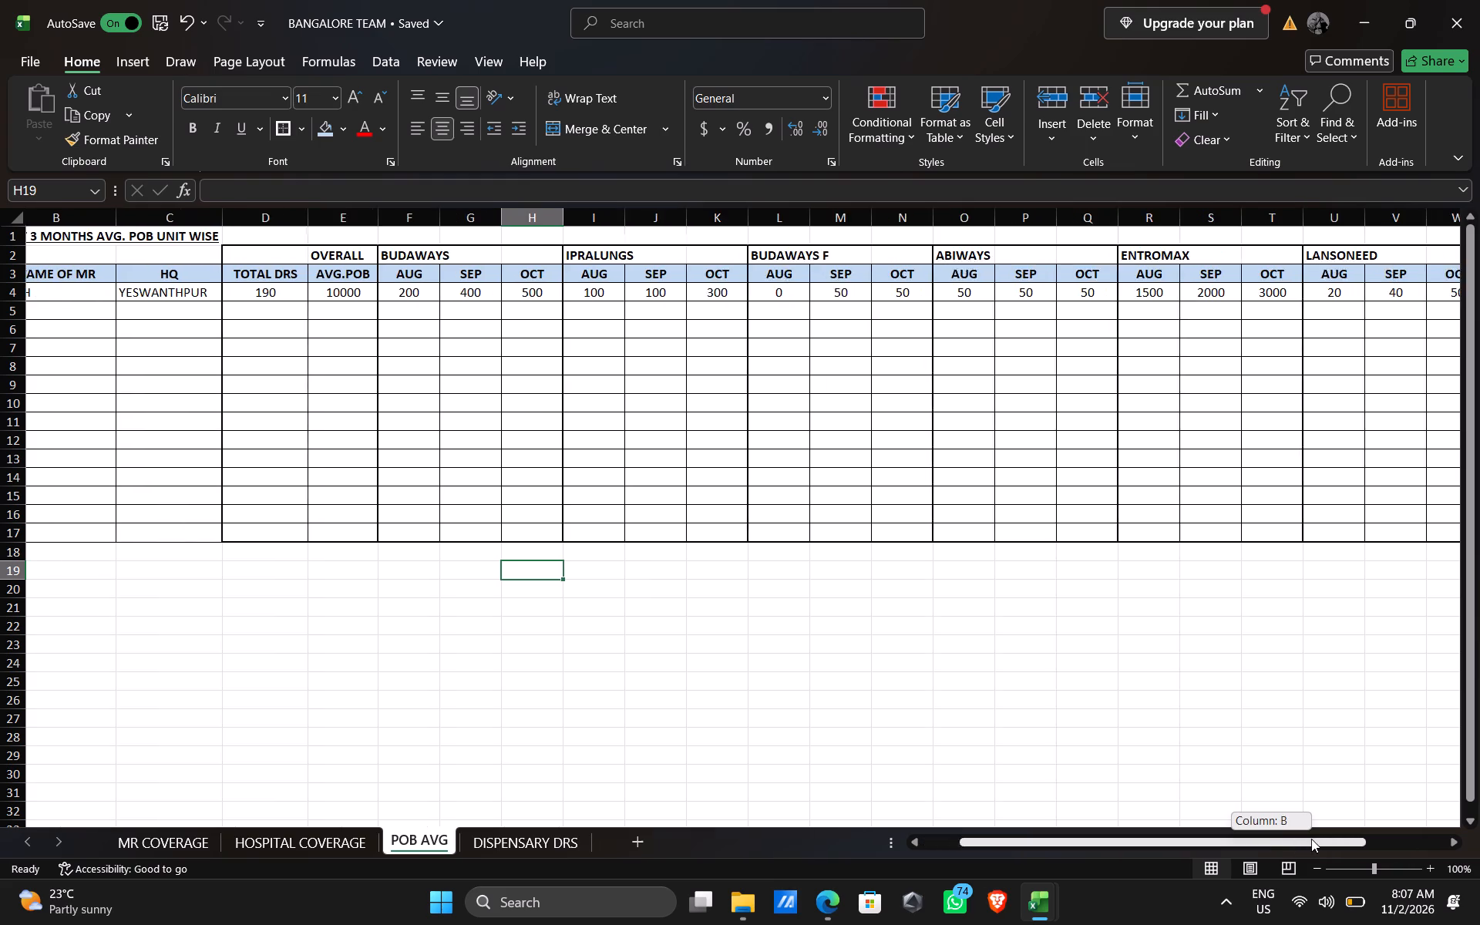
drag(1311, 839, 1444, 816)
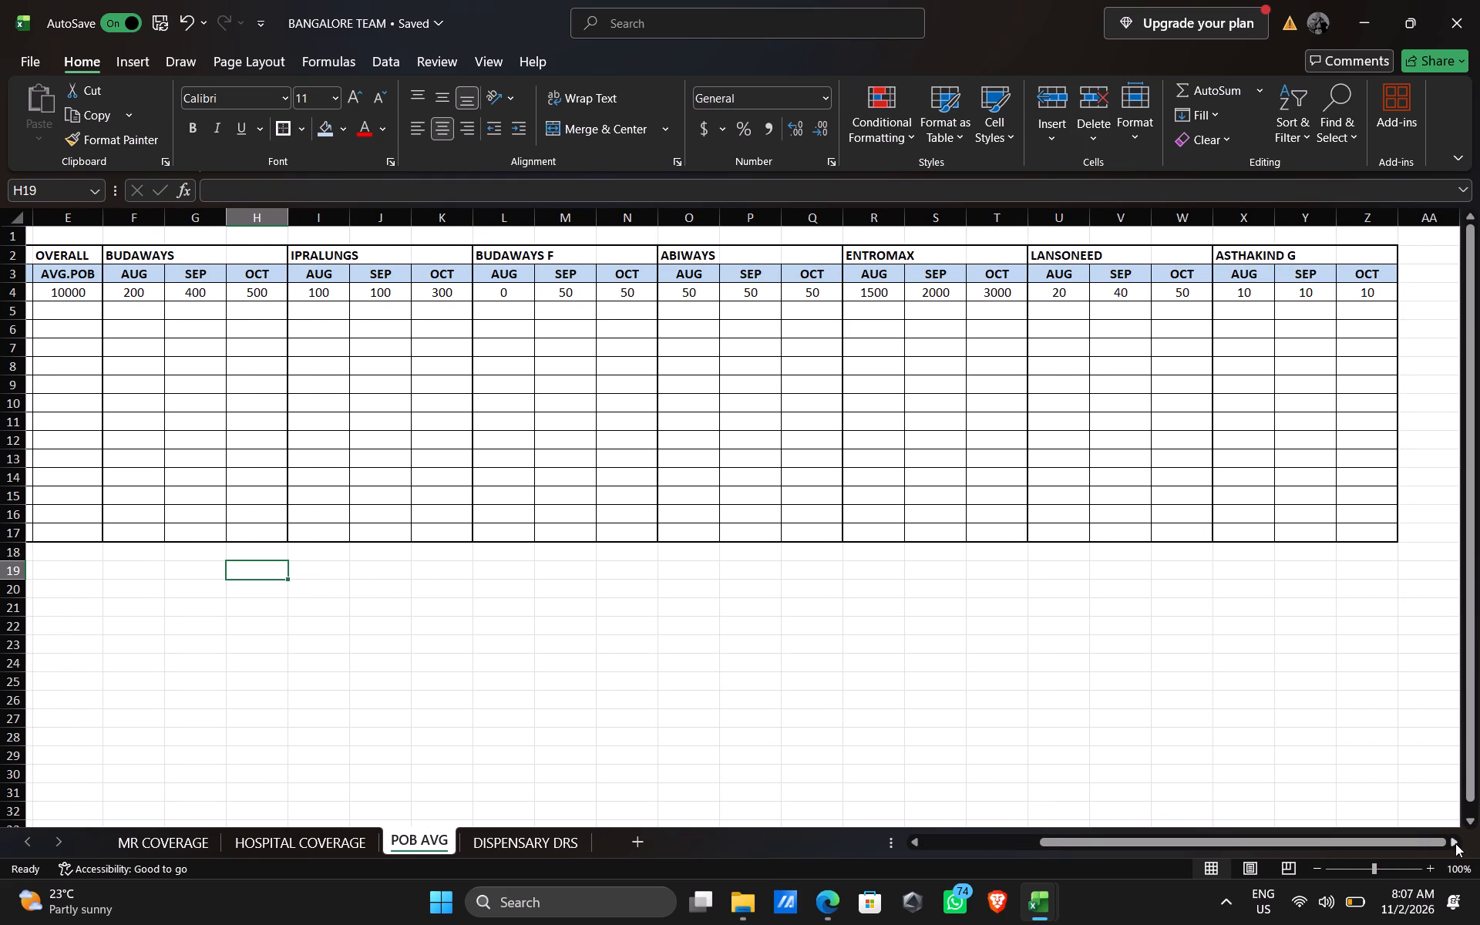
triple_click(1455, 843)
triple_click(1455, 843)
double_click(1455, 843)
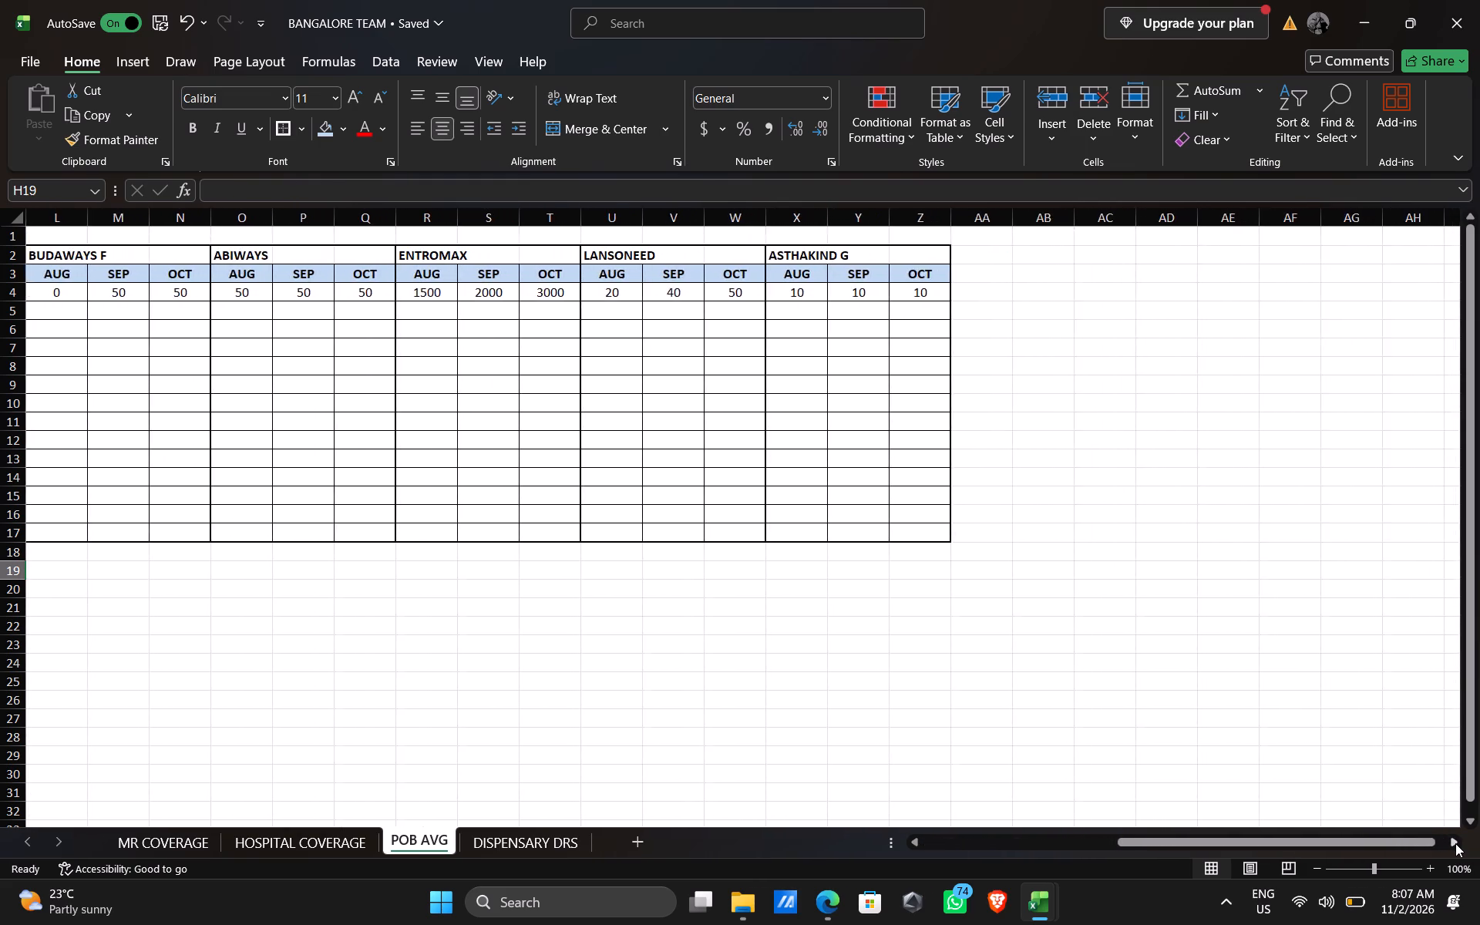
double_click(1455, 843)
click(838, 253)
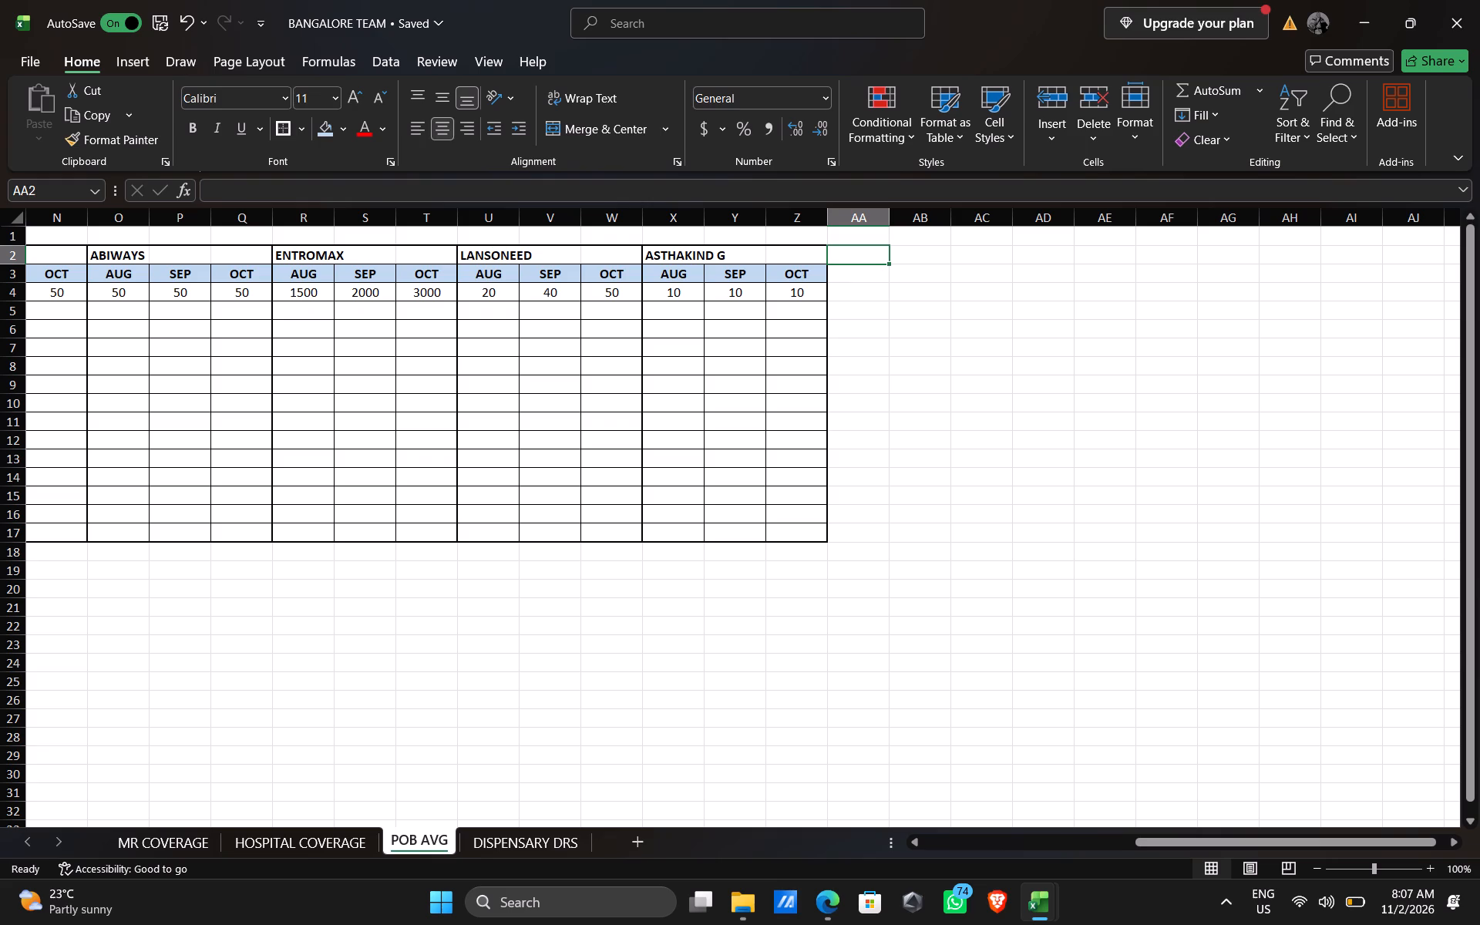
drag(664, 217, 785, 217)
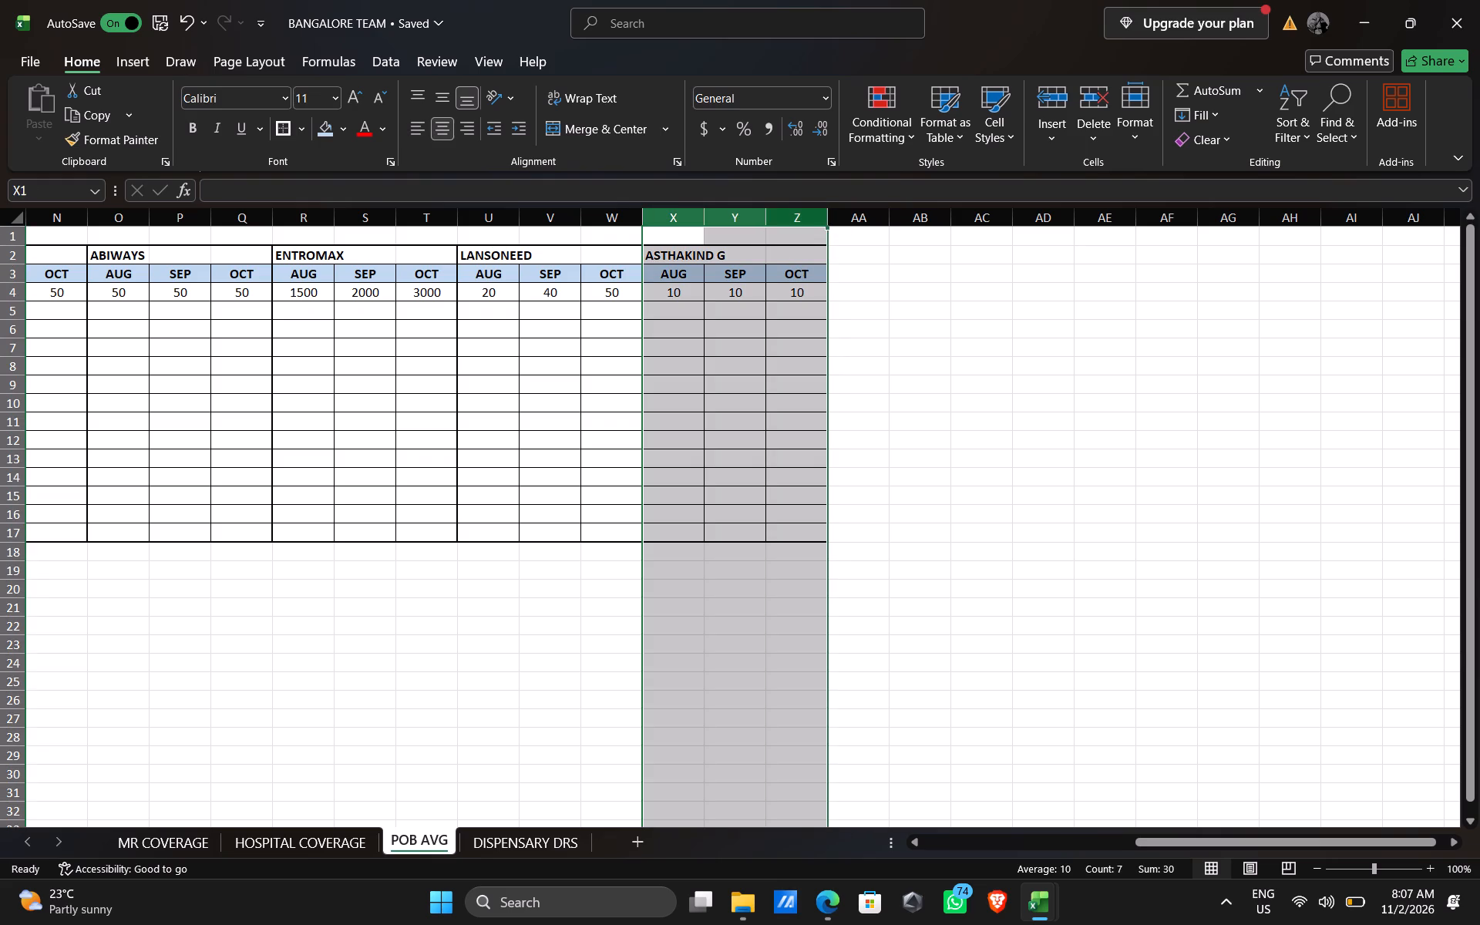
key(ctrl+c)
click(849, 218)
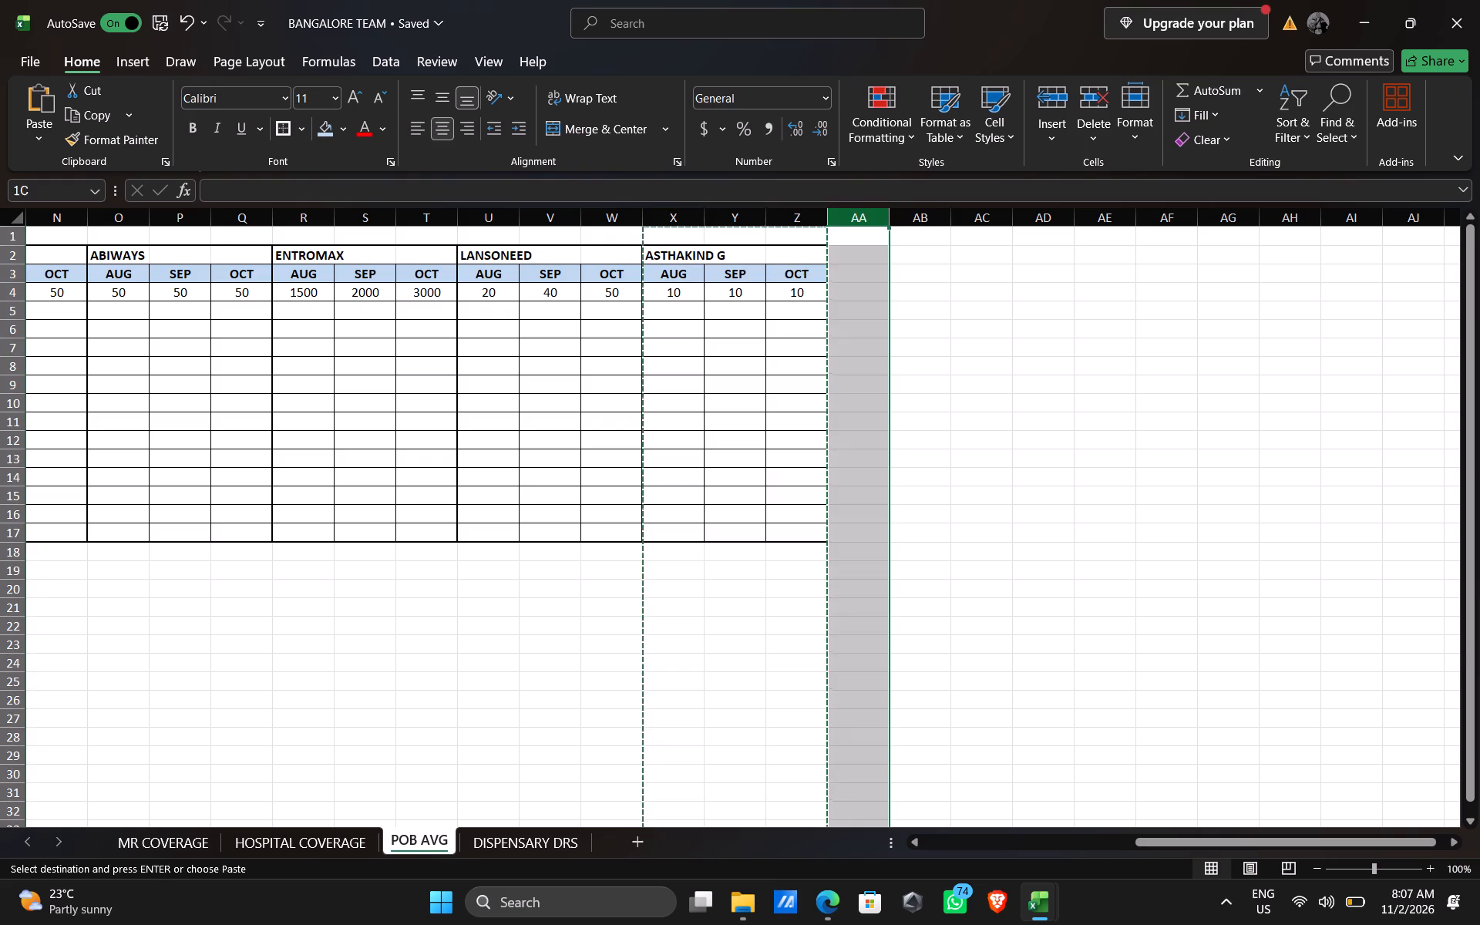
key(ctrl+v)
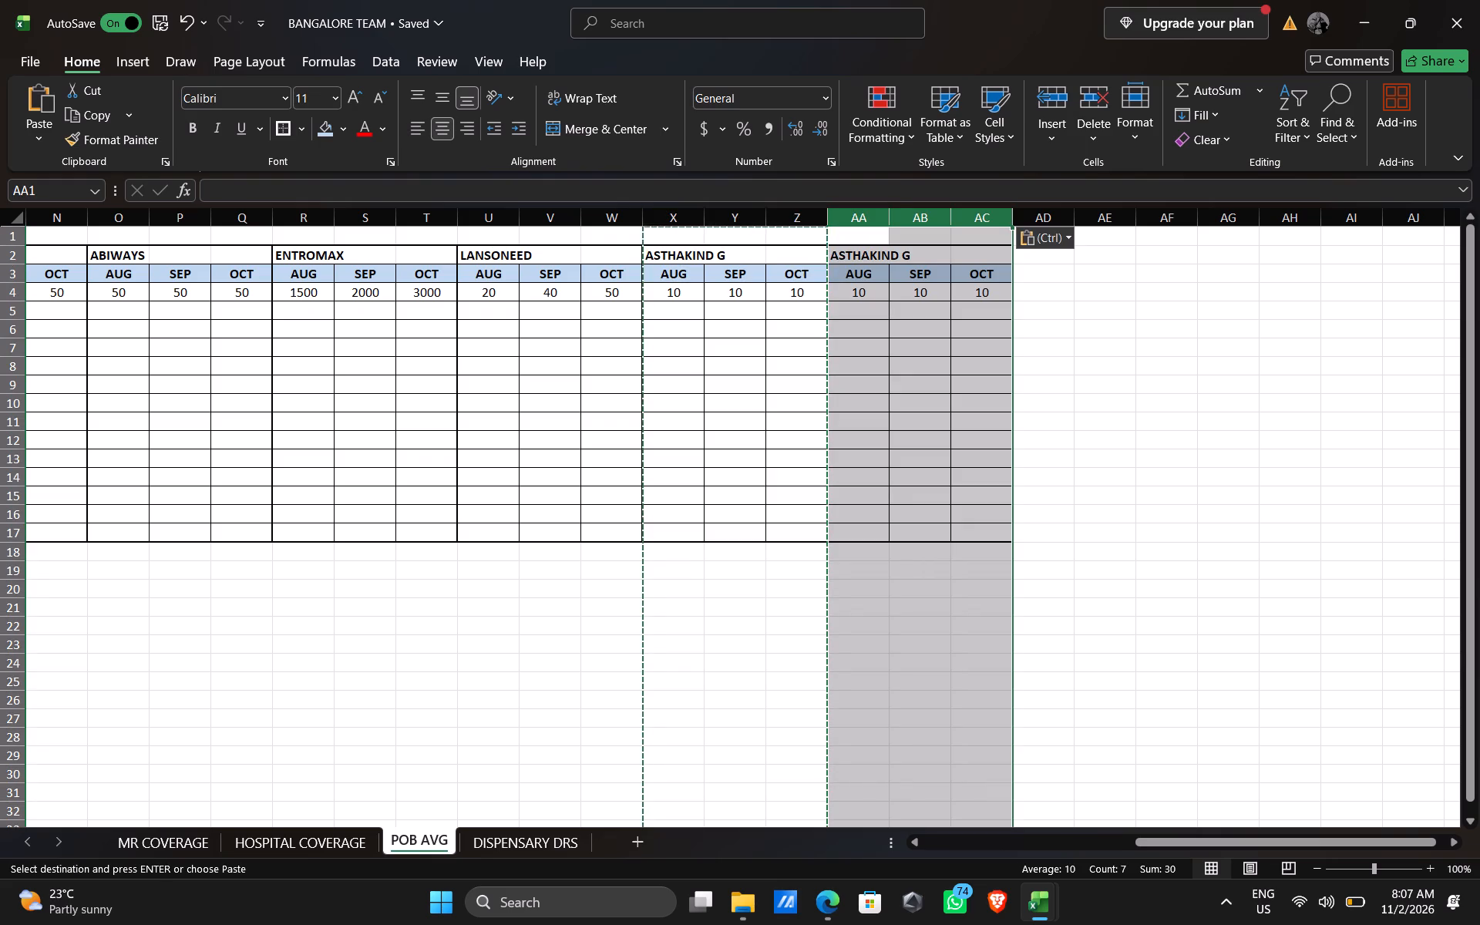
Change the copied block's heading in AA2 to ASTHAKIND LS GROUP.
click(876, 256)
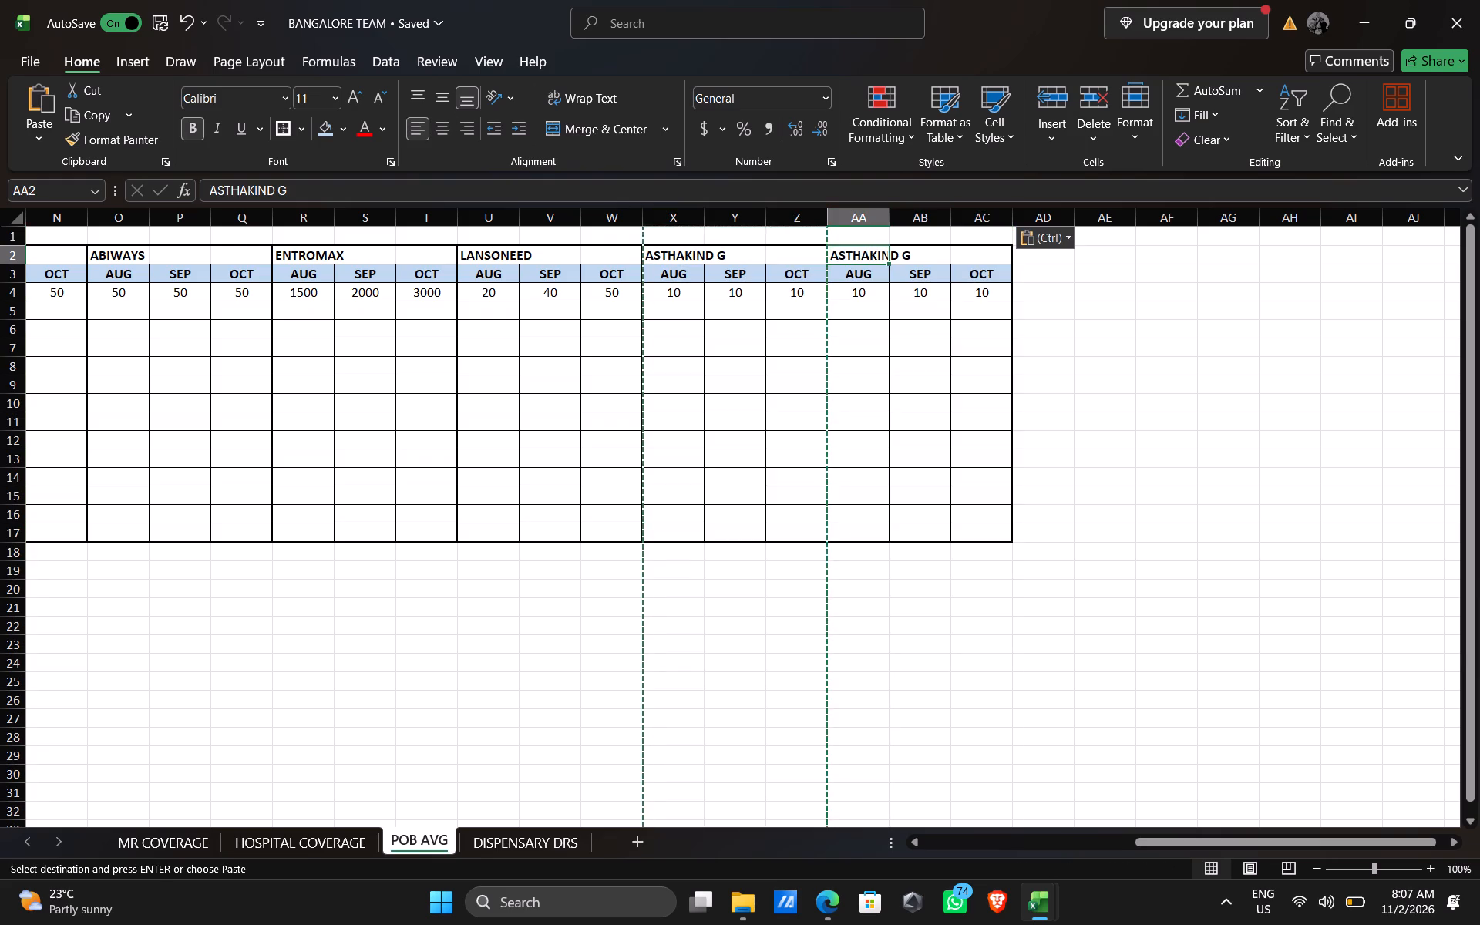
click(294, 187)
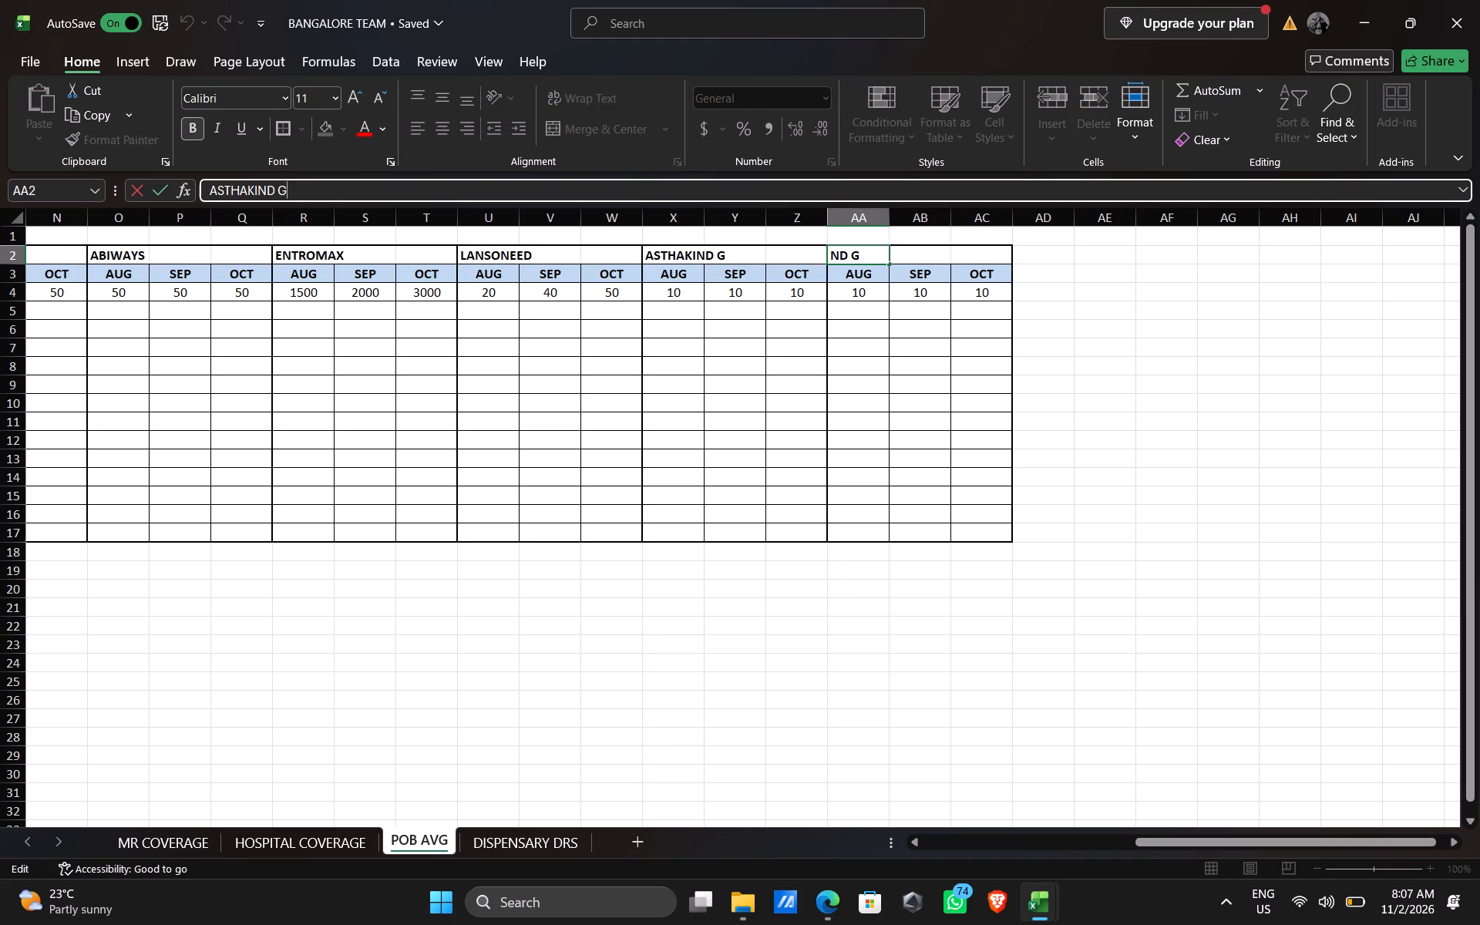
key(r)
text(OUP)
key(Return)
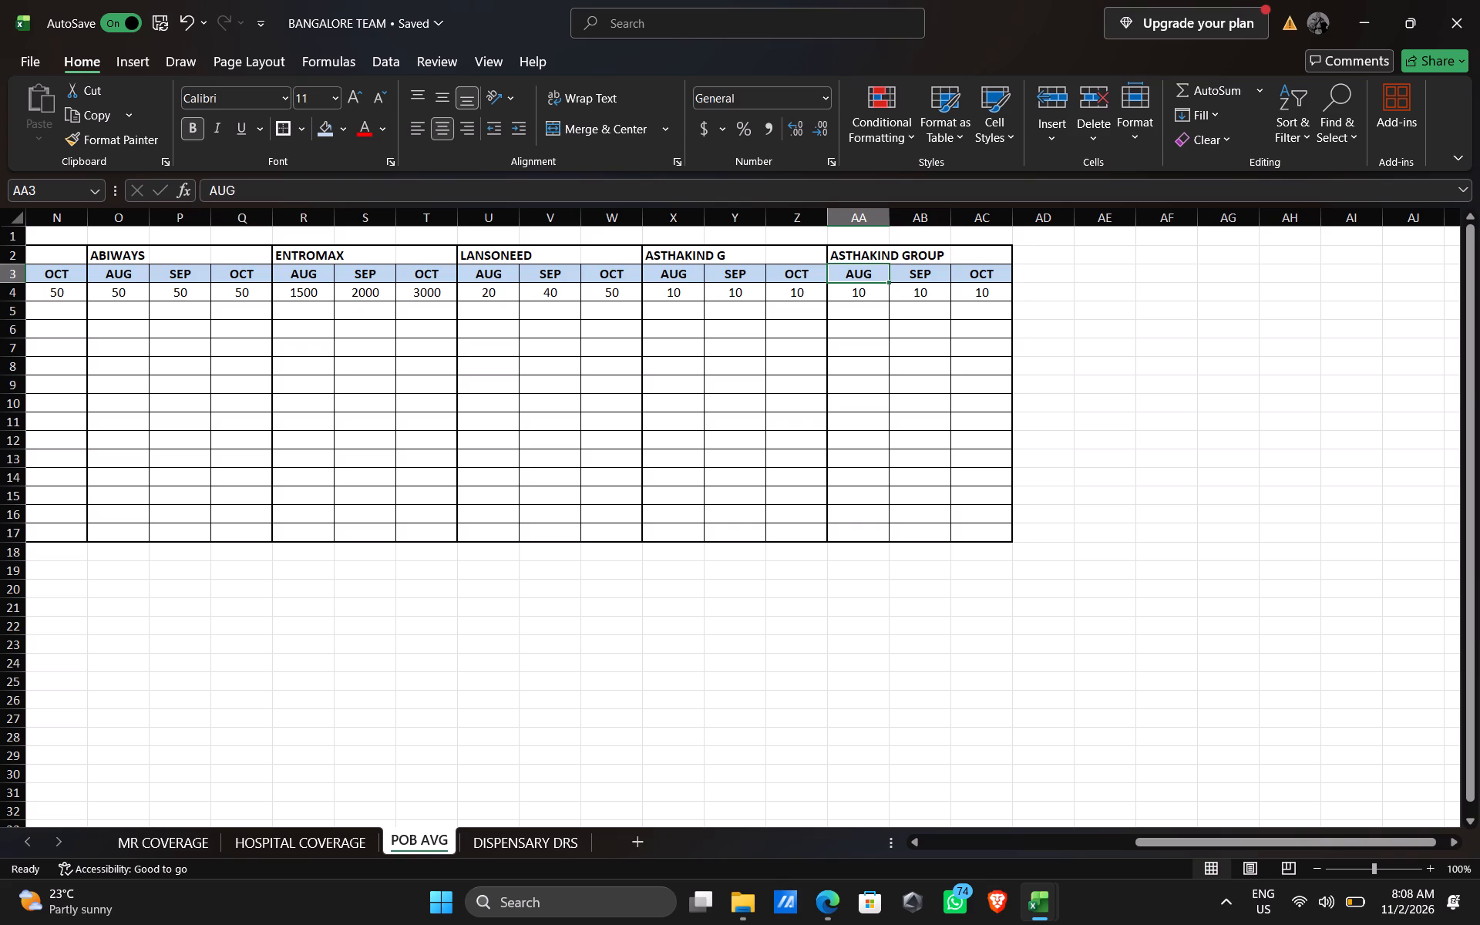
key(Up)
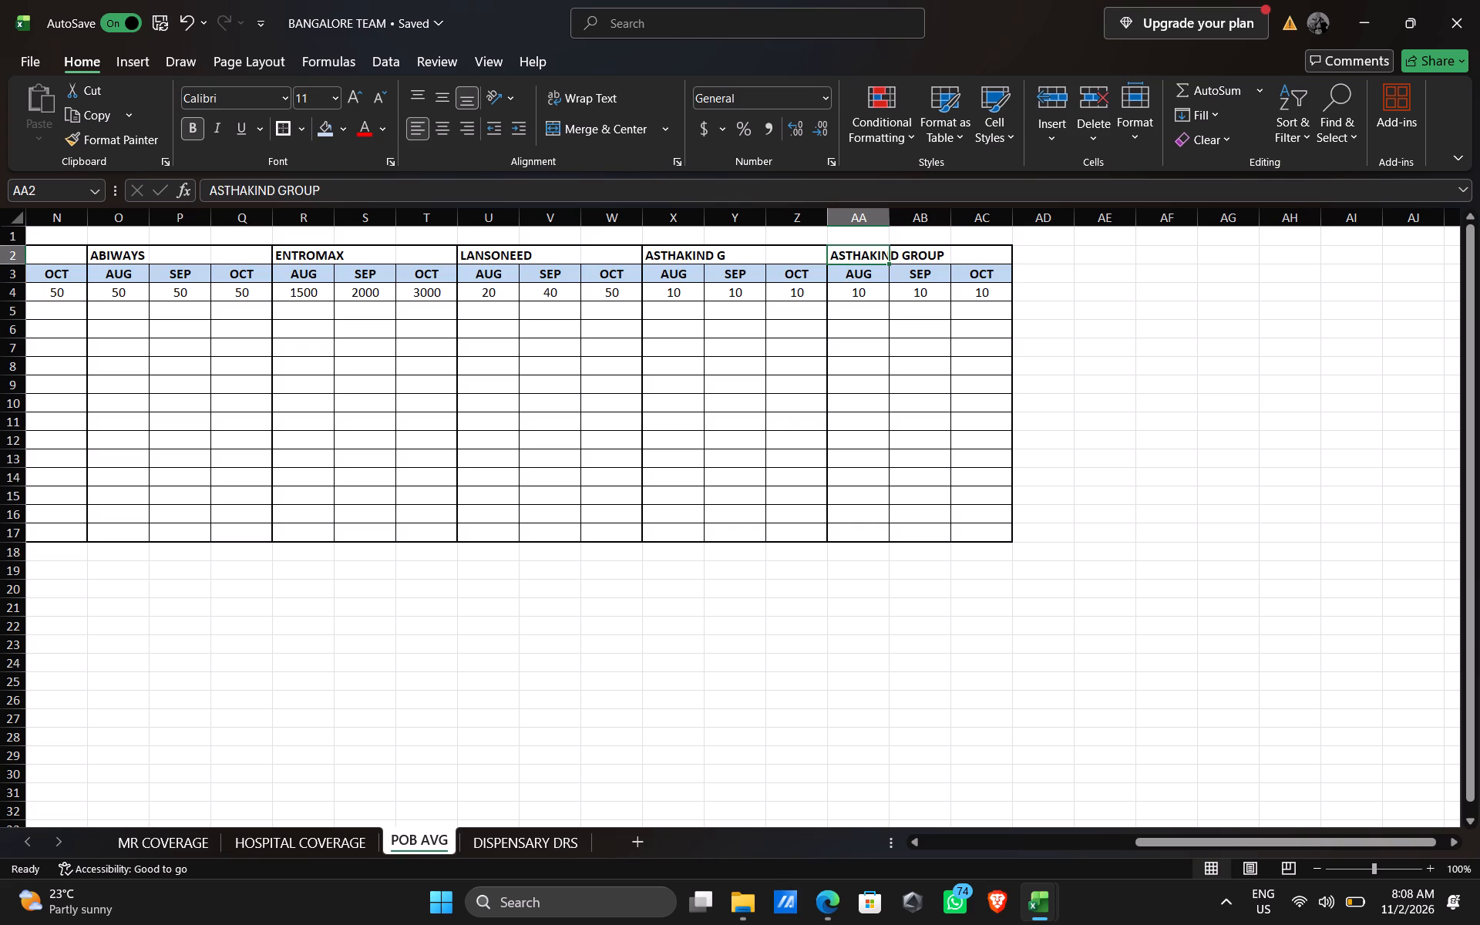
click(278, 184)
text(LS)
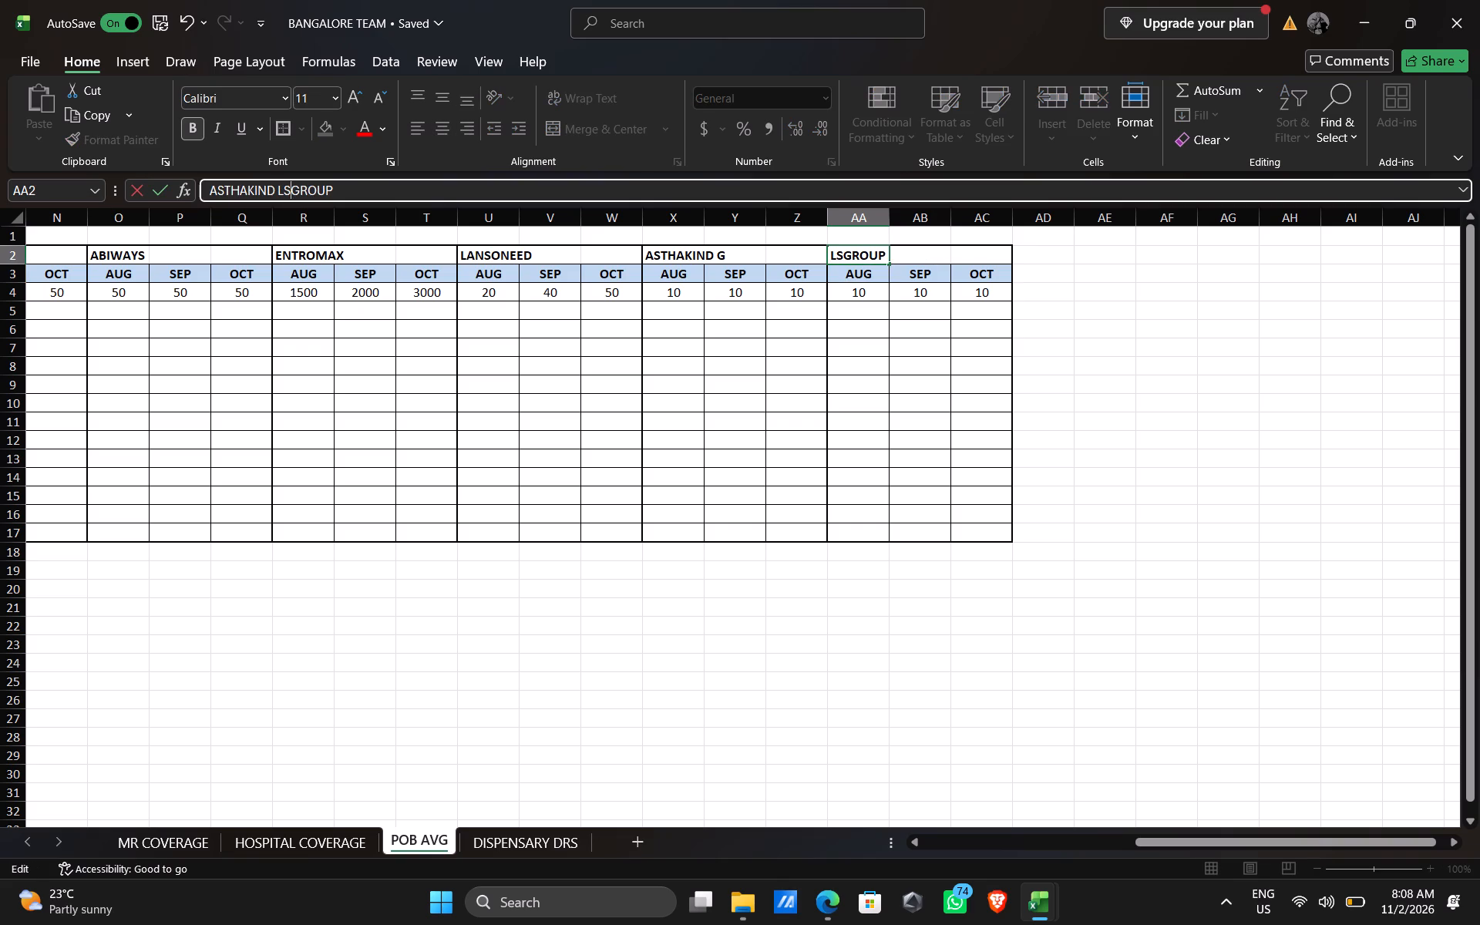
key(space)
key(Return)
Set the ASTHAKIND LS GROUP values in row 4 to 500 for AUG, 600 for SEP and 800 for OCT.
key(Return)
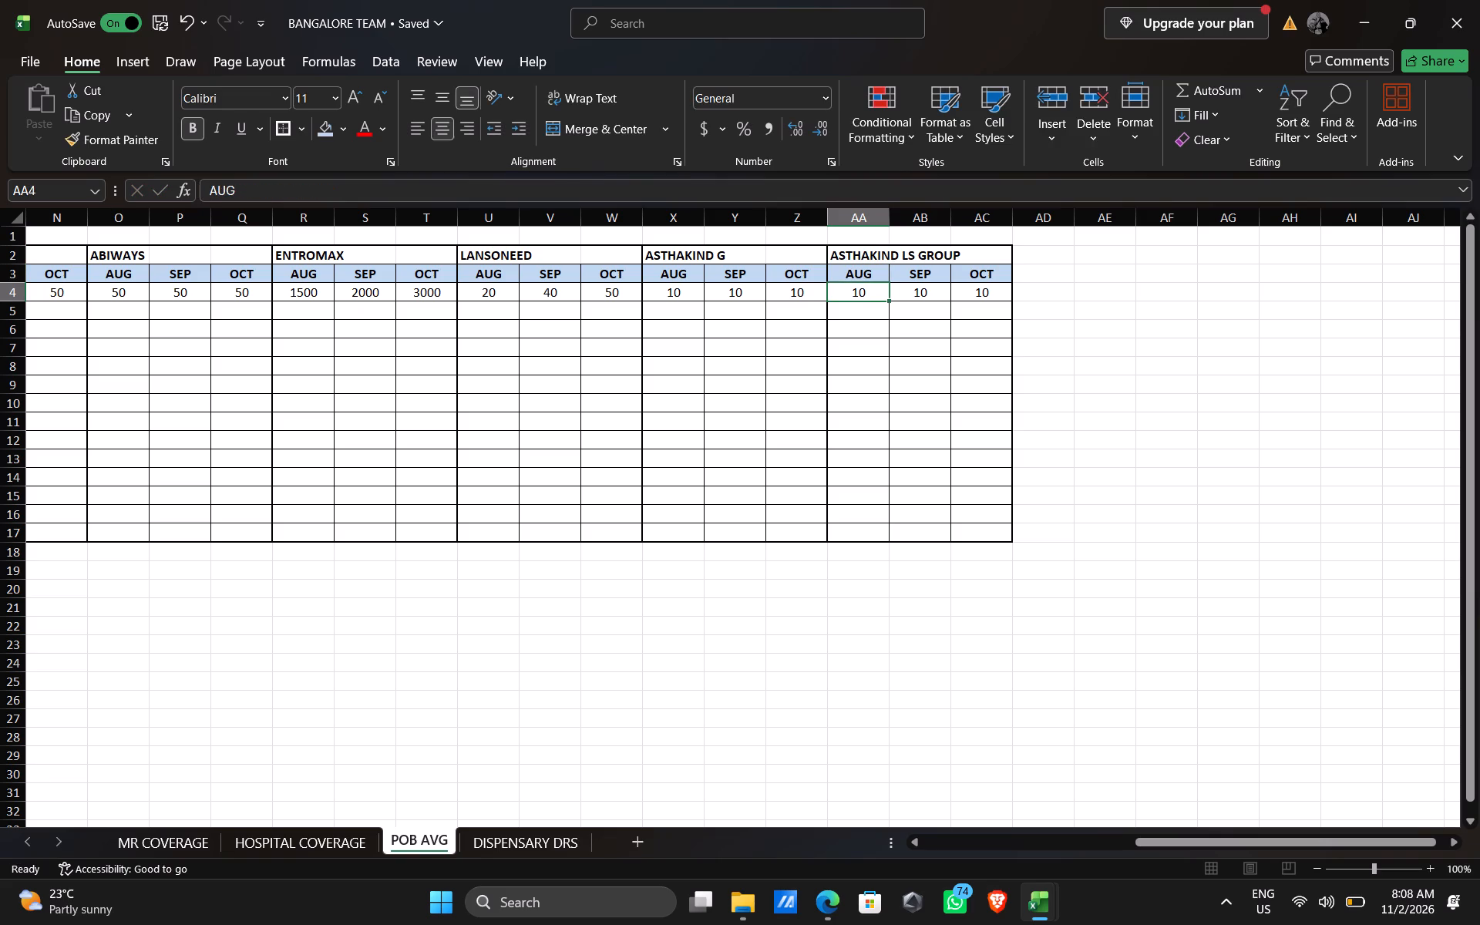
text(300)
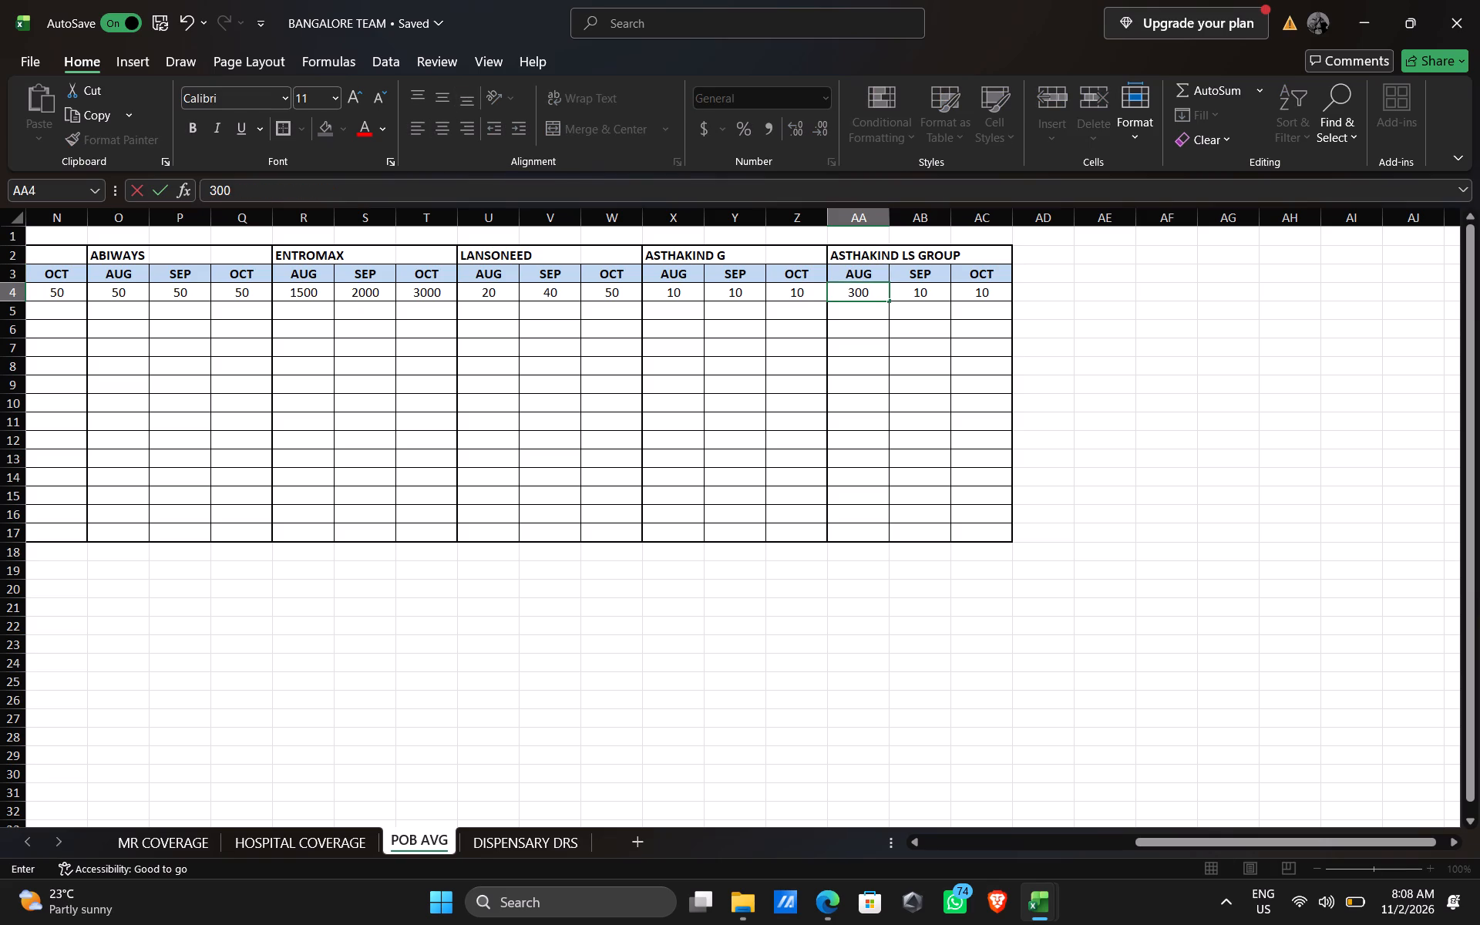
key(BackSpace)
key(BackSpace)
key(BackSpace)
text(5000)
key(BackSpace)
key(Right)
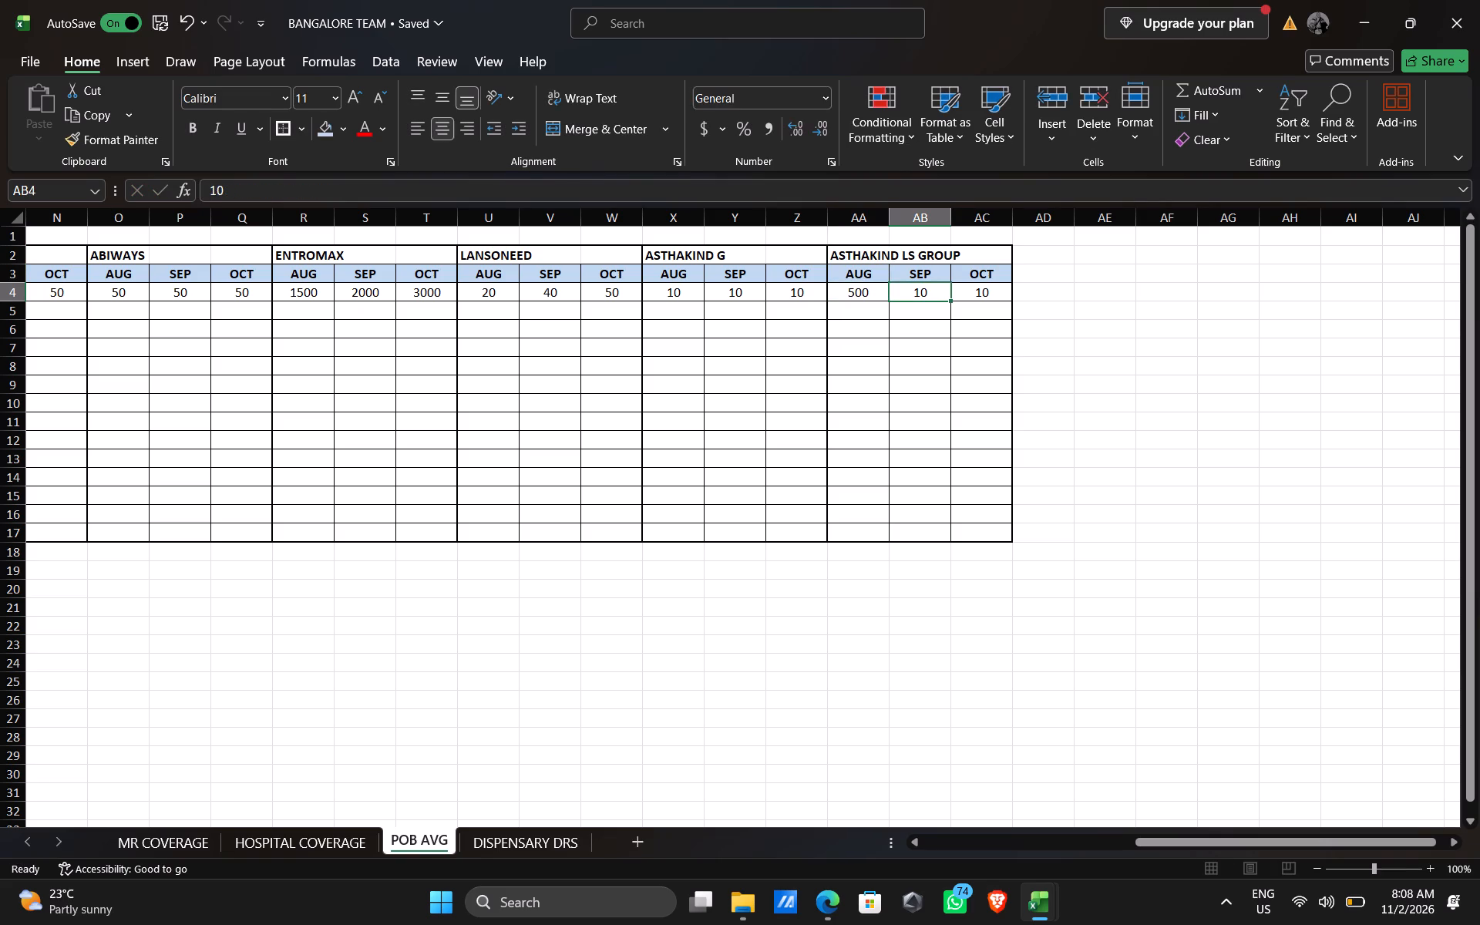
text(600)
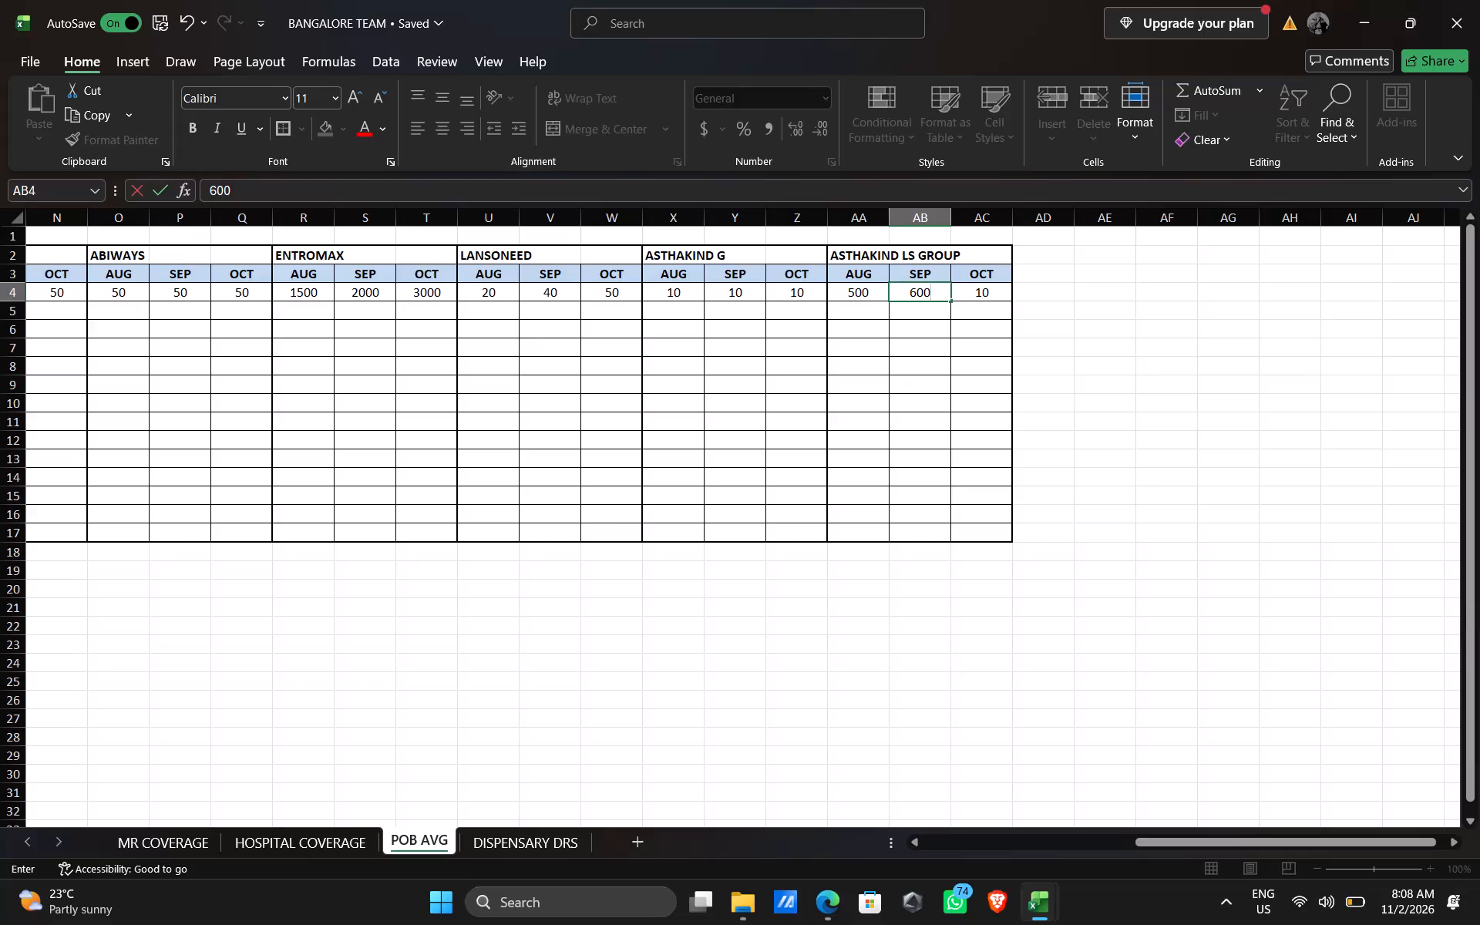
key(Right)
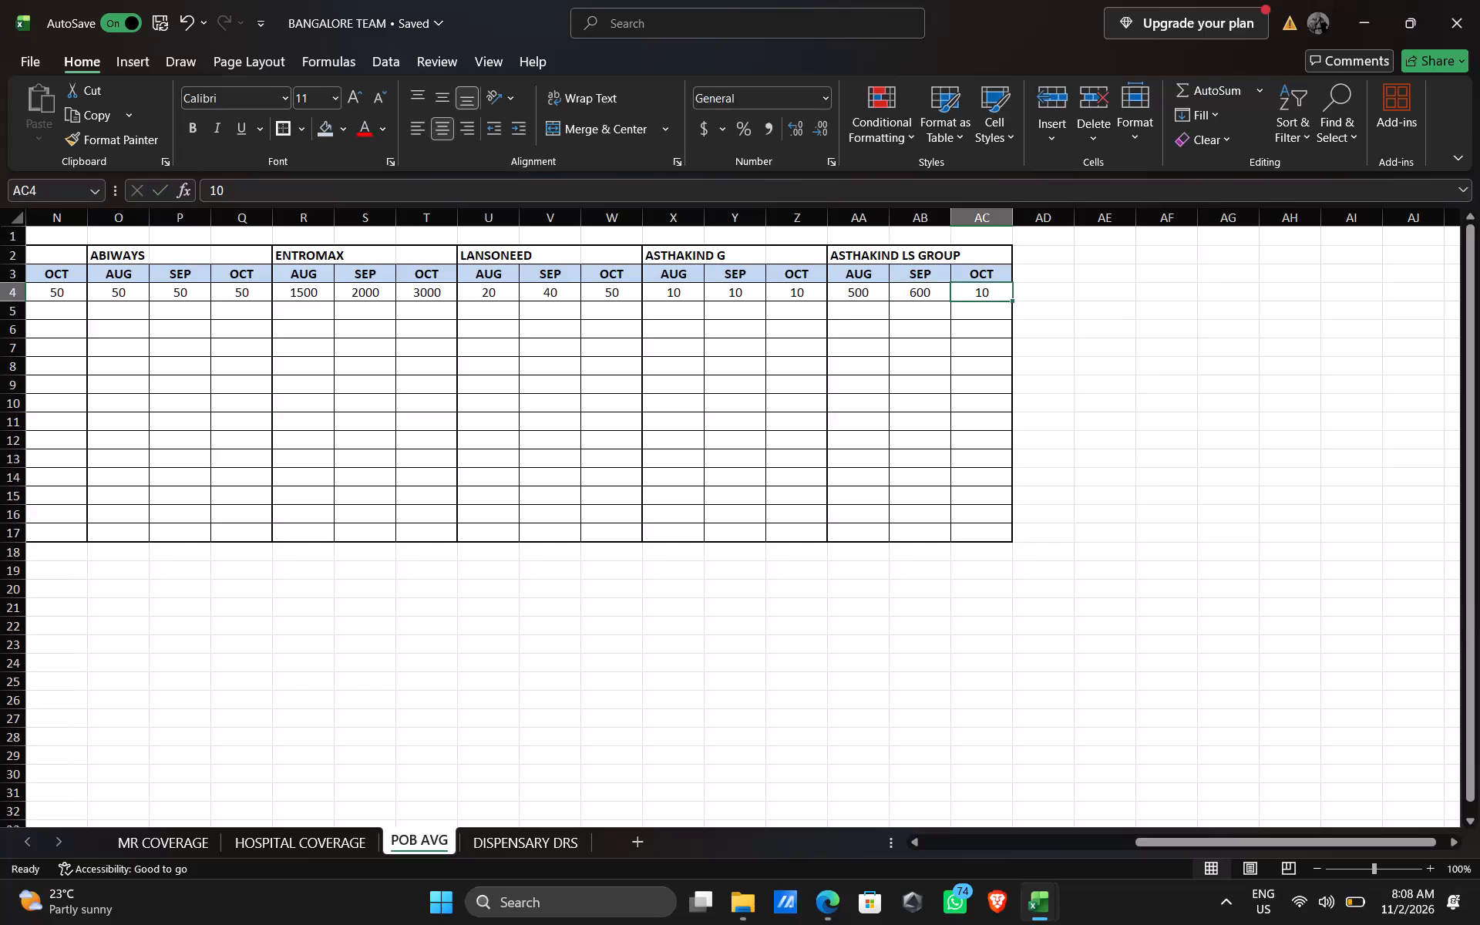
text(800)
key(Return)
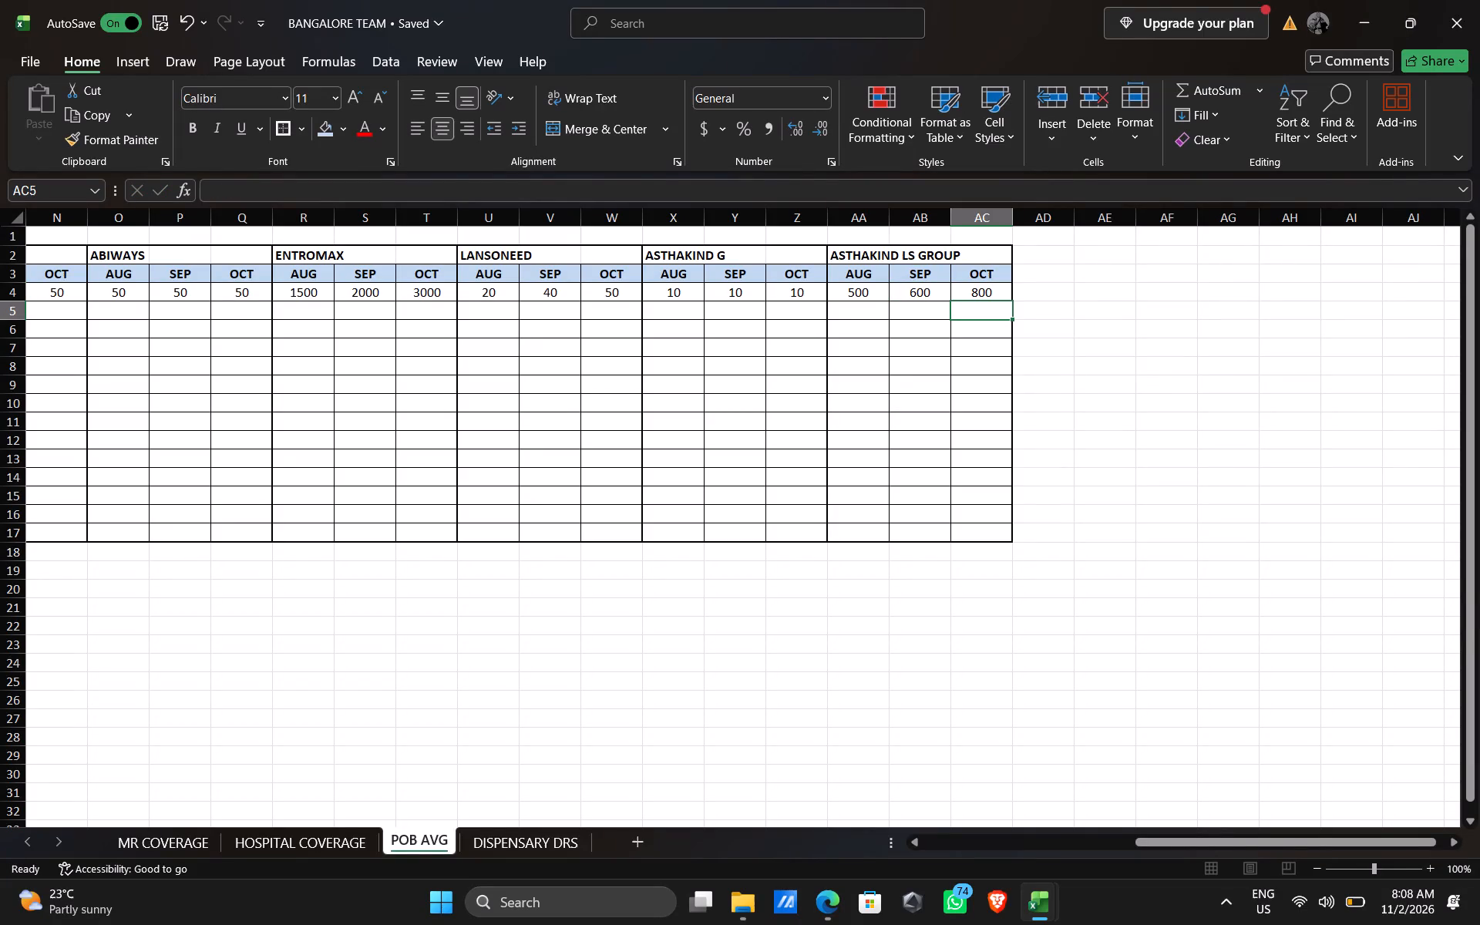
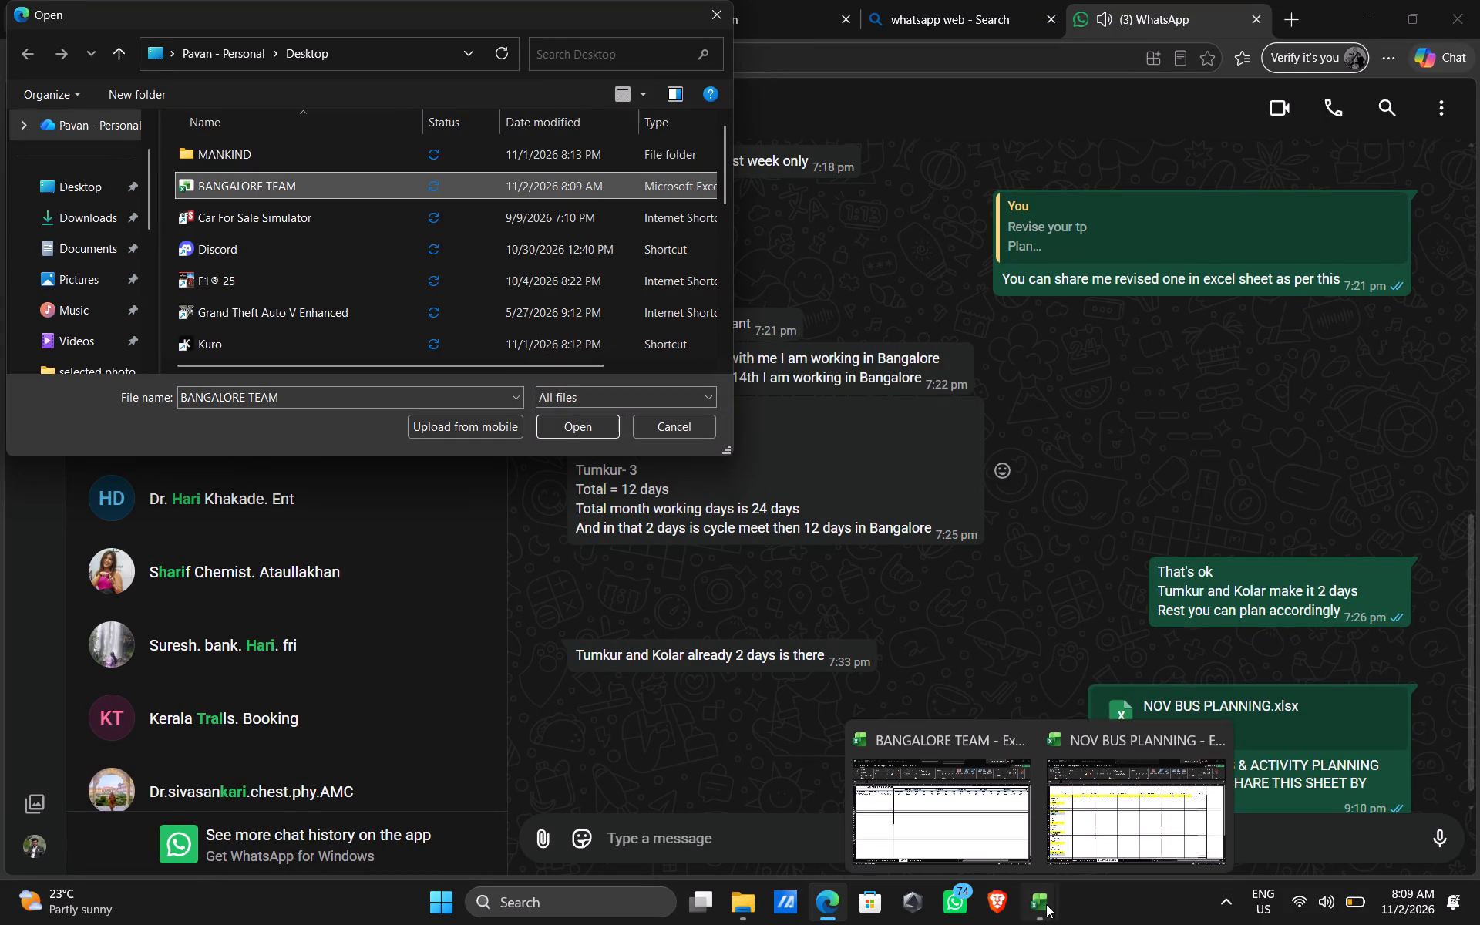
Switch to Excel, save the BANGALORE TEAM workbook, and close both it and the NOV BUS PLANNING workbook.
click(987, 806)
click(905, 639)
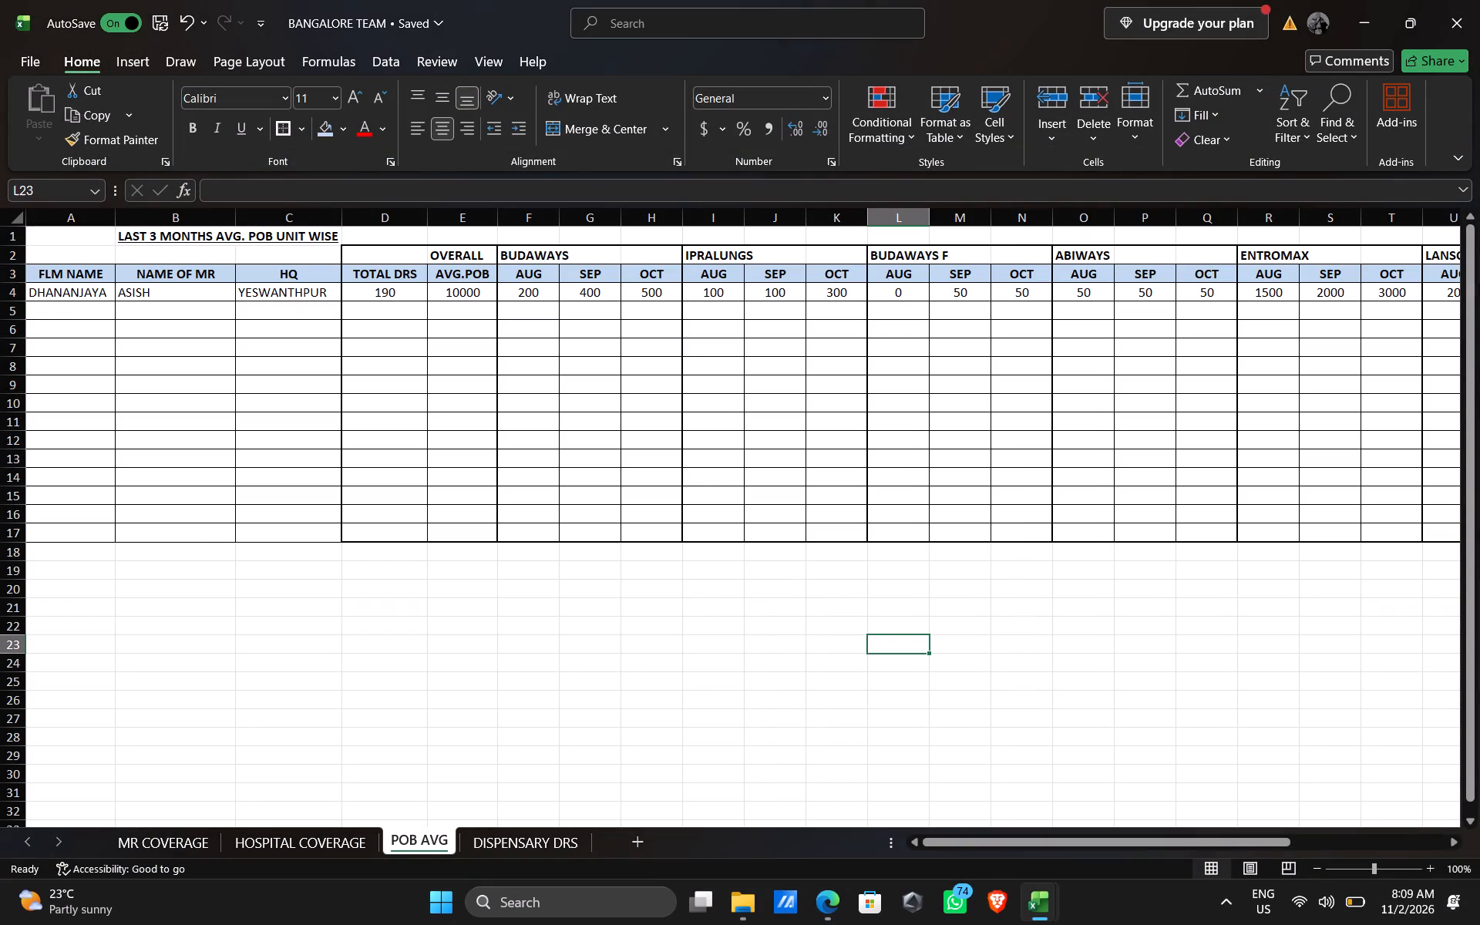
key(ctrl+s)
click(1455, 27)
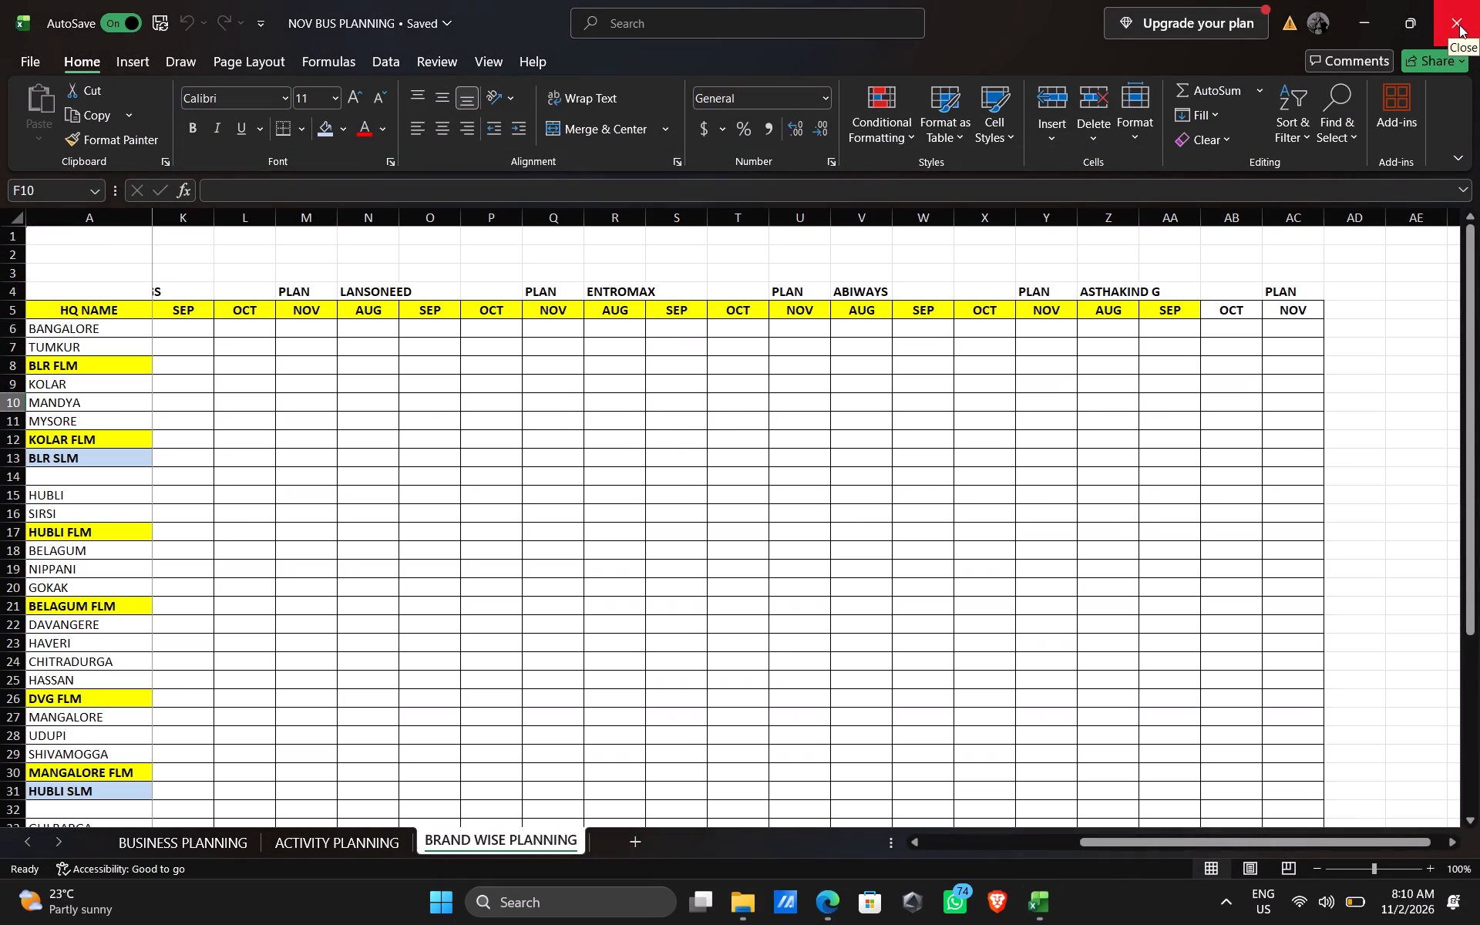
click(1459, 25)
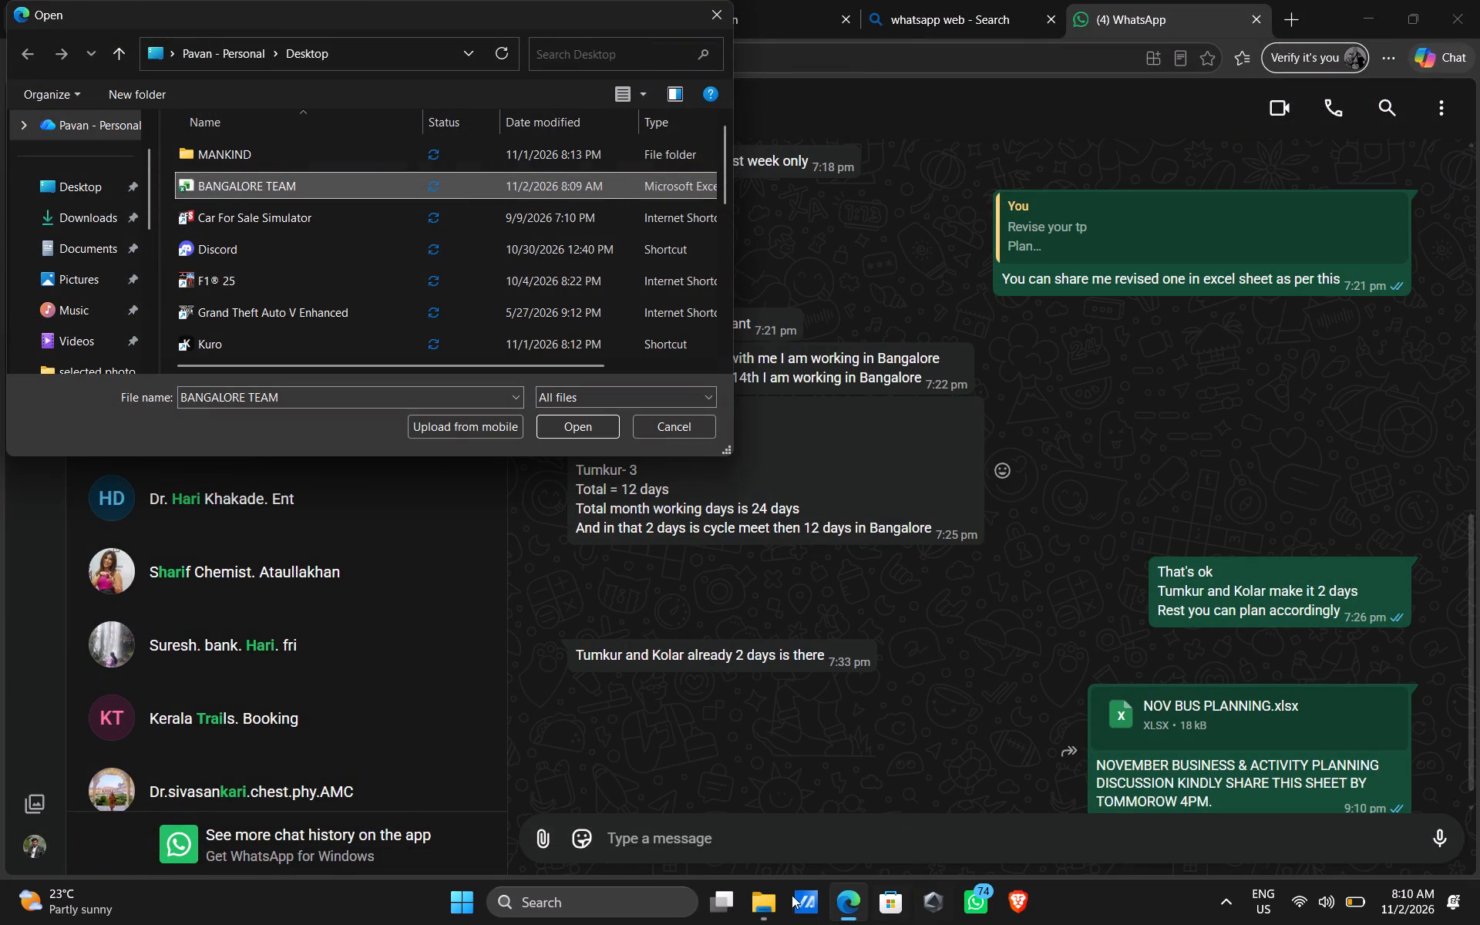
Back in the WhatsApp chat in Edge, start attaching a file to the message.
click(540, 838)
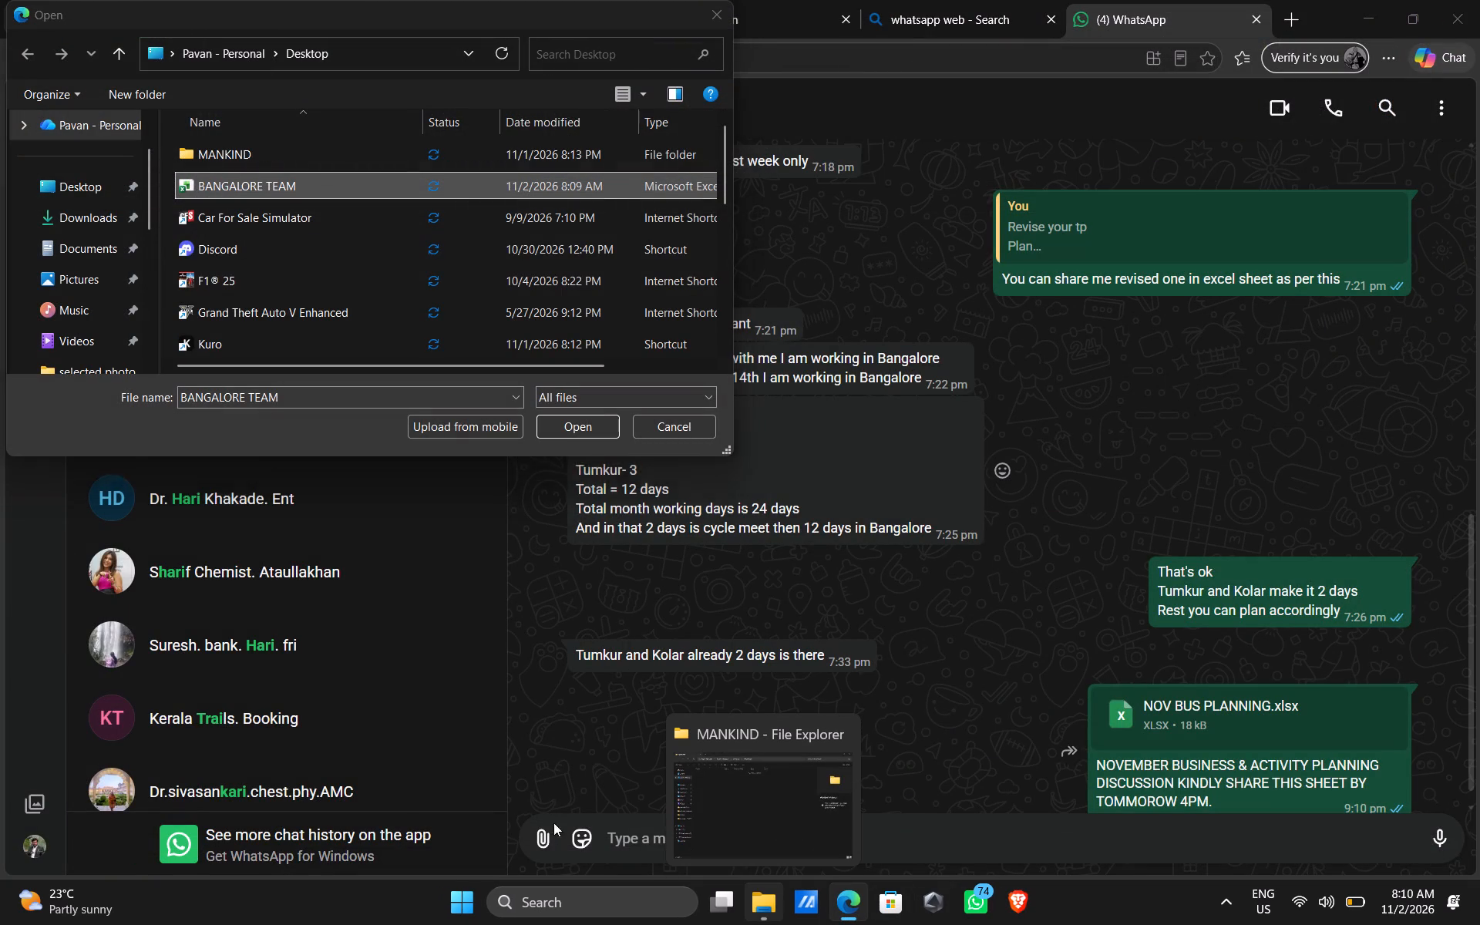